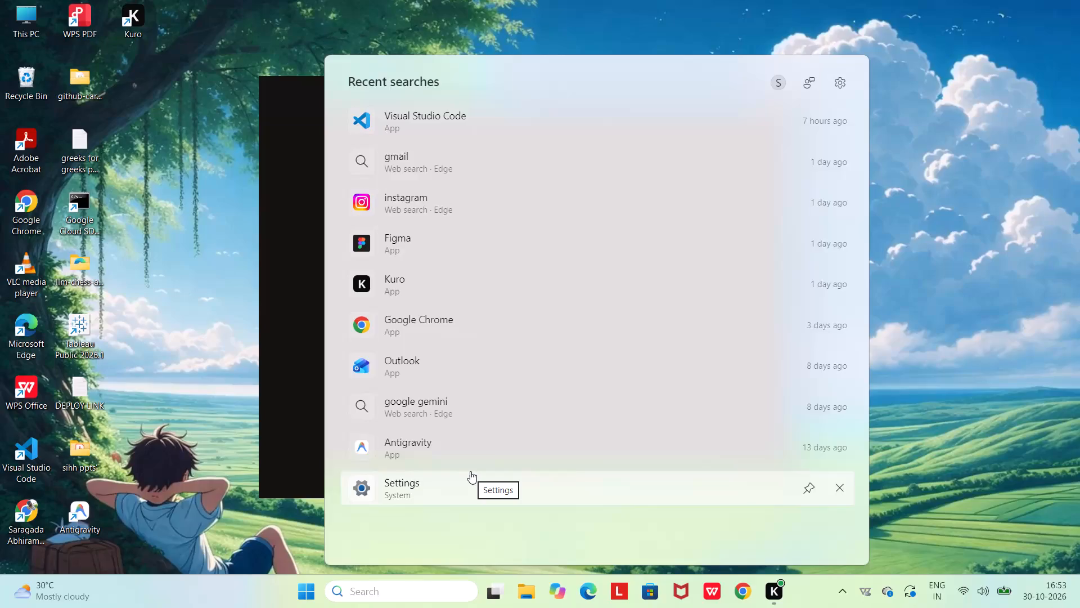
Search the computer for the Paint app and open it with a blank canvas.
type("painter")
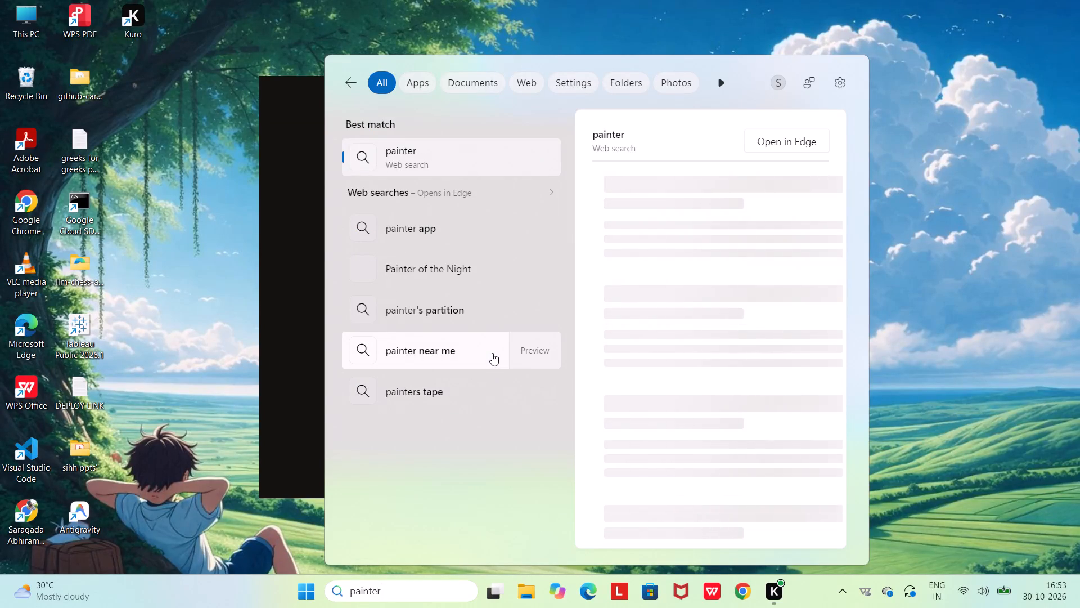
key("BackSpace")
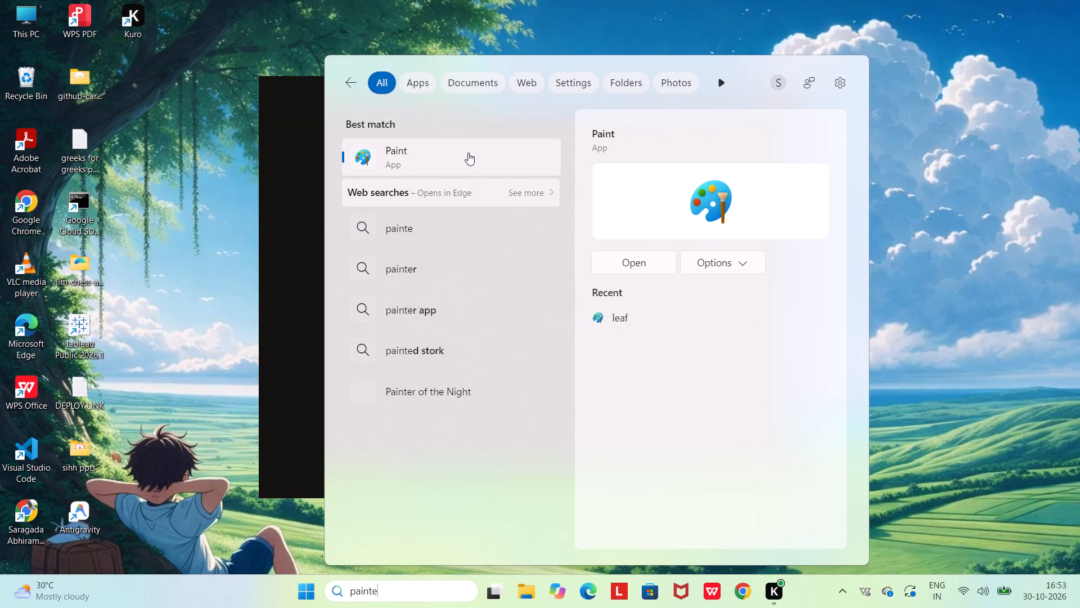
left_click(468, 153)
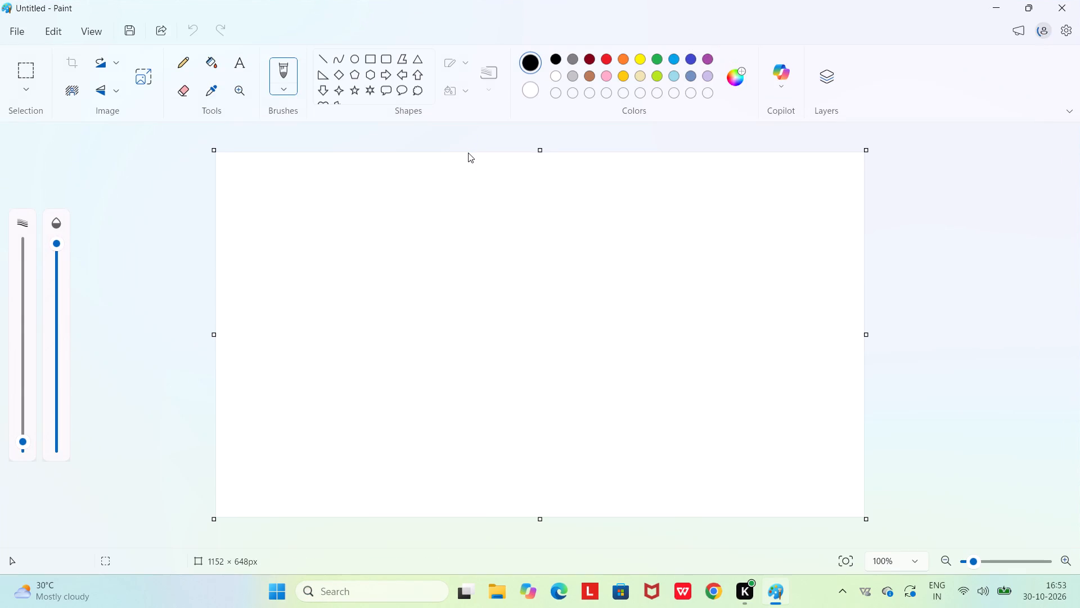
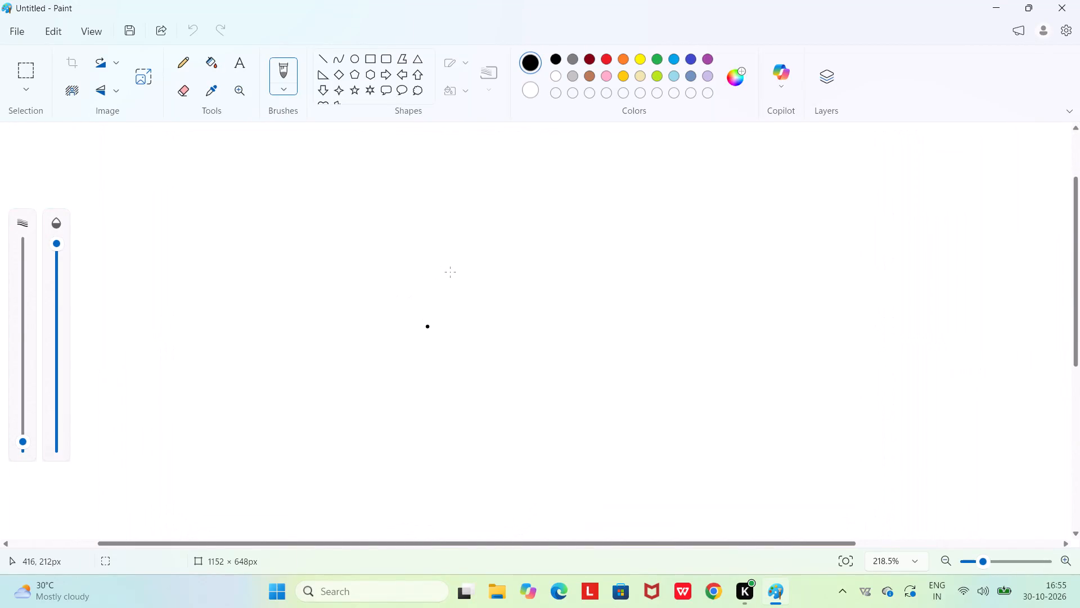
Draw a black, nearly horizontal Pencil line about 530 px long from the canvas's left edge, at a height of about 250 px.
scroll(450, 272, "down", 4)
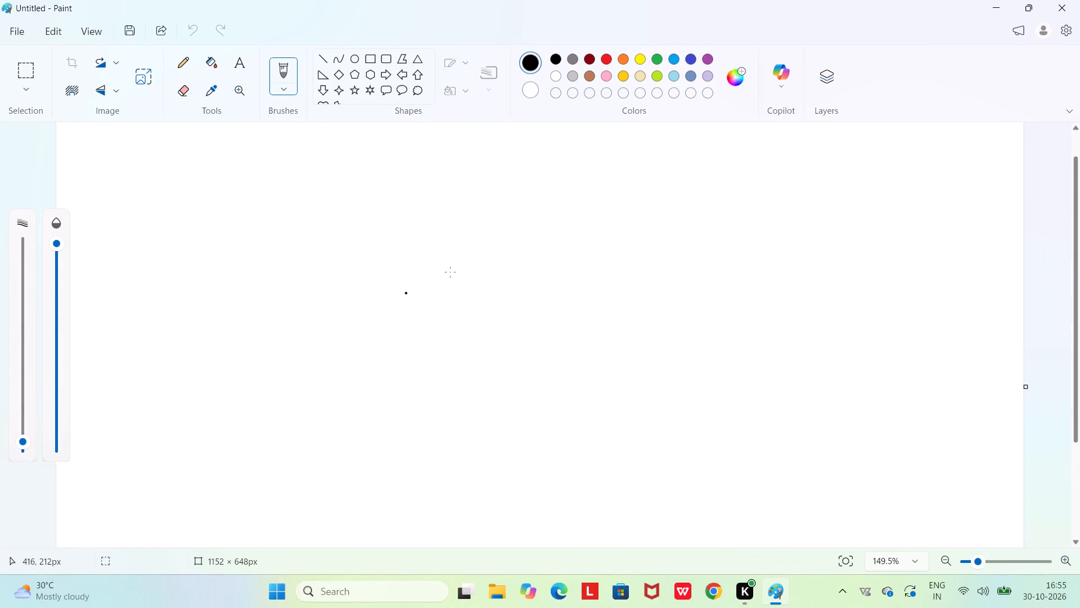
scroll(450, 272, "down", 2, "ctrl")
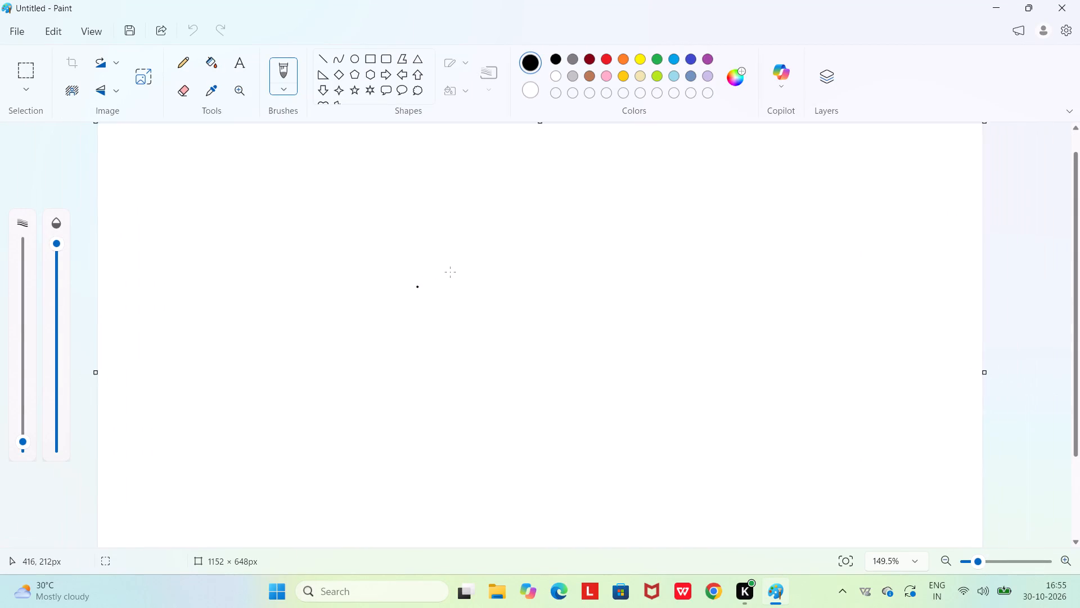
scroll(450, 272, "up", 1, "ctrl")
scroll(450, 272, "down", 1, "ctrl")
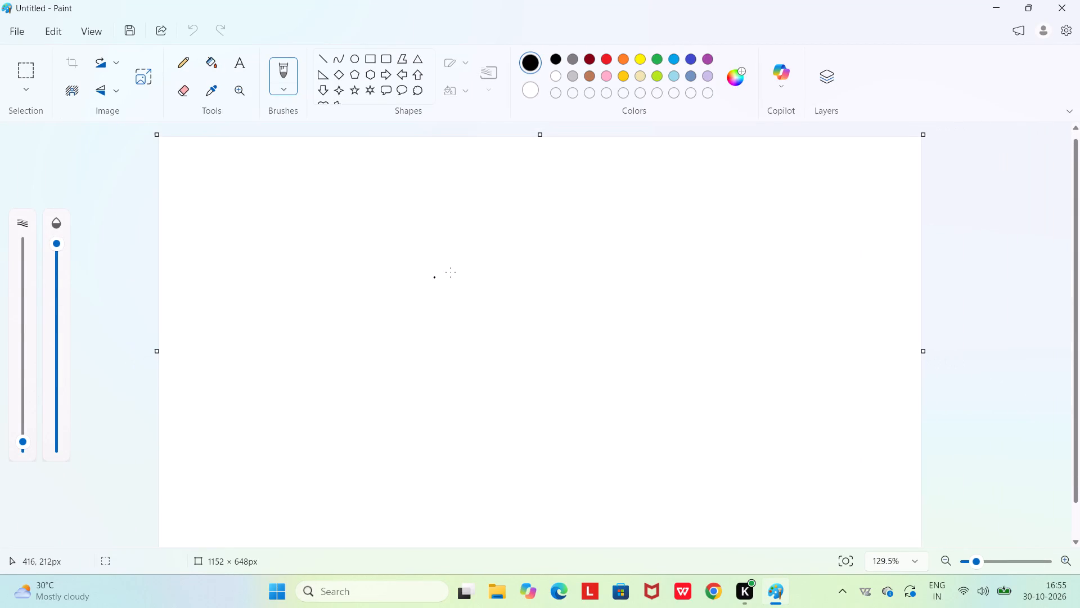
scroll(450, 272, "up", 1, "ctrl")
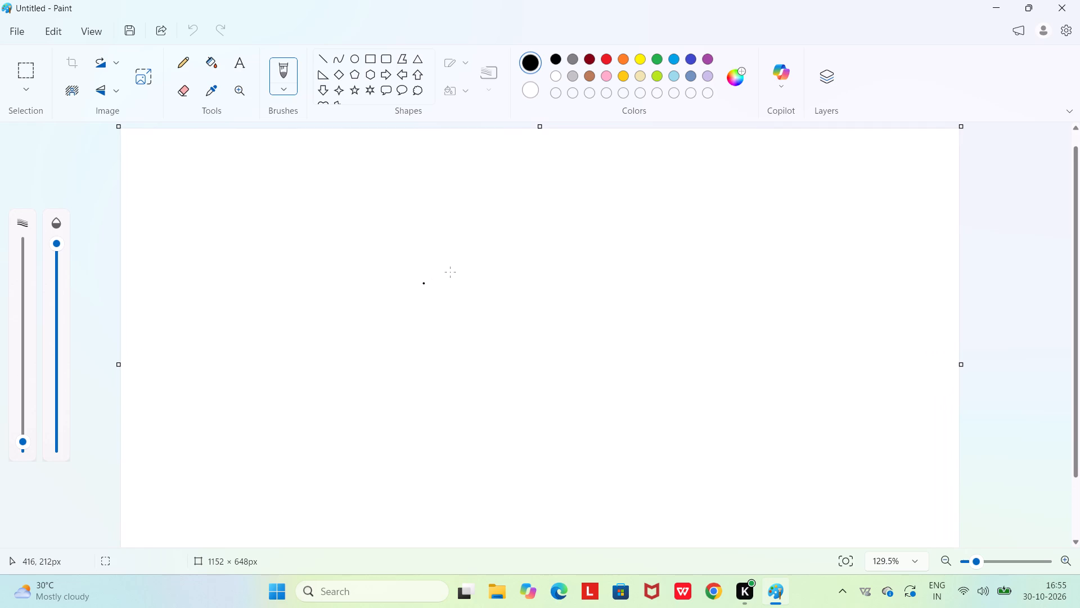
scroll(450, 272, "up", 1, "ctrl")
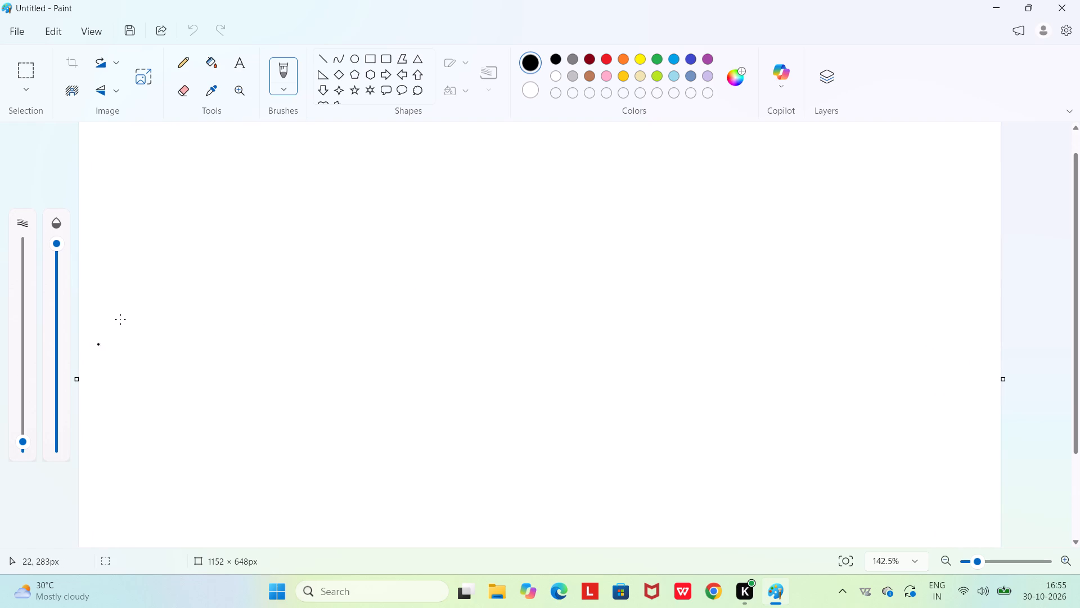
left_click(183, 68)
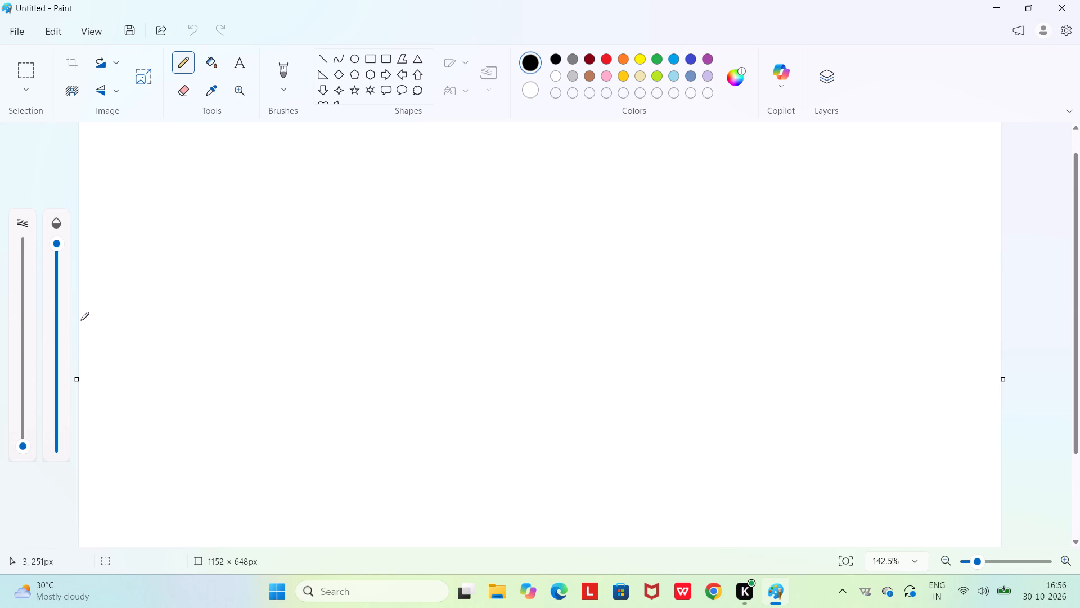
left_click_drag(80, 320, 97, 322)
left_click_drag(97, 322, 157, 320)
left_click_drag(157, 320, 226, 323)
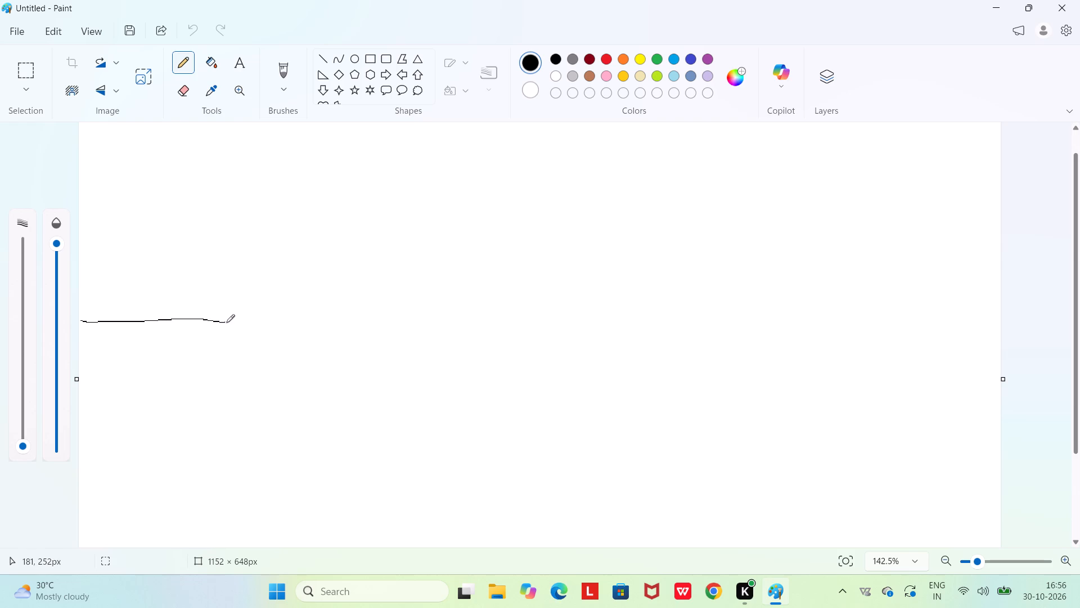
left_click_drag(226, 323, 313, 319)
left_click_drag(313, 319, 349, 319)
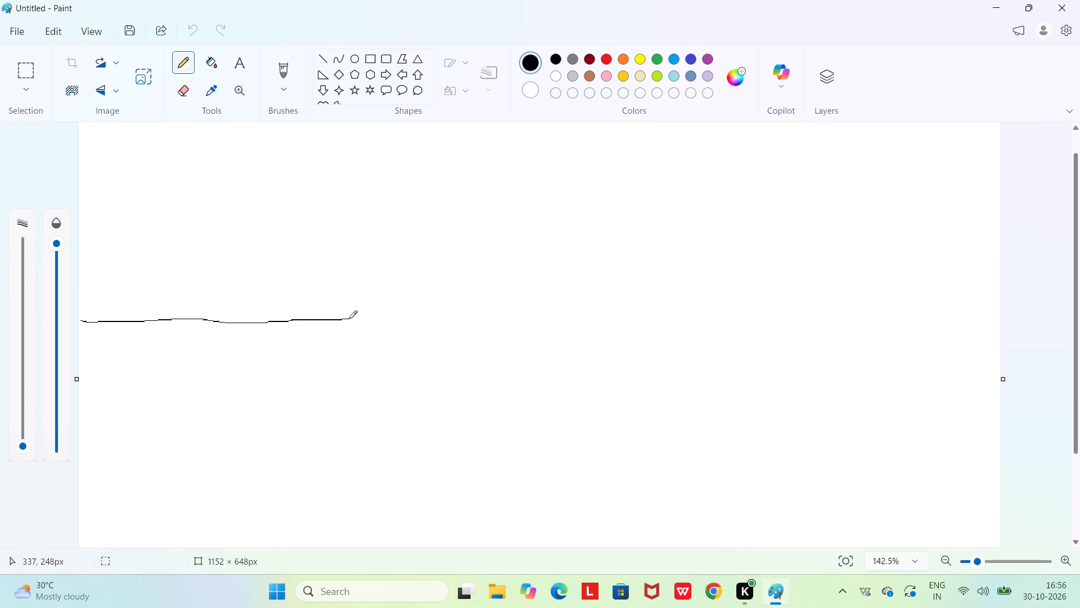
left_click_drag(349, 319, 387, 318)
left_click_drag(387, 318, 475, 327)
Continue the Pencil outline as a jagged shoreline-like edge from the horizontal line's right end, descending diagonally leftward past about 380, 506 px.
left_click_drag(475, 327, 525, 336)
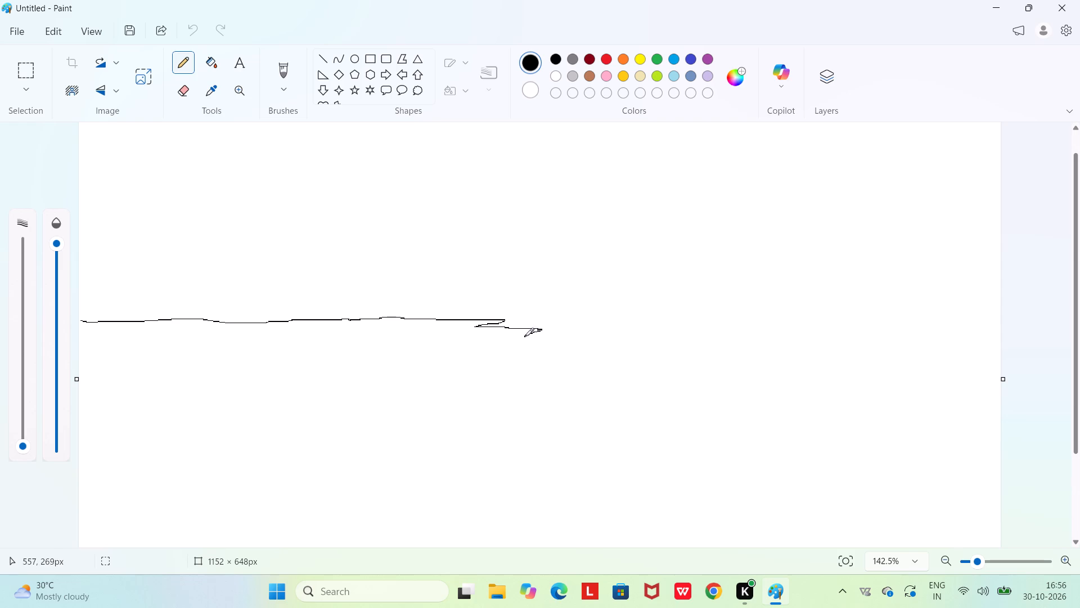
left_click_drag(525, 336, 523, 356)
left_click_drag(523, 356, 509, 369)
left_click_drag(509, 369, 491, 386)
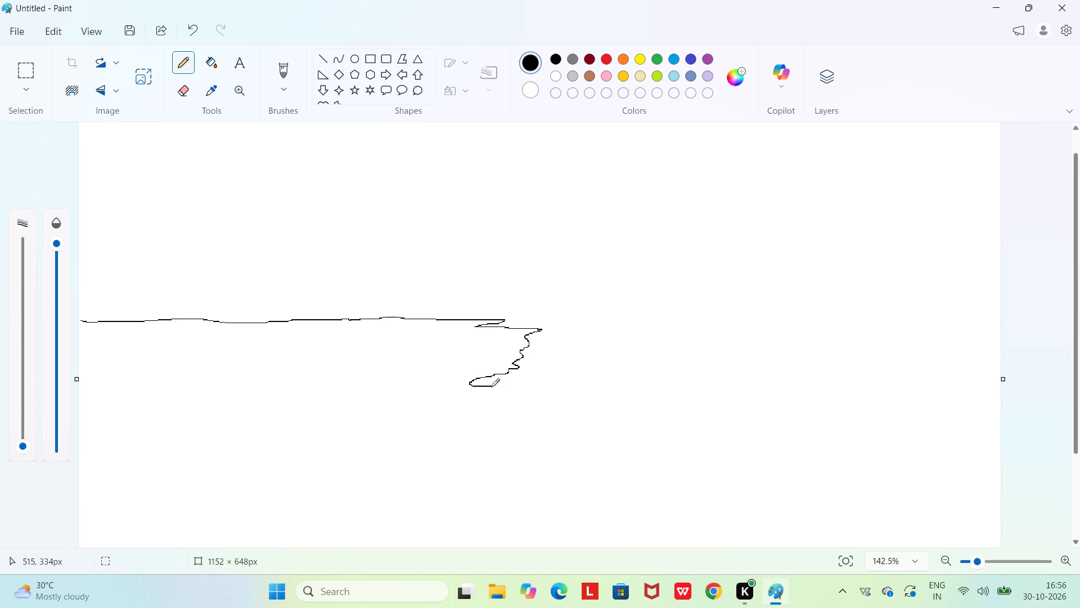
left_click_drag(490, 387, 509, 390)
left_click_drag(509, 390, 466, 414)
left_click_drag(466, 414, 449, 439)
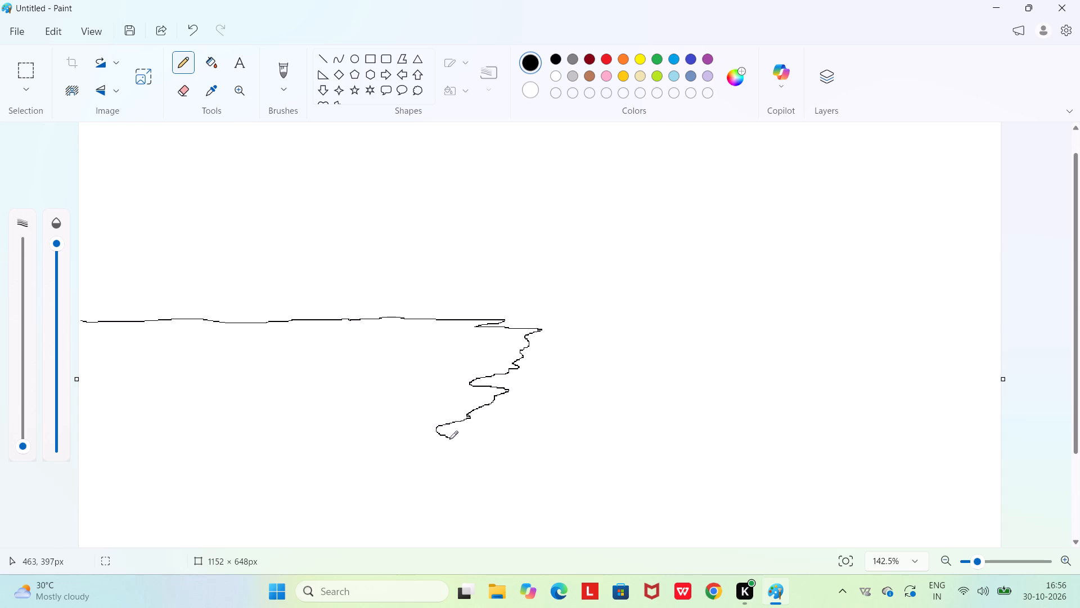
left_click_drag(449, 439, 431, 456)
left_click_drag(431, 456, 393, 483)
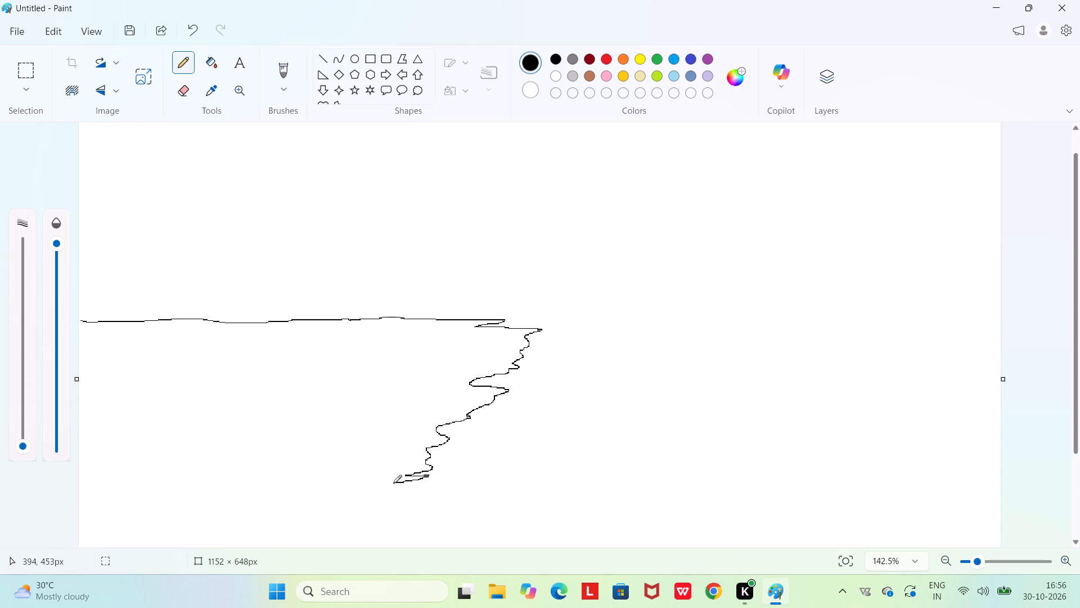
left_click_drag(393, 483, 385, 514)
left_click_drag(385, 514, 384, 521)
left_click_drag(384, 521, 389, 507)
left_click_drag(387, 510, 364, 520)
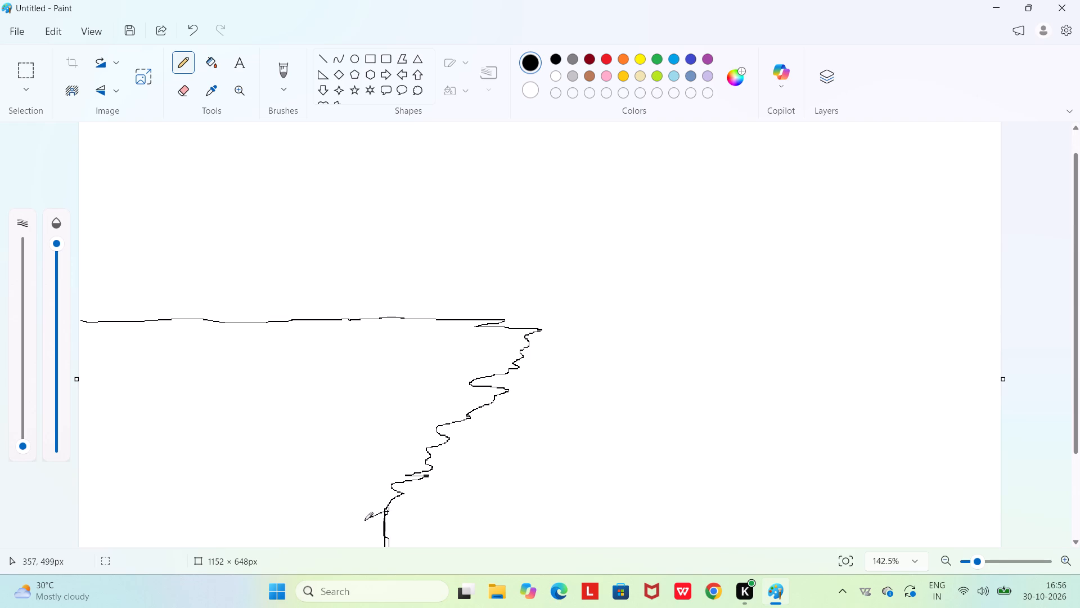
left_click_drag(364, 520, 384, 550)
Draw a wavy ridge line with the Pencil from the horizon line's right end, rising diagonally rightward and levelling out past about 840, 138 px.
left_click_drag(494, 323, 505, 318)
left_click_drag(505, 318, 521, 307)
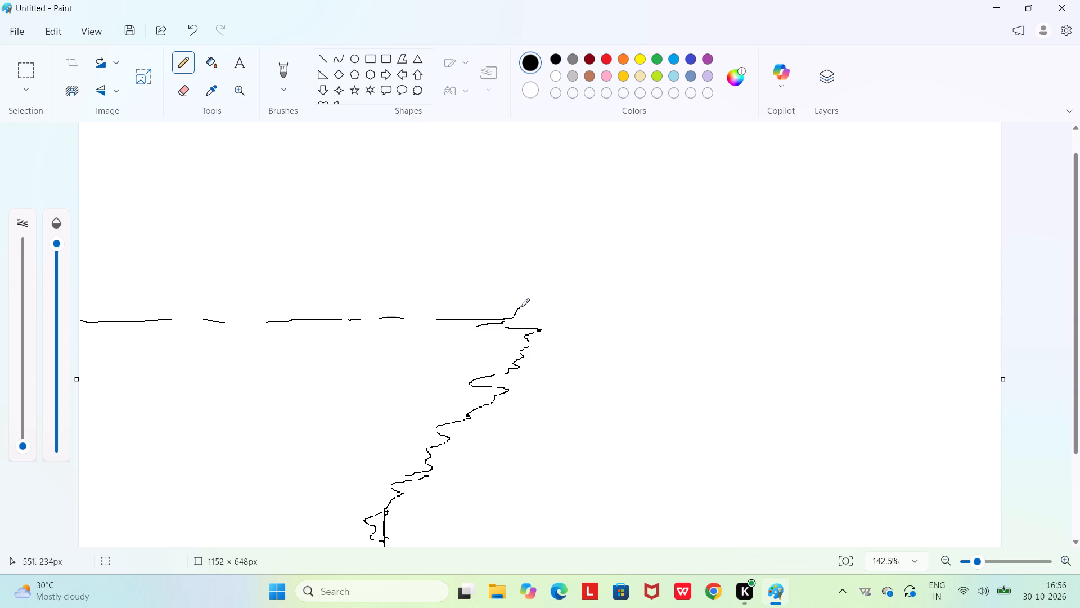
left_click_drag(521, 307, 535, 288)
left_click_drag(535, 288, 564, 257)
left_click_drag(564, 257, 590, 265)
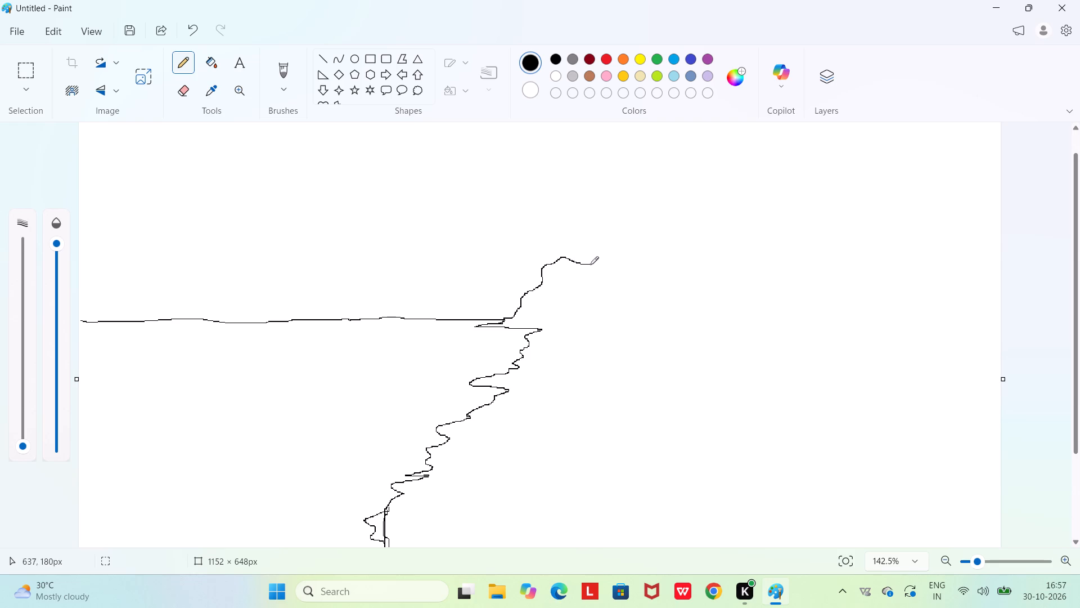
left_click_drag(590, 265, 602, 249)
left_click_drag(602, 249, 643, 226)
left_click_drag(643, 226, 672, 235)
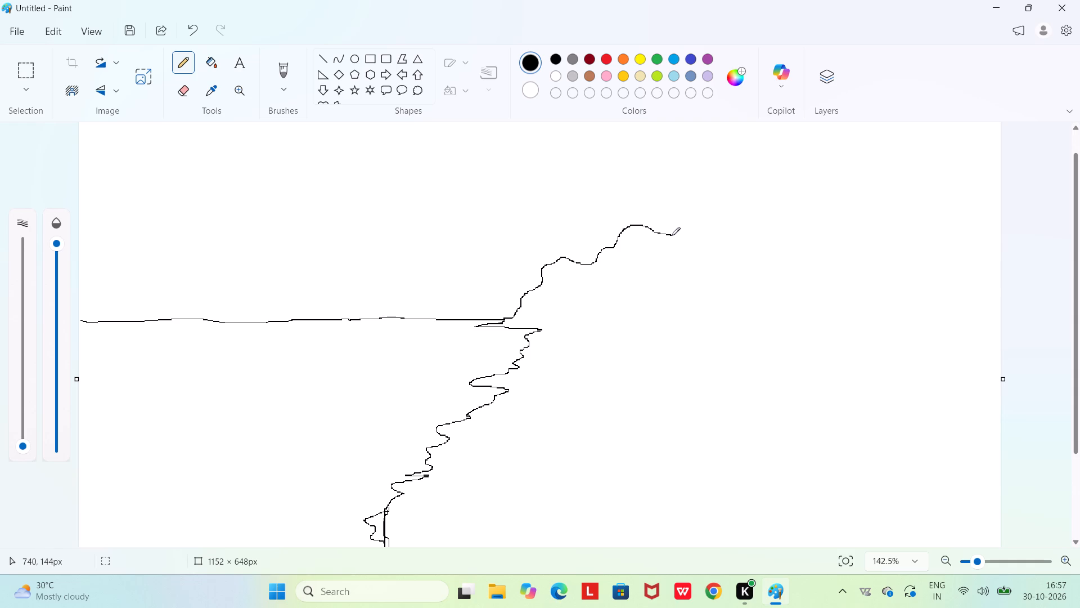
left_click_drag(672, 235, 759, 231)
left_click_drag(759, 231, 873, 218)
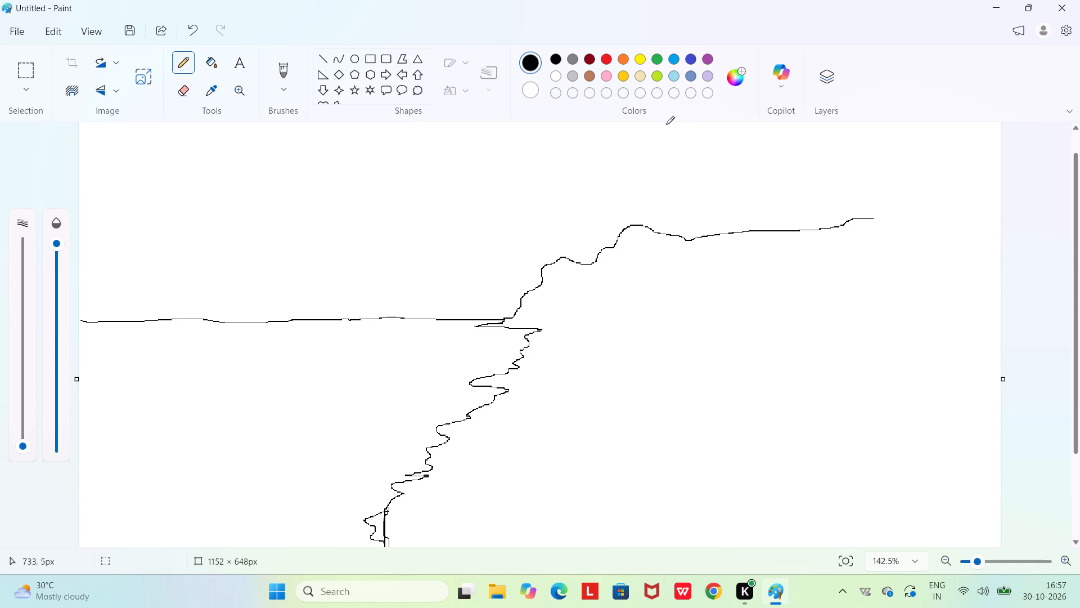
Draw a jagged Pencil line from the canvas's top at about 733, 5 px down to the ridge line near 849, 145 px.
left_click_drag(666, 124, 669, 135)
left_click_drag(669, 135, 688, 142)
left_click_drag(688, 142, 714, 157)
left_click_drag(714, 157, 698, 185)
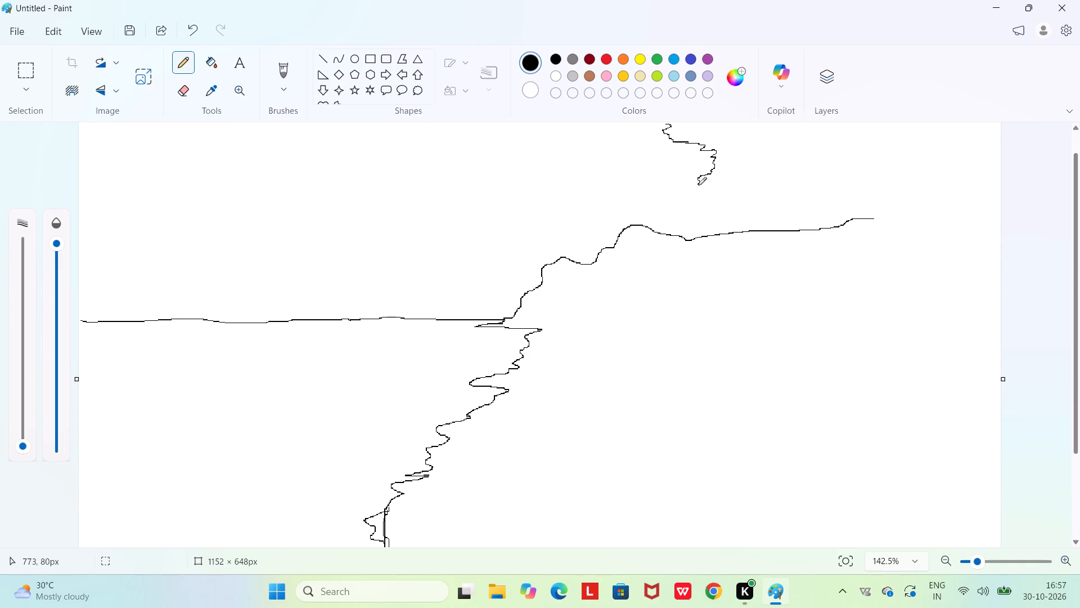
left_click_drag(698, 185, 682, 205)
left_click_drag(682, 205, 759, 236)
Spray a dense black Airbrush band along the canvas's top, from the jagged line's upper end to the canvas's right edge.
left_click(287, 90)
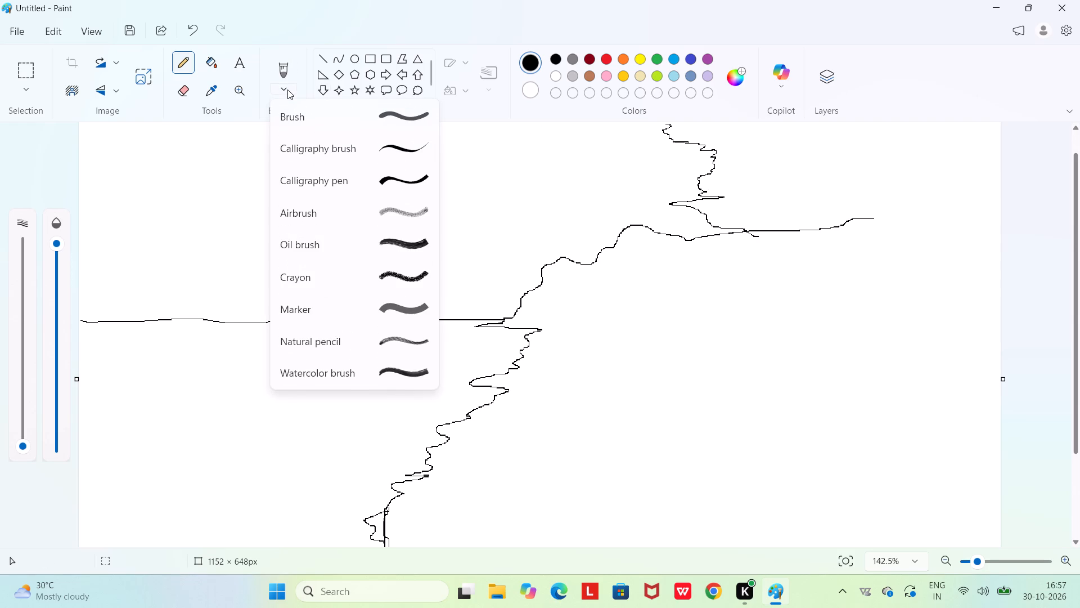
left_click(379, 222)
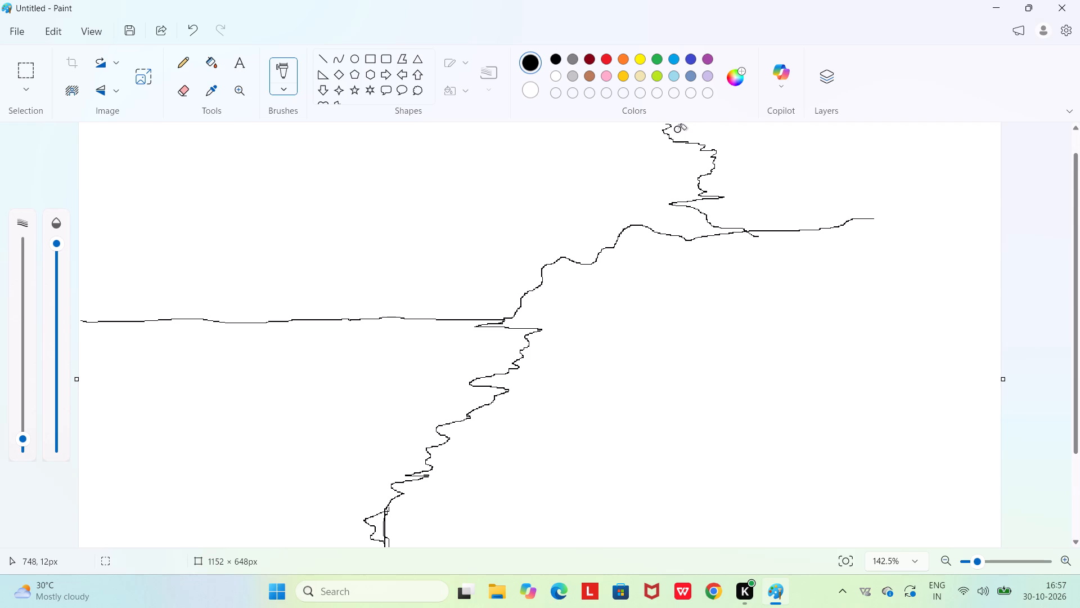
left_click_drag(678, 130, 695, 142)
left_click_drag(670, 127, 728, 137)
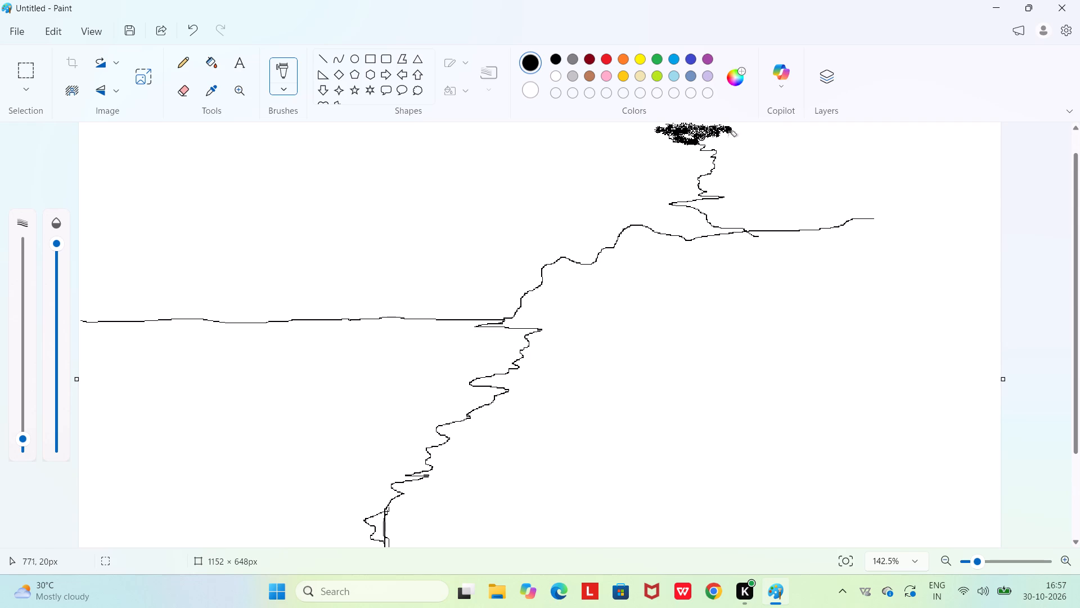
left_click_drag(728, 137, 809, 134)
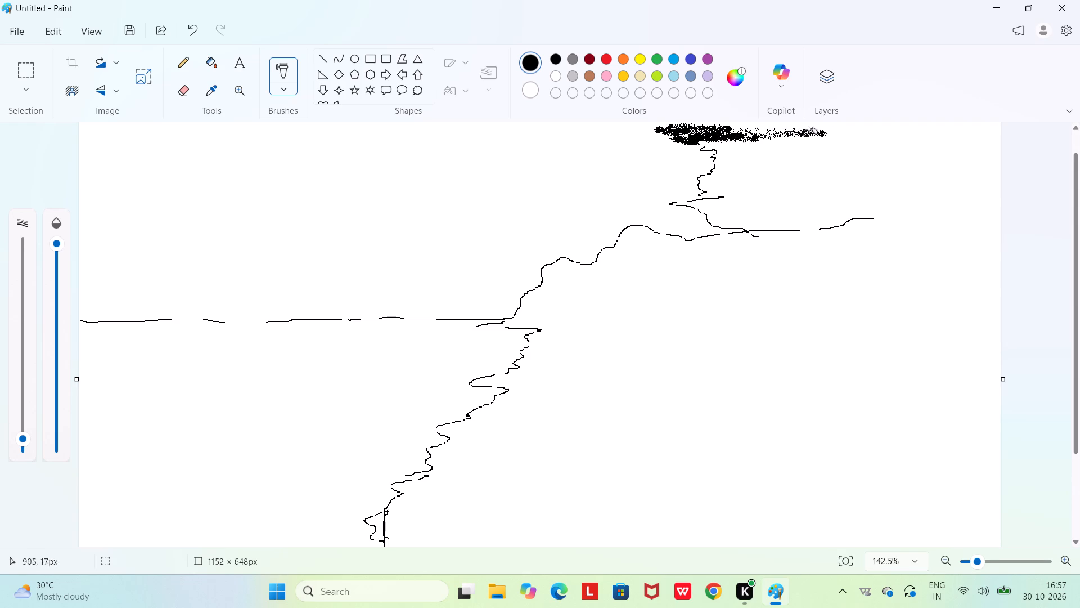
left_click_drag(809, 134, 838, 133)
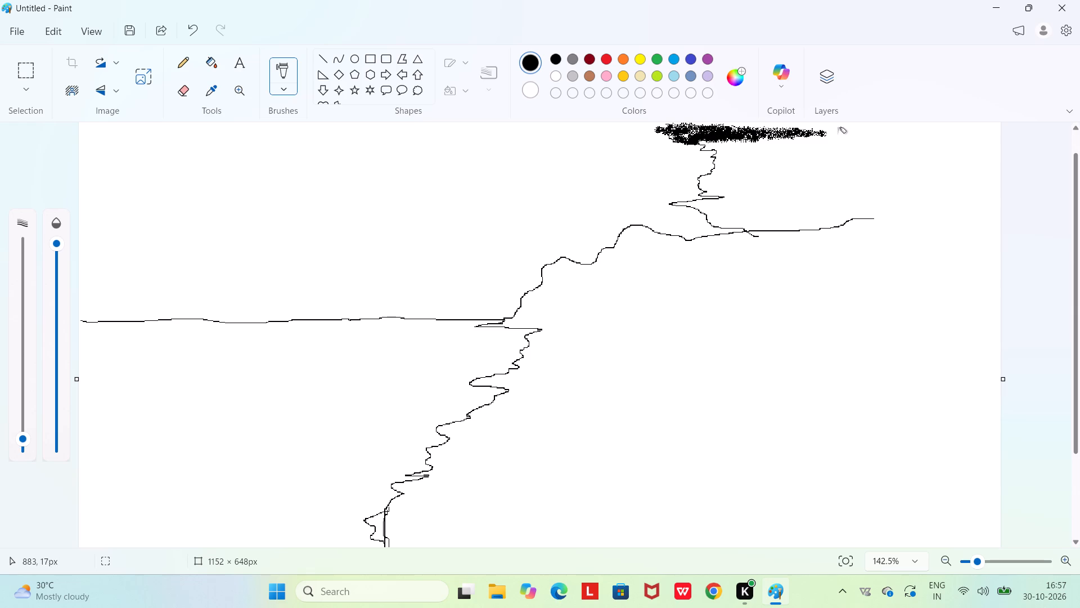
left_click_drag(838, 133, 929, 140)
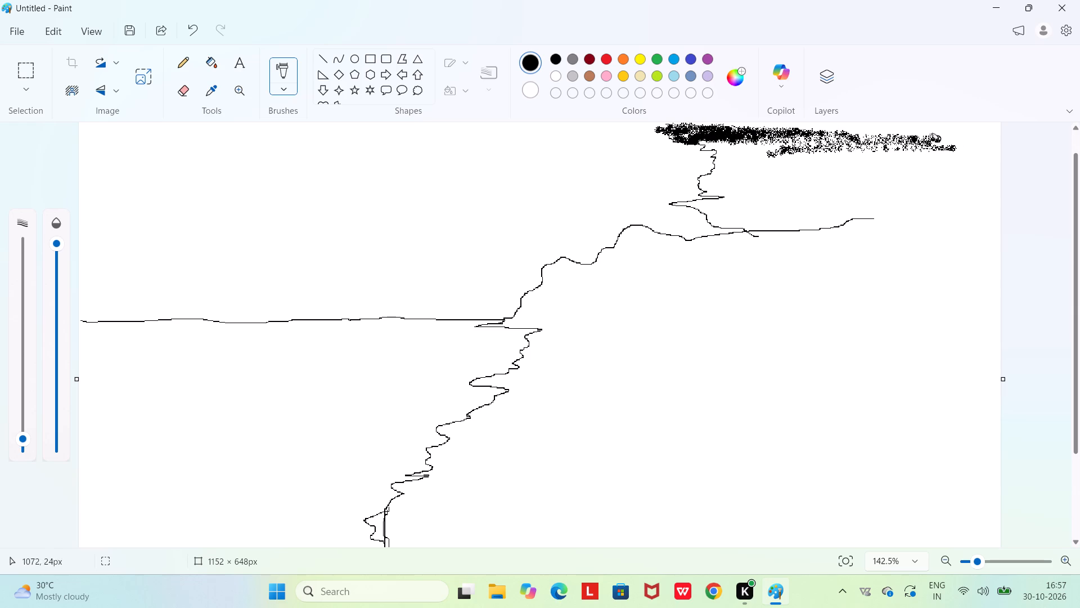
left_click_drag(929, 140, 907, 131)
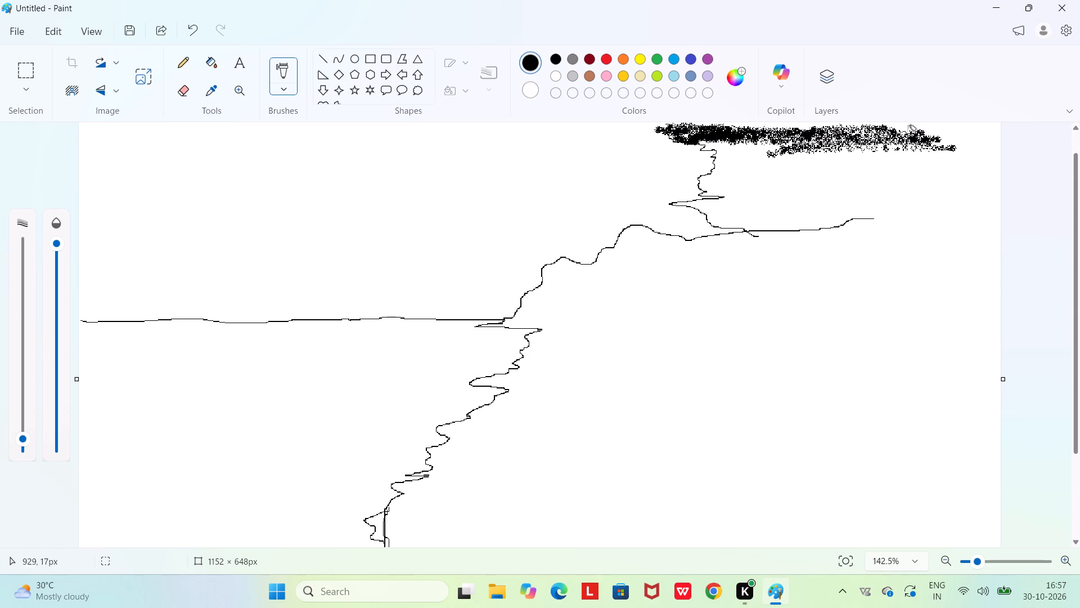
left_click_drag(907, 131, 903, 138)
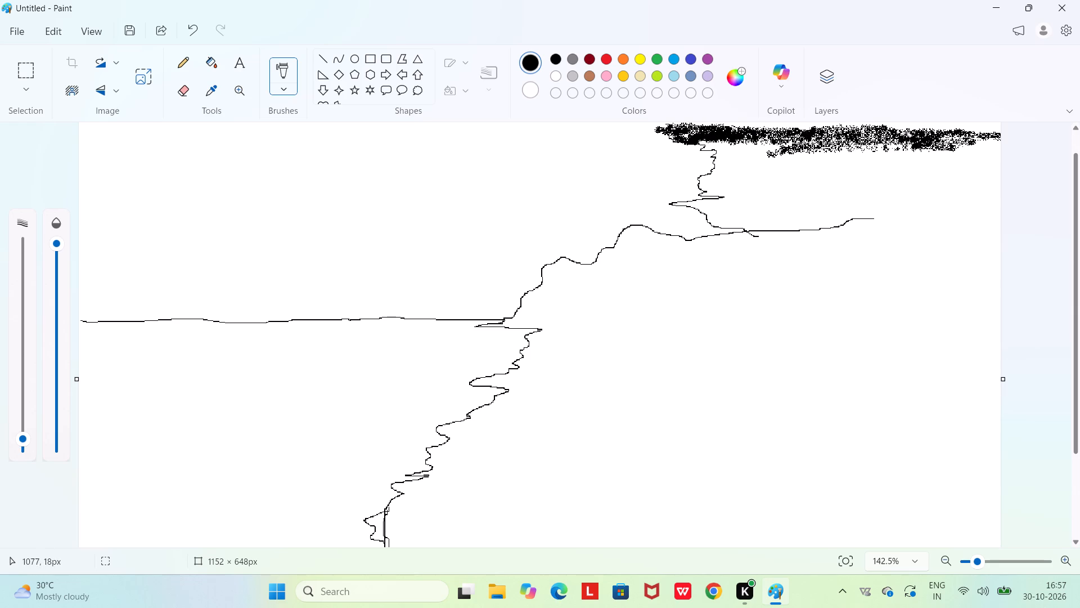
left_click_drag(903, 138, 756, 149)
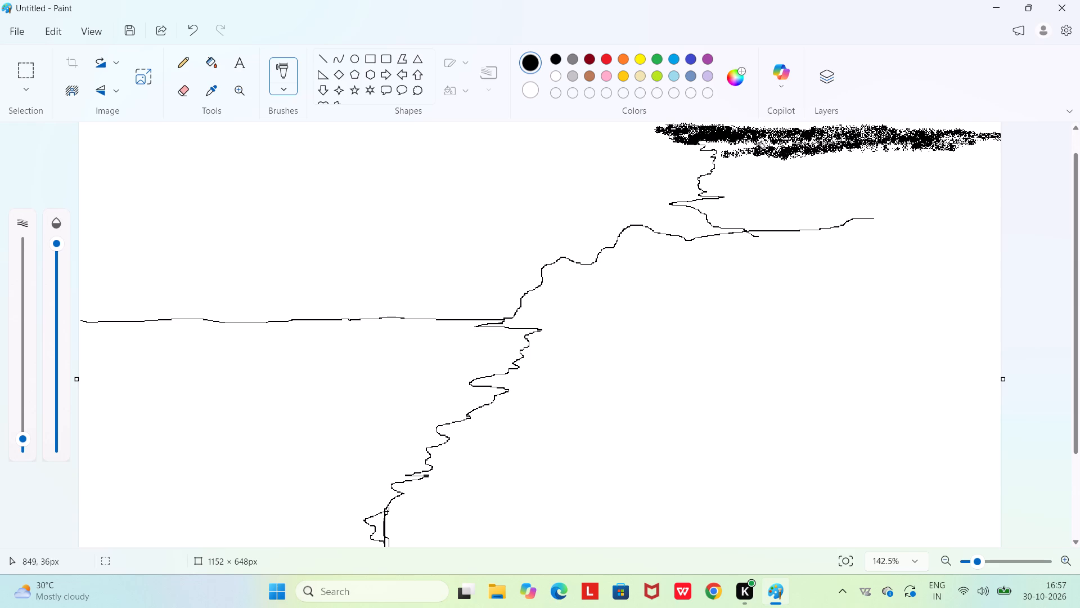
left_click_drag(756, 149, 709, 147)
left_click_drag(709, 147, 726, 154)
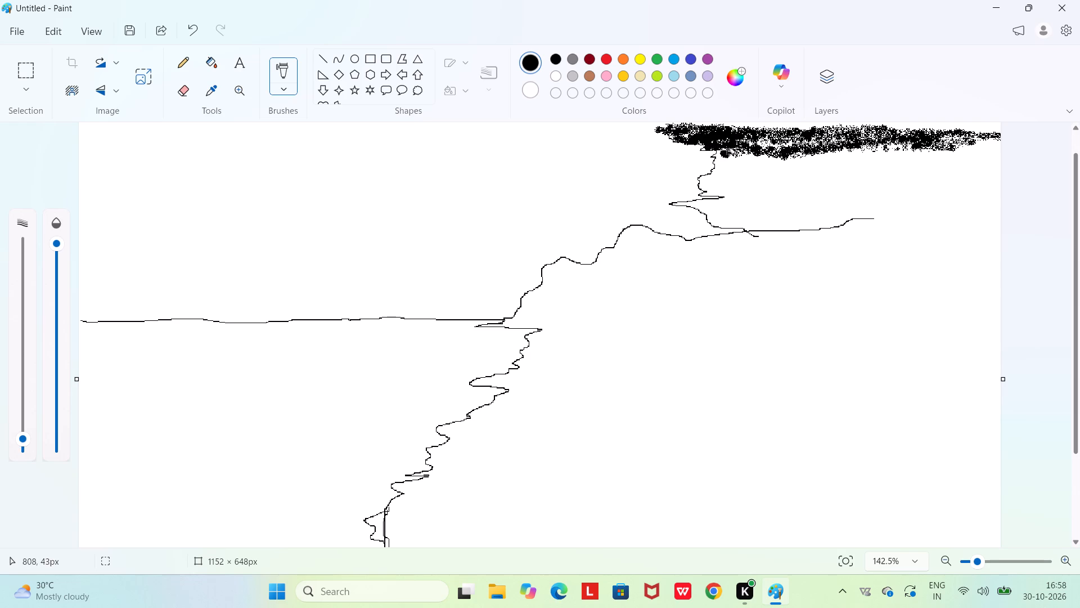
Spray black Airbrush along the jagged line from the top band down to the ridge, continuing along the ridge to about 936, 126 px.
left_click_drag(726, 154, 709, 179)
left_click_drag(709, 179, 710, 187)
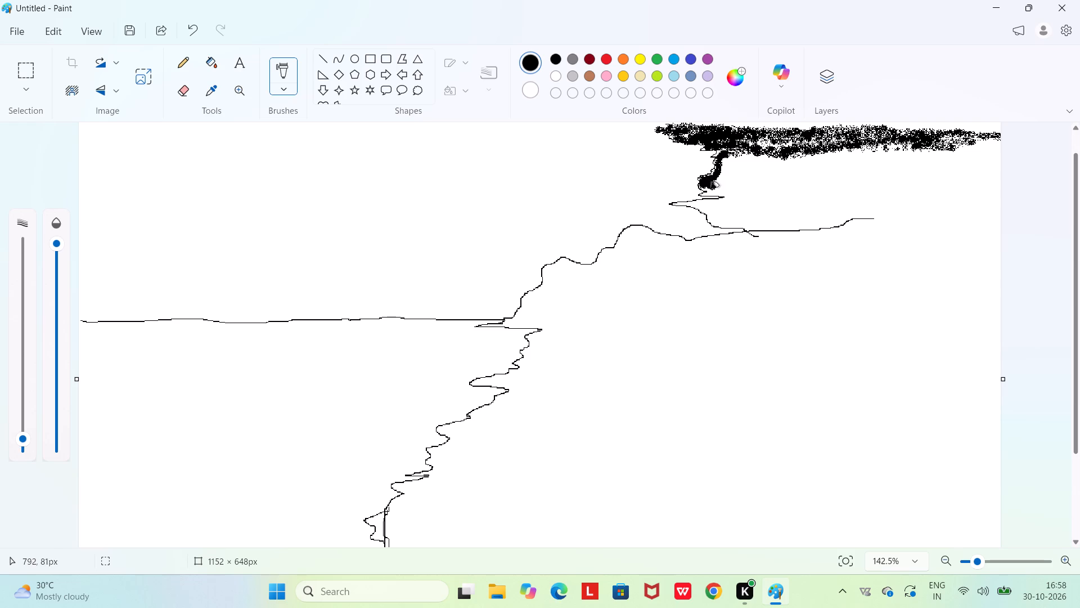
left_click_drag(710, 187, 701, 200)
left_click_drag(701, 200, 677, 205)
left_click_drag(677, 205, 709, 211)
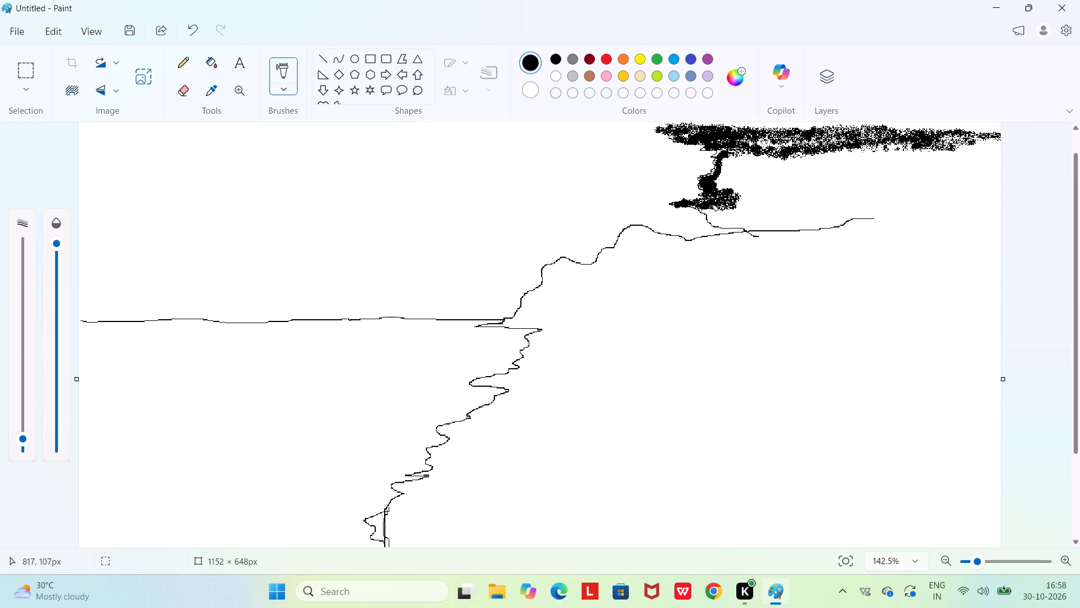
left_click_drag(709, 211, 736, 216)
left_click_drag(736, 216, 711, 225)
left_click_drag(711, 225, 839, 222)
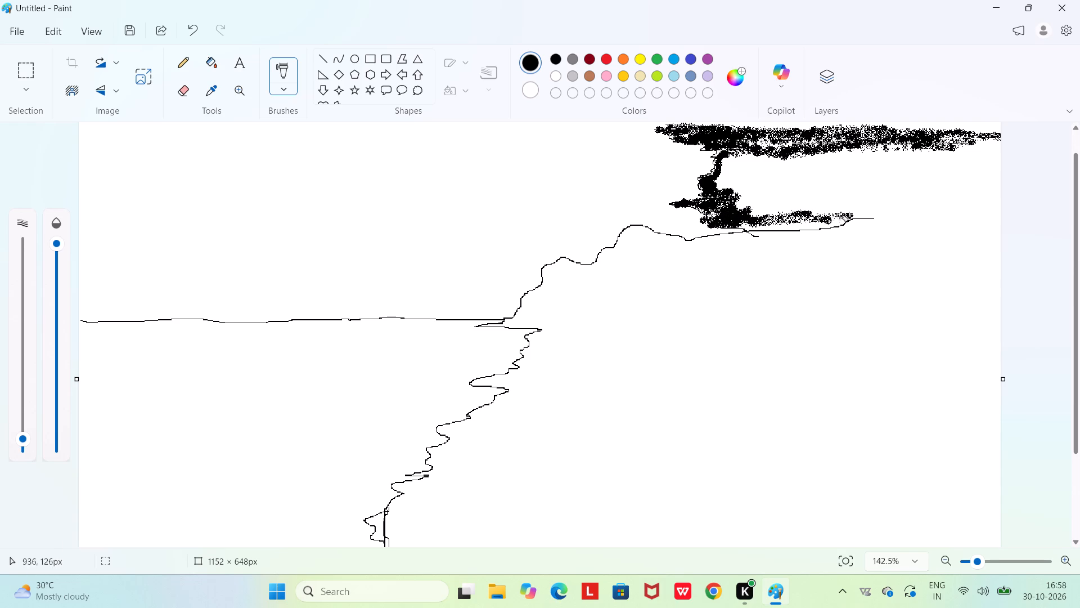
Fill the area just right of the jagged line, between the top band and the ridge, with dense black Airbrush shading.
left_click_drag(839, 222, 792, 199)
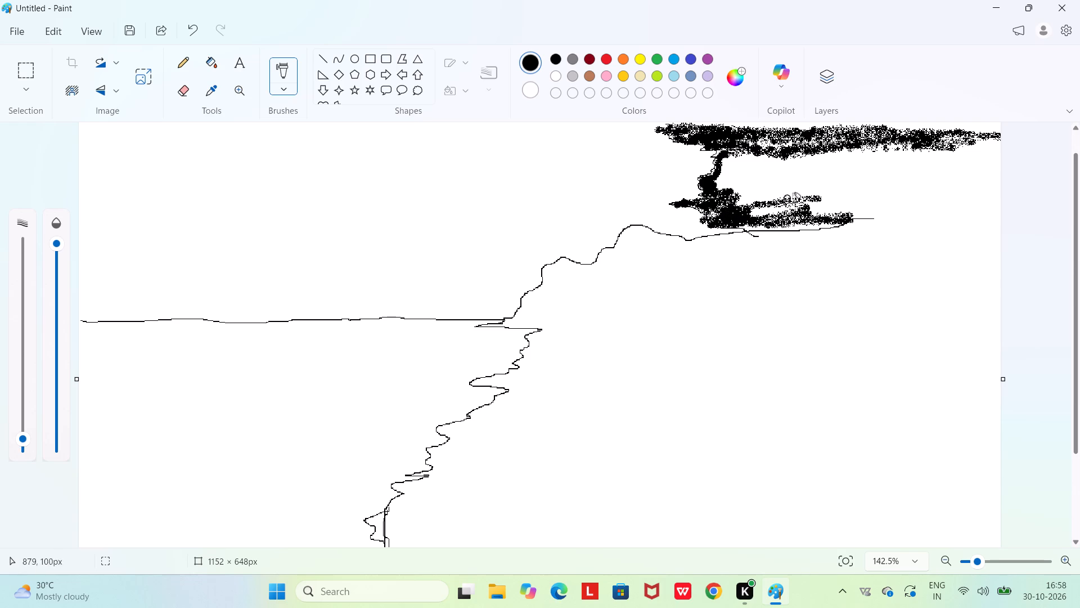
left_click_drag(792, 199, 746, 146)
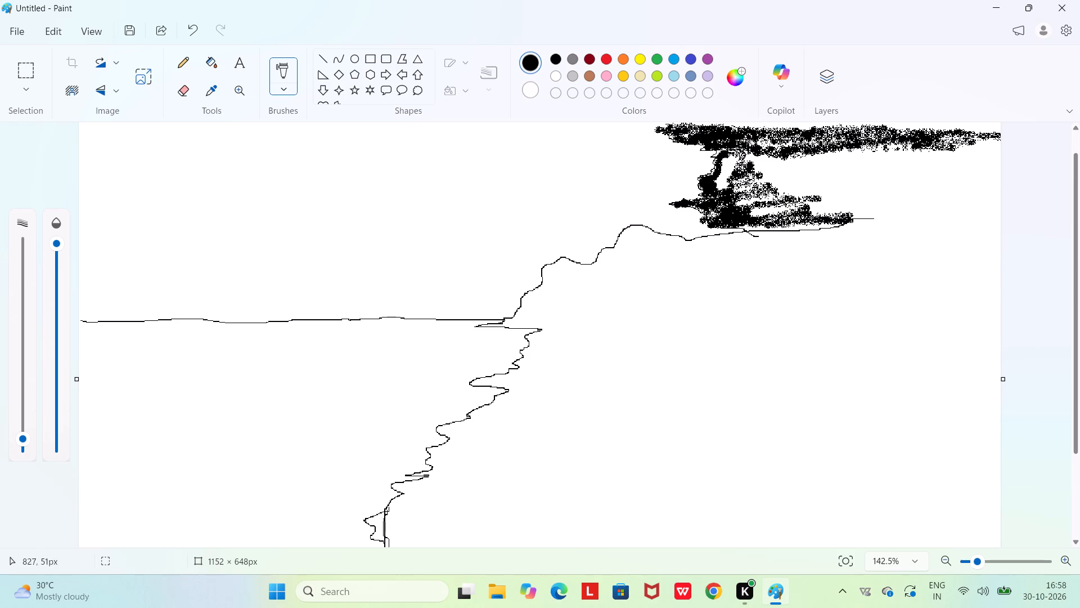
left_click_drag(746, 146, 722, 175)
left_click_drag(722, 175, 733, 175)
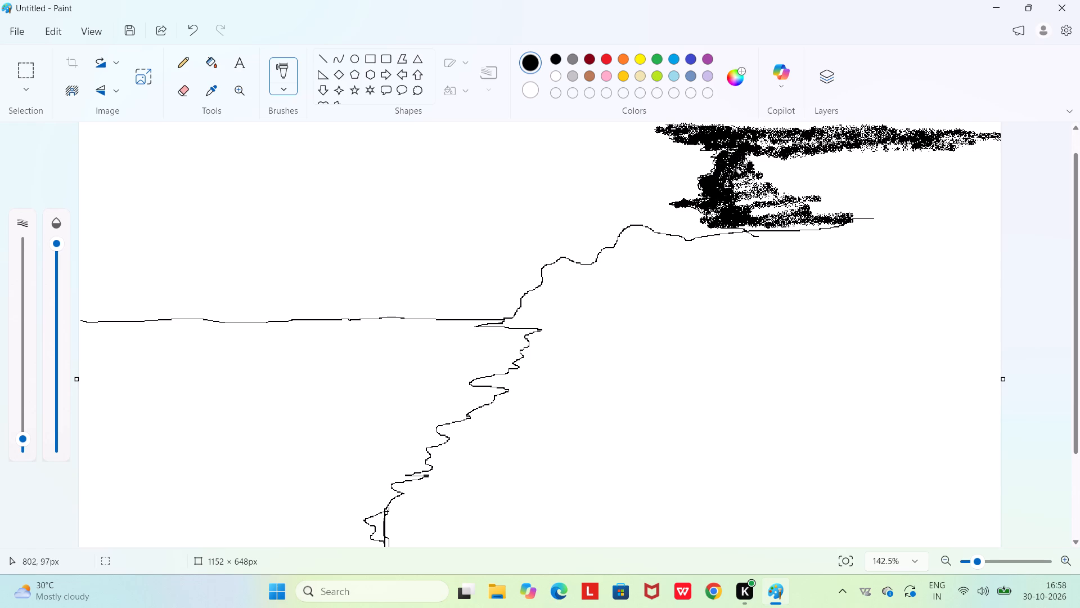
left_click_drag(733, 175, 729, 195)
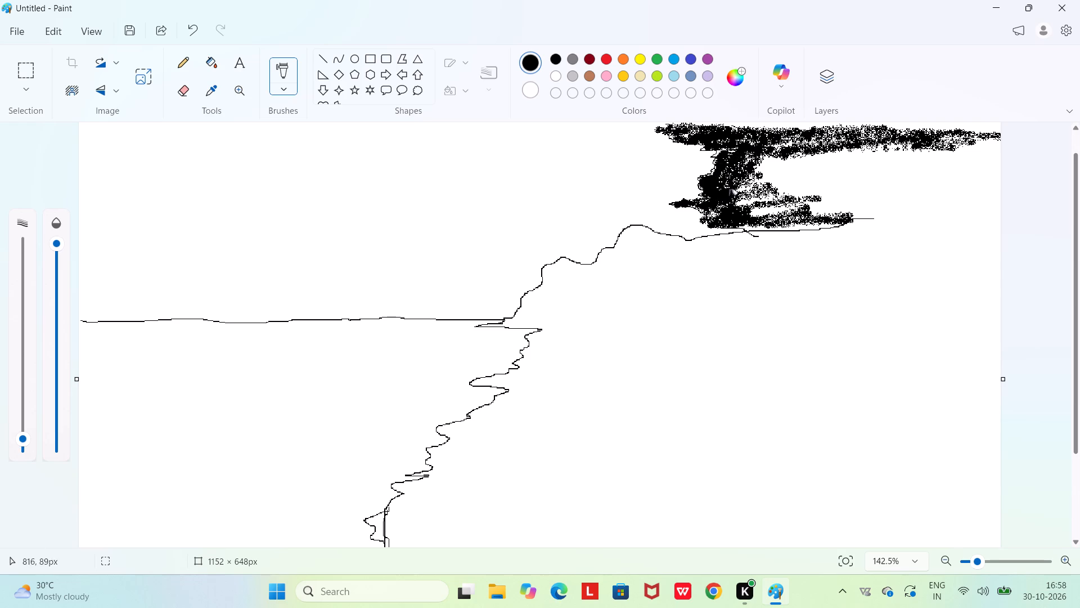
left_click_drag(729, 195, 732, 211)
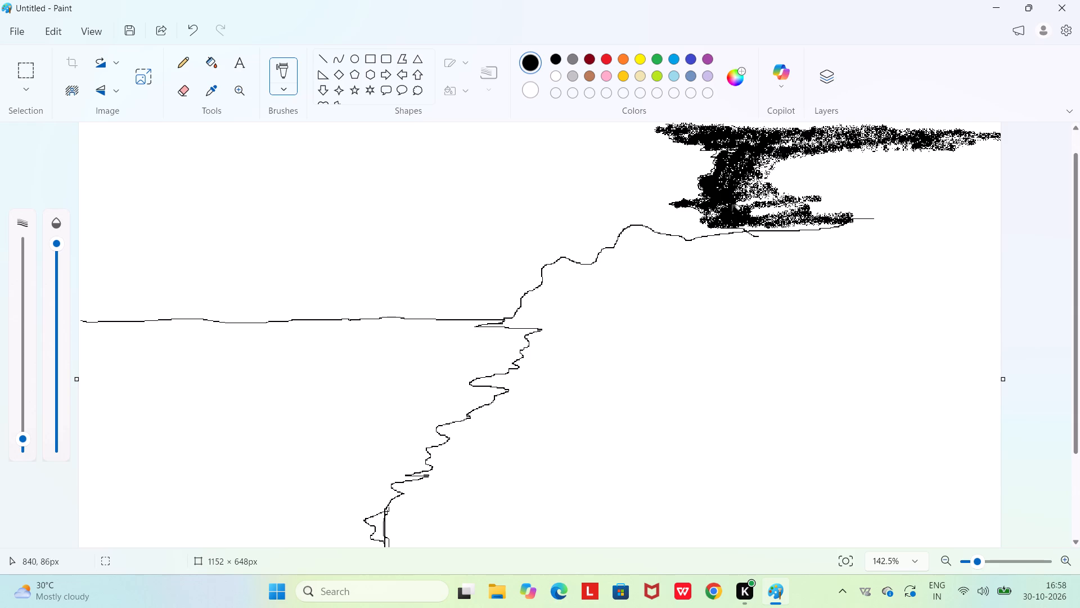
left_click_drag(732, 211, 736, 212)
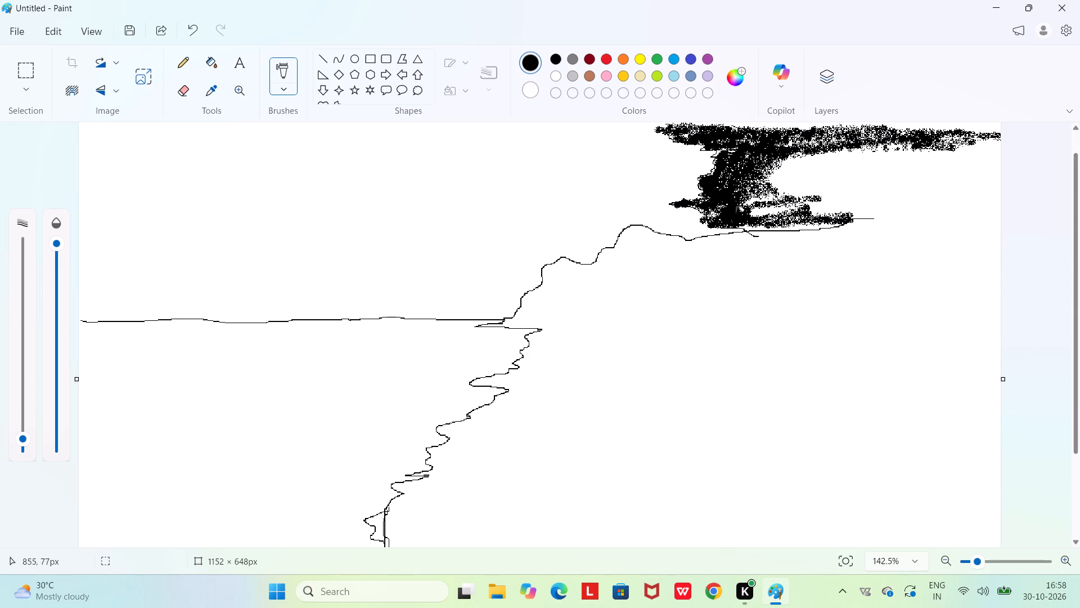
left_click_drag(736, 212, 732, 220)
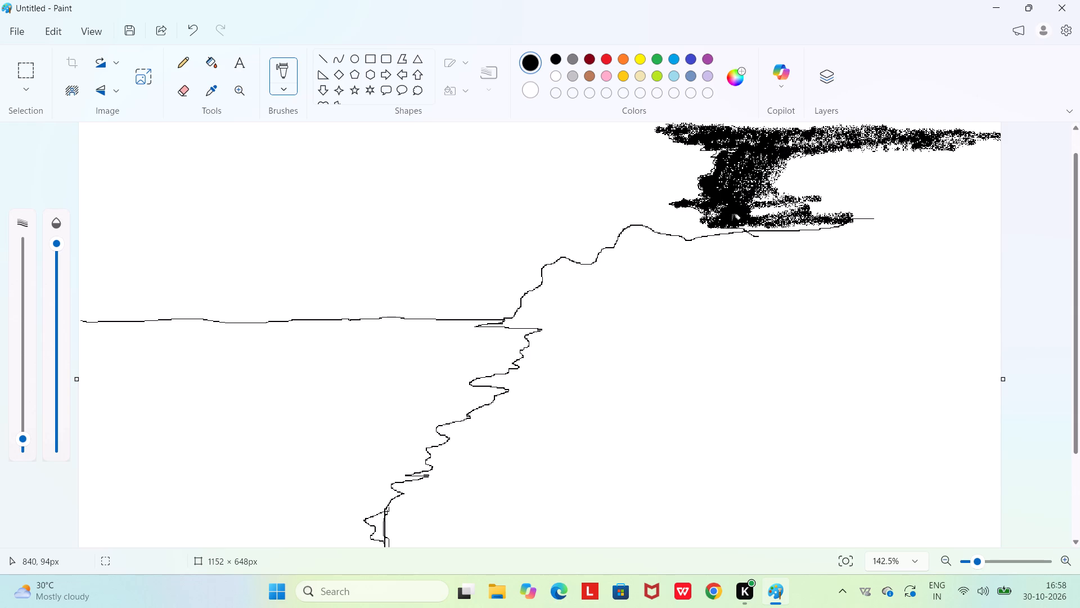
left_click_drag(732, 220, 735, 220)
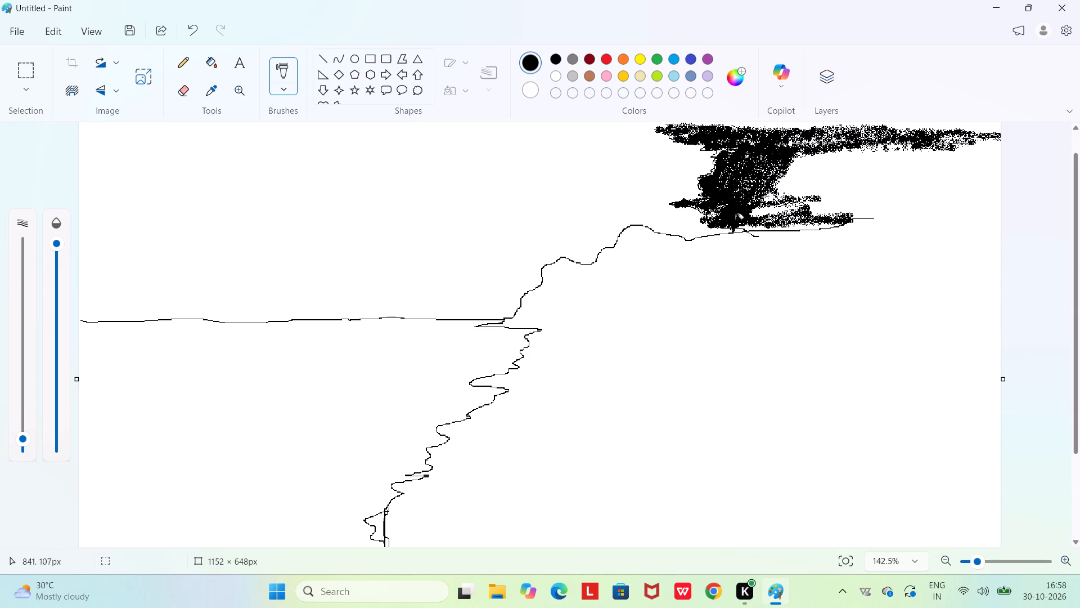
Extend the black Airbrush shading rightward beneath the top band, tapering diagonally down toward the ridge shading.
left_click_drag(735, 220, 865, 145)
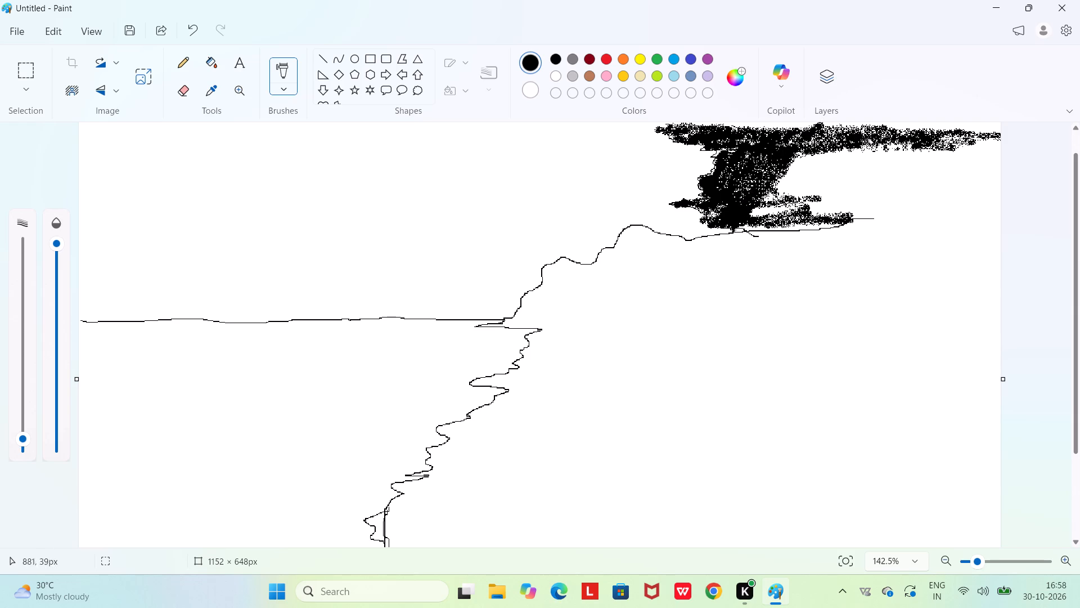
left_click_drag(865, 145, 829, 159)
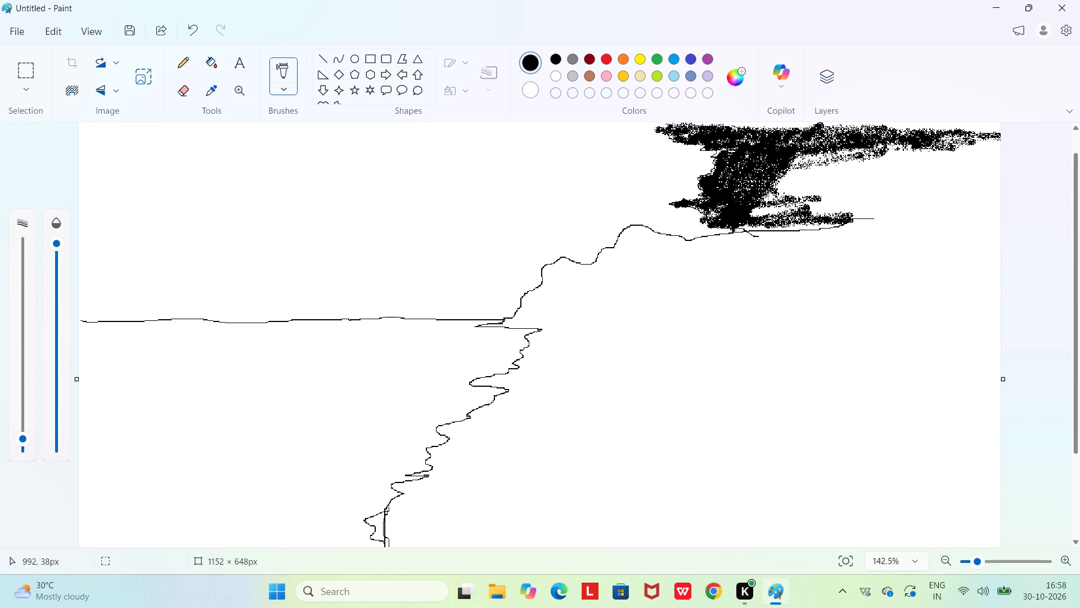
left_click_drag(829, 159, 904, 149)
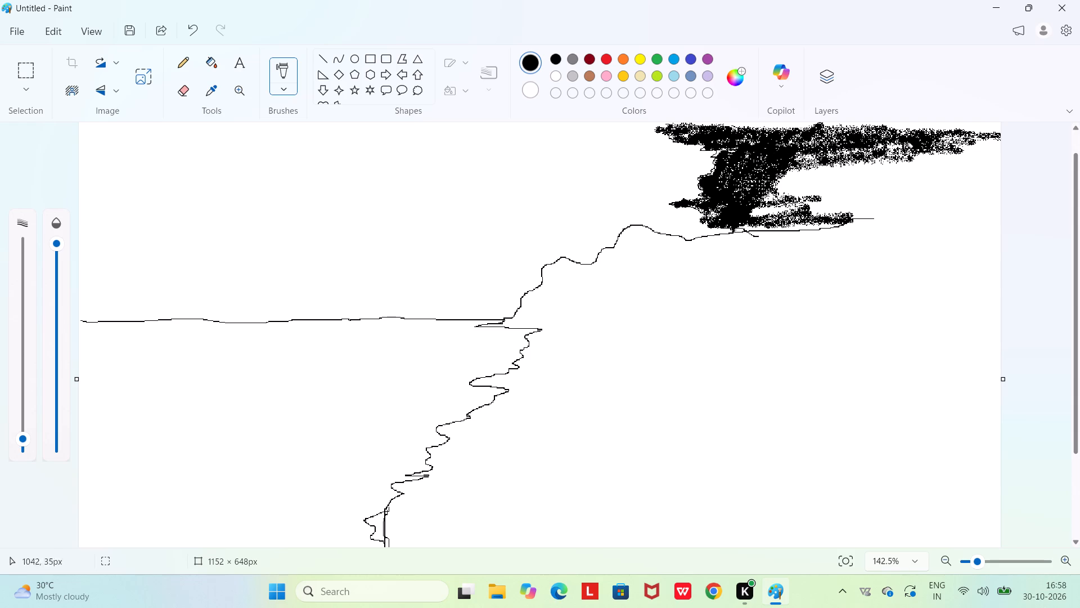
left_click_drag(904, 149, 779, 182)
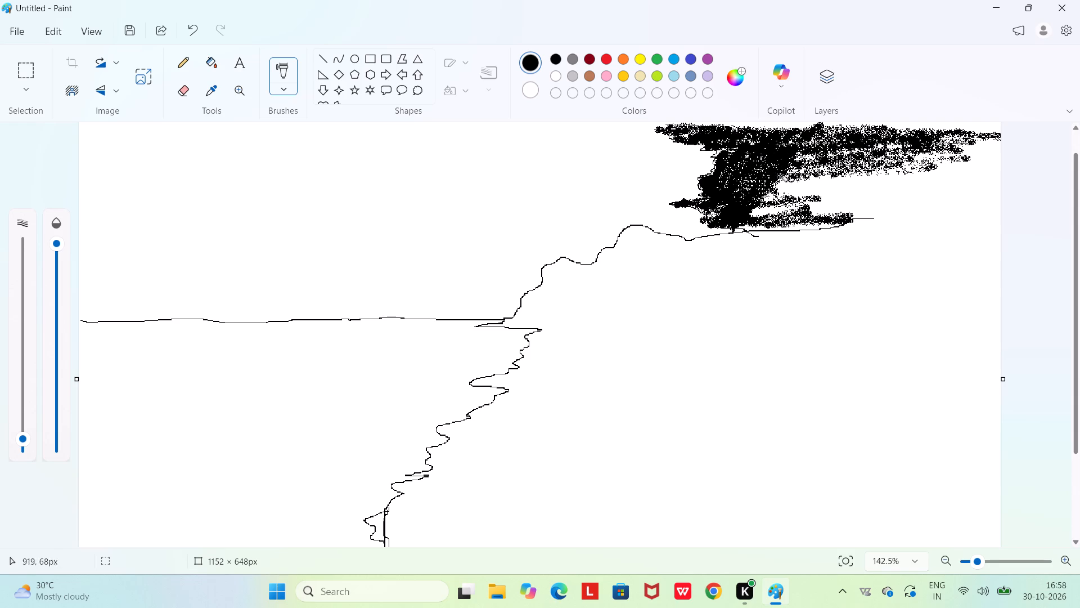
left_click_drag(779, 182, 772, 191)
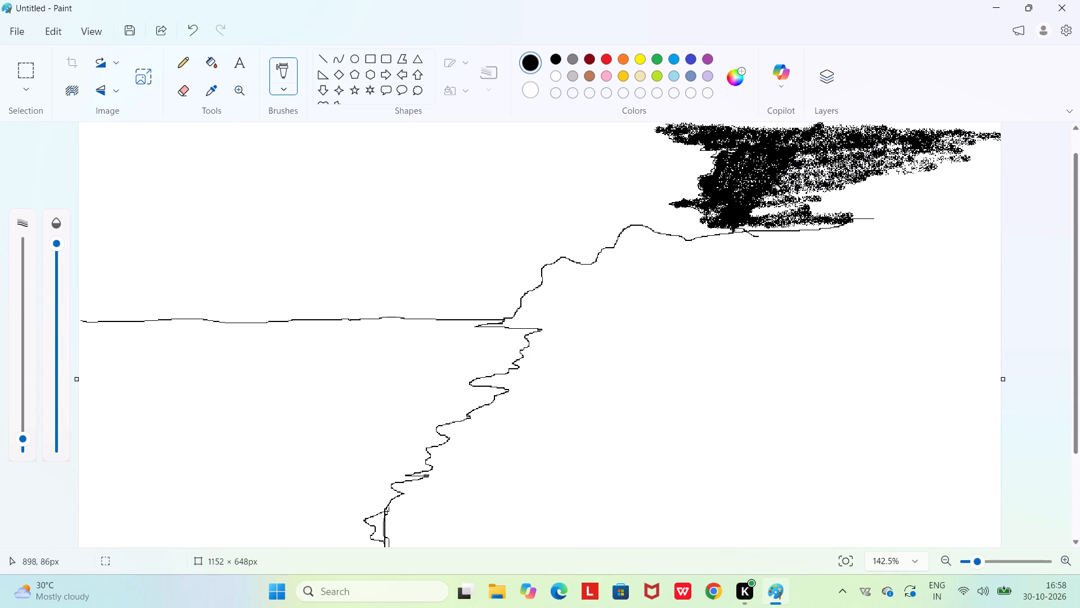
left_click_drag(772, 191, 809, 166)
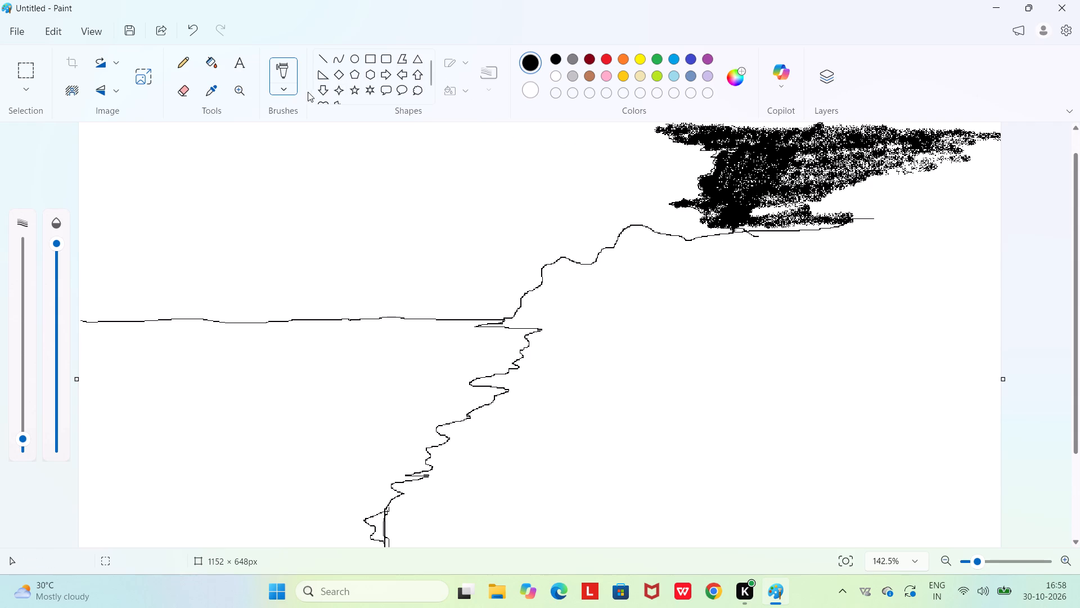
Paint solid black with the Oil brush over the shading above the ridge's right end and along the top band.
left_click(288, 87)
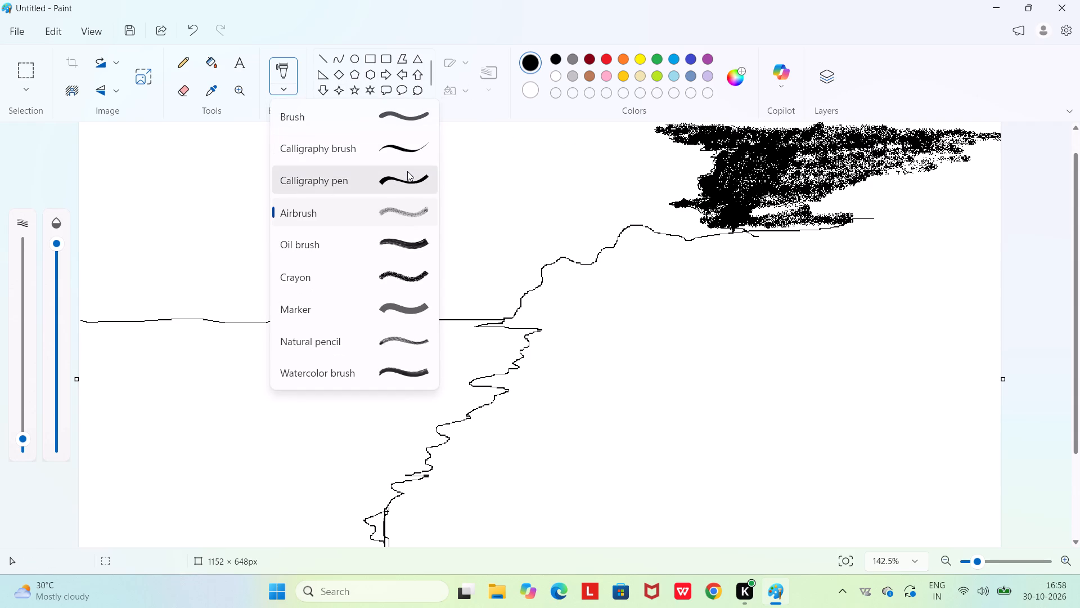
left_click(409, 242)
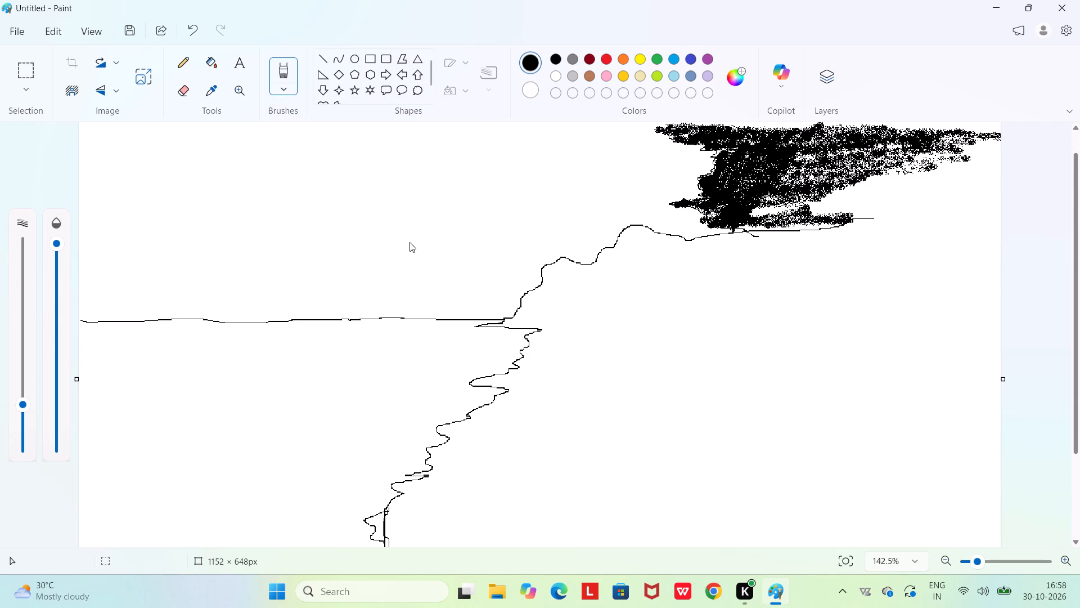
left_click_drag(898, 201, 842, 201)
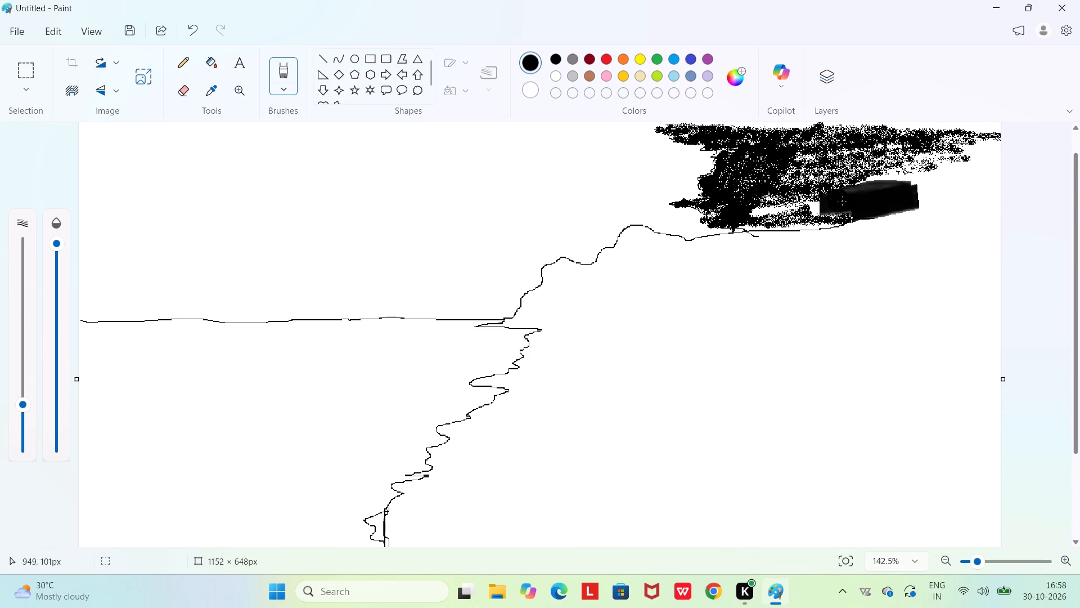
left_click_drag(842, 201, 811, 162)
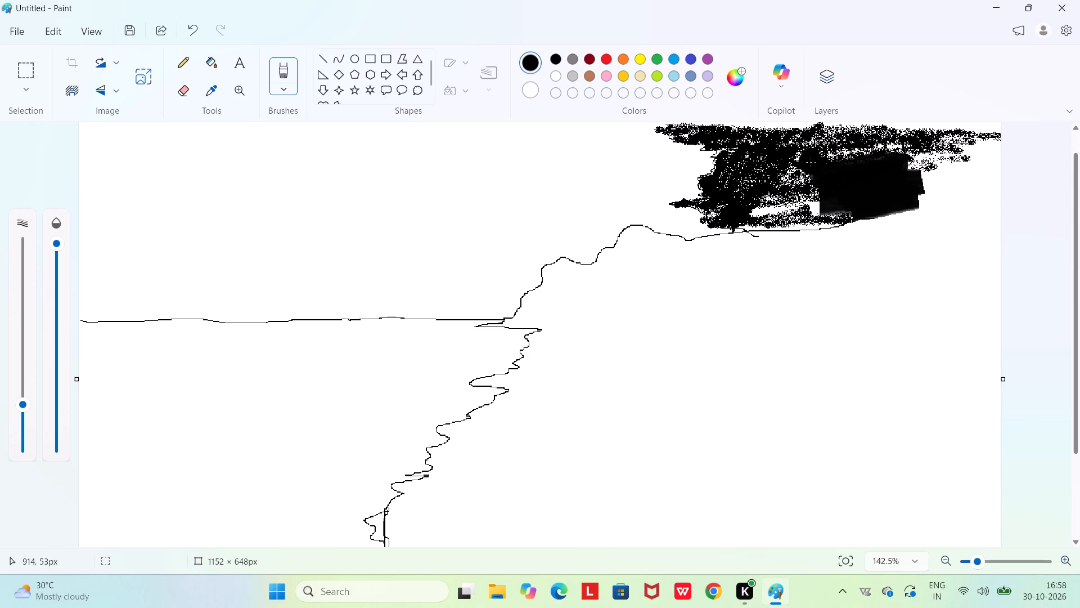
left_click_drag(811, 162, 782, 148)
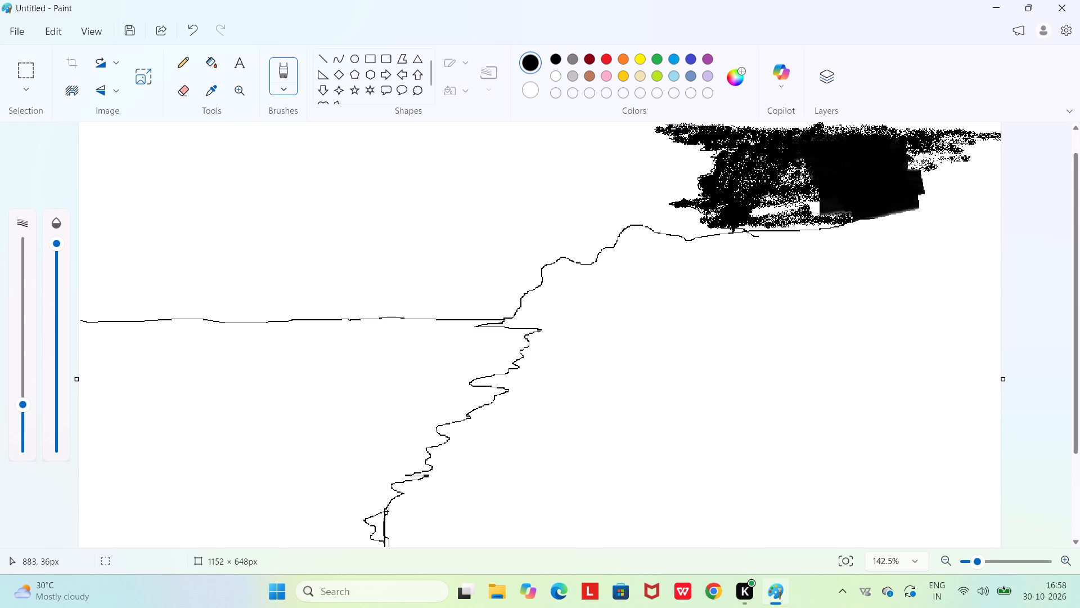
left_click_drag(782, 148, 923, 138)
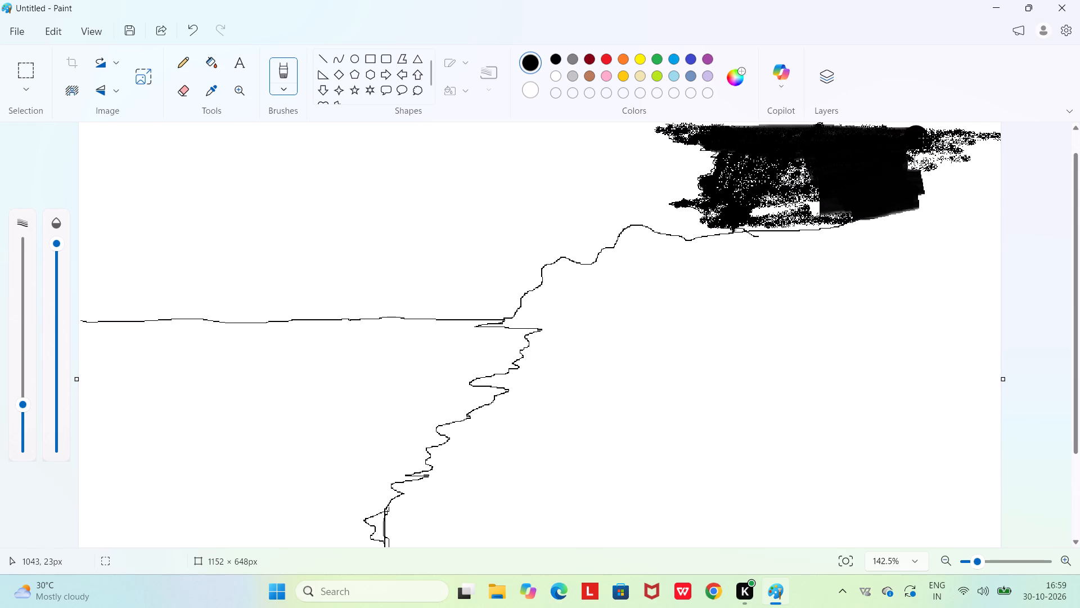
Extend the solid black Oil brush area to the canvas's right edge, ending in a short vertical block below the top band.
left_click_drag(923, 138, 924, 180)
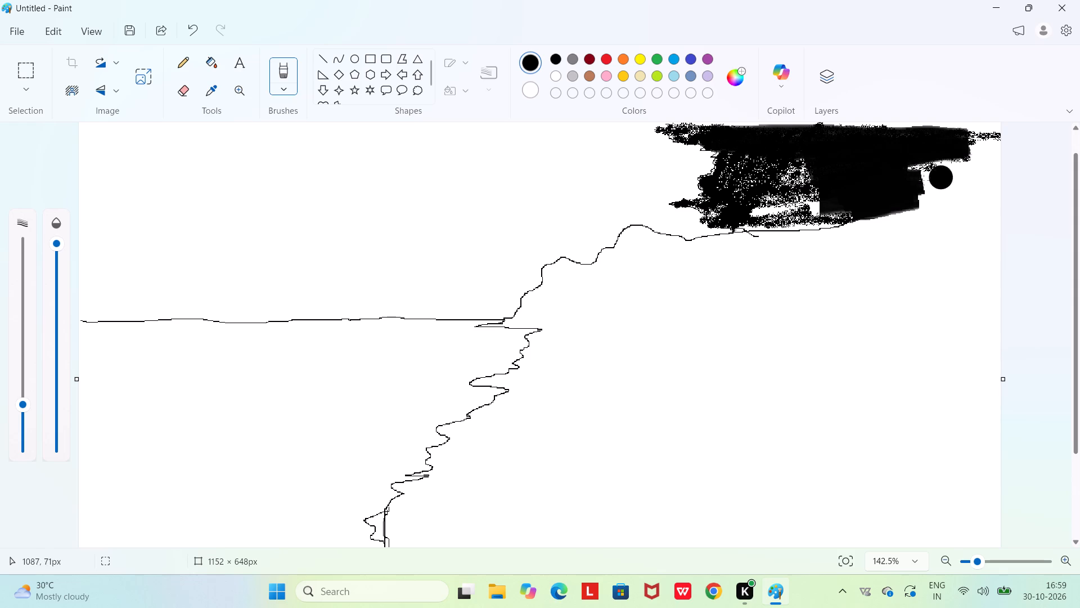
left_click_drag(924, 180, 929, 177)
left_click_drag(929, 177, 895, 172)
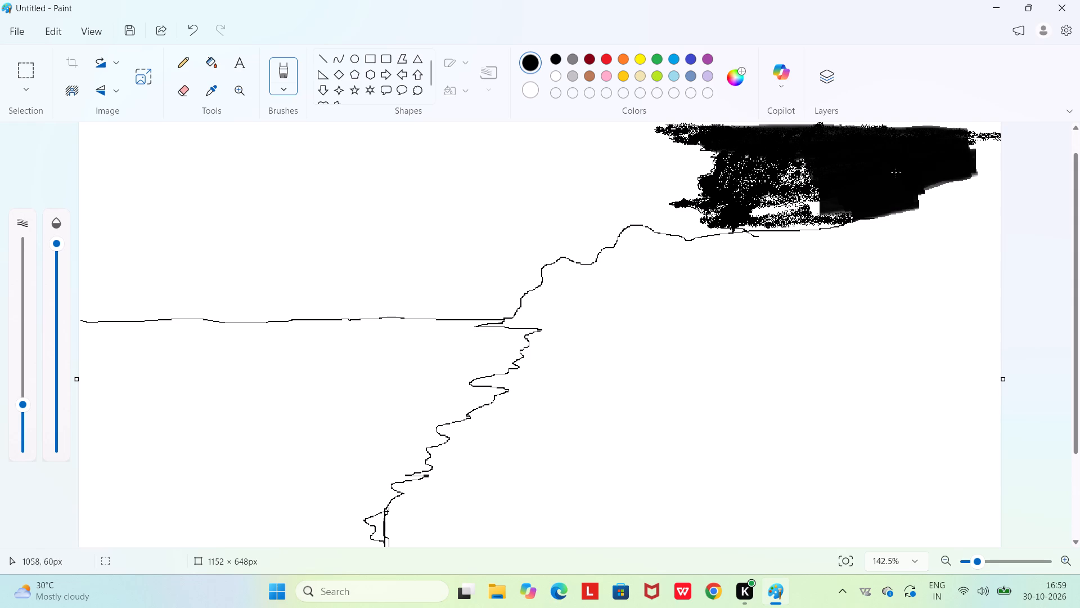
left_click_drag(895, 172, 980, 169)
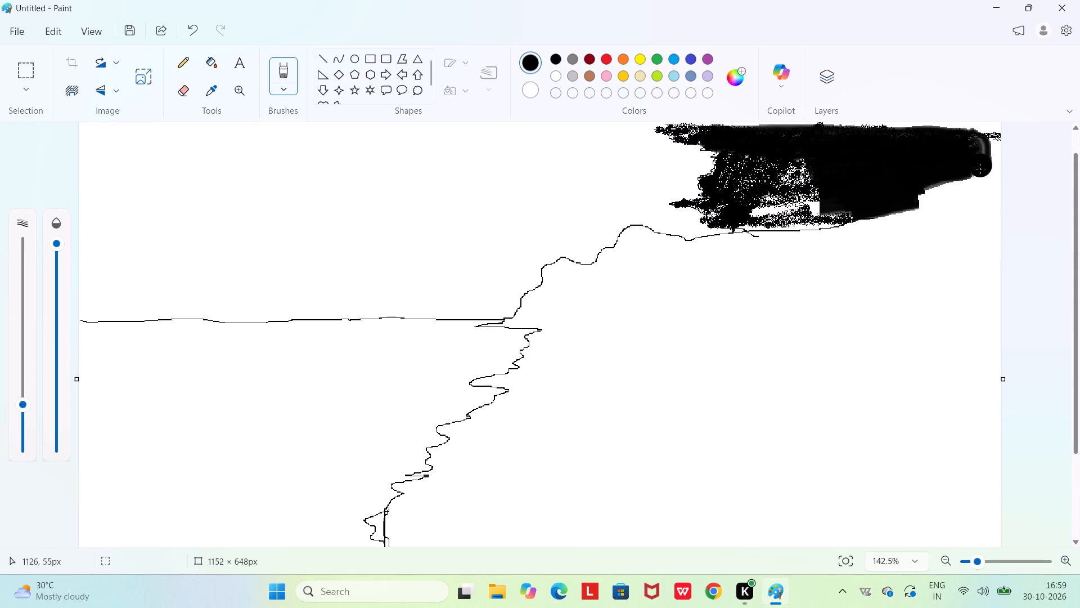
left_click_drag(980, 169, 995, 139)
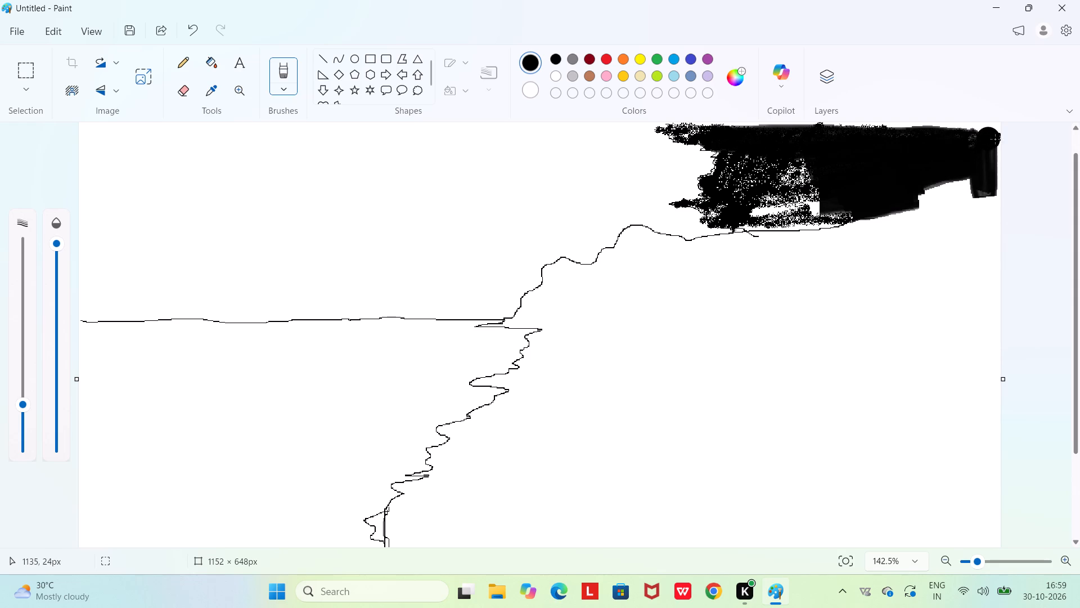
left_click_drag(995, 139, 996, 146)
Paint solid black along the canvas's top edge, from the right edge back over the top band to about x = 790 px.
left_click_drag(996, 146, 853, 133)
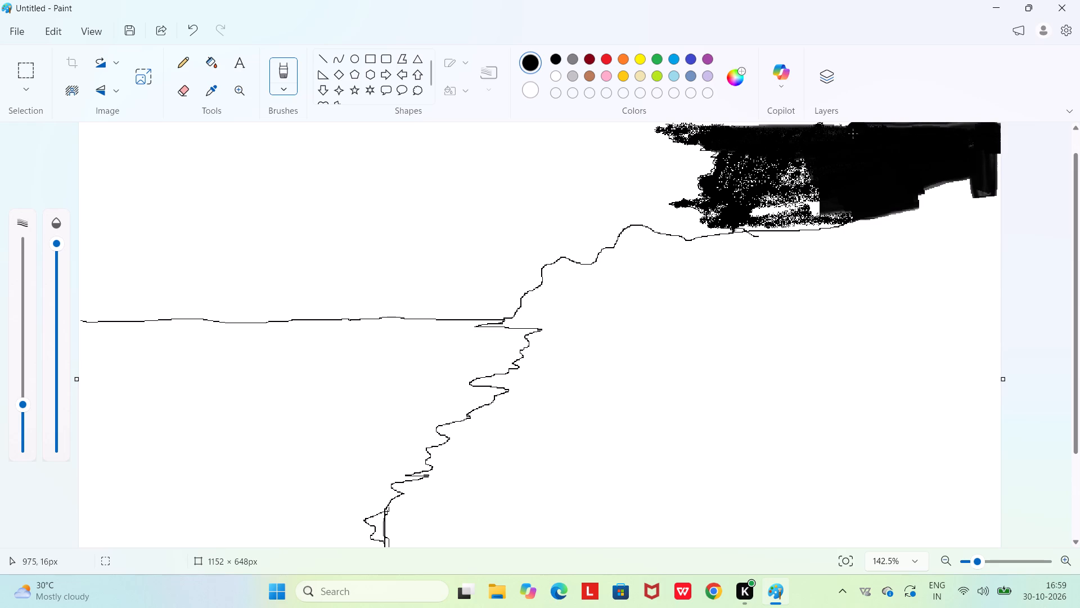
left_click_drag(853, 133, 725, 136)
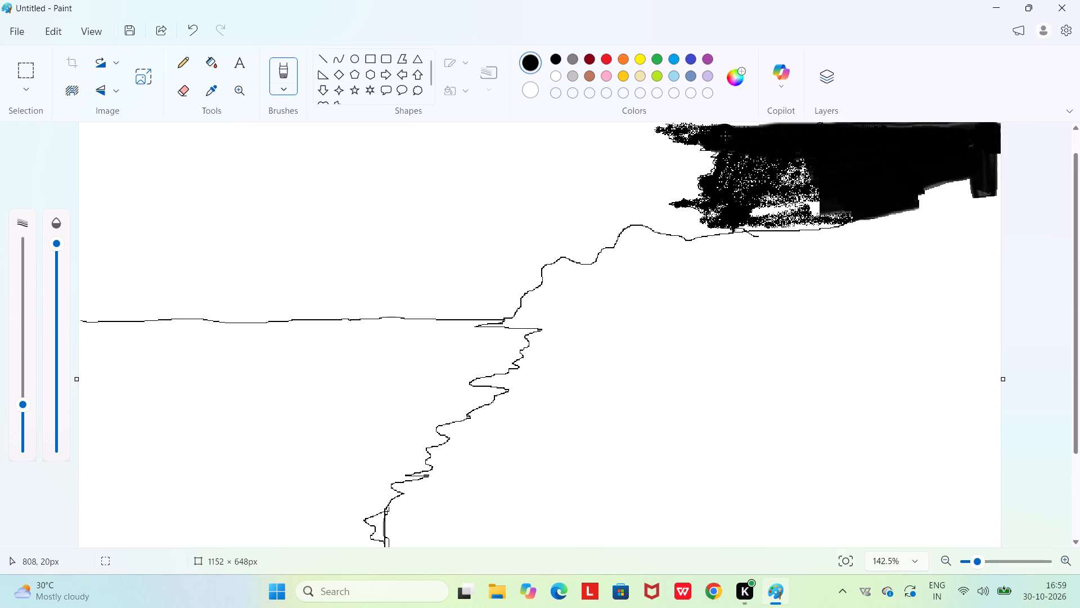
left_click_drag(725, 136, 771, 129)
left_click_drag(771, 129, 782, 129)
left_click_drag(782, 129, 708, 129)
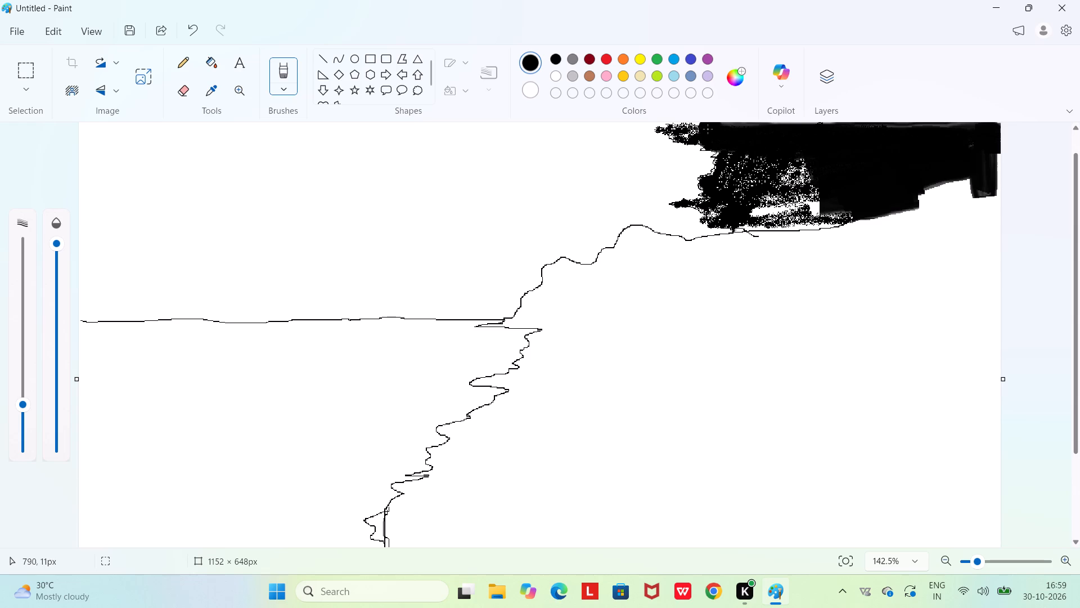
left_click_drag(708, 129, 681, 128)
Cover the speckled shading and white gap beside the solid black block, down to the ridge line at about 891, 126 px.
left_click_drag(786, 162, 796, 169)
left_click(796, 169)
left_click_drag(796, 169, 831, 175)
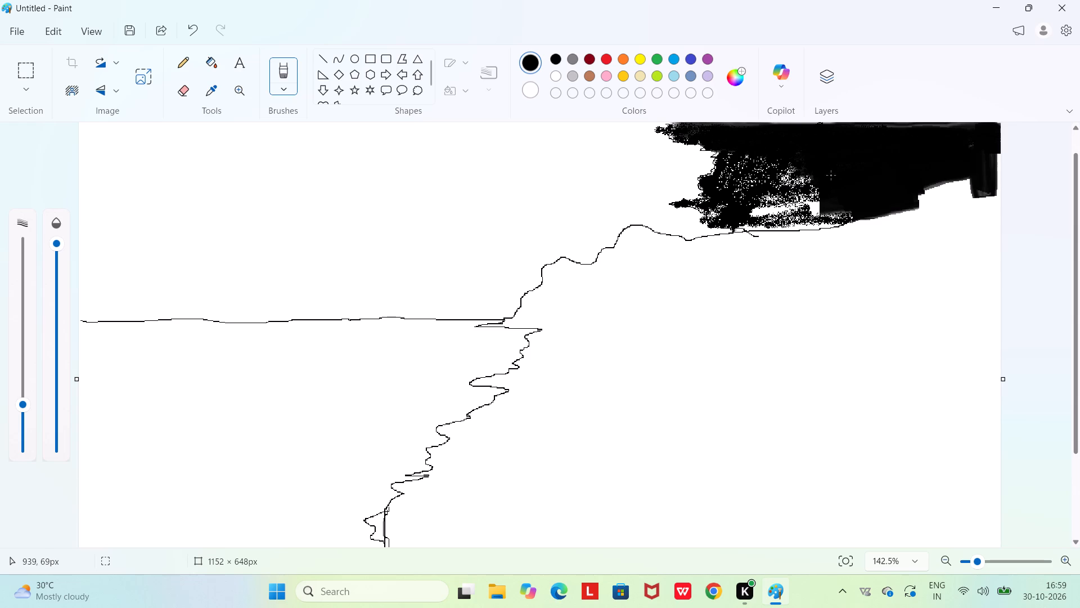
left_click_drag(831, 175, 821, 175)
left_click_drag(821, 175, 840, 192)
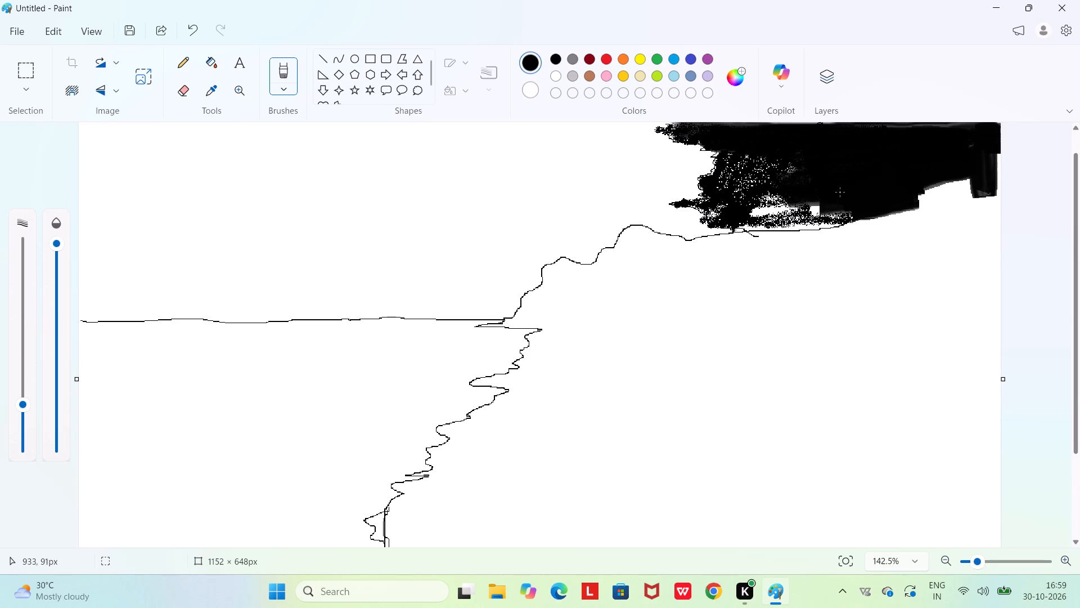
left_click_drag(840, 192, 782, 223)
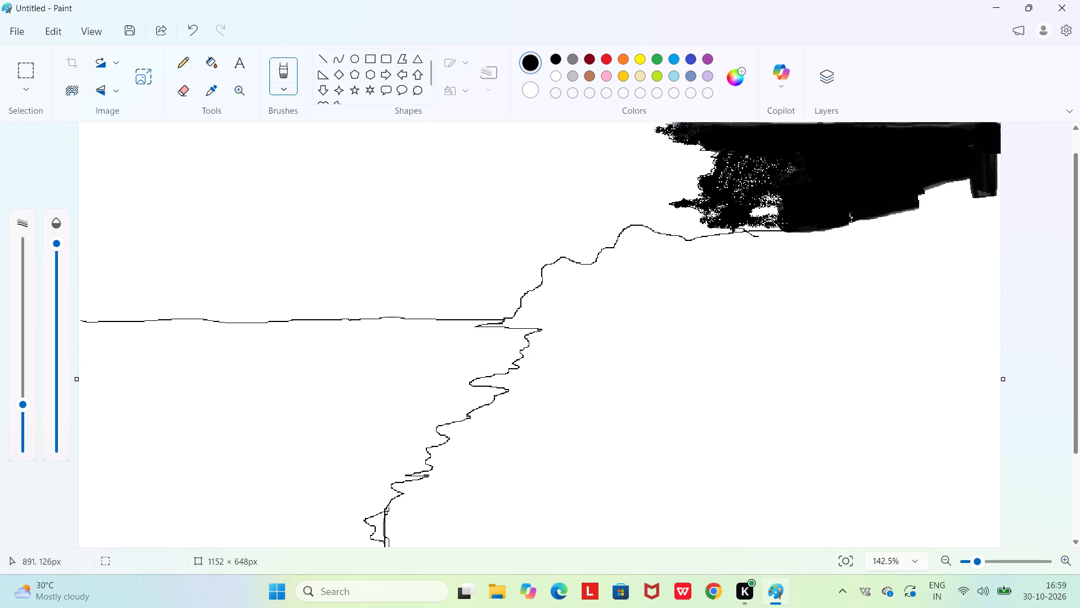
left_click_drag(782, 223, 778, 202)
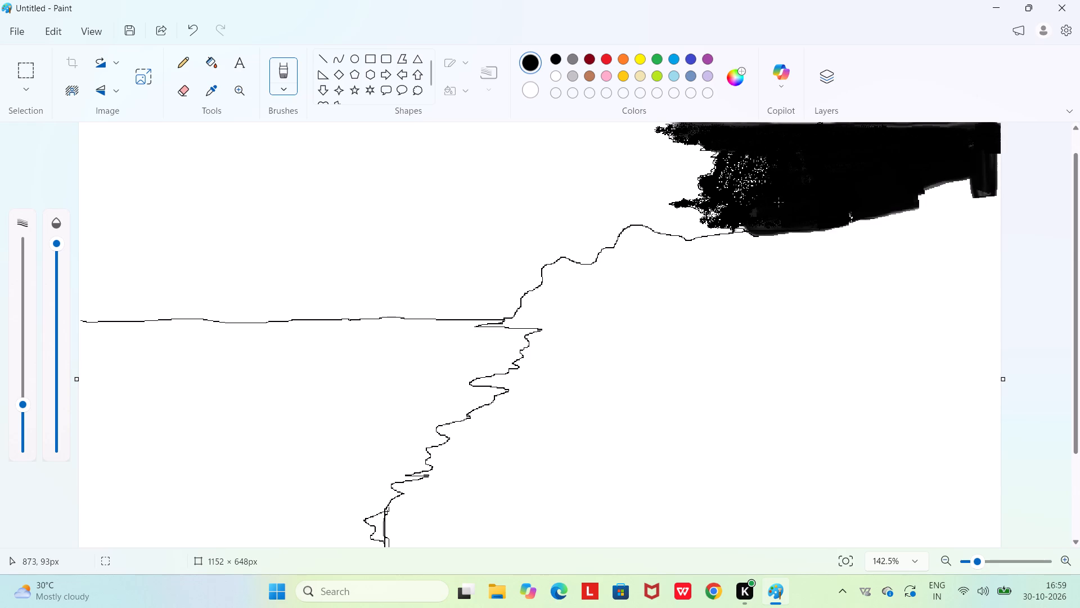
Paint out the remaining white speckles on the left side of the black area, down to the ridge line near 834, 124 px.
left_click_drag(778, 202, 747, 157)
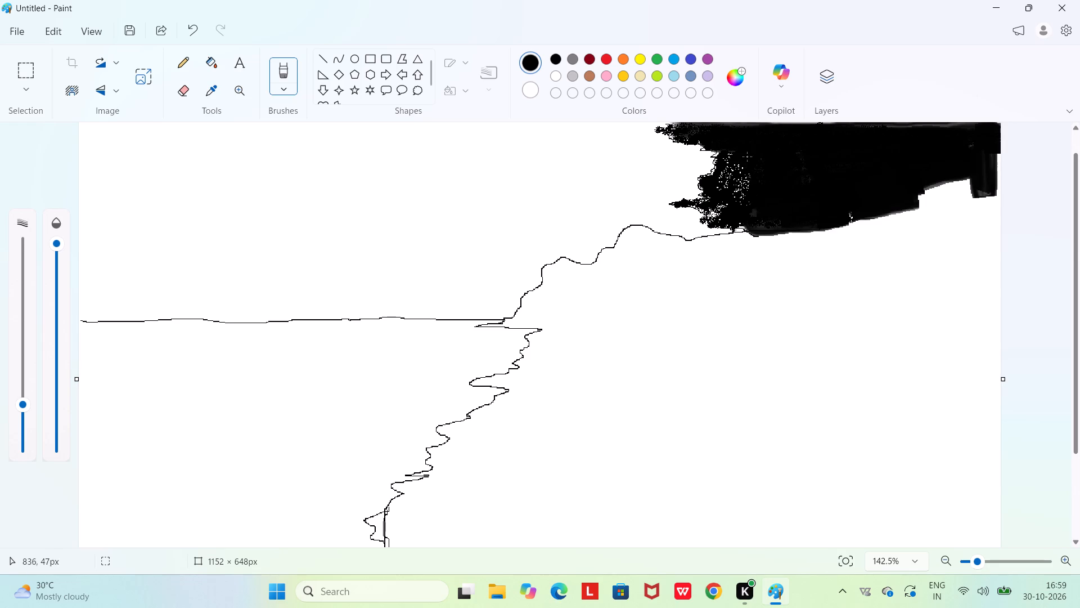
left_click_drag(747, 157, 748, 166)
left_click(748, 166)
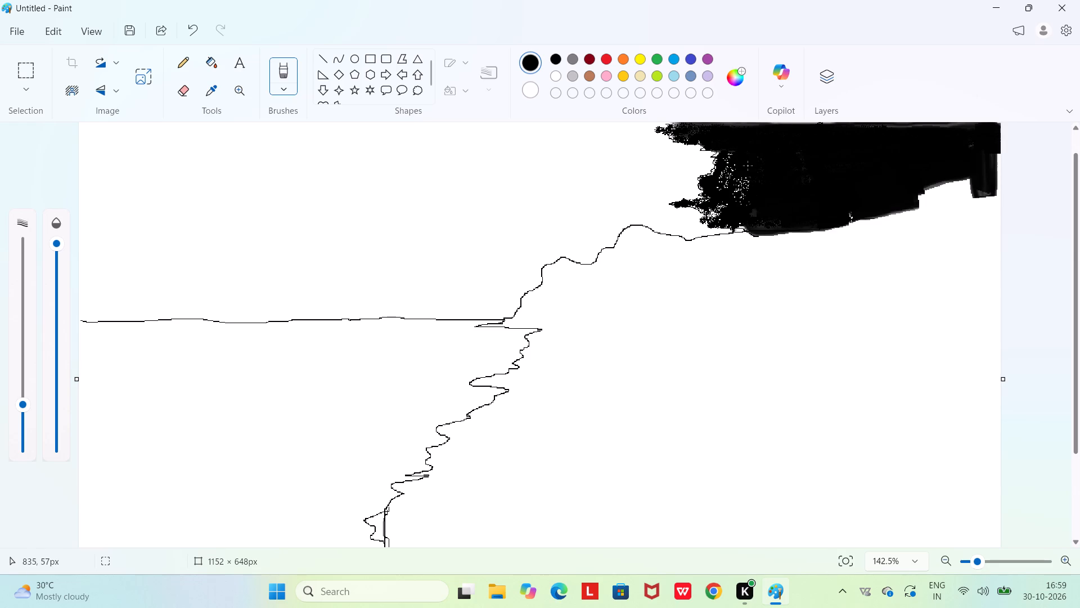
left_click(748, 169)
left_click_drag(748, 169, 742, 186)
left_click_drag(742, 186, 728, 173)
left_click_drag(728, 173, 739, 214)
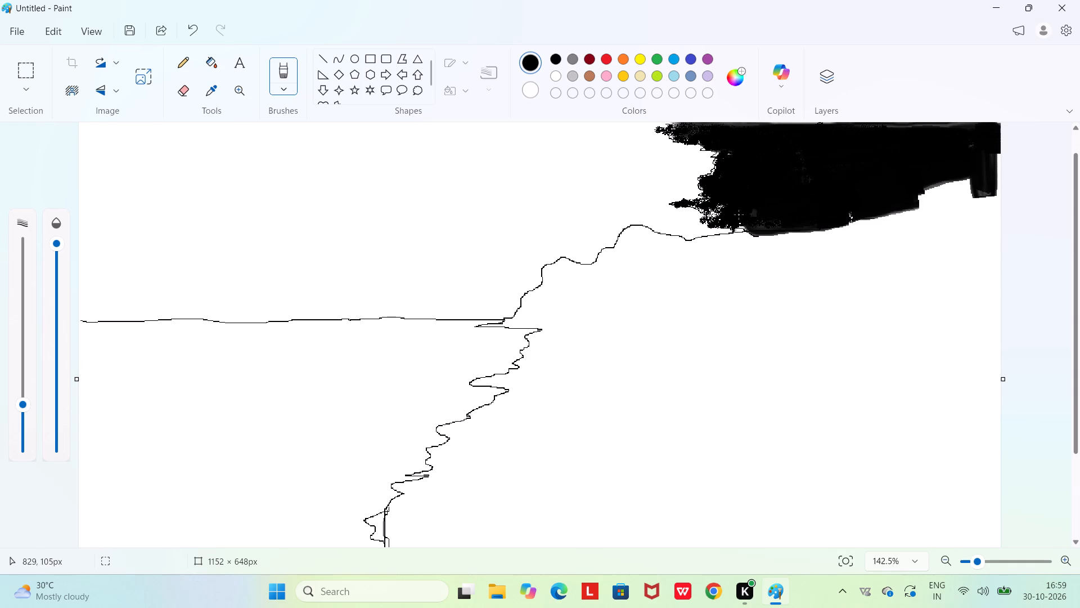
left_click_drag(739, 214, 750, 213)
Paint broad black diagonal strokes below the ridge's right end, stepping down and leftward to about y = 318 px.
left_click_drag(750, 213, 857, 251)
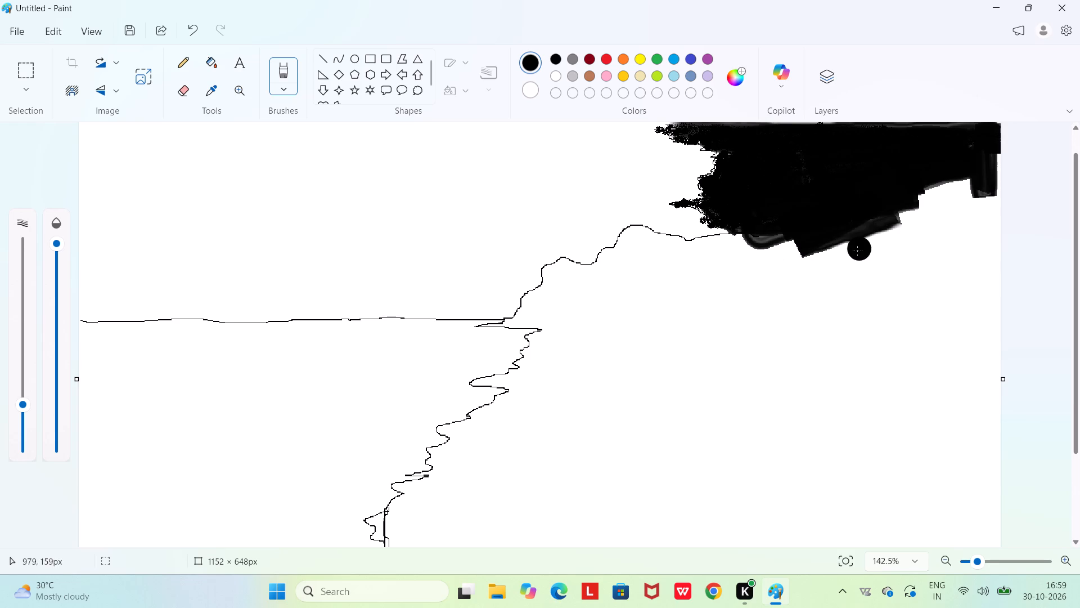
left_click_drag(857, 251, 857, 251)
left_click(857, 251)
double_click(857, 251)
left_click_drag(857, 251, 864, 251)
left_click_drag(864, 251, 857, 272)
left_click_drag(851, 273, 874, 280)
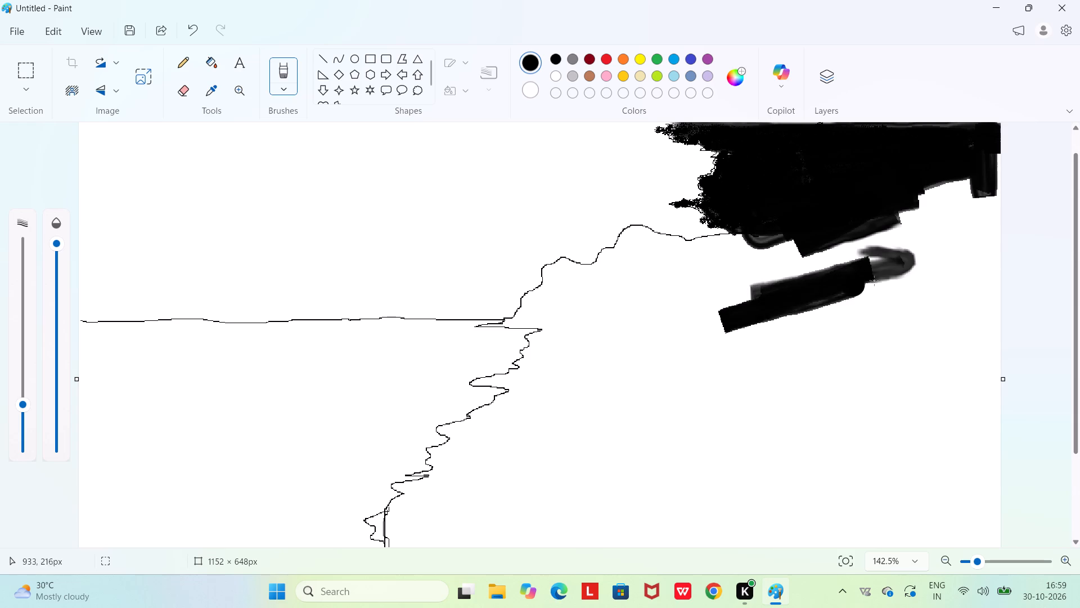
left_click_drag(874, 280, 731, 379)
left_click(731, 379)
left_click_drag(731, 379, 742, 386)
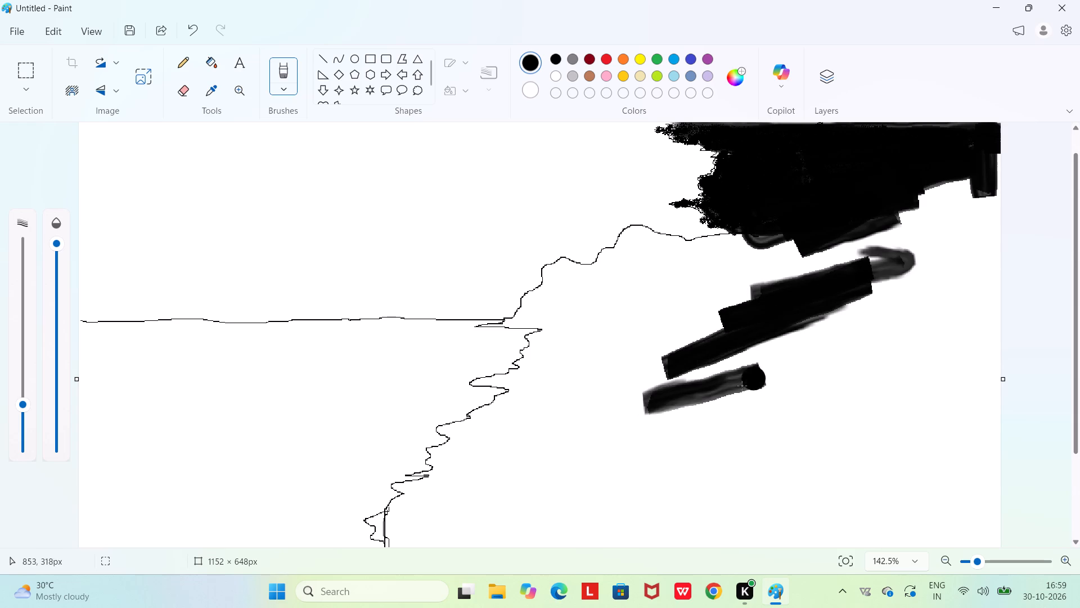
left_click_drag(742, 386, 768, 392)
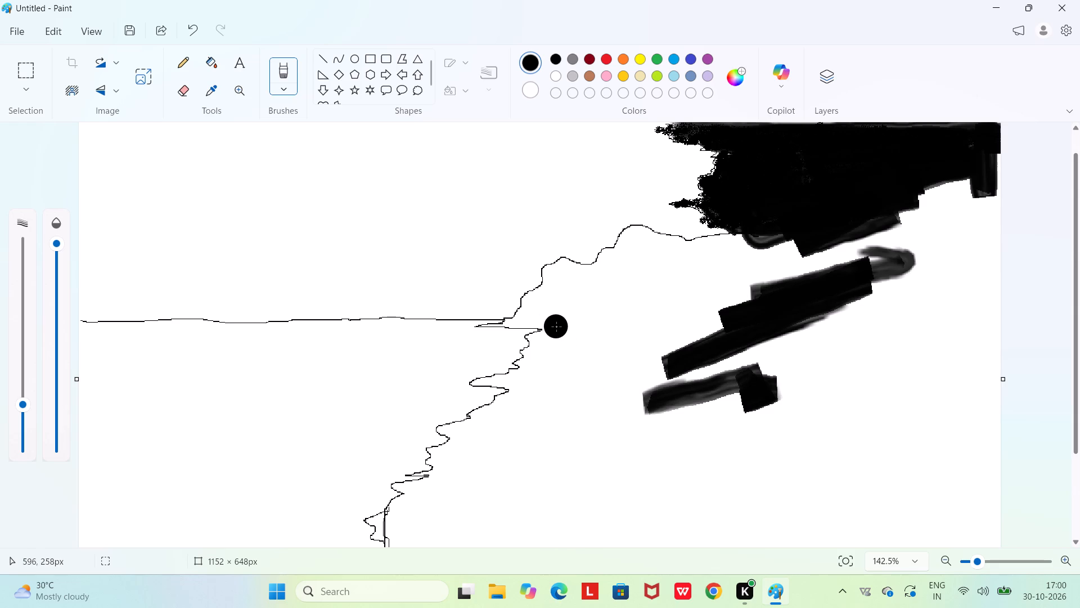
Paint a broad black stroke just inside the ridge's lower left slope, rising rightward from about 581, 237 px.
left_click_drag(558, 338, 559, 338)
left_click_drag(559, 338, 547, 305)
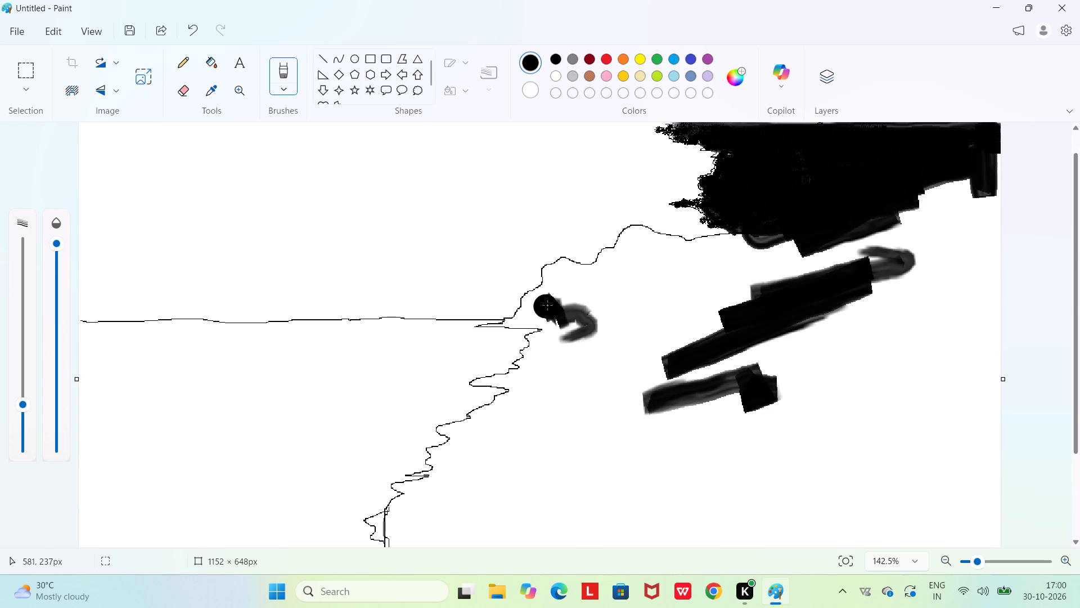
left_click_drag(547, 305, 577, 308)
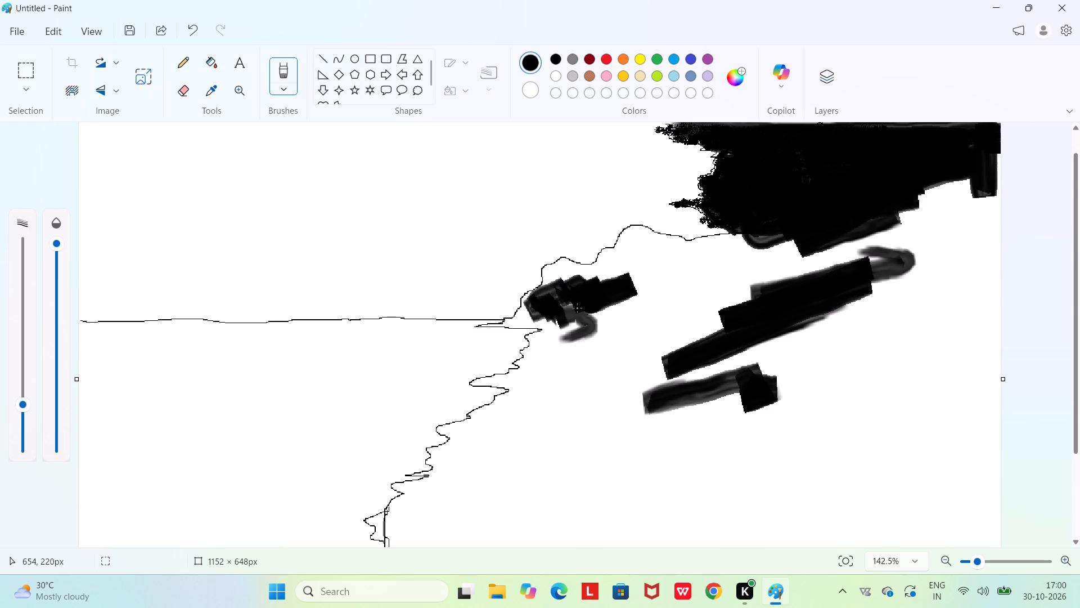
left_click_drag(577, 308, 636, 262)
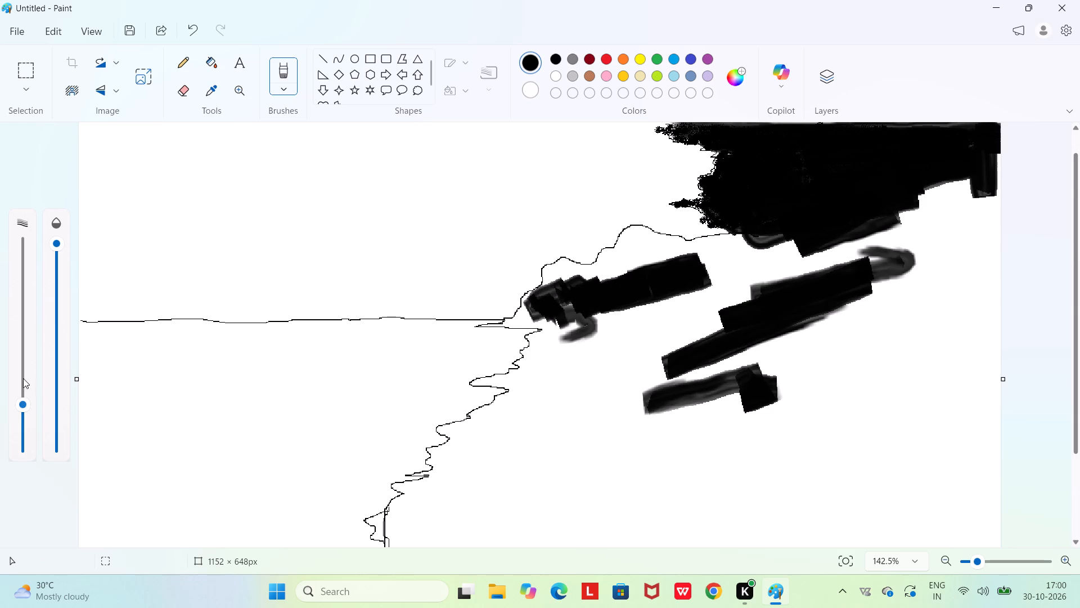
Reduce the brush size to 7 px and paint black just inside the ridge's peak, down its left side to about 656, 169 px.
left_click_drag(20, 403, 17, 439)
left_click_drag(631, 246, 641, 241)
left_click_drag(641, 241, 627, 230)
left_click_drag(627, 230, 614, 252)
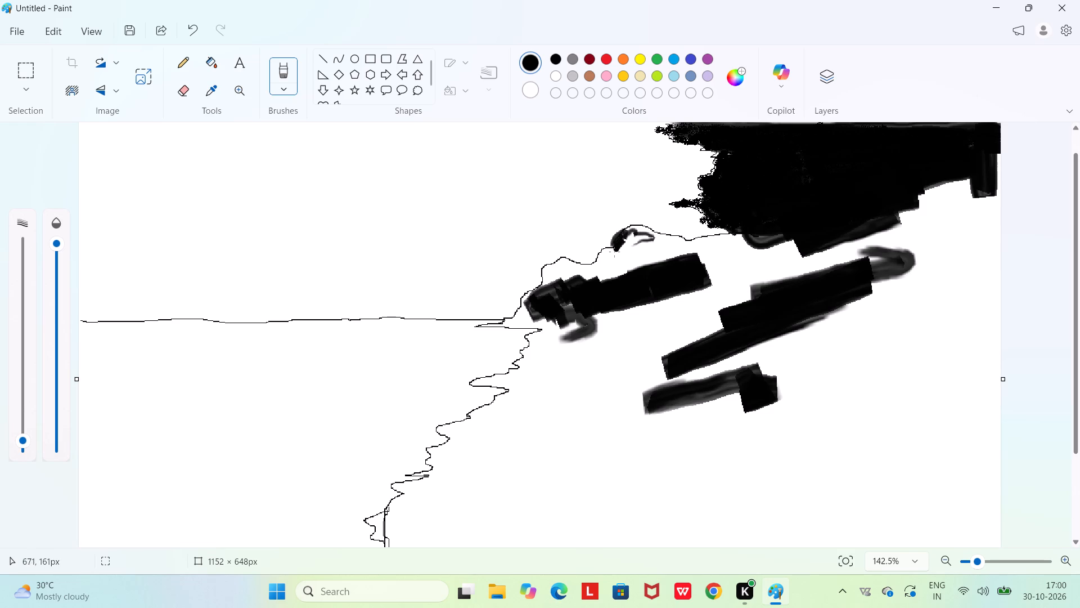
left_click_drag(614, 252, 605, 254)
Paint thin black strokes beneath the ridge line, linking the slope below the peak to the solid black area and covering gaps near 749, 150 px.
left_click_drag(605, 254, 601, 275)
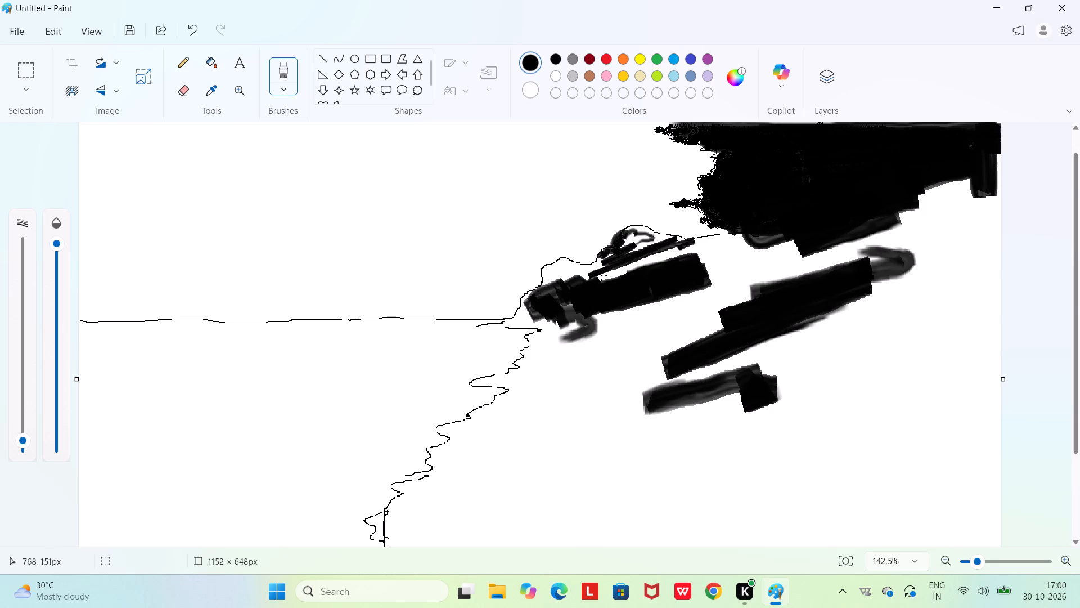
left_click_drag(601, 275, 720, 253)
left_click_drag(722, 253, 727, 241)
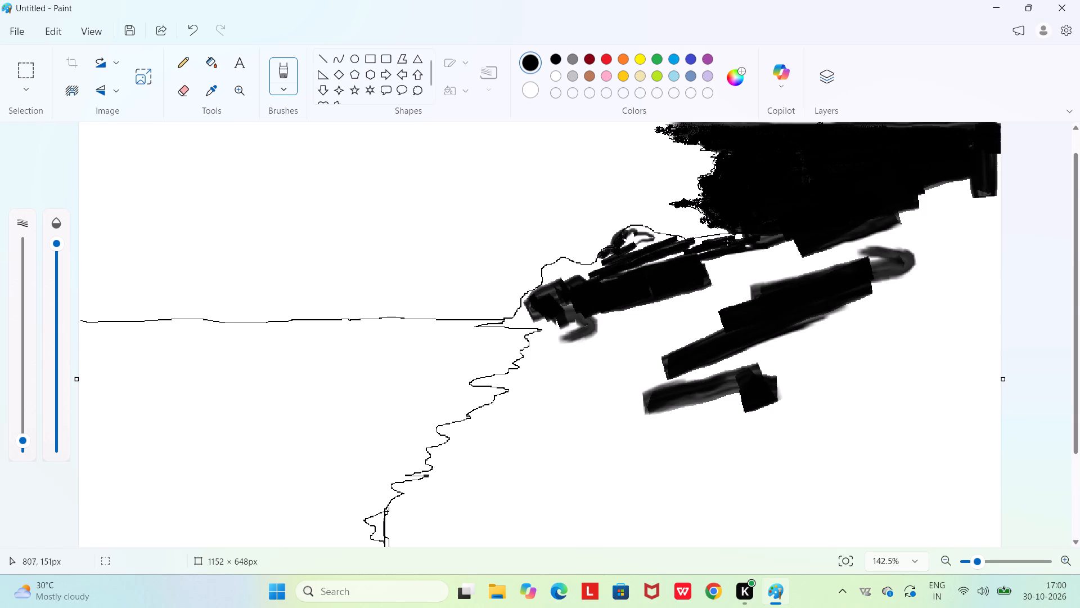
left_click_drag(727, 241, 715, 239)
left_click_drag(715, 239, 693, 248)
left_click_drag(693, 248, 679, 240)
Thicken the ridge outline in black from about 749, 150 px over the peak and the lower hump to about 584, 183 px.
left_click_drag(679, 240, 642, 228)
left_click_drag(642, 228, 606, 257)
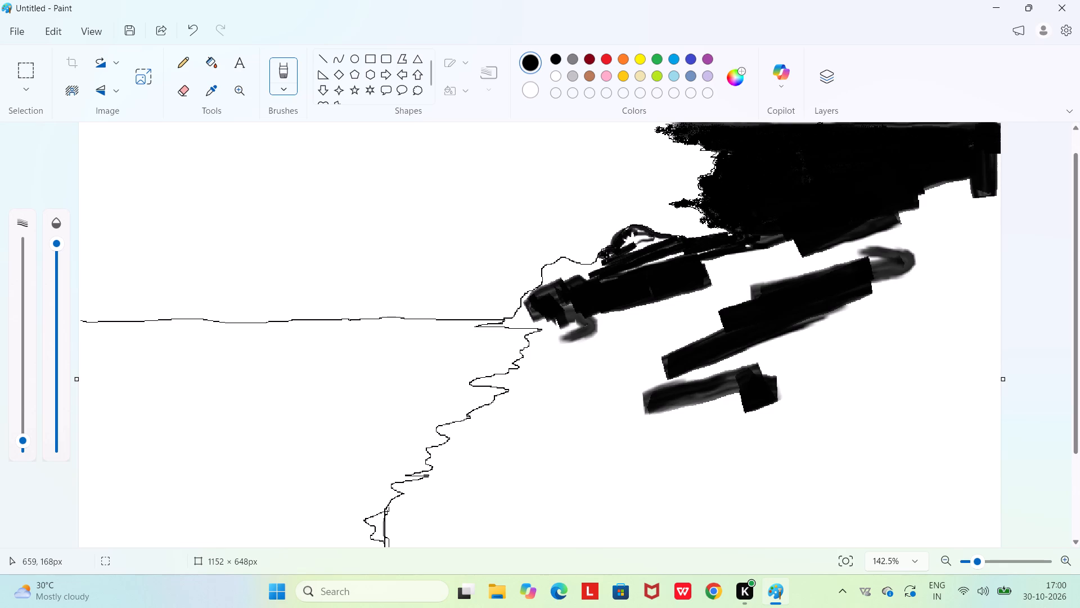
left_click_drag(606, 257, 599, 260)
left_click(599, 260)
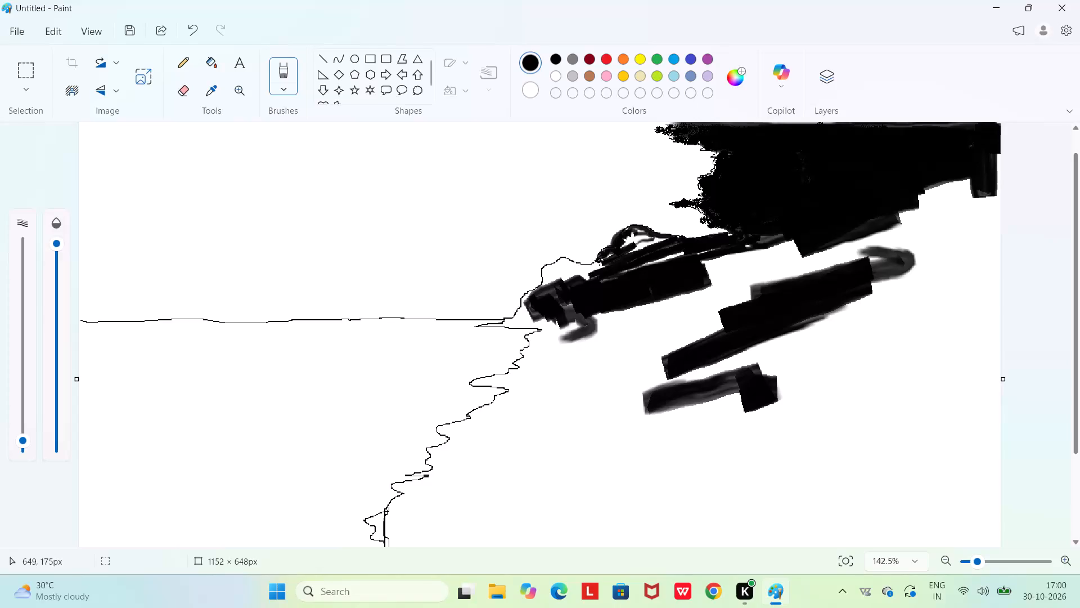
left_click(603, 256)
left_click_drag(603, 256, 597, 265)
left_click_drag(597, 265, 583, 266)
left_click_drag(583, 266, 562, 260)
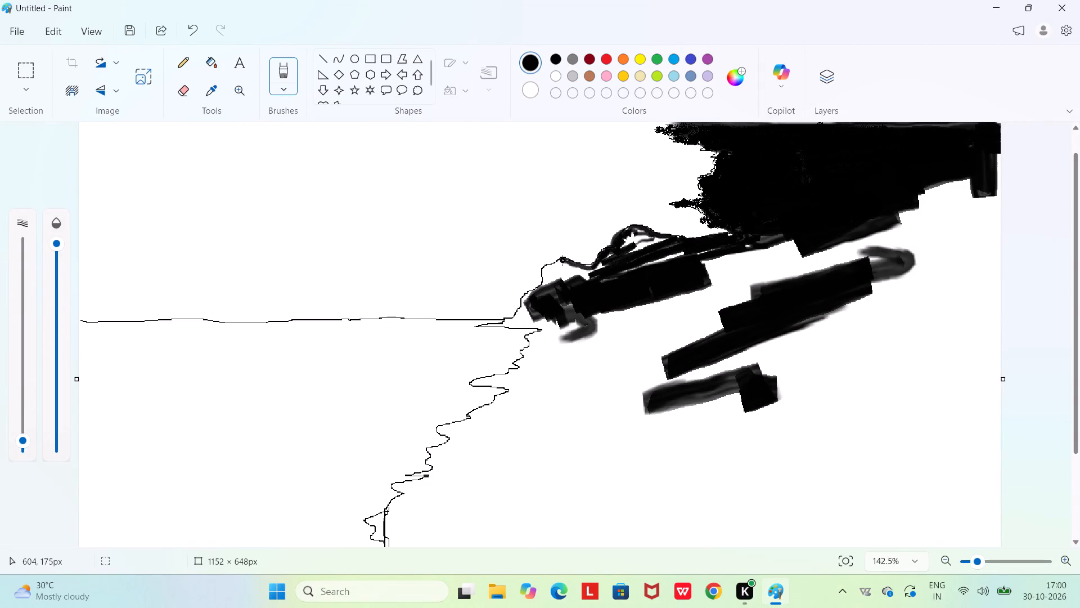
left_click_drag(562, 260, 546, 267)
Continue the thick black edge down the ridge's lower slope to the horizon line at about 538, 252 px, filling beside the existing dark patch.
left_click_drag(546, 267, 558, 275)
left_click_drag(558, 275, 538, 298)
left_click_drag(542, 287, 527, 300)
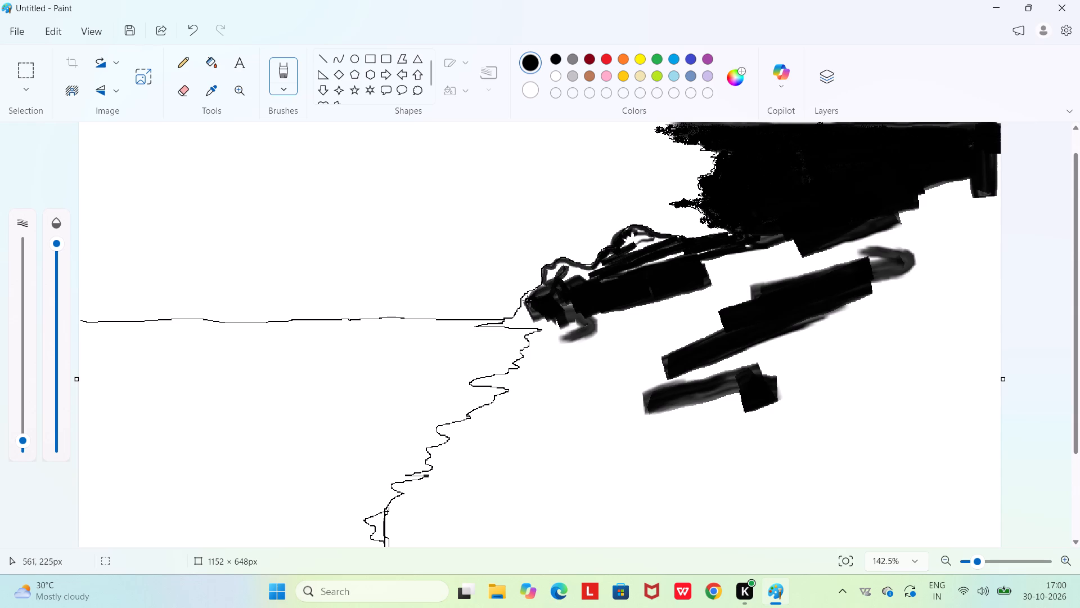
left_click_drag(527, 300, 532, 293)
left_click_drag(532, 293, 510, 322)
Paint over the short spur at the ridge's foot in black, just below the horizon line around 516, 256 px.
left_click_drag(510, 322, 504, 324)
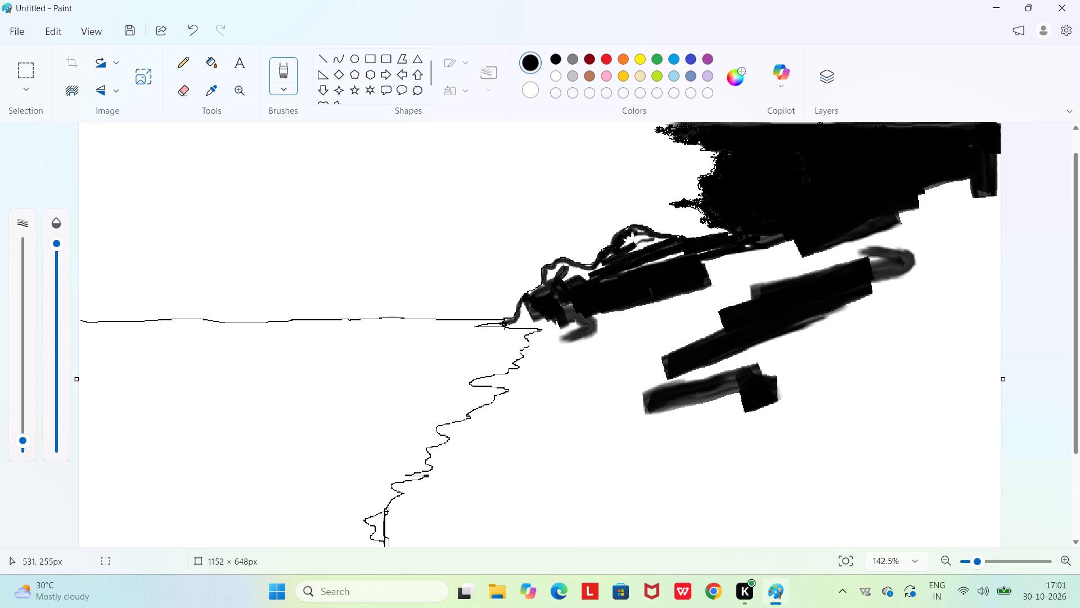
left_click_drag(504, 324, 493, 325)
left_click_drag(493, 325, 515, 316)
left_click_drag(515, 316, 501, 327)
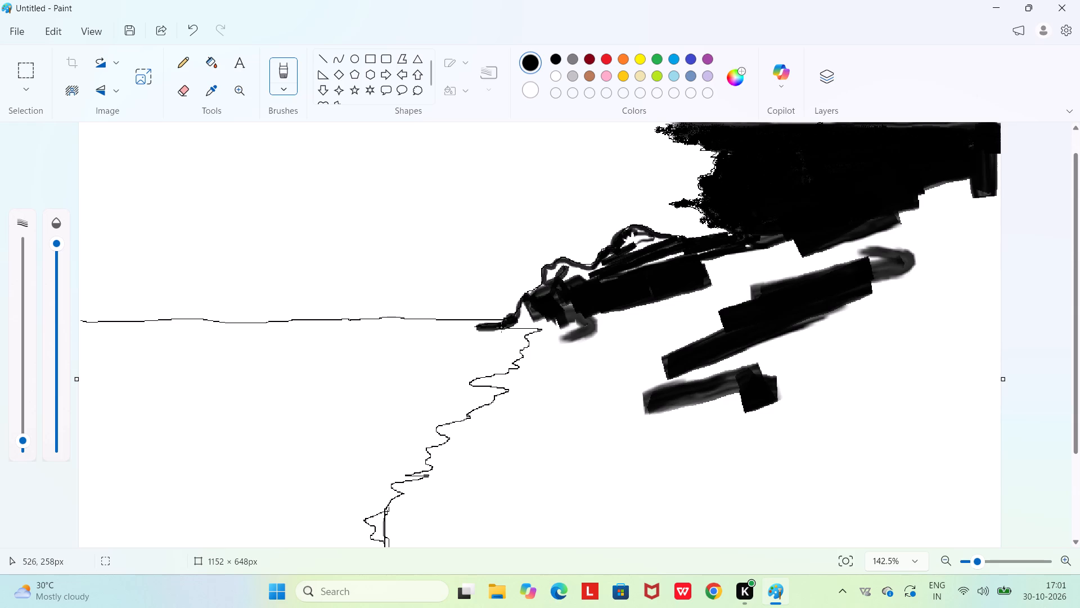
left_click_drag(501, 327, 496, 328)
left_click_drag(492, 329, 502, 329)
left_click_drag(502, 329, 511, 329)
Paint thin black strokes in the white gap below the ridge, joining the broad stroke under the slope to the diagonal strokes.
left_click_drag(613, 312, 672, 302)
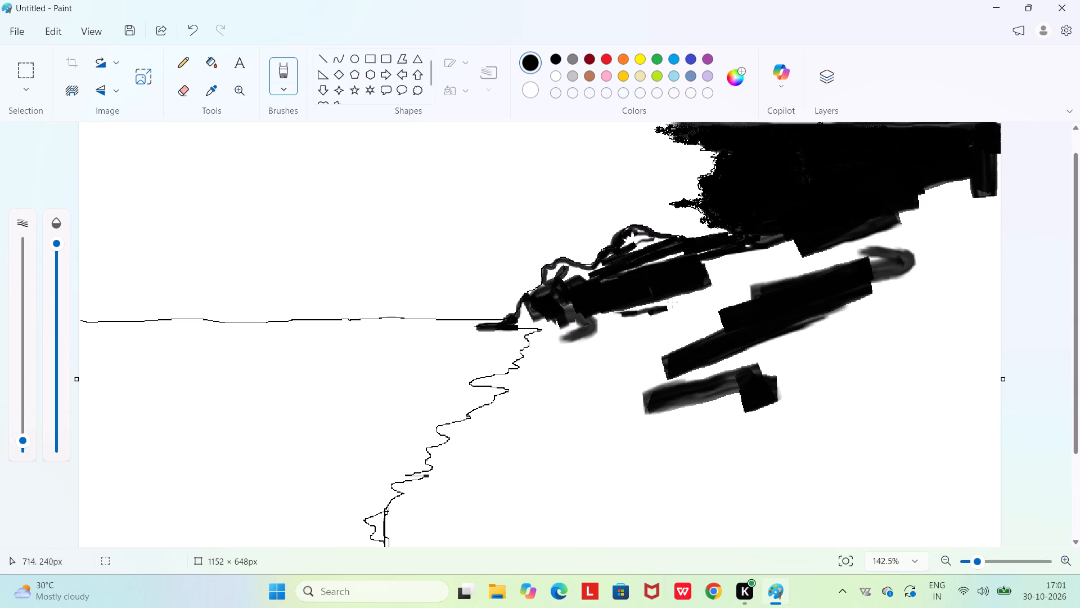
left_click_drag(672, 302, 701, 309)
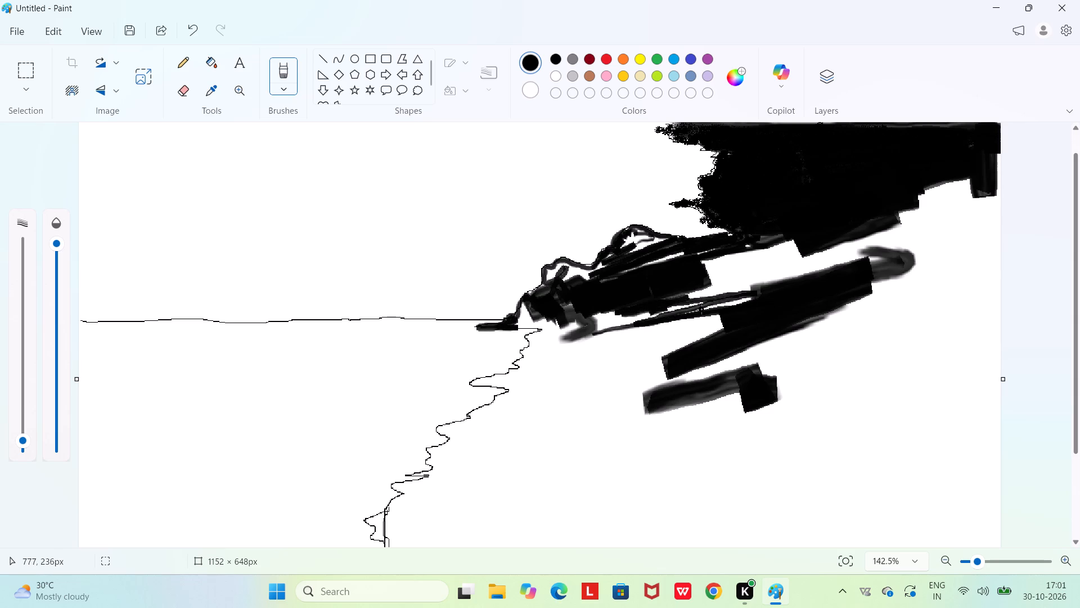
Enlarge the brush well beyond 7 px and paint a broad black mass from the diagonal strokes to the dark upper mass, near the canvas's right side.
left_click_drag(22, 435, 25, 429)
left_click_drag(25, 429, 21, 331)
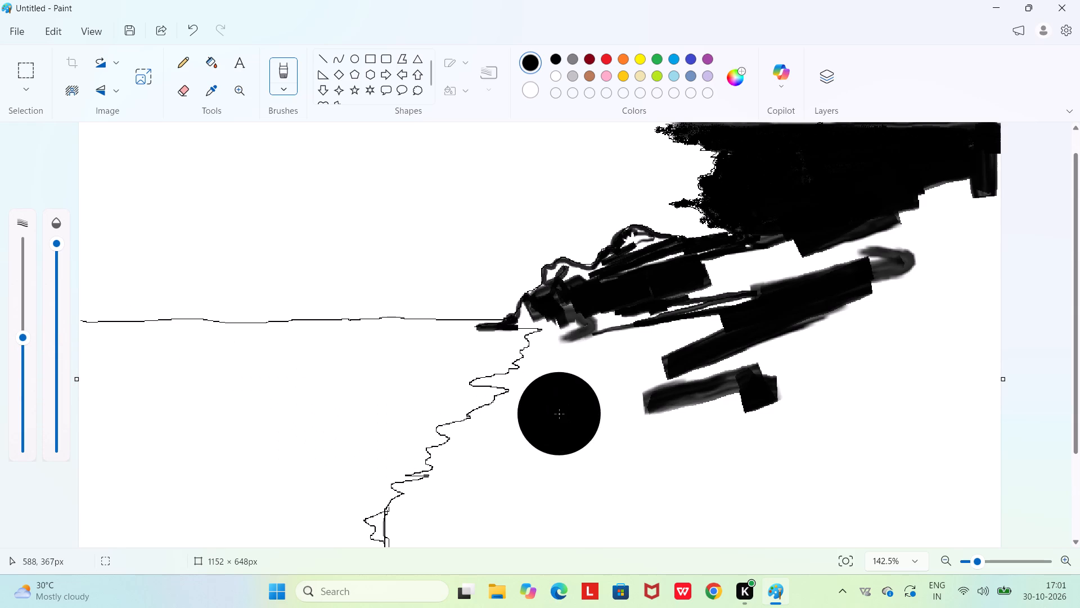
left_click(755, 368)
left_click_drag(755, 368, 808, 391)
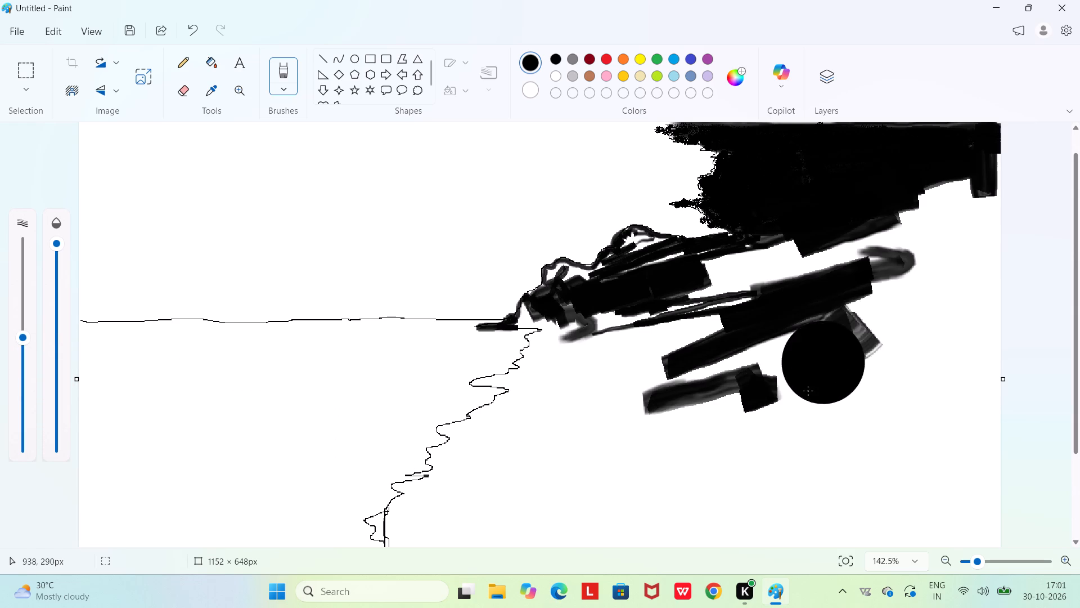
left_click_drag(808, 391, 931, 314)
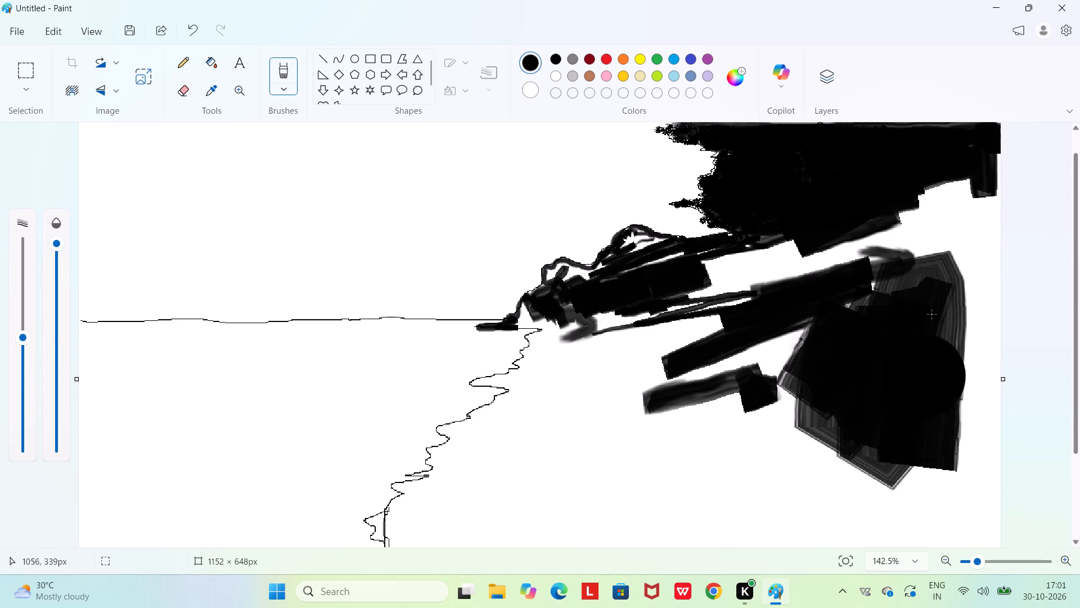
left_click_drag(931, 314, 840, 321)
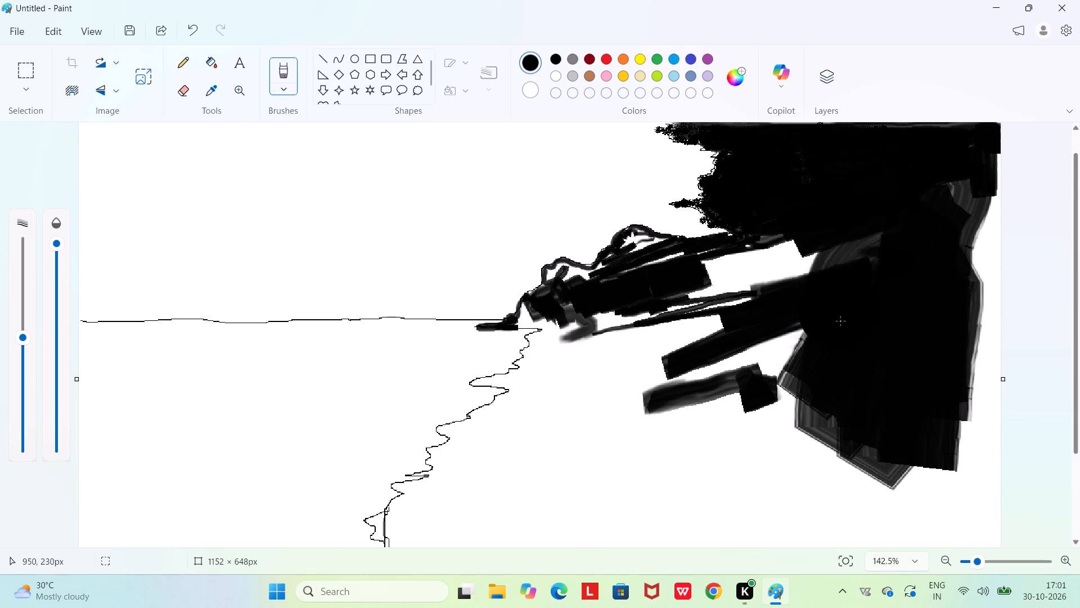
Fill the white gaps between the ridge's diagonal strokes and the dark masses in black with the large brush, around 780, 197 px.
left_click_drag(840, 321, 713, 305)
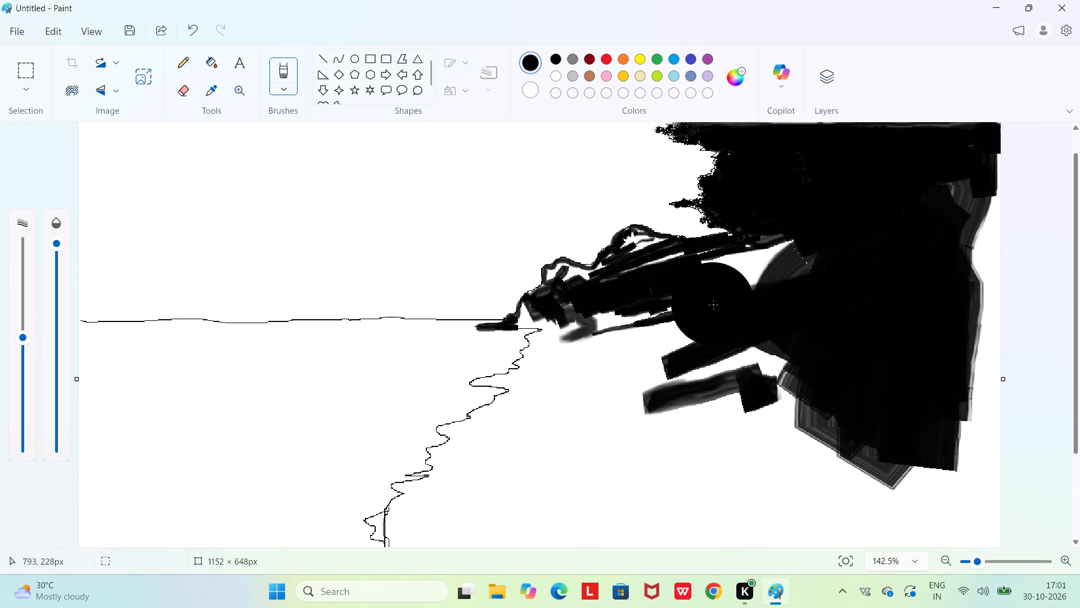
left_click_drag(713, 305, 834, 230)
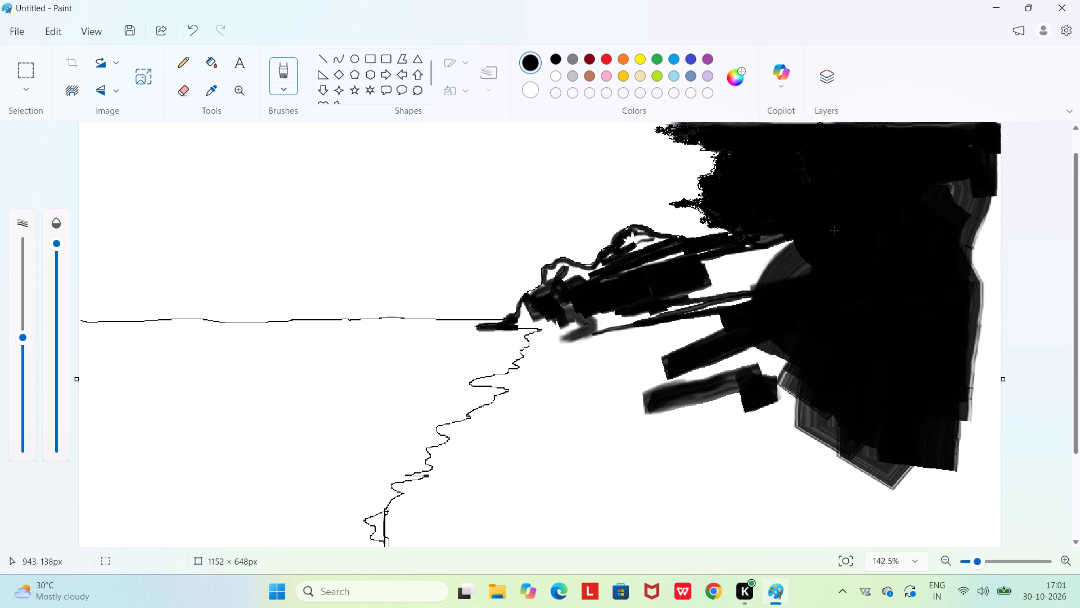
left_click_drag(686, 271, 694, 280)
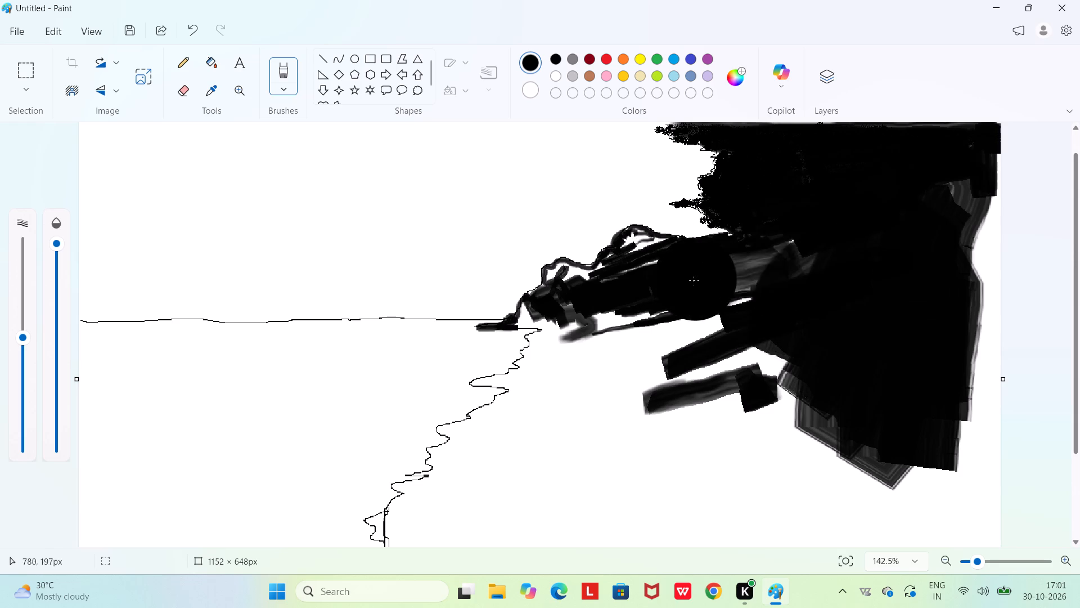
left_click_drag(694, 280, 1000, 191)
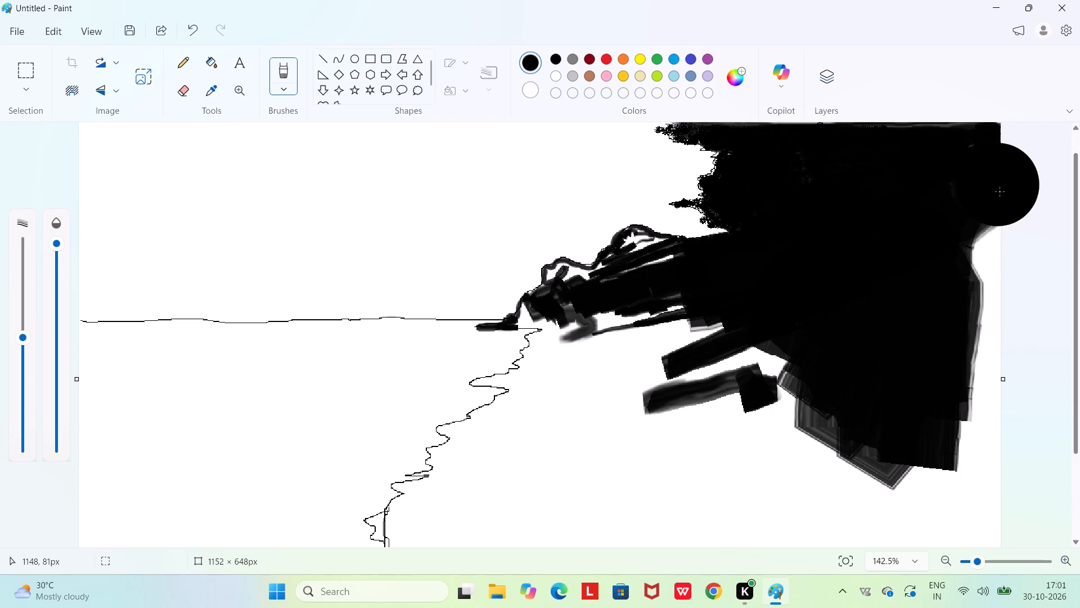
Paint the strip along the canvas's right edge solid black, from about 1148, 81 px down past 1146, 471 px.
left_click_drag(1000, 191, 942, 308)
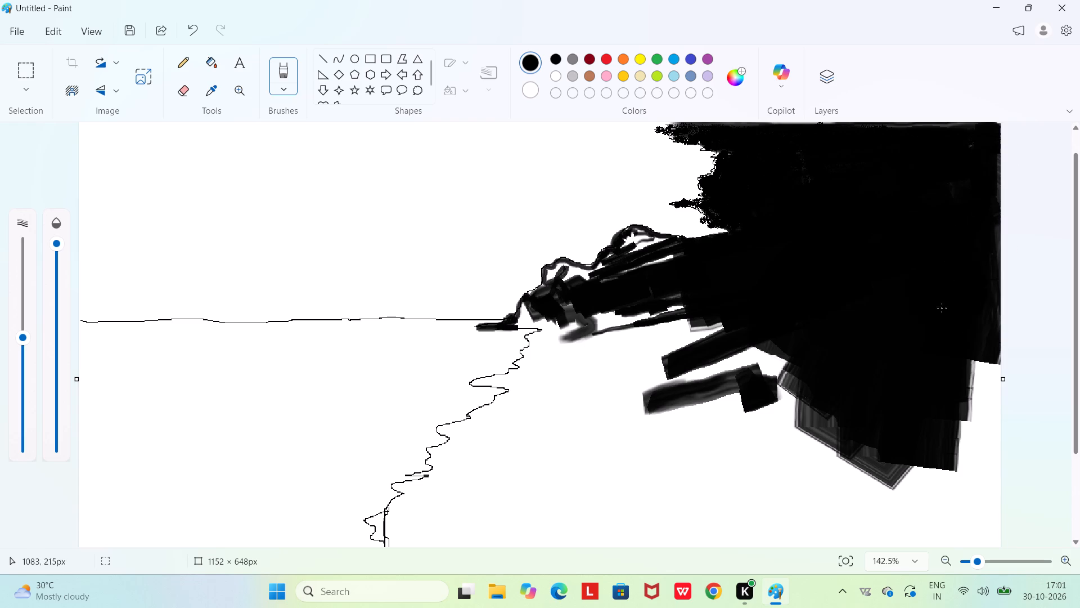
left_click_drag(942, 308, 960, 431)
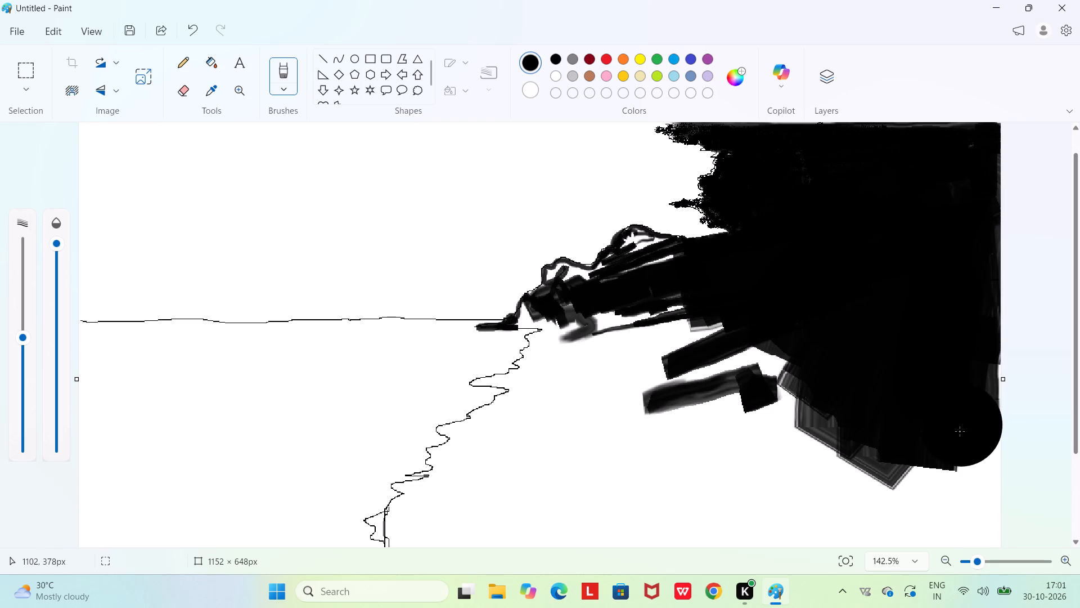
left_click_drag(960, 431, 945, 405)
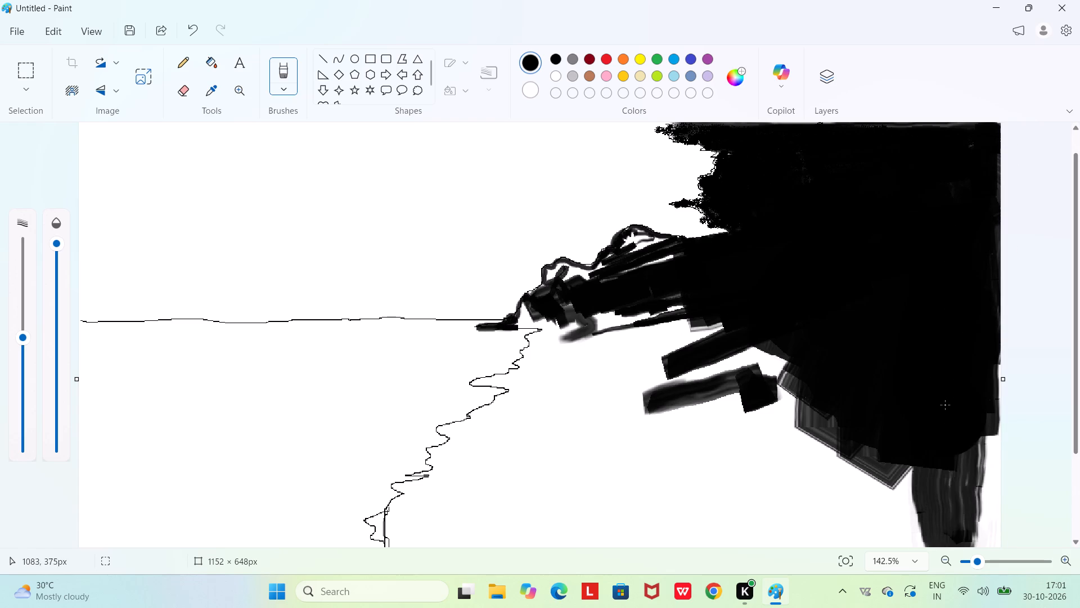
left_click_drag(945, 405, 985, 509)
left_click_drag(985, 509, 996, 497)
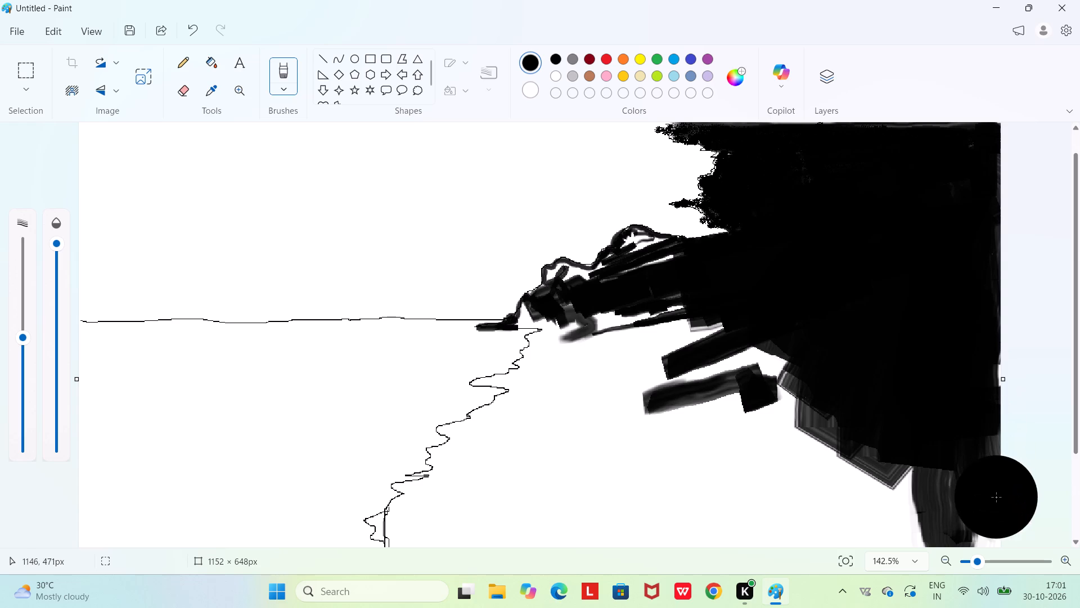
left_click_drag(964, 388, 982, 481)
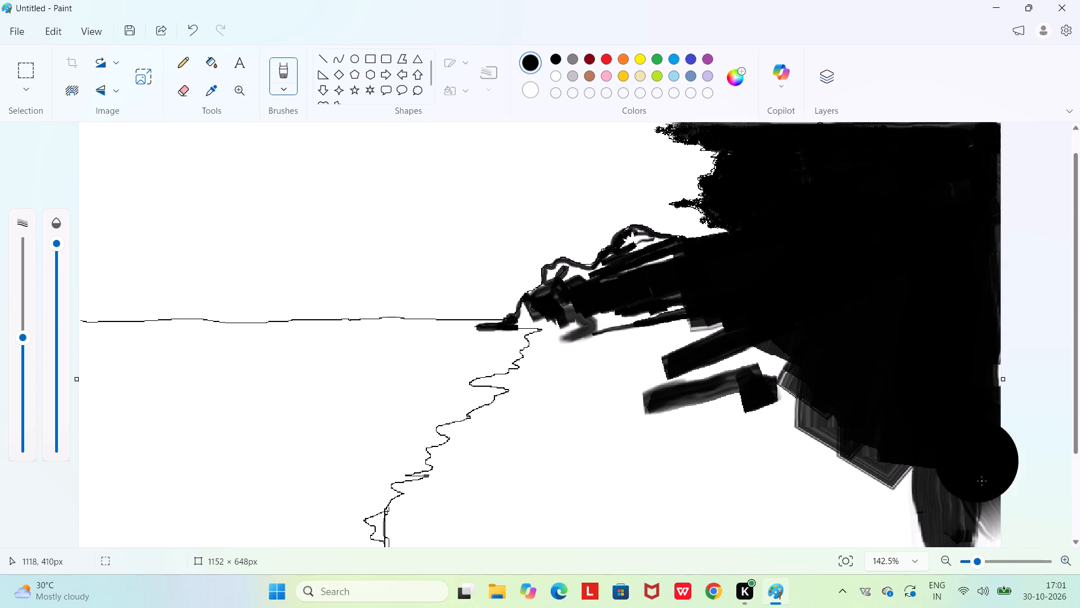
left_click_drag(982, 481, 939, 331)
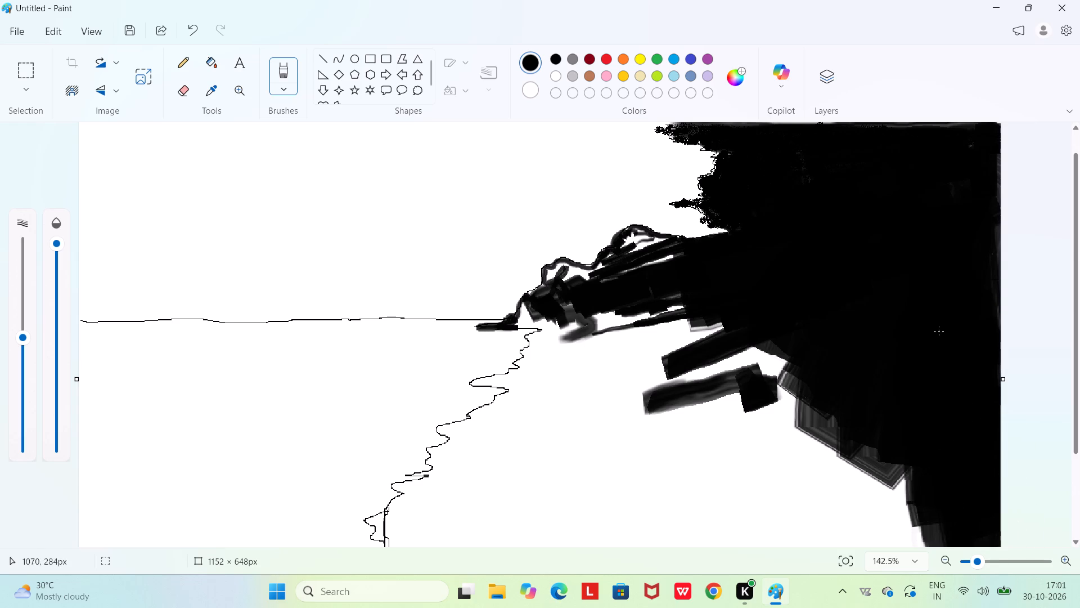
Extend the black fill over the lower slope, joining the diagonal strokes and the short lower bar to the dark mass down past 976, 521 px.
left_click_drag(939, 331, 881, 466)
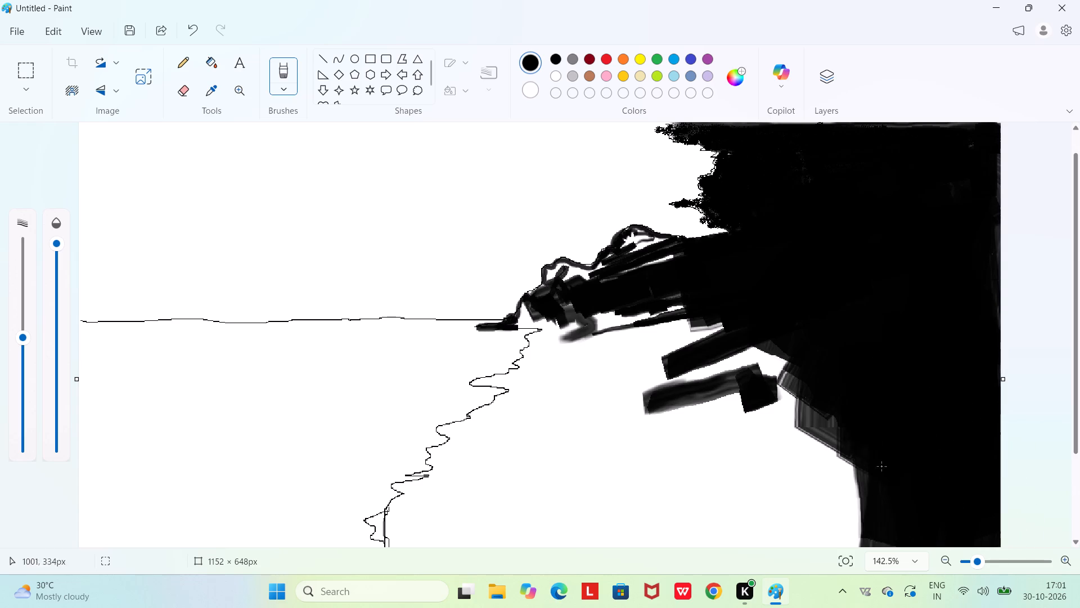
left_click_drag(881, 466, 803, 418)
left_click_drag(803, 418, 790, 420)
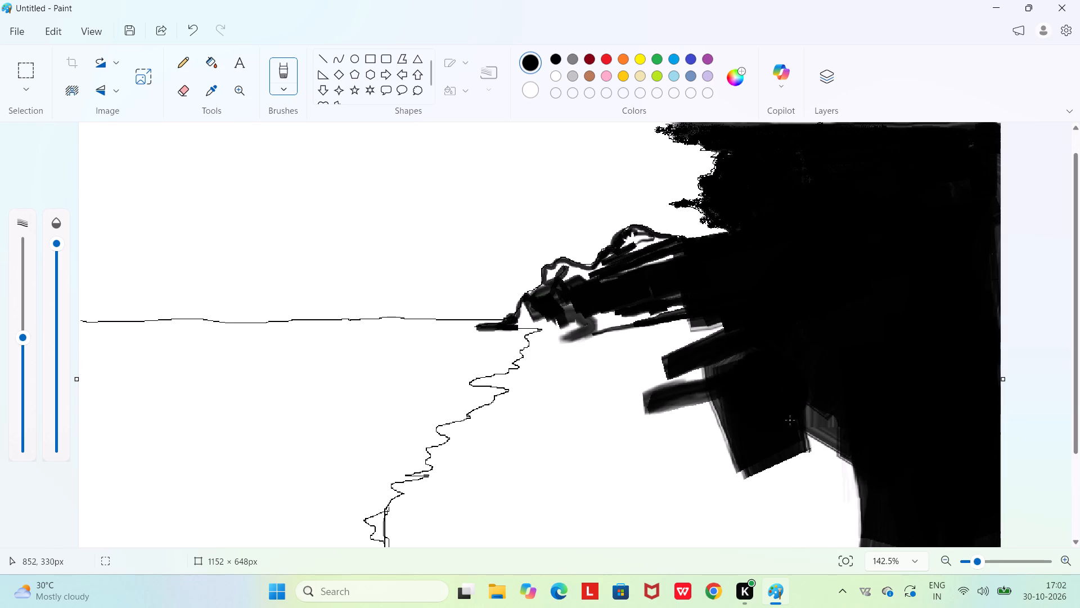
left_click_drag(790, 420, 763, 355)
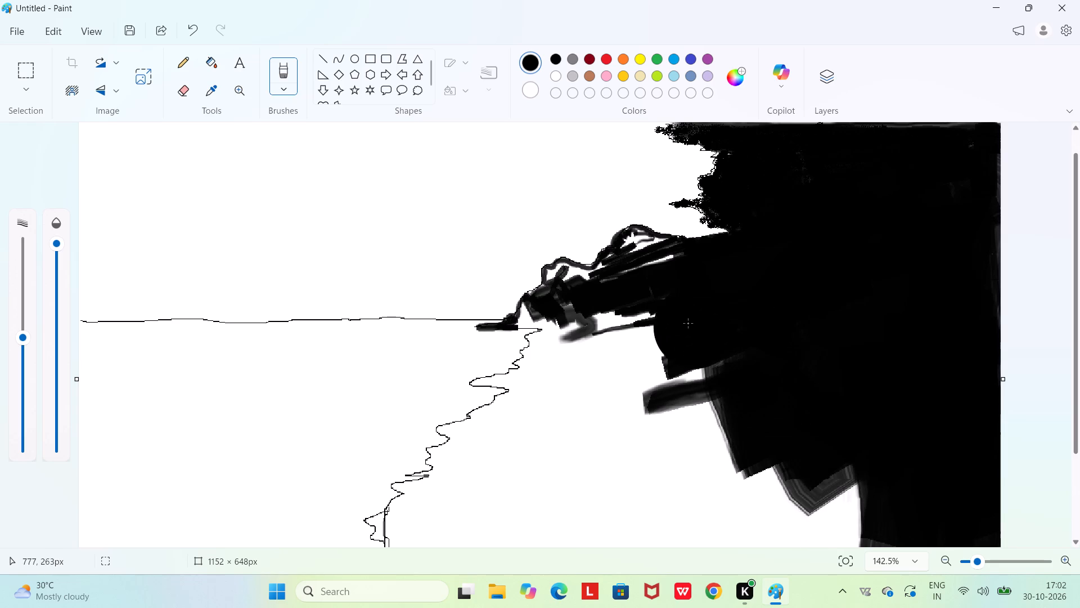
left_click(687, 323)
left_click_drag(687, 323, 733, 357)
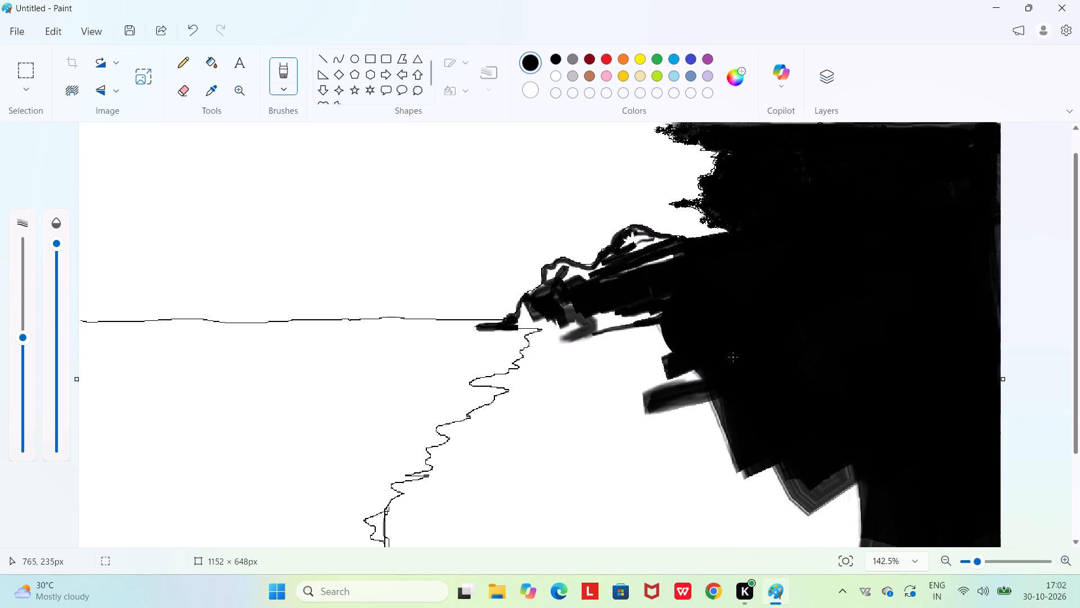
left_click_drag(733, 357, 836, 512)
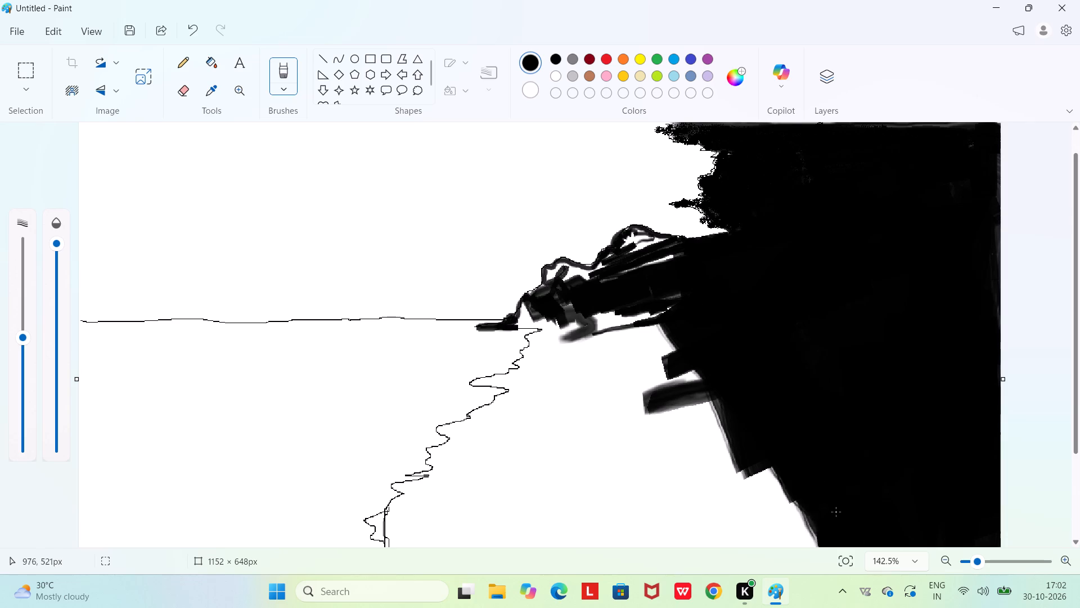
left_click_drag(836, 512, 753, 317)
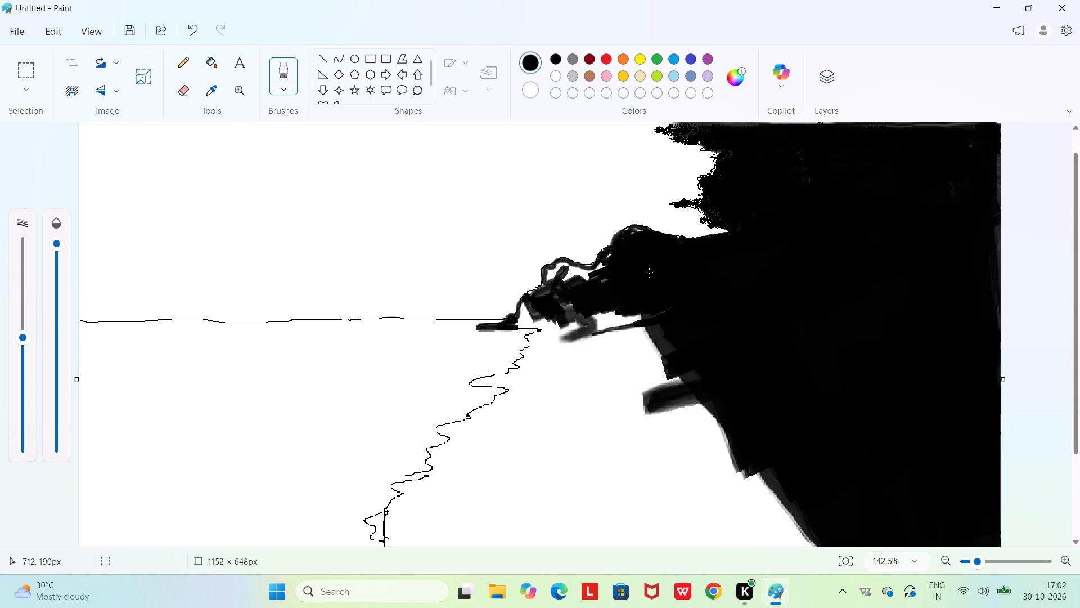
Shrink the brush and fill the white gaps beneath the ridge's peak in black, from about 750, 175 px to 634, 214 px.
left_click_drag(24, 338, 24, 334)
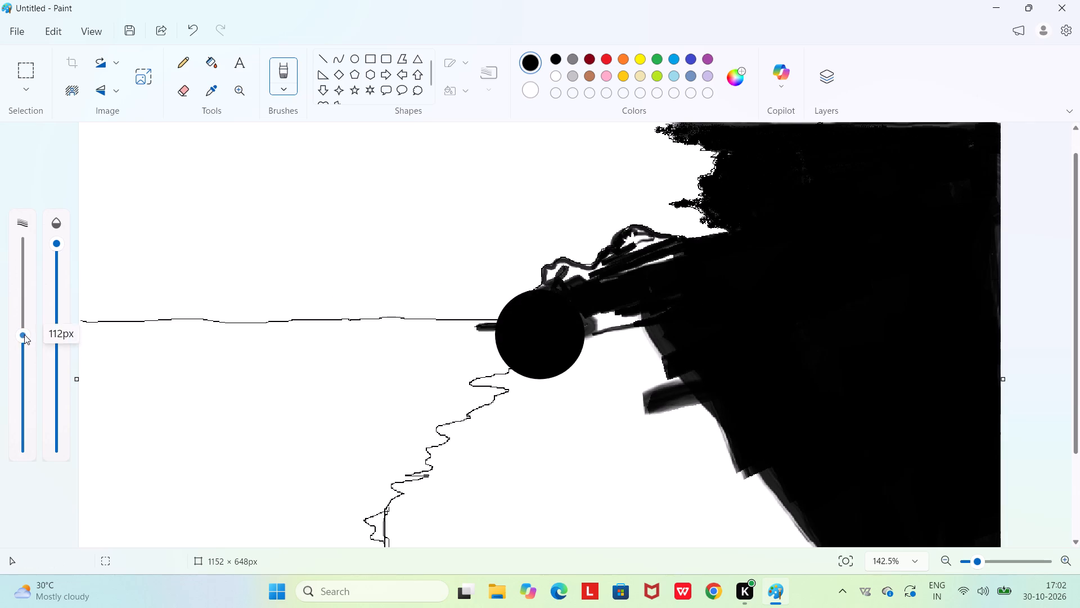
left_click_drag(24, 334, 24, 421)
left_click(628, 271)
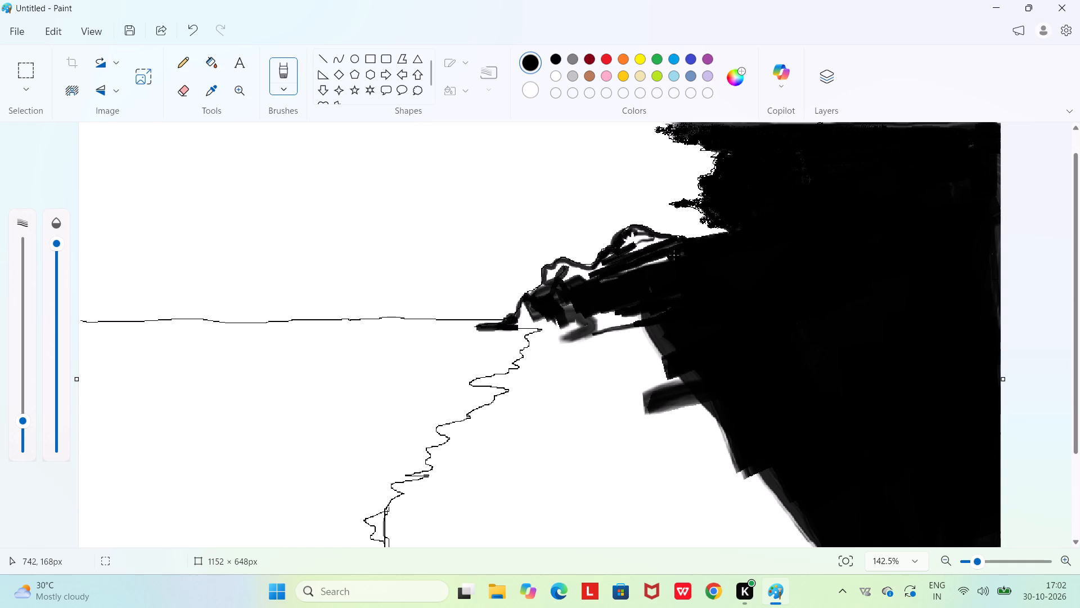
left_click_drag(673, 260, 688, 245)
left_click_drag(688, 245, 629, 258)
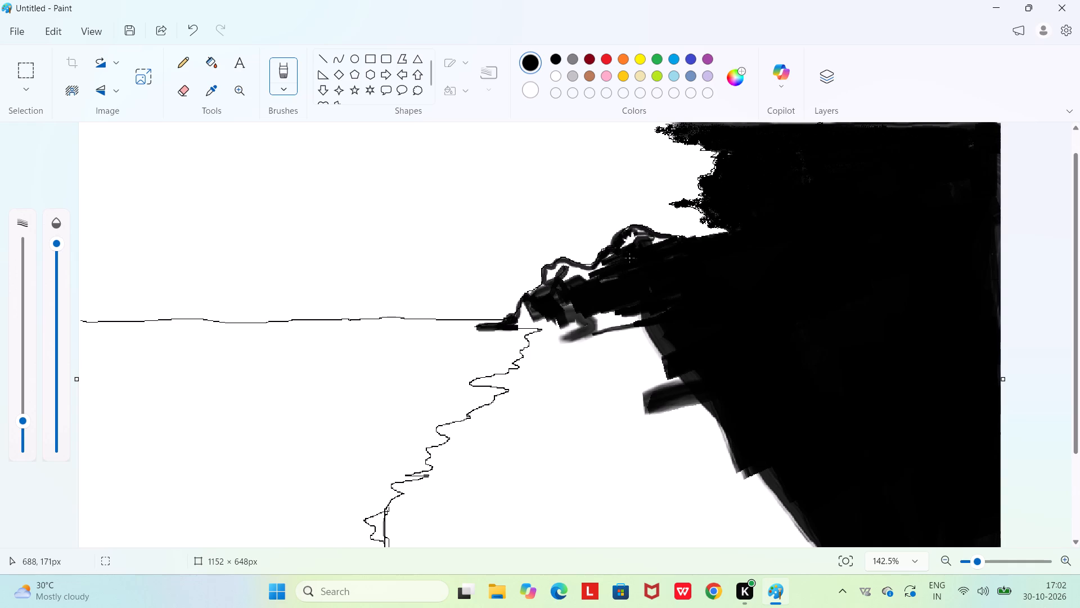
left_click_drag(629, 258, 679, 260)
left_click_drag(653, 246, 645, 242)
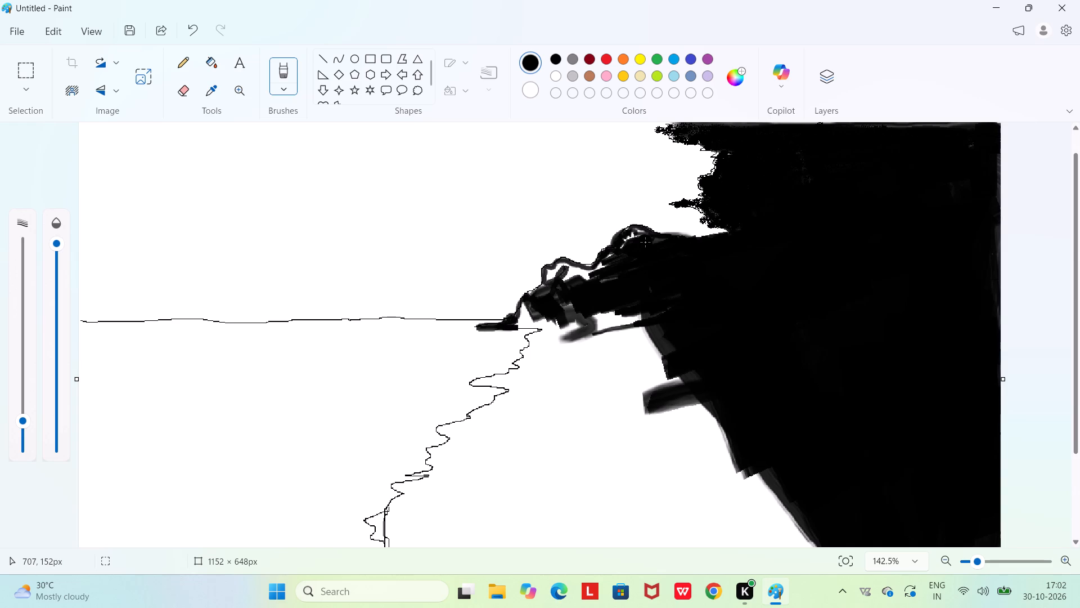
left_click_drag(634, 233, 587, 293)
Fill the inside of the ridge's lower hump in black, around 613, 199 px.
left_click_drag(587, 293, 577, 278)
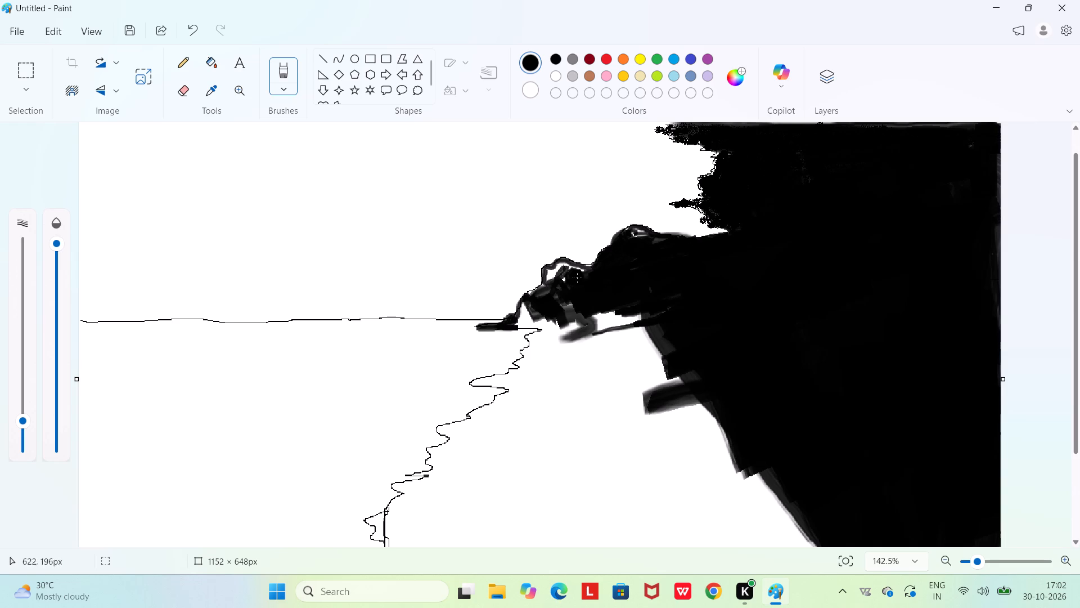
left_click_drag(577, 278, 574, 273)
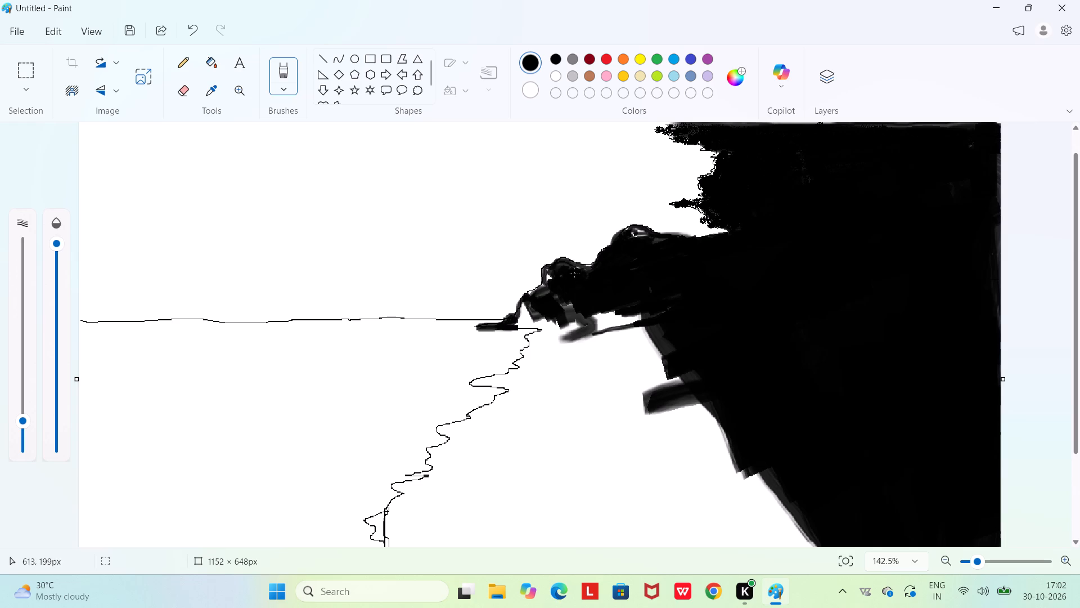
left_click_drag(574, 273, 618, 324)
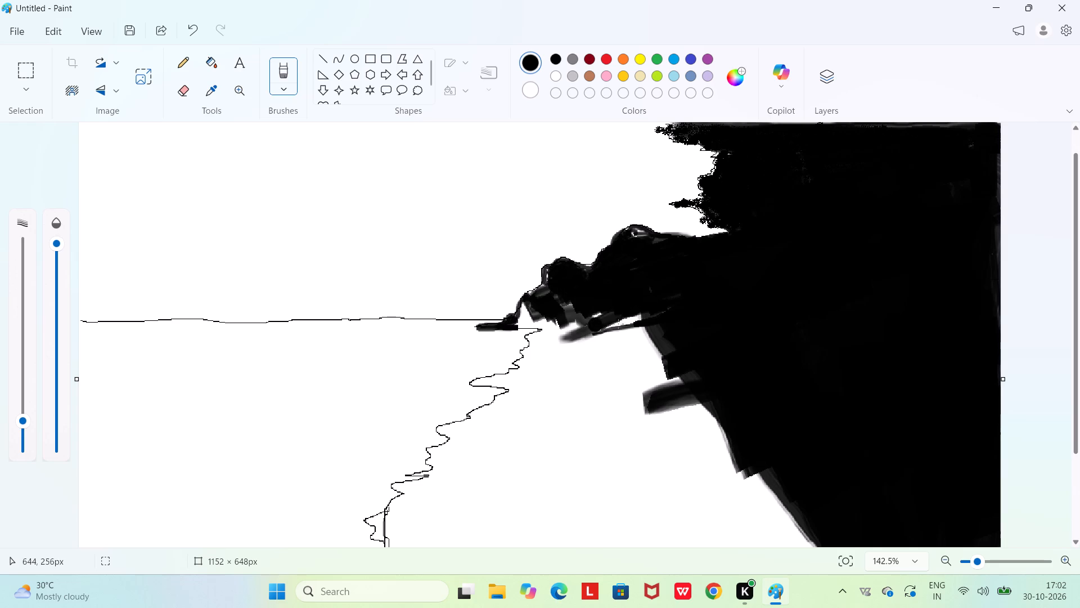
Fill the white gap along the ridge's underside in black, from about 644, 256 px to the dark mass near 706, 261 px.
left_click_drag(618, 324, 651, 341)
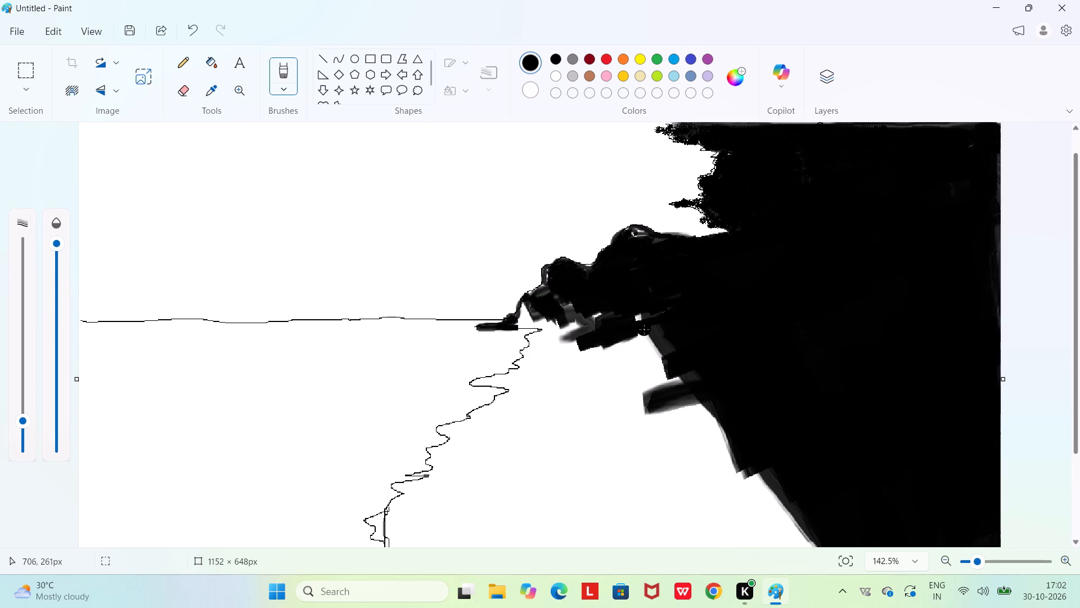
left_click_drag(644, 329, 668, 330)
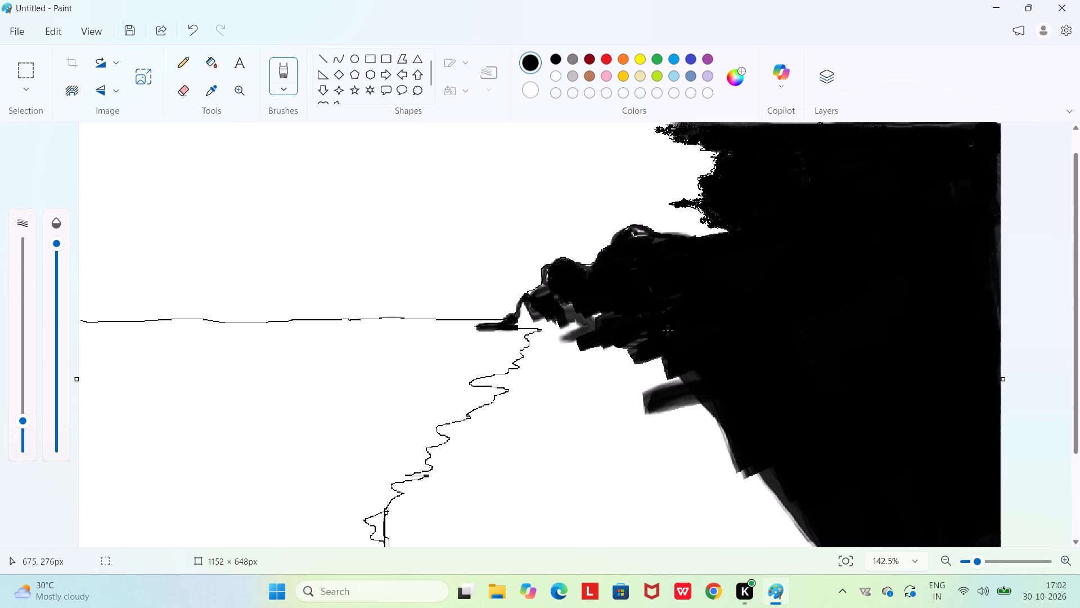
left_click_drag(668, 330, 674, 394)
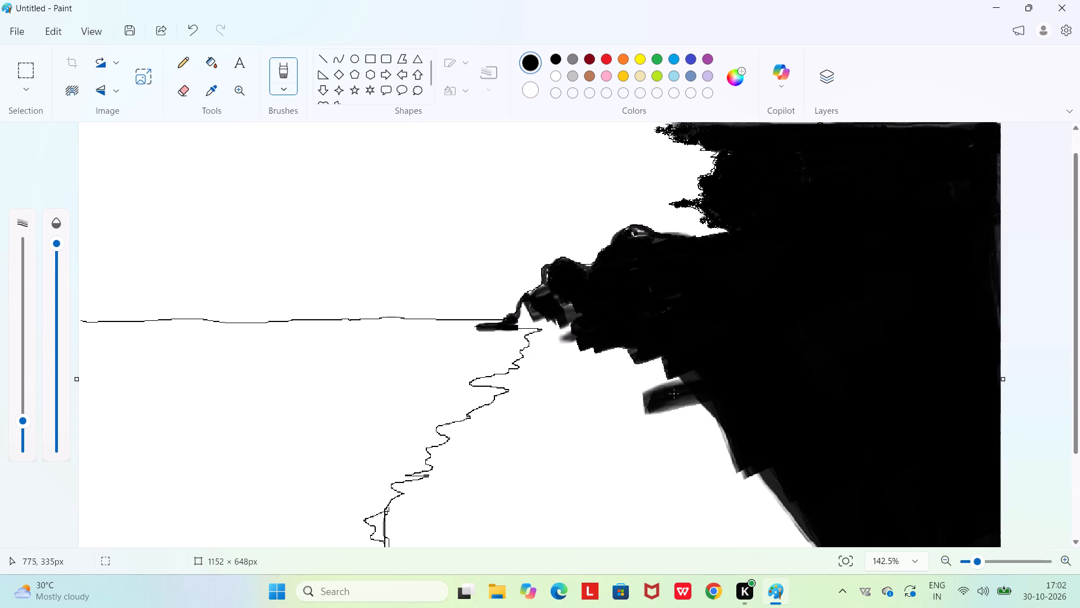
Paint black strokes above and below the short lower bar near 775, 335 px, extending the dark mass towards the wavy shoreline.
left_click_drag(674, 394, 648, 381)
left_click(648, 381)
left_click_drag(648, 381, 732, 418)
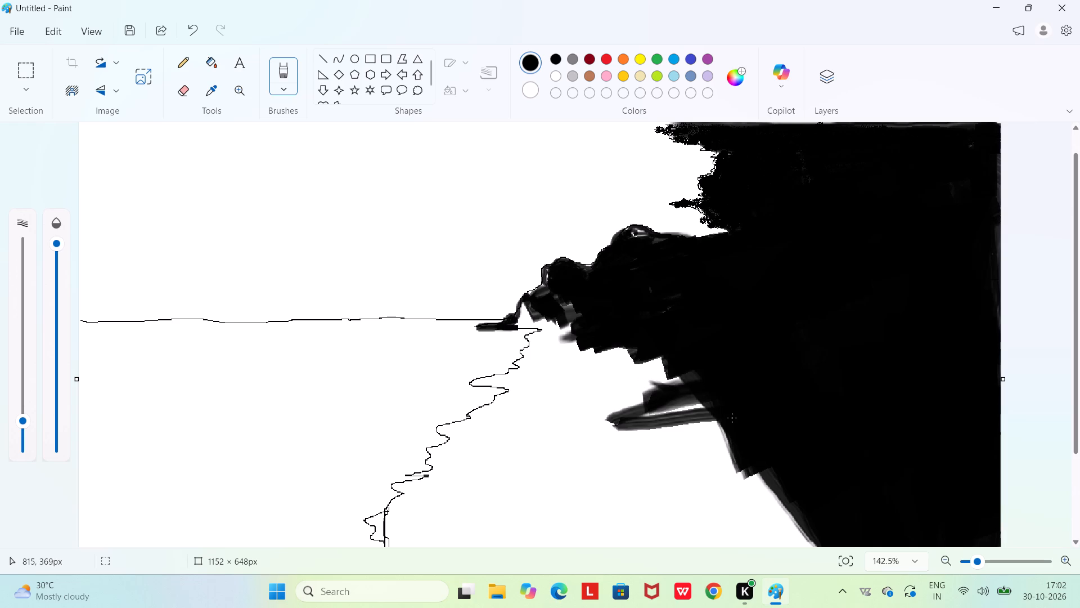
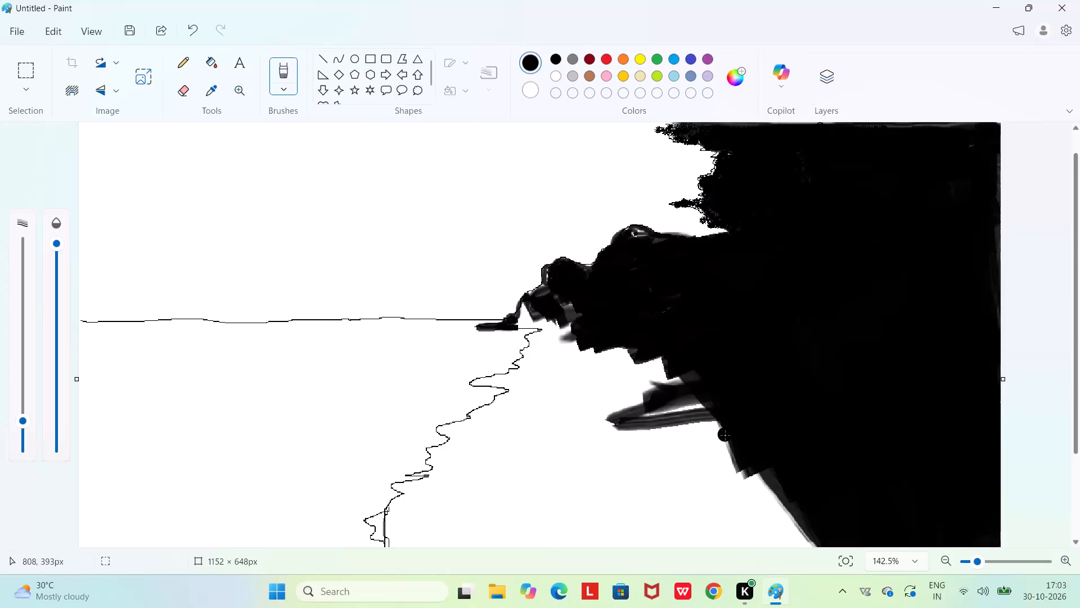
Fill the notch along the dark mass's lower edge in black, from about 738, 330 px to 730, 294 px.
left_click_drag(671, 385, 674, 384)
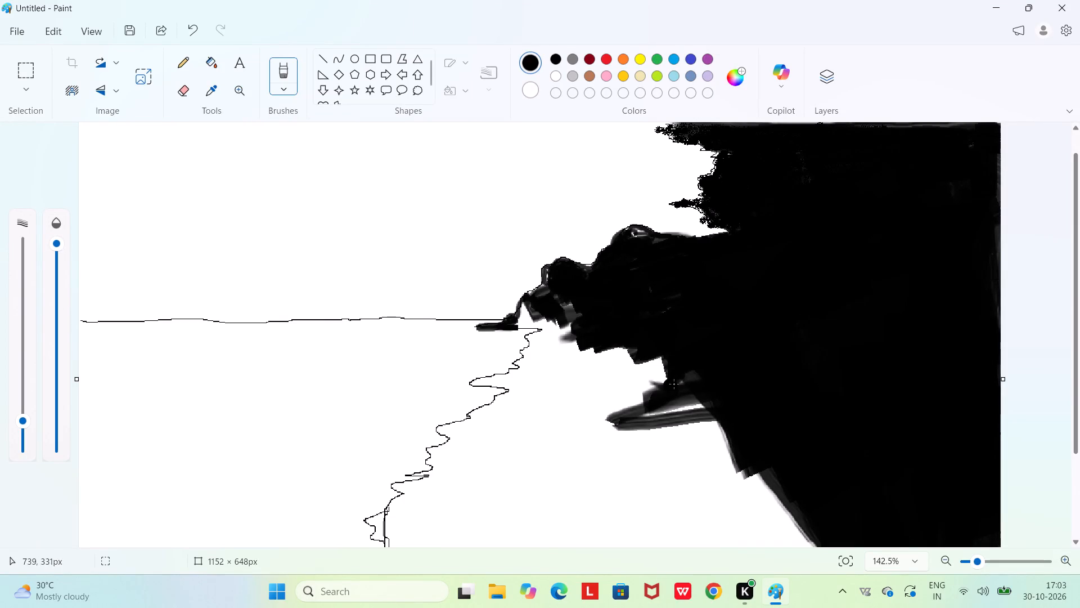
left_click_drag(674, 384, 665, 355)
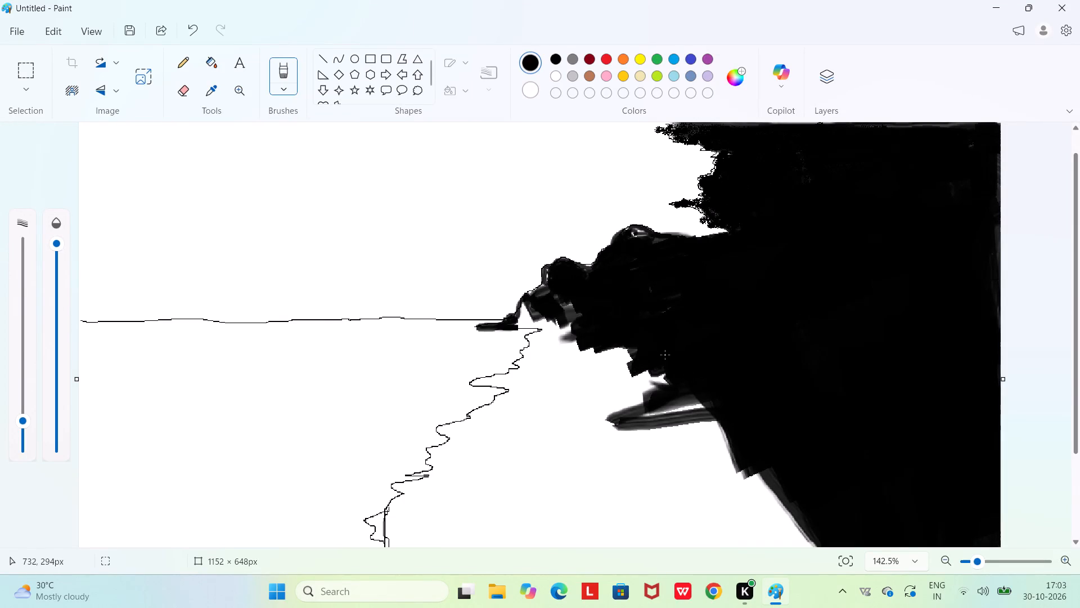
Fill the white gaps inside the ridge's lower hump in black, from about 617, 235 px to 585, 197 px.
left_click_drag(574, 308, 546, 294)
left_click_drag(546, 294, 547, 288)
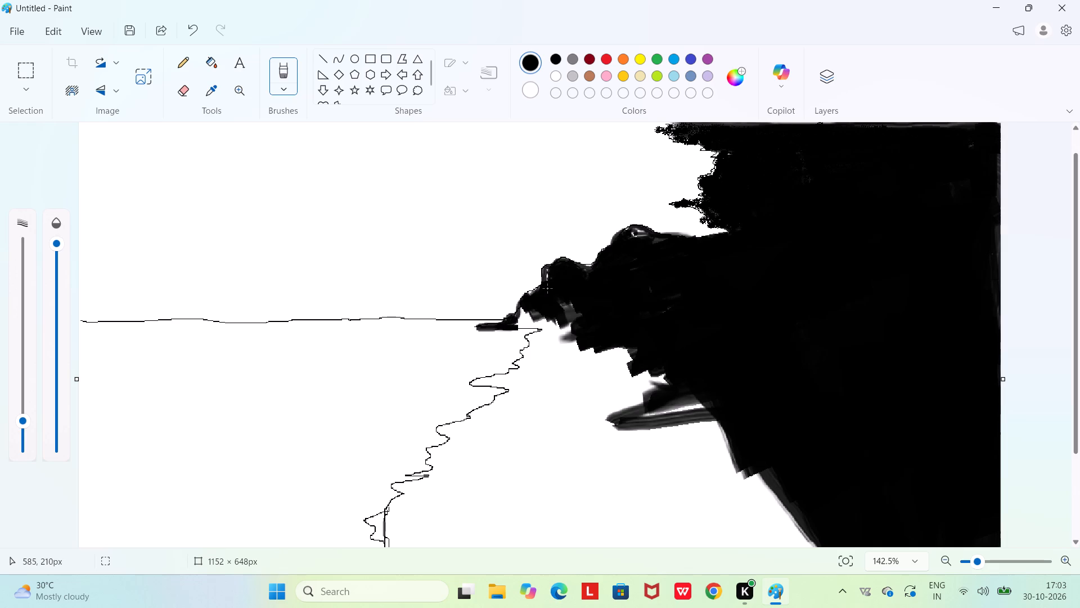
left_click_drag(547, 276, 547, 278)
left_click_drag(547, 278, 558, 282)
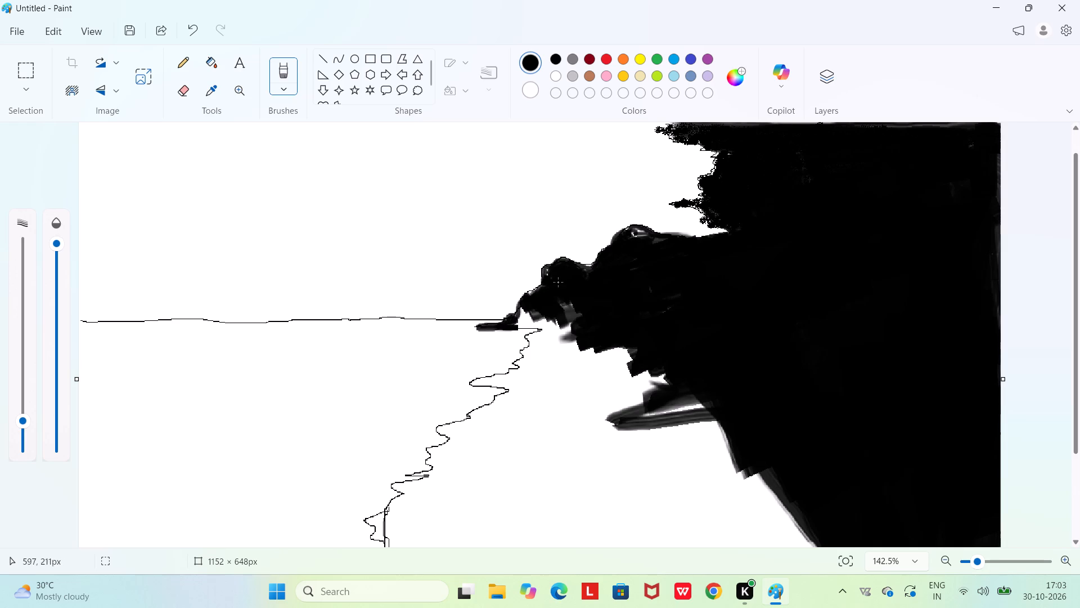
left_click_drag(558, 282, 562, 281)
Fill the gaps from the saddle between the humps up to the ridge's upper hump in black, around 700, 145 px.
left_click_drag(592, 275, 625, 247)
left_click_drag(625, 247, 638, 234)
left_click_drag(638, 234, 646, 237)
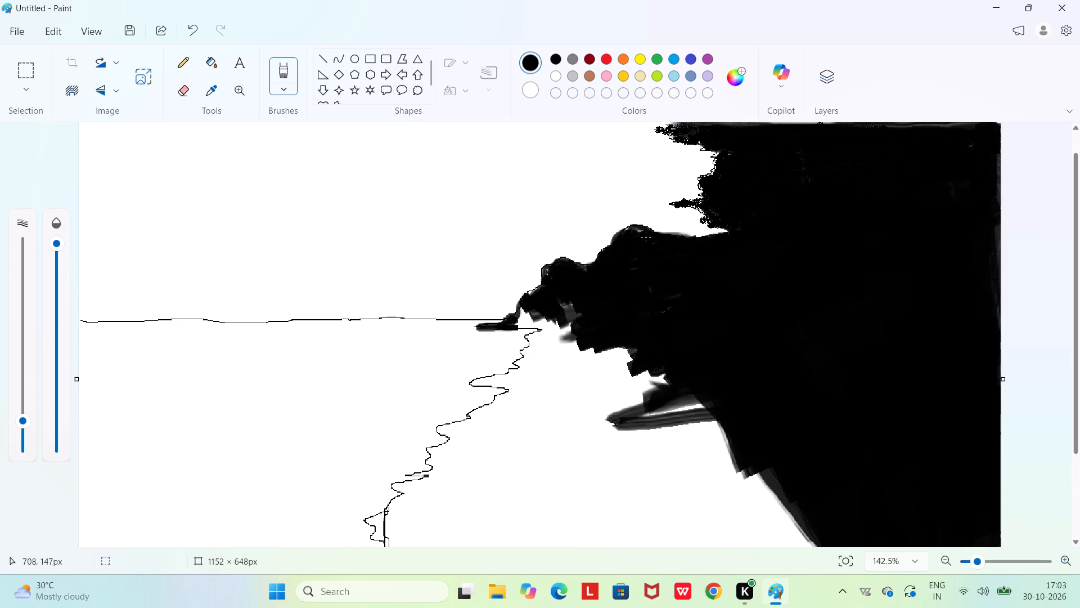
left_click_drag(646, 237, 679, 365)
Set the brush size to about 21 px and fill the gap at the ridge's low tip in black, around 558, 250 px.
left_click_drag(28, 418, 26, 386)
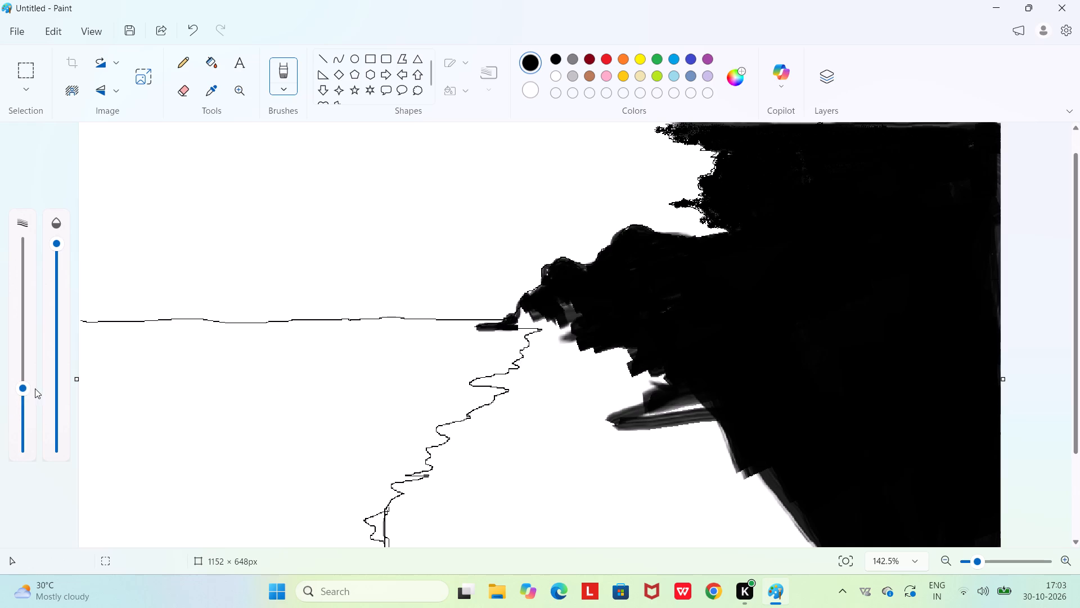
left_click_drag(19, 389, 22, 417)
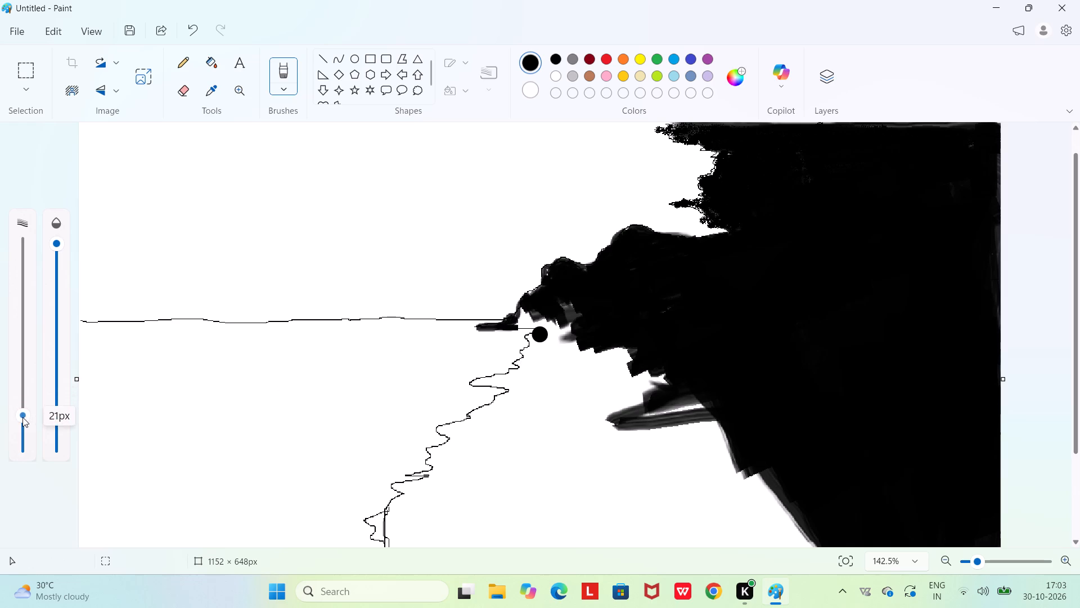
left_click_drag(22, 417, 22, 418)
left_click_drag(534, 320, 526, 320)
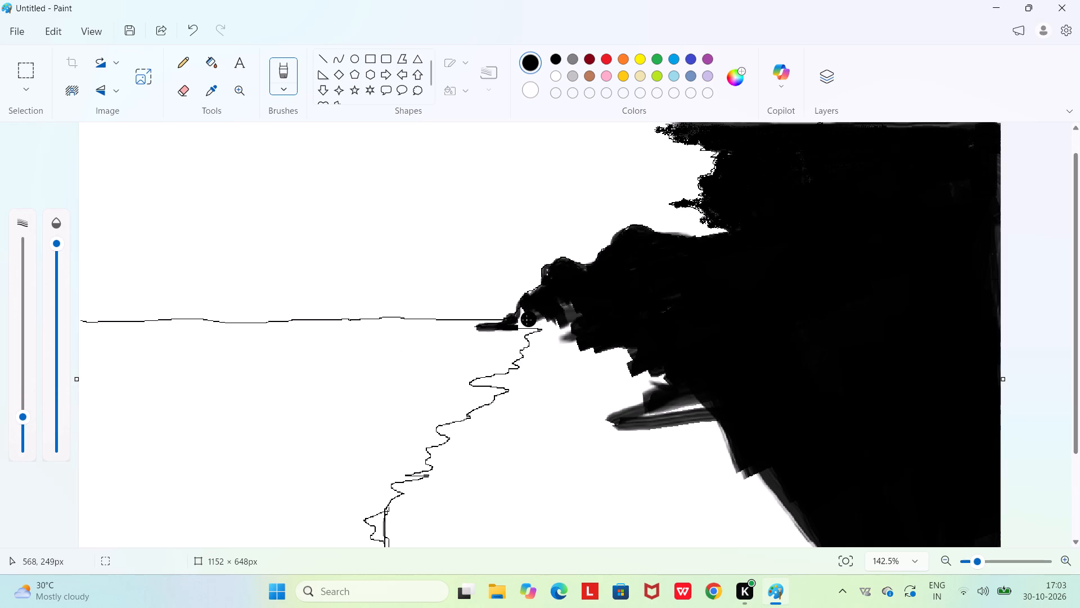
left_click_drag(526, 320, 521, 325)
left_click_drag(521, 325, 587, 317)
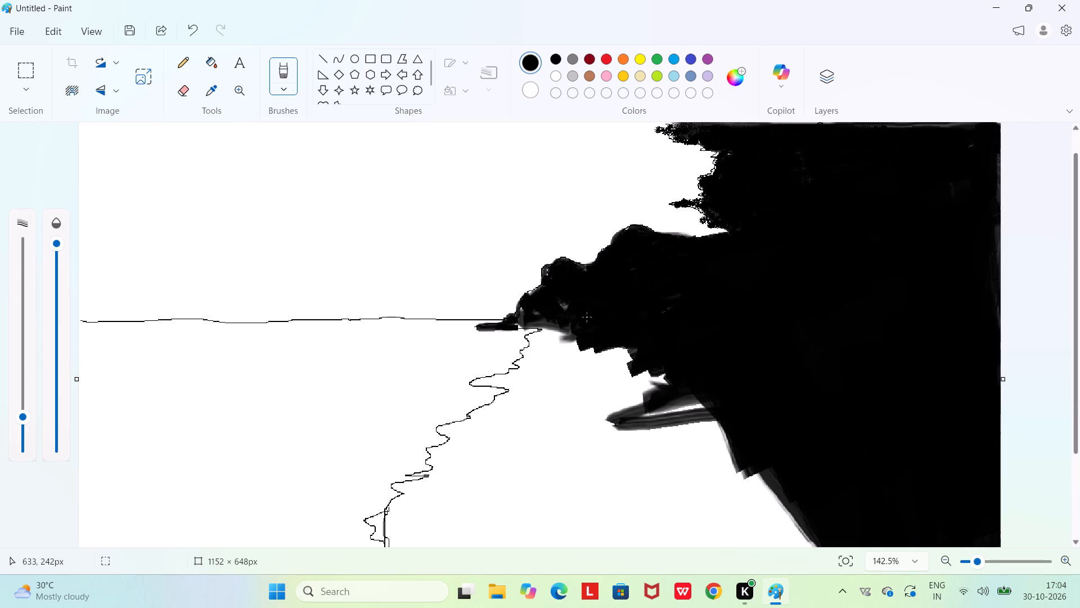
Paint the ridge's jagged underside black around the lower bar, from about 633, 242 px to 795, 402 px.
left_click_drag(587, 317, 629, 355)
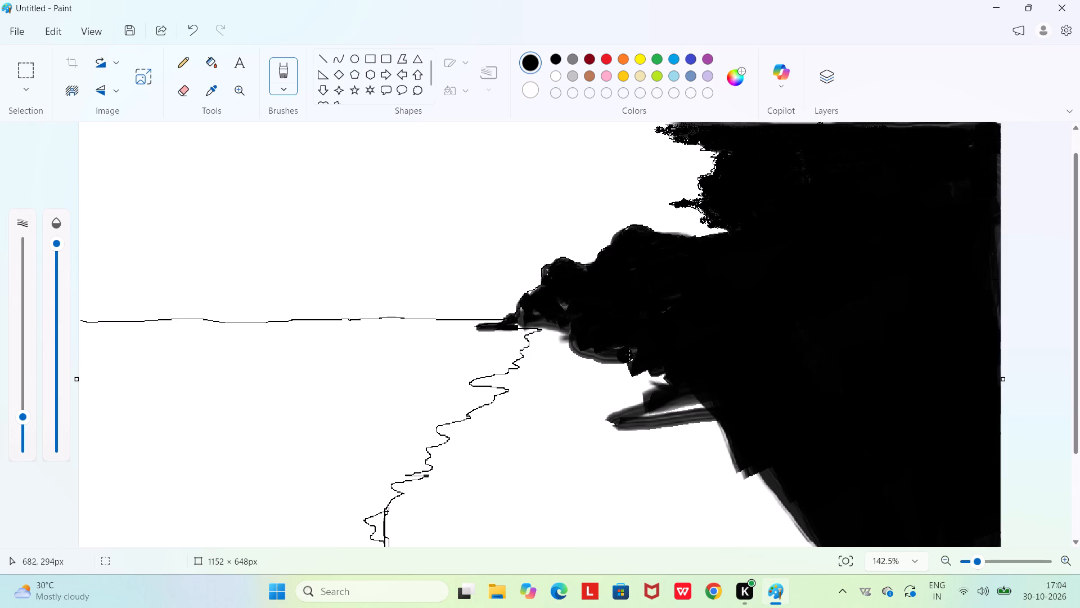
left_click_drag(629, 355, 630, 386)
left_click_drag(630, 386, 640, 396)
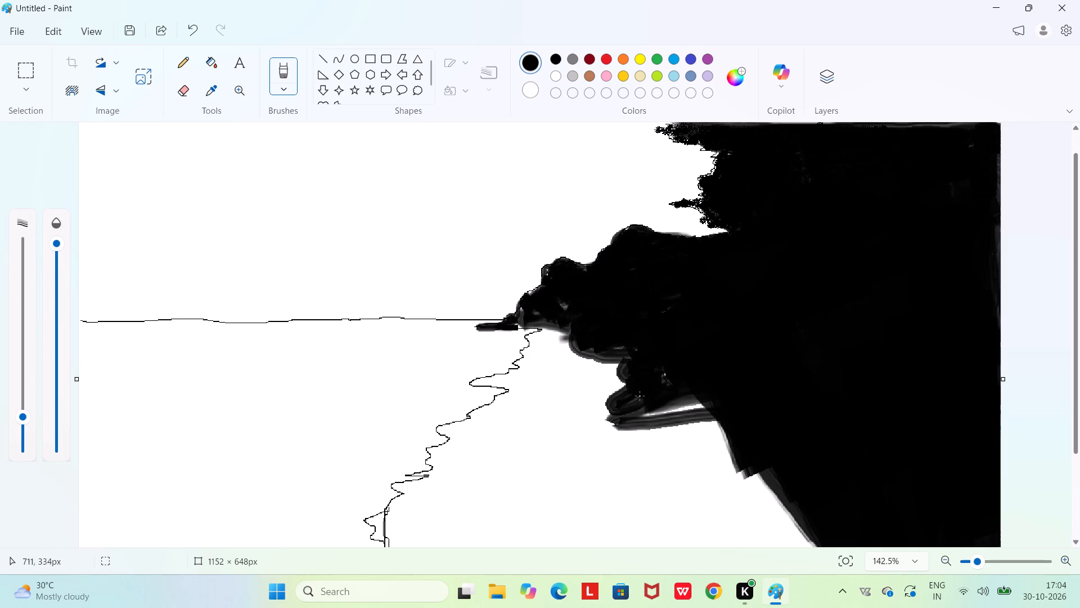
left_click_drag(640, 396, 708, 400)
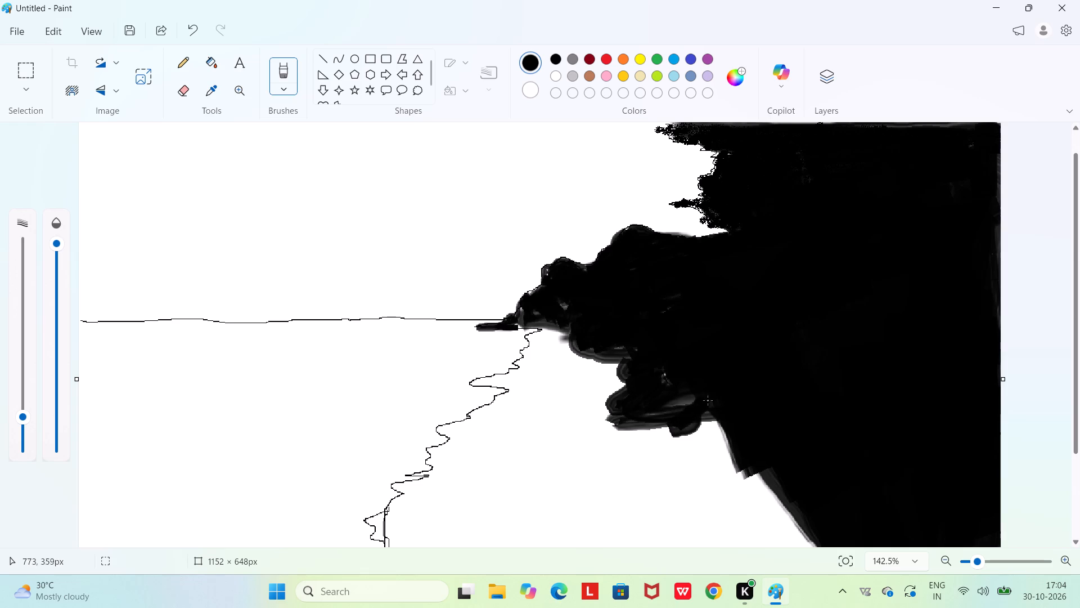
left_click_drag(708, 400, 679, 432)
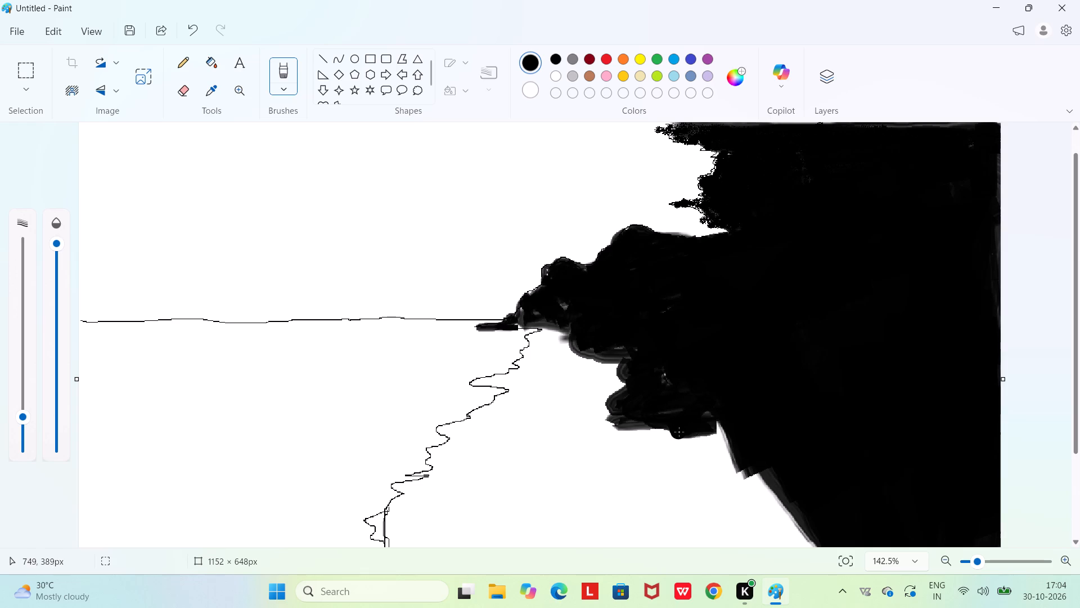
left_click_drag(679, 432, 720, 445)
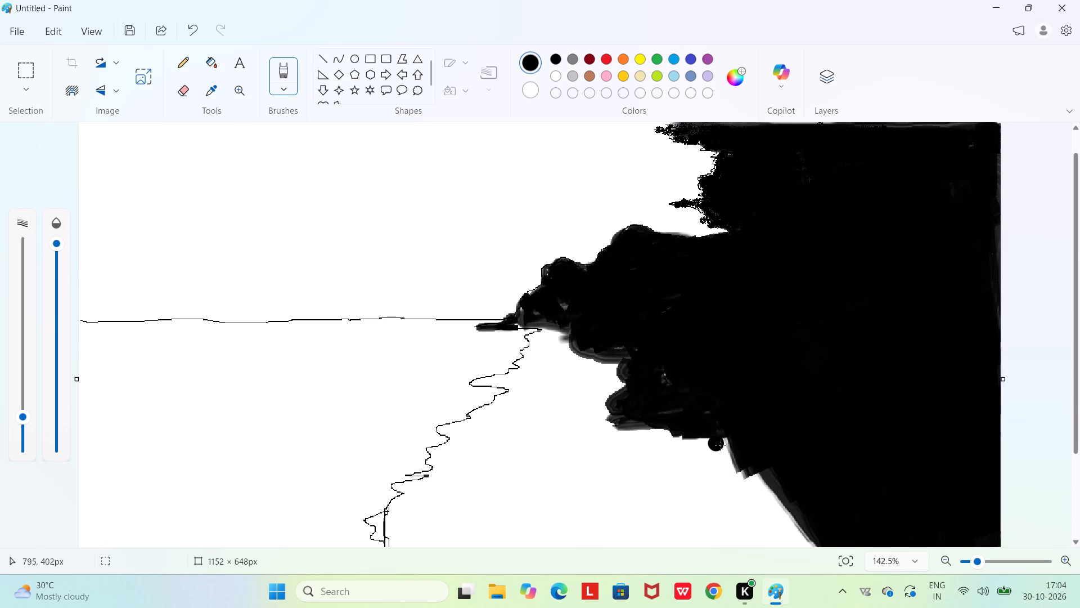
left_click_drag(720, 445, 659, 409)
Enlarge the brush and extend the dark mass with black strokes from about 618, 268 px down to 811, 507 px.
left_click_drag(23, 415, 28, 385)
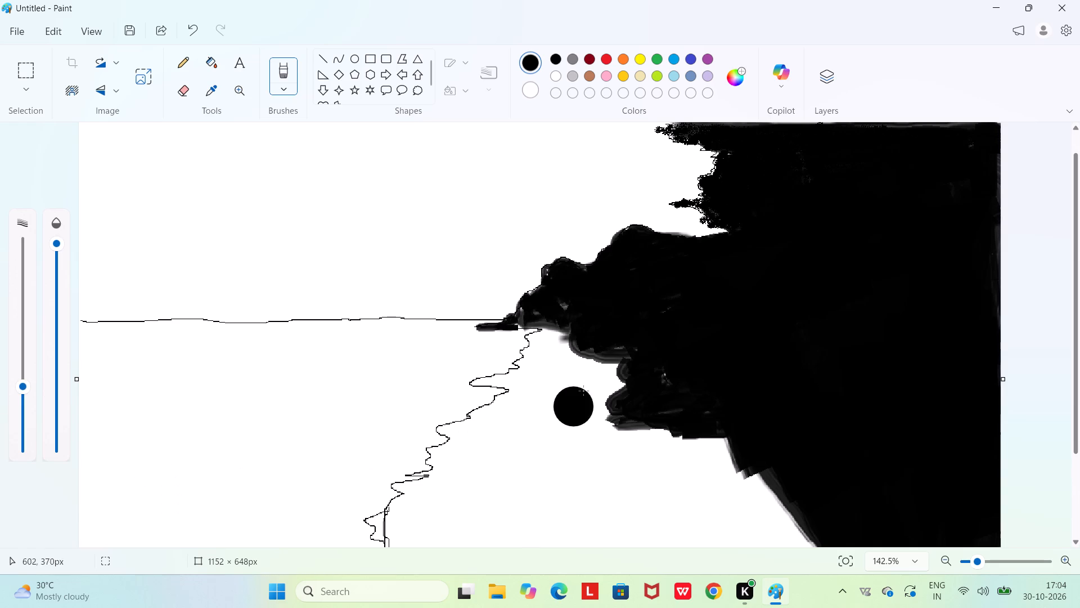
left_click_drag(574, 334, 609, 404)
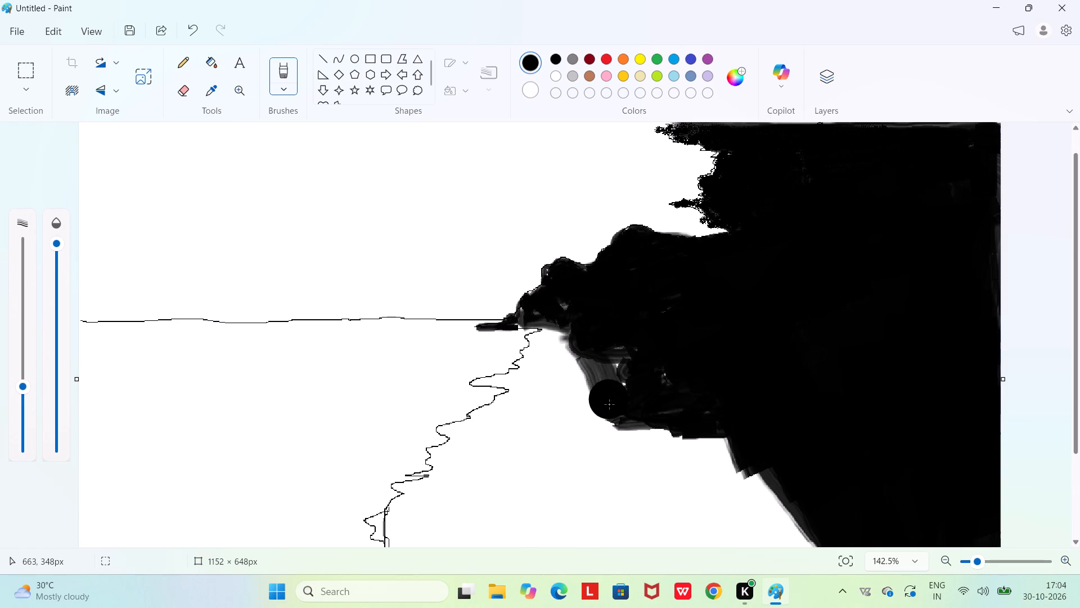
left_click_drag(609, 404, 634, 441)
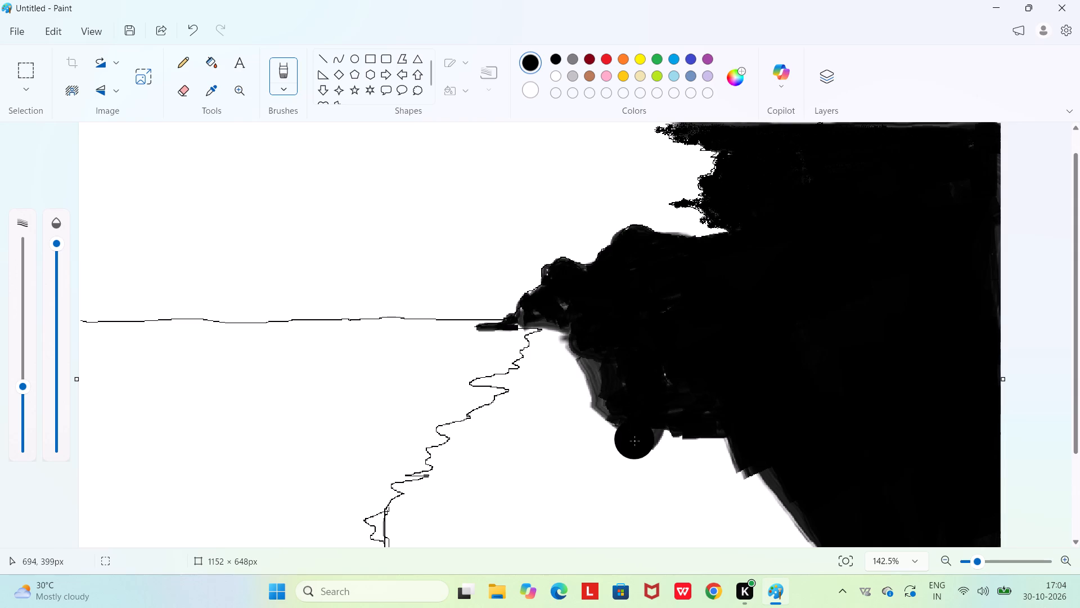
left_click_drag(634, 441, 665, 475)
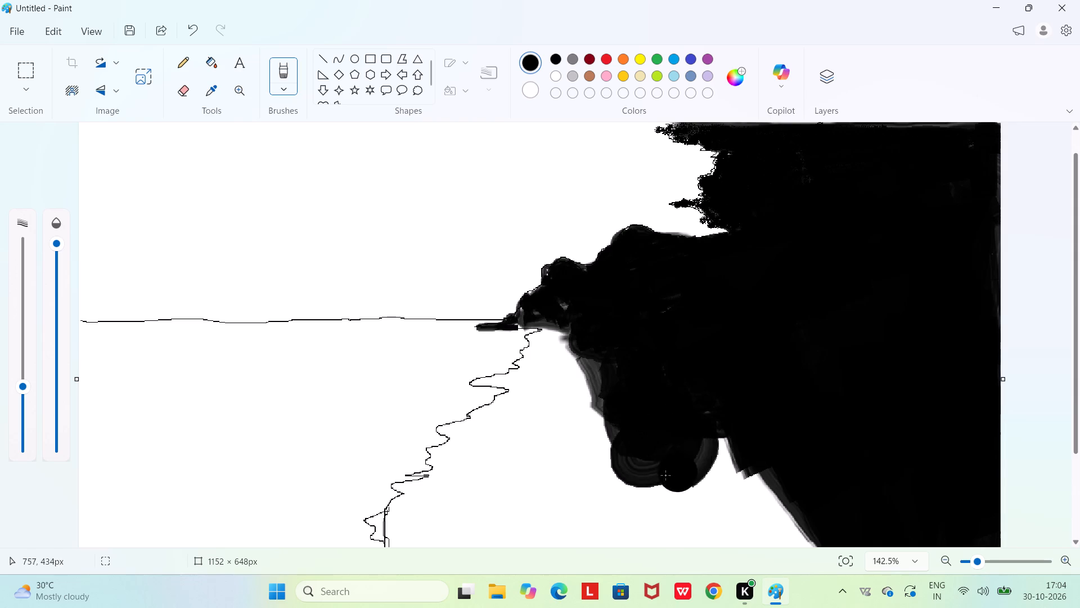
left_click_drag(665, 475, 726, 522)
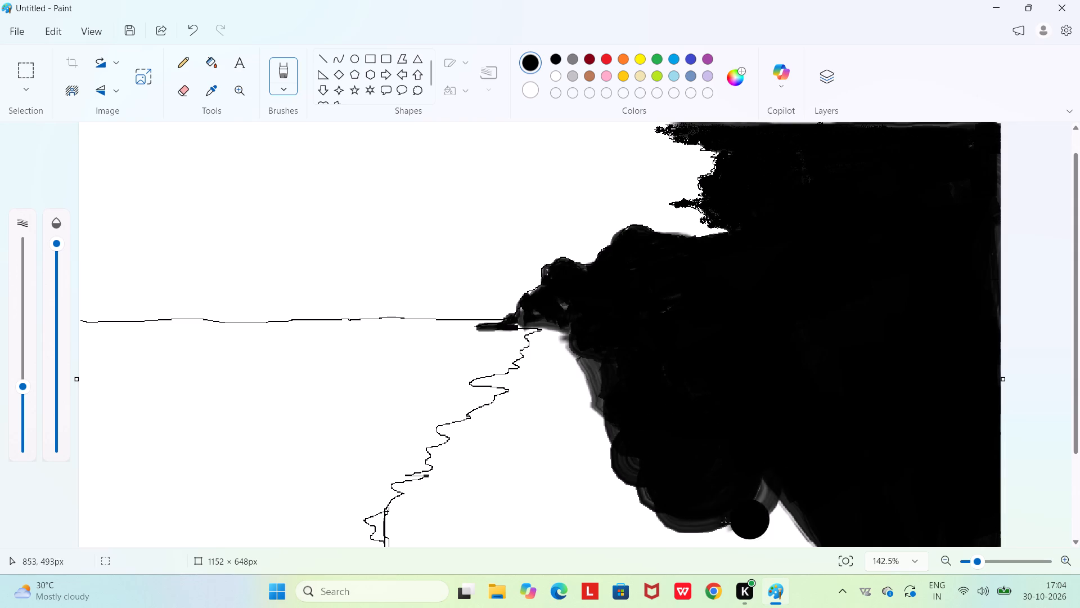
left_click_drag(726, 522, 730, 527)
left_click(730, 527)
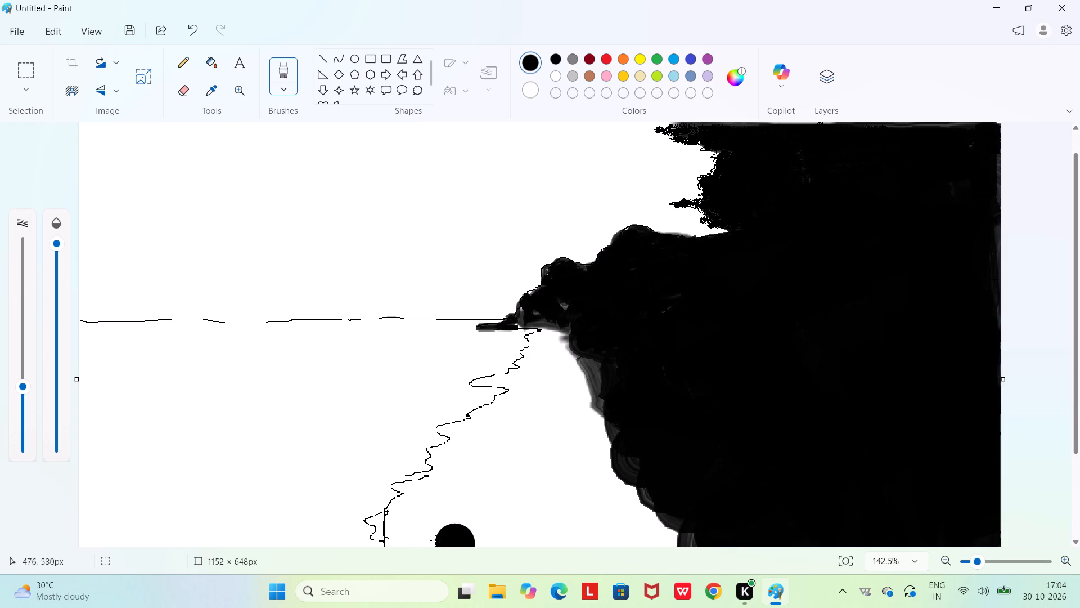
Paint a black band from about 414, 530 px to the dark mass and fill the area above it up to 700, 400 px.
left_click_drag(412, 544, 590, 546)
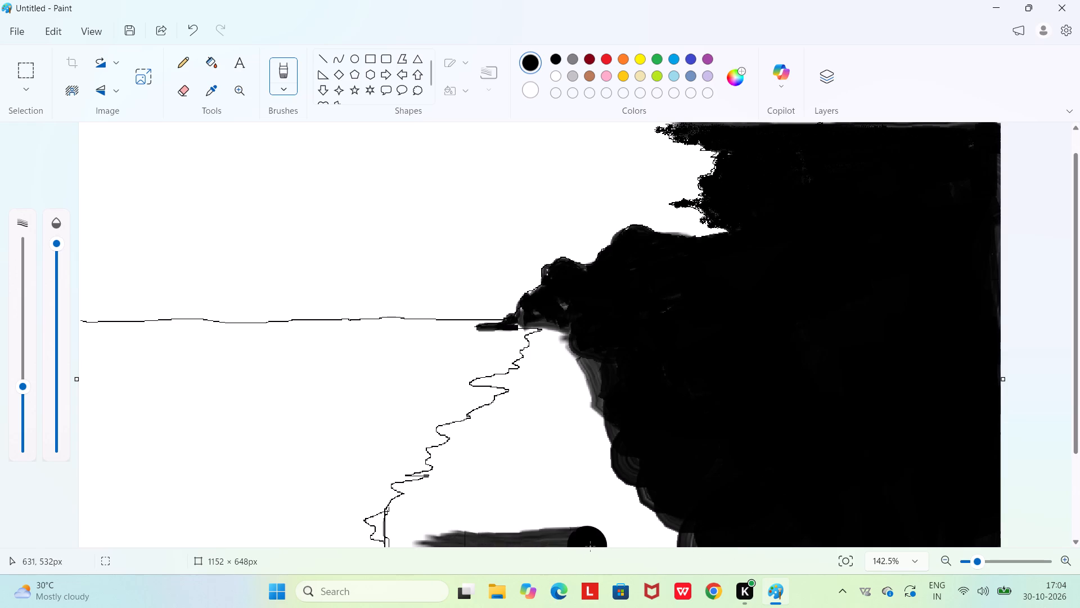
left_click_drag(590, 546, 579, 549)
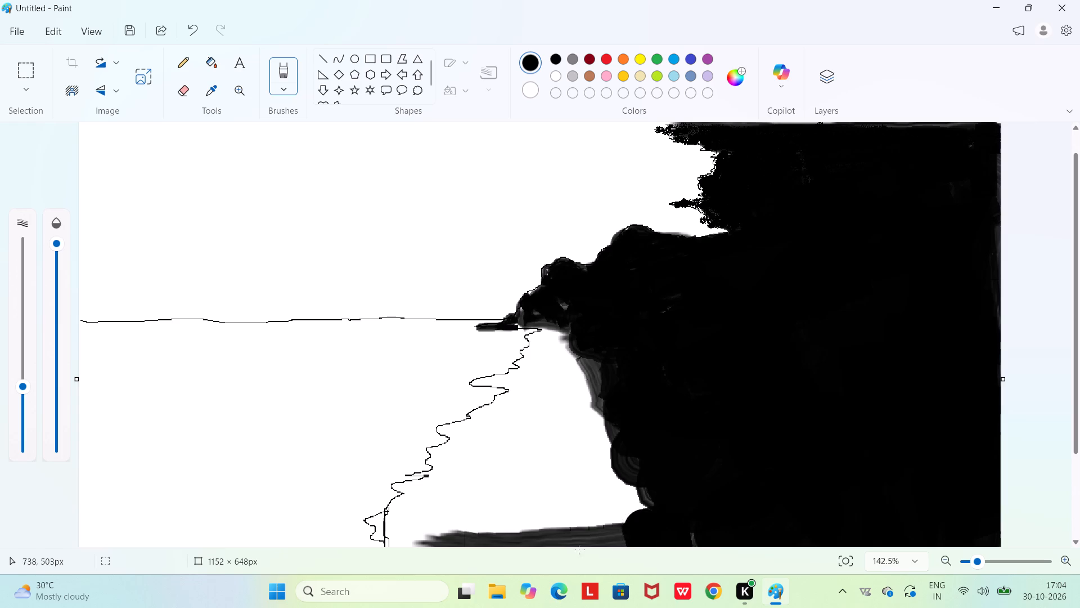
left_click_drag(579, 549, 619, 497)
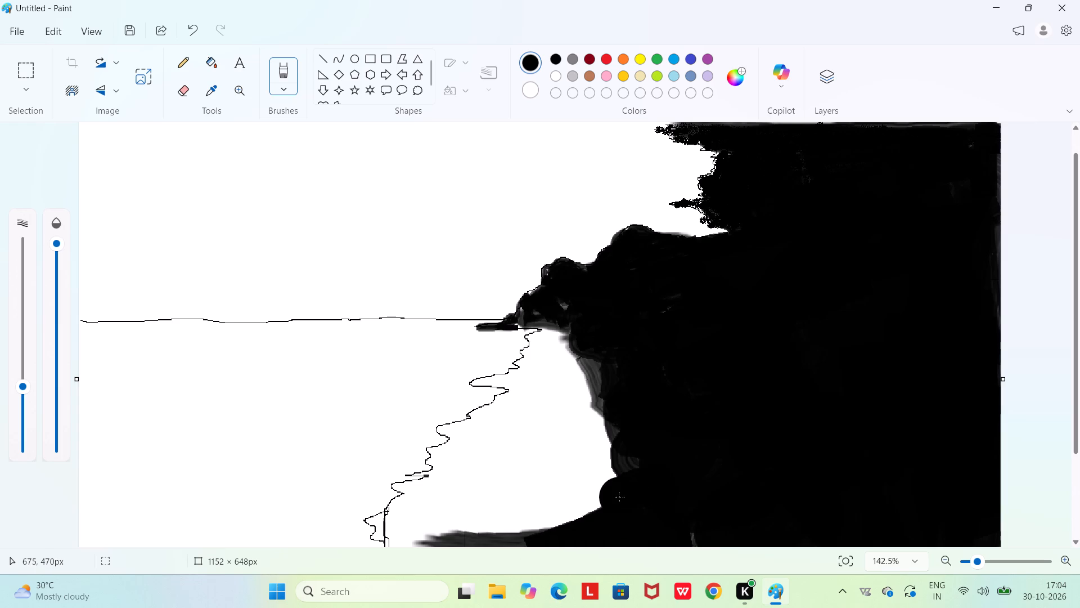
left_click_drag(619, 497, 574, 499)
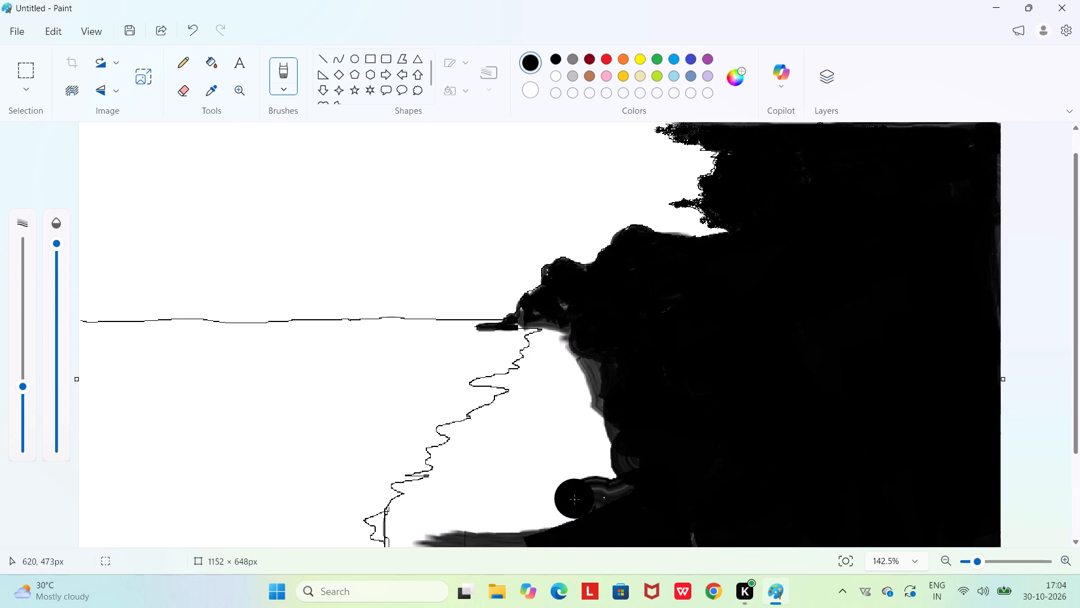
left_click_drag(574, 499, 567, 500)
left_click_drag(567, 500, 641, 440)
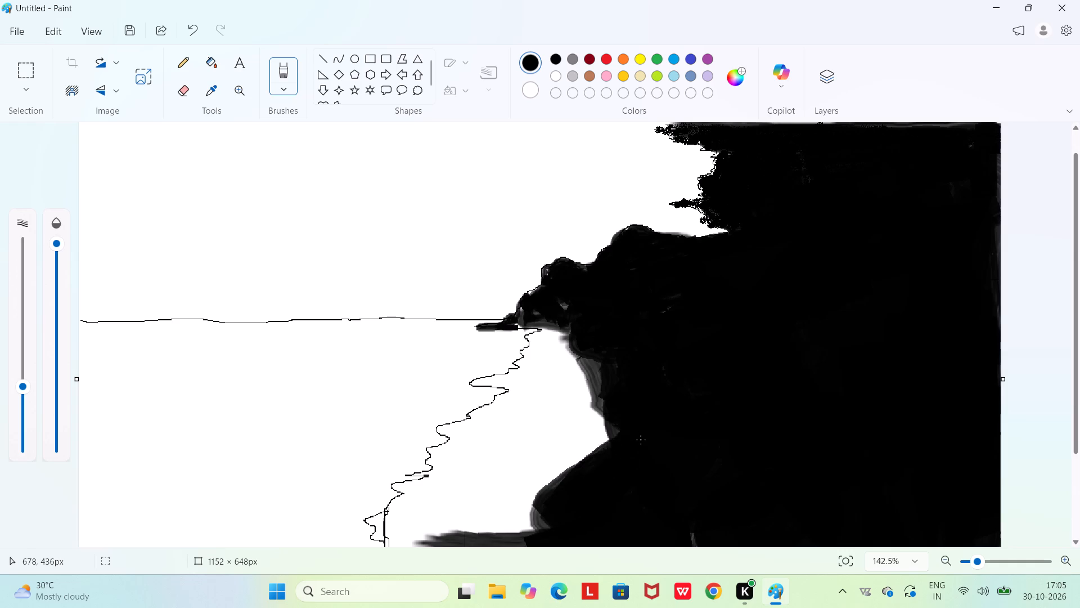
Extend the dark mass's edge towards the wavy shoreline in black, from about 618, 384 px up to 607, 259 px.
left_click_drag(641, 440, 575, 428)
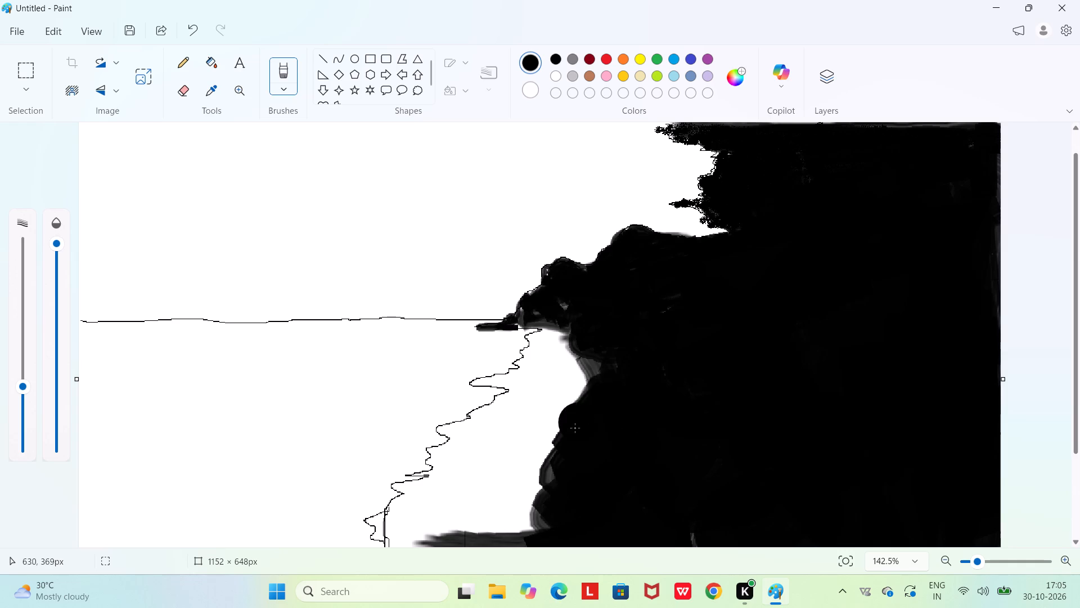
left_click_drag(575, 428, 565, 328)
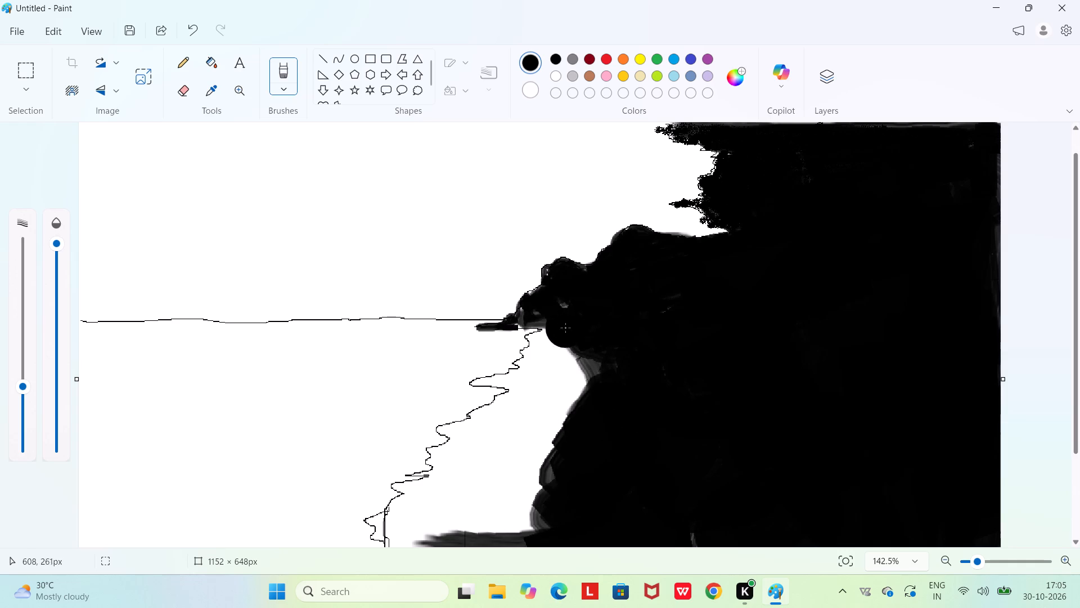
left_click_drag(565, 328, 571, 302)
left_click_drag(571, 302, 570, 312)
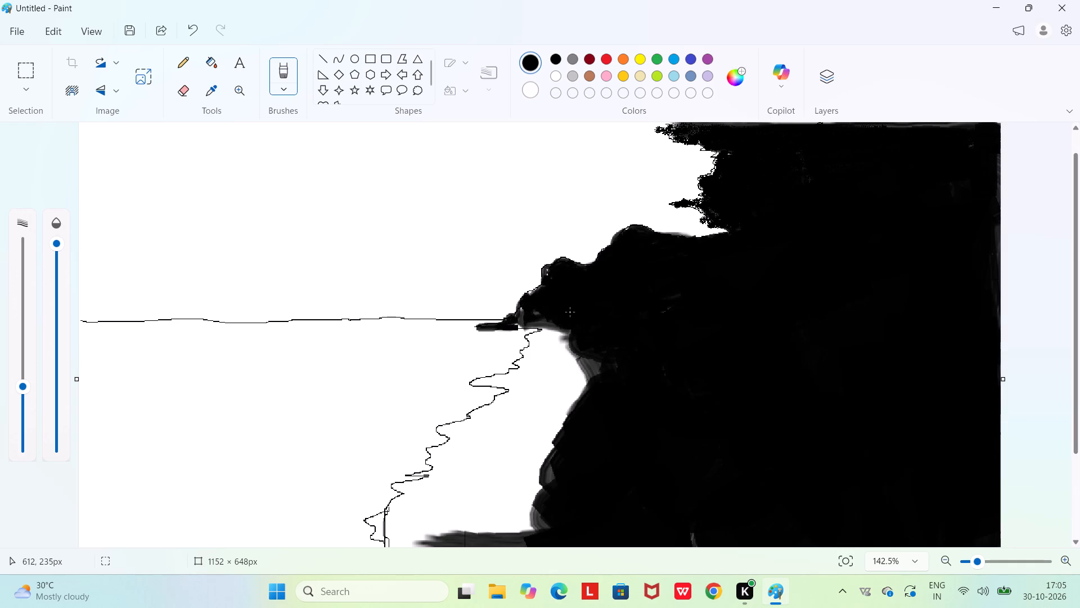
Paint the dark mass's grey left edge solid black, from about 613, 237 px down to 617, 489 px.
left_click_drag(570, 312, 570, 328)
left_click_drag(570, 328, 574, 325)
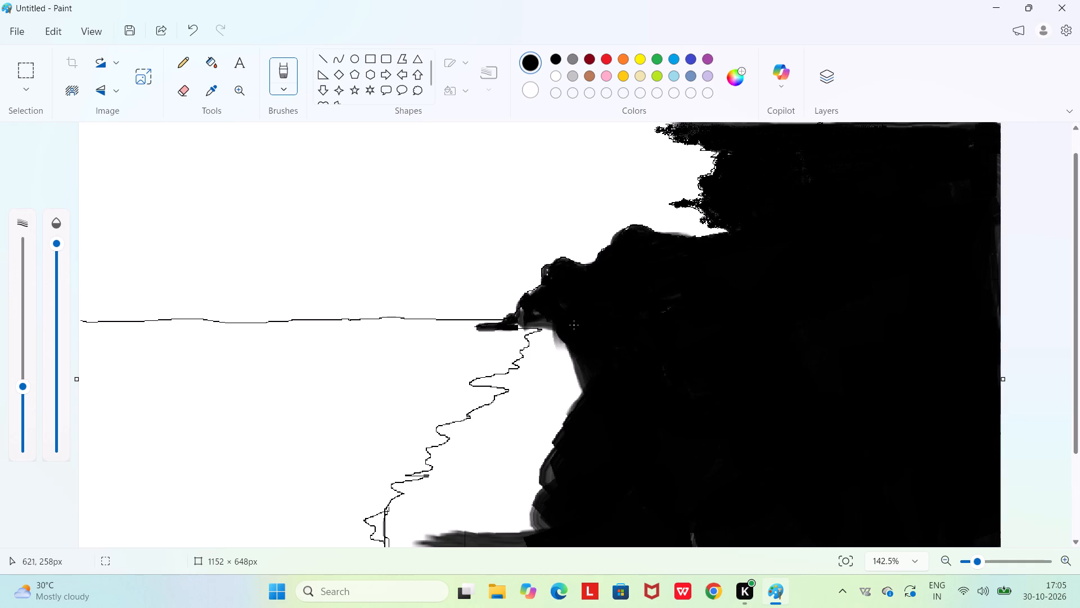
left_click_drag(574, 325, 568, 479)
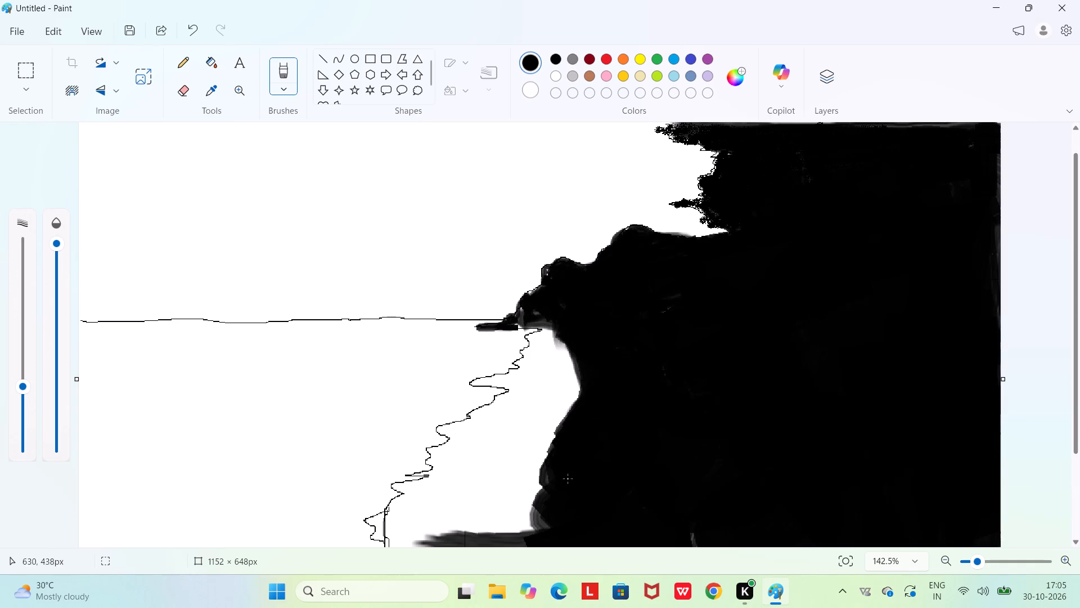
left_click_drag(568, 479, 556, 500)
left_click_drag(556, 500, 573, 513)
Shrink the brush and thicken the lower black band, extending it from about 580, 497 px to the wavy shoreline near 380, 520 px.
left_click_drag(20, 385, 21, 409)
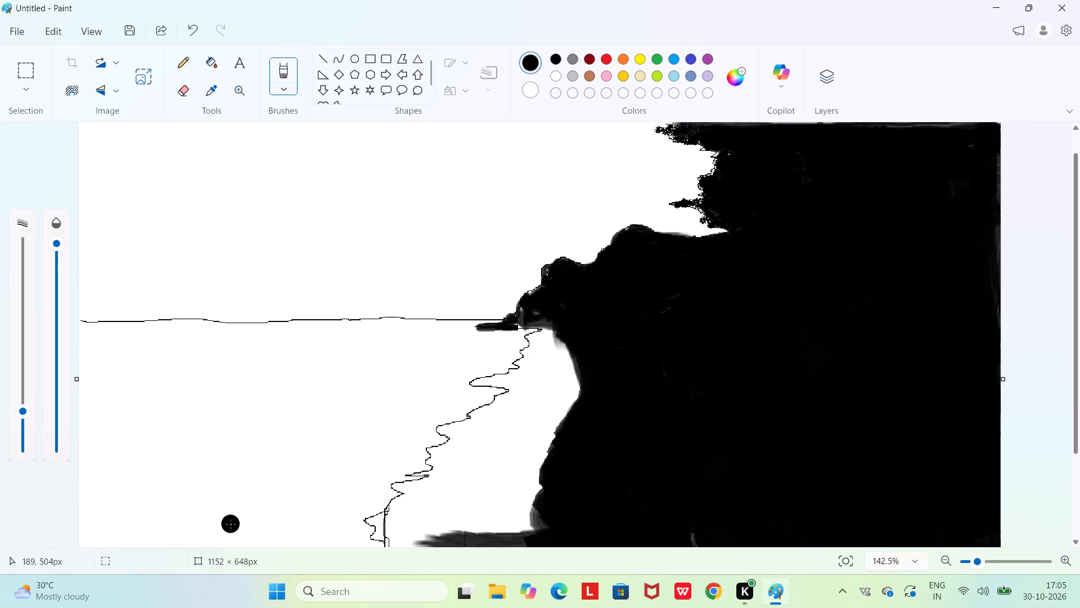
left_click_drag(487, 542, 482, 542)
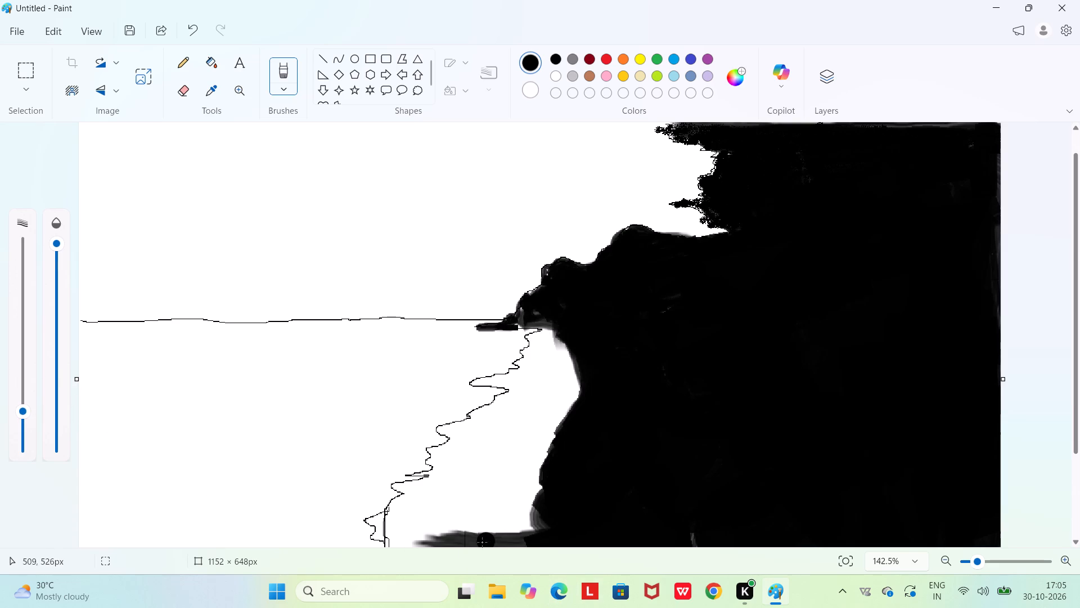
left_click_drag(482, 542, 532, 520)
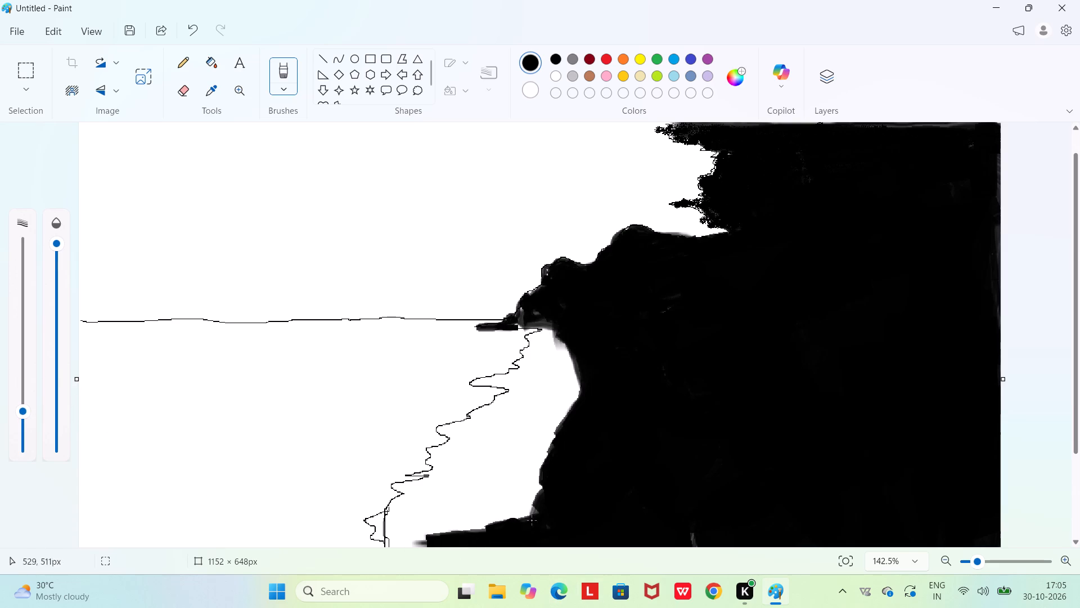
left_click_drag(532, 520, 543, 518)
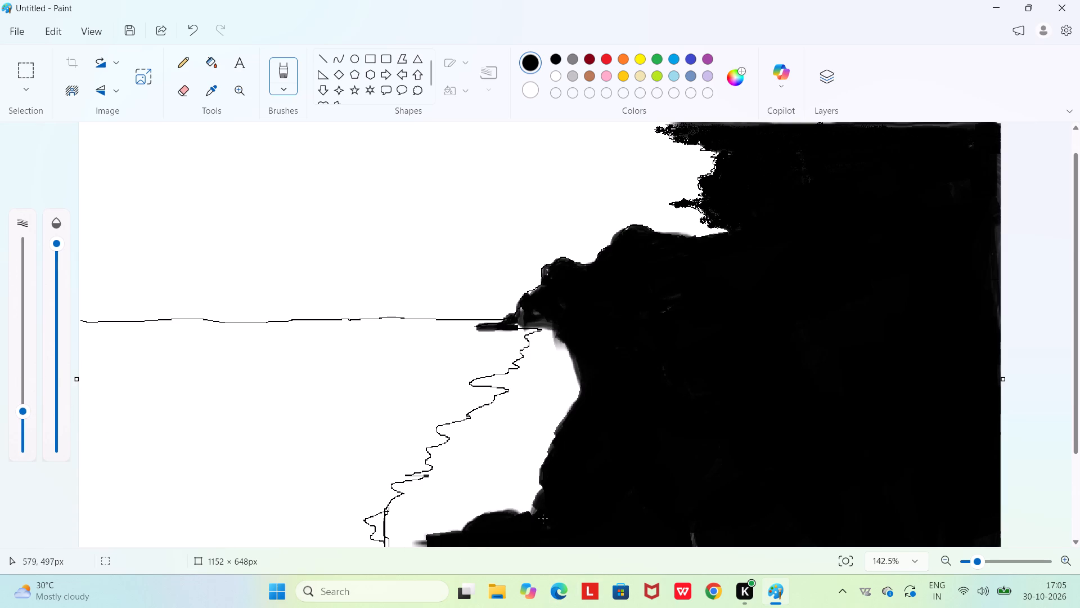
left_click_drag(543, 518, 451, 525)
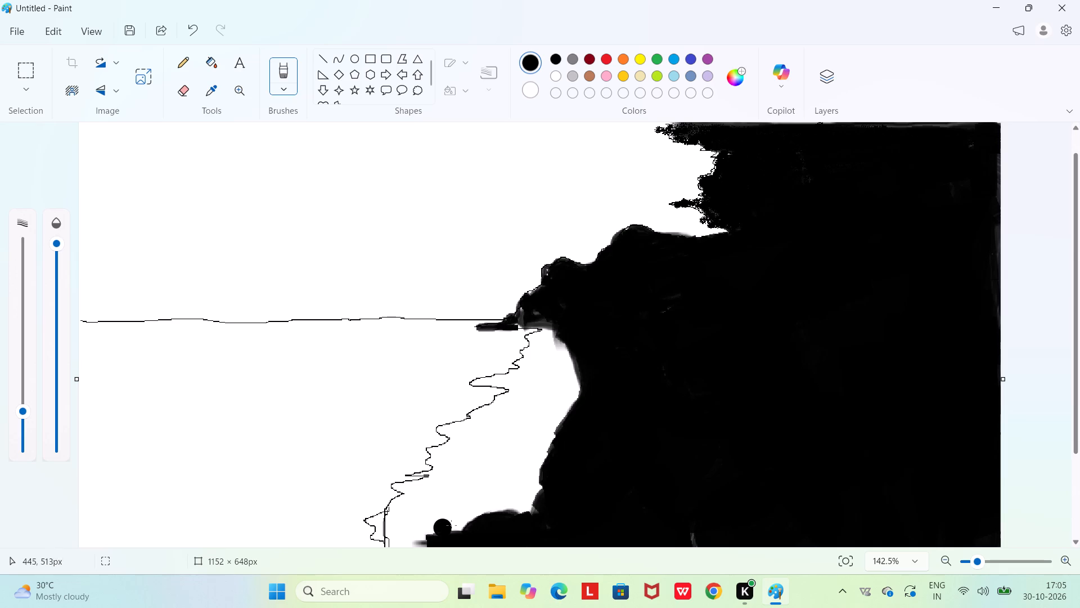
left_click_drag(451, 525, 449, 526)
left_click_drag(449, 526, 465, 537)
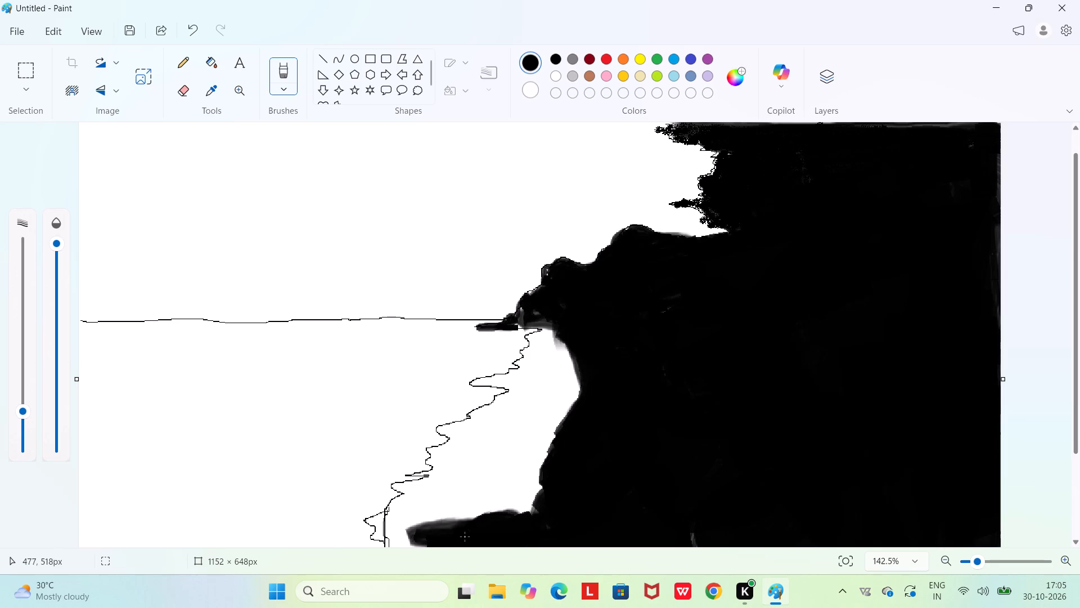
left_click_drag(465, 537, 400, 537)
left_click_drag(400, 537, 412, 537)
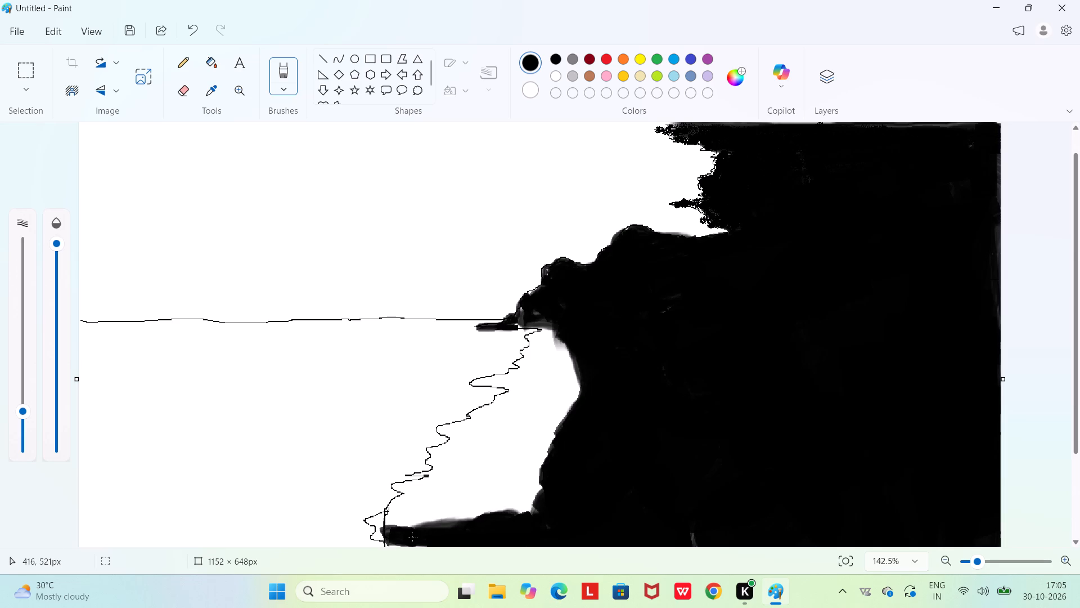
Extend the dark mass's edge below the ridge in black, from about 580, 264 px down to 606, 354 px.
left_click(548, 333)
left_click_drag(548, 333, 542, 332)
left_click_drag(542, 332, 563, 342)
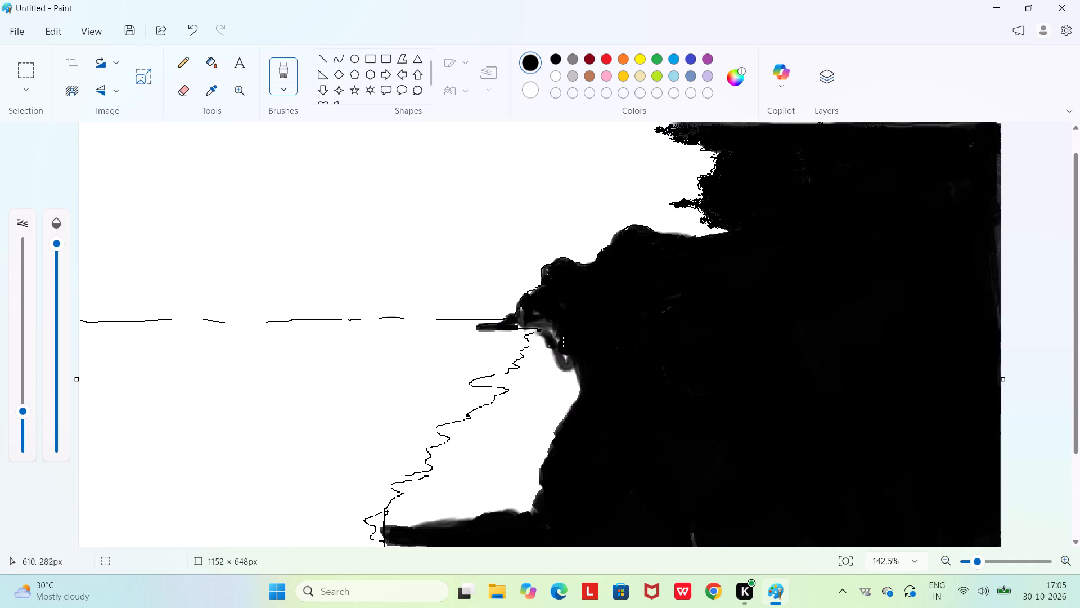
left_click_drag(563, 342, 570, 370)
left_click_drag(570, 370, 560, 372)
left_click_drag(560, 372, 575, 383)
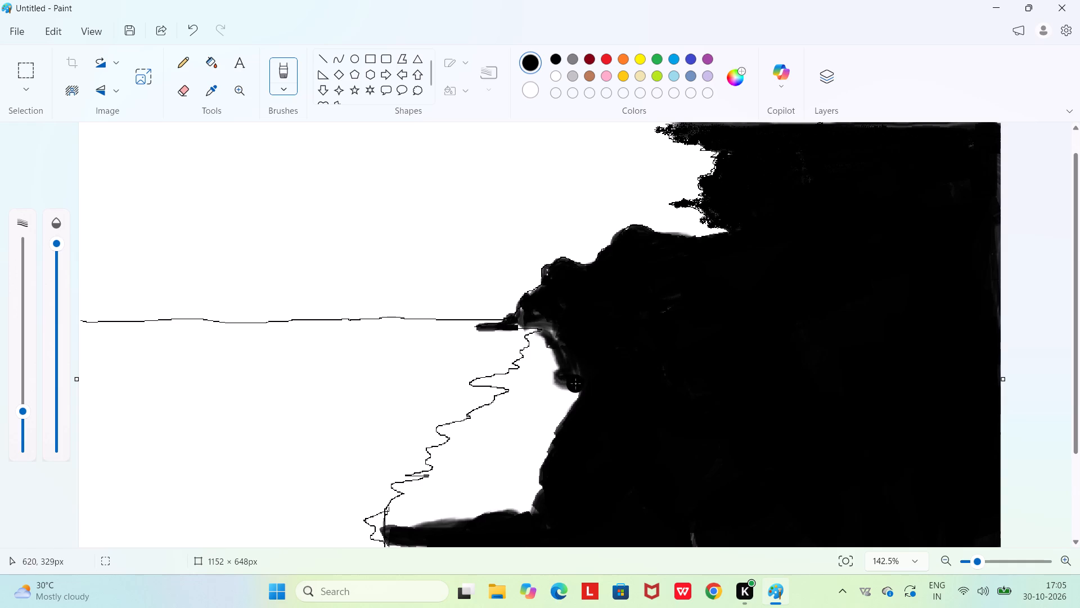
left_click_drag(575, 383, 561, 406)
left_click_drag(561, 406, 575, 382)
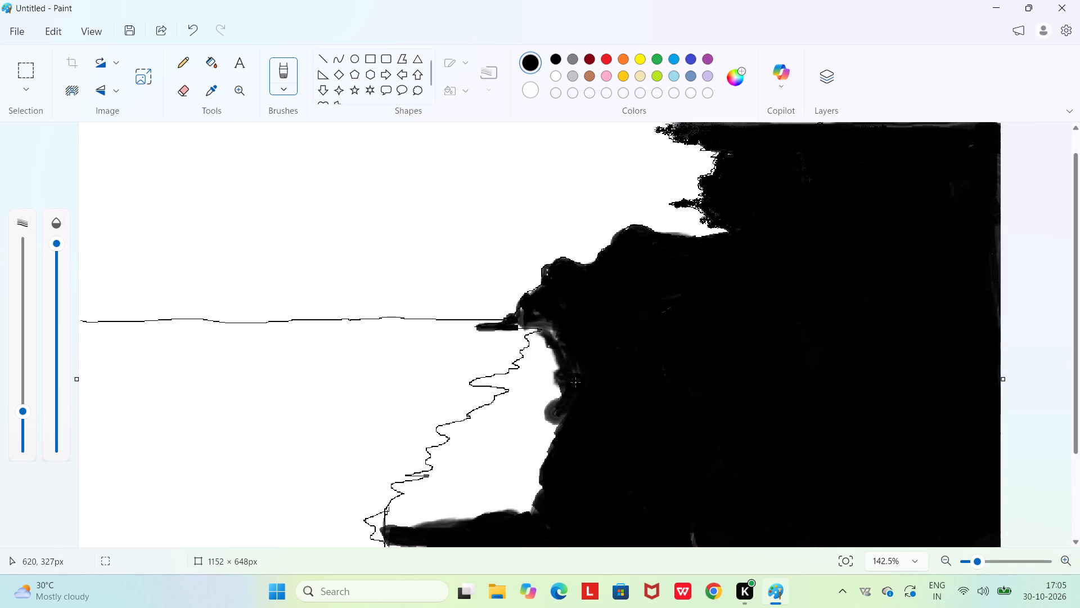
Enlarge the brush and paint black over the white land from about 597, 388 px to the lower band near 503, 482 px.
left_click_drag(19, 414, 21, 403)
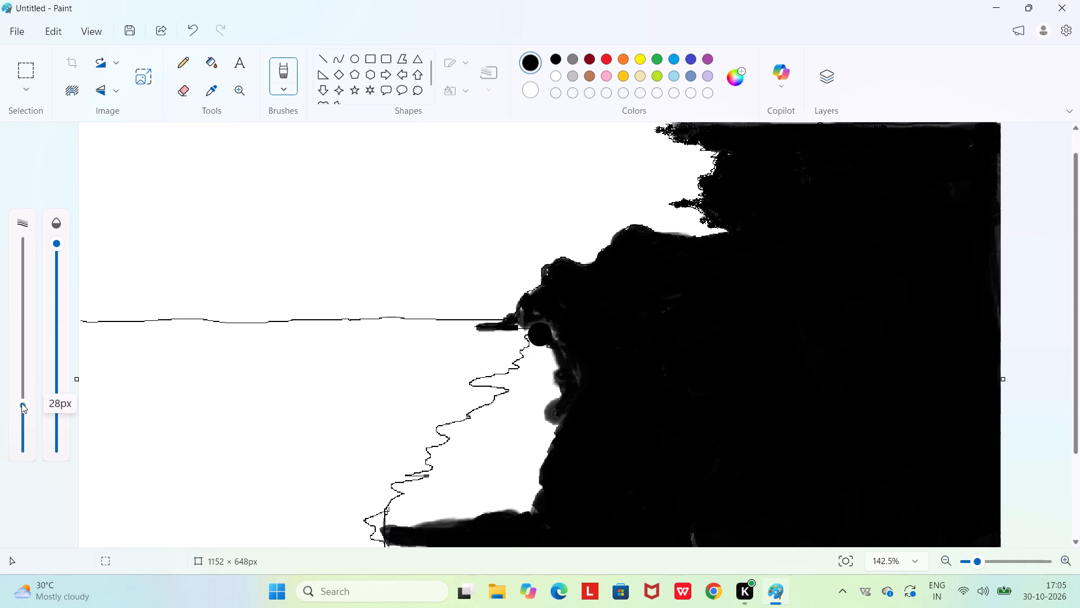
left_click_drag(21, 403, 22, 388)
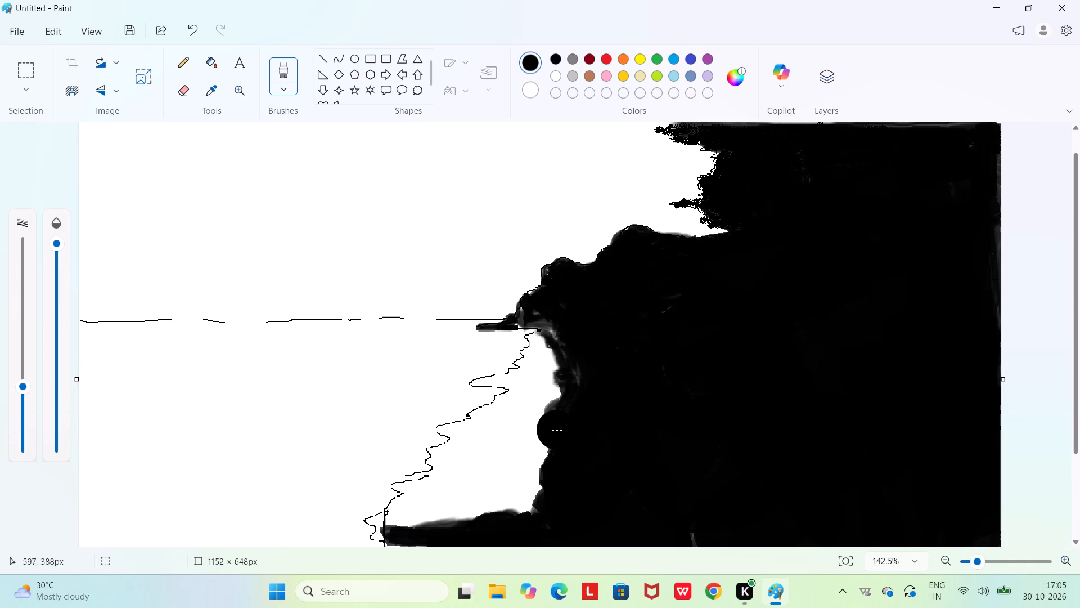
left_click_drag(557, 430, 547, 440)
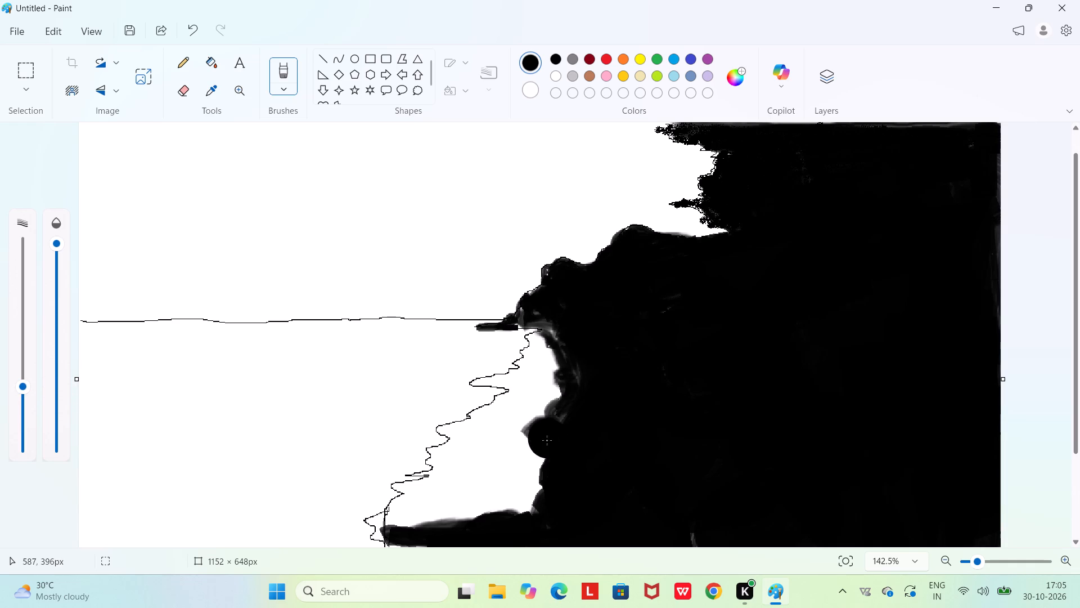
left_click_drag(547, 440, 528, 483)
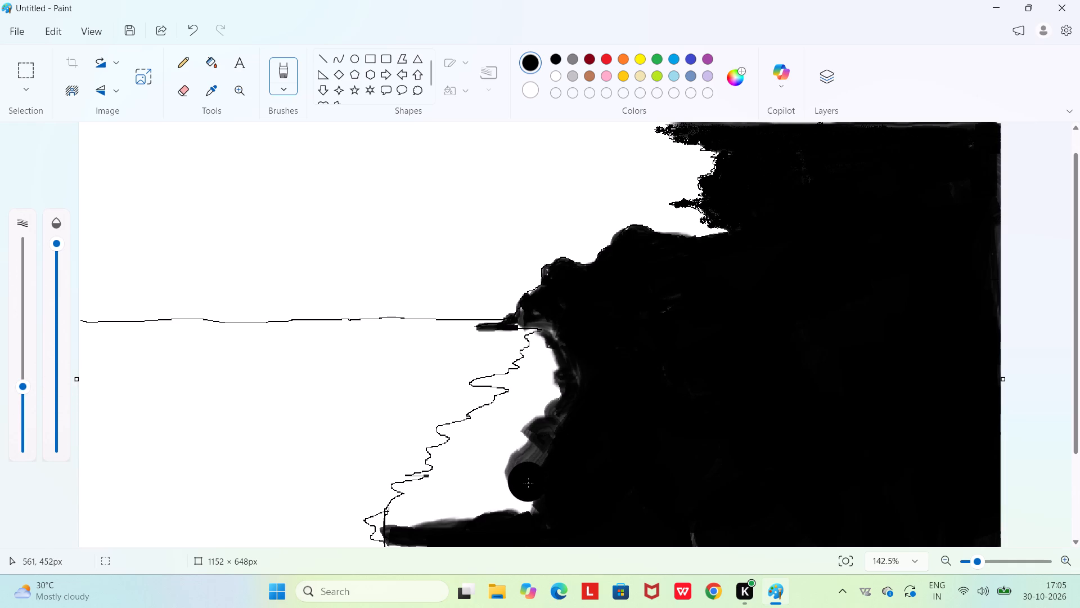
left_click_drag(528, 483, 482, 506)
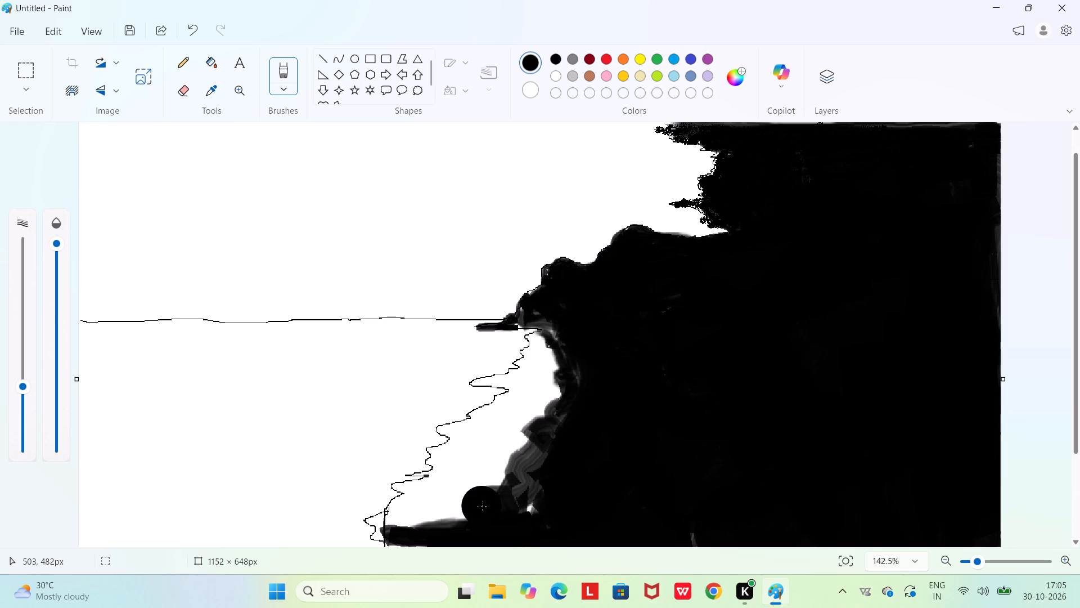
left_click_drag(482, 506, 520, 504)
left_click(537, 509)
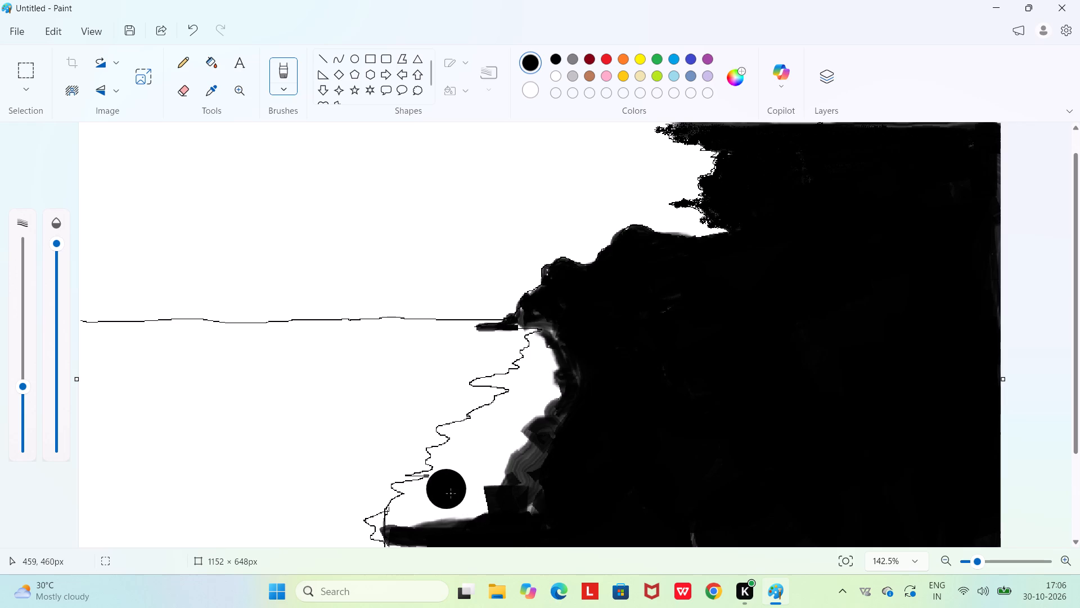
left_click(541, 509)
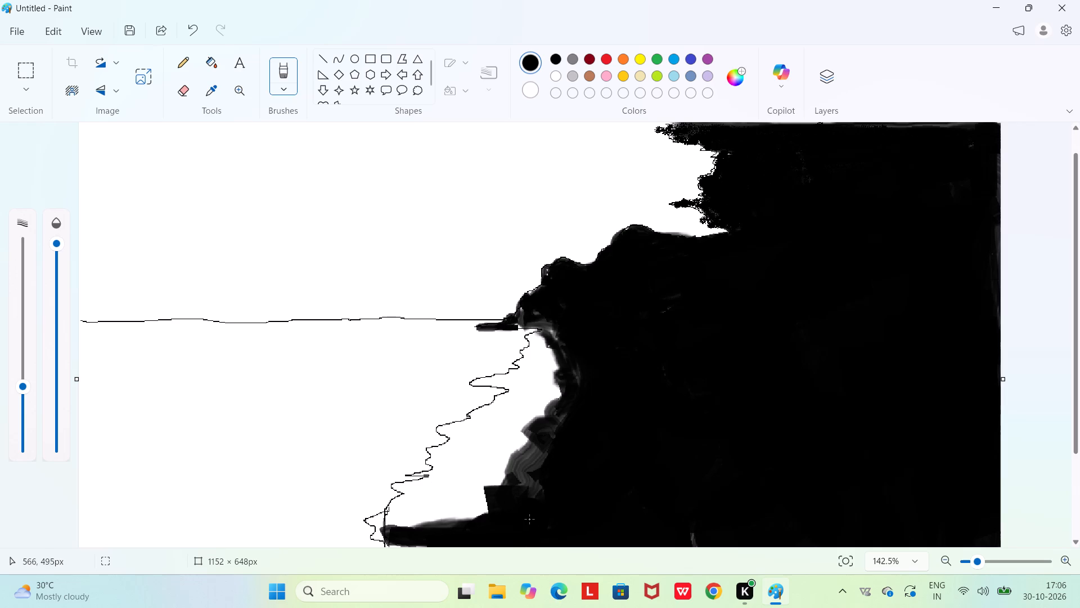
triple_click(528, 519)
Paint over the remaining pale streaks inside the dark mass in black, from its lower part up to about 875, 206 px.
left_click_drag(696, 539, 638, 540)
left_click_drag(548, 513, 574, 529)
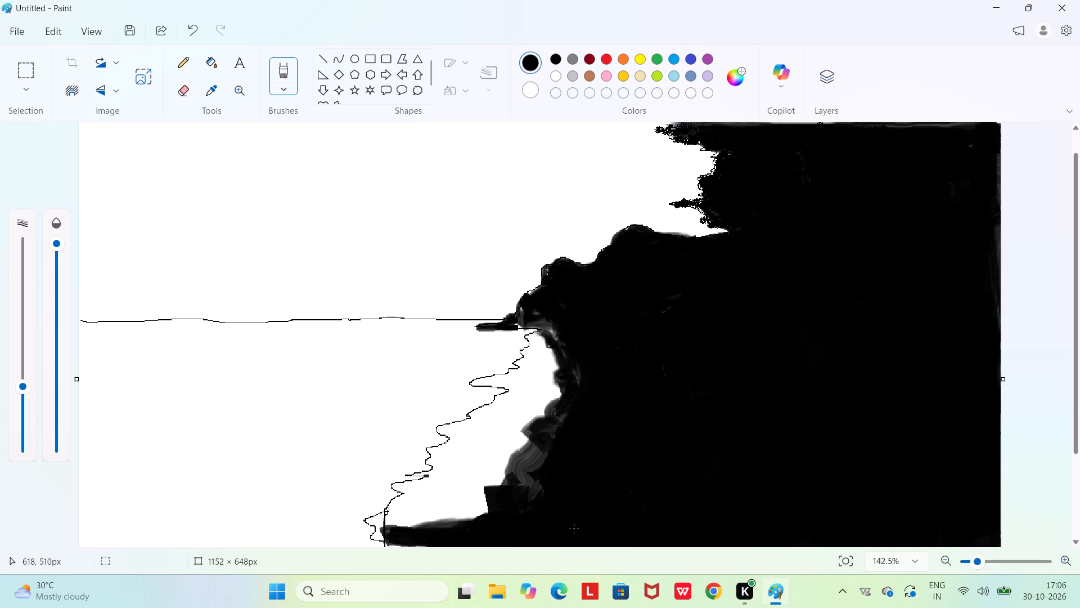
left_click_drag(685, 421, 669, 355)
left_click_drag(669, 355, 779, 286)
Choose light turquoise, reduce the brush size and darken the colour to blue-gray #6C9AA6.
left_click(674, 71)
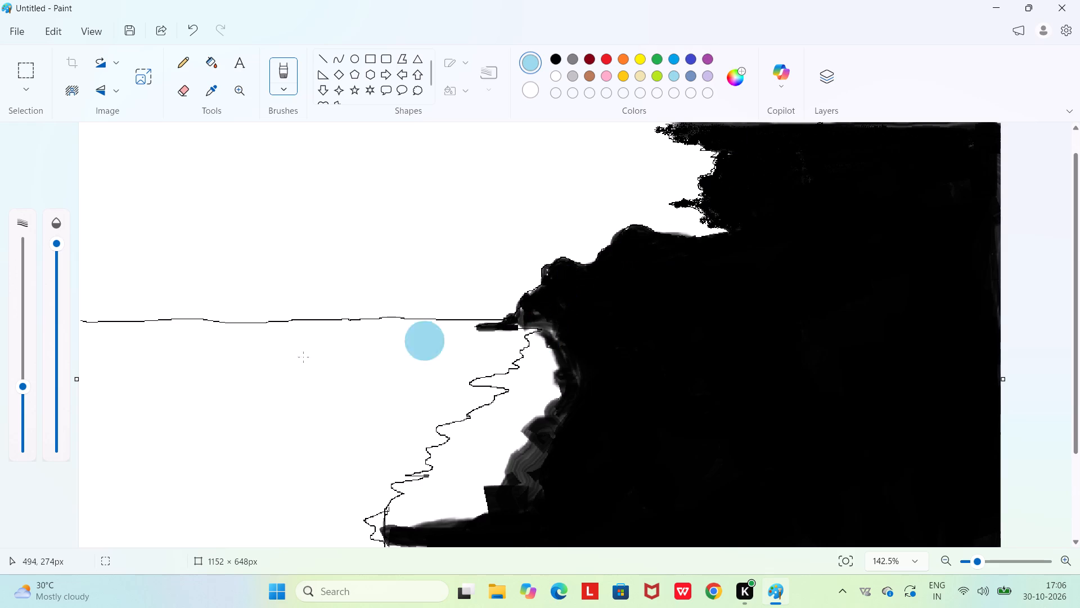
left_click_drag(24, 395, 19, 415)
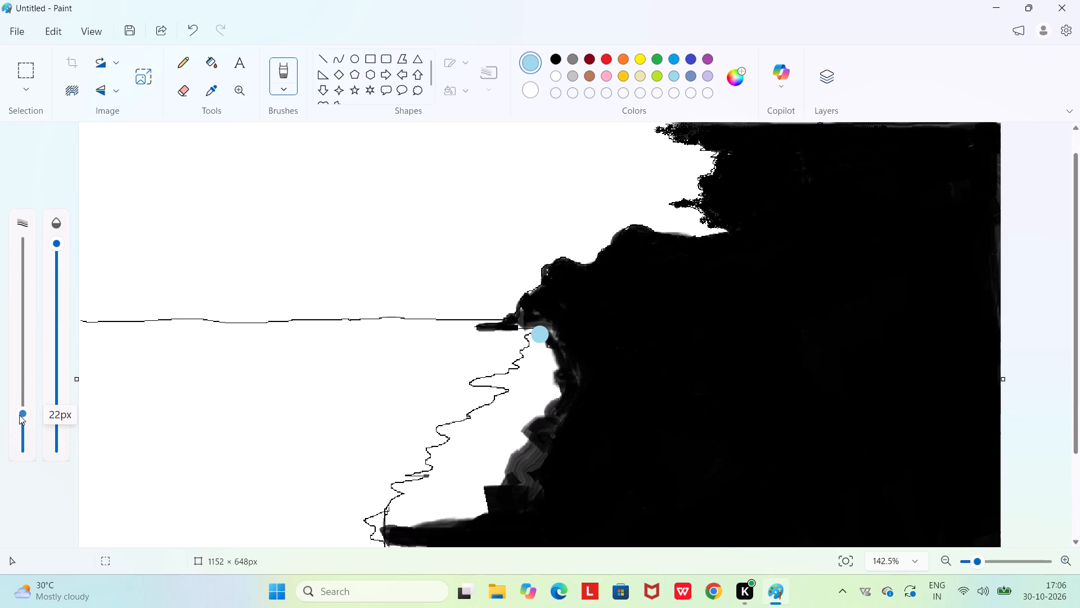
left_click_drag(19, 415, 22, 421)
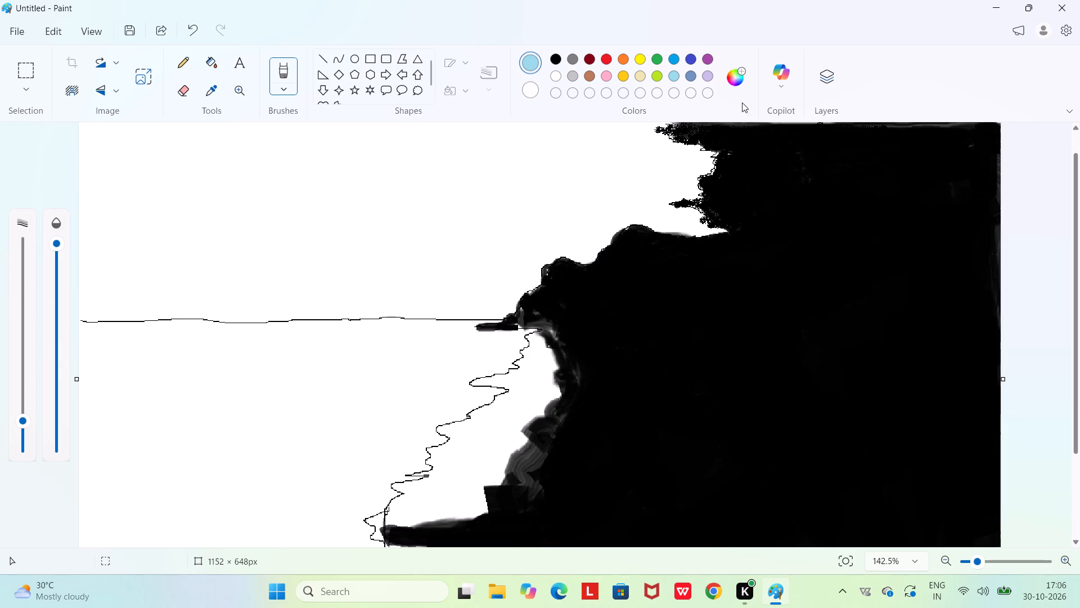
left_click(742, 82)
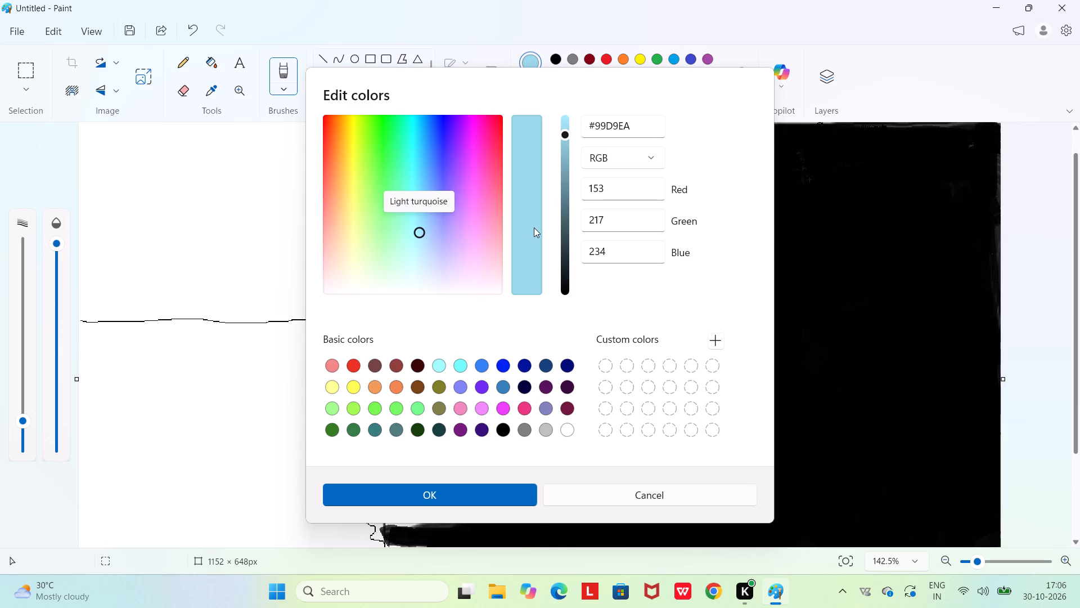
left_click(564, 179)
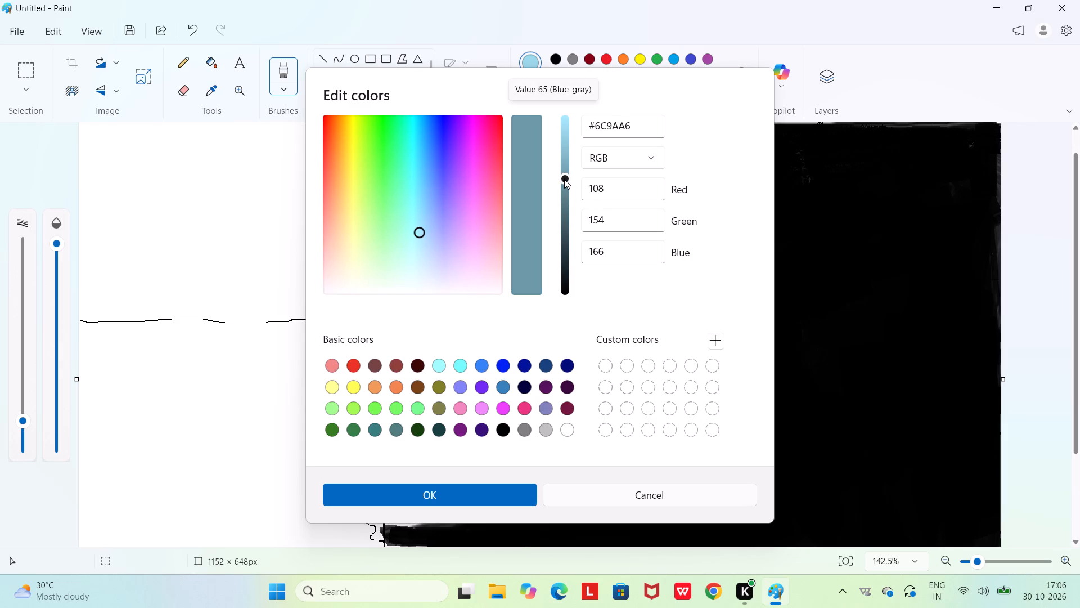
left_click(564, 179)
left_click(503, 486)
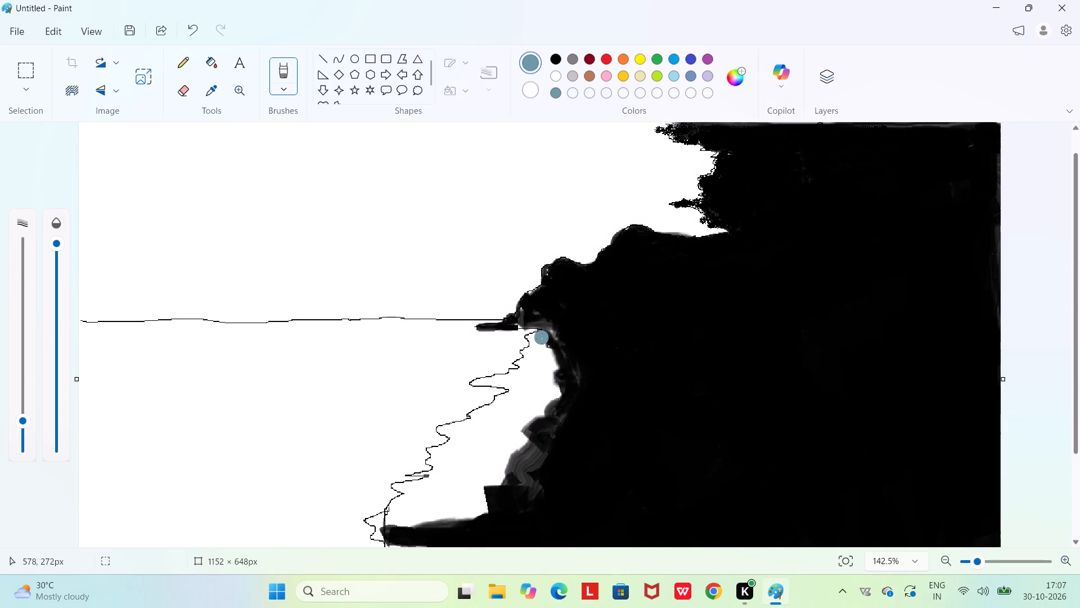
Paint the upper end of the white strip below the ridge in blue-gray, from about 578, 272 px down to 587, 320 px.
left_click_drag(541, 338, 546, 351)
left_click_drag(546, 351, 555, 347)
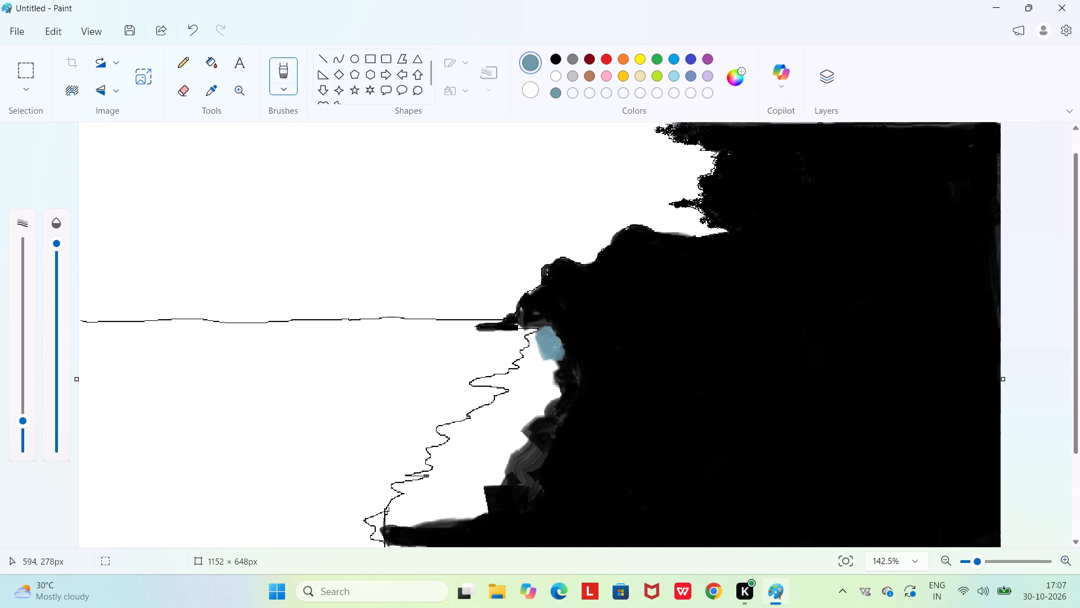
left_click_drag(555, 347, 550, 379)
left_click_drag(550, 379, 552, 386)
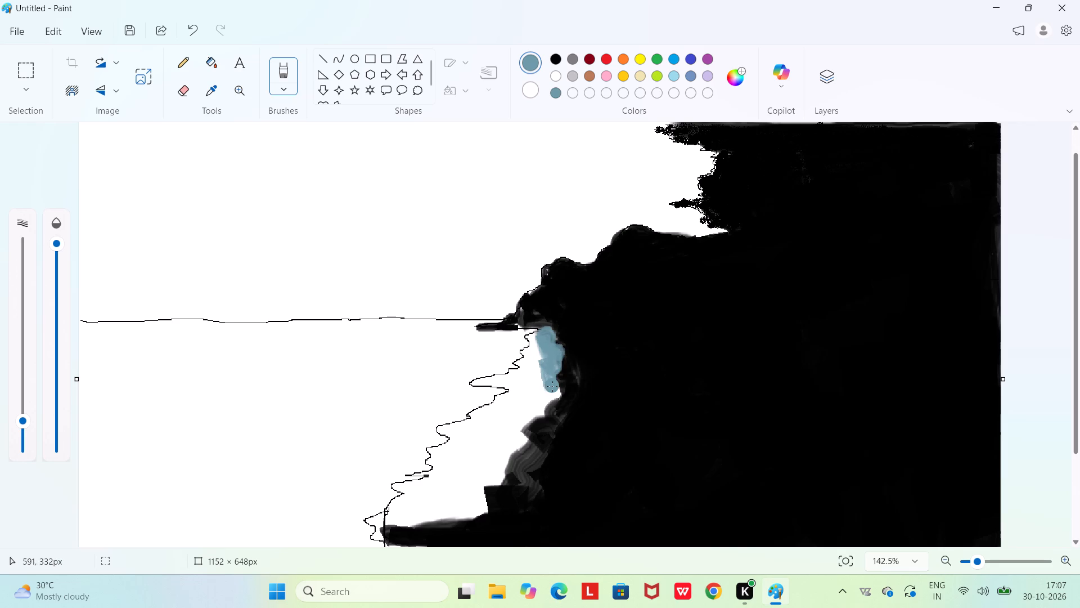
Darken the brush colour to the deeper blue-gray #47666E.
left_click(530, 65)
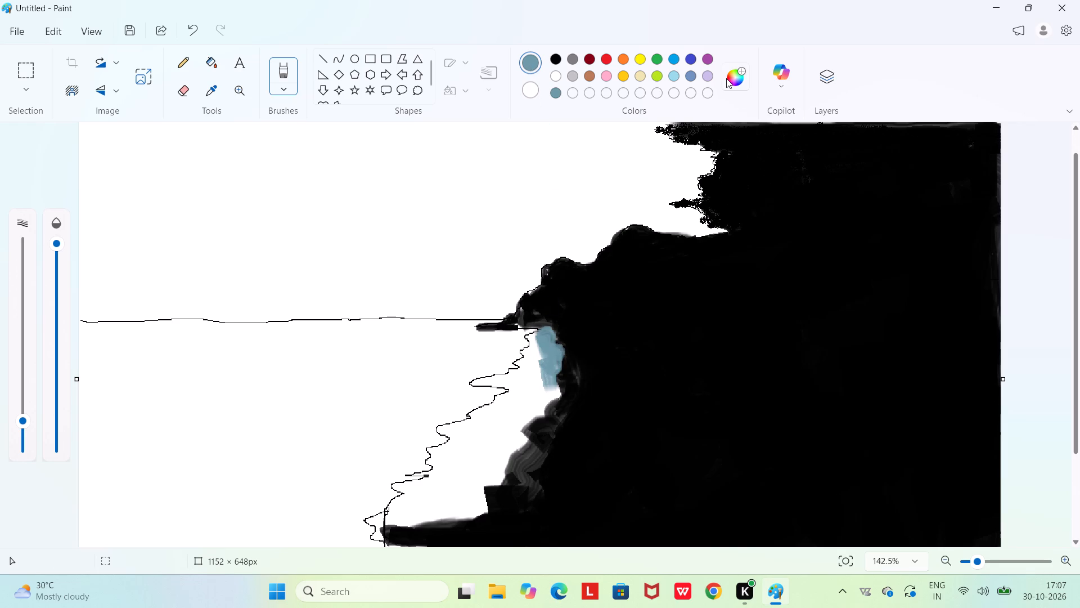
left_click(726, 78)
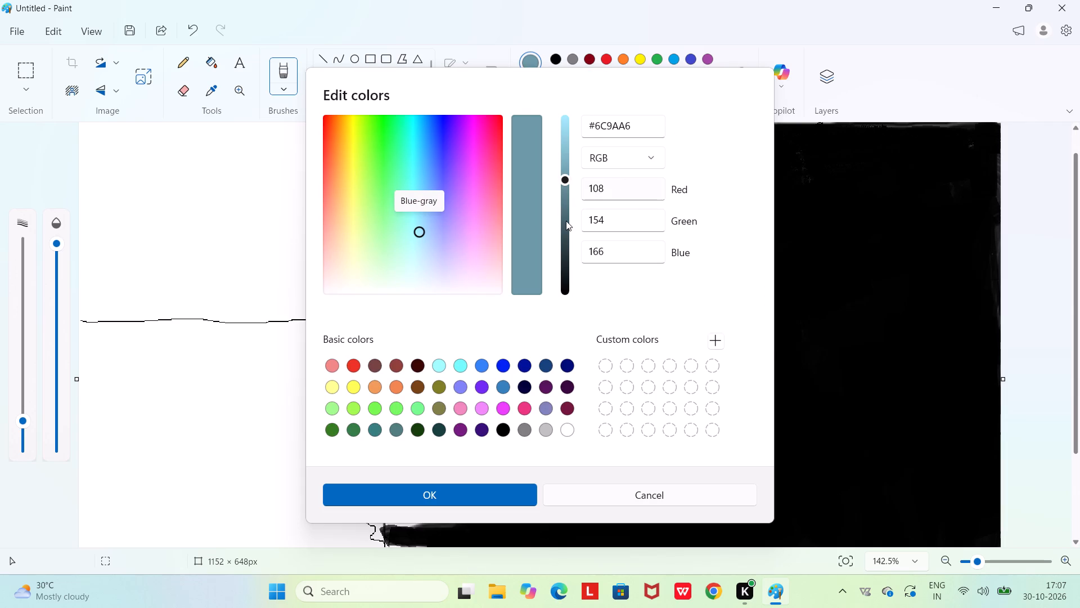
left_click(566, 221)
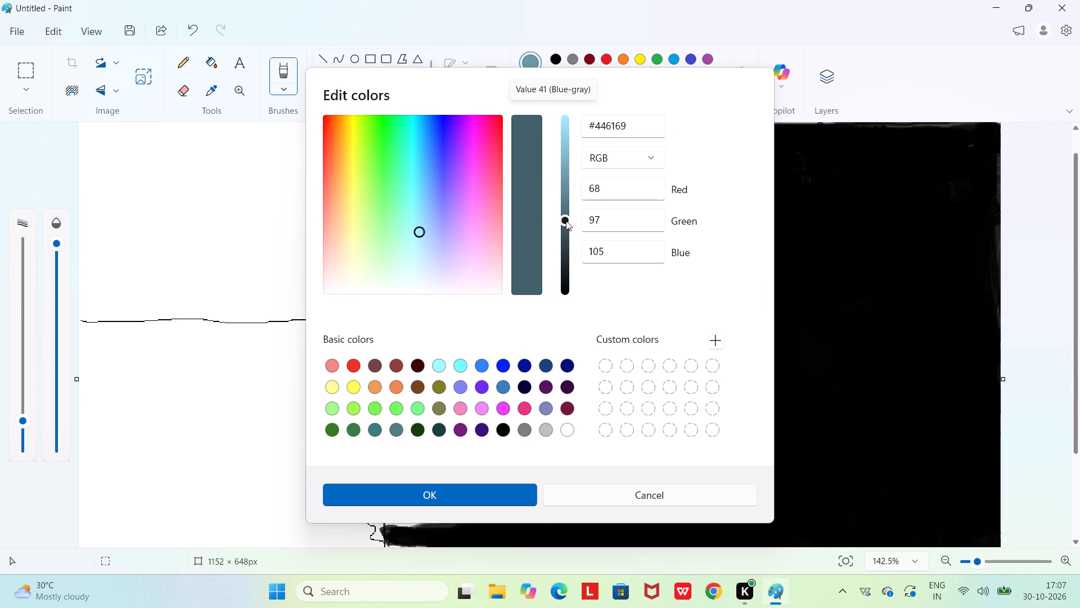
left_click(566, 231)
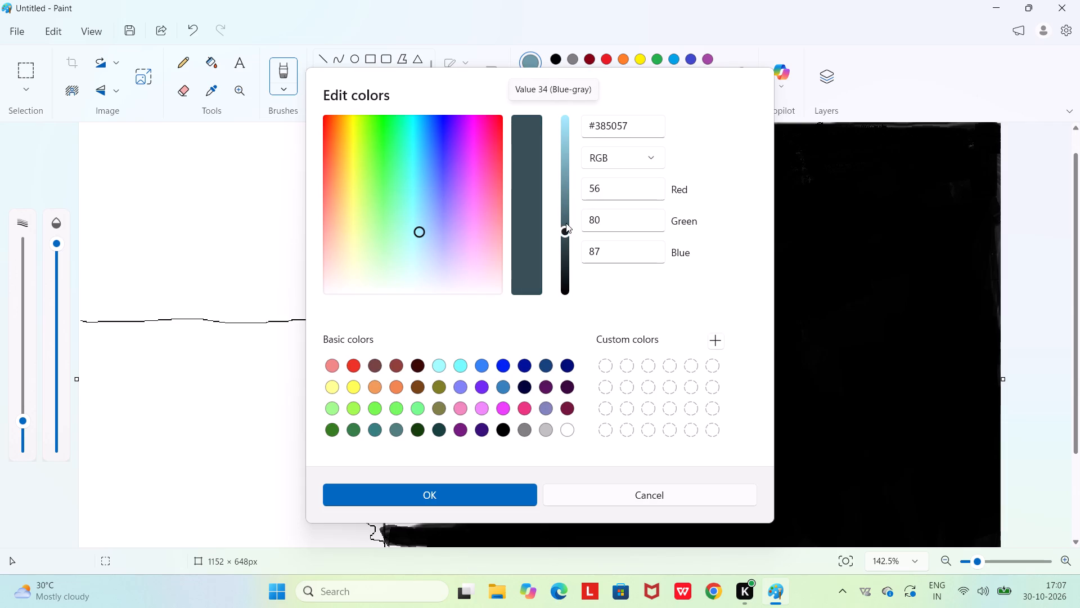
left_click(566, 222)
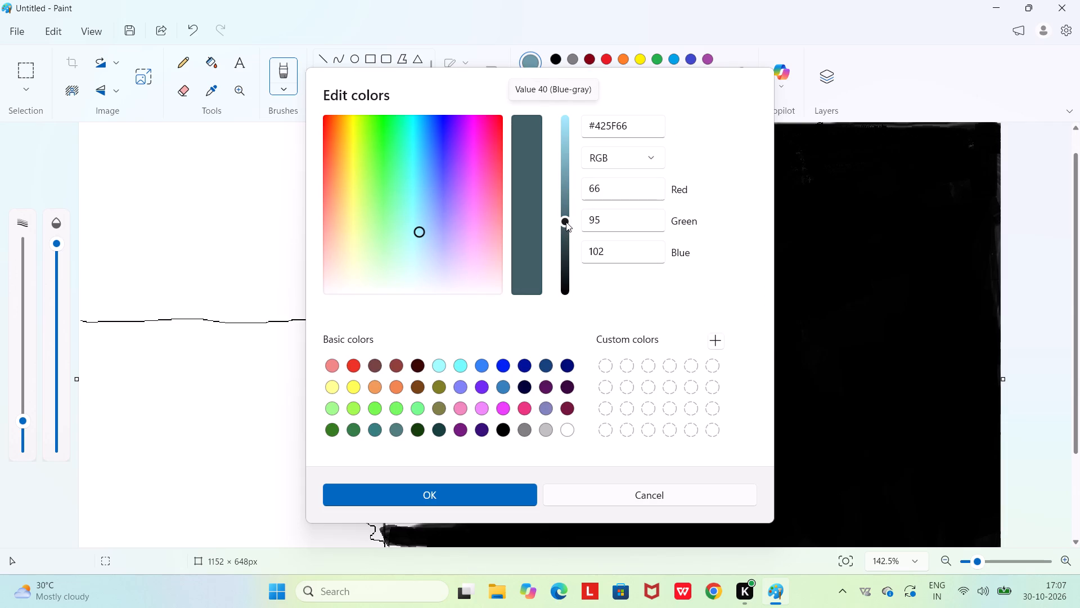
left_click(565, 231)
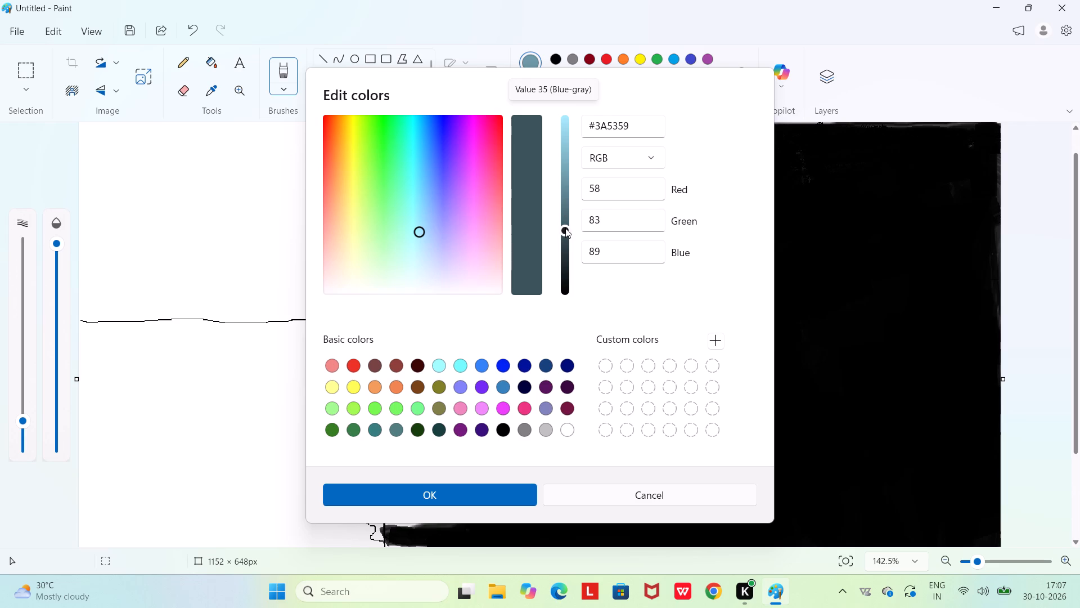
left_click(565, 217)
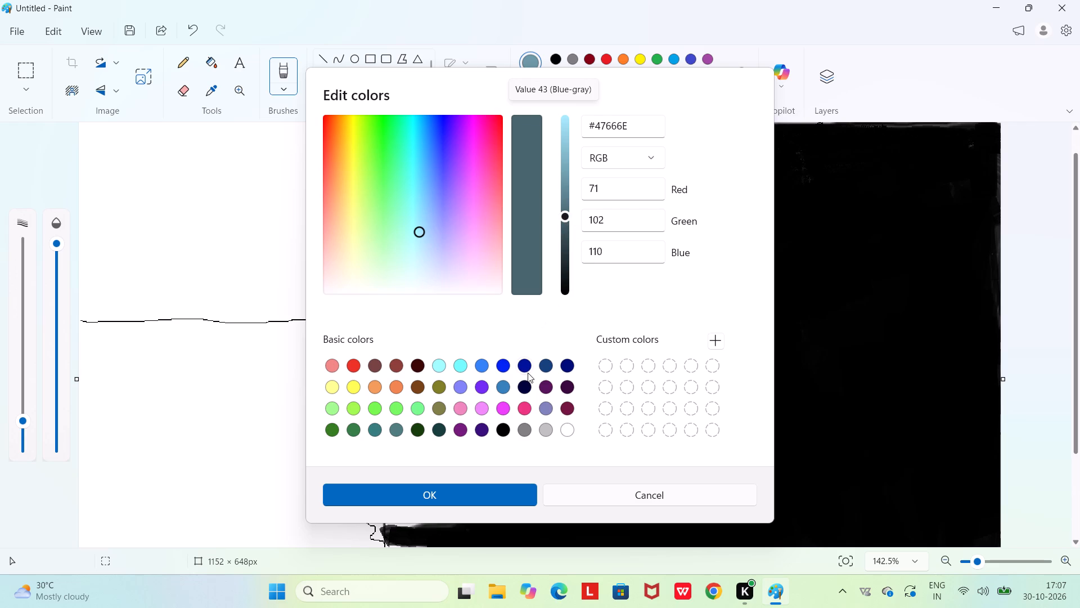
left_click(447, 489)
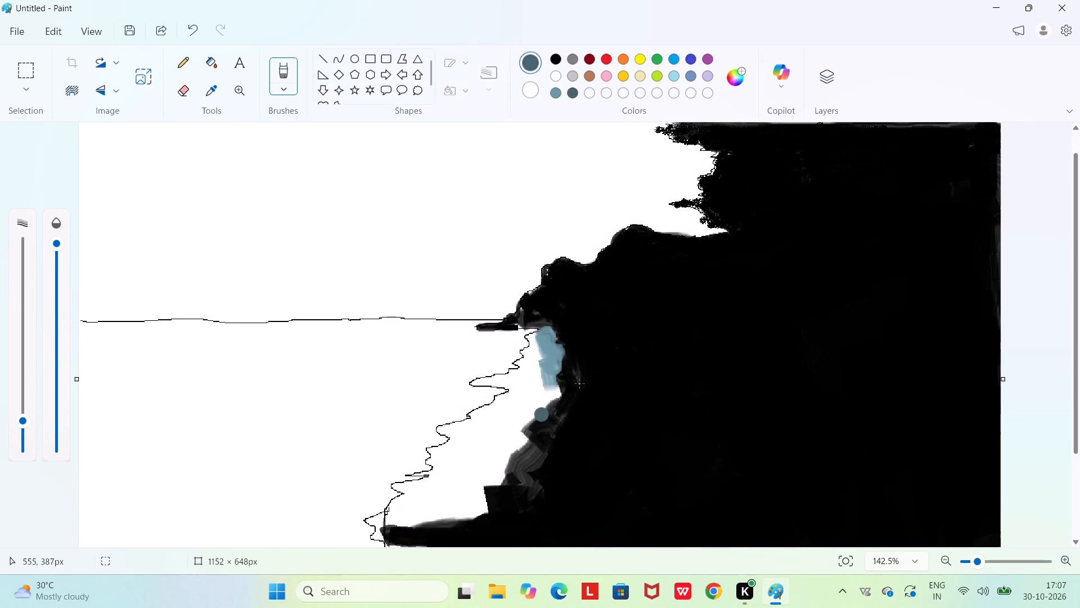
Paint the darker blue-gray over the patch at the strip's upper end, from about 583, 261 px to 593, 300 px.
left_click_drag(544, 339, 544, 354)
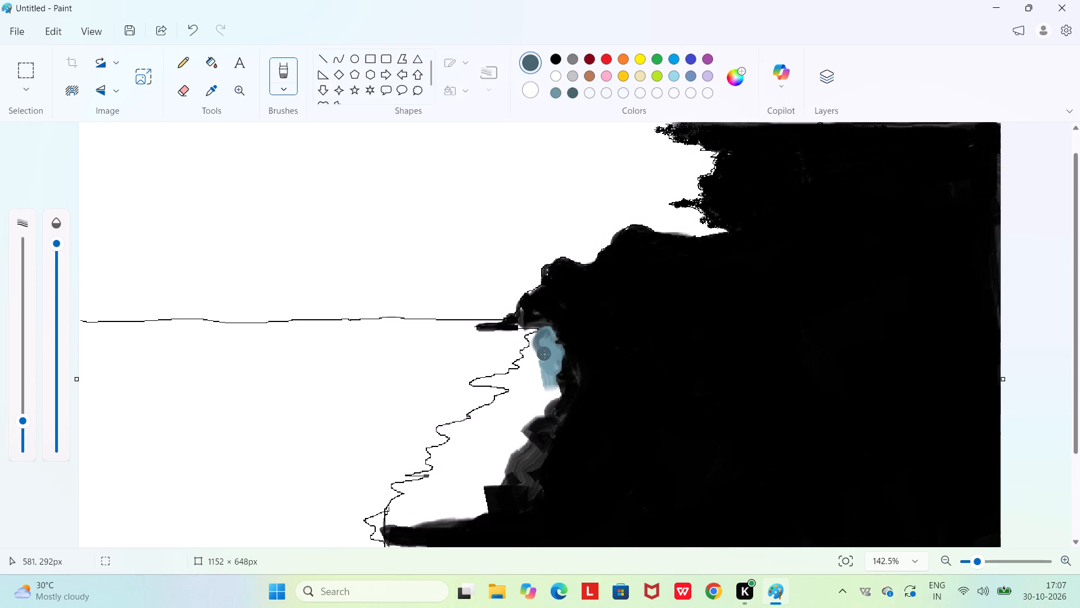
left_click_drag(544, 354, 546, 329)
left_click_drag(546, 329, 553, 366)
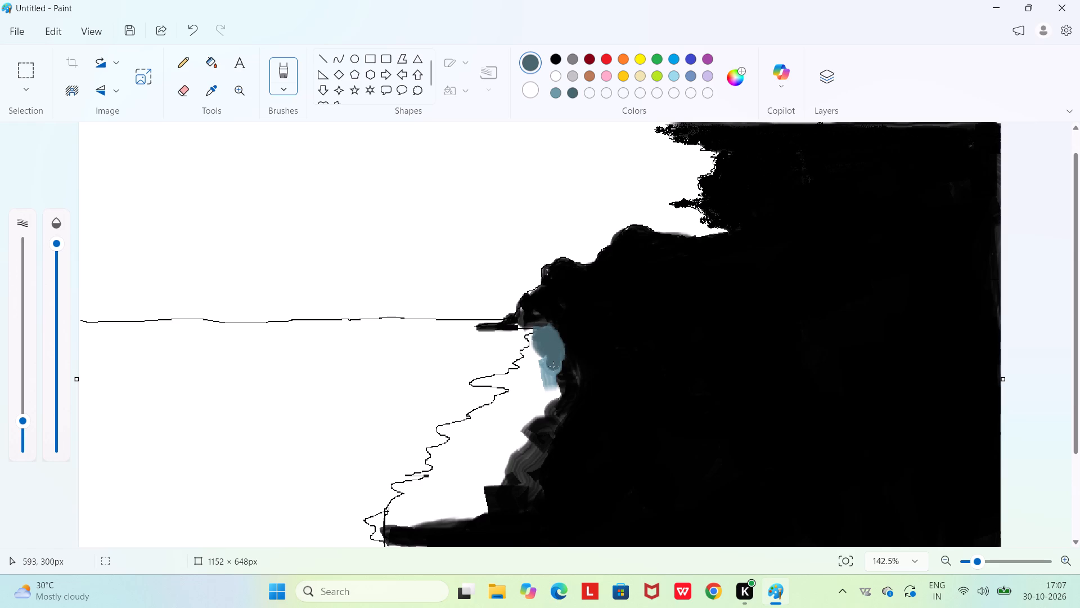
left_click_drag(553, 366, 553, 368)
Paint the strip's lower tip along the wavy shoreline in the dark blue-gray, from about 405, 455 px down to 378, 519 px.
left_click_drag(428, 484, 403, 485)
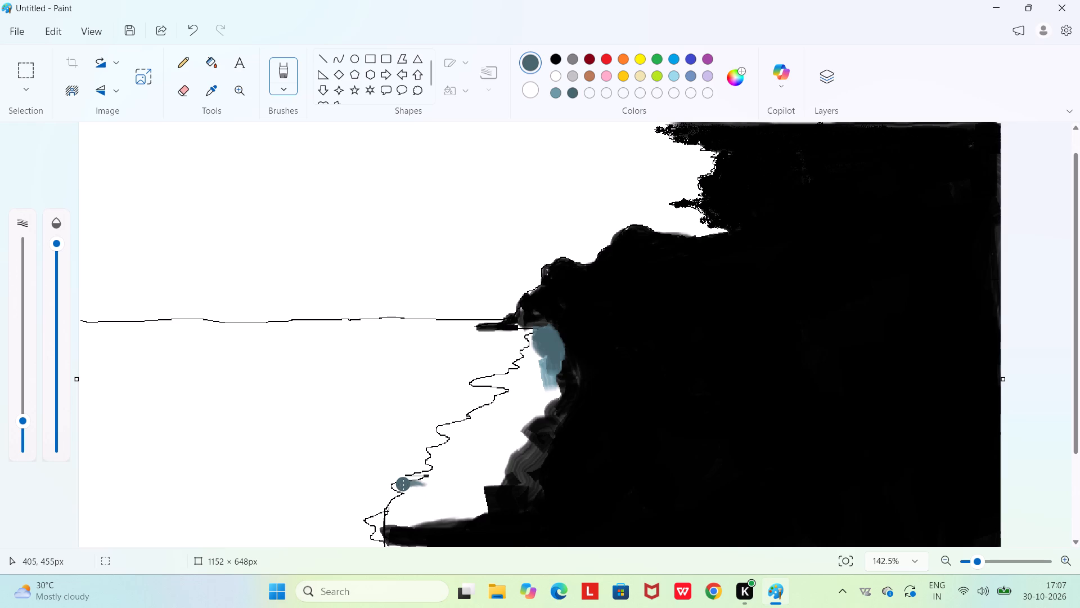
left_click_drag(403, 485, 398, 487)
left_click_drag(398, 487, 409, 493)
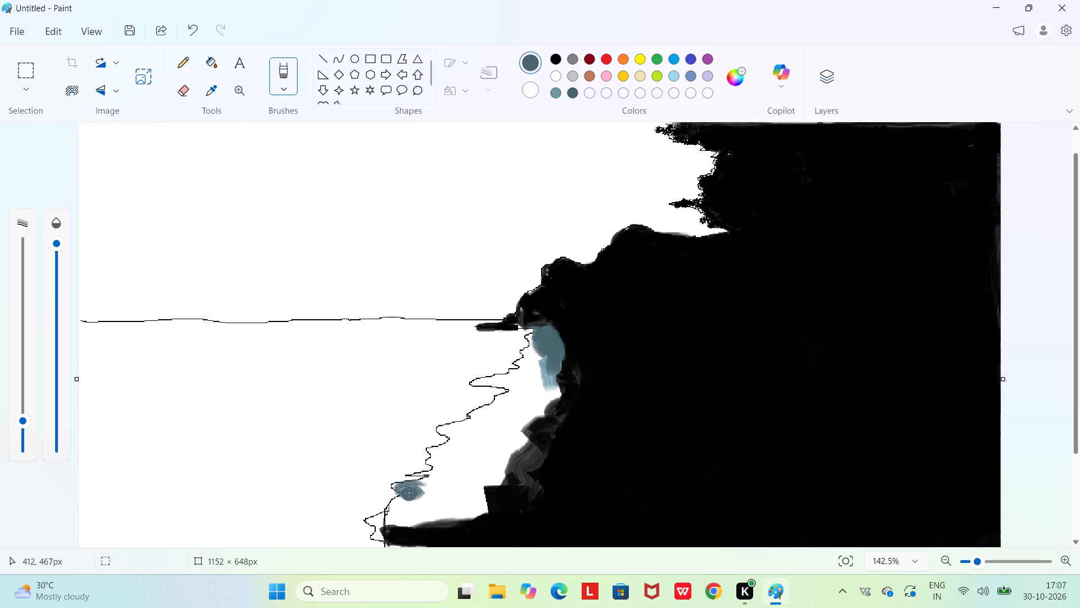
left_click_drag(409, 493, 393, 511)
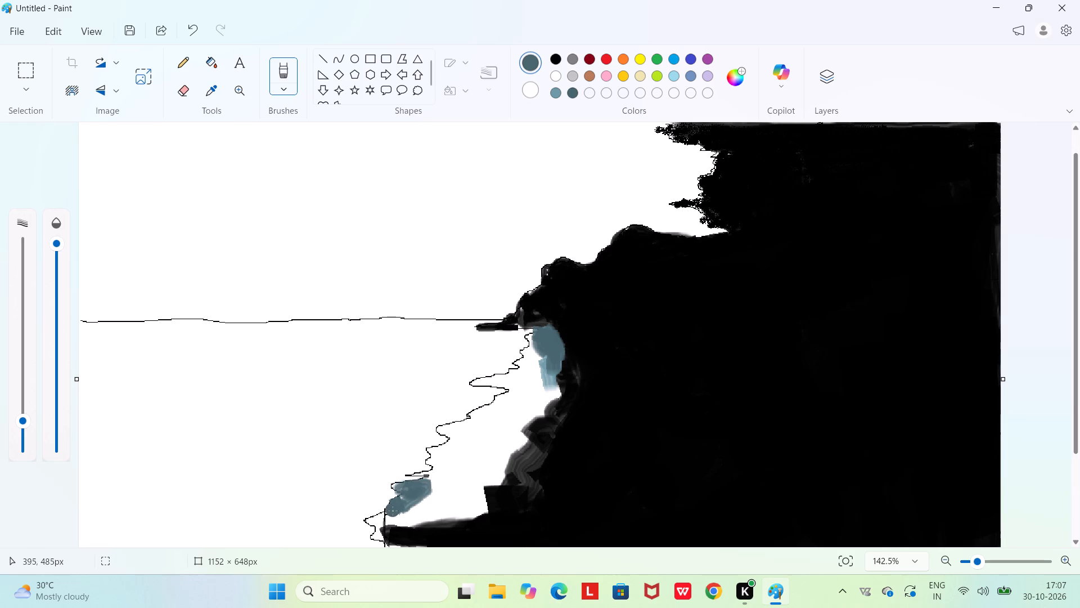
left_click_drag(393, 511, 381, 537)
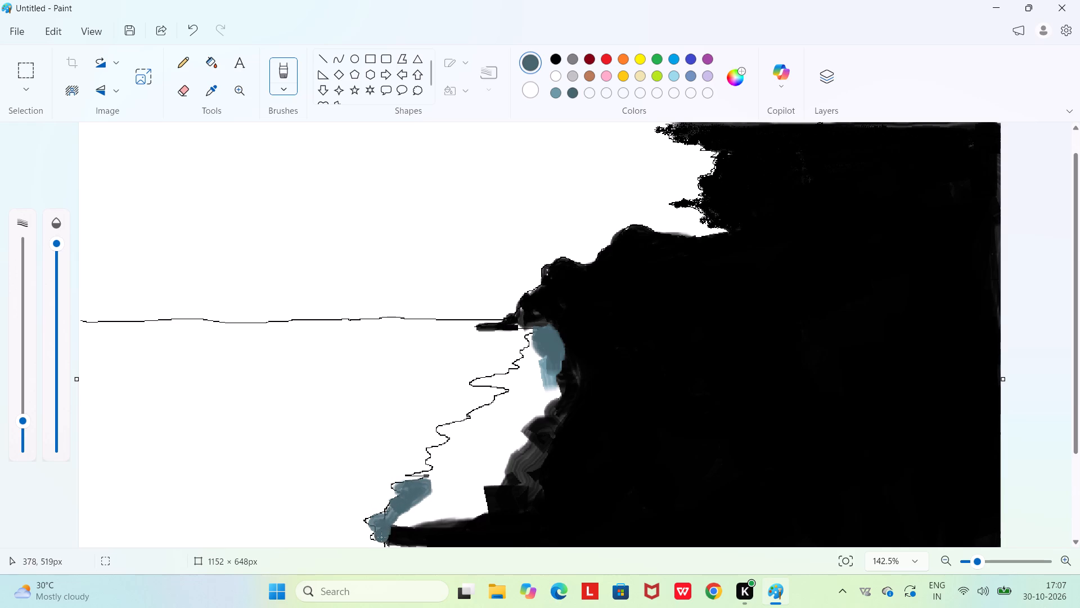
left_click_drag(381, 537, 403, 521)
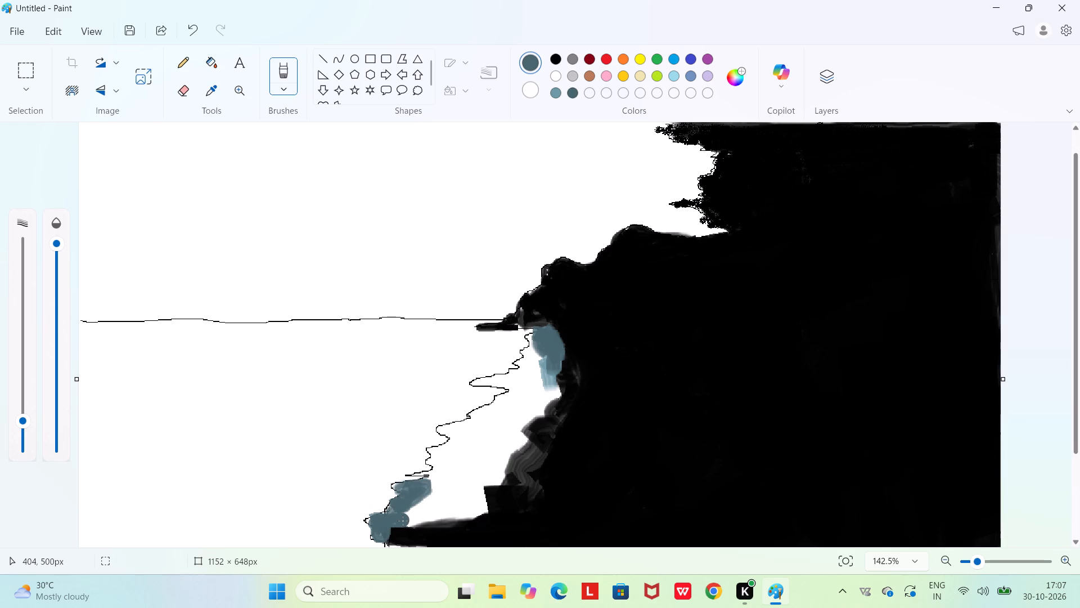
Fill the strip's base above the lower black band with dark blue-gray, from about 404, 500 px across to 503, 483 px and up to 500, 460 px.
left_click_drag(403, 521, 453, 509)
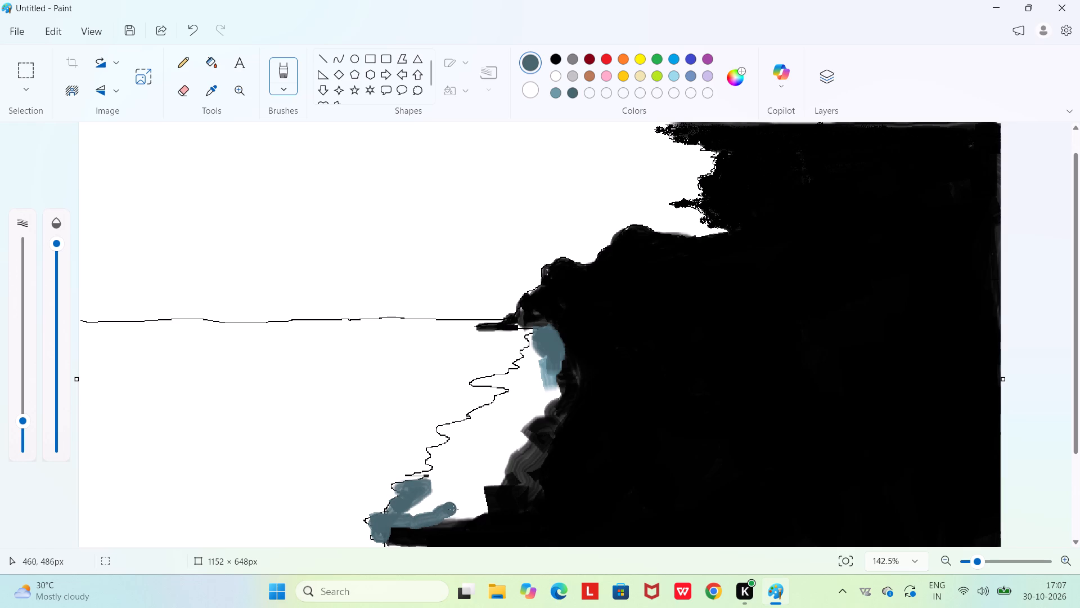
left_click_drag(453, 509, 445, 504)
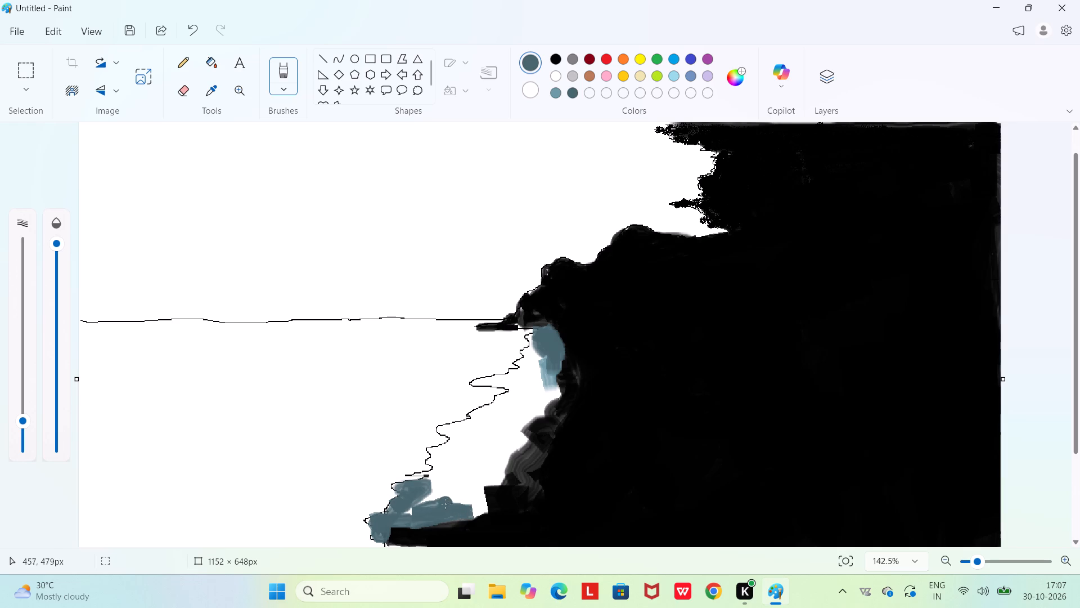
left_click_drag(445, 504, 467, 515)
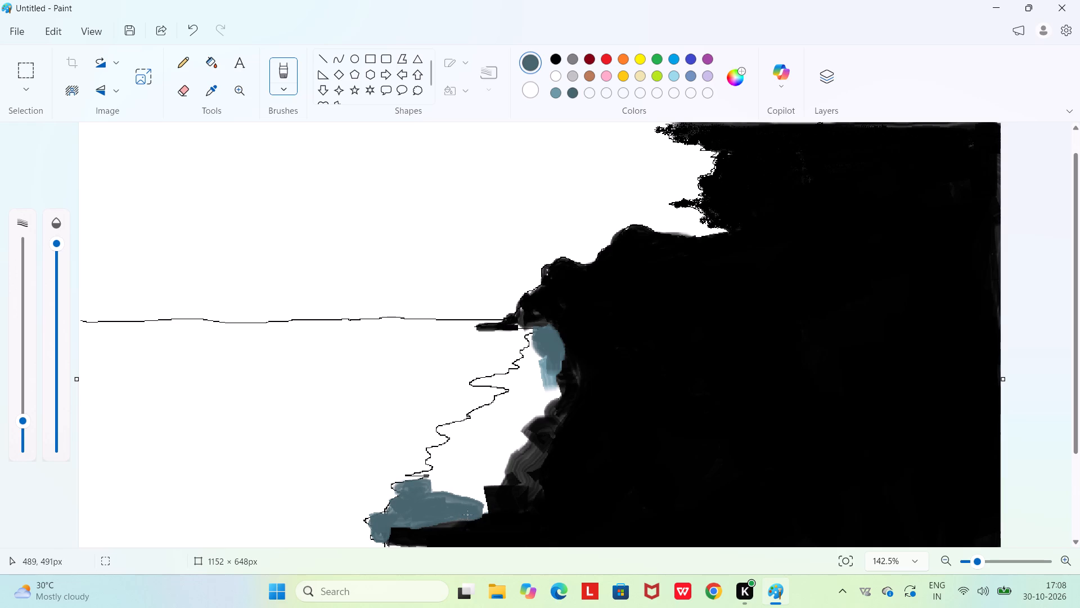
left_click_drag(467, 515, 482, 507)
left_click_drag(482, 507, 481, 497)
left_click_drag(481, 497, 480, 489)
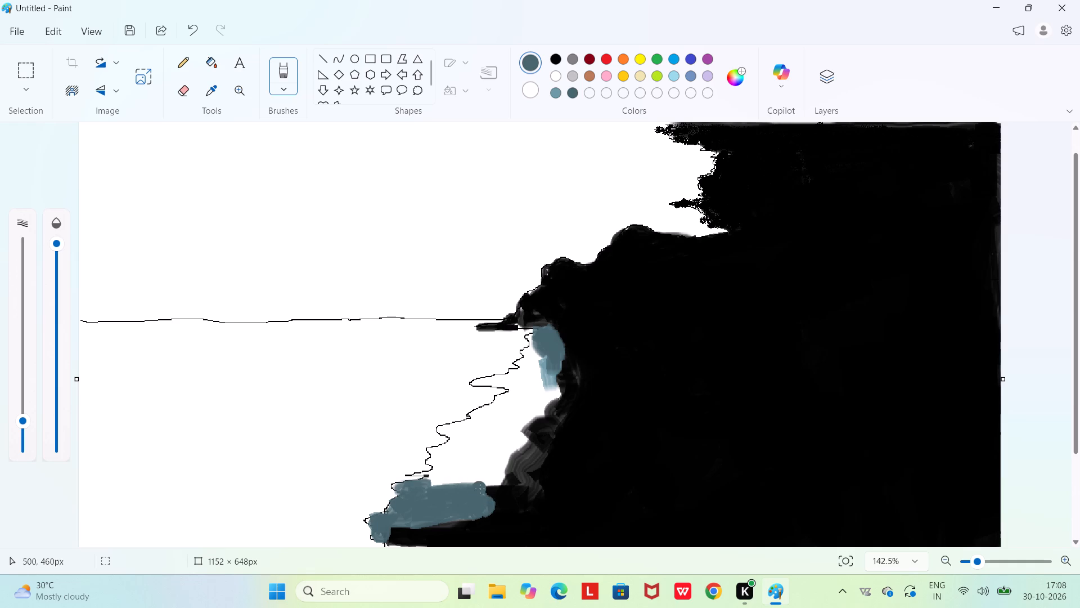
left_click_drag(480, 489, 480, 486)
Extend the dark blue-gray fill upward between the black land near 511, 440 px and the shoreline near 445, 426 px.
left_click_drag(480, 486, 469, 476)
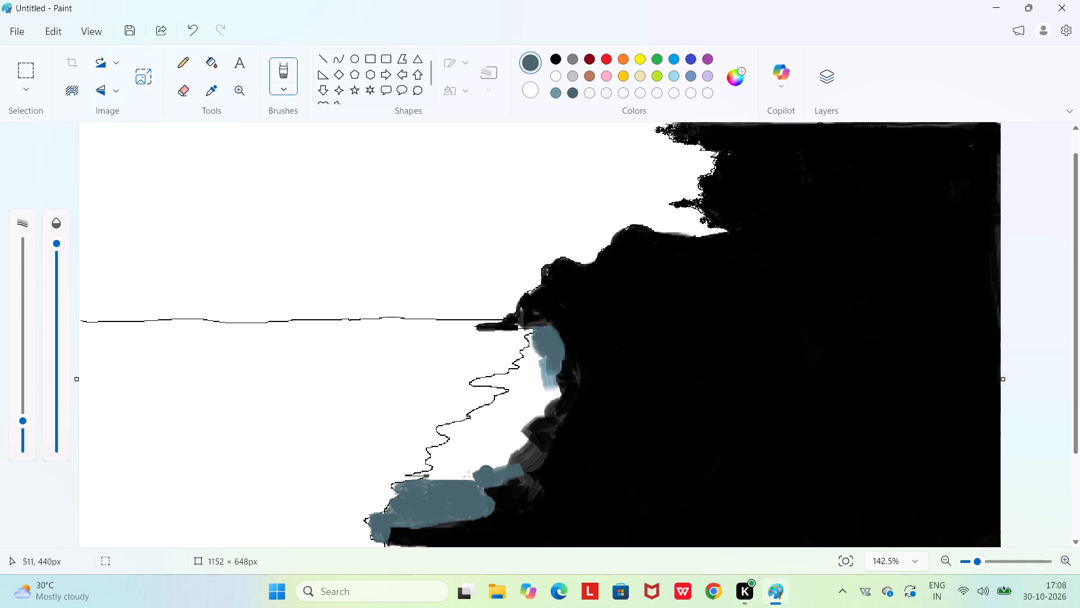
left_click_drag(469, 476, 421, 472)
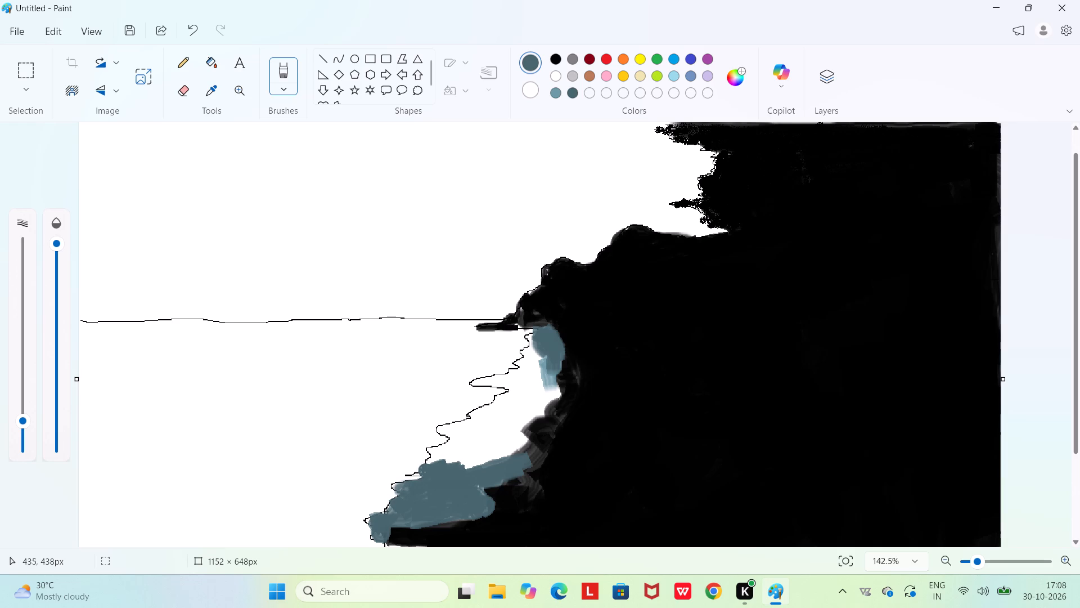
left_click_drag(421, 472, 435, 458)
left_click_drag(435, 458, 448, 450)
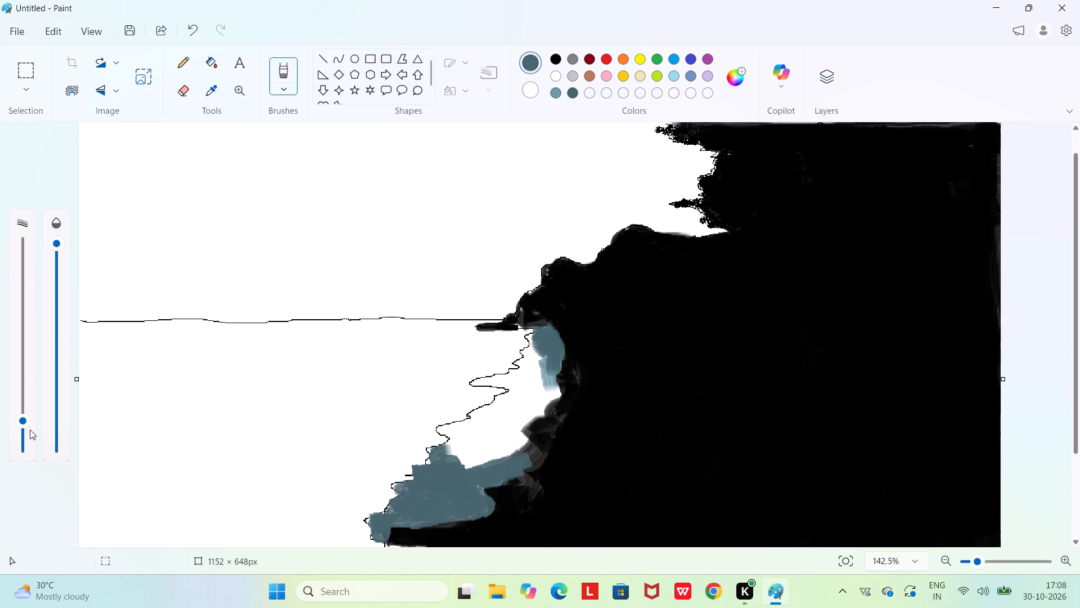
Reduce the brush size to about 11 px.
left_click_drag(25, 423, 28, 436)
left_click_drag(28, 436, 28, 438)
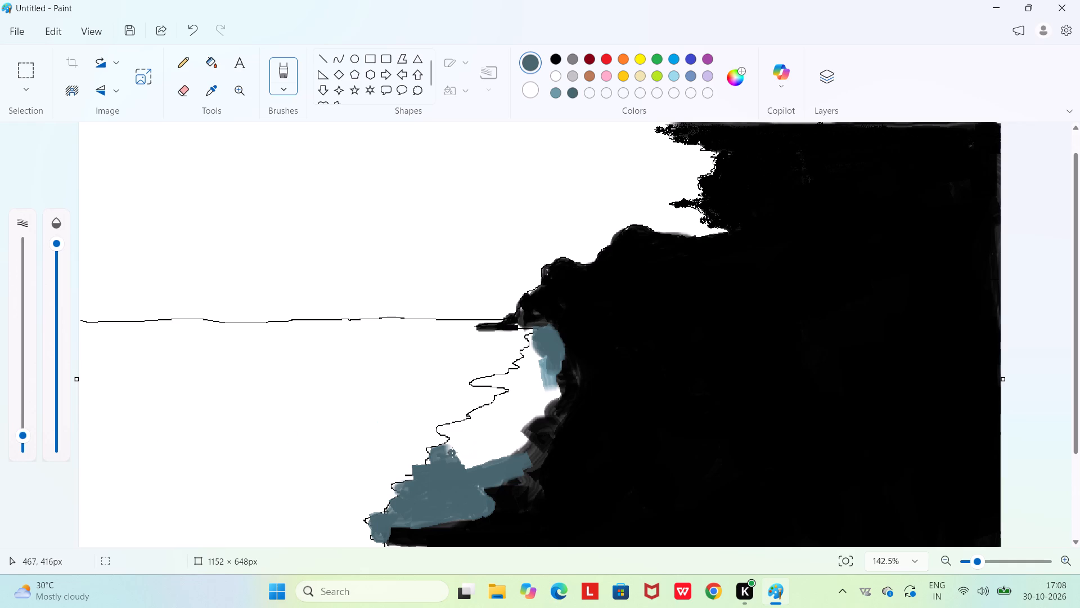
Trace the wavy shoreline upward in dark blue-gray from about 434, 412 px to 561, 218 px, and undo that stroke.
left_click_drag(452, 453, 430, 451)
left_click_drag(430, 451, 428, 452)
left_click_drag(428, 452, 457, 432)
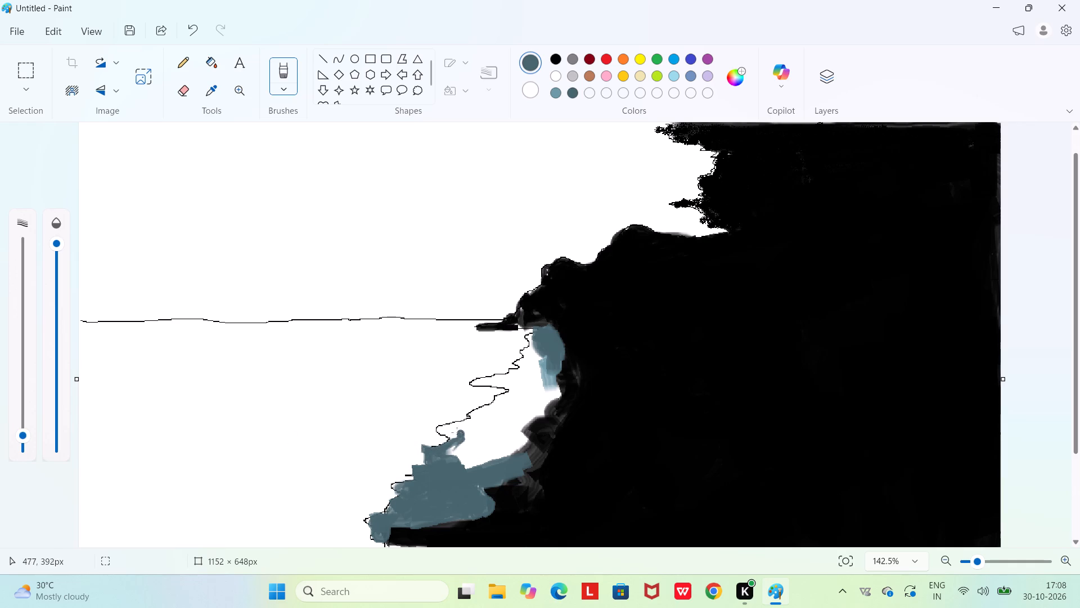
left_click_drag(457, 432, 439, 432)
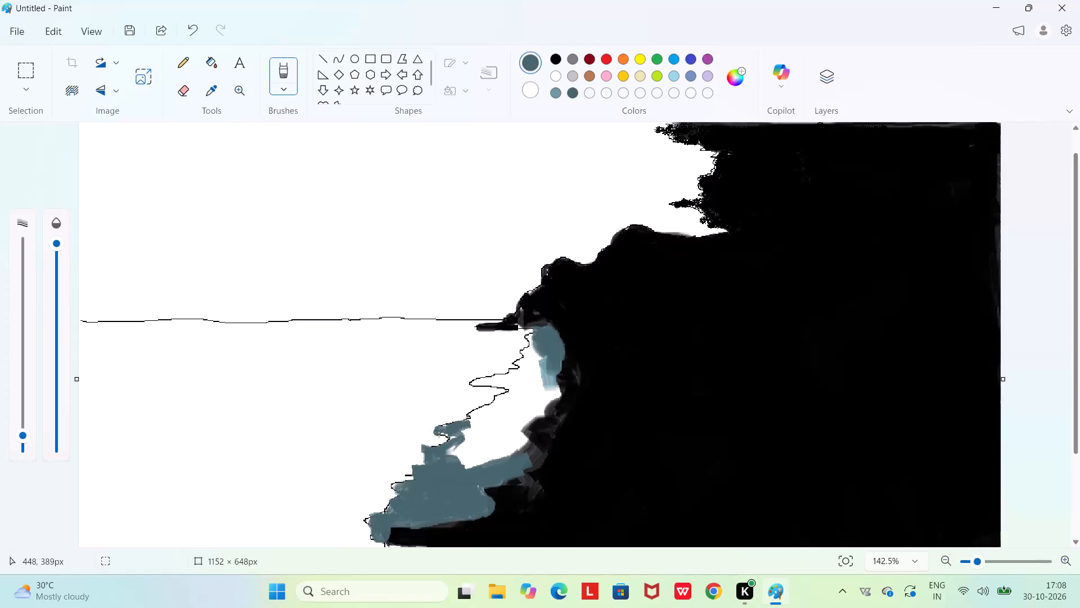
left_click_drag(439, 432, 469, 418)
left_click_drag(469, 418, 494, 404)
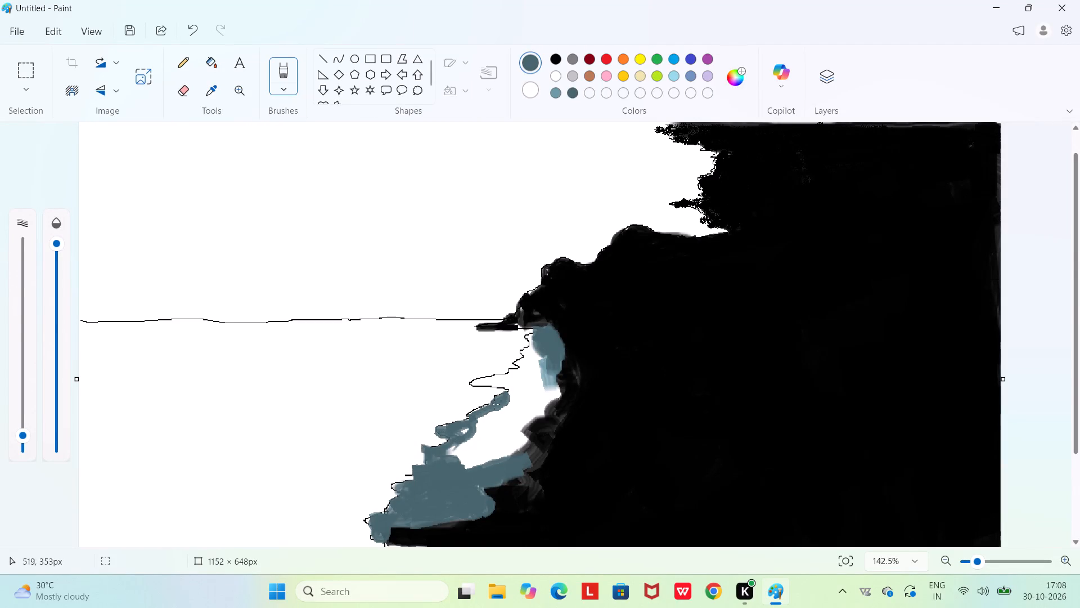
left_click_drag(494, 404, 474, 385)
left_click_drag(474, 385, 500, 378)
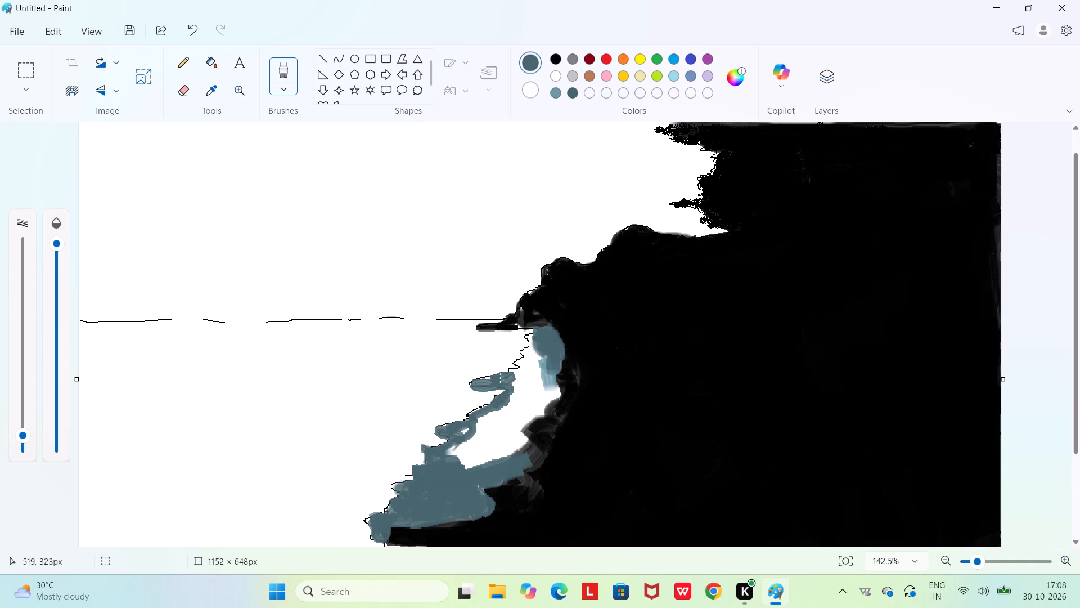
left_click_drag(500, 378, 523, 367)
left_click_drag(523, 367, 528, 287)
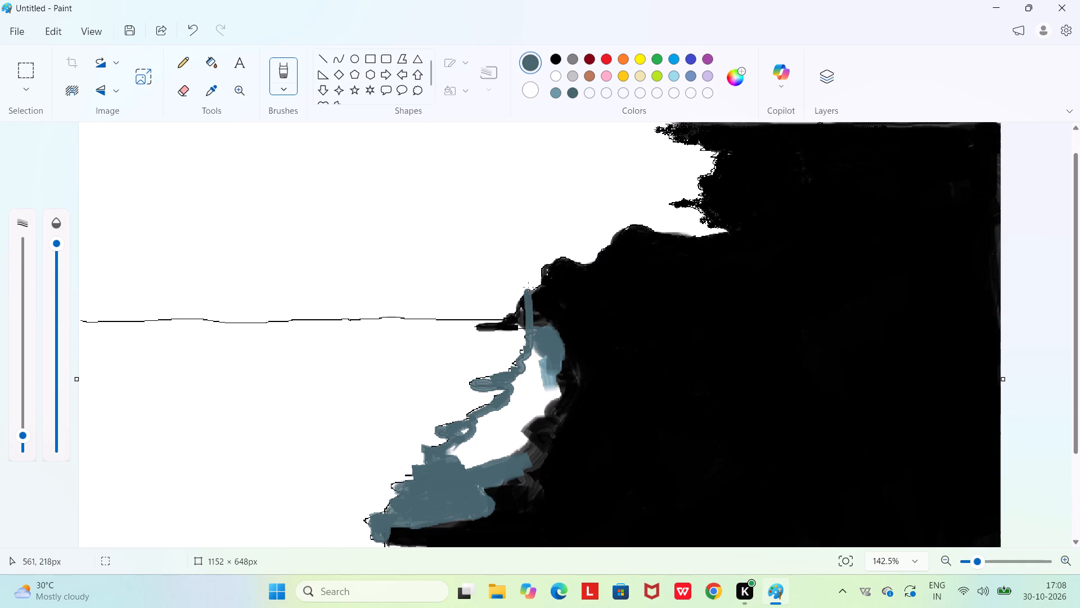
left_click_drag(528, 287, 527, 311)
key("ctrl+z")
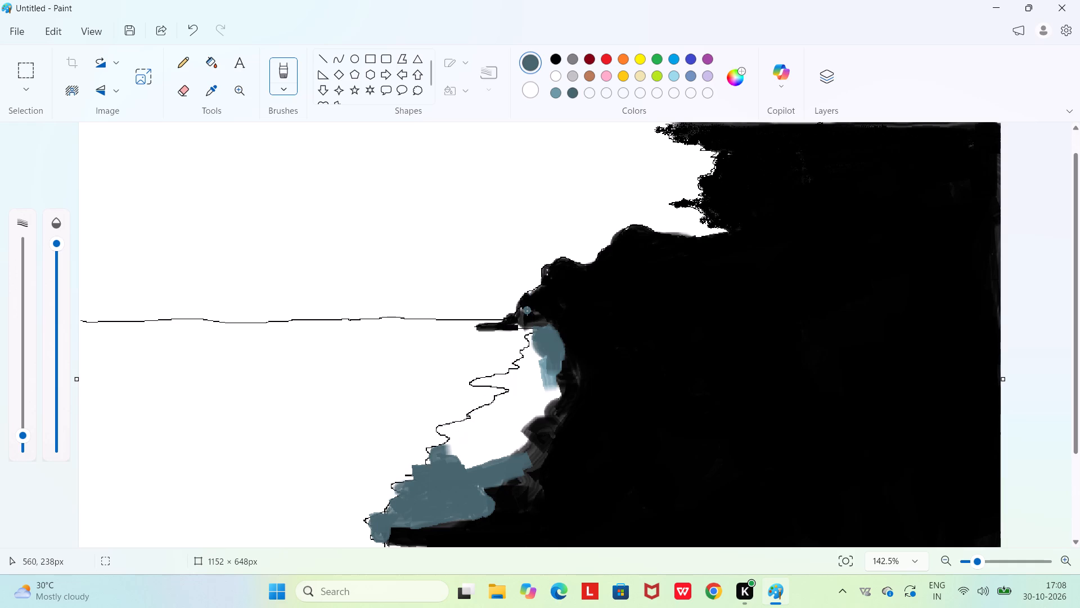
Trace the shoreline's inner side downward in dark blue-gray, from about 561, 272 px through its bends to the filled base near 453, 411 px.
left_click_drag(534, 340, 534, 339)
left_click_drag(534, 339, 532, 337)
left_click_drag(532, 337, 529, 336)
left_click_drag(529, 336, 528, 352)
left_click_drag(528, 352, 526, 359)
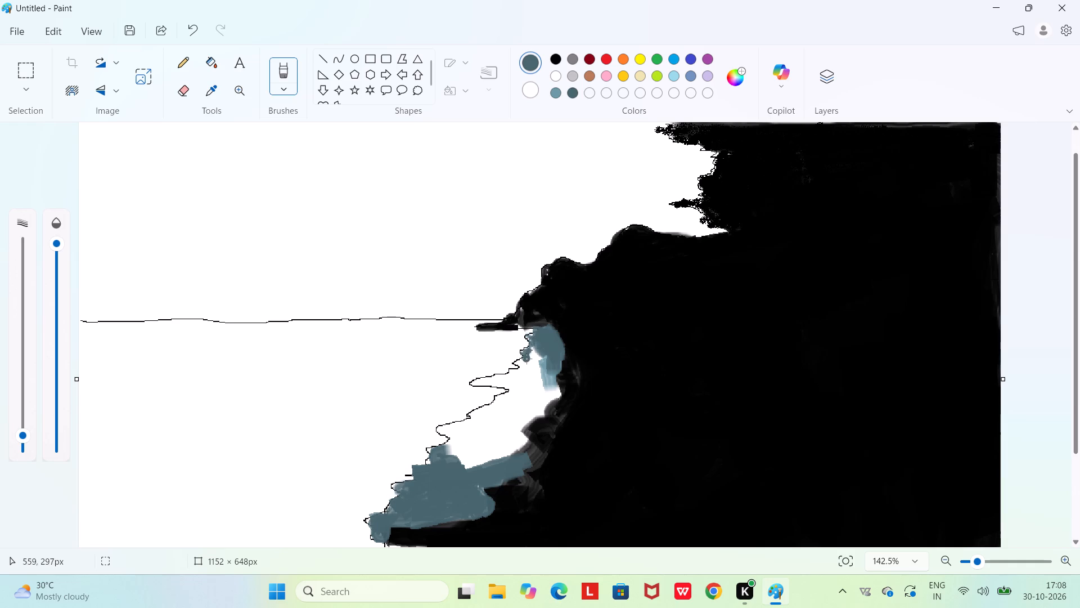
left_click_drag(526, 359, 507, 375)
left_click_drag(507, 375, 481, 381)
left_click_drag(481, 381, 510, 393)
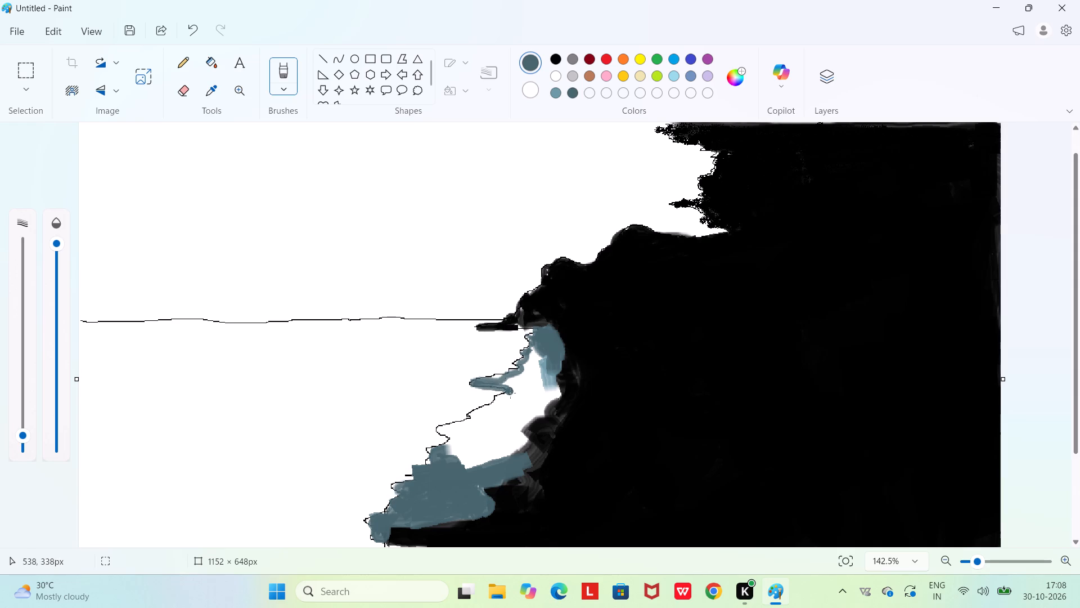
left_click_drag(510, 393, 487, 408)
left_click_drag(487, 408, 471, 420)
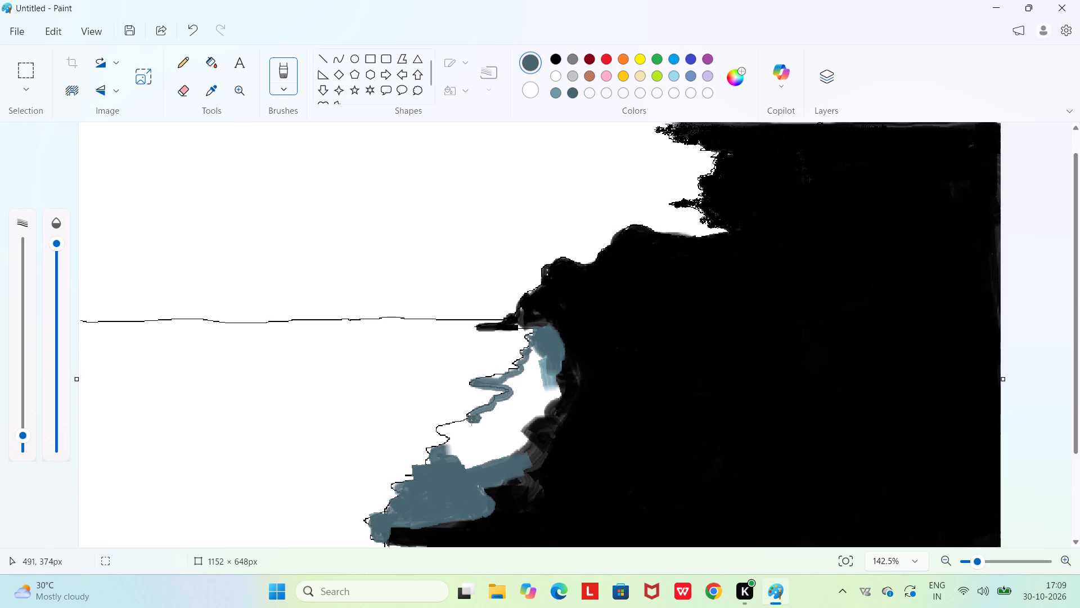
left_click_drag(471, 420, 445, 433)
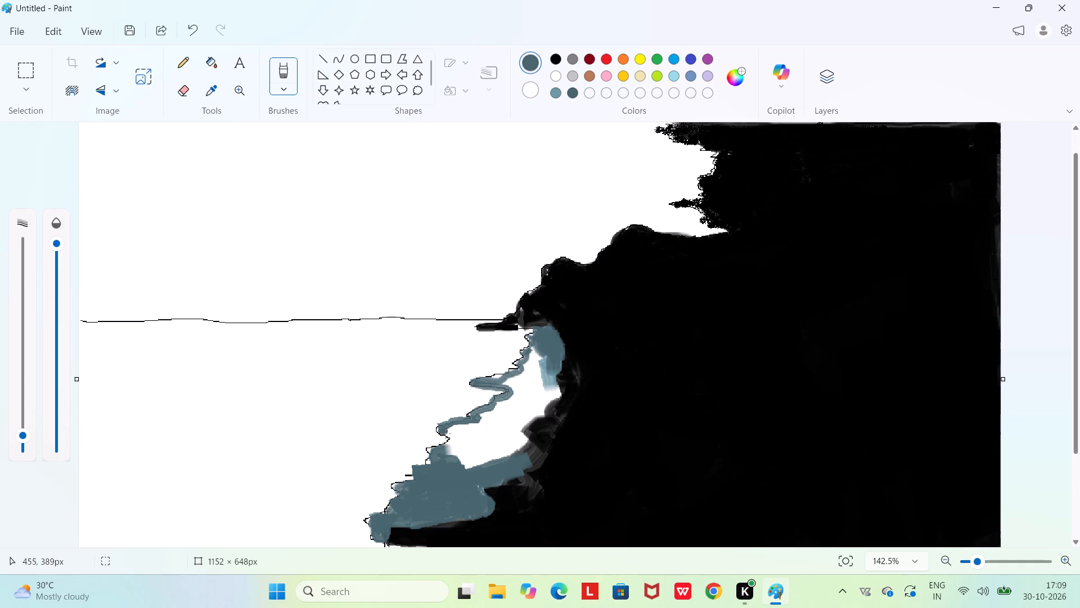
left_click_drag(445, 433, 443, 448)
Shade the white interior beside the shoreline with dark blue-gray strokes, from about 508, 410 px and 472, 393 px up to the strip's upper patch.
left_click_drag(484, 449, 526, 387)
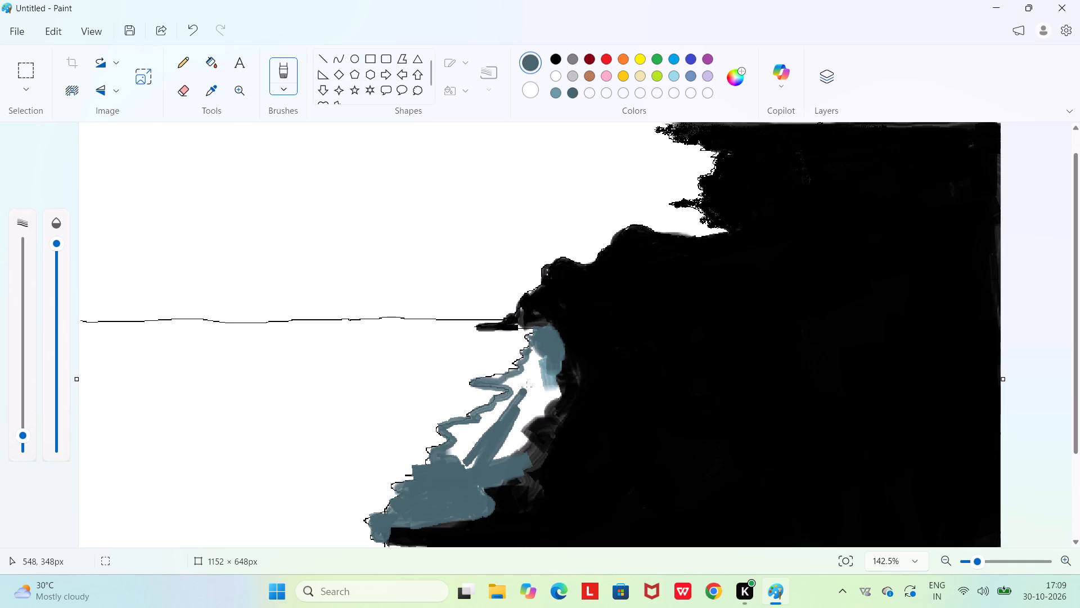
left_click_drag(526, 387, 456, 435)
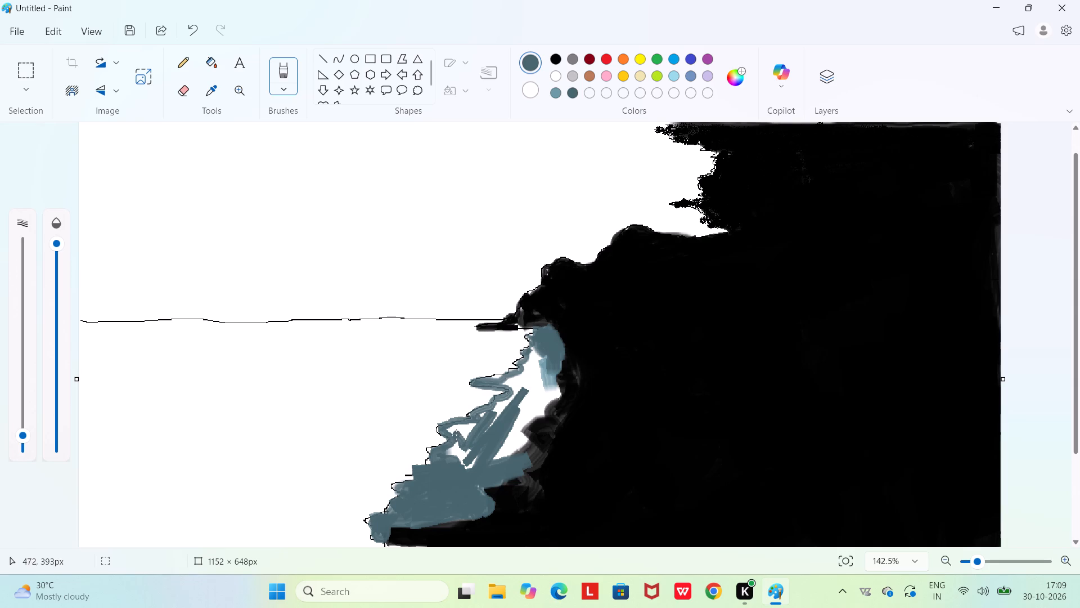
left_click_drag(456, 435, 464, 428)
left_click_drag(464, 428, 493, 412)
left_click_drag(493, 412, 526, 383)
left_click_drag(526, 383, 538, 399)
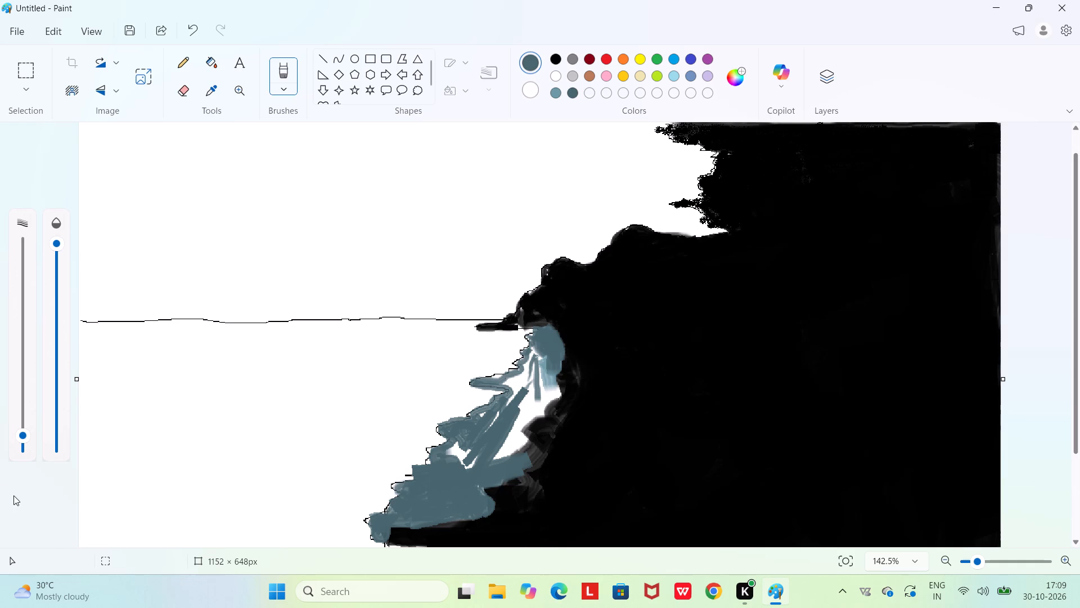
Set the brush size to 26 px and cover the white gaps inside the shoreline strip with dark blue-gray.
left_click_drag(24, 437, 26, 410)
left_click_drag(507, 408, 533, 364)
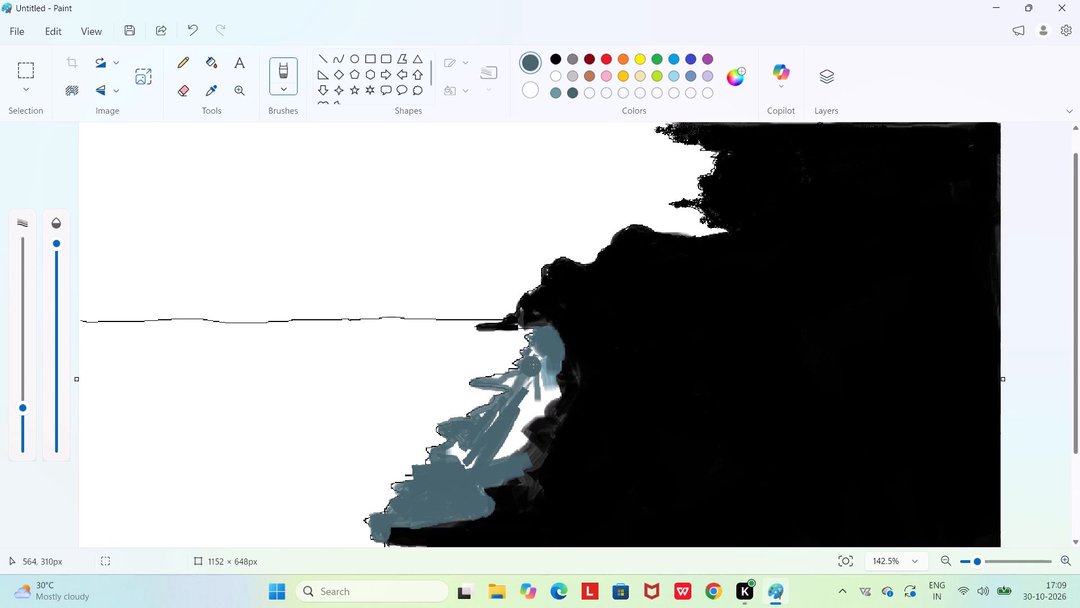
left_click_drag(533, 364, 515, 428)
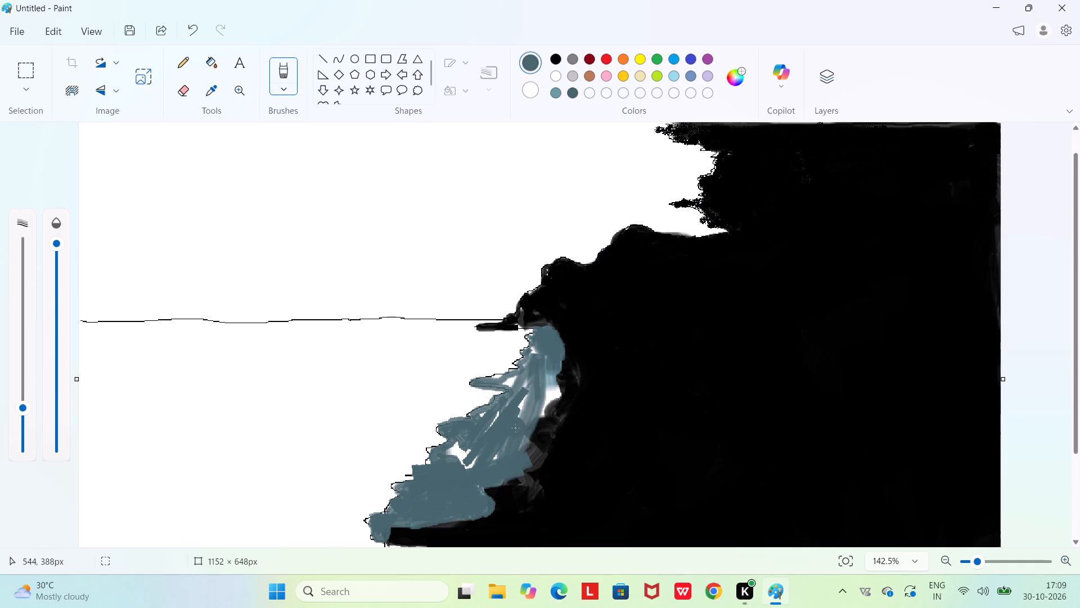
left_click_drag(562, 378, 554, 374)
left_click_drag(554, 374, 554, 371)
left_click_drag(550, 396, 511, 453)
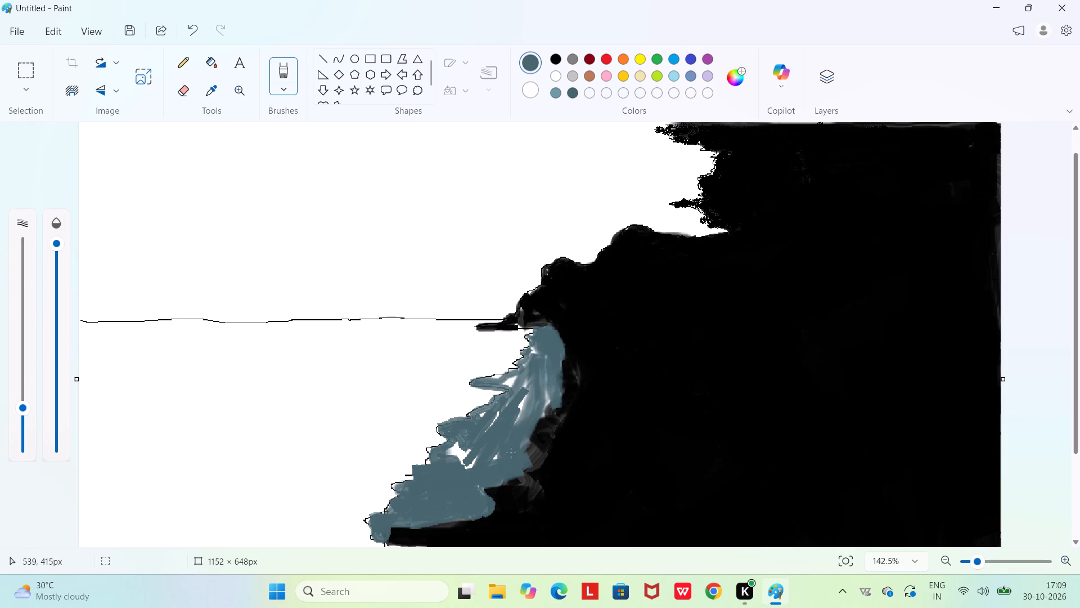
left_click_drag(460, 458, 468, 445)
left_click_drag(468, 445, 502, 424)
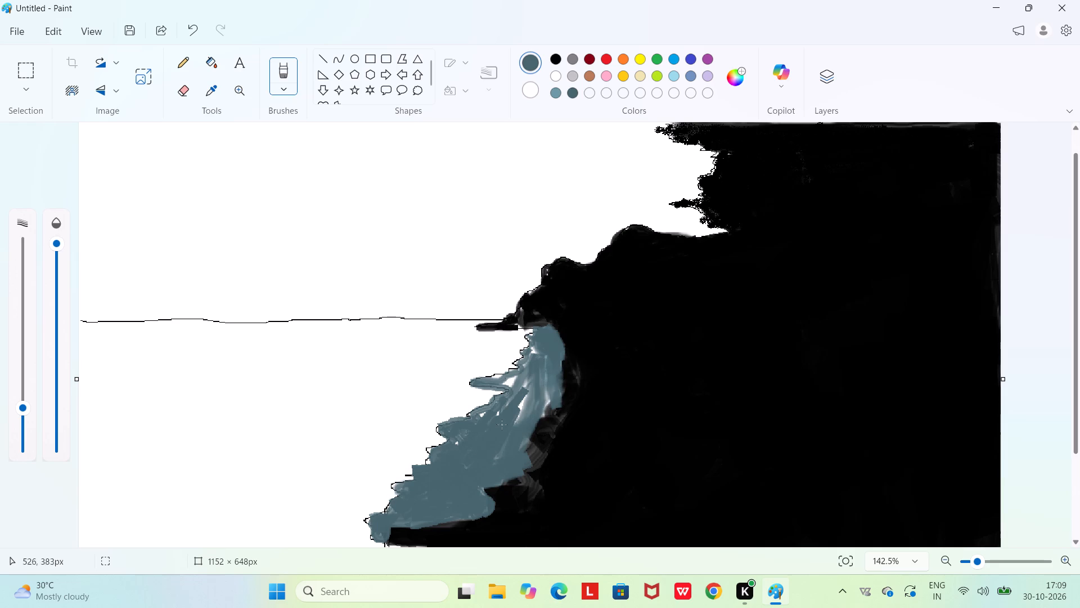
left_click_drag(502, 424, 517, 420)
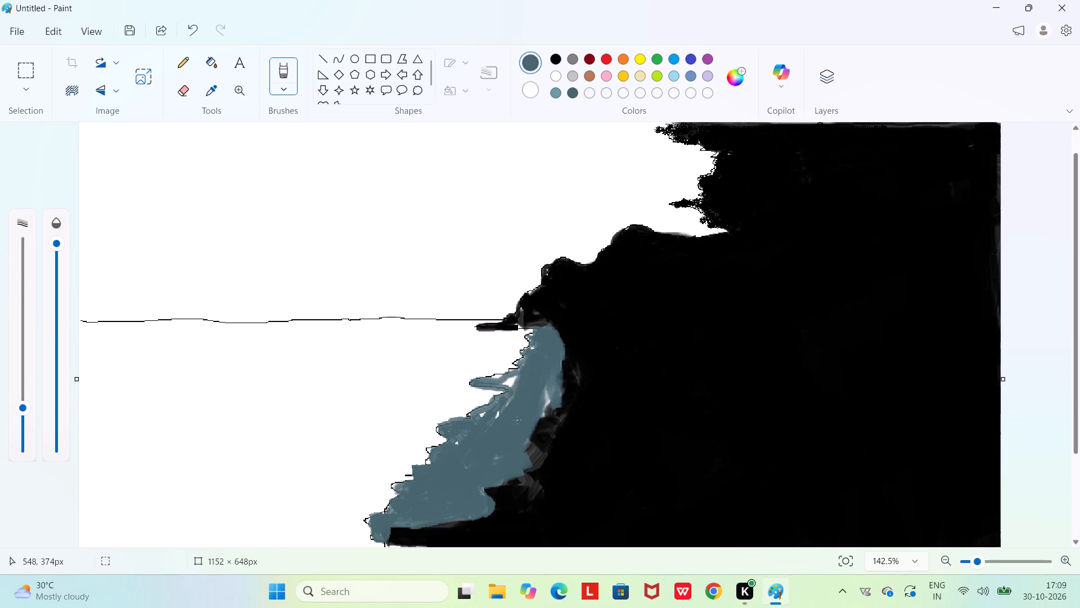
Fill the strip's pointed spur near 542, 332 px and its inner edge near 583, 306 px with dark blue-gray.
left_click_drag(517, 420, 513, 386)
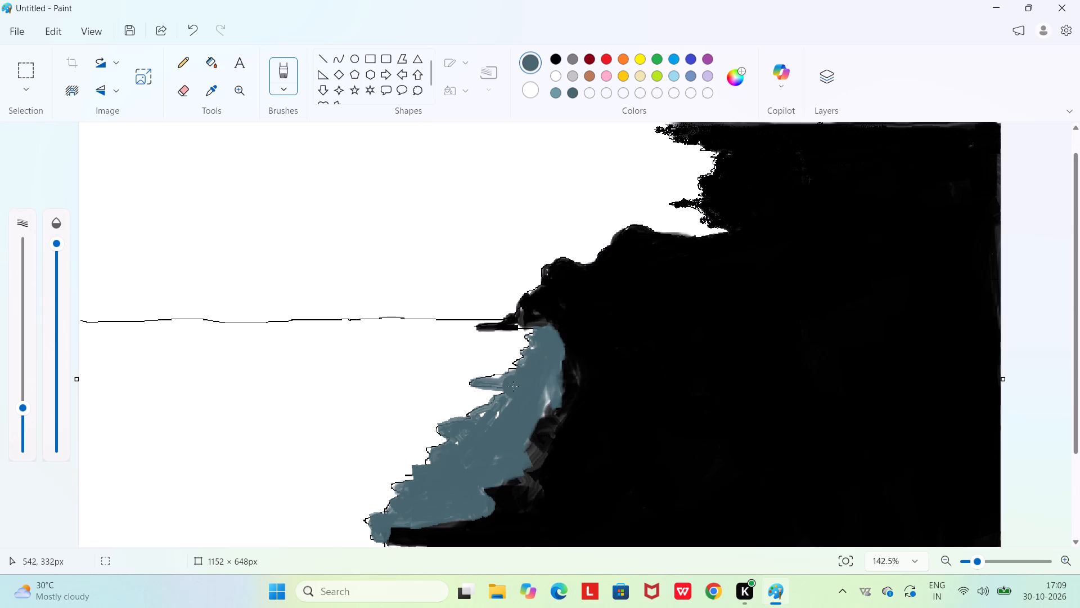
double_click(513, 386)
left_click(496, 383)
left_click_drag(496, 383, 505, 383)
left_click_drag(505, 383, 550, 383)
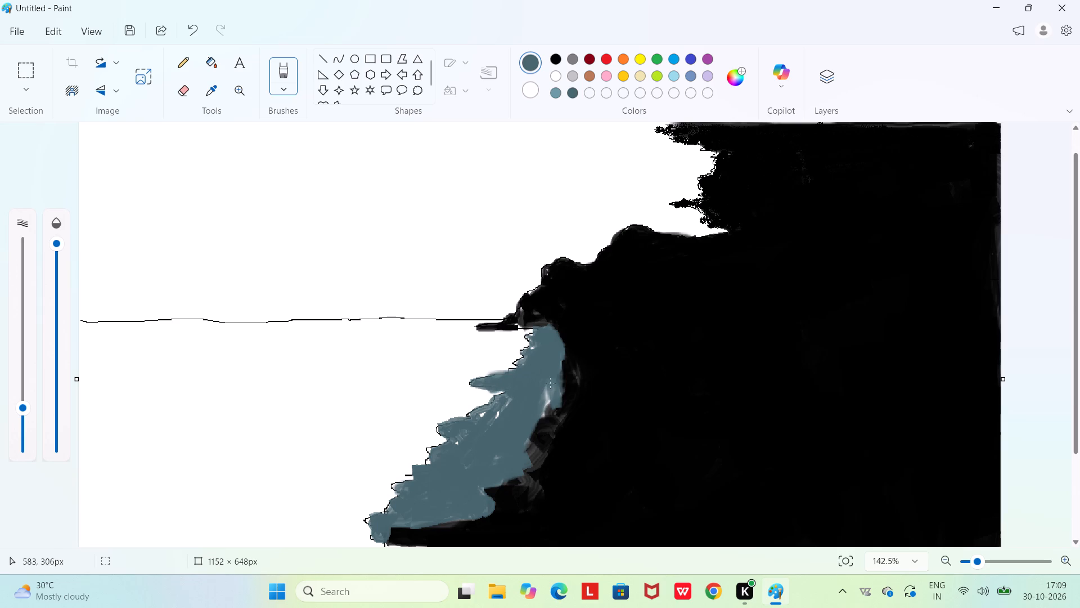
left_click_drag(550, 383, 475, 493)
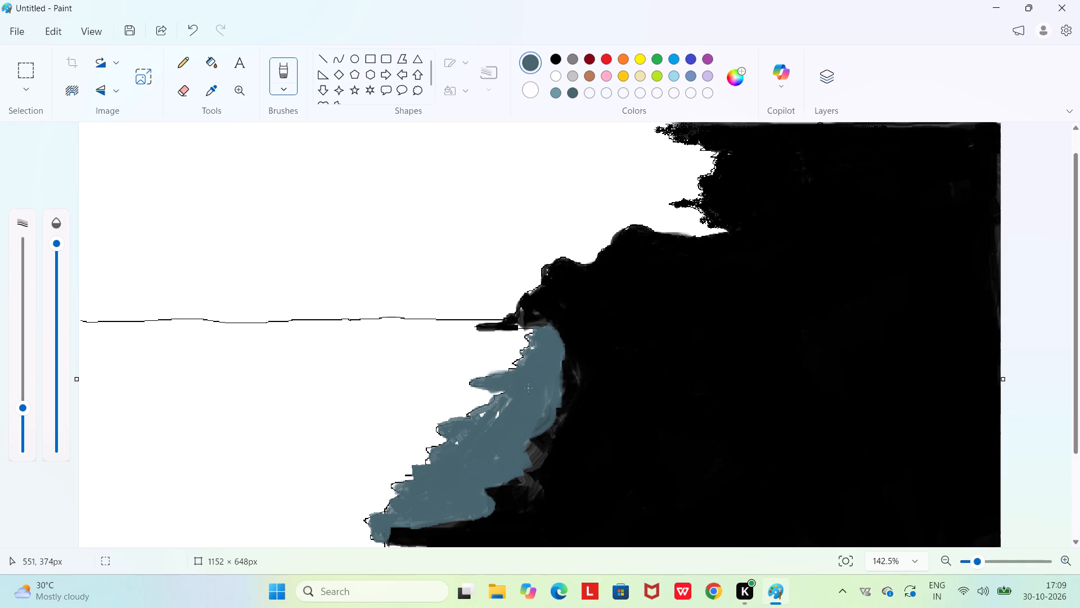
Cover the remaining white flecks in the strip with dark blue-gray, from about 542, 346 px down to 477, 393 px.
left_click_drag(503, 426, 501, 412)
left_click_drag(501, 412, 483, 435)
left_click(483, 435)
left_click_drag(483, 435, 481, 422)
left_click_drag(481, 422, 506, 406)
left_click_drag(506, 406, 483, 415)
left_click_drag(483, 415, 457, 440)
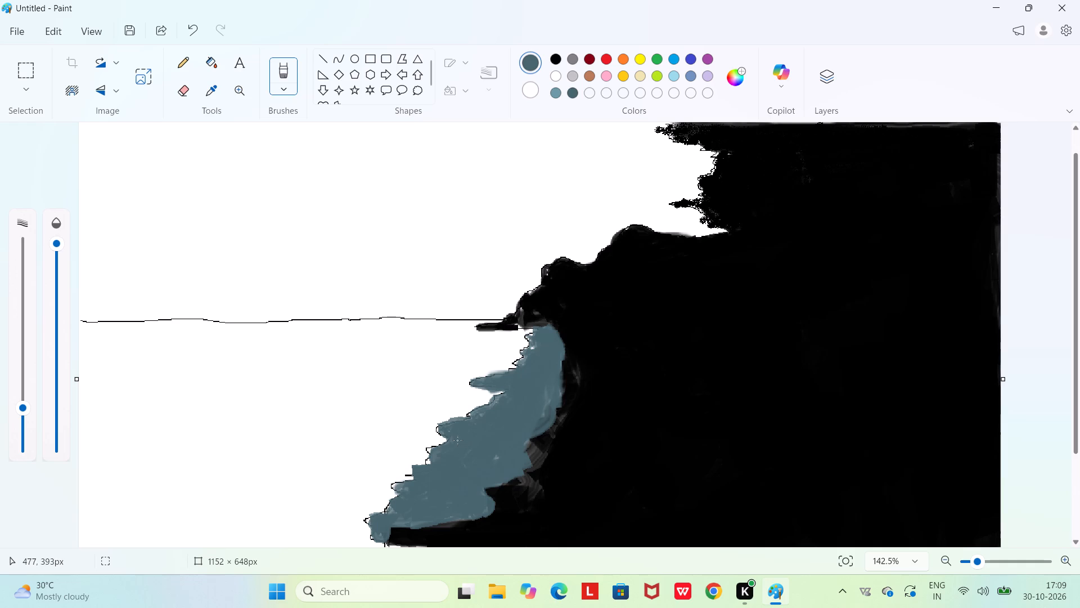
left_click_drag(457, 440, 456, 444)
Airbrush black over the strip's upper tip where it meets the land, around 580, 263 px.
left_click(277, 85)
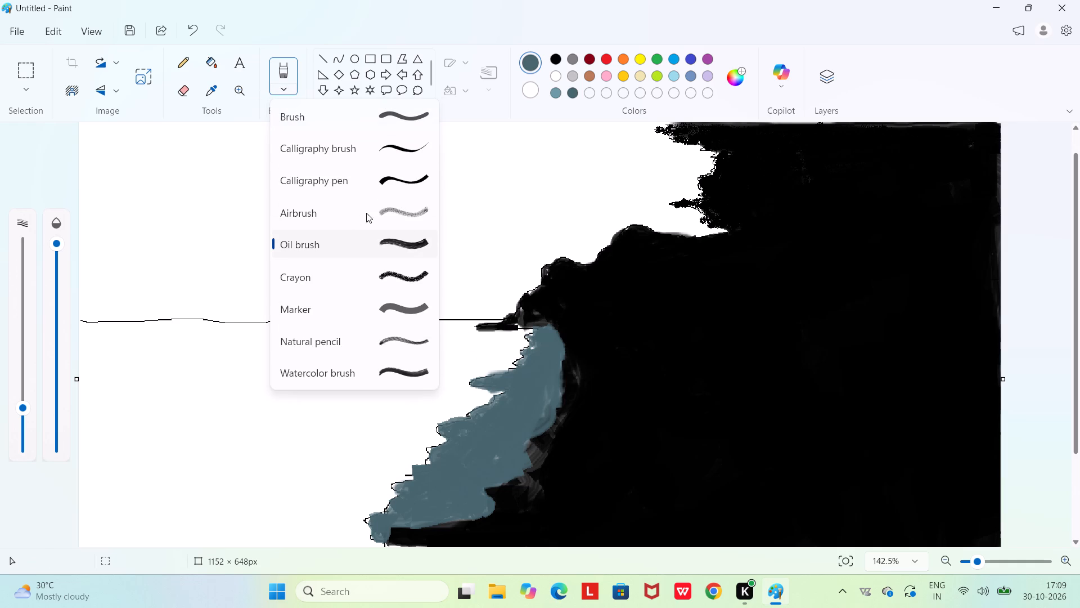
left_click(351, 217)
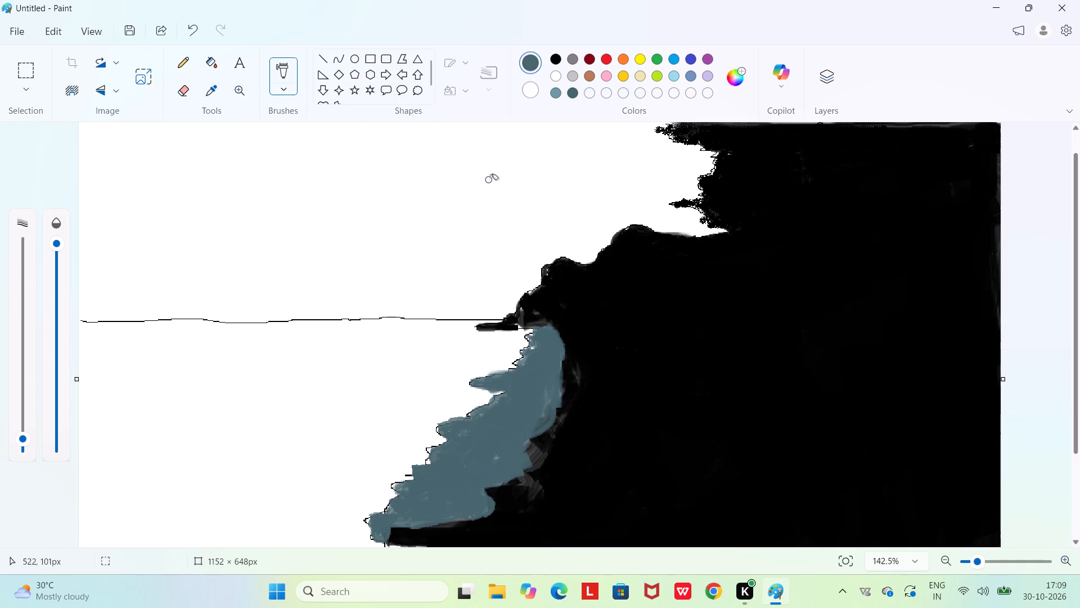
left_click(559, 57)
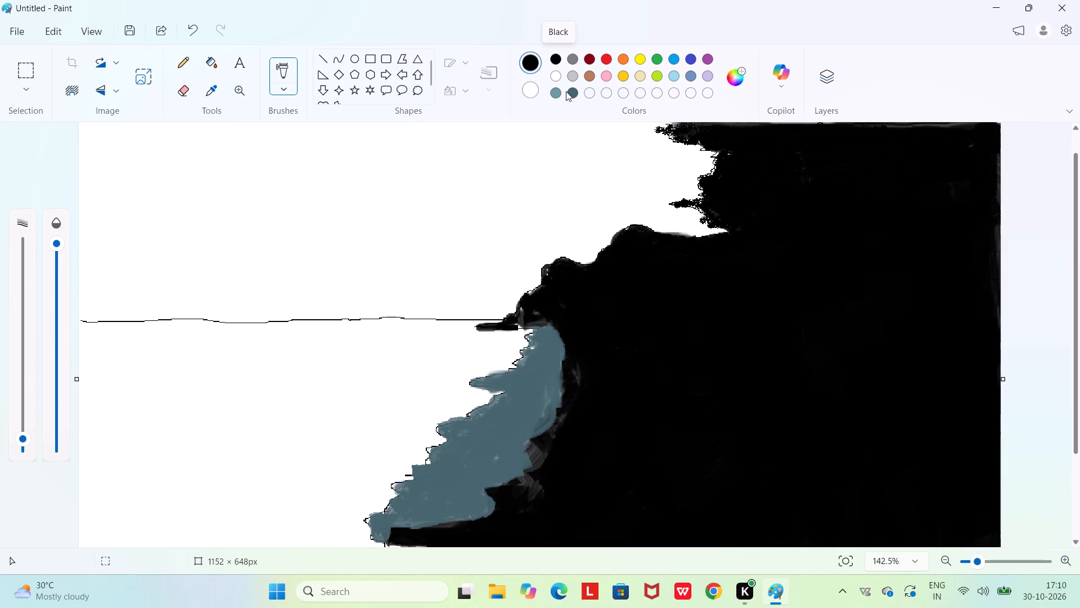
left_click(543, 331)
left_click_drag(543, 331, 545, 335)
left_click_drag(545, 335, 555, 326)
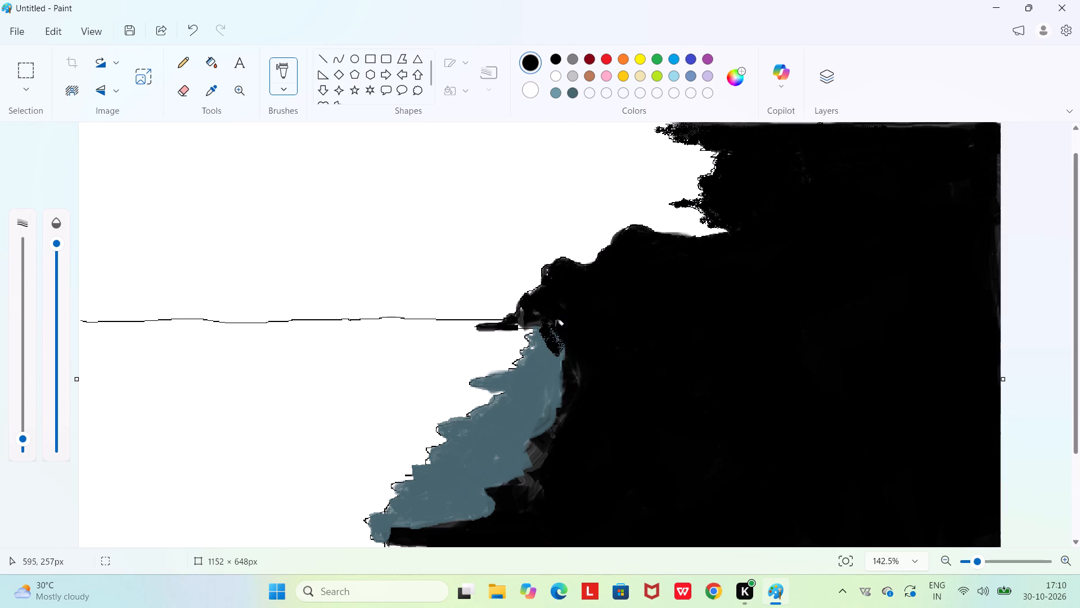
left_click_drag(555, 326, 560, 346)
Pick the custom gray #7A7A7A and airbrush short streaks over the strip's upper tip, around 584, 269 px to 599, 284 px.
left_click(744, 79)
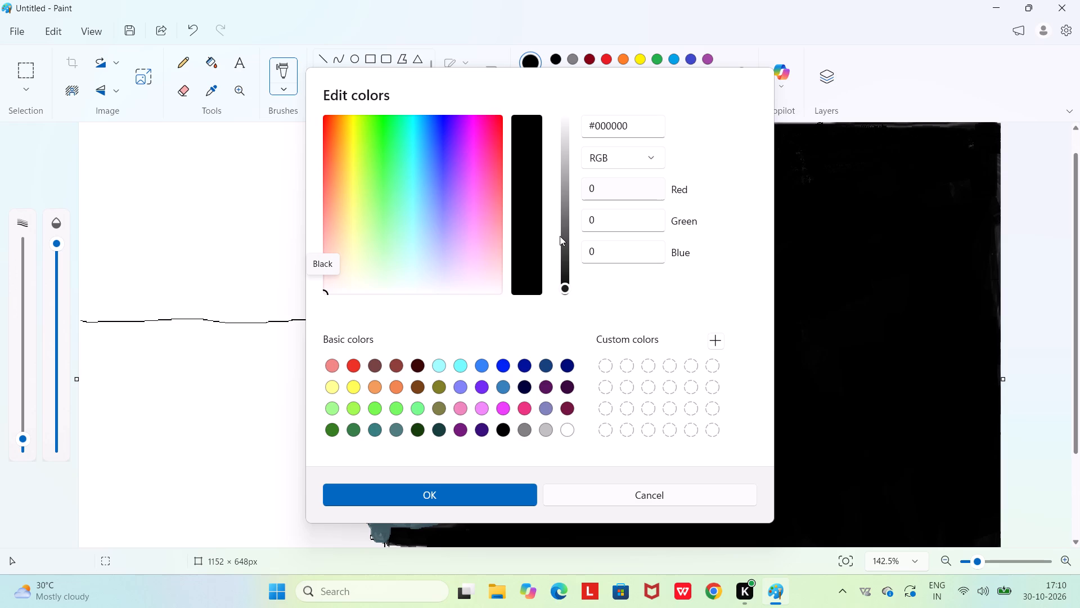
left_click_drag(560, 236, 568, 214)
left_click_drag(568, 214, 570, 209)
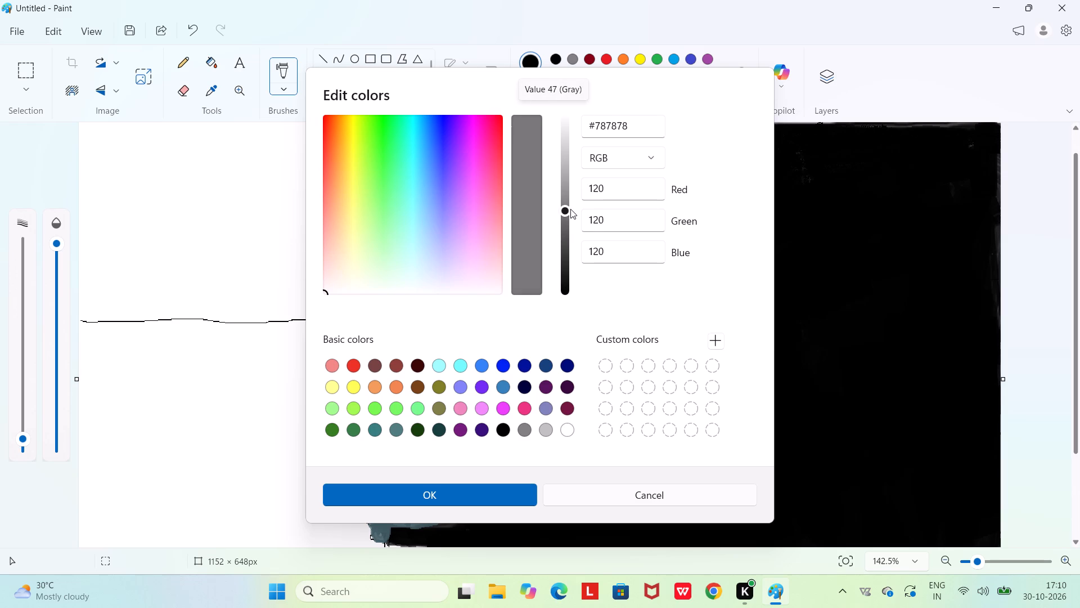
left_click_drag(570, 209, 570, 207)
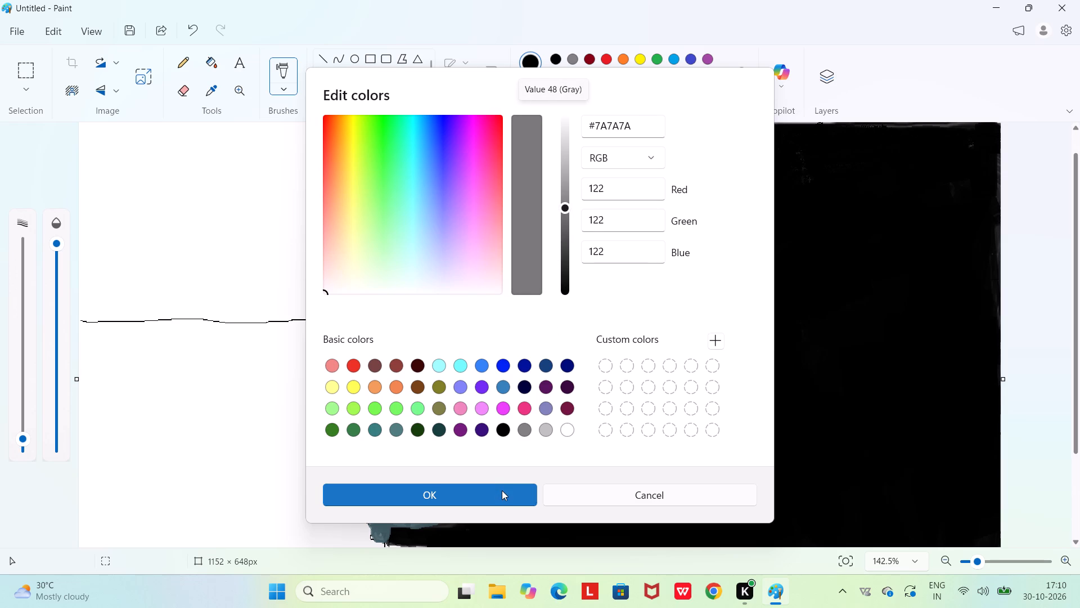
left_click(502, 490)
left_click_drag(546, 366, 548, 344)
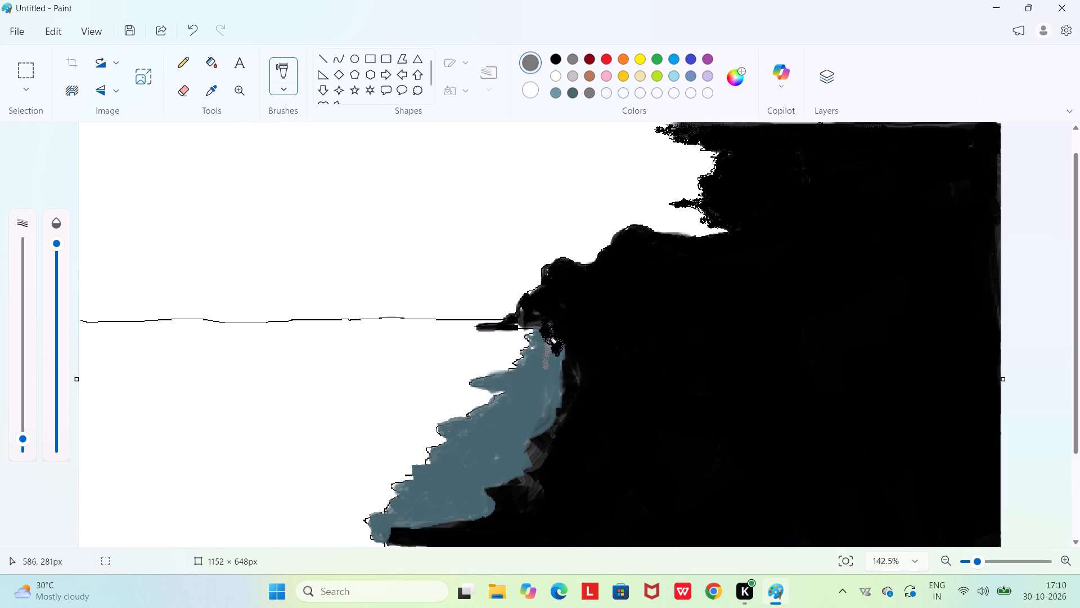
left_click_drag(548, 344, 546, 335)
left_click_drag(546, 335, 540, 334)
left_click_drag(553, 341, 559, 347)
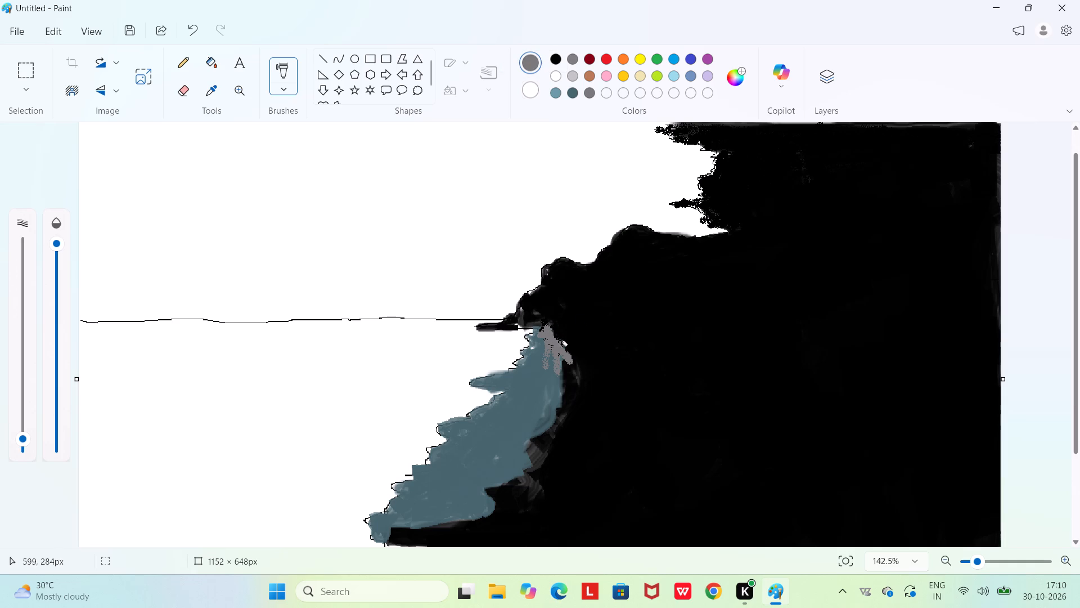
left_click_drag(559, 347, 566, 350)
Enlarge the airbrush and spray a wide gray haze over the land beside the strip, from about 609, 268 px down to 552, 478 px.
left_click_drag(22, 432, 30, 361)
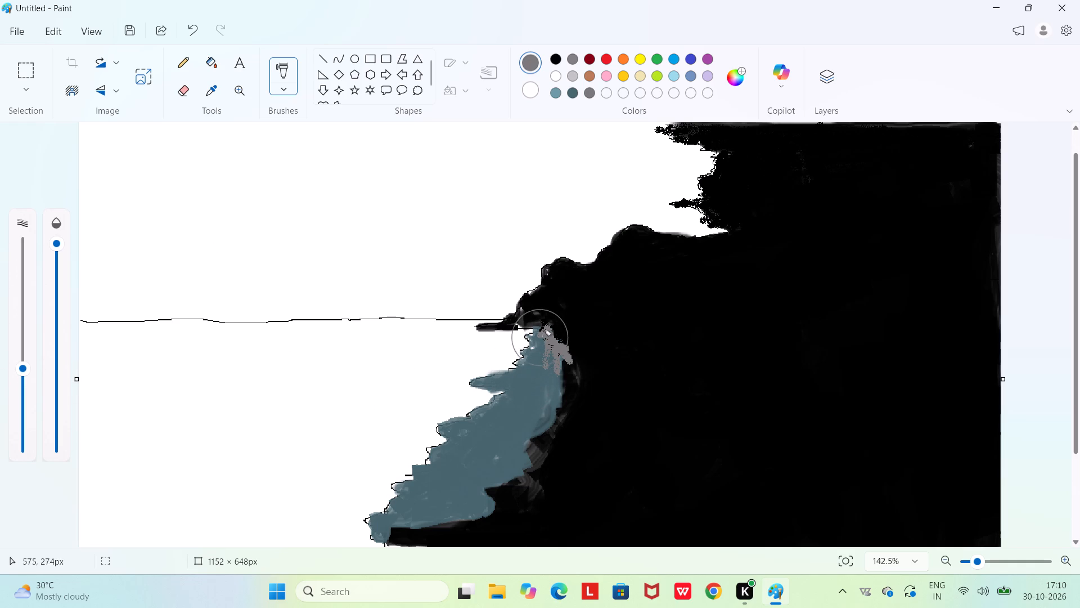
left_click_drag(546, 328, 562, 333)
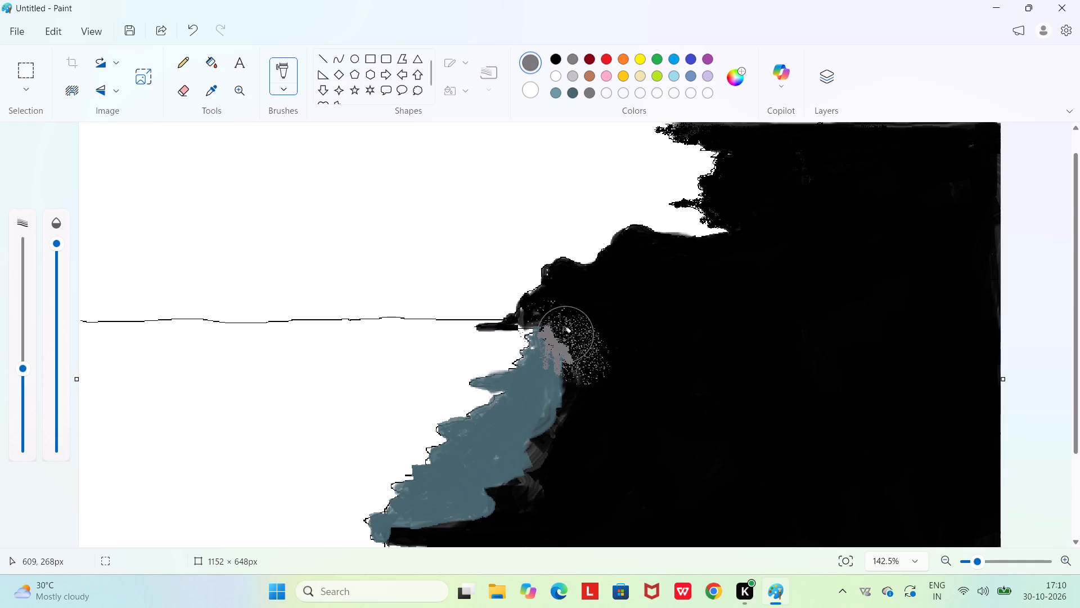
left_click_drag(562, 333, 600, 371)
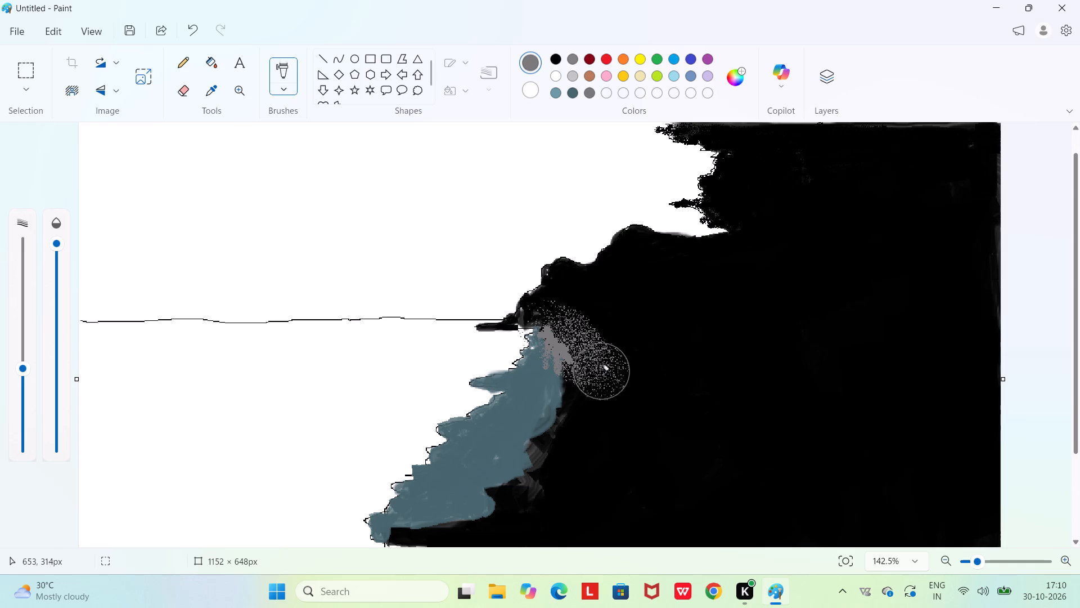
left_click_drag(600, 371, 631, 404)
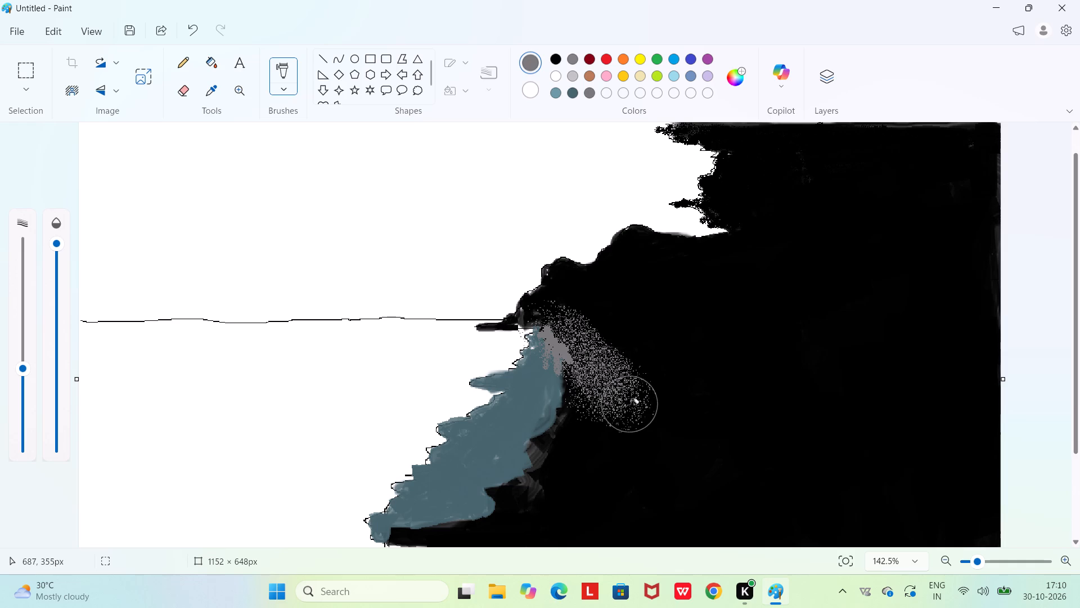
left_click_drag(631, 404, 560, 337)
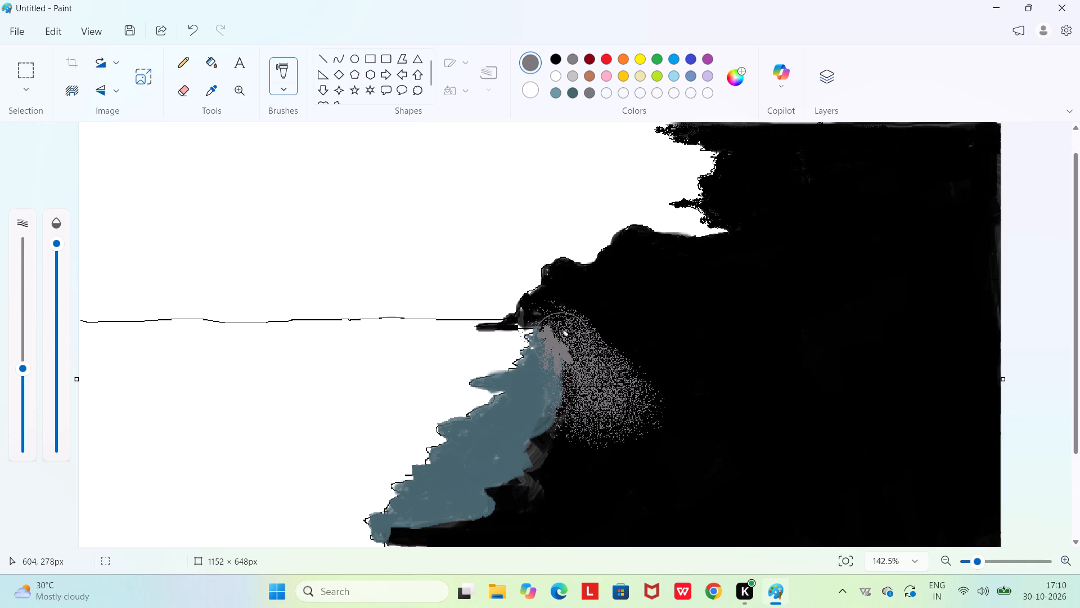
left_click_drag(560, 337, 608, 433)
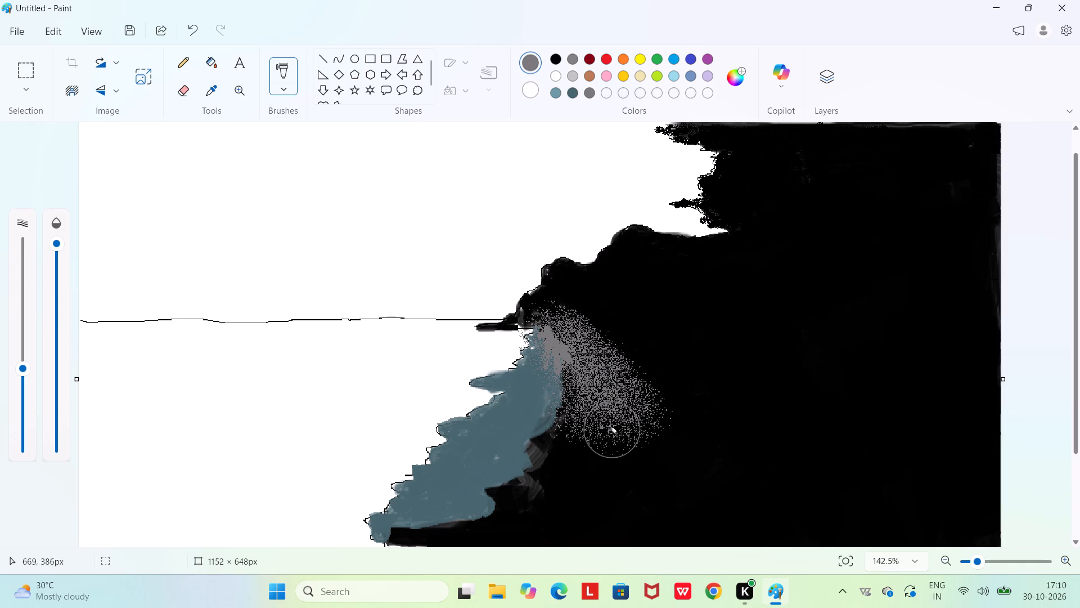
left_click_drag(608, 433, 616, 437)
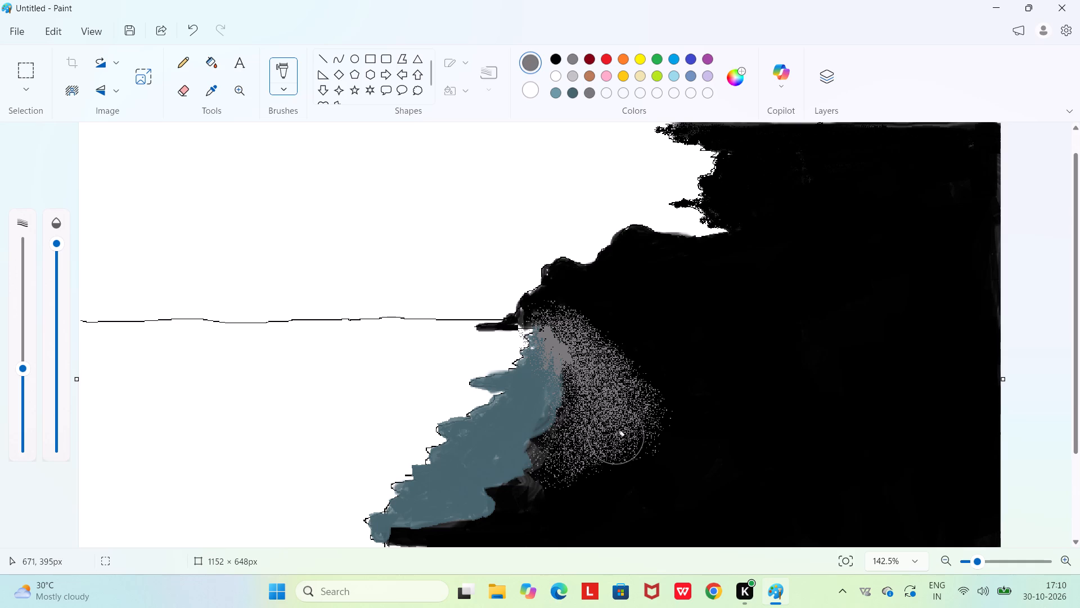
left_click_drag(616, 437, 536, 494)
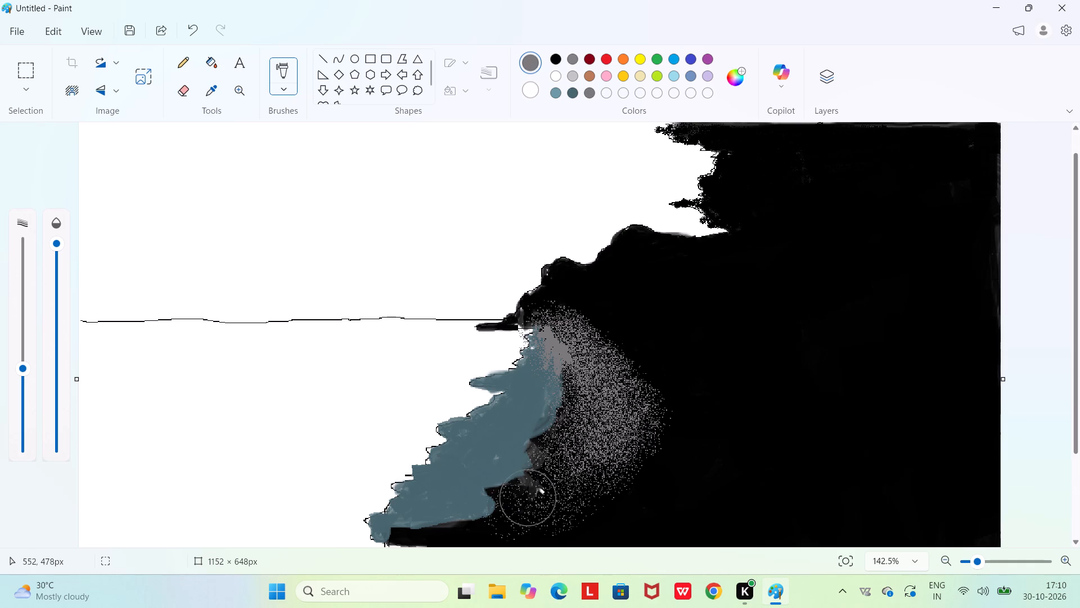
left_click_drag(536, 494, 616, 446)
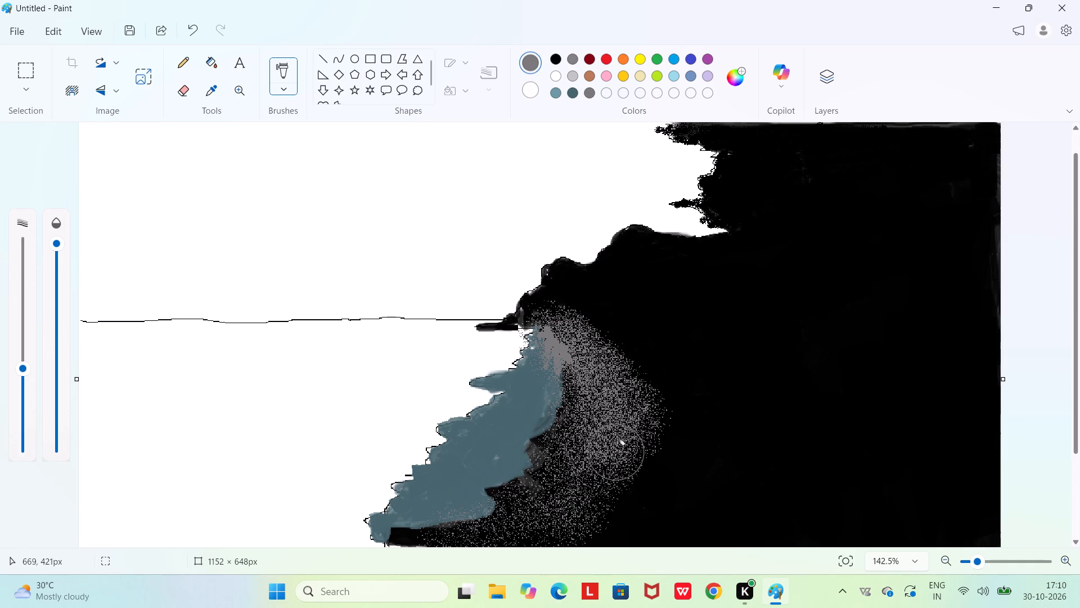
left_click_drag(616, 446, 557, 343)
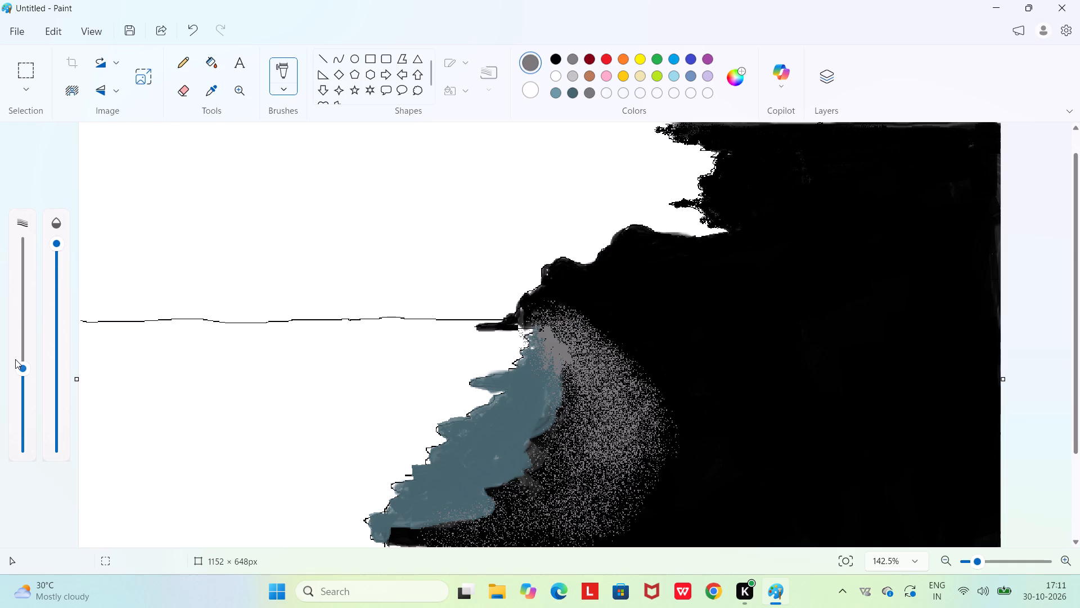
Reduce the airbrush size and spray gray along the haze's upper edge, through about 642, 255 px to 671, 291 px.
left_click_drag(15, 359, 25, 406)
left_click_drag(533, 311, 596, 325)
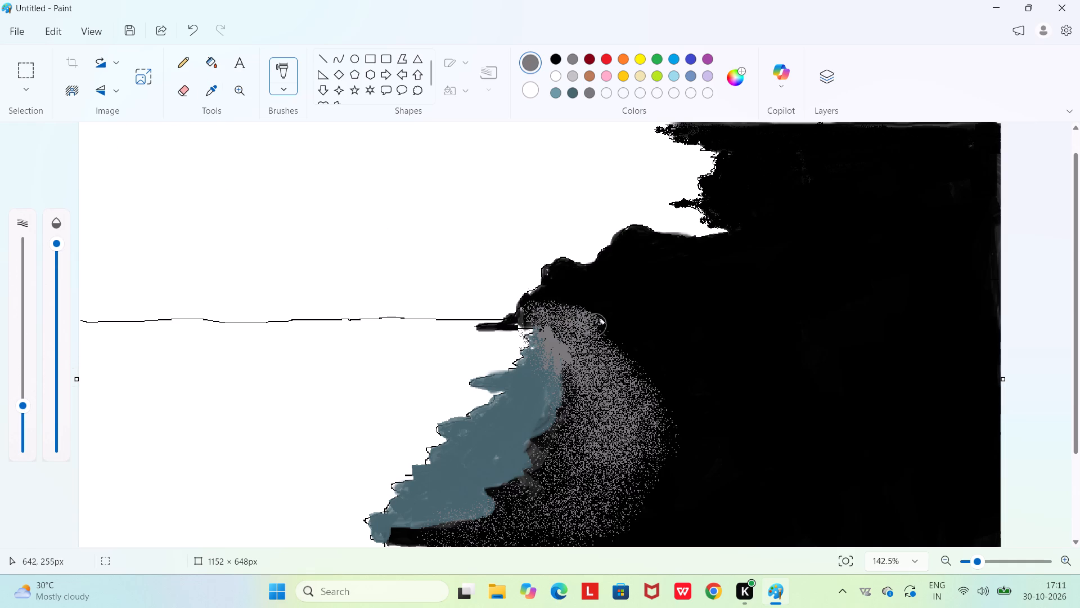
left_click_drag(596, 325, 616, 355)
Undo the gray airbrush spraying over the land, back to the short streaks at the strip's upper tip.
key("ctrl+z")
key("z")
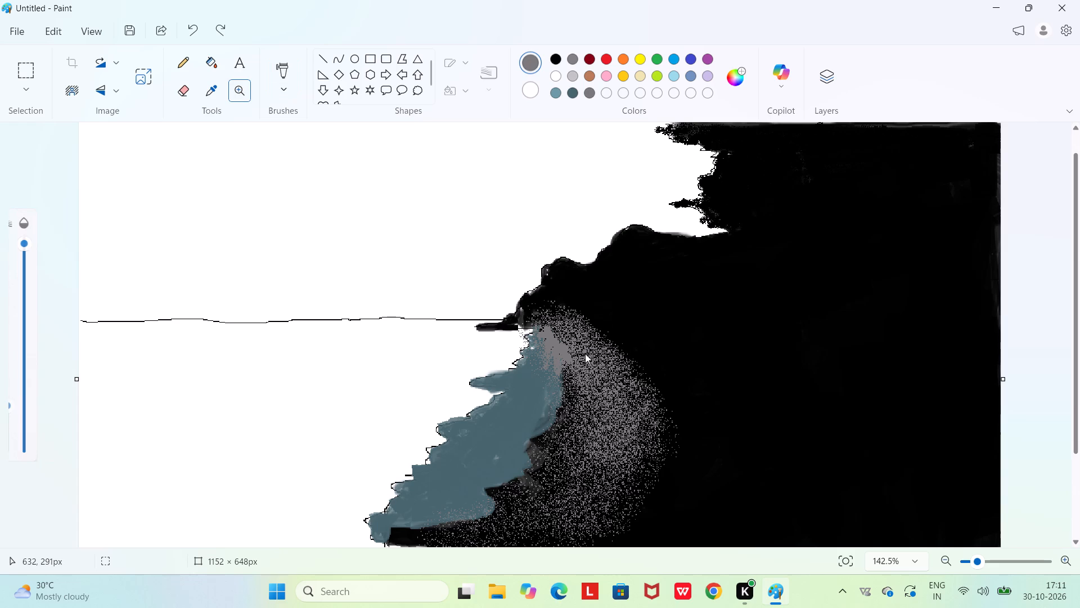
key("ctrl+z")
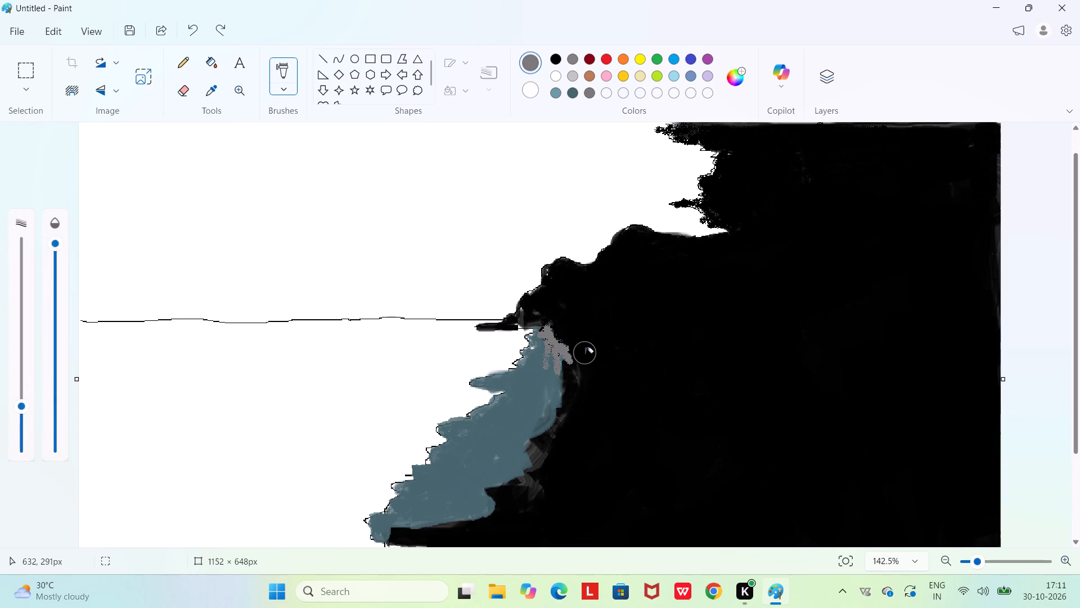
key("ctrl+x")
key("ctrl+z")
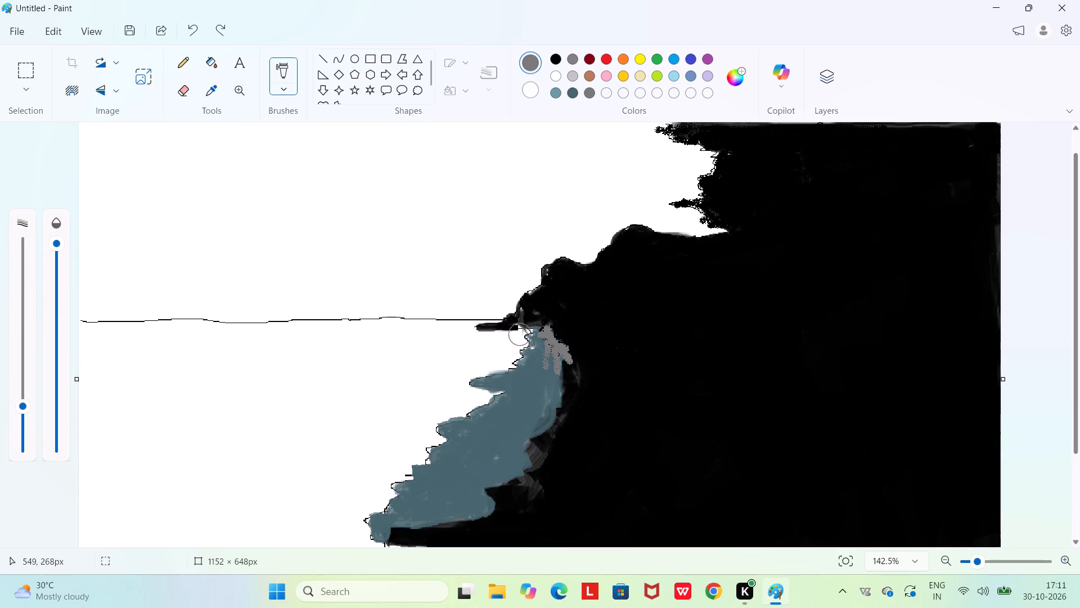
Airbrush a speckled gray band over the land beside the strip, from about 599, 275 px down to 699, 525 px and the strip's foot.
left_click_drag(556, 332, 564, 346)
left_click_drag(564, 346, 586, 360)
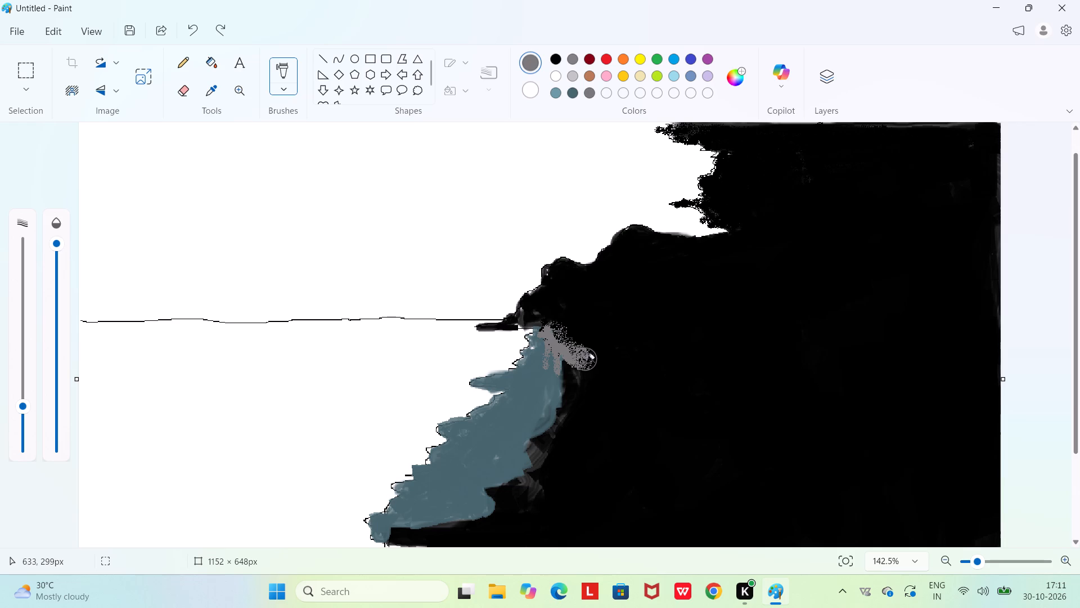
left_click_drag(586, 360, 583, 386)
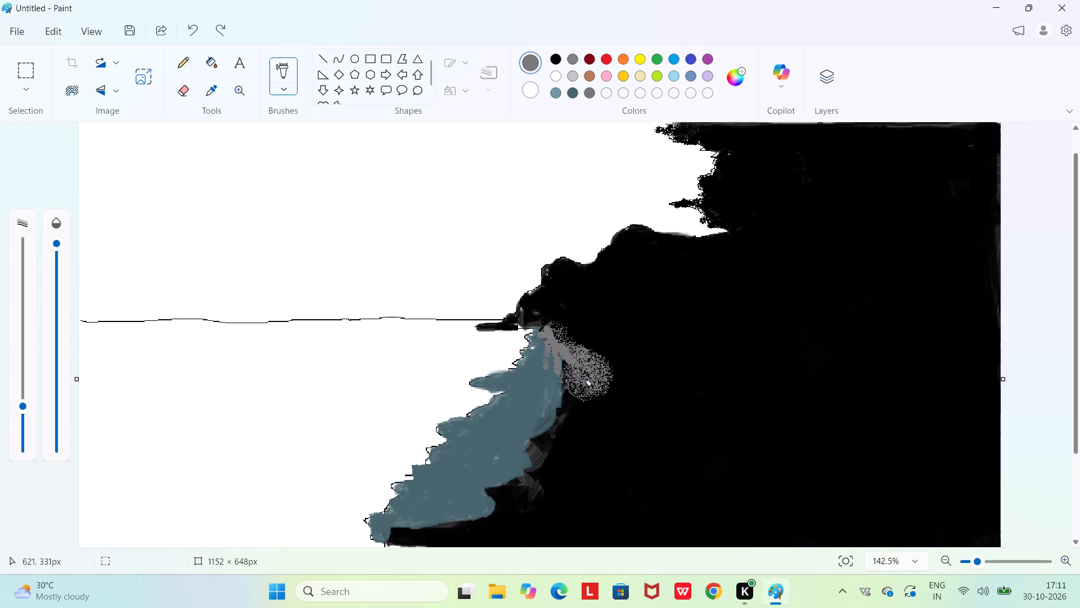
left_click_drag(583, 386, 611, 461)
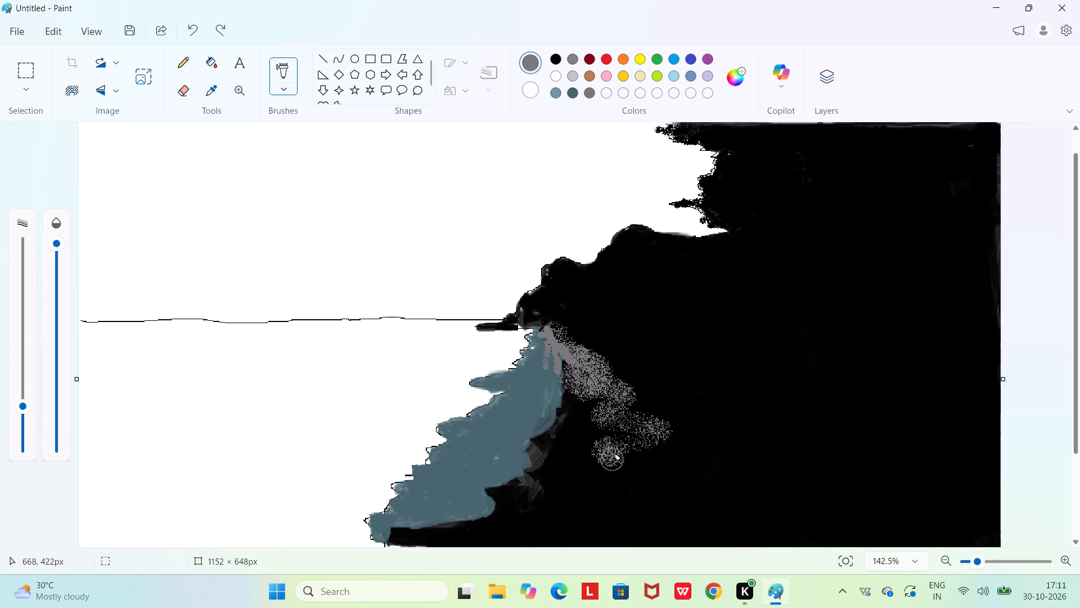
left_click_drag(611, 461, 501, 569)
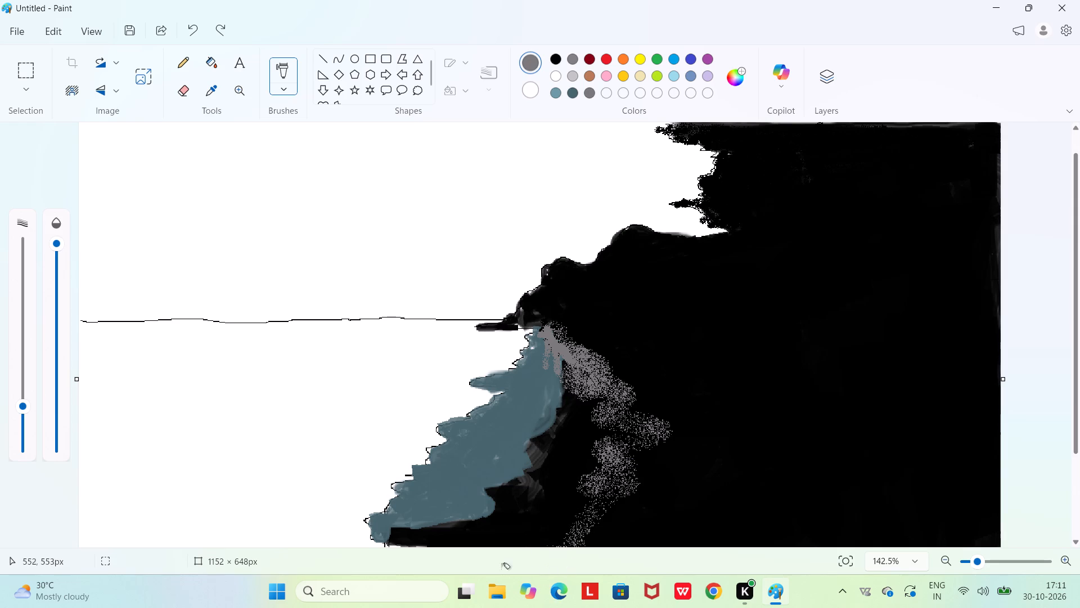
left_click_drag(501, 569, 528, 525)
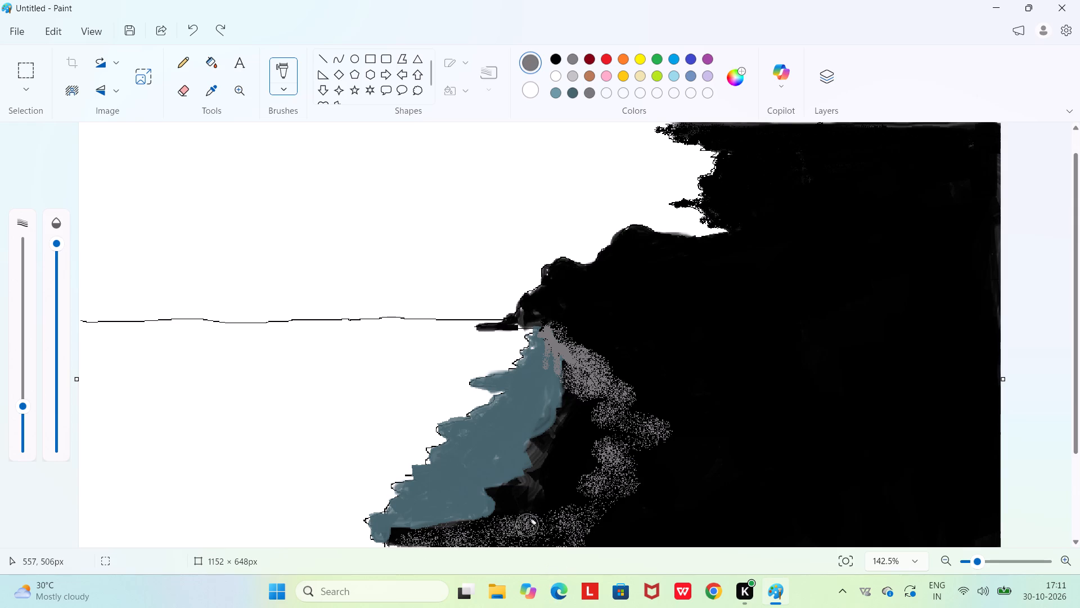
left_click_drag(528, 525, 544, 514)
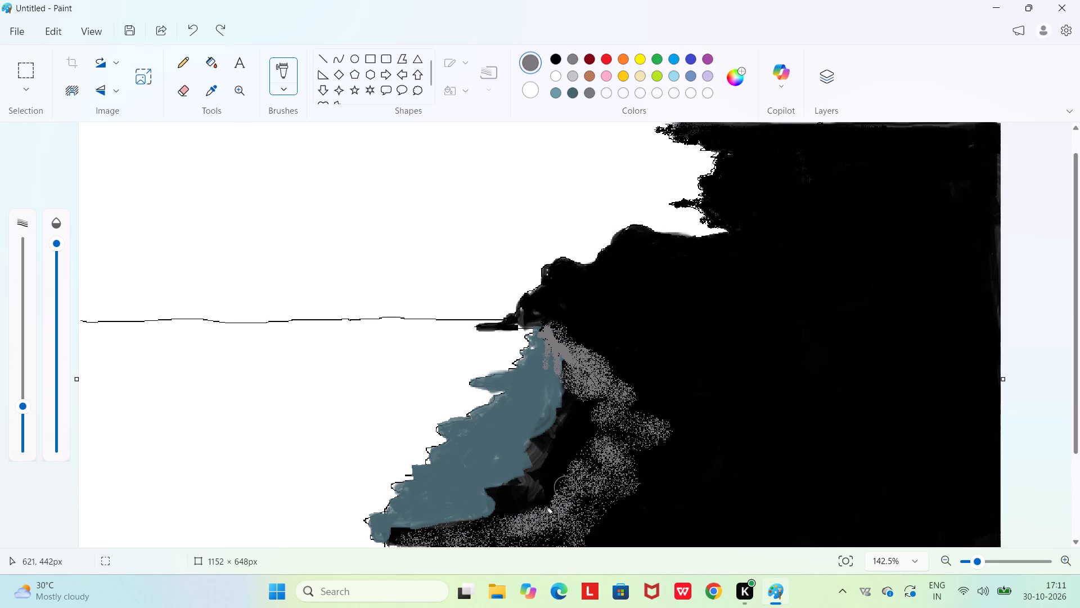
left_click_drag(544, 514, 601, 449)
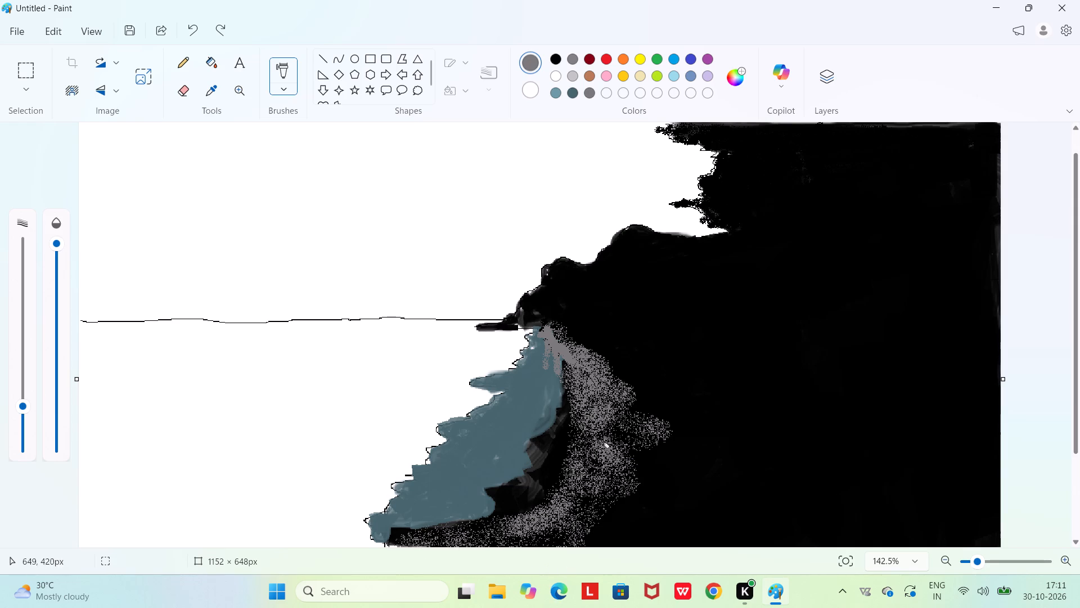
left_click_drag(601, 449, 619, 505)
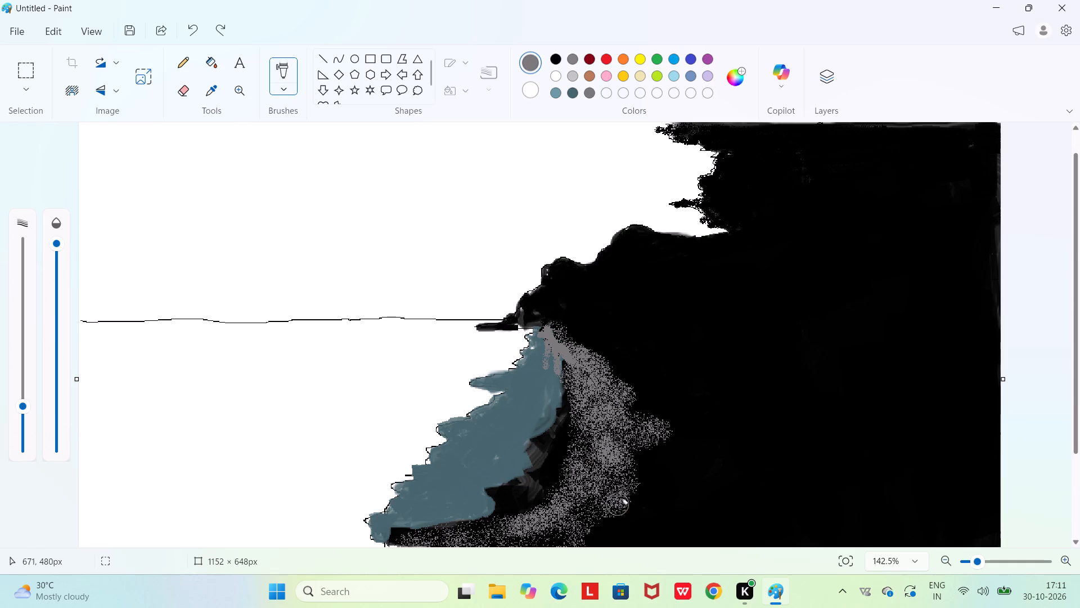
left_click_drag(619, 505, 646, 538)
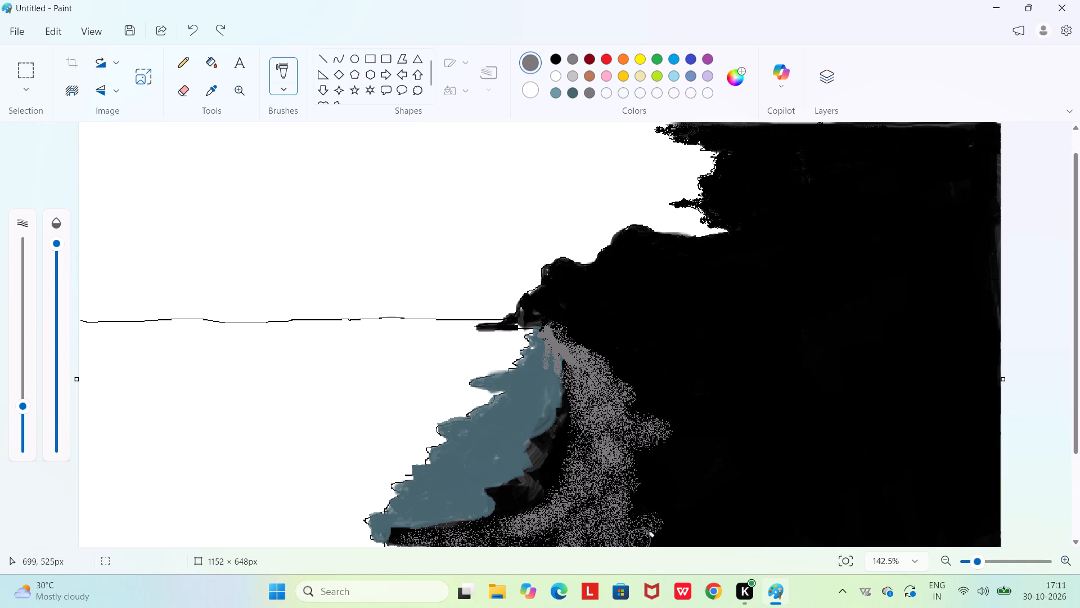
left_click_drag(646, 538, 632, 468)
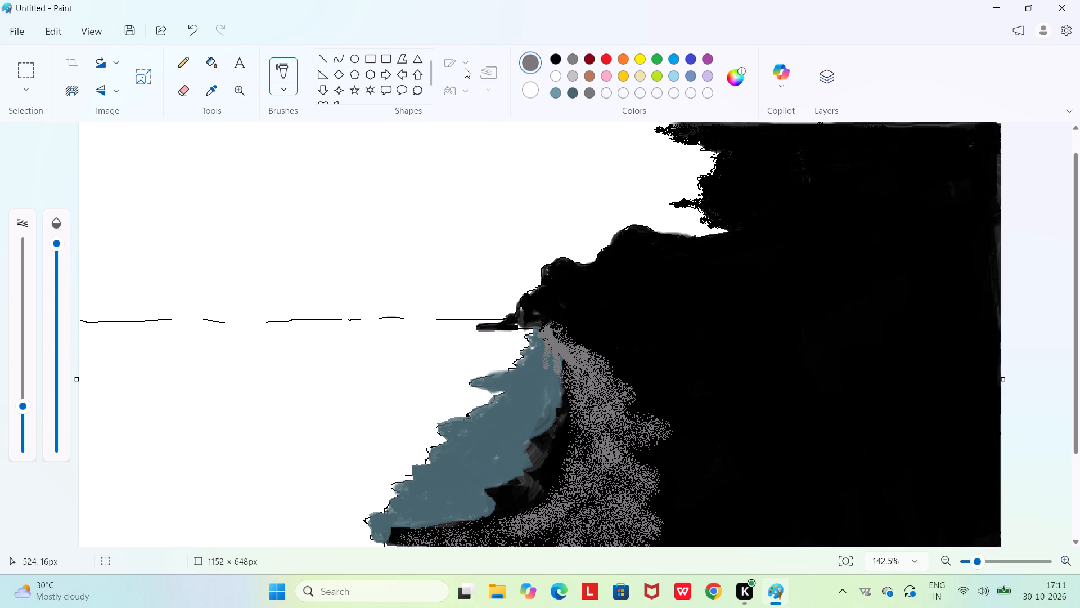
Pick indigo blue and airbrush it over the strip's upper inner edge, around 600, 321 px.
left_click(685, 62)
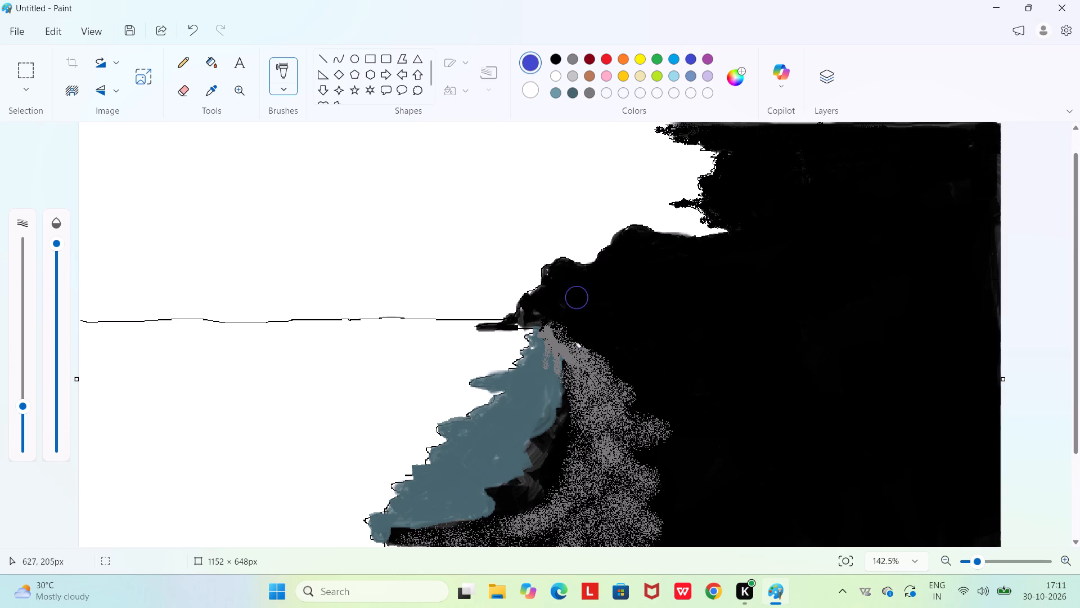
left_click_drag(557, 363, 557, 371)
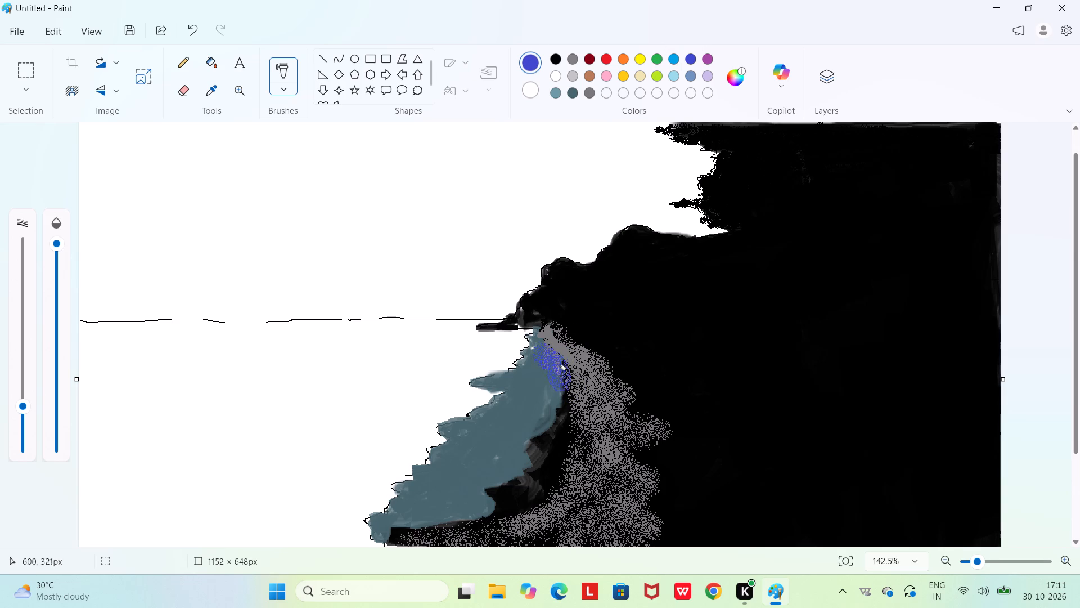
left_click_drag(557, 371, 567, 385)
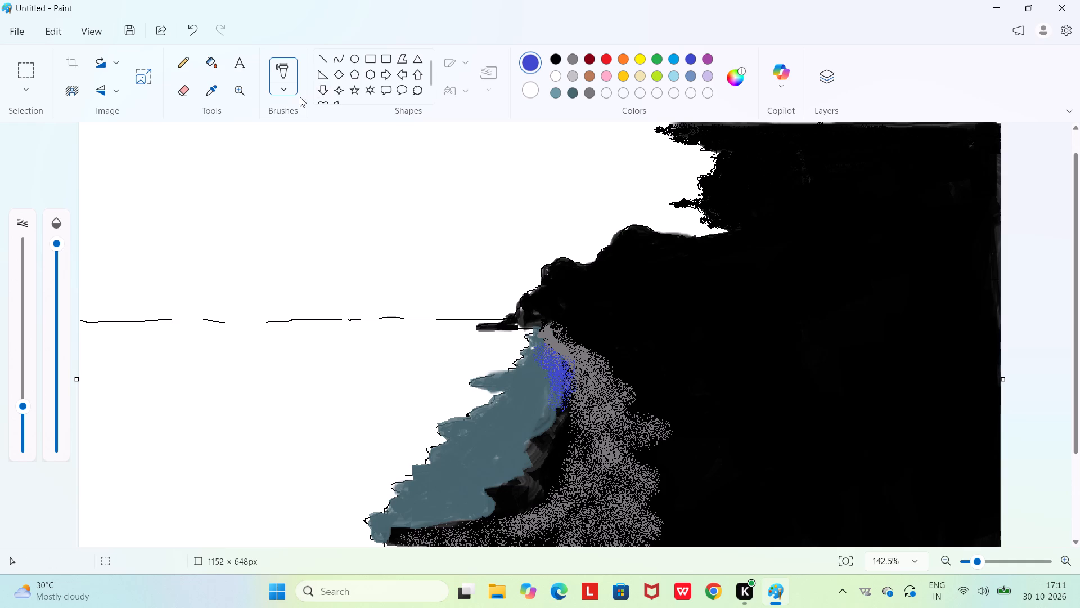
Switch to the Oil brush and paint solid indigo down the strip's inner edge, from about 603, 315 px to 591, 477 px.
left_click(285, 90)
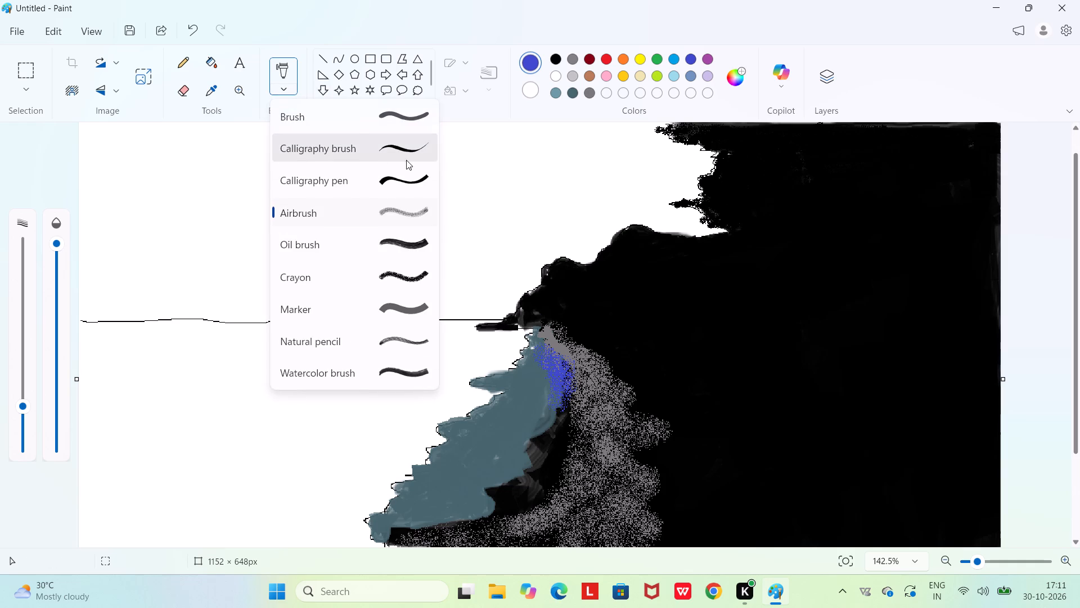
left_click(411, 257)
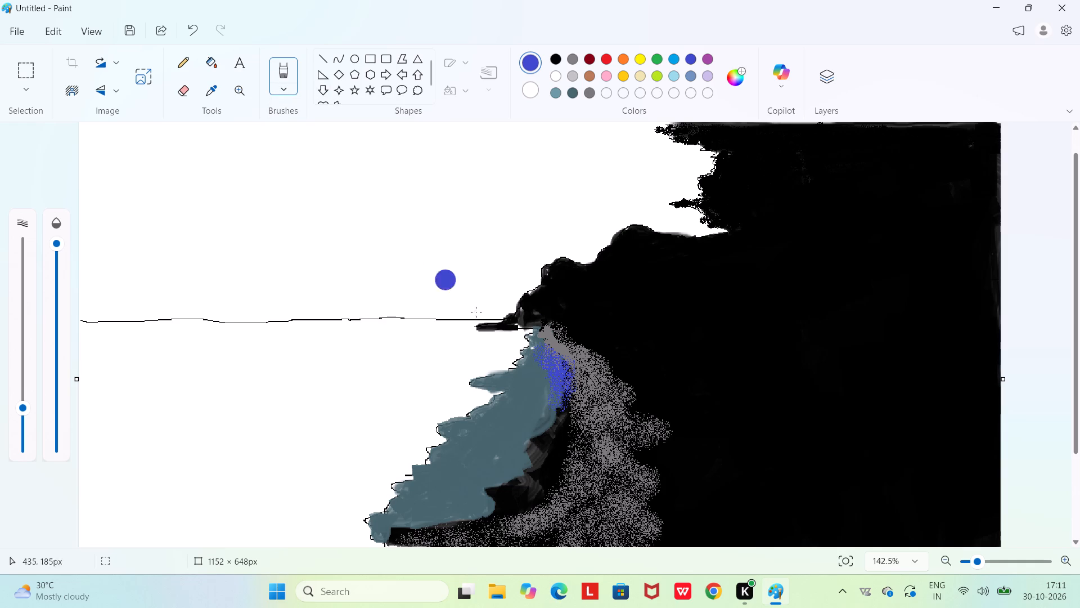
left_click_drag(555, 363, 559, 364)
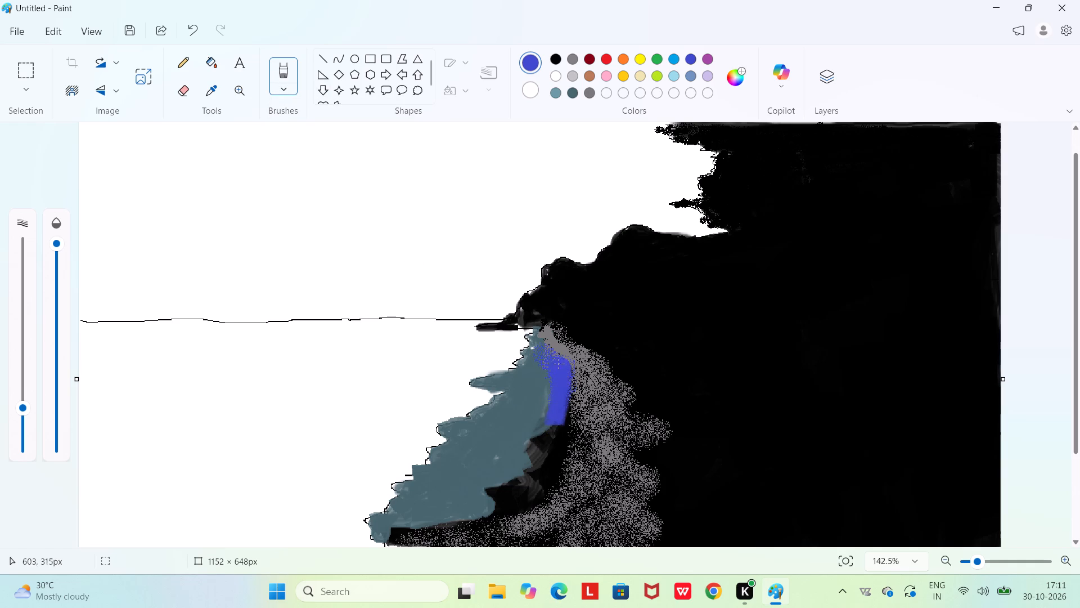
left_click_drag(559, 364, 548, 437)
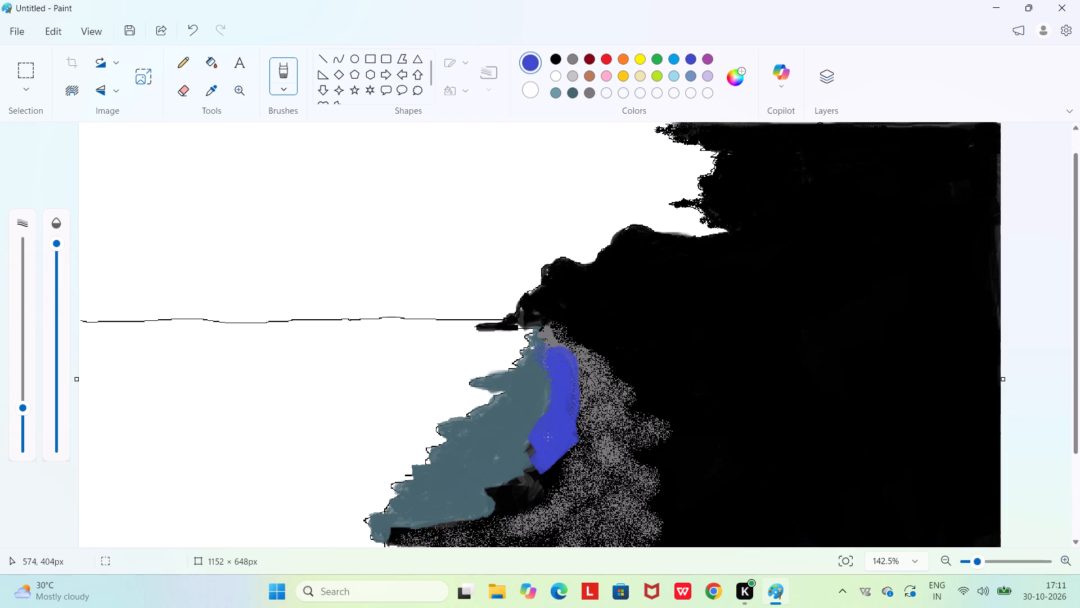
left_click_drag(548, 437, 551, 468)
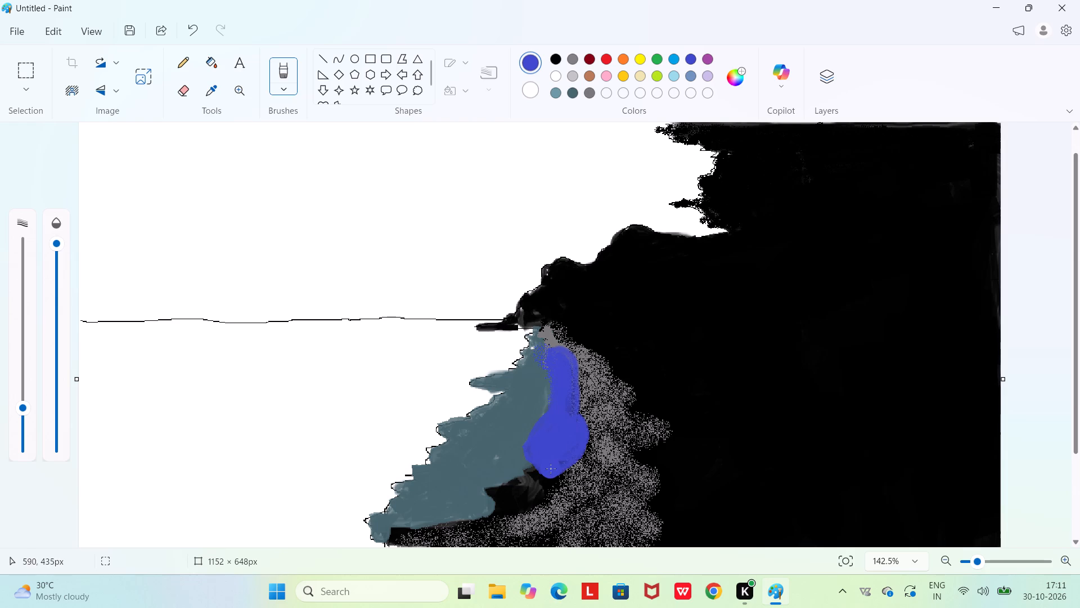
left_click_drag(551, 468, 531, 520)
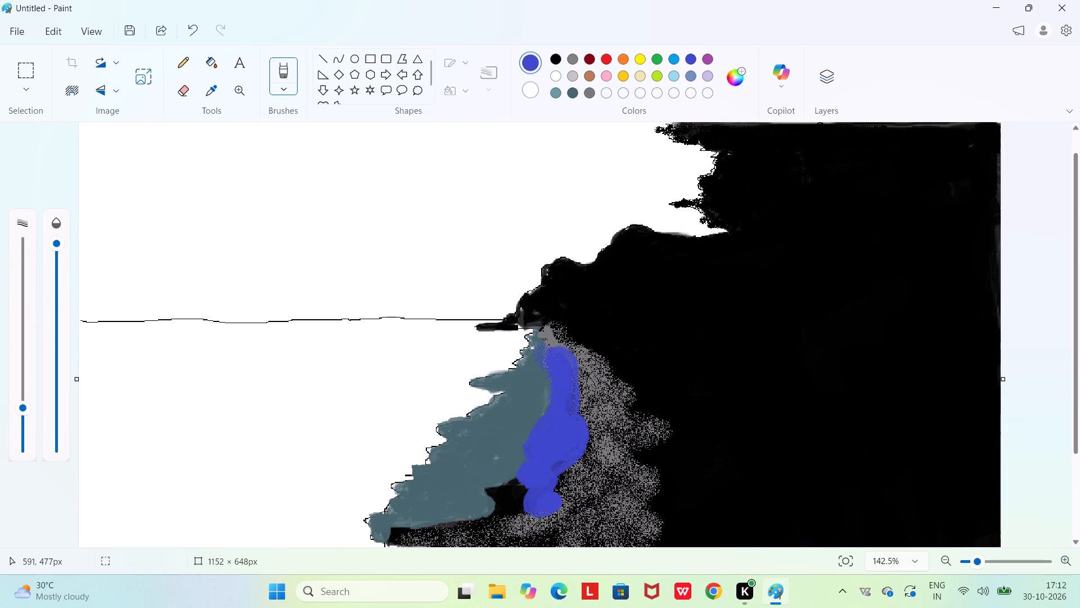
left_click_drag(531, 520, 503, 496)
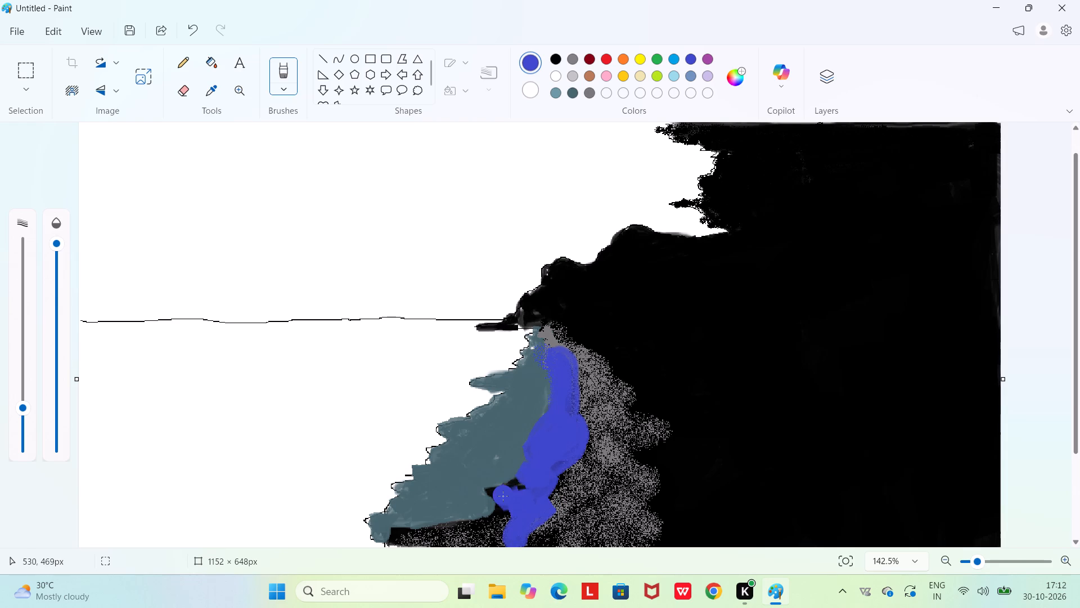
Extend the indigo band over the dark gaps at the strip's foot, reaching about 463, 528 px and 595, 535 px.
left_click_drag(503, 496, 511, 485)
left_click_drag(511, 485, 534, 484)
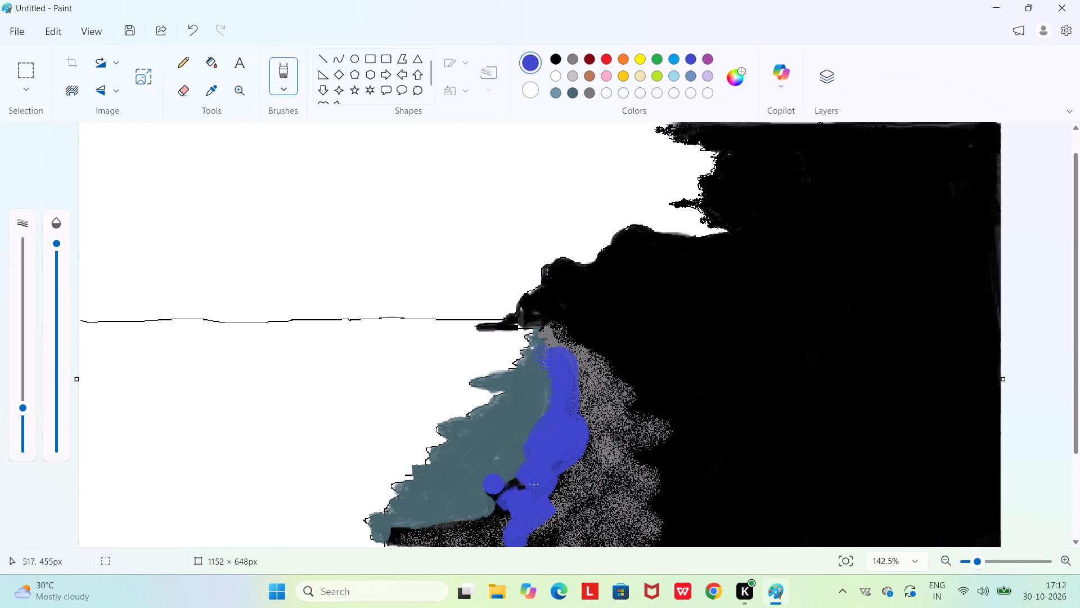
left_click_drag(534, 484, 496, 528)
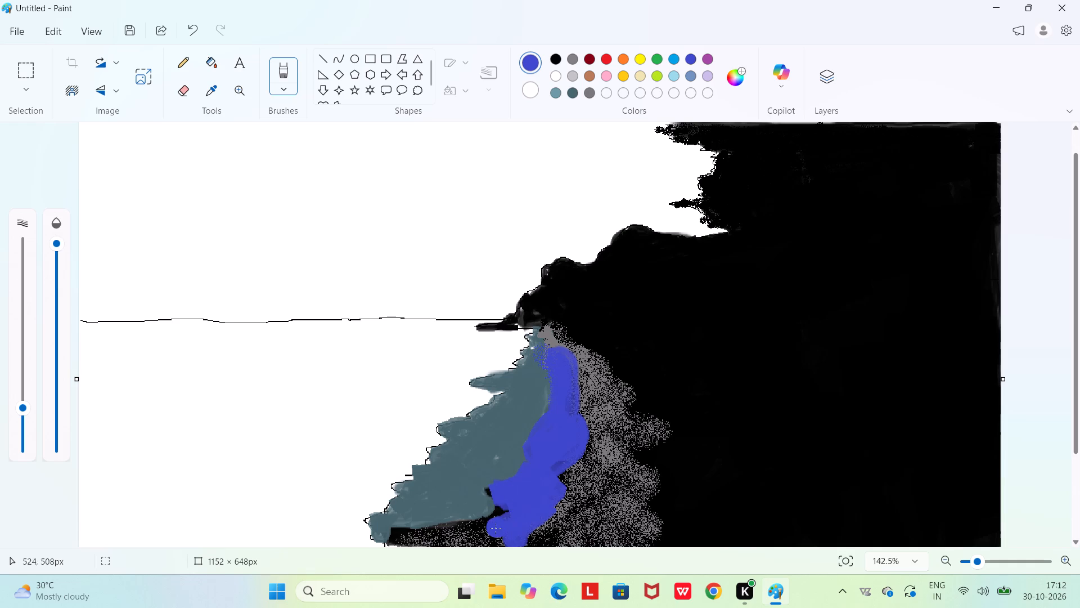
left_click_drag(496, 528, 492, 517)
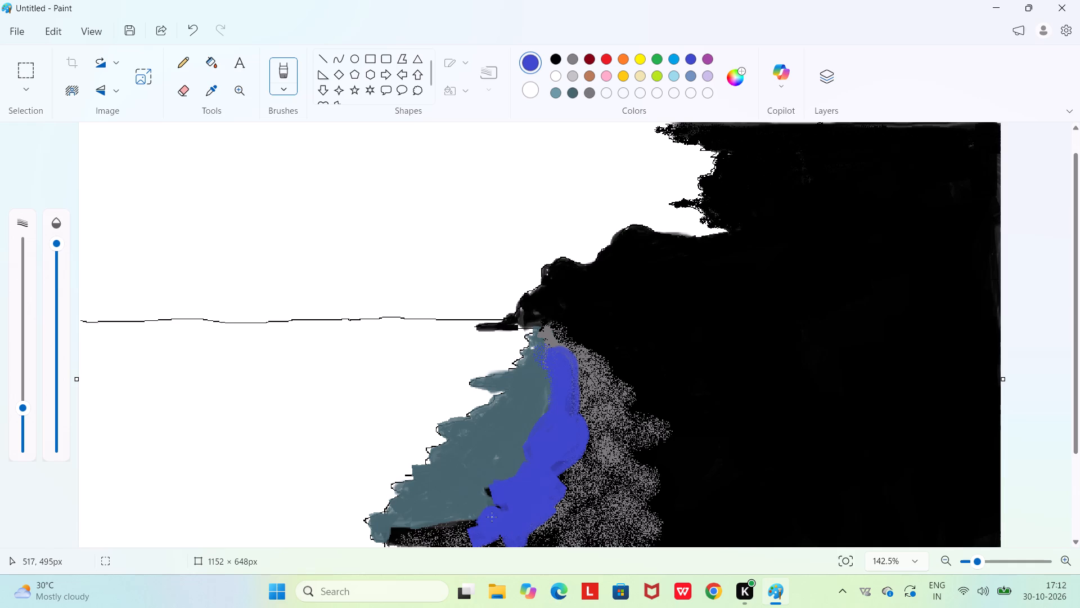
left_click_drag(492, 517, 483, 537)
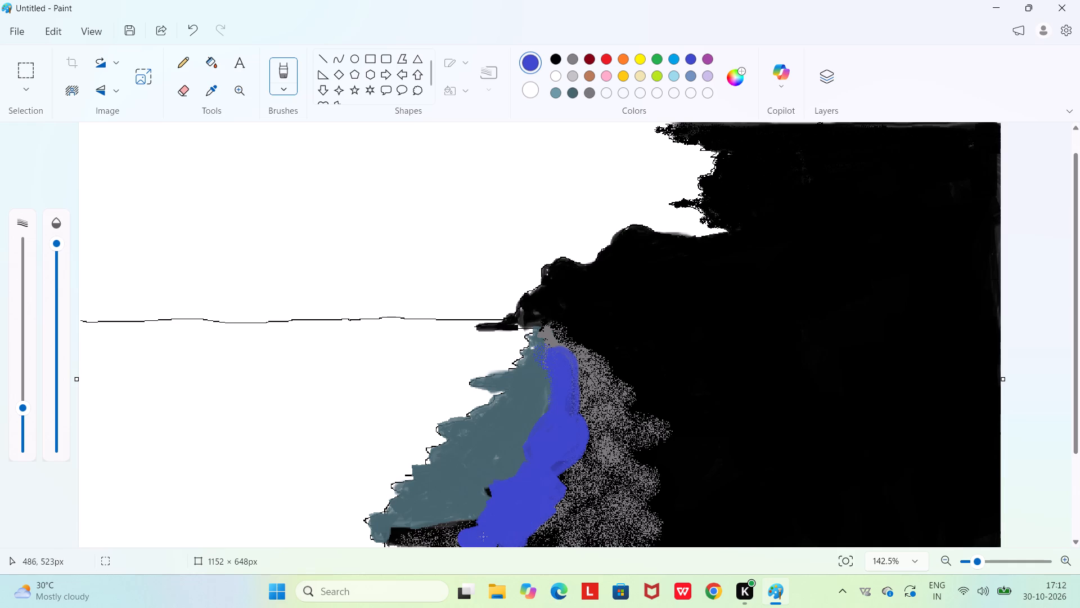
left_click_drag(483, 537, 507, 540)
left_click(507, 540)
left_click_drag(507, 540, 448, 544)
left_click_drag(448, 544, 555, 546)
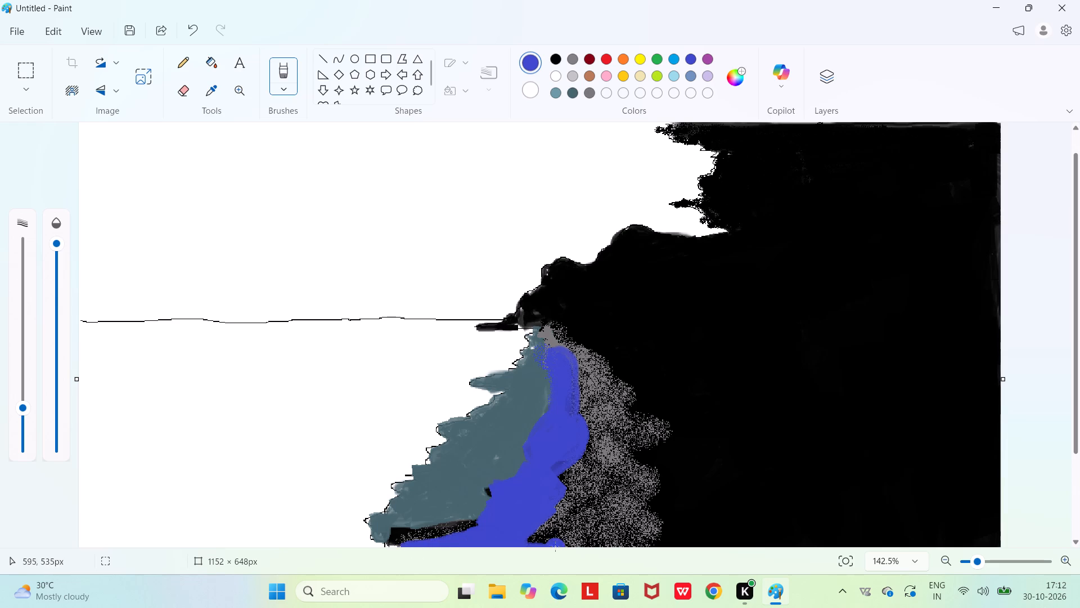
left_click_drag(555, 546, 555, 545)
Reduce the brush size and carry the indigo up to the strip's upper tip, around 590, 279 px.
left_click_drag(27, 410, 31, 439)
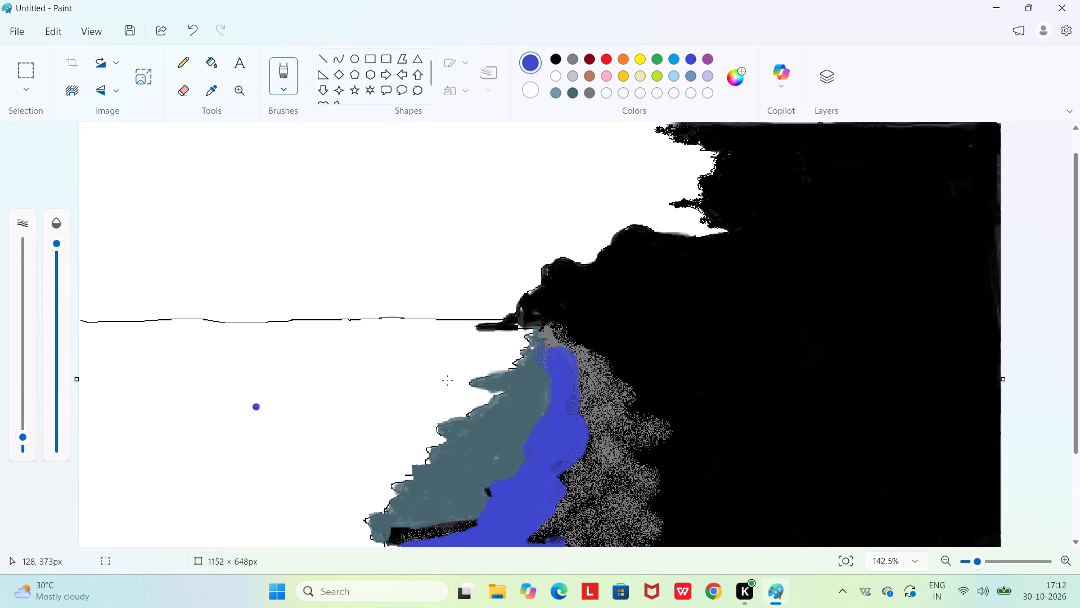
left_click_drag(542, 338, 553, 348)
left_click_drag(553, 348, 547, 348)
left_click_drag(547, 348, 541, 352)
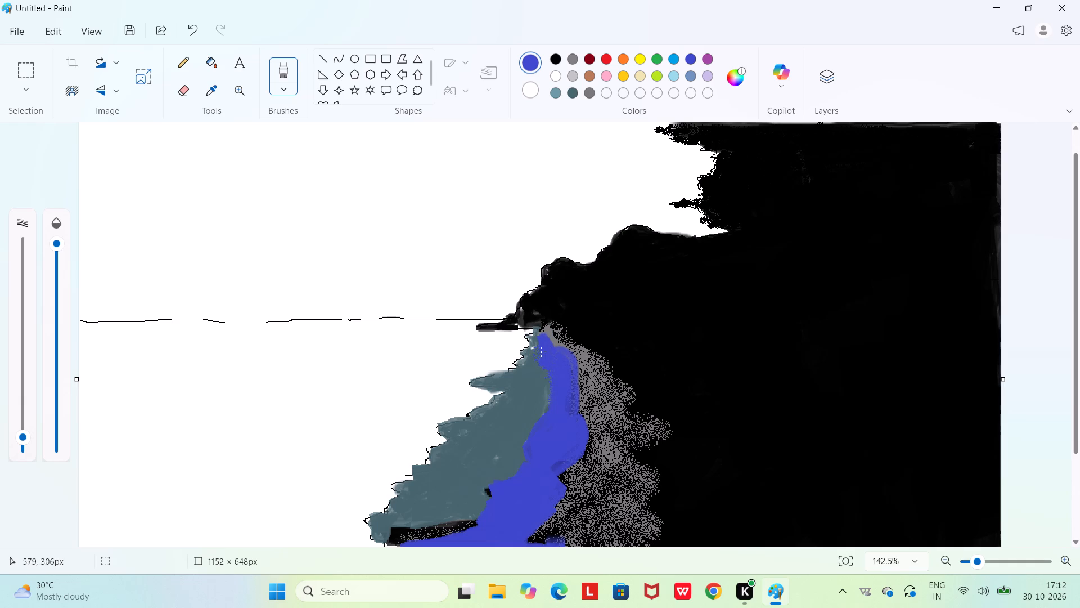
left_click_drag(541, 352, 541, 337)
Mix dark gray #4F4F4F and paint a flat patch above the speckled band, from about 604, 264 px to 701, 299 px.
left_click(551, 57)
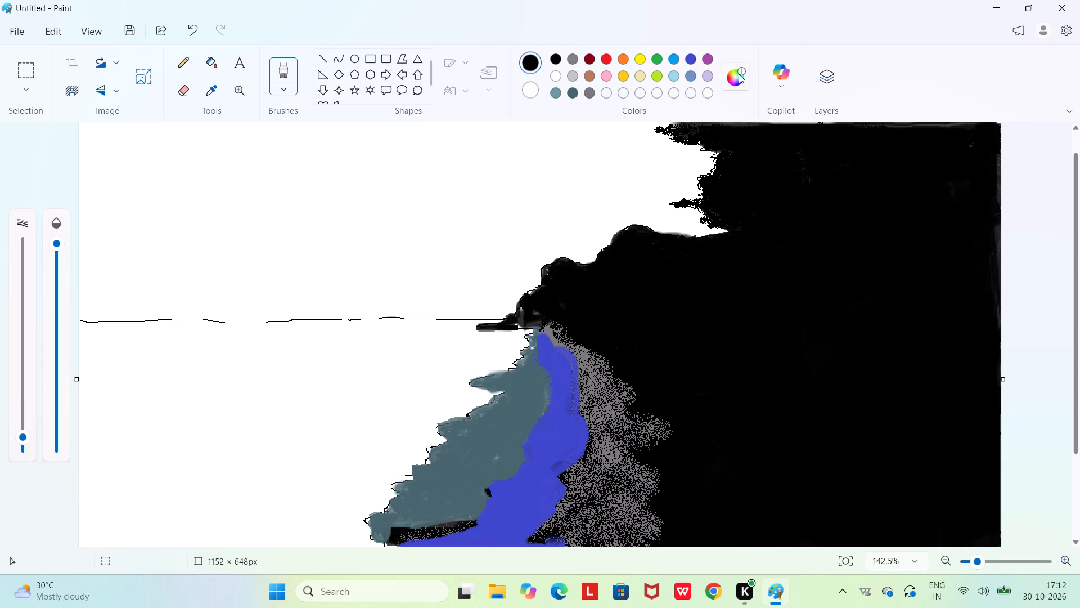
left_click(739, 74)
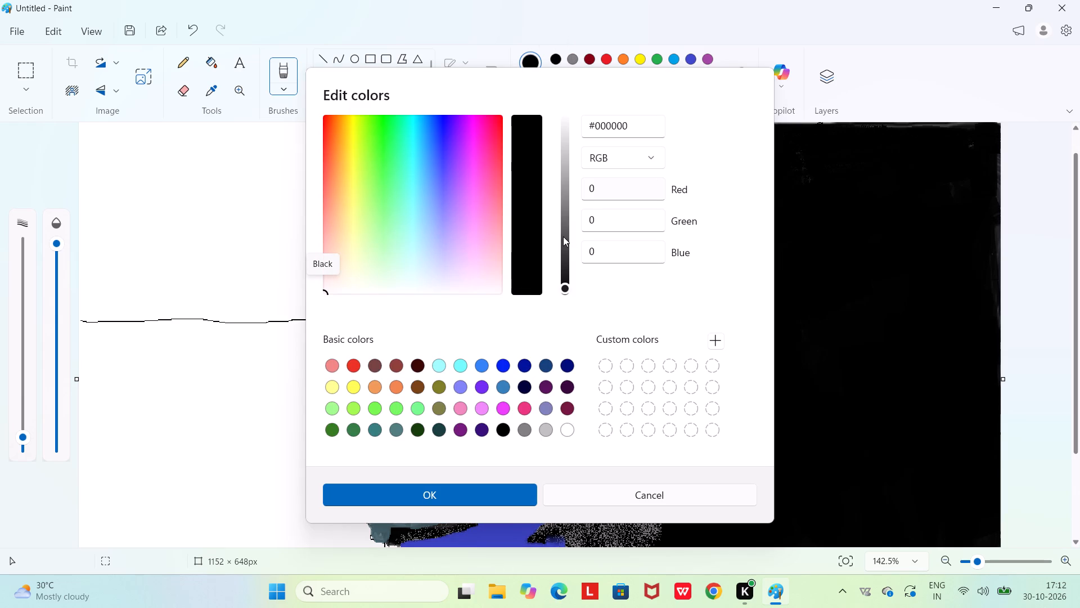
left_click(563, 236)
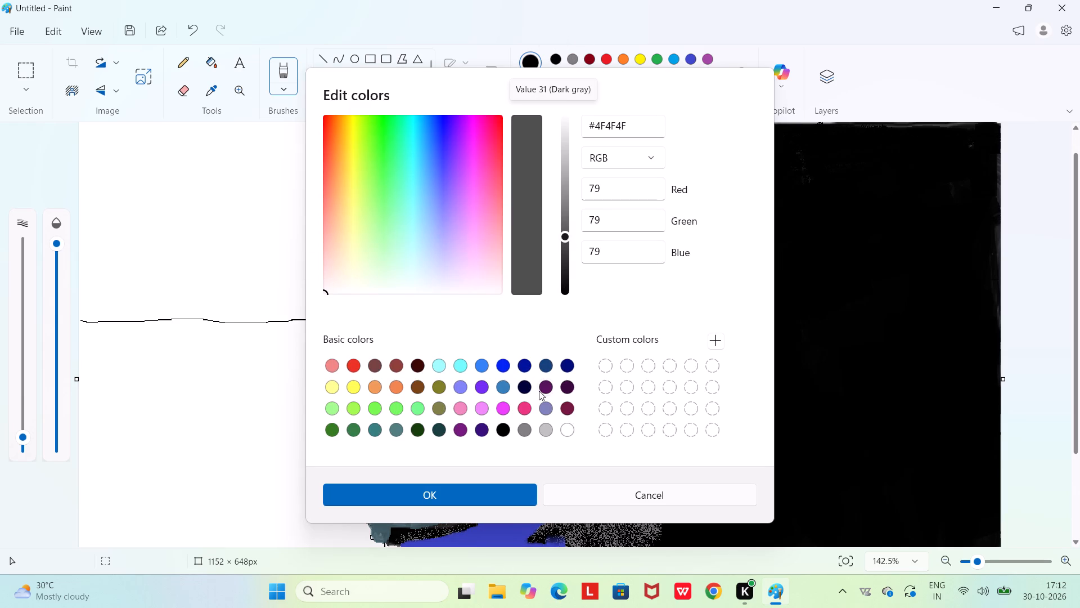
left_click(472, 502)
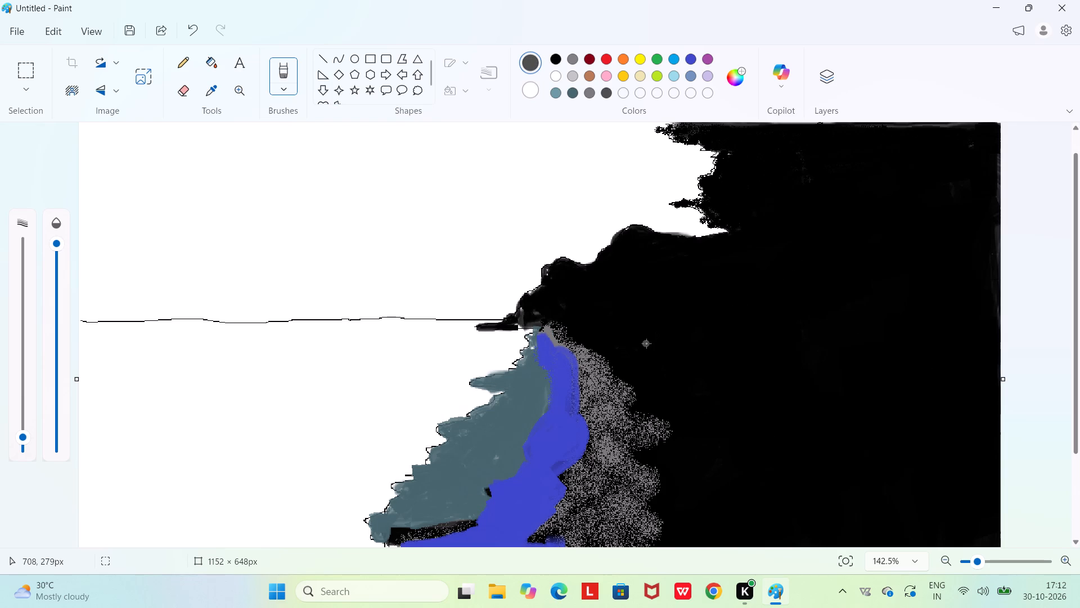
left_click(555, 331)
left_click_drag(555, 331, 591, 332)
left_click_drag(591, 332, 609, 328)
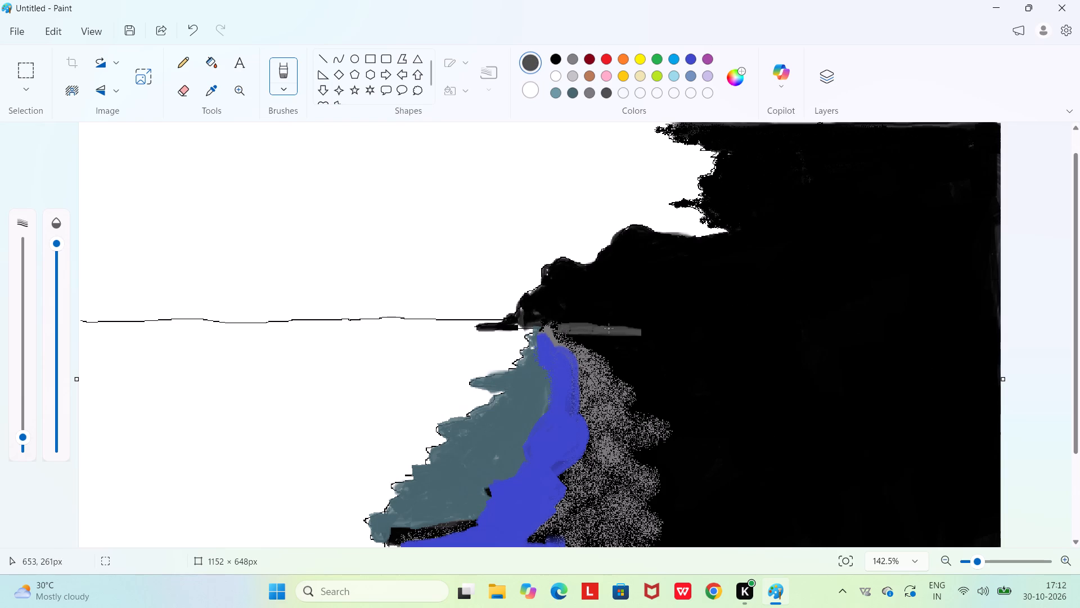
left_click_drag(609, 328, 592, 342)
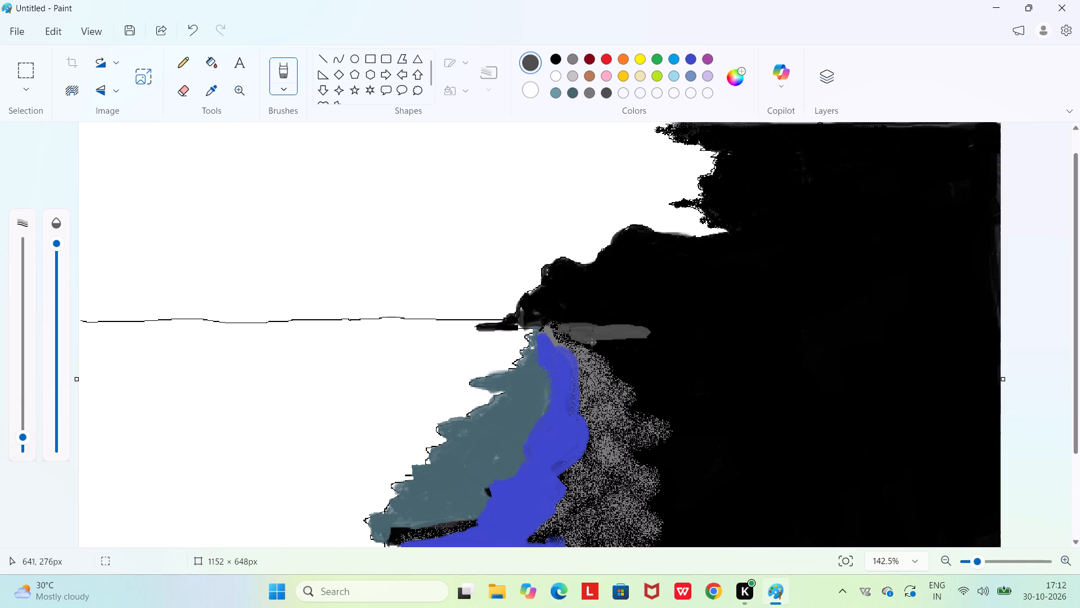
left_click_drag(592, 342, 607, 344)
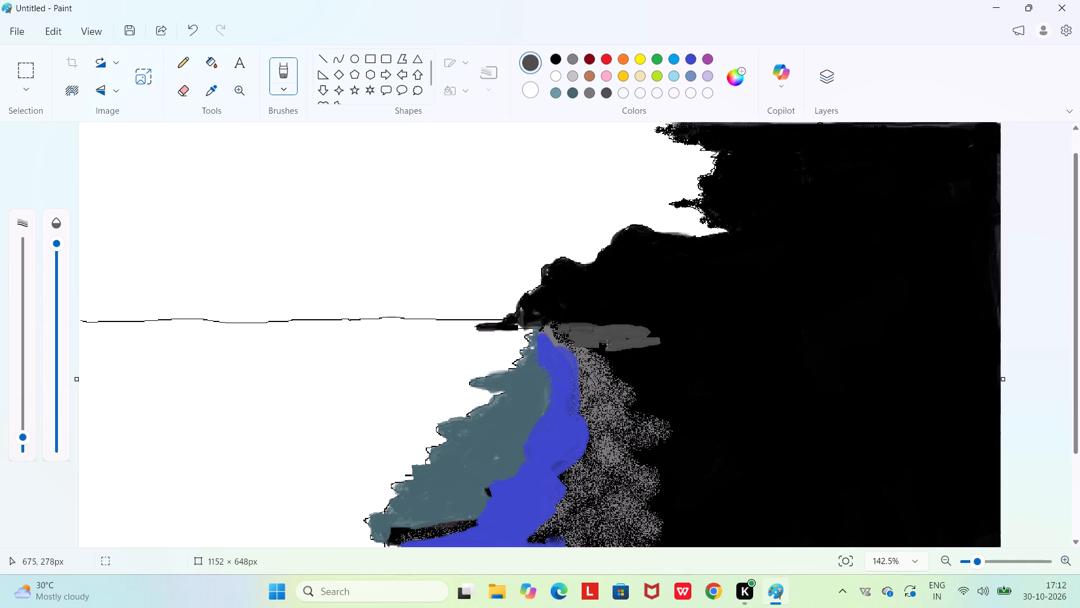
left_click_drag(607, 344, 643, 359)
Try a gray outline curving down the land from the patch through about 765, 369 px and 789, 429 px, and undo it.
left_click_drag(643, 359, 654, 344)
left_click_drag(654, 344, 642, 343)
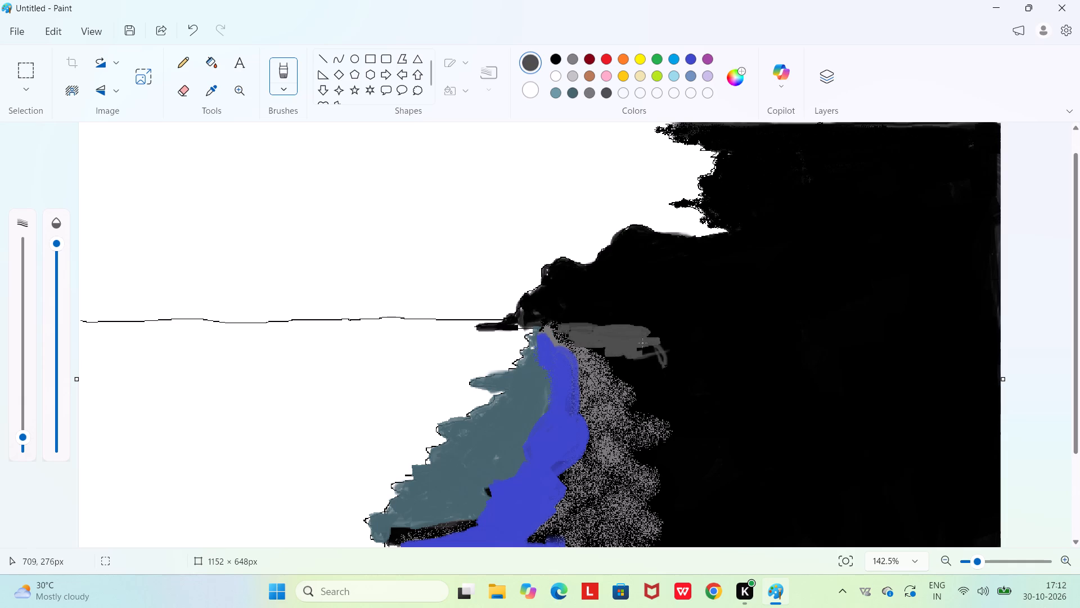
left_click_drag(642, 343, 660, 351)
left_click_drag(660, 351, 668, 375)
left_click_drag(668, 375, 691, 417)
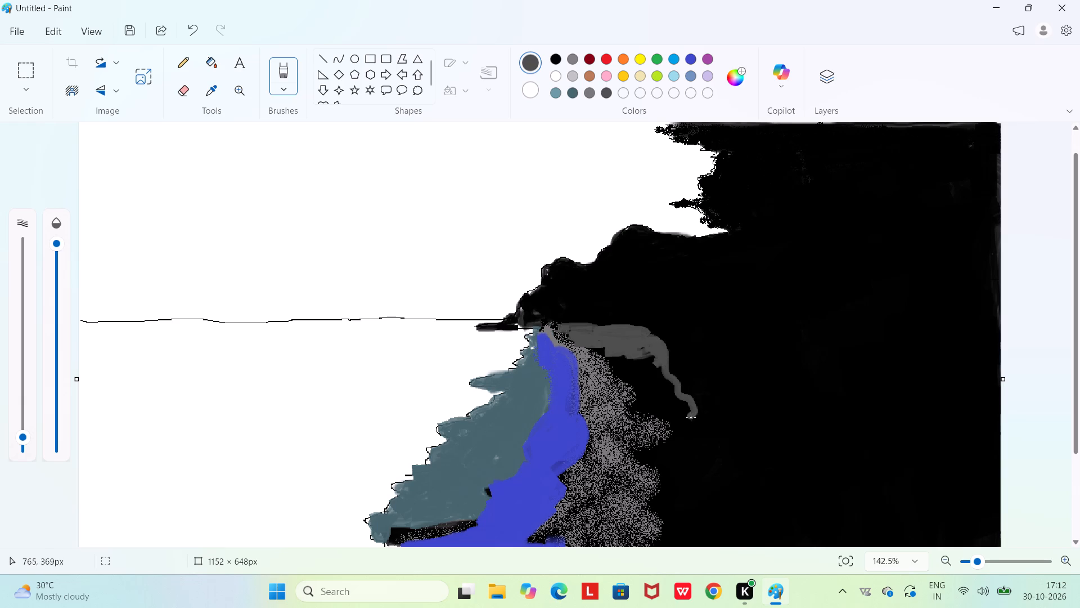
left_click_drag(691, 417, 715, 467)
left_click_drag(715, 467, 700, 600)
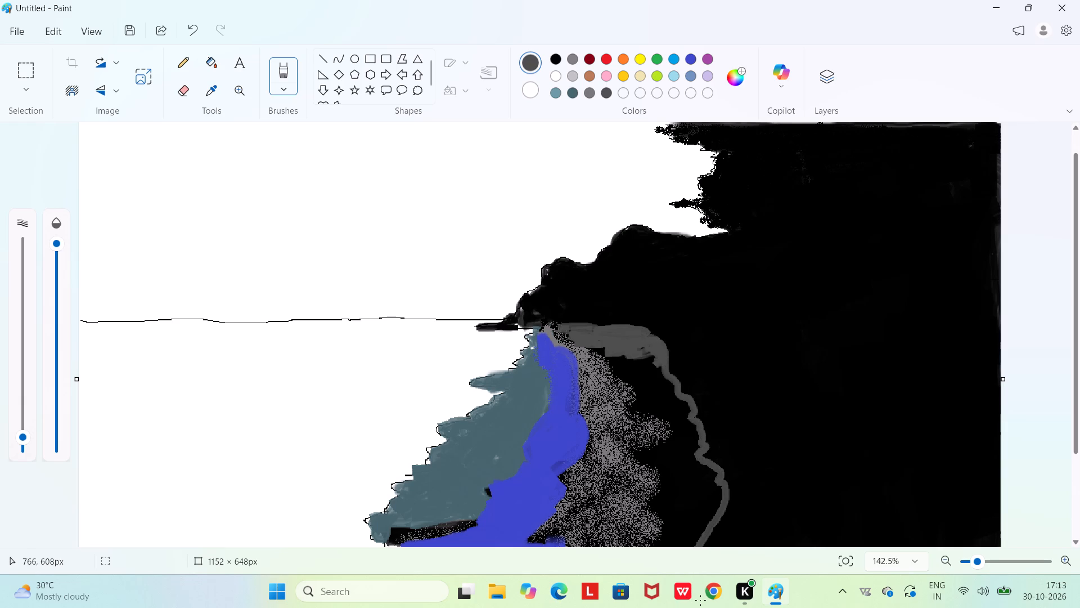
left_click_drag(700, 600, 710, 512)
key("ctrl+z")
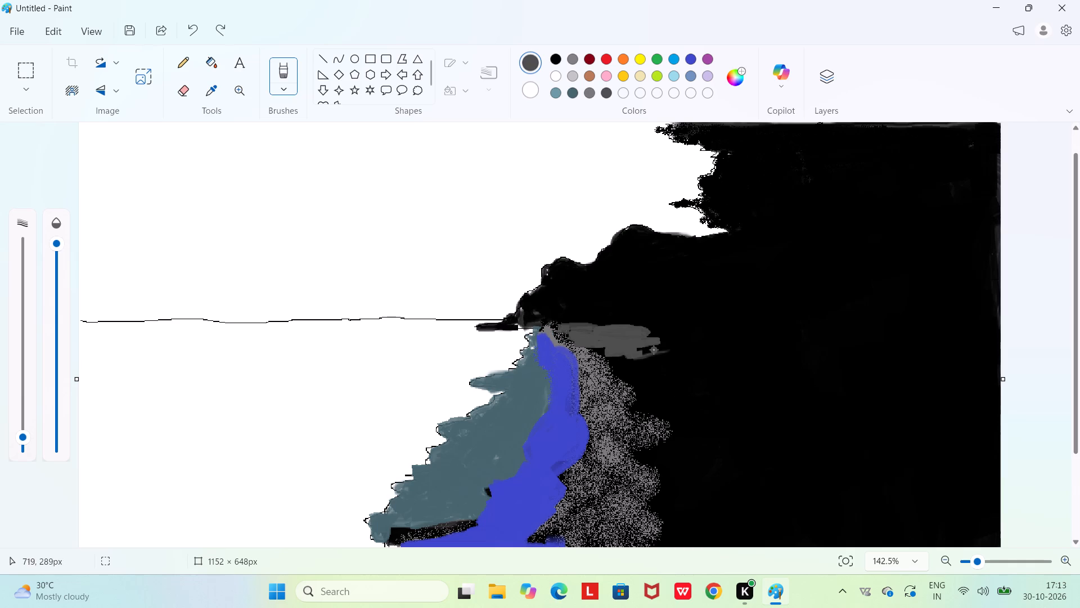
Draw a wavy gray outline from the patch's end near 719, 289 px through about 789, 354 px and 806, 442 px, curving back down the land.
left_click_drag(654, 350, 713, 407)
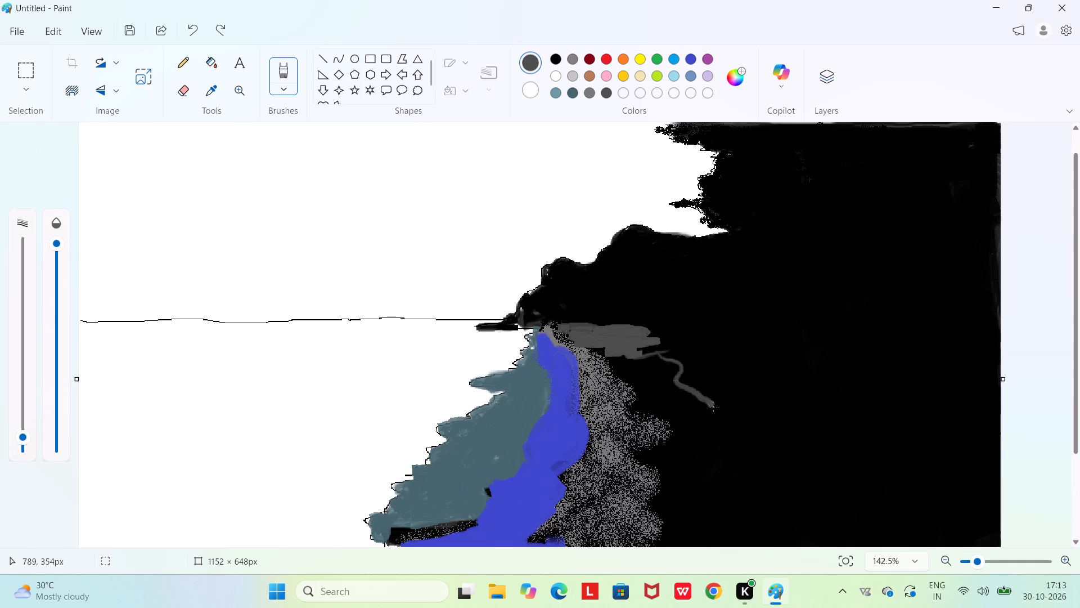
left_click_drag(713, 407, 718, 479)
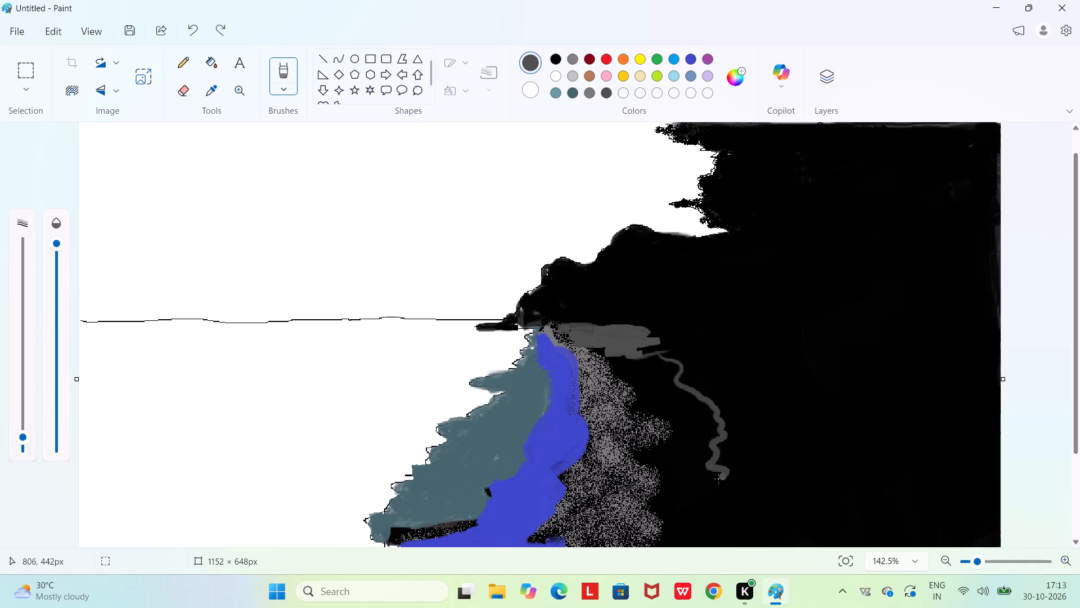
left_click_drag(718, 479, 646, 601)
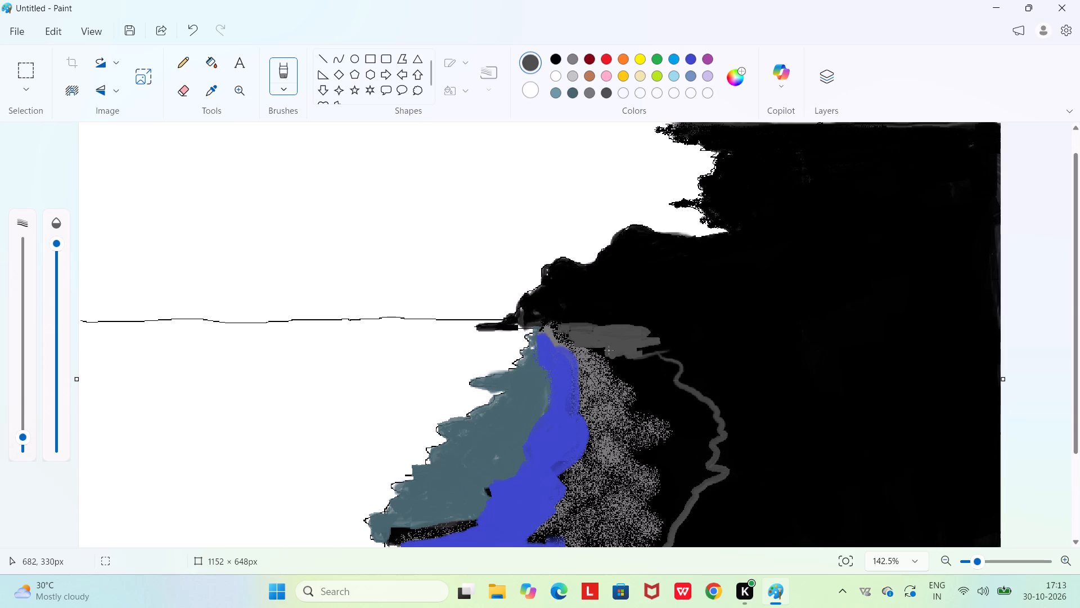
Enlarge the brush and fill the land between the speckled band and the outline with dark gray, from about 672, 298 px past 757, 457 px.
left_click(21, 436)
left_click_drag(19, 429, 20, 377)
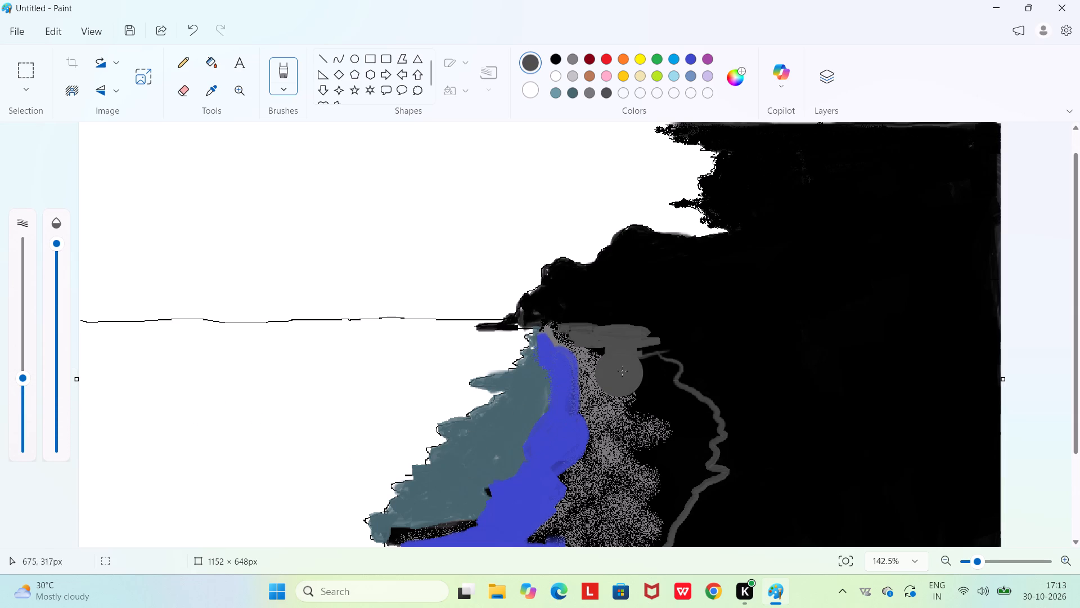
left_click_drag(624, 365, 614, 357)
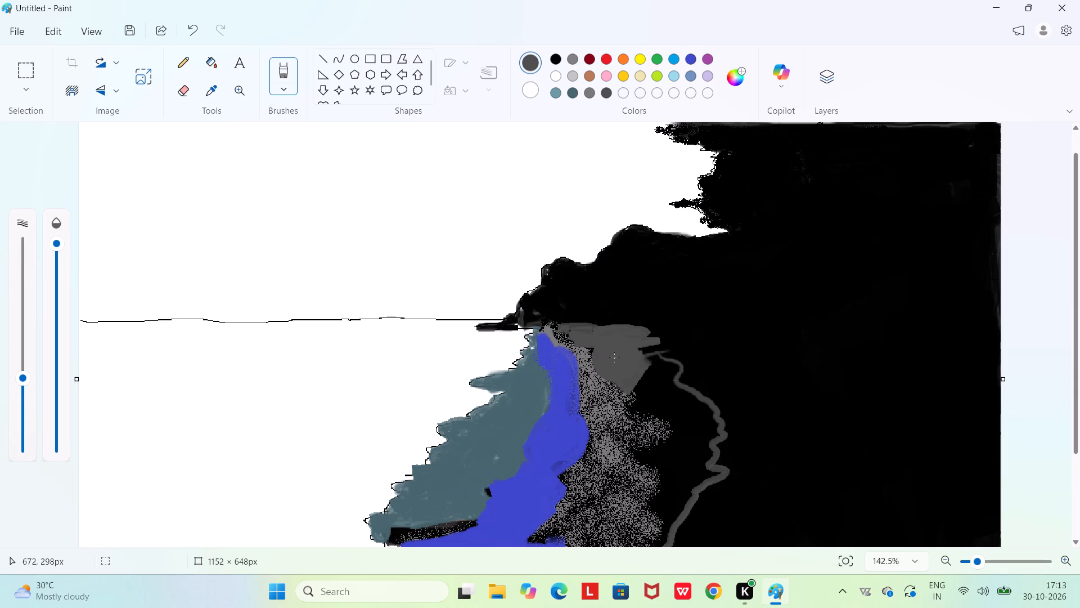
left_click_drag(614, 357, 679, 404)
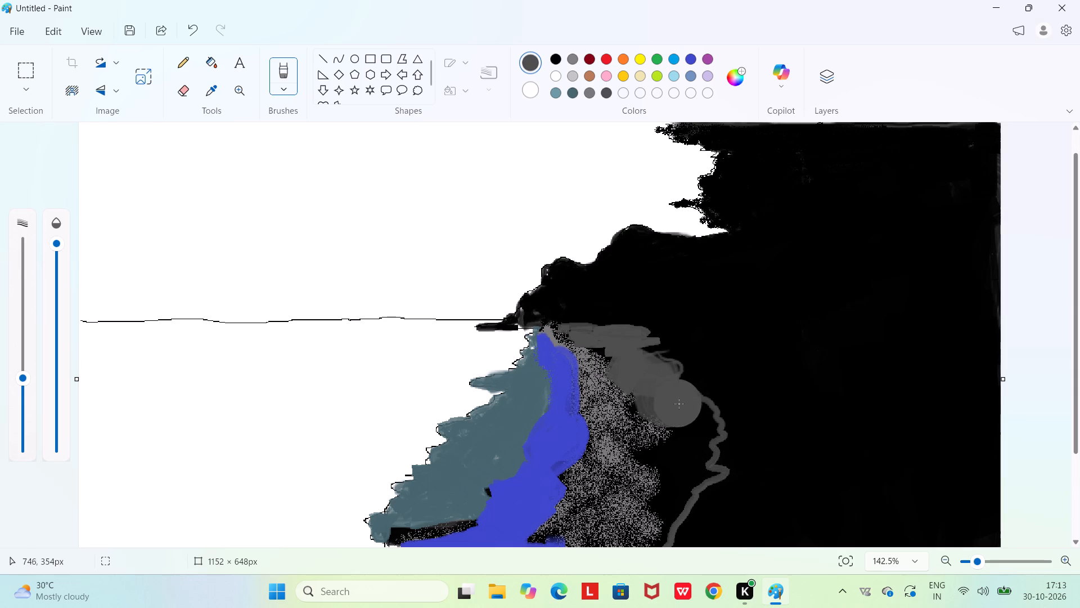
left_click_drag(679, 404, 654, 458)
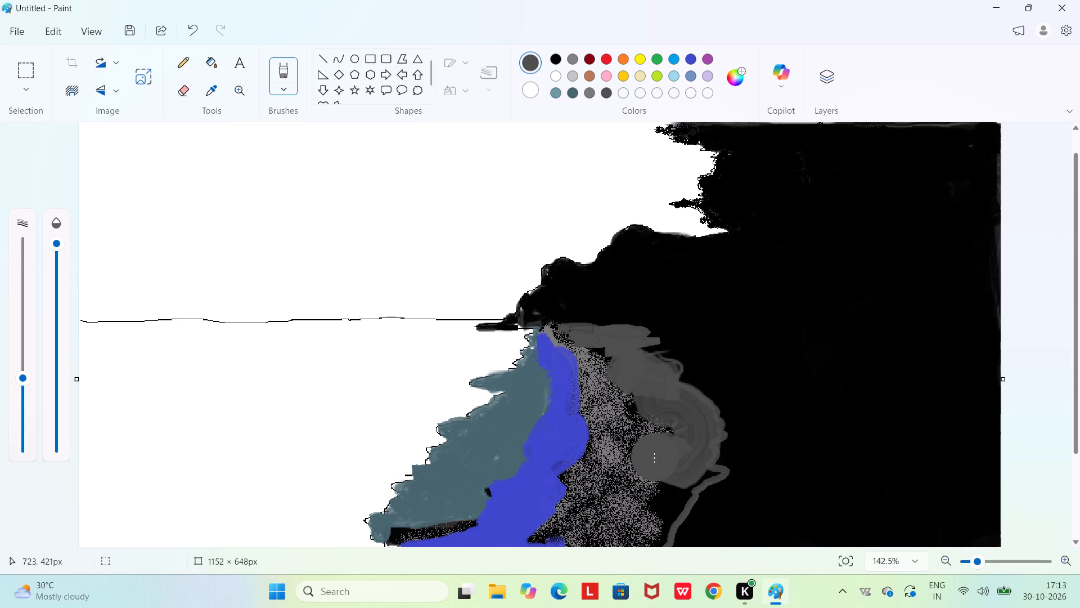
left_click_drag(654, 458, 690, 486)
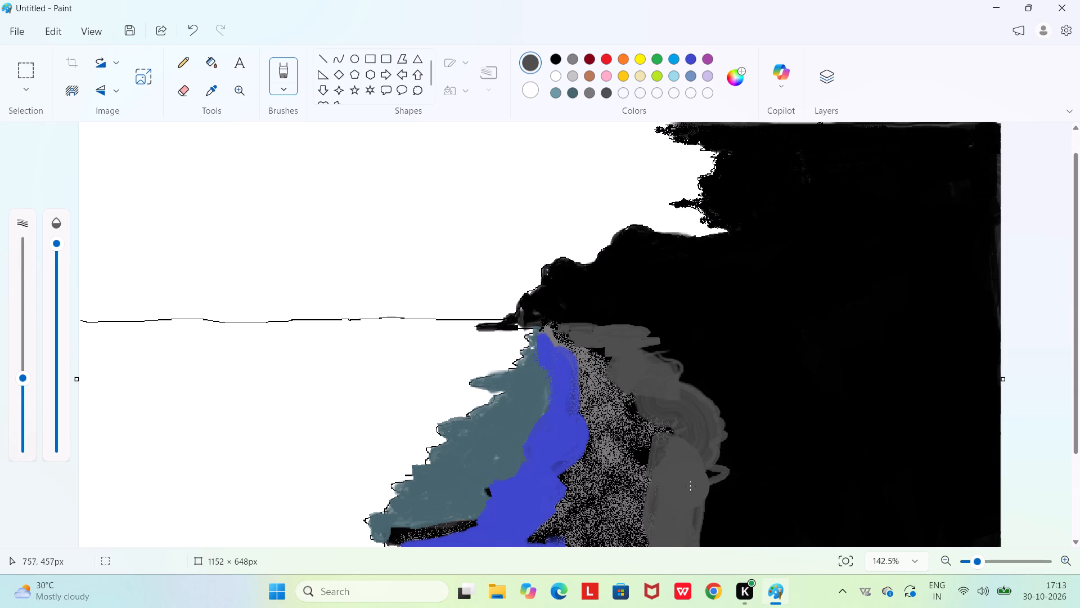
left_click_drag(690, 486, 683, 471)
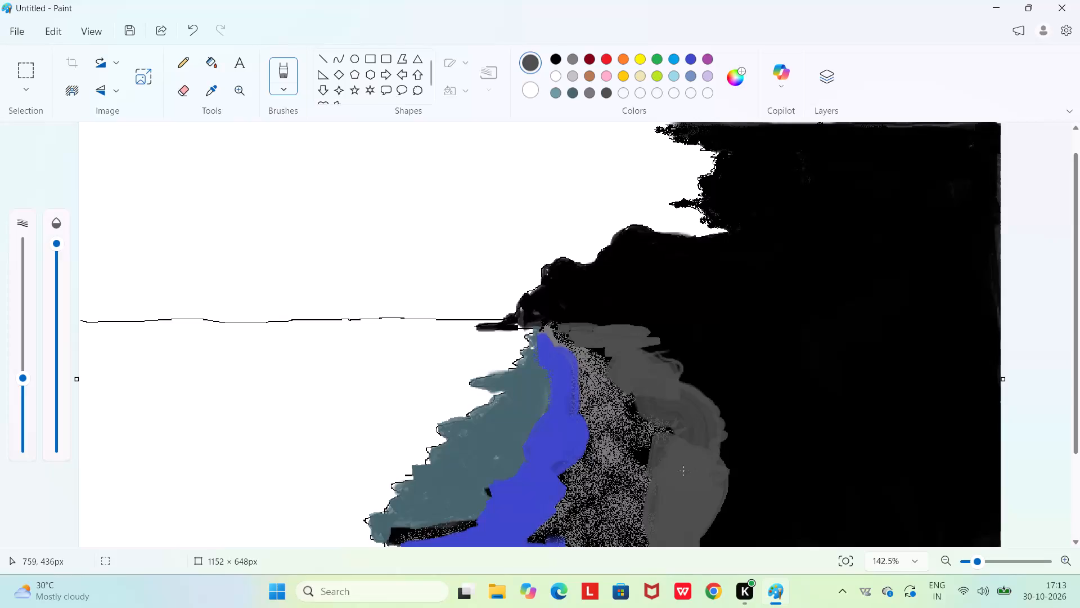
left_click_drag(683, 471, 643, 381)
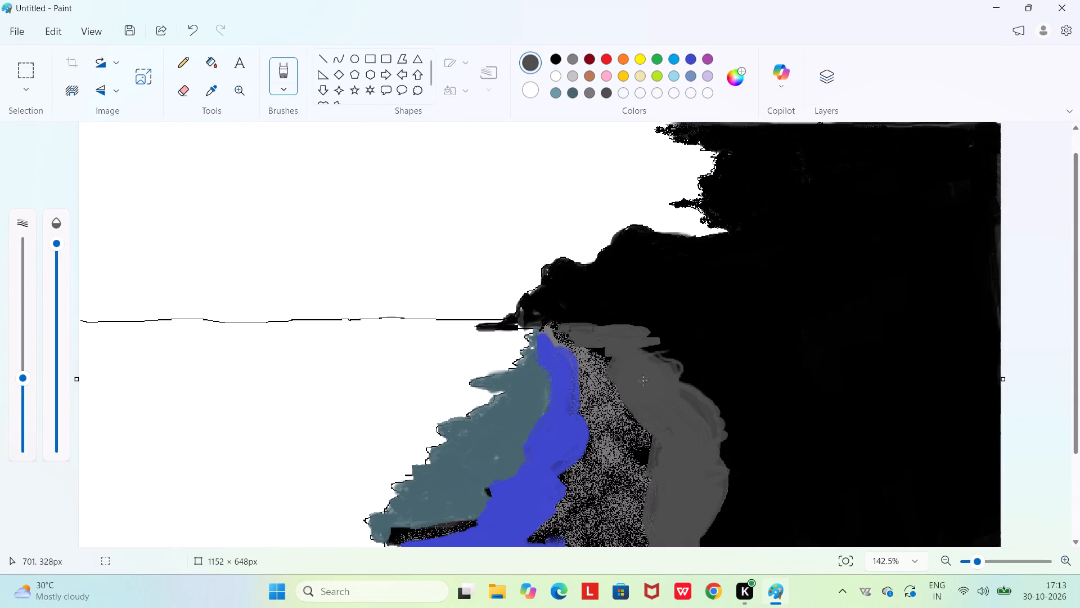
left_click_drag(643, 381, 610, 350)
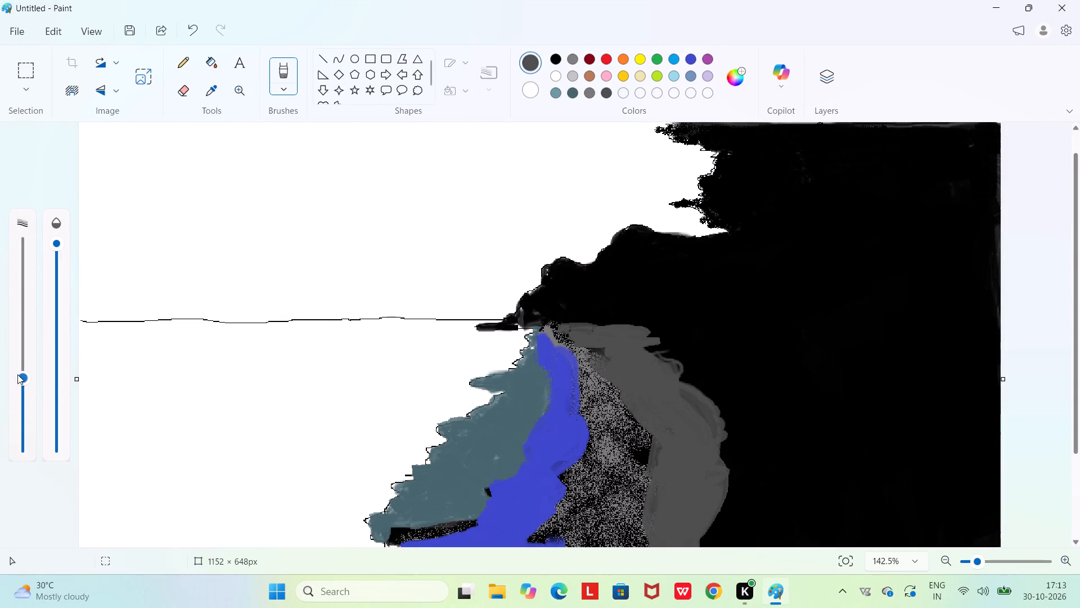
Reduce the brush size, smooth the gray area's upper and outer edges, and bulge its outer side slightly beyond about 815, 406 px.
left_click_drag(17, 374, 38, 419)
left_click_drag(614, 354, 600, 347)
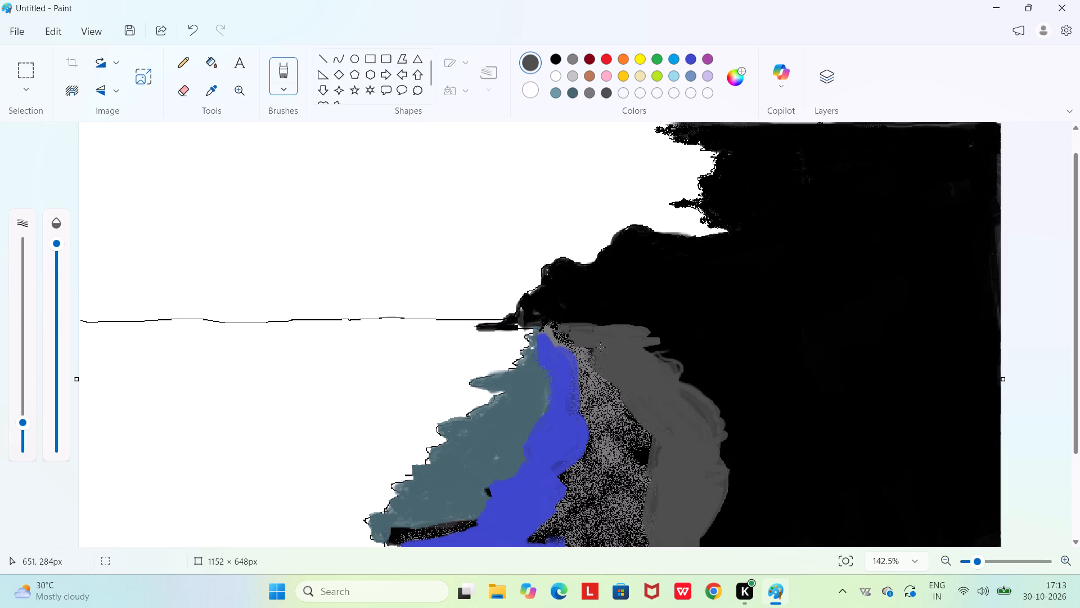
left_click_drag(600, 347, 686, 395)
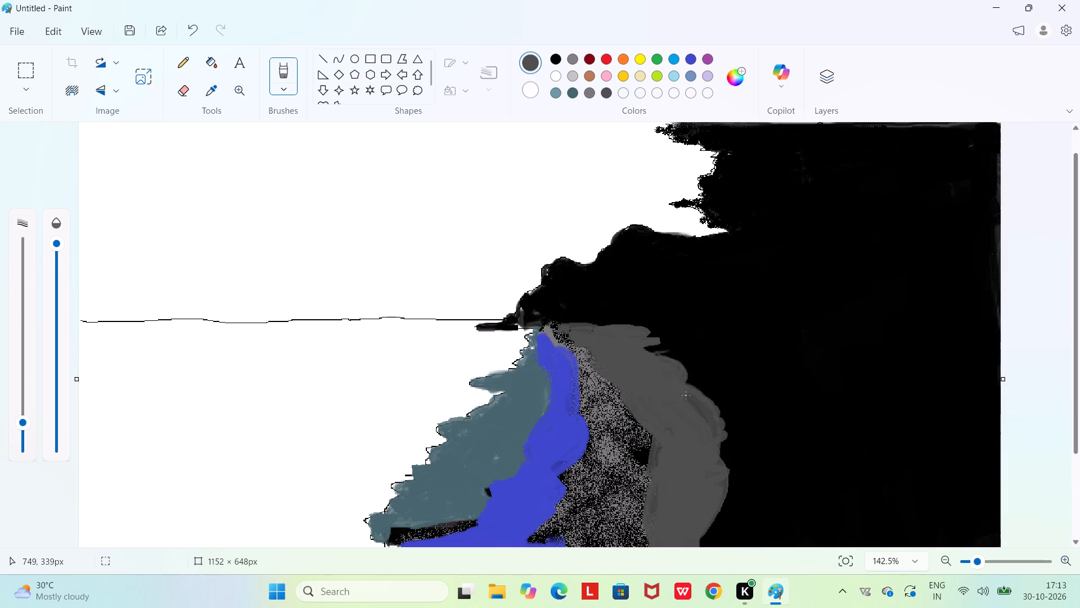
left_click_drag(686, 395, 724, 470)
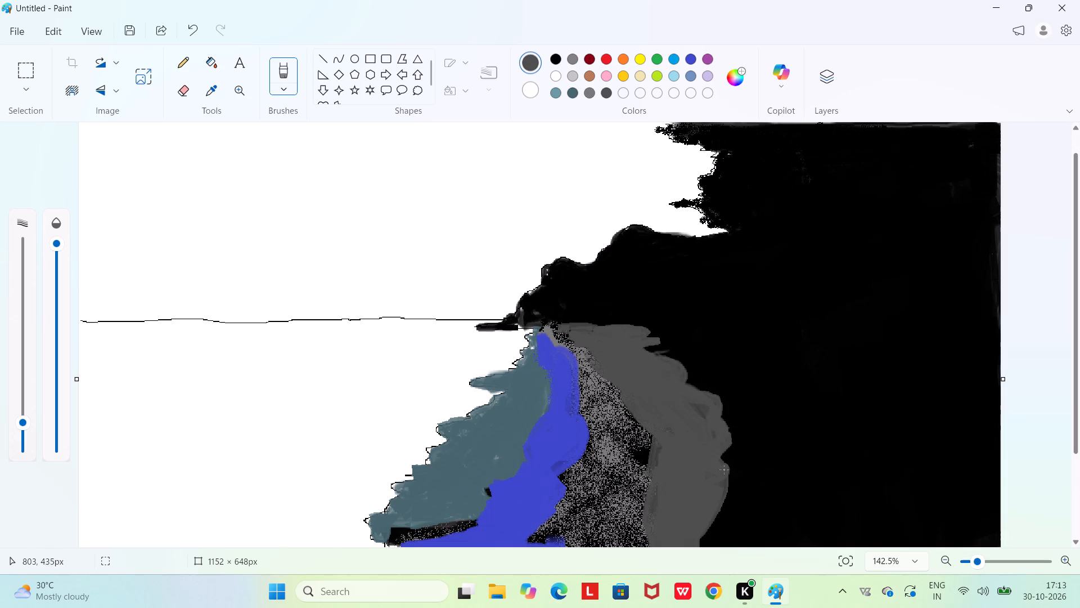
left_click_drag(724, 470, 732, 445)
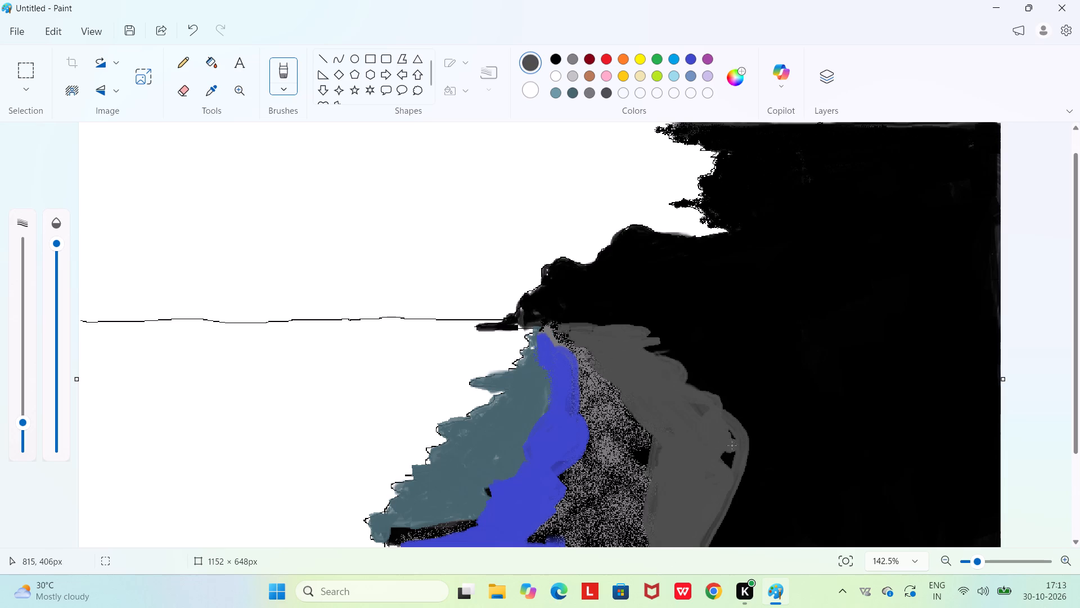
left_click_drag(732, 445, 719, 433)
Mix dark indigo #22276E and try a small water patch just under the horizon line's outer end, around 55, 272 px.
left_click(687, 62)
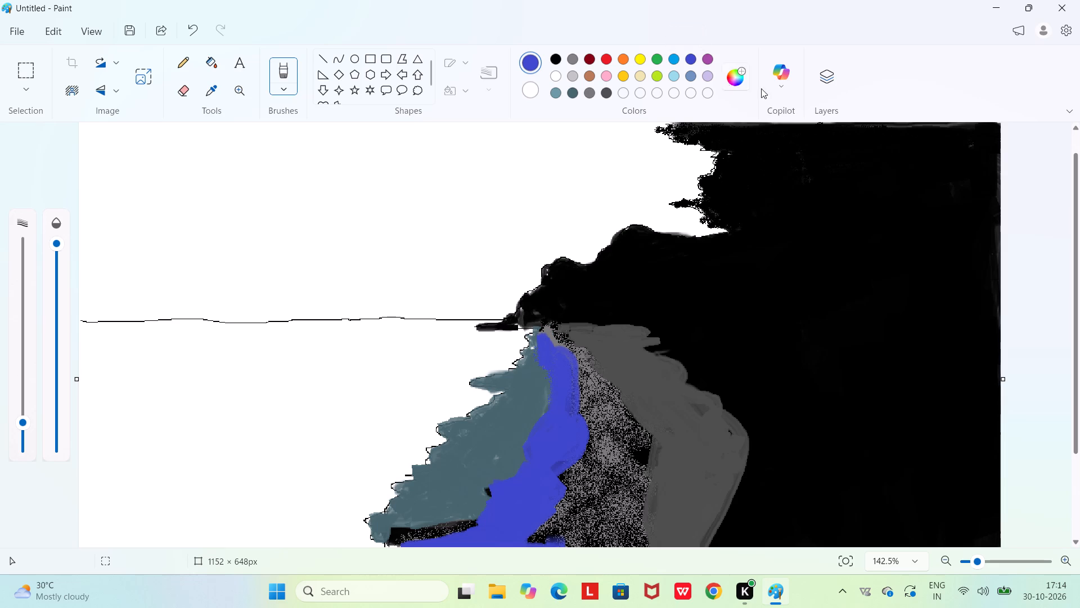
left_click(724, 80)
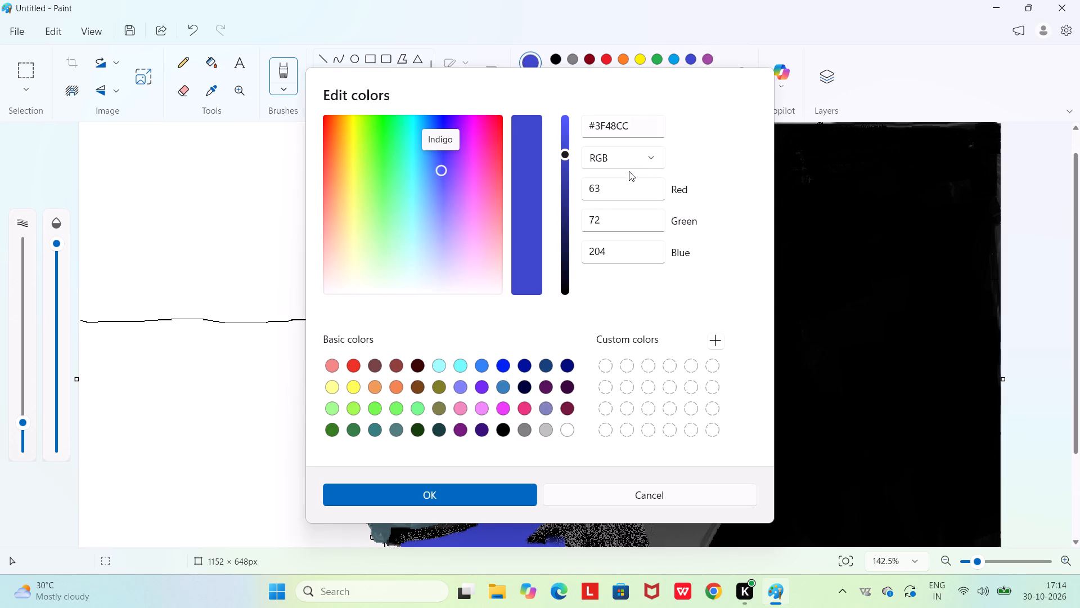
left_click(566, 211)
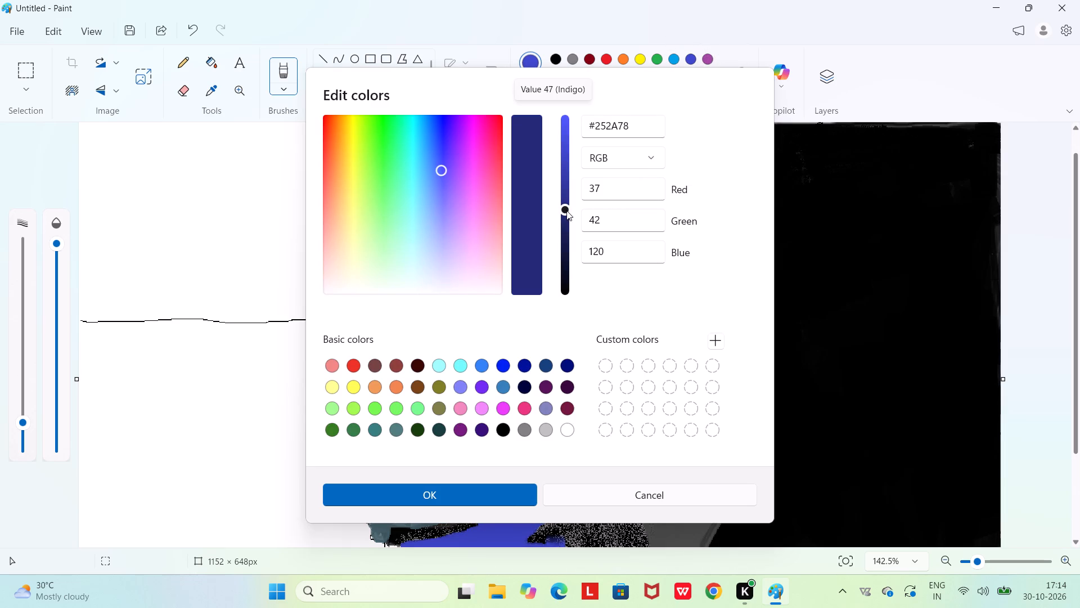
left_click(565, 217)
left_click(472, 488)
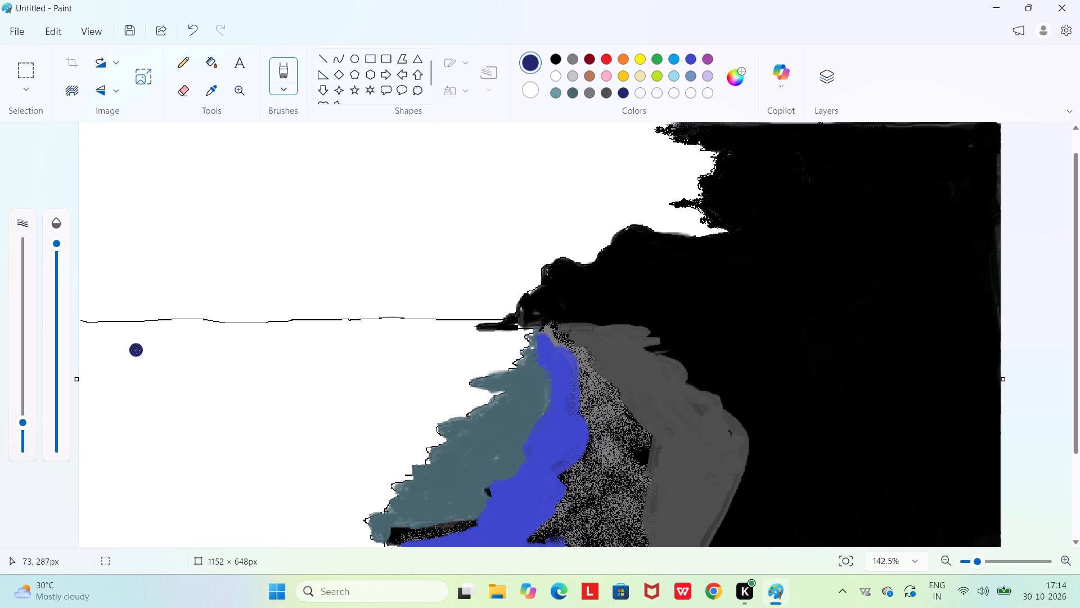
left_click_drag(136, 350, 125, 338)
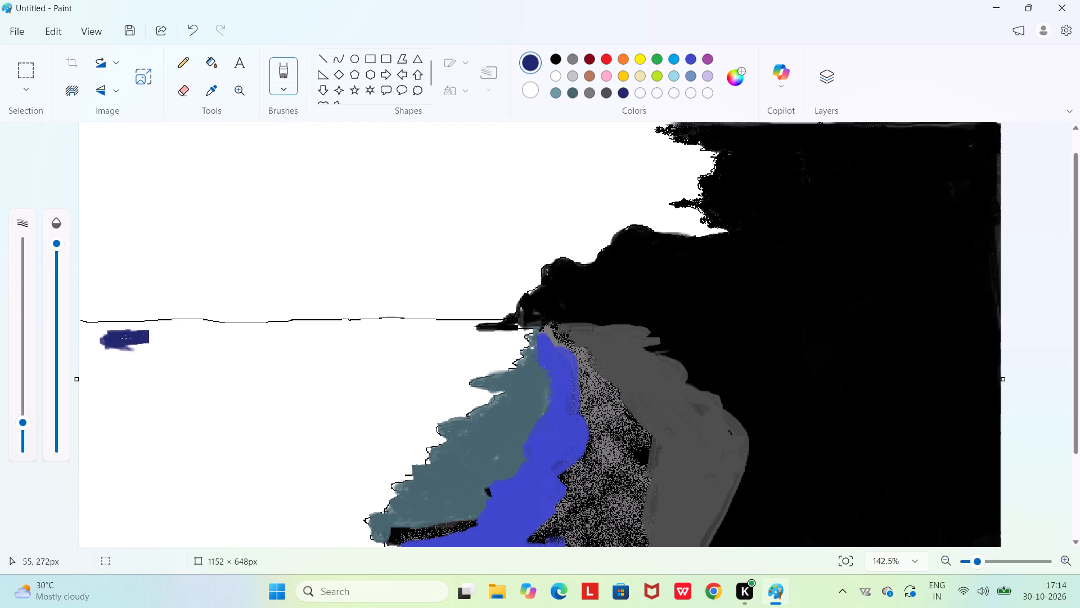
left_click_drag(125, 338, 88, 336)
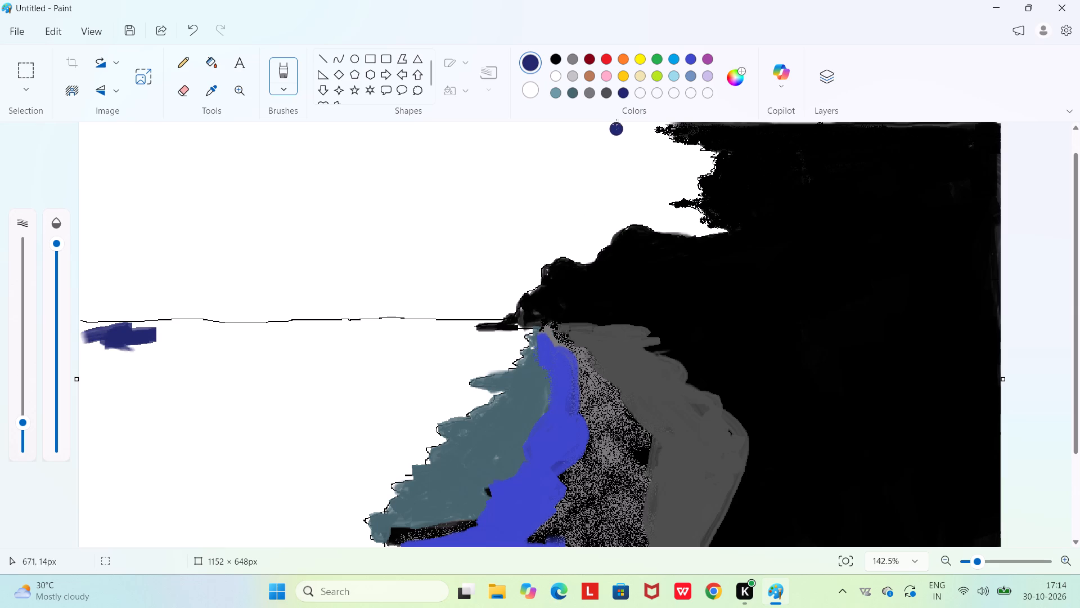
Darken the indigo to #181C4F and repaint the patch under the horizon, adding a short downward stroke along the canvas edge.
left_click(623, 92)
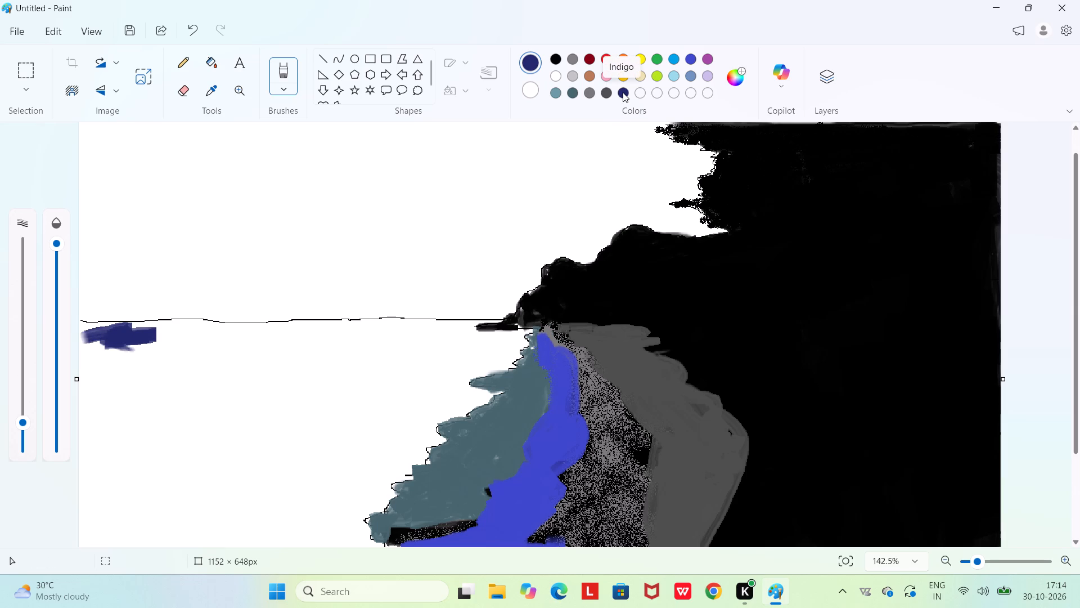
double_click(623, 92)
left_click(736, 74)
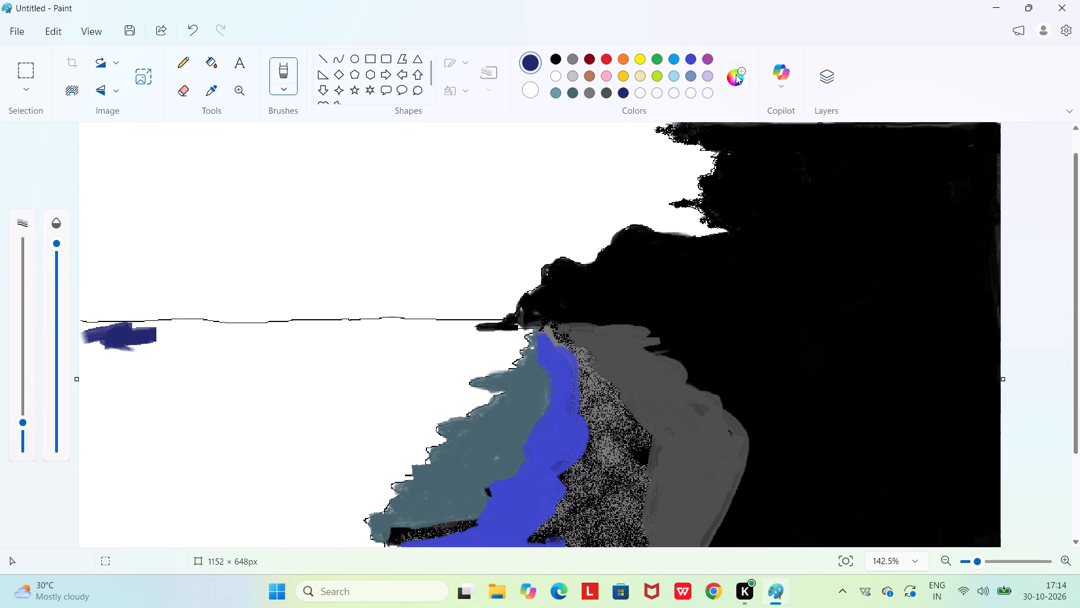
left_click(566, 229)
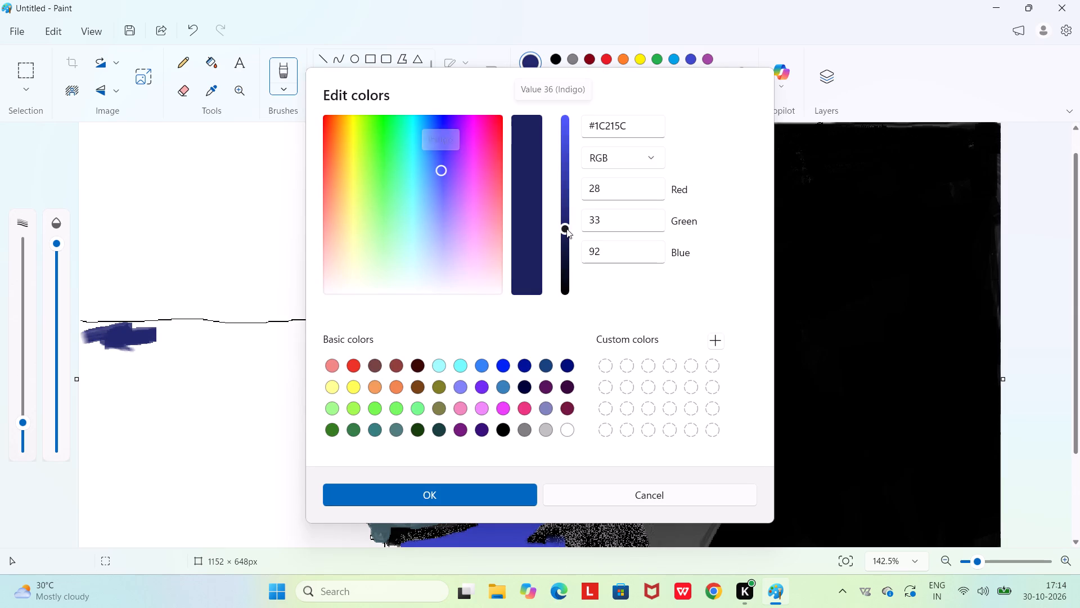
left_click(566, 231)
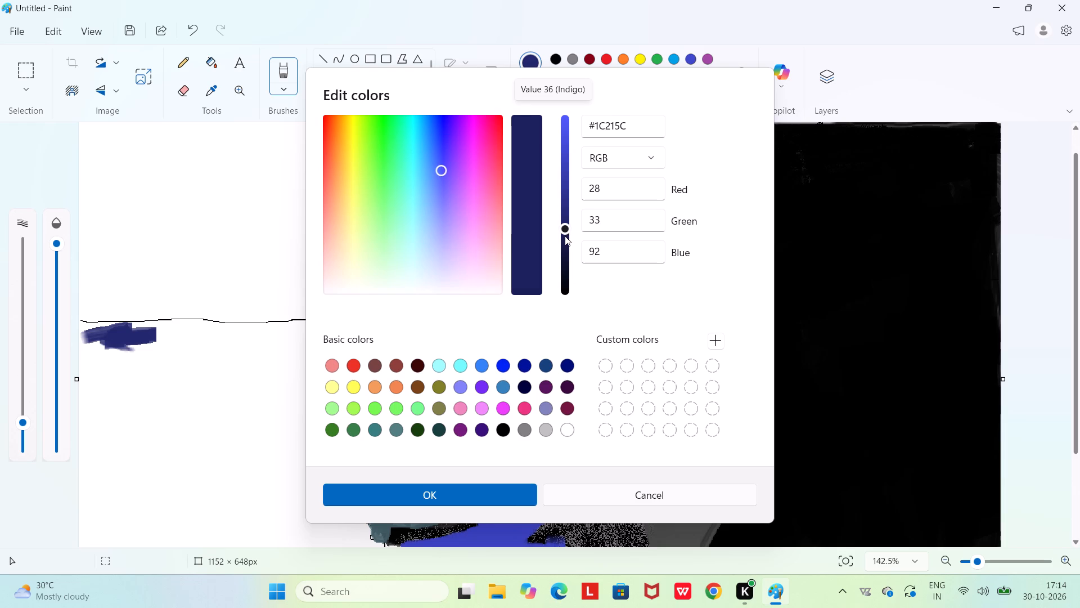
left_click(565, 236)
left_click(504, 499)
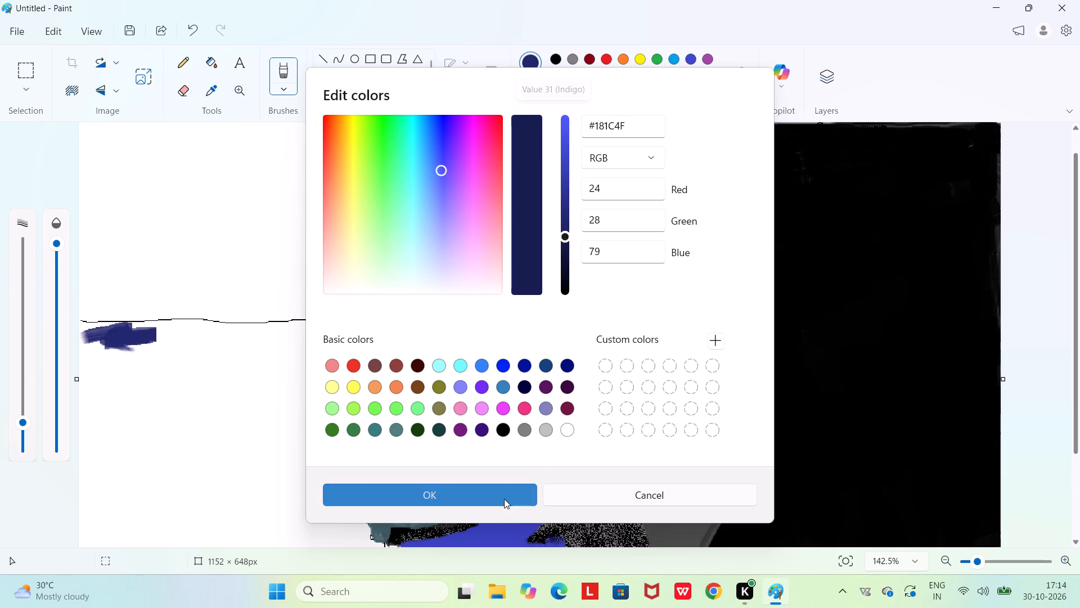
left_click(84, 328)
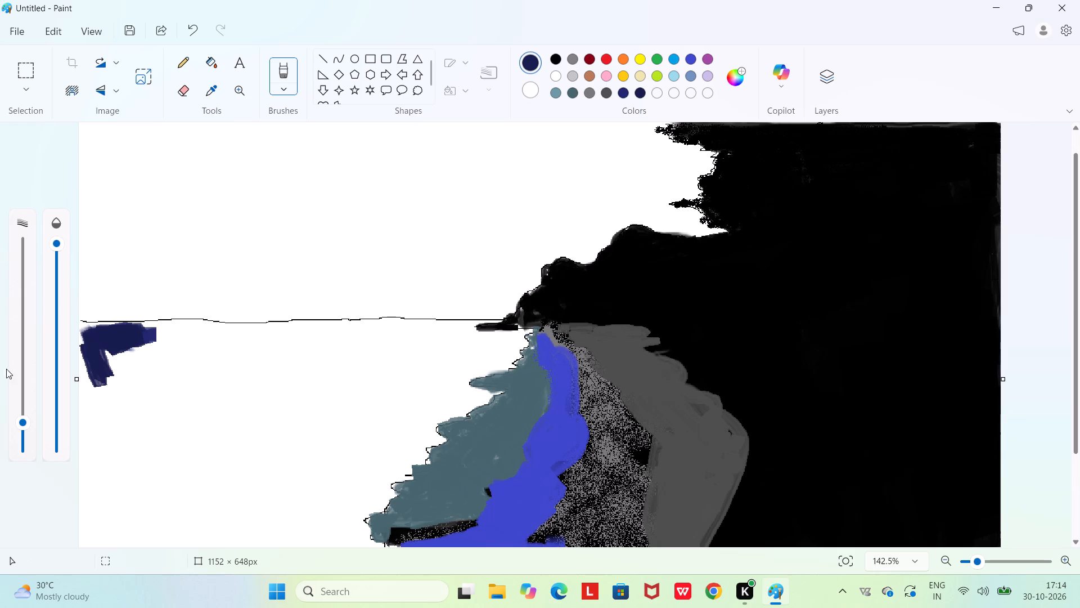
Enlarge the brush and paint a dark indigo strip about 125 px wide down the canvas's outer edge below the horizon.
left_click(18, 382)
left_click(21, 360)
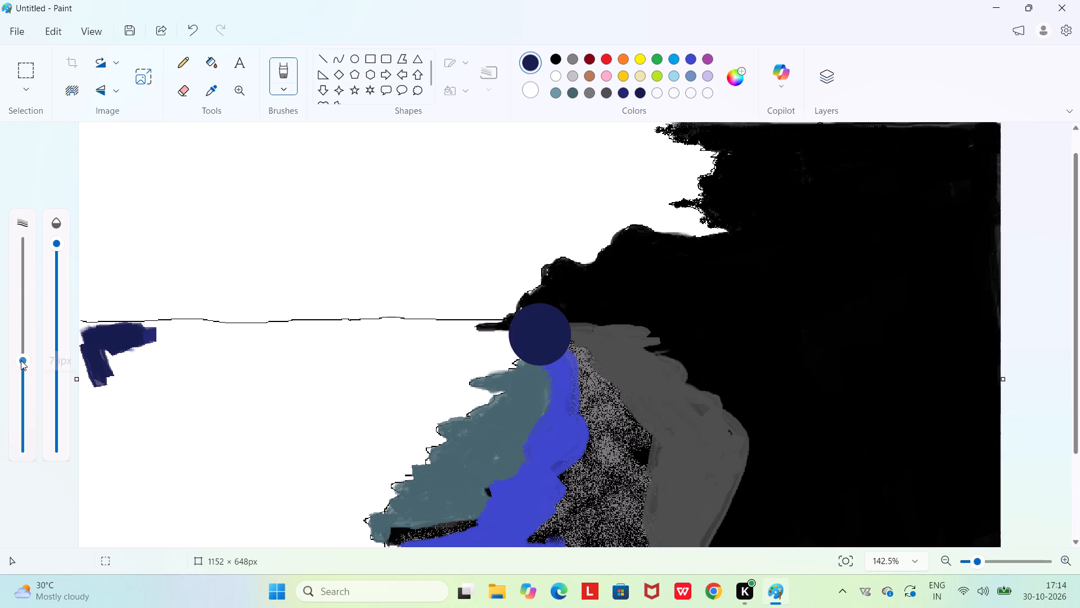
left_click_drag(143, 363, 124, 382)
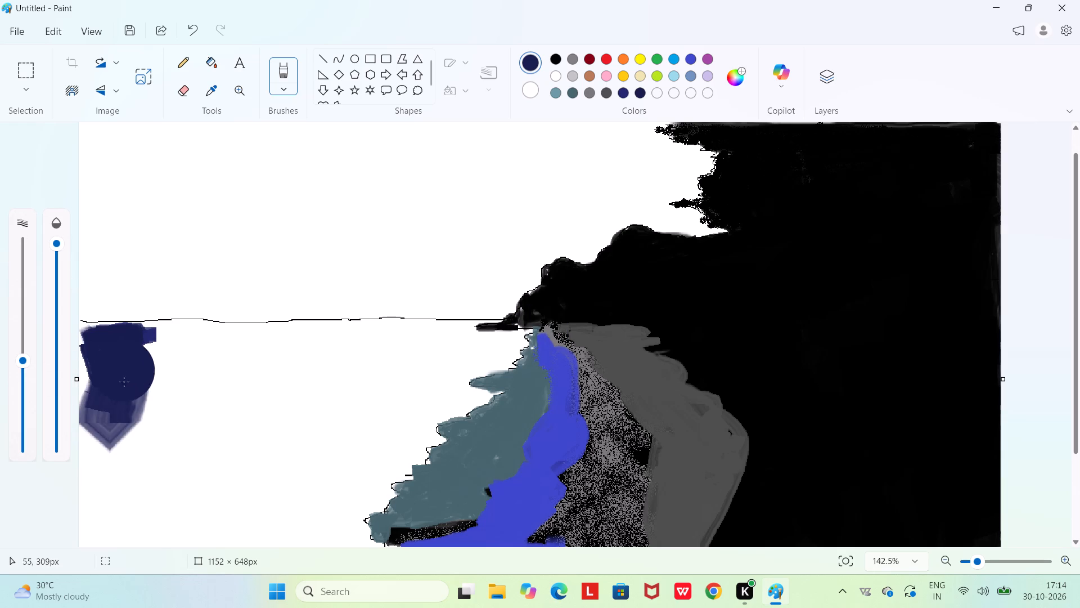
left_click_drag(124, 382, 93, 350)
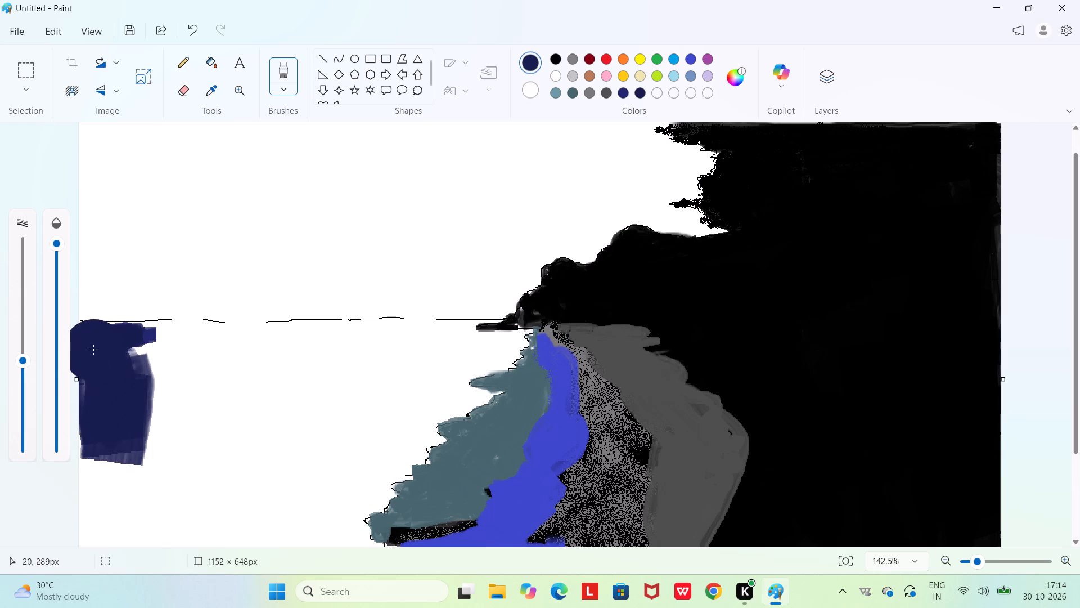
left_click_drag(93, 350, 111, 514)
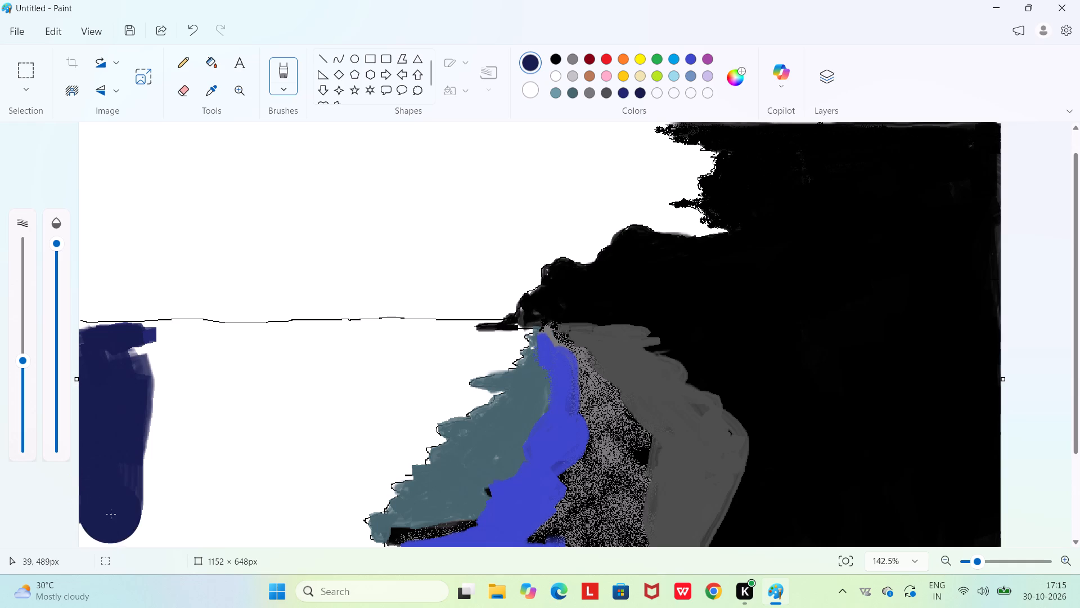
left_click_drag(111, 514, 125, 421)
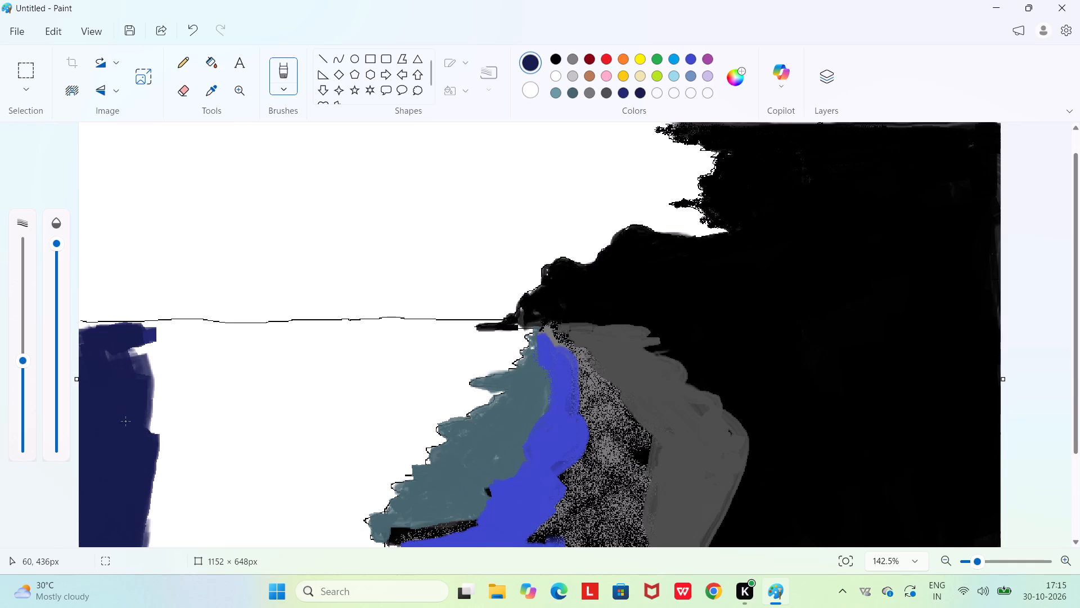
left_click_drag(125, 421, 124, 364)
left_click_drag(124, 364, 148, 381)
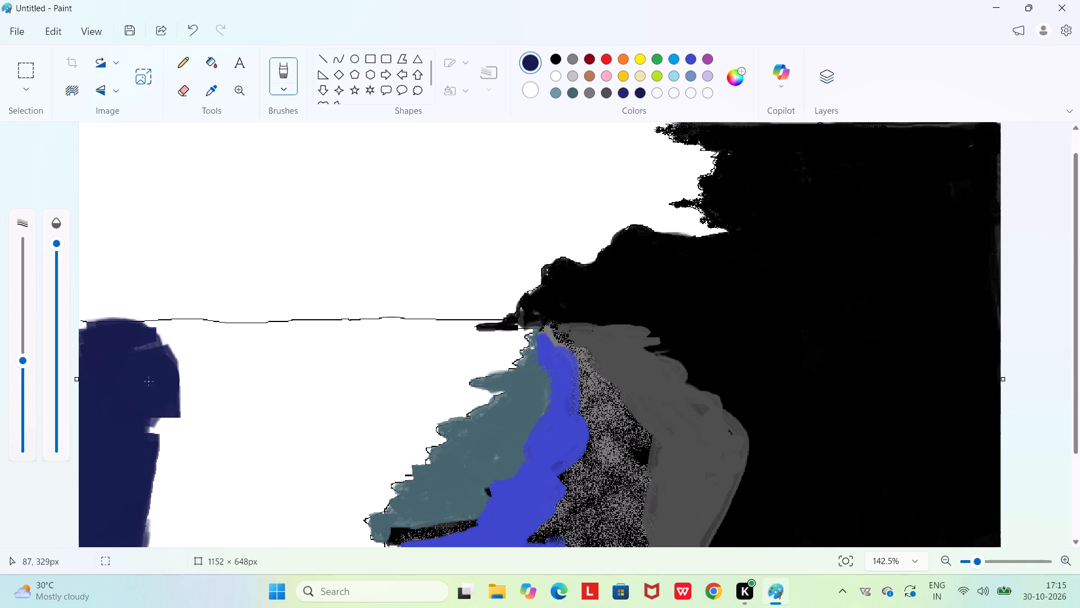
left_click_drag(148, 381, 148, 435)
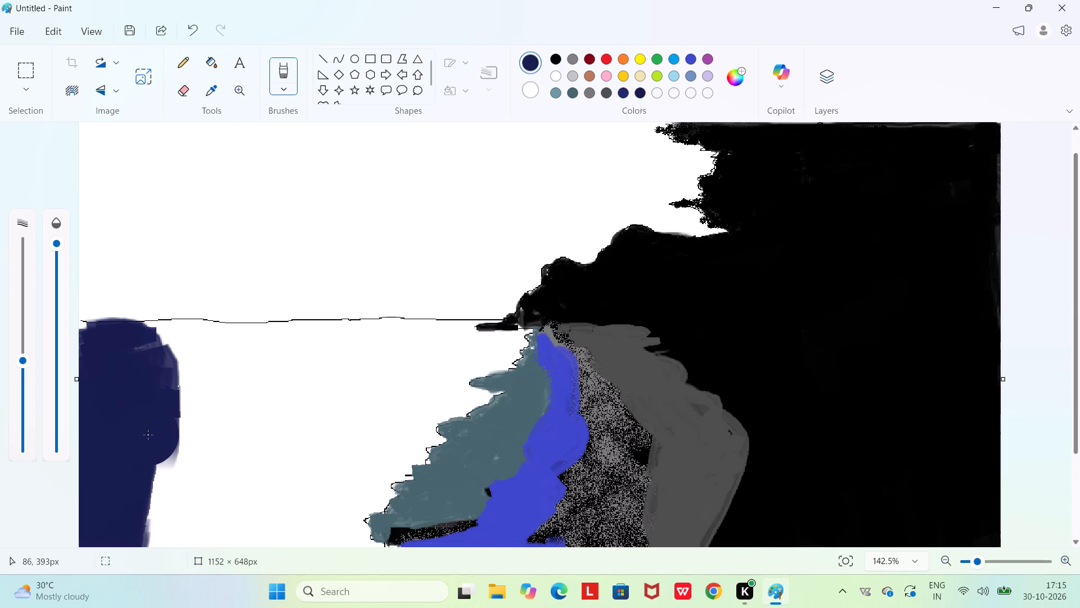
Extend the dark indigo sea in a broad band beneath the horizon line, reaching about 488 px across towards the shore.
left_click_drag(193, 413, 201, 403)
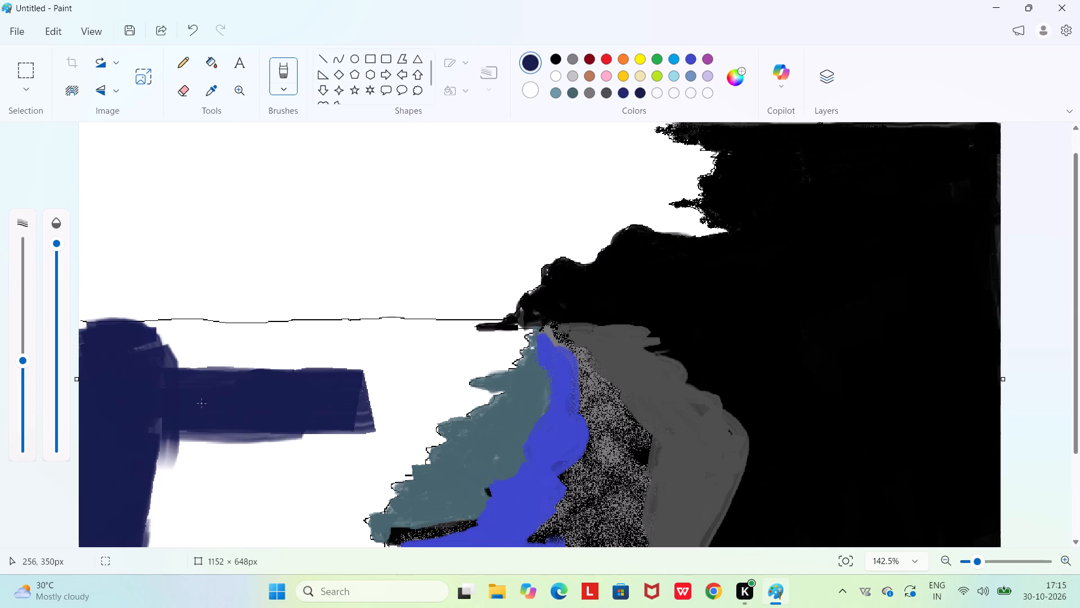
left_click_drag(201, 403, 242, 397)
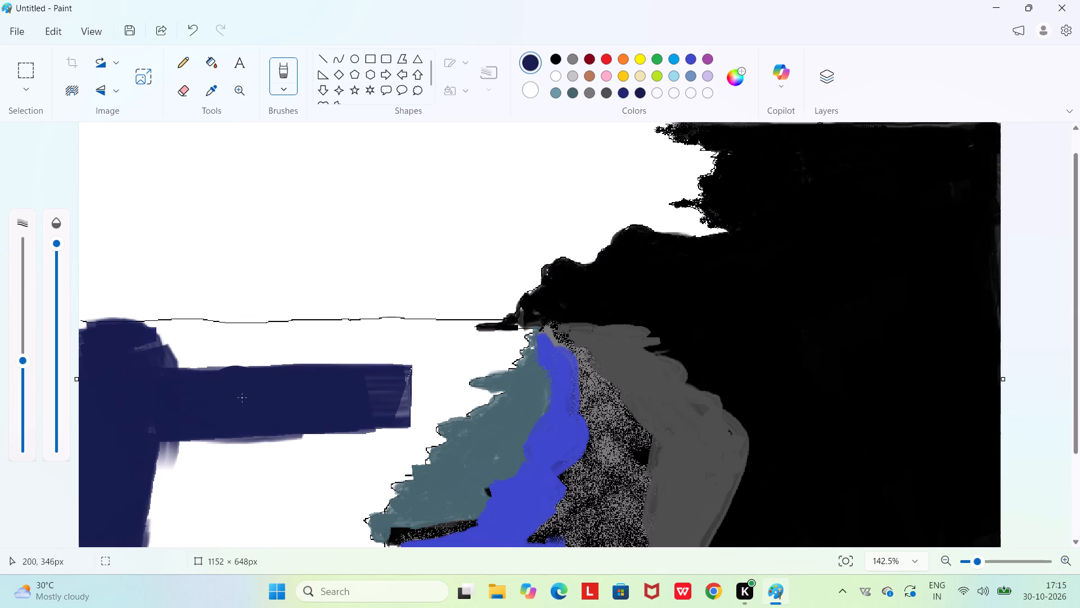
left_click_drag(242, 397, 246, 378)
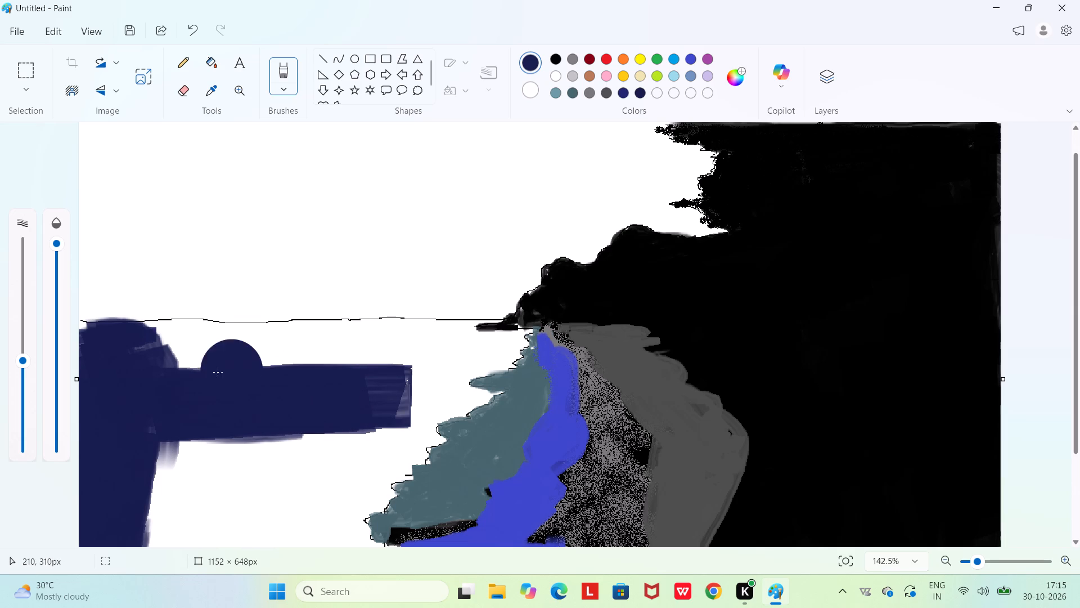
left_click(214, 372)
left_click_drag(214, 372, 139, 360)
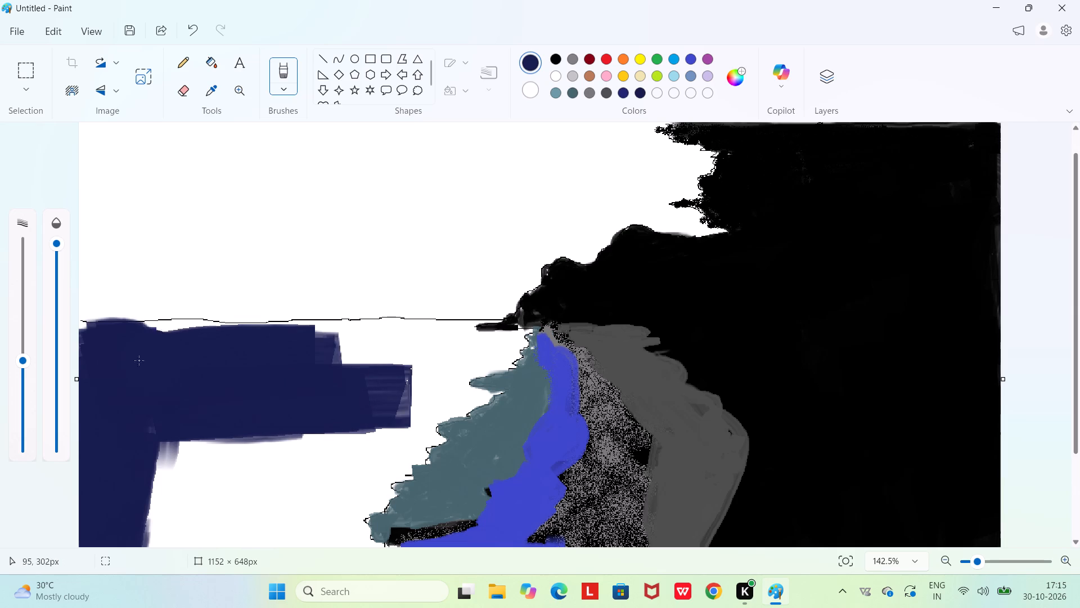
left_click_drag(139, 360, 165, 351)
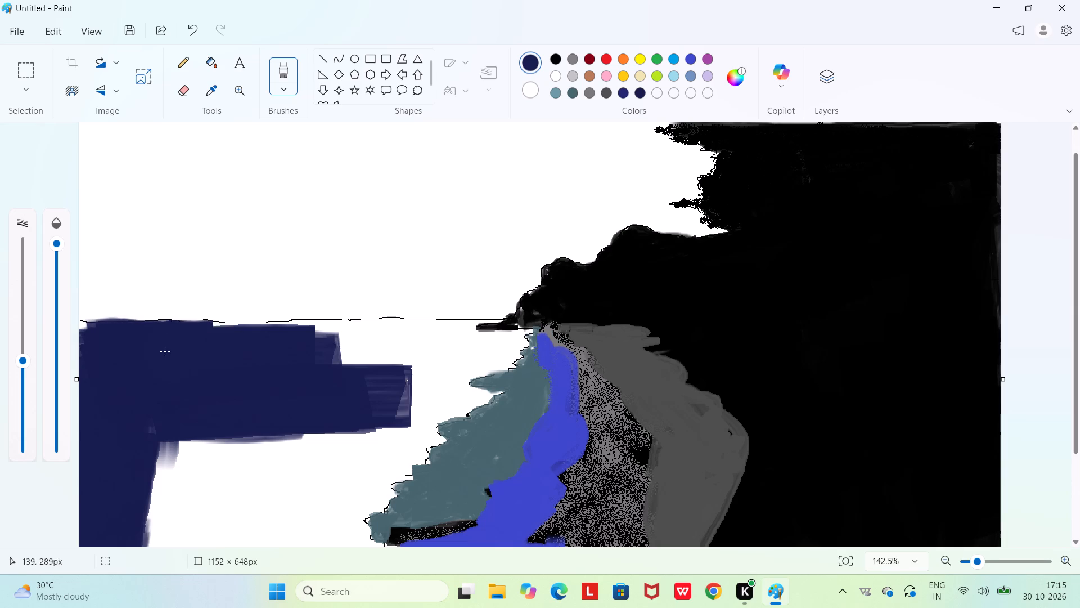
left_click_drag(165, 351, 431, 354)
left_click(431, 354)
left_click_drag(431, 354, 404, 356)
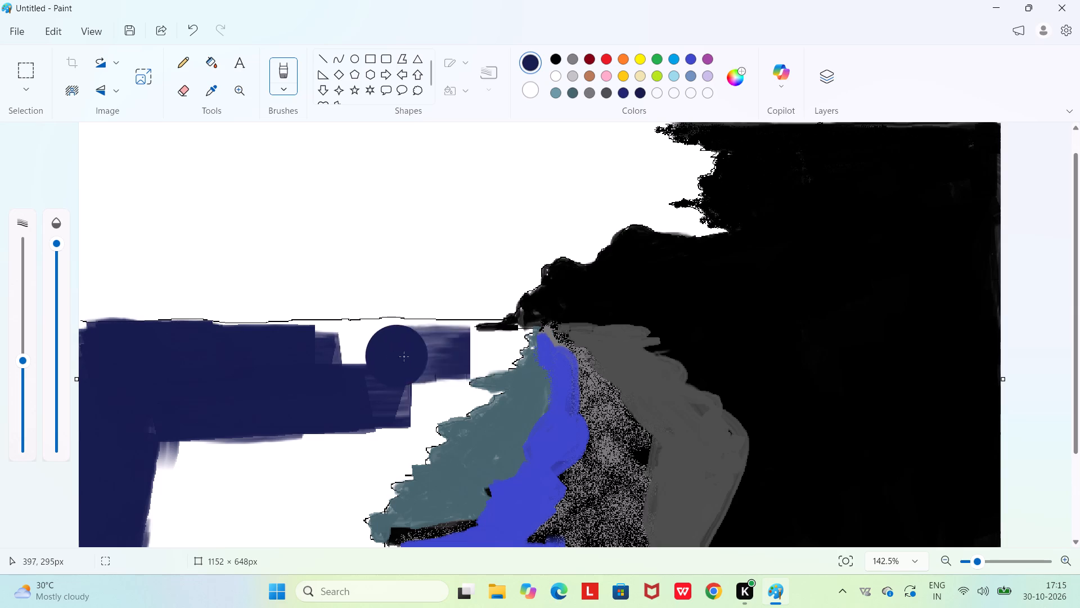
left_click_drag(404, 356, 382, 351)
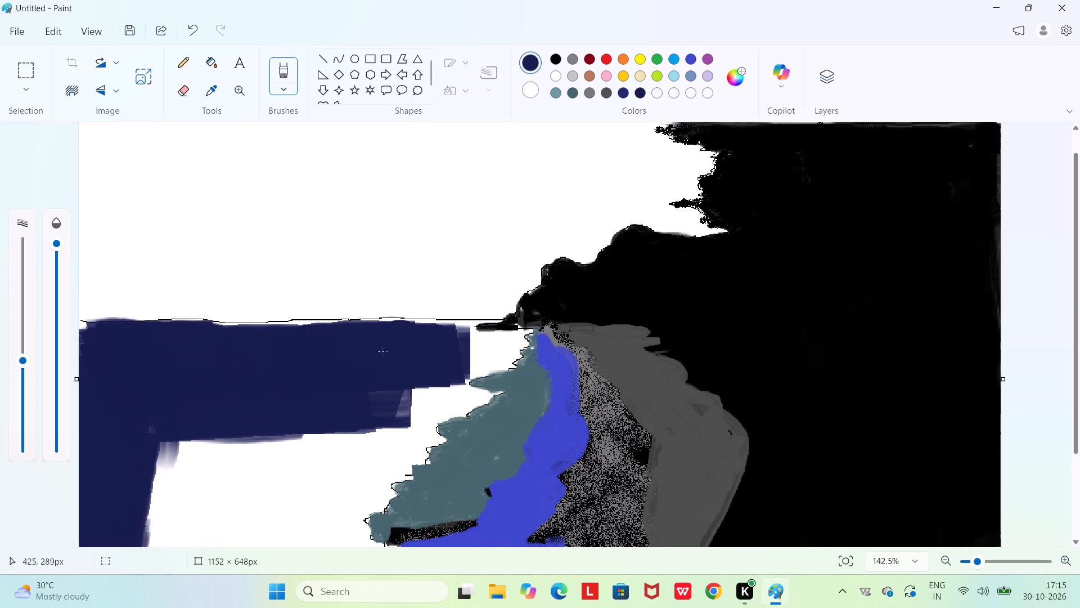
Fill the lower part of the sea with dark indigo, from the outer strip to just short of the blue-gray shoreline's lower tip.
left_click_drag(382, 351, 206, 429)
left_click(206, 429)
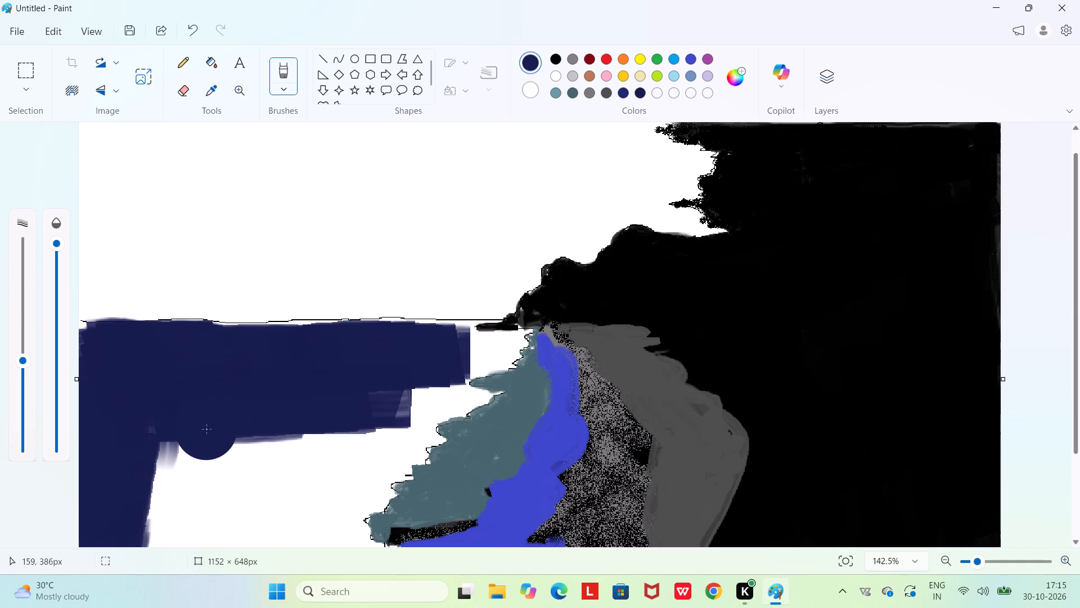
left_click_drag(206, 429, 93, 516)
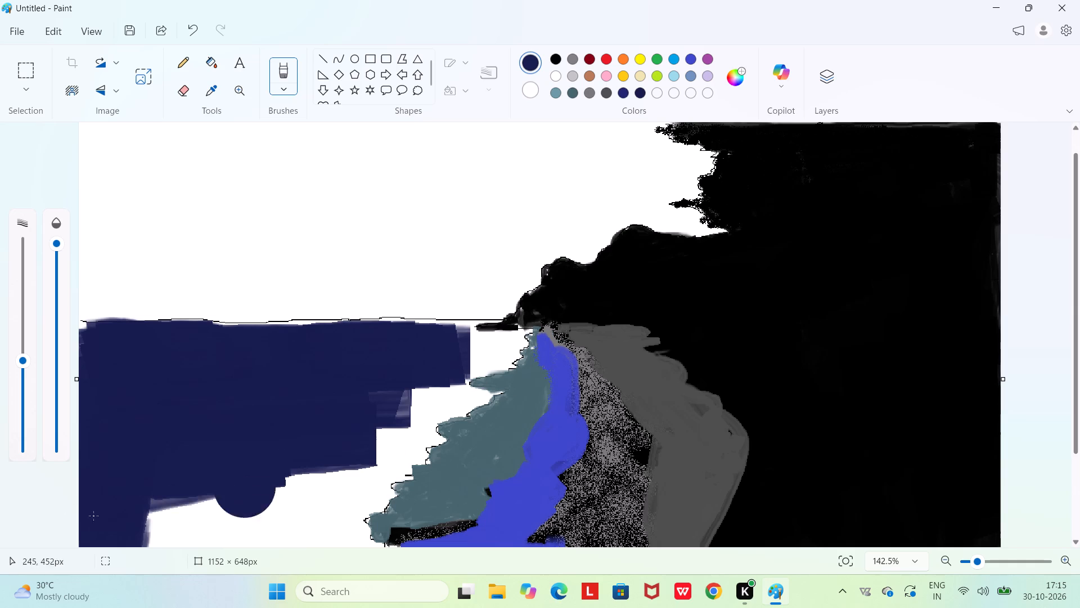
left_click_drag(93, 516, 141, 514)
left_click_drag(141, 514, 188, 535)
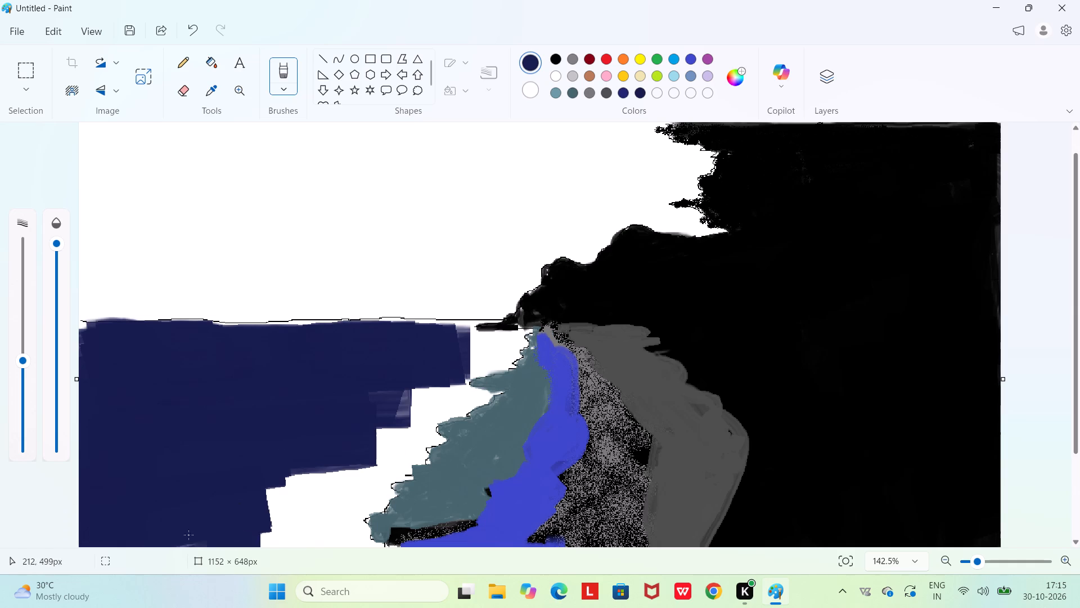
left_click_drag(188, 535, 274, 543)
left_click_drag(294, 515, 316, 504)
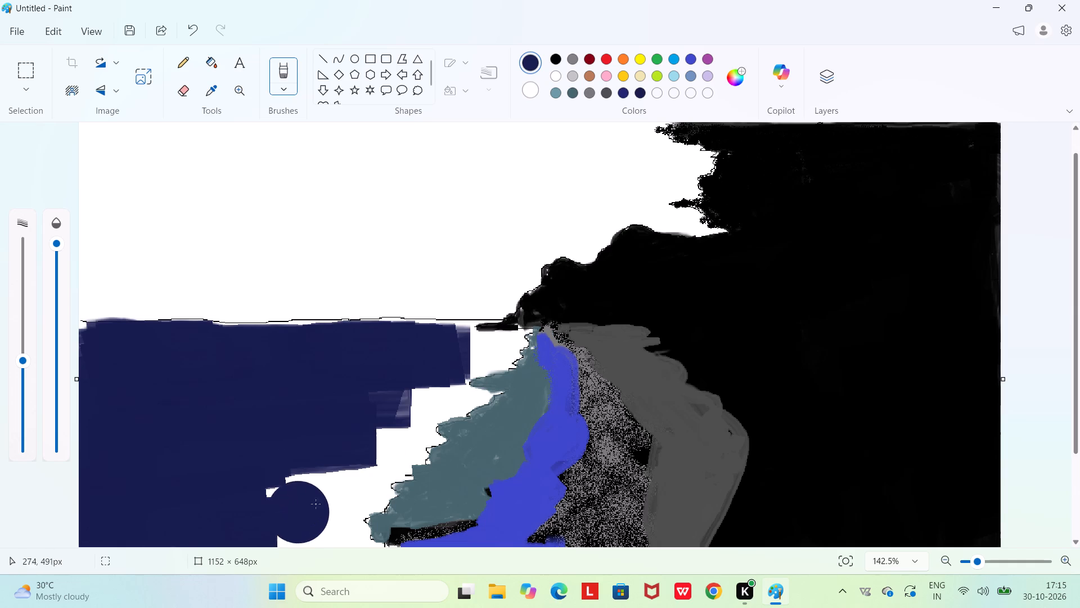
left_click_drag(316, 504, 311, 531)
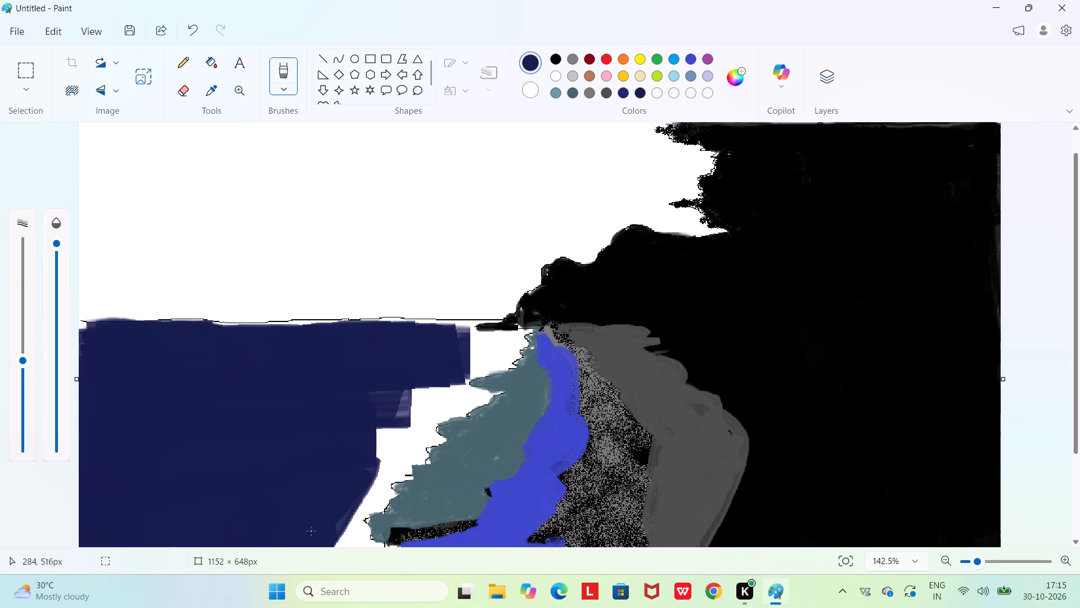
left_click_drag(311, 531, 316, 548)
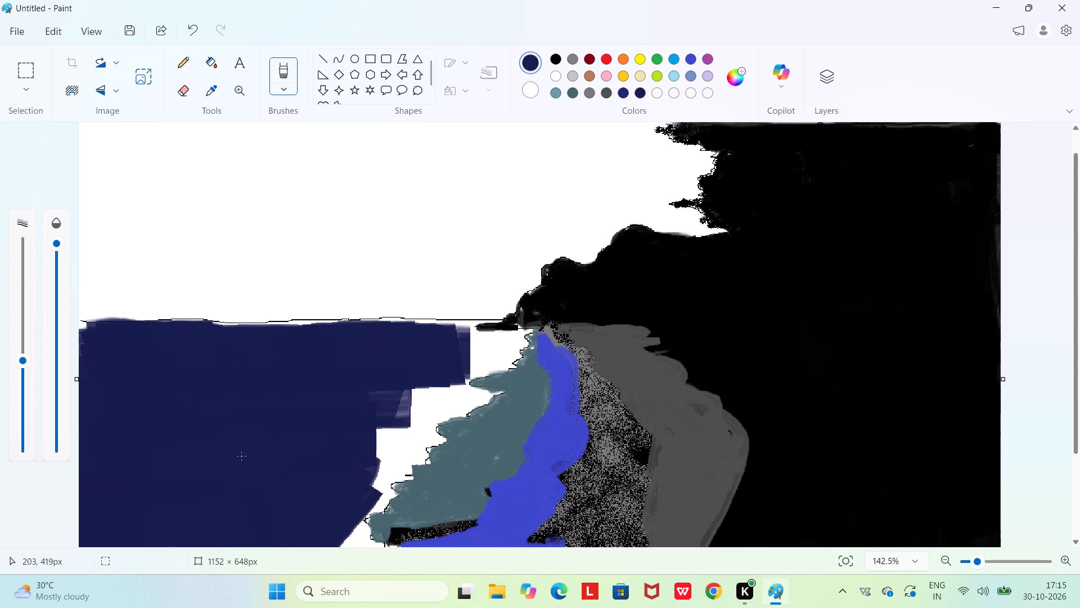
Reduce the brush size and paint dark indigo along the whole horizon line, covering the black line and evening the sea's upper edge.
left_click(20, 366)
left_click_drag(20, 366, 17, 425)
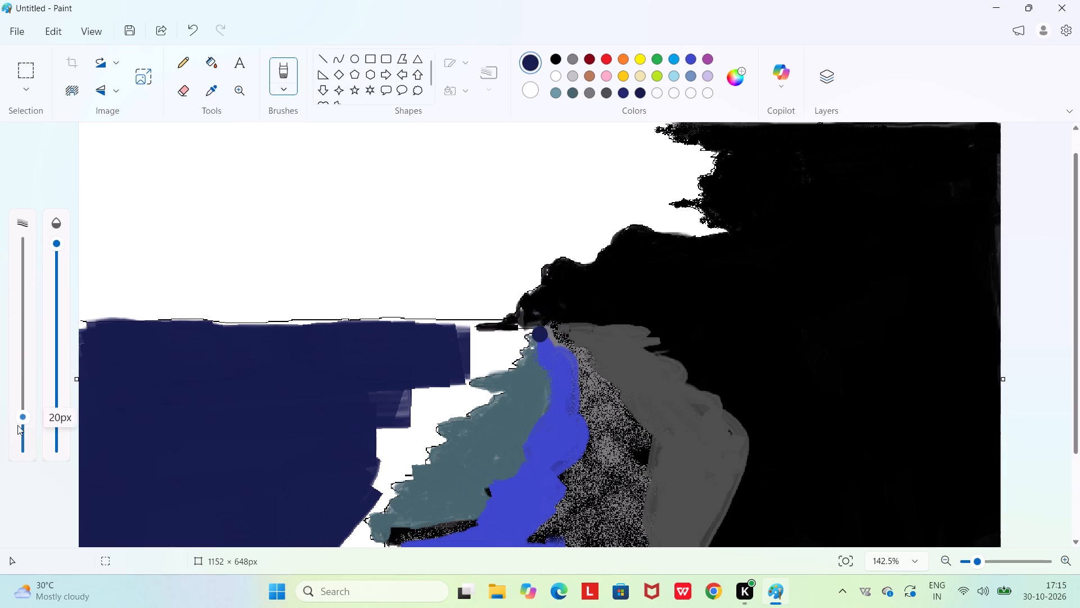
left_click_drag(17, 425, 18, 434)
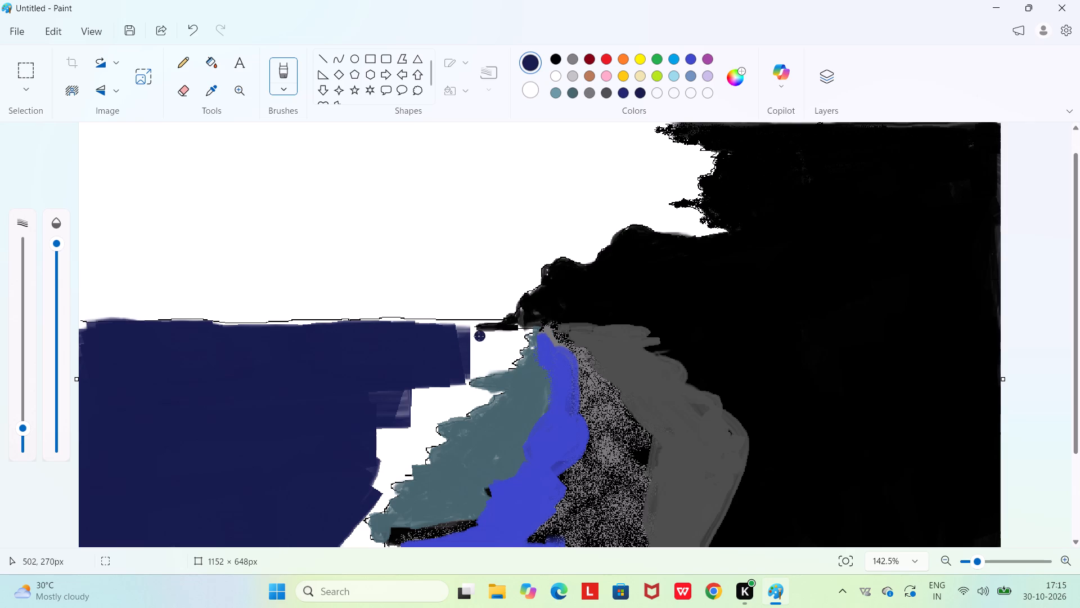
left_click_drag(468, 325, 456, 324)
left_click_drag(456, 324, 402, 331)
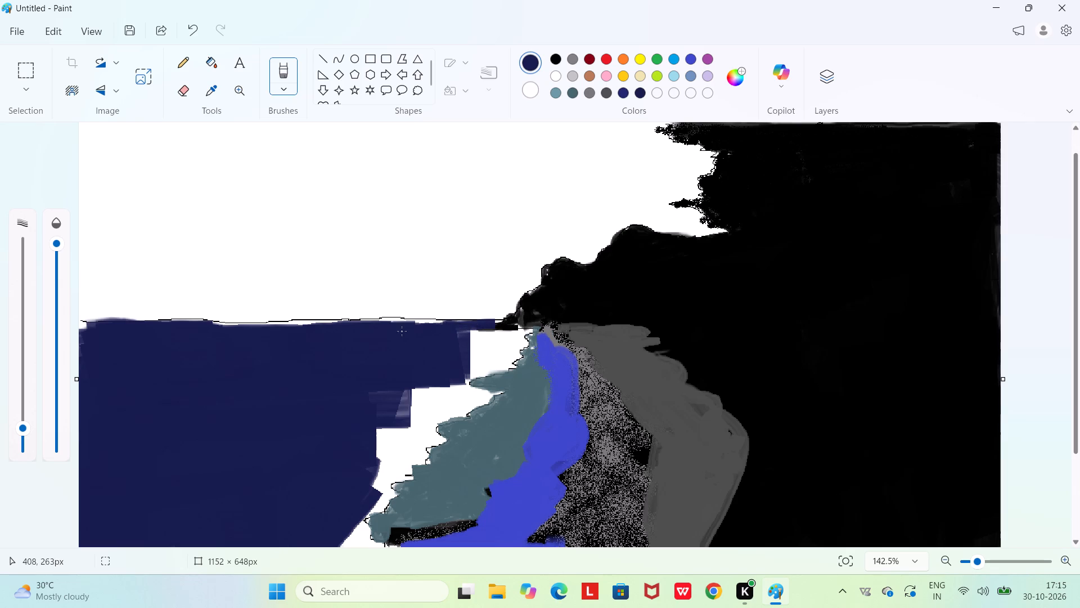
left_click_drag(402, 331, 445, 322)
left_click_drag(445, 322, 405, 328)
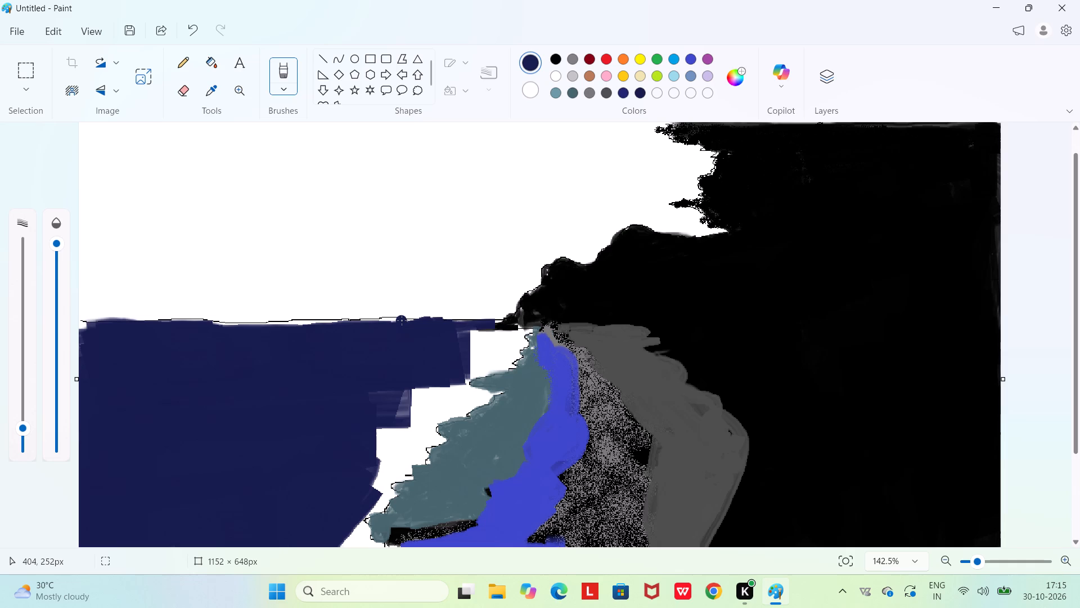
left_click_drag(402, 320, 390, 320)
left_click(390, 320)
left_click_drag(390, 320, 383, 320)
left_click_drag(383, 320, 213, 320)
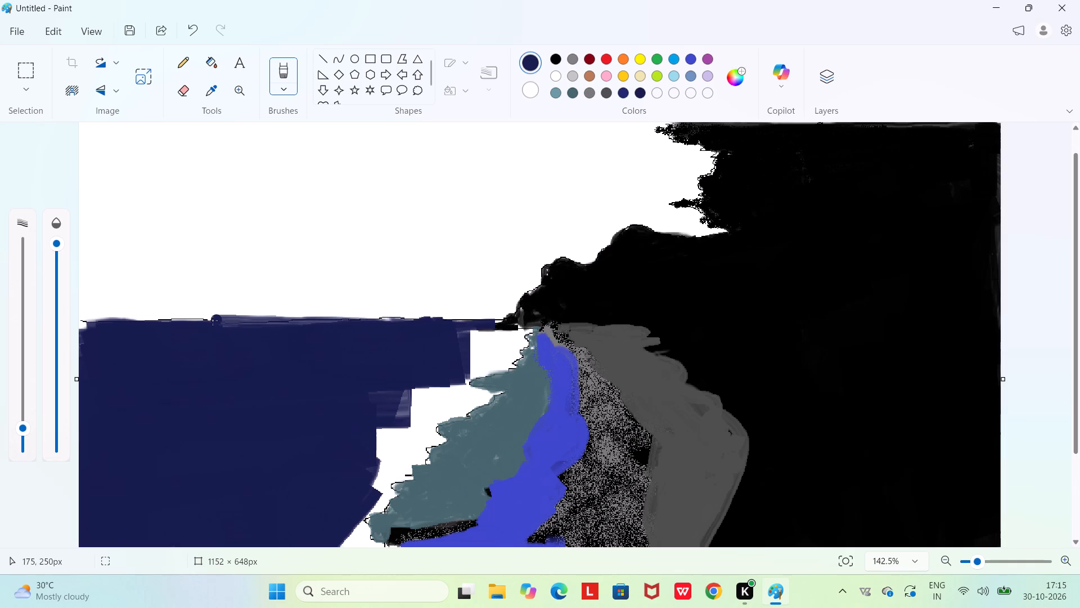
left_click_drag(213, 320, 83, 324)
left_click_drag(83, 324, 92, 324)
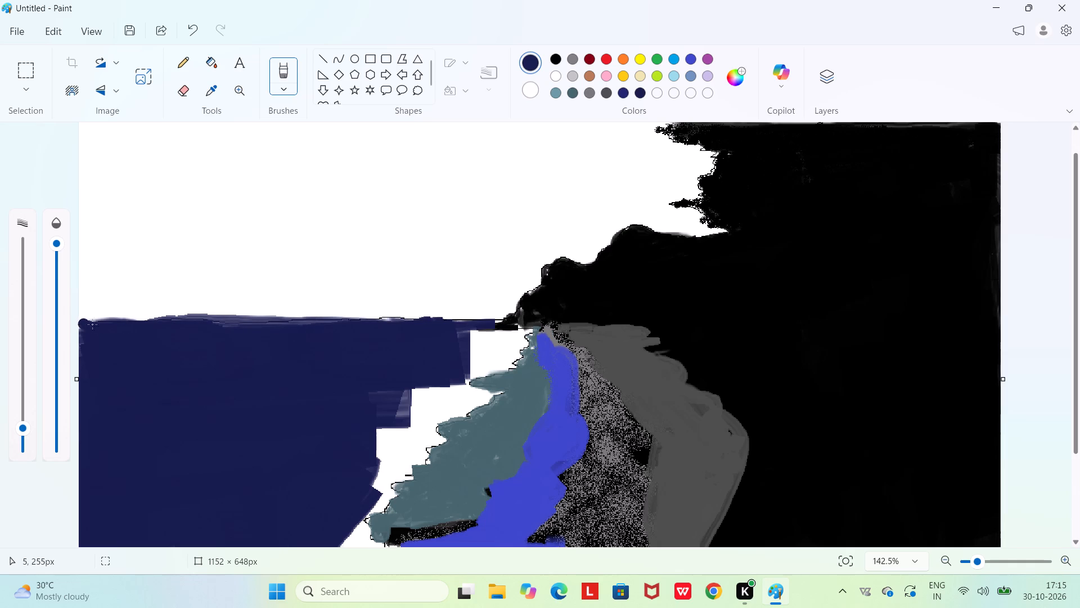
left_click_drag(92, 324, 230, 328)
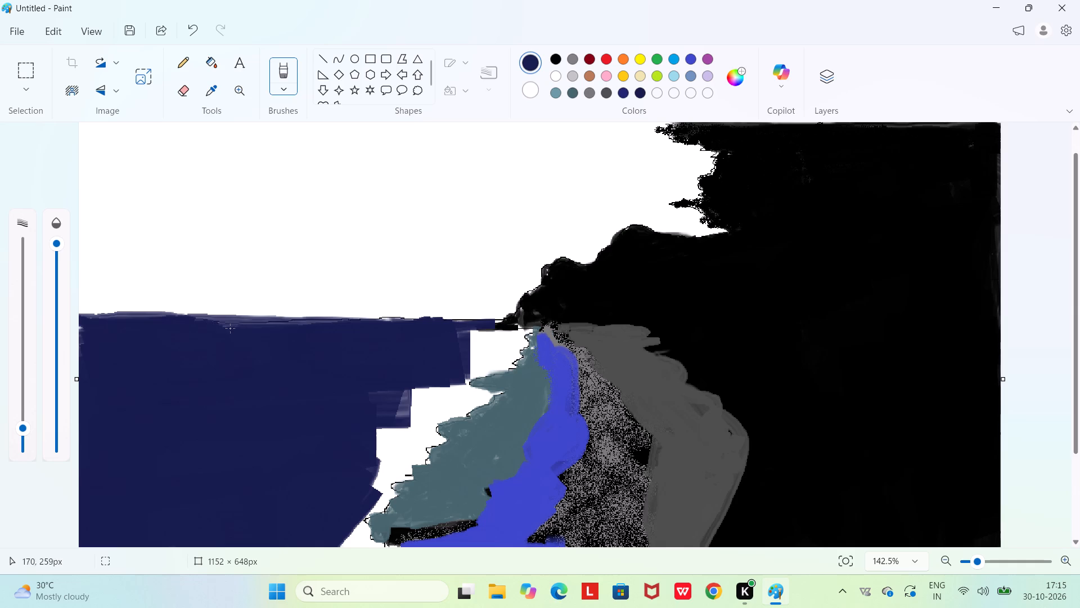
left_click_drag(230, 328, 344, 328)
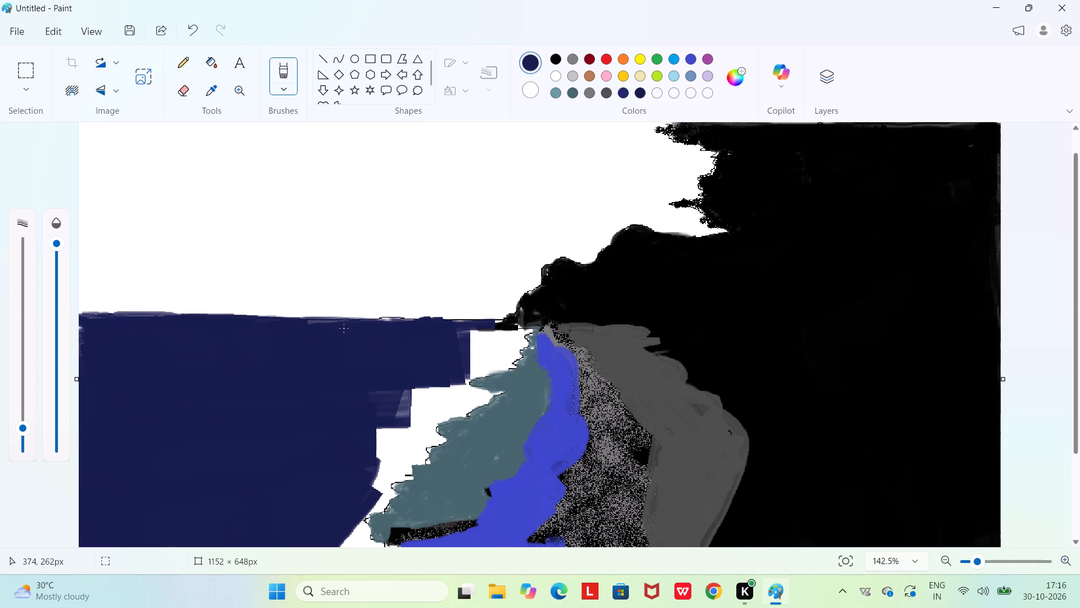
left_click_drag(344, 328, 368, 325)
Paint dark indigo into the corner where the horizon meets the ridge's foot, undoing the stray stroke across the top of the shoreline.
left_click_drag(502, 347, 498, 329)
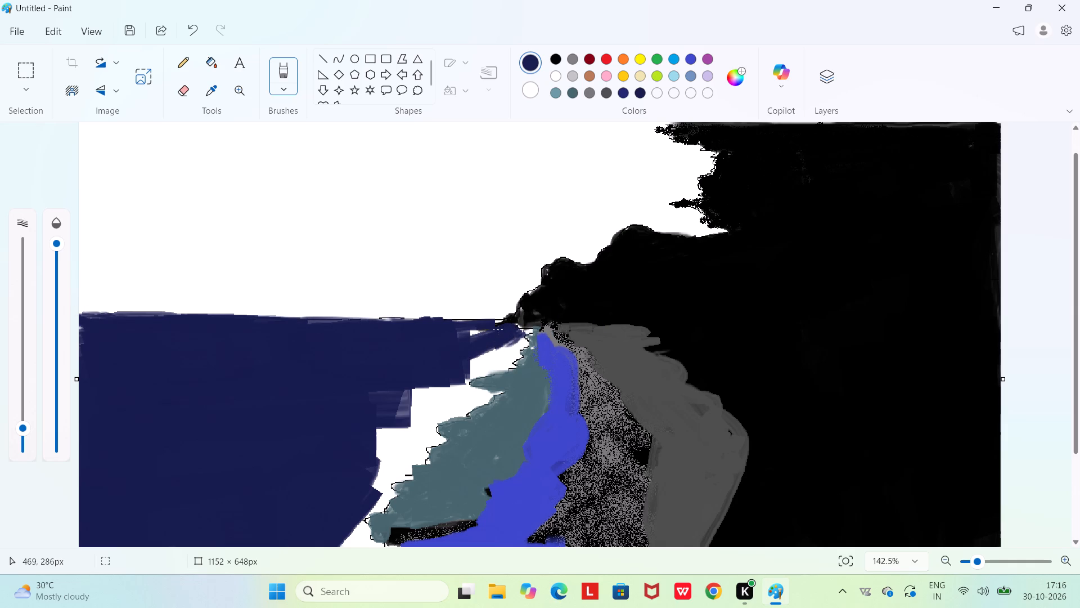
left_click_drag(498, 329, 498, 324)
left_click_drag(498, 324, 514, 353)
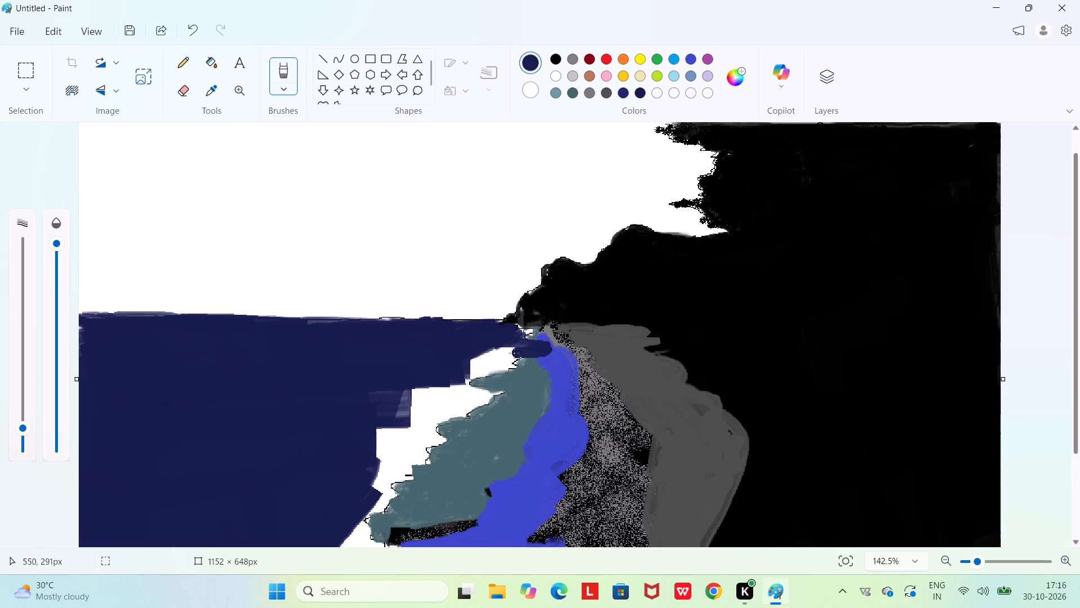
left_click_drag(514, 353, 514, 353)
key("ctrl+z")
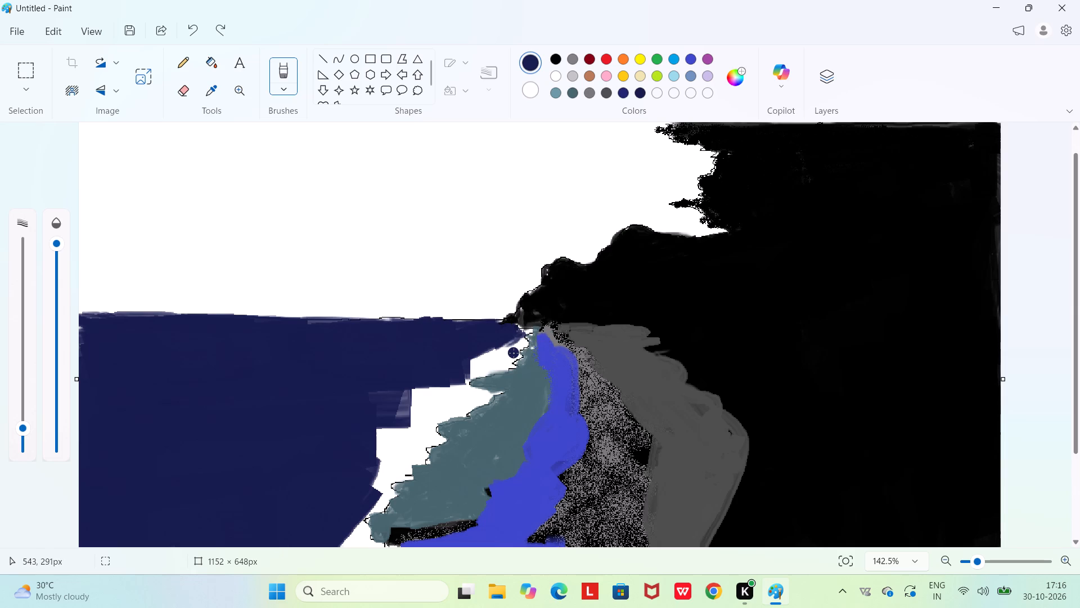
Fill the stepped white notches along the sea's shoreward side with dark indigo, shaping a diagonal edge down from the ridge's foot.
left_click_drag(514, 353, 492, 363)
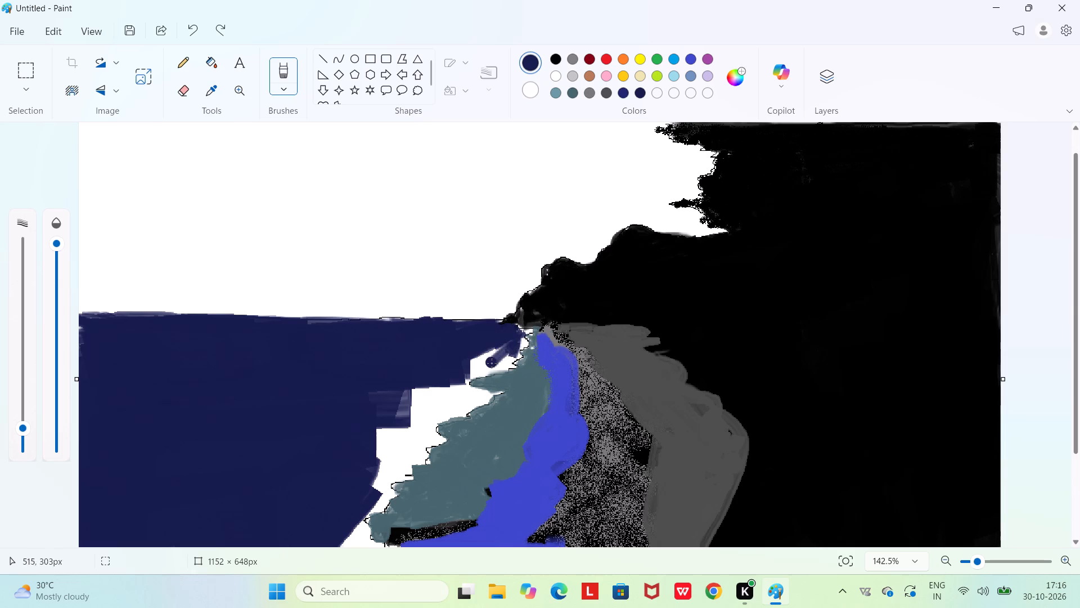
left_click_drag(492, 363, 404, 421)
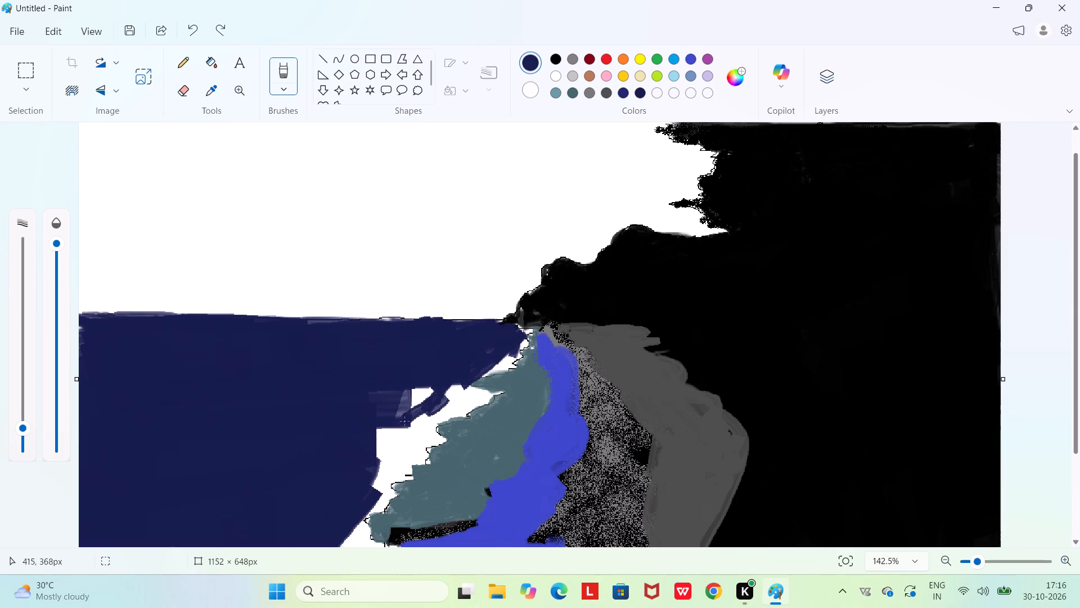
left_click_drag(404, 421, 406, 396)
left_click_drag(406, 396, 393, 377)
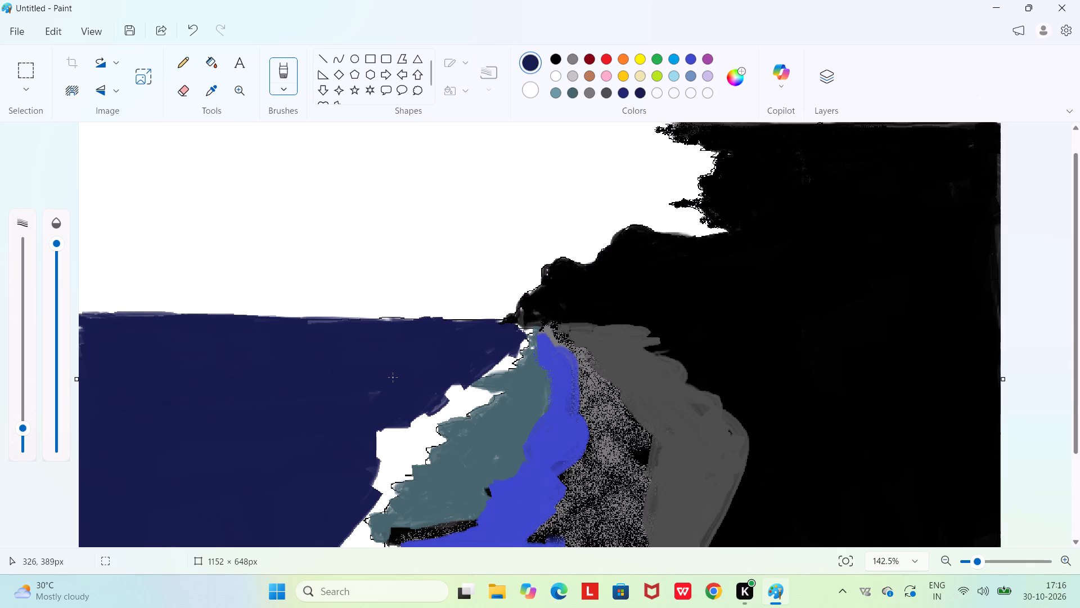
left_click_drag(393, 377, 377, 442)
left_click_drag(377, 442, 376, 445)
left_click_drag(376, 445, 360, 475)
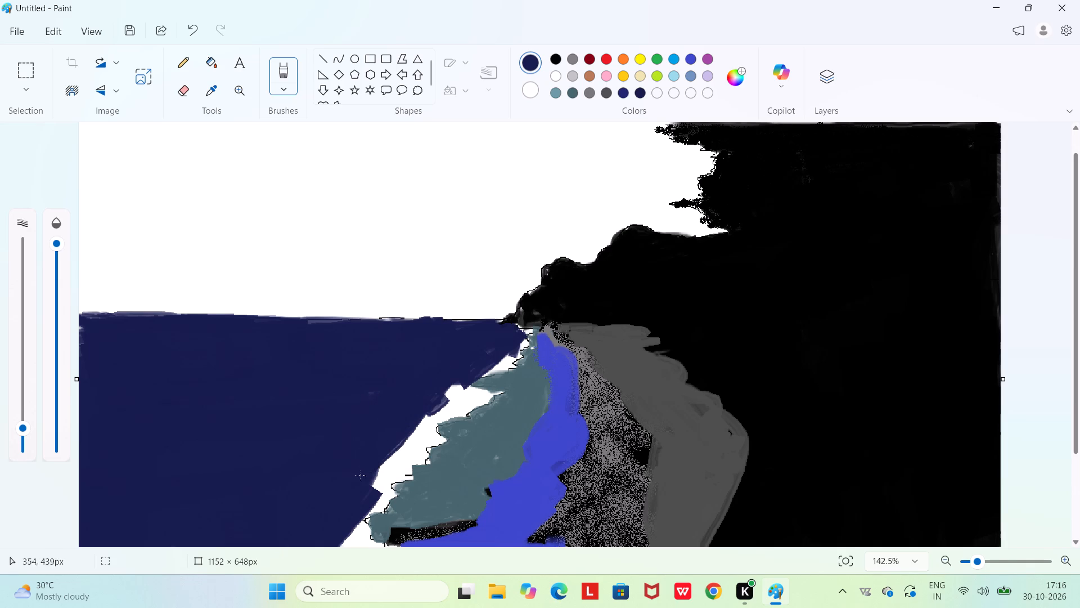
left_click_drag(360, 475, 395, 454)
left_click_drag(395, 454, 453, 381)
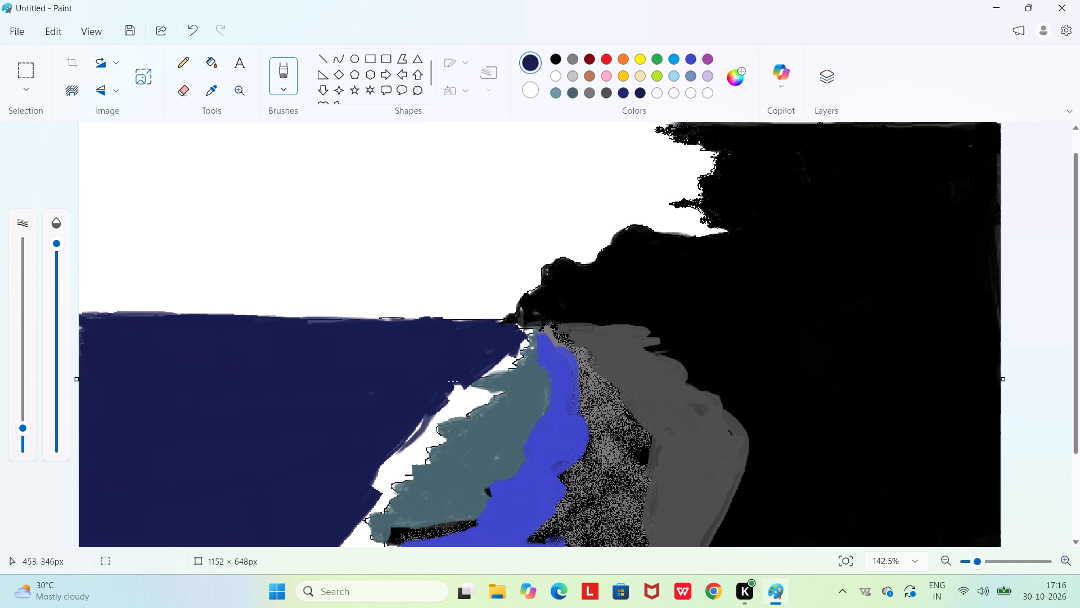
left_click_drag(453, 381, 384, 460)
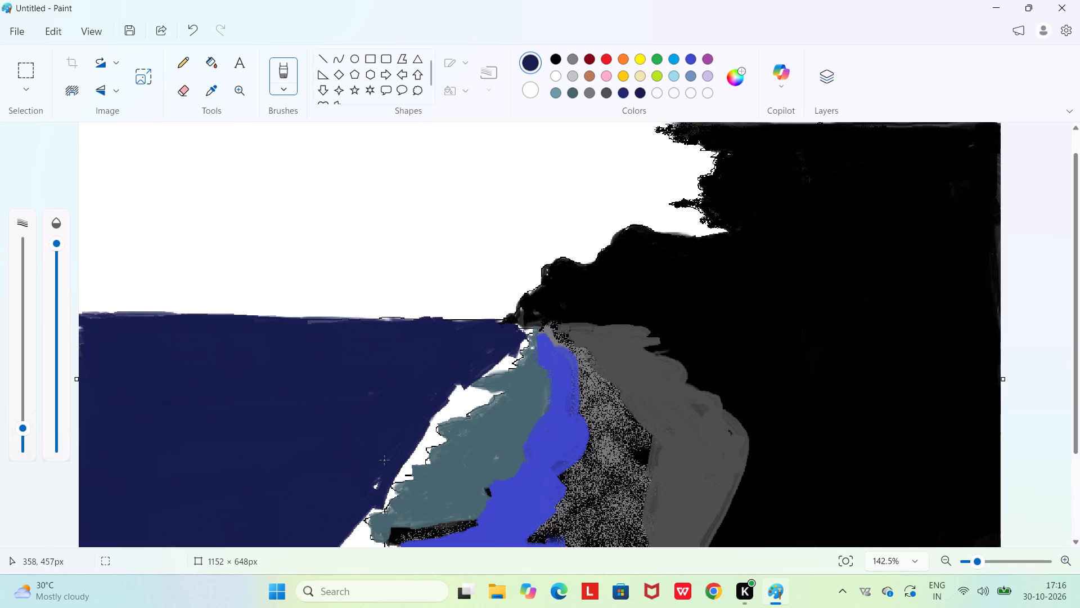
Fill the white gap around the blue-gray shoreline's lower tip with dark indigo, bringing the sea up against it.
left_click_drag(384, 460, 352, 540)
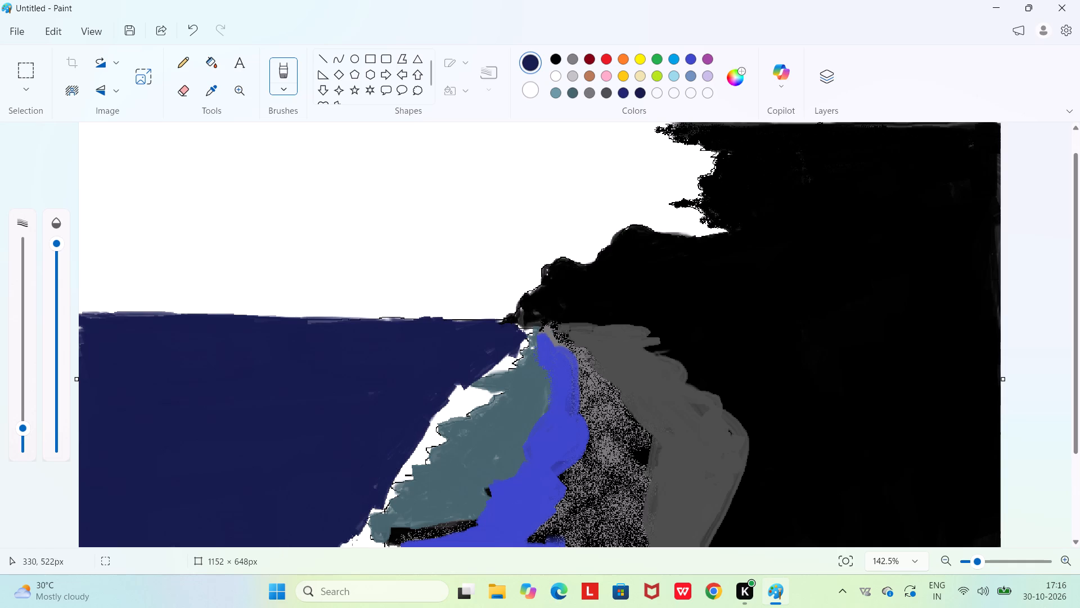
left_click_drag(352, 540, 359, 542)
left_click_drag(359, 542, 367, 532)
left_click_drag(367, 532, 364, 539)
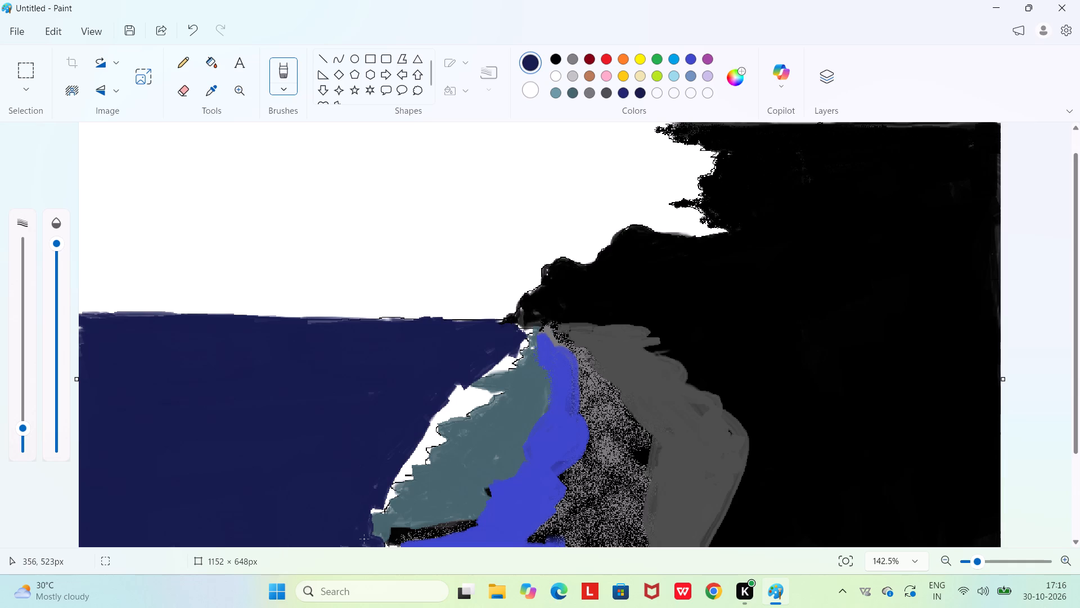
left_click_drag(364, 539, 387, 499)
Fill the white sliver along the jagged lower half of the blue-gray shoreline with dark indigo, following its notches upward.
left_click_drag(387, 499, 394, 482)
left_click_drag(394, 482, 391, 479)
left_click_drag(391, 479, 403, 479)
left_click_drag(403, 479, 410, 479)
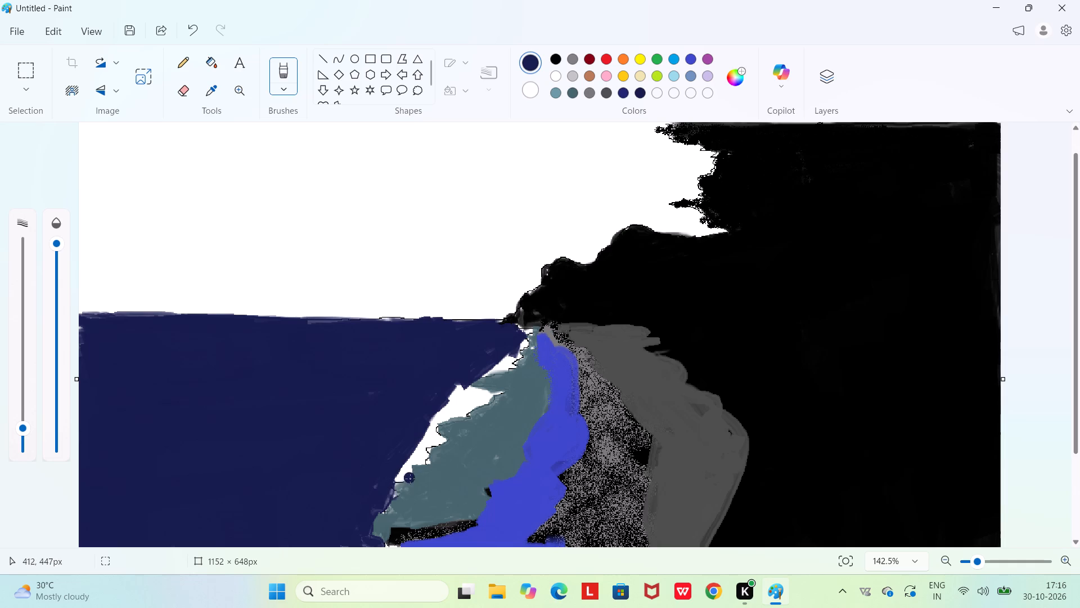
left_click_drag(410, 479, 398, 479)
left_click_drag(398, 479, 407, 472)
left_click_drag(407, 472, 418, 462)
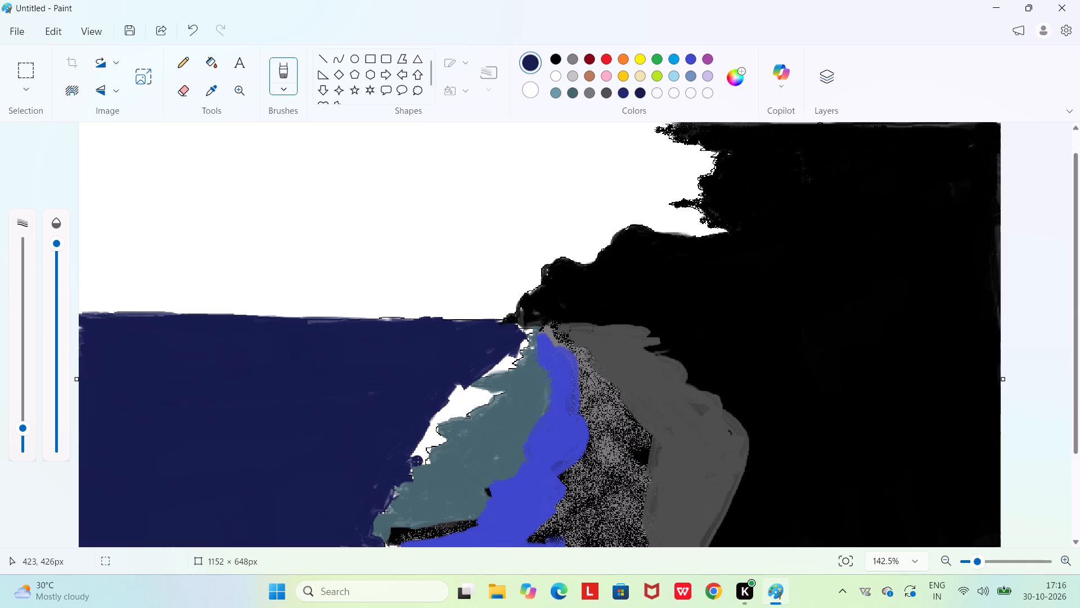
left_click_drag(418, 462, 414, 453)
left_click_drag(414, 453, 424, 439)
left_click_drag(424, 439, 440, 442)
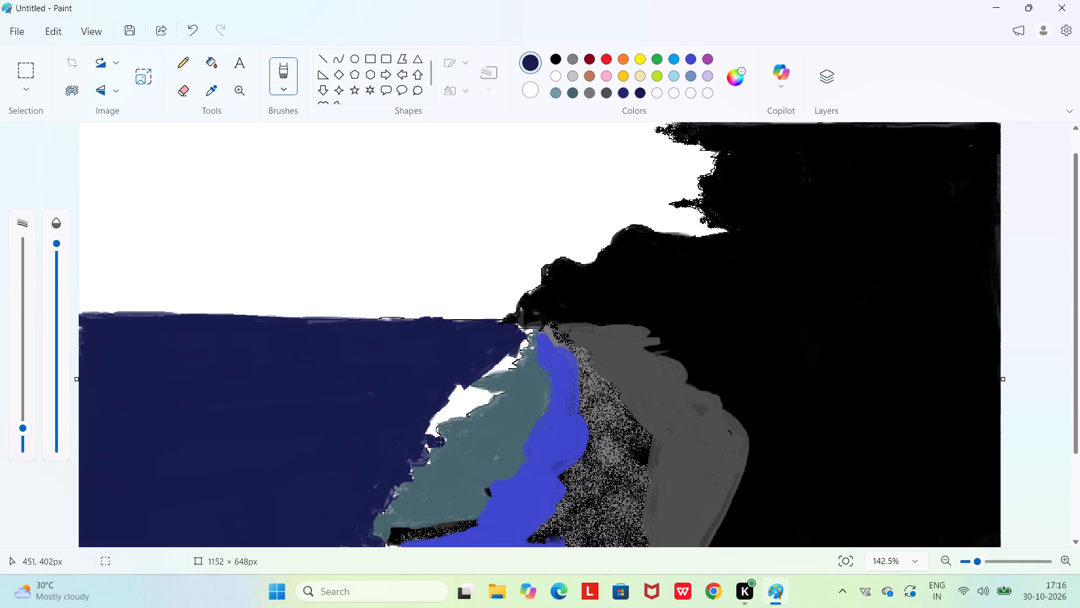
left_click_drag(440, 442, 426, 430)
left_click_drag(426, 430, 410, 448)
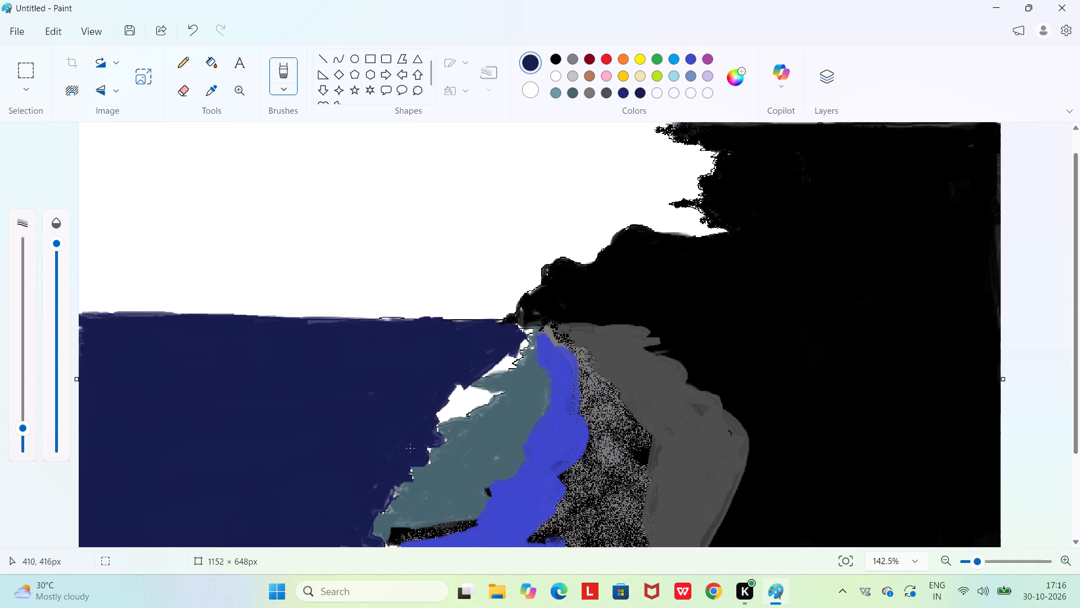
Fill the larger white pocket beside the upper half of the blue-gray shoreline with dark indigo, up to its deep notch.
left_click_drag(410, 448, 447, 414)
left_click_drag(447, 414, 460, 414)
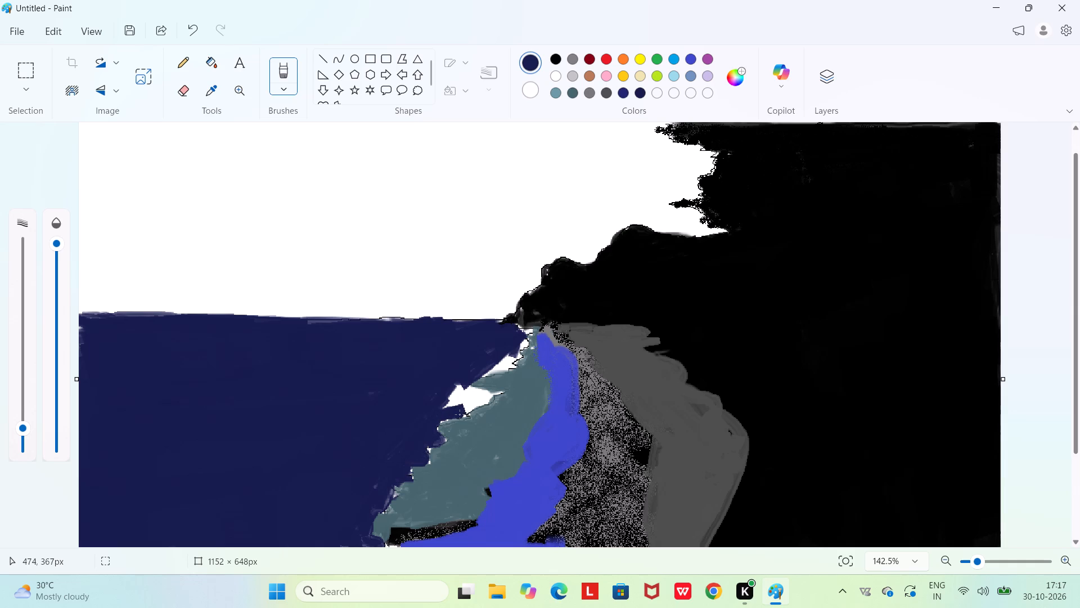
left_click_drag(460, 414, 459, 410)
left_click(459, 410)
left_click(439, 409)
left_click_drag(439, 409, 450, 407)
left_click_drag(450, 407, 467, 407)
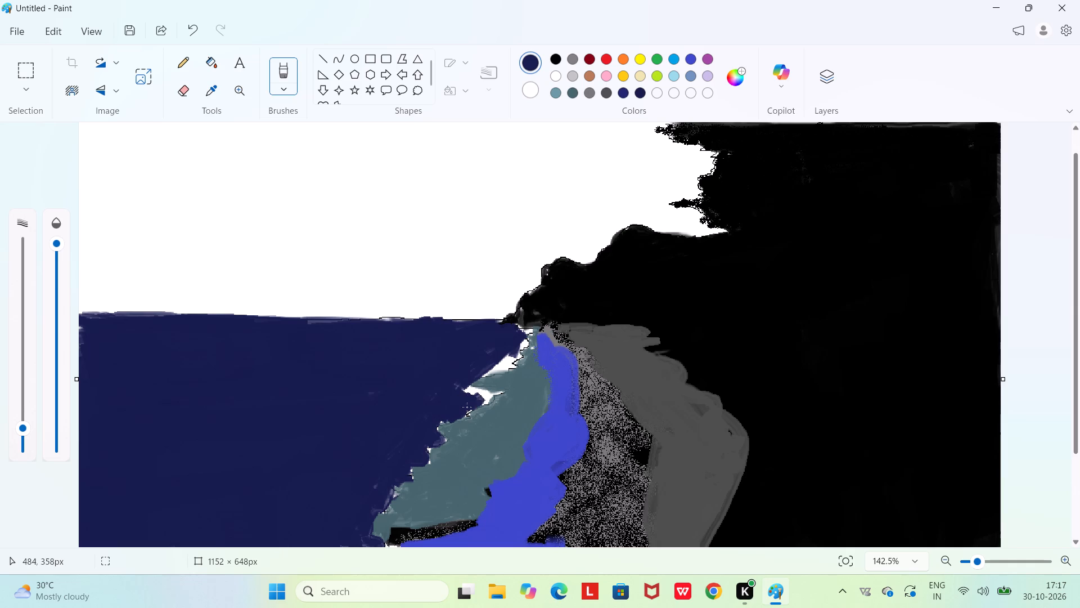
left_click_drag(467, 407, 460, 403)
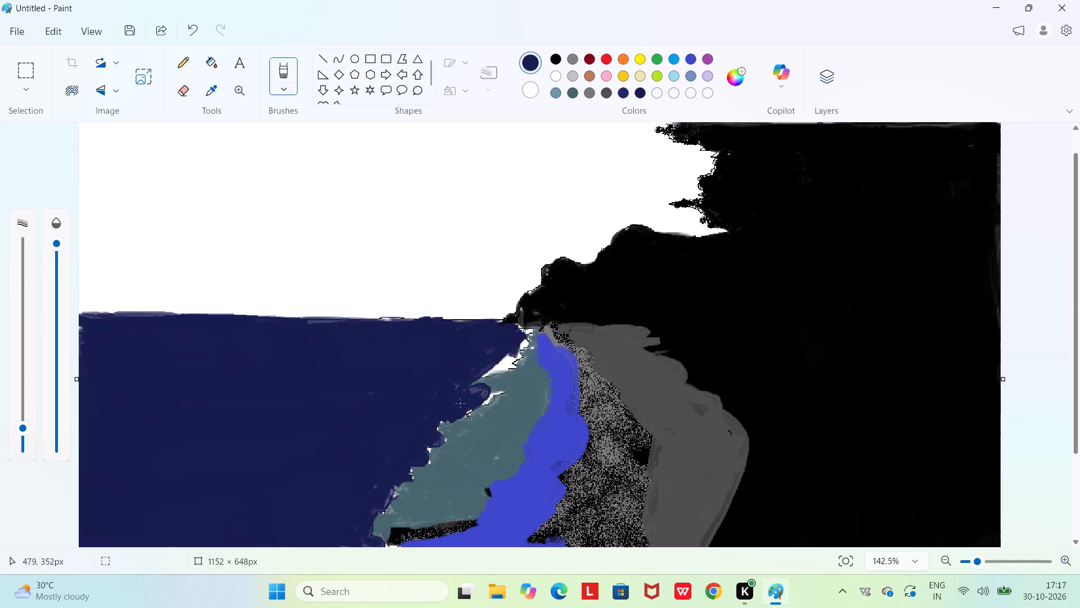
left_click_drag(460, 403, 494, 395)
left_click_drag(494, 395, 479, 390)
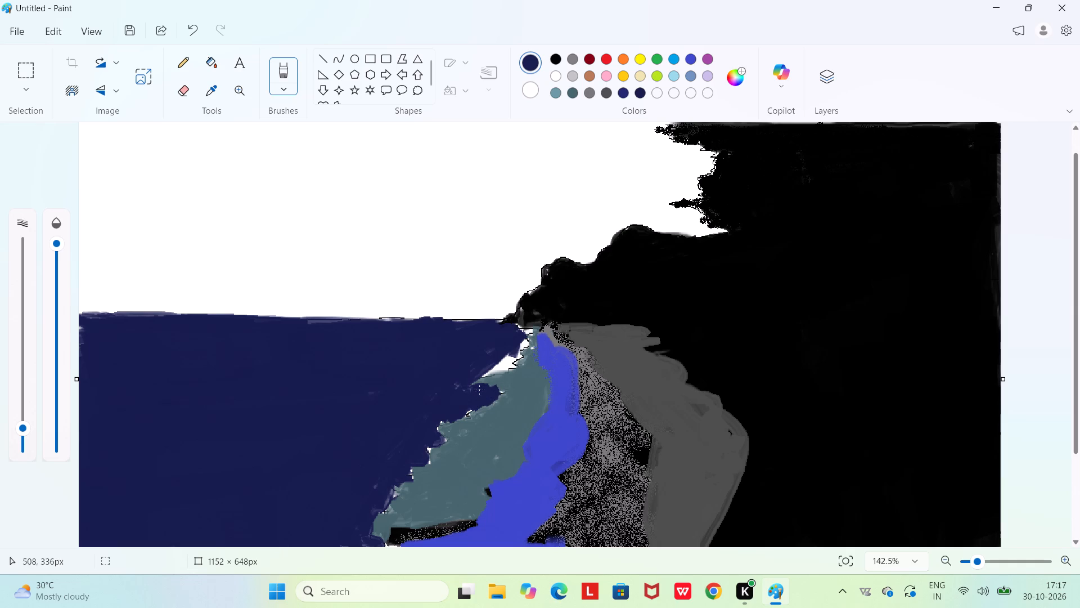
left_click_drag(479, 390, 497, 393)
Fill the remaining white gap between the sea and the blue-gray shoreline's top with dark indigo, up to the ridge's foot.
left_click(512, 362)
left_click_drag(512, 362, 519, 364)
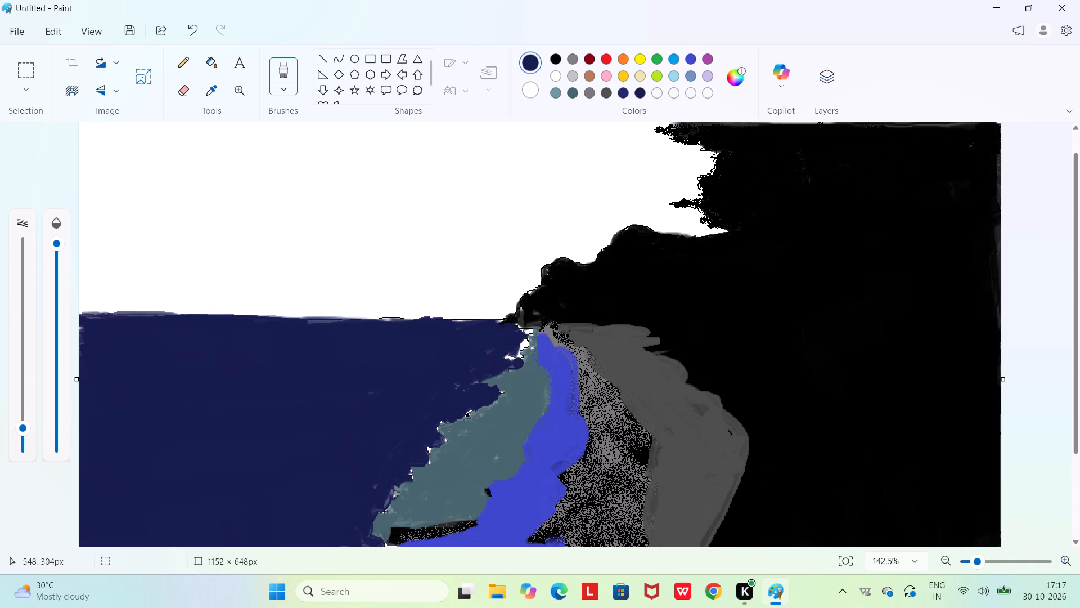
left_click_drag(519, 364, 518, 354)
left_click_drag(518, 354, 537, 330)
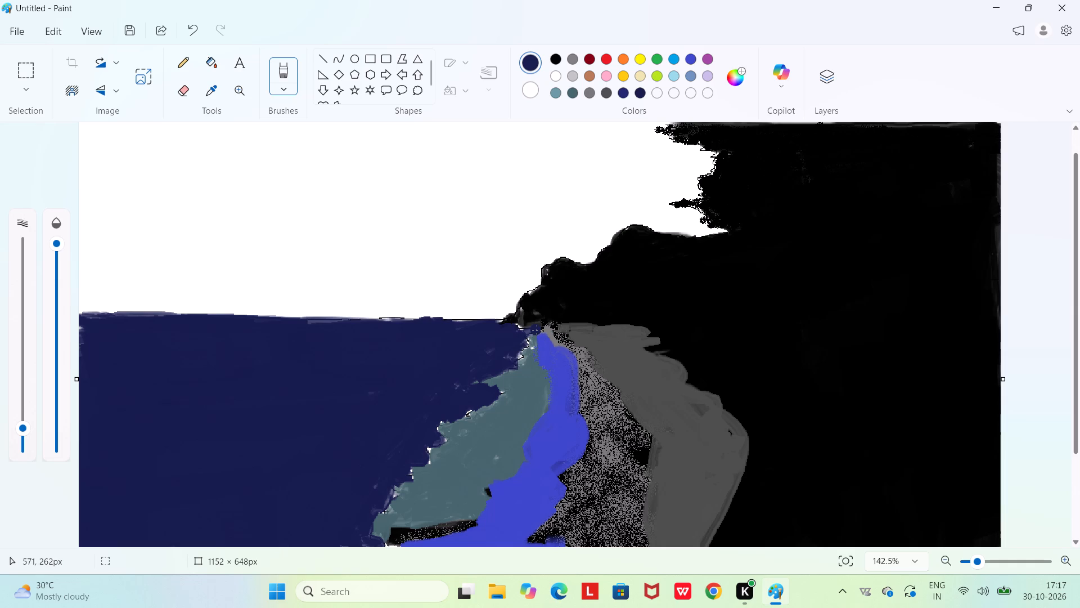
left_click(537, 330)
left_click_drag(537, 330, 514, 324)
Paint over the sea's uneven horizon in dark indigo from the canvas edge to the ridge's foot, raising its middle slightly.
left_click(81, 316)
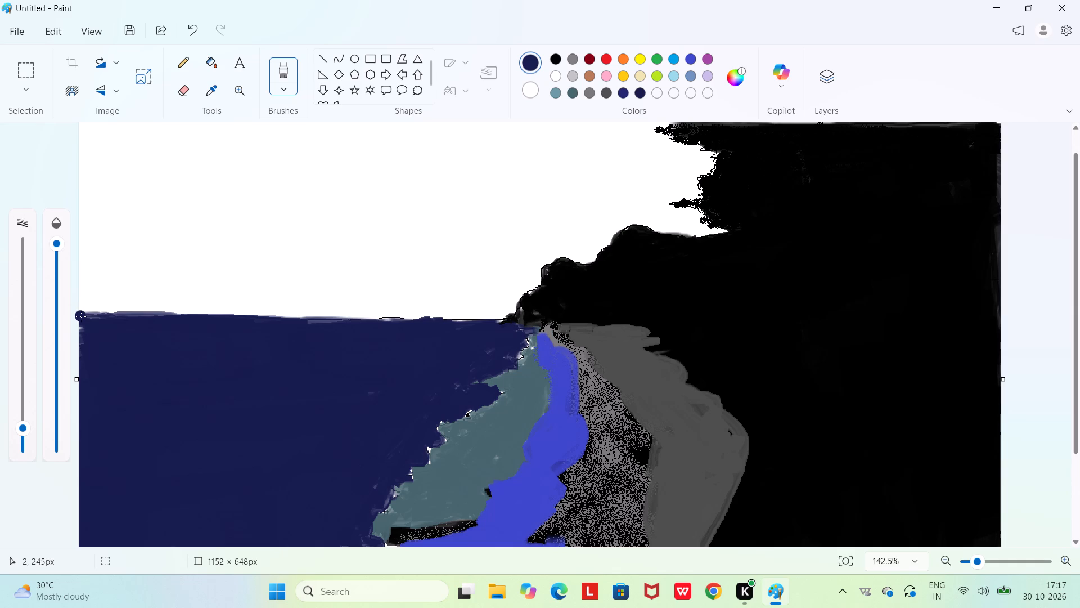
left_click(88, 316)
left_click_drag(88, 316, 116, 315)
left_click_drag(116, 315, 176, 310)
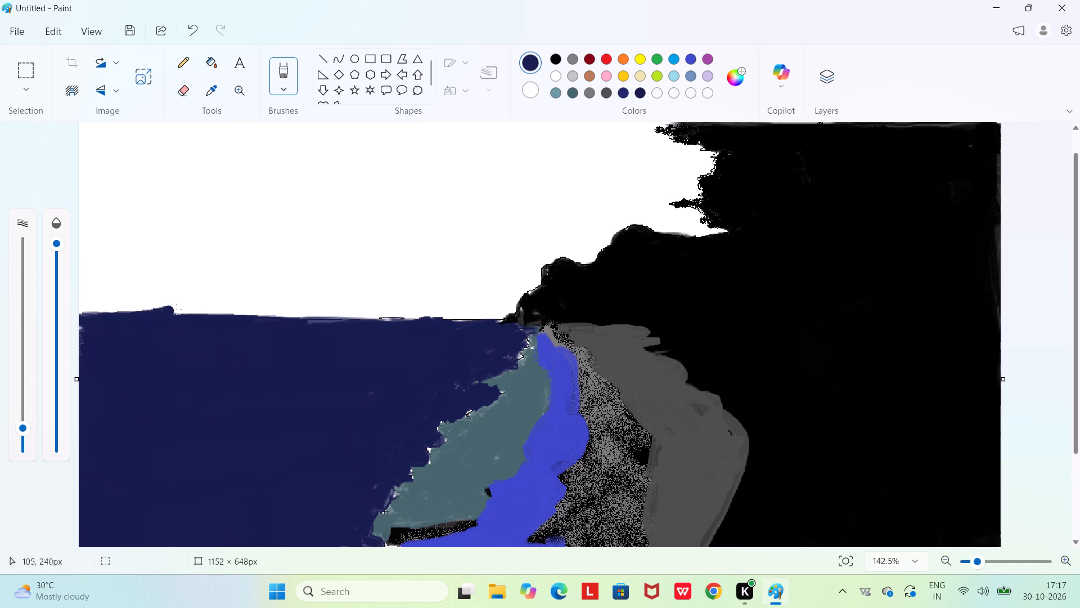
left_click_drag(176, 310, 354, 320)
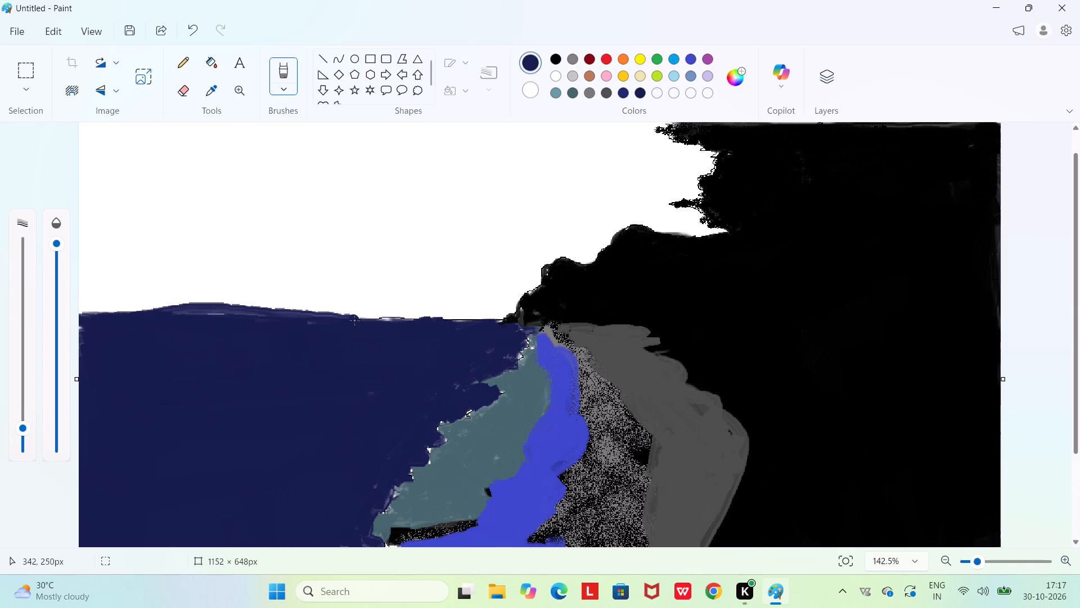
left_click_drag(354, 320, 251, 309)
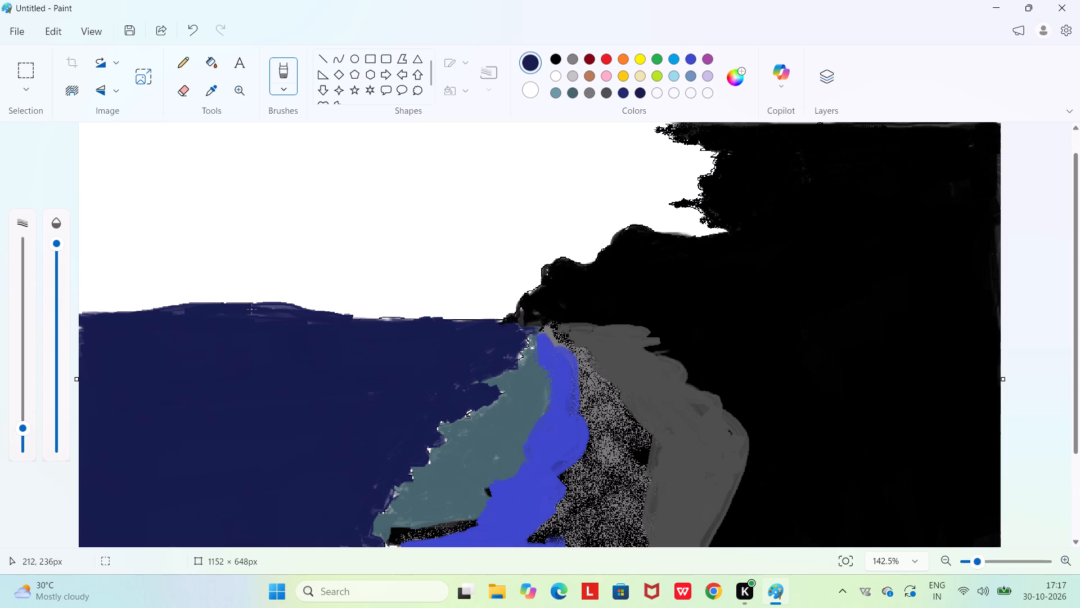
left_click_drag(251, 309, 308, 319)
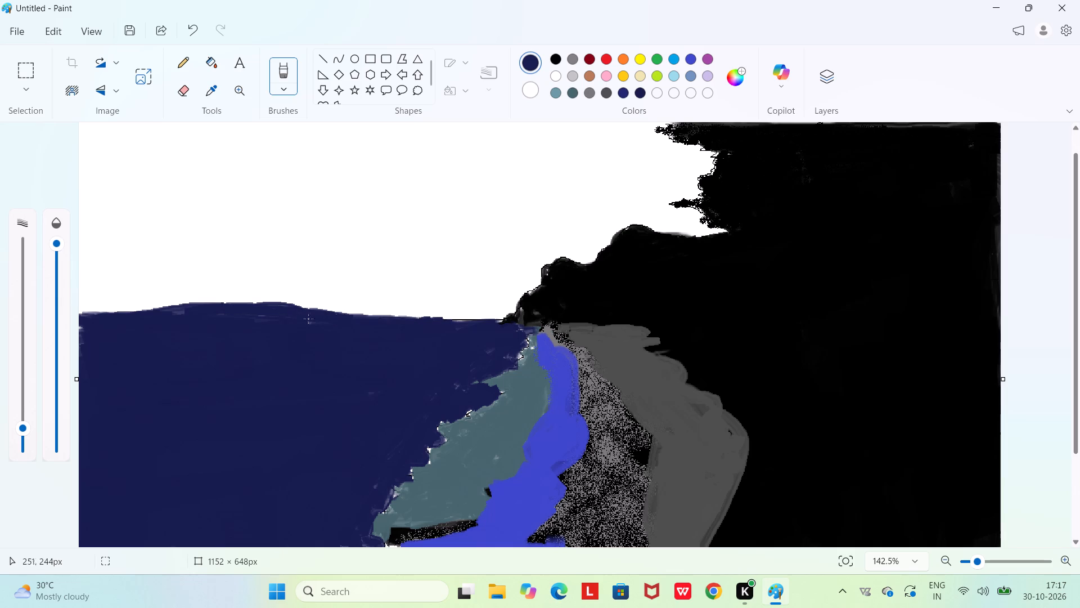
left_click_drag(308, 319, 319, 315)
double_click(319, 315)
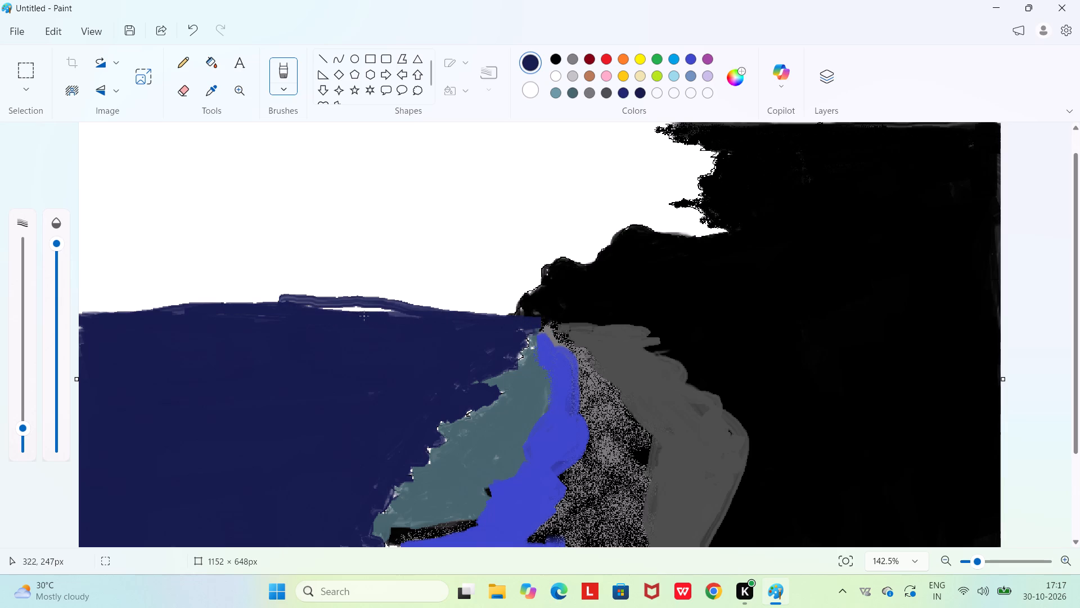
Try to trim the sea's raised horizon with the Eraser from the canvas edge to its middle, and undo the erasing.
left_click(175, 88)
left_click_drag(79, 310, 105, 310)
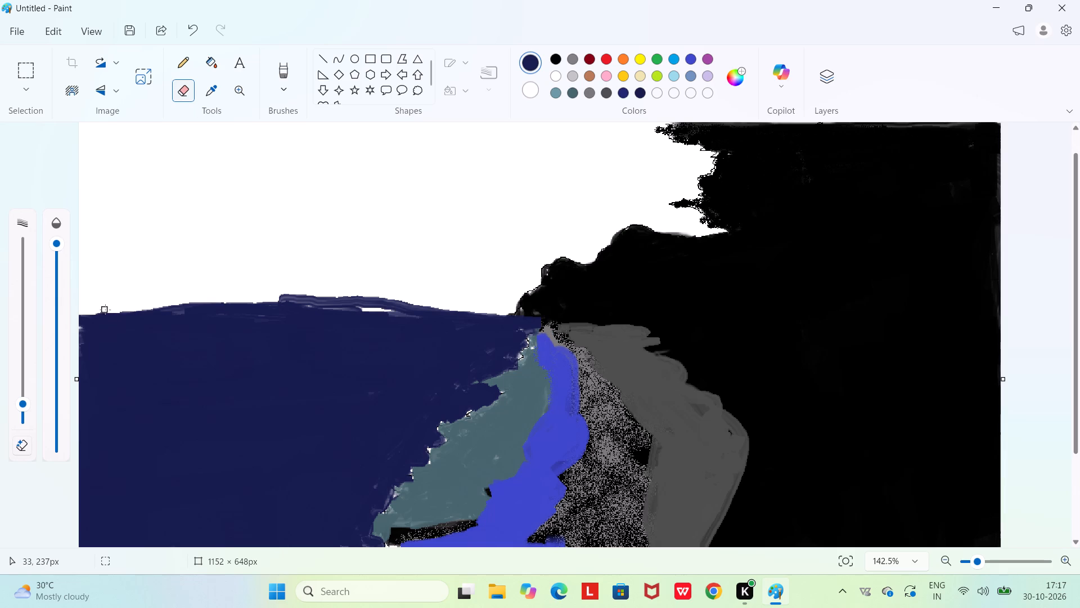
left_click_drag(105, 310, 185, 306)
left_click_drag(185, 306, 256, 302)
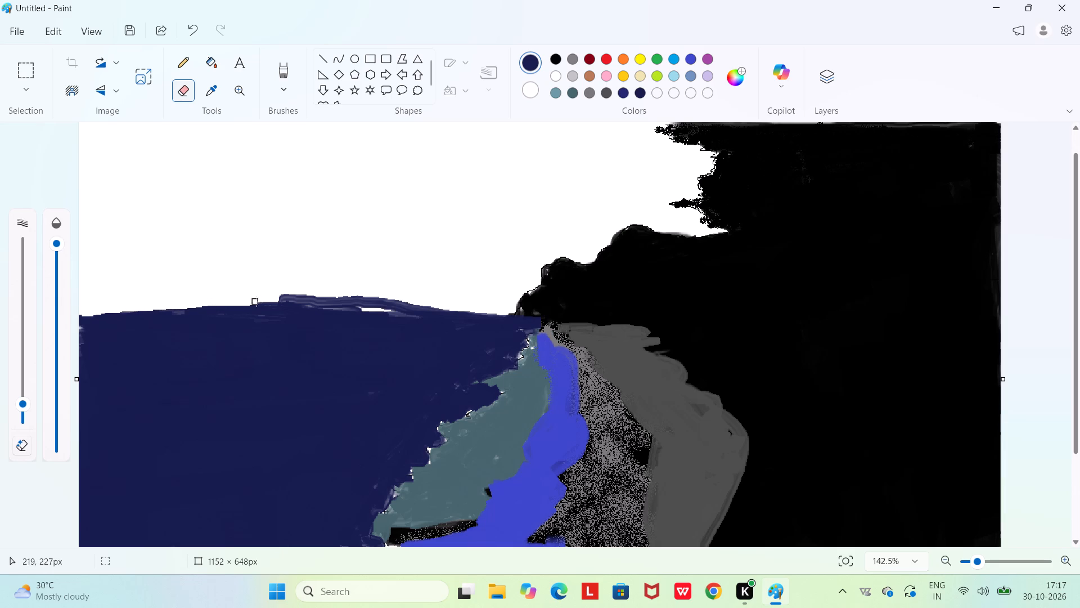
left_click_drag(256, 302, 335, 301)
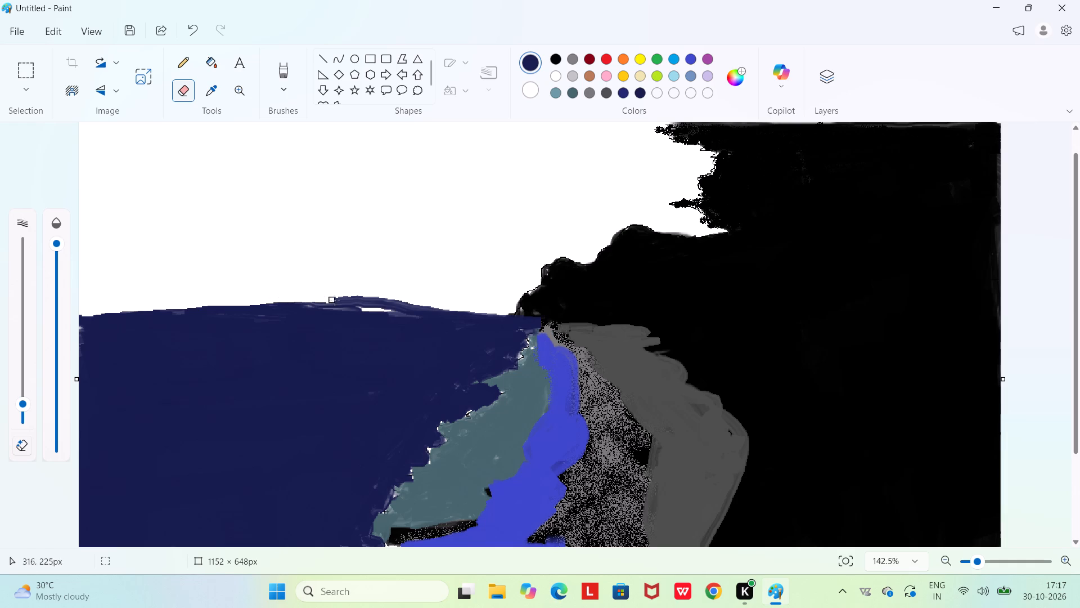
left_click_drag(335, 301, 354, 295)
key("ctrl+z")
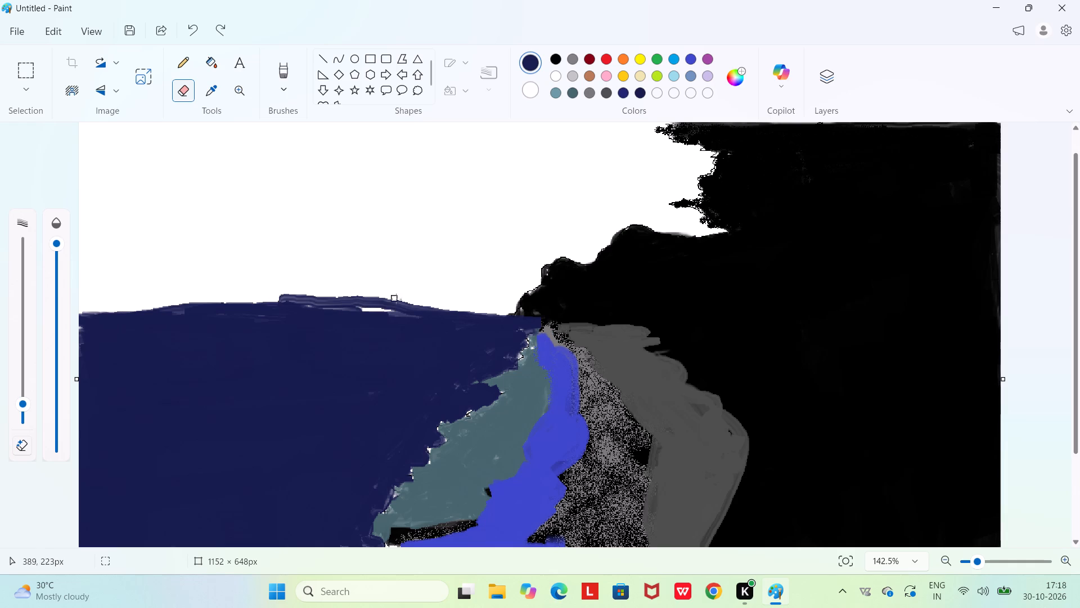
Erase the dark indigo streak protruding above the middle of the horizon and clean the edge toward the ridge's foot.
left_click_drag(404, 301, 372, 299)
left_click_drag(372, 299, 299, 299)
left_click_drag(299, 299, 343, 294)
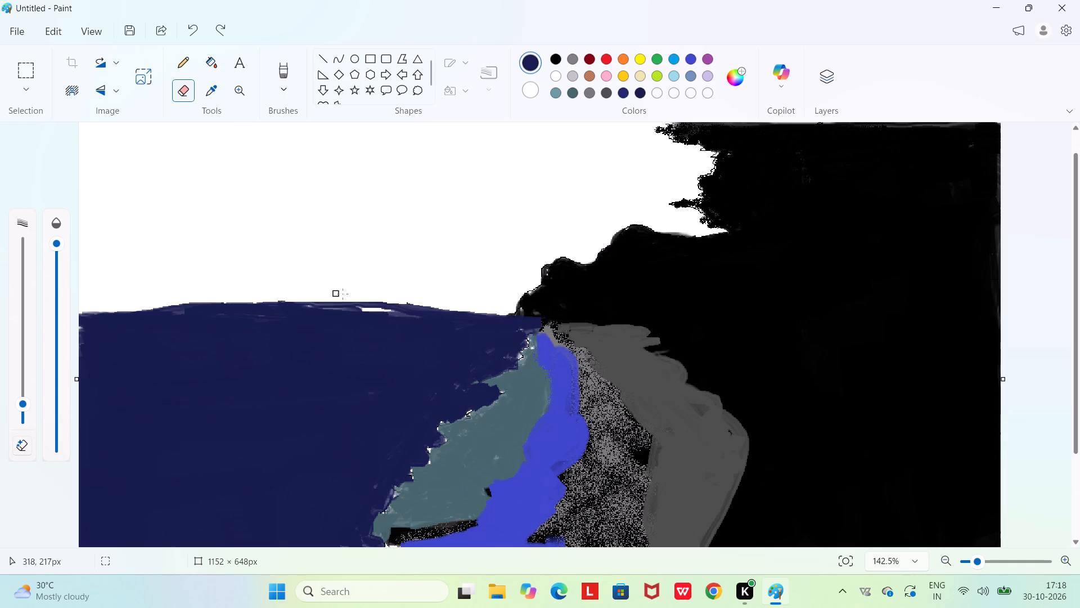
left_click_drag(343, 294, 461, 307)
left_click_drag(461, 307, 484, 310)
Brush a low black spit from the ridge's foot out over the sea, covering the indigo overlap beneath the ridge.
left_click(556, 59)
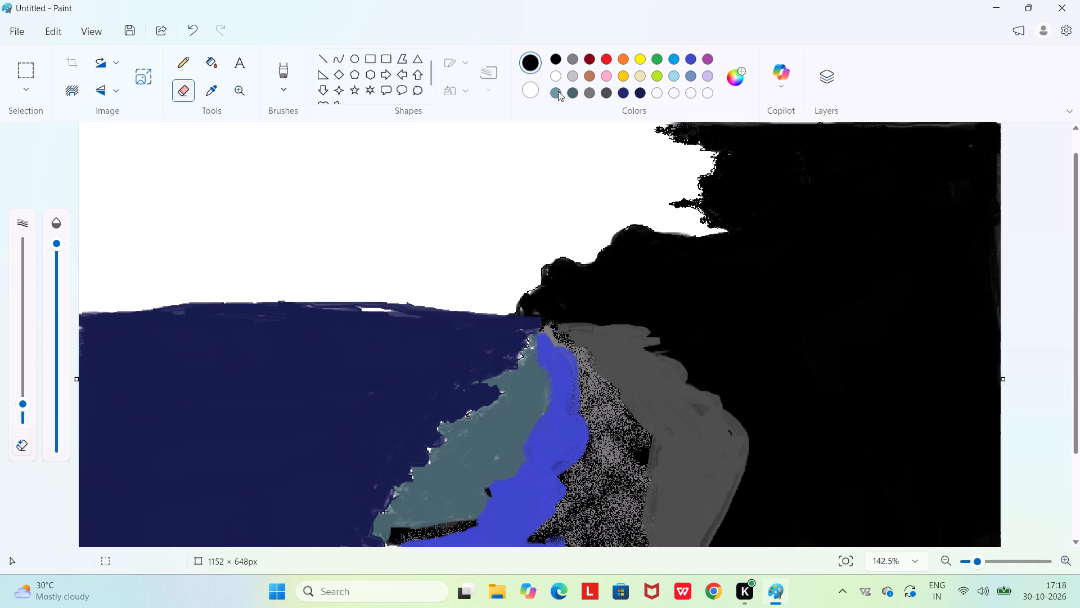
left_click(271, 62)
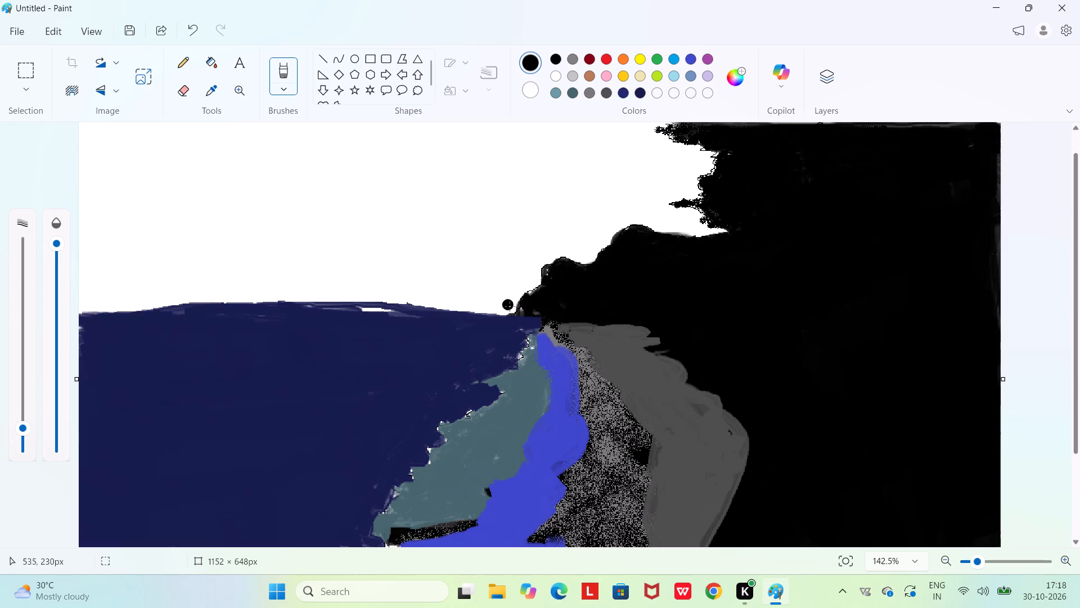
double_click(512, 315)
left_click_drag(512, 315, 499, 317)
left_click_drag(499, 317, 528, 321)
left_click_drag(528, 321, 490, 317)
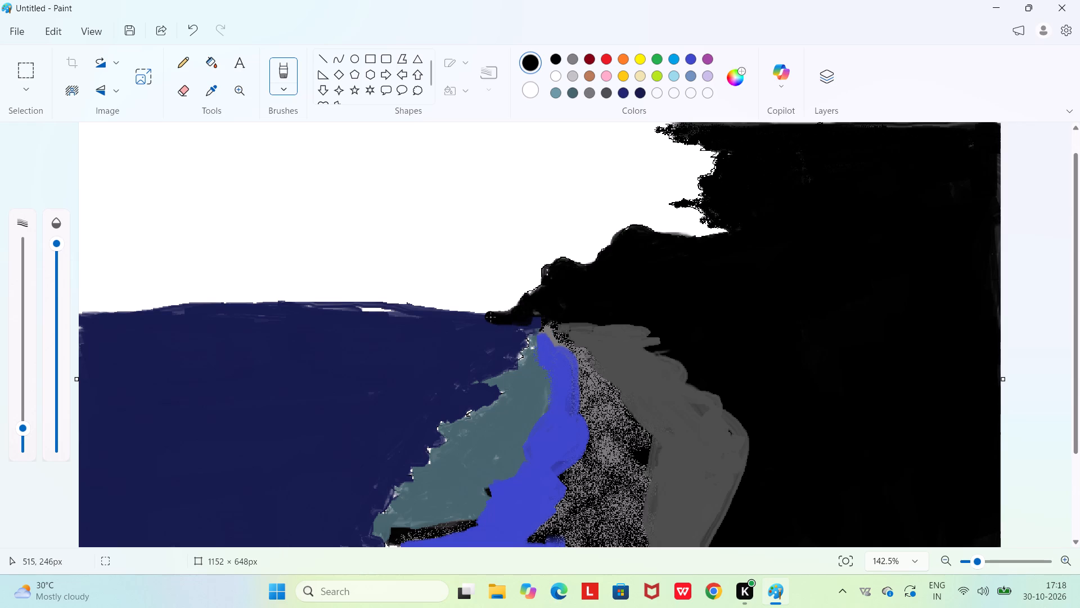
left_click_drag(490, 317, 483, 318)
left_click_drag(483, 318, 477, 323)
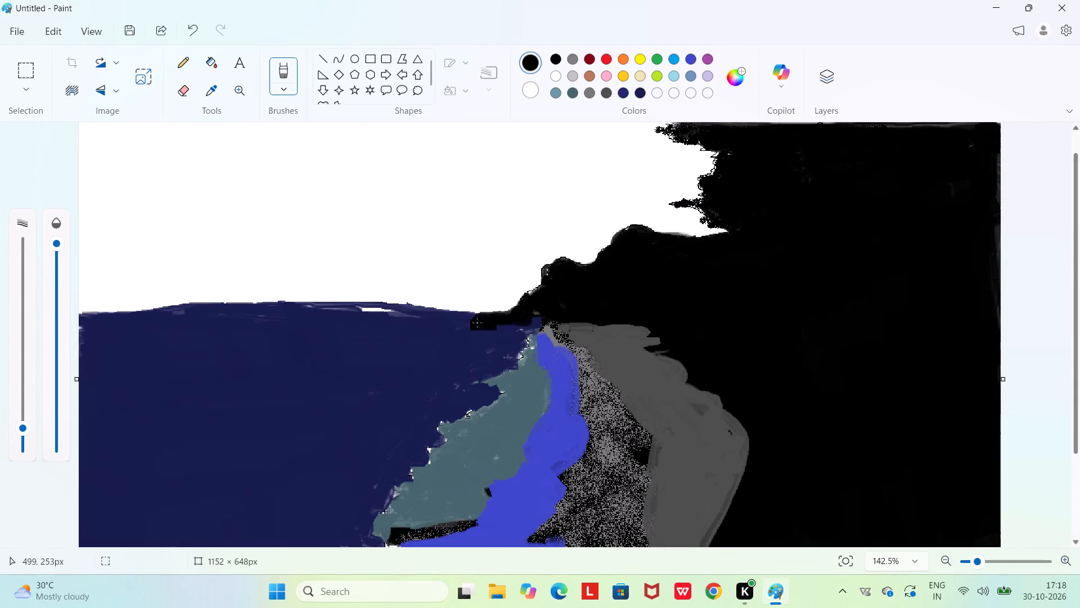
left_click_drag(477, 323, 543, 318)
left_click_drag(543, 318, 470, 325)
Level the horizon above the black spit with dark indigo up to the ridge, covering the white slit near its middle.
left_click(636, 91)
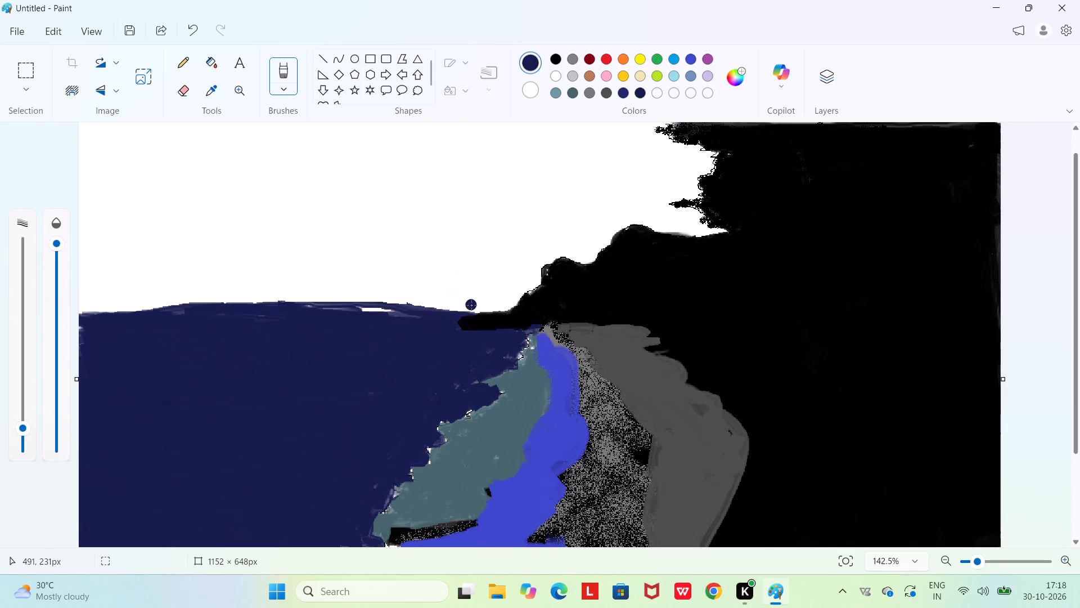
left_click_drag(471, 305, 451, 308)
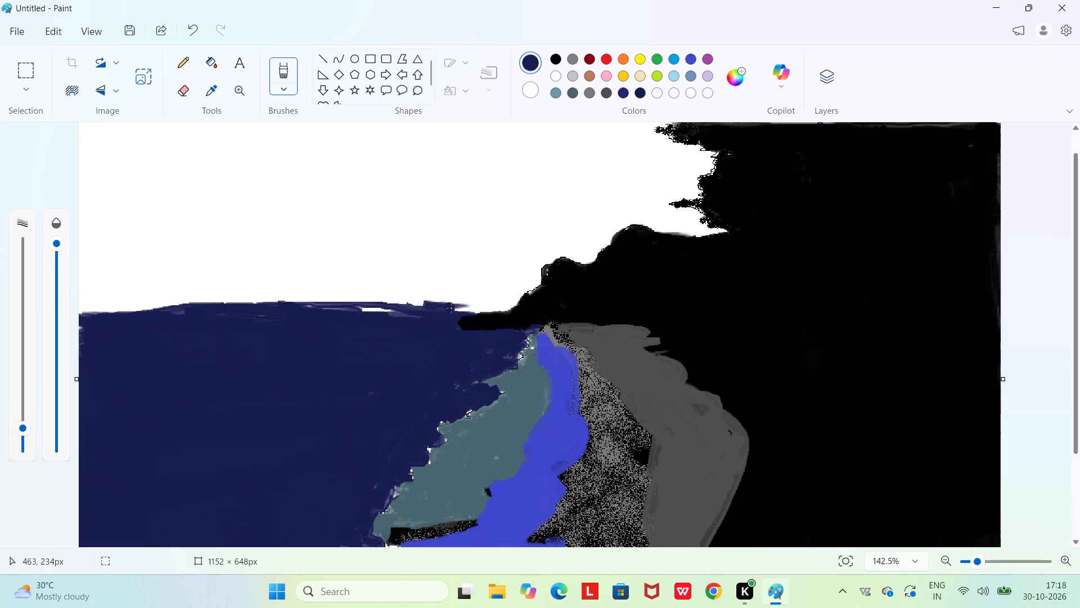
left_click_drag(451, 308, 512, 308)
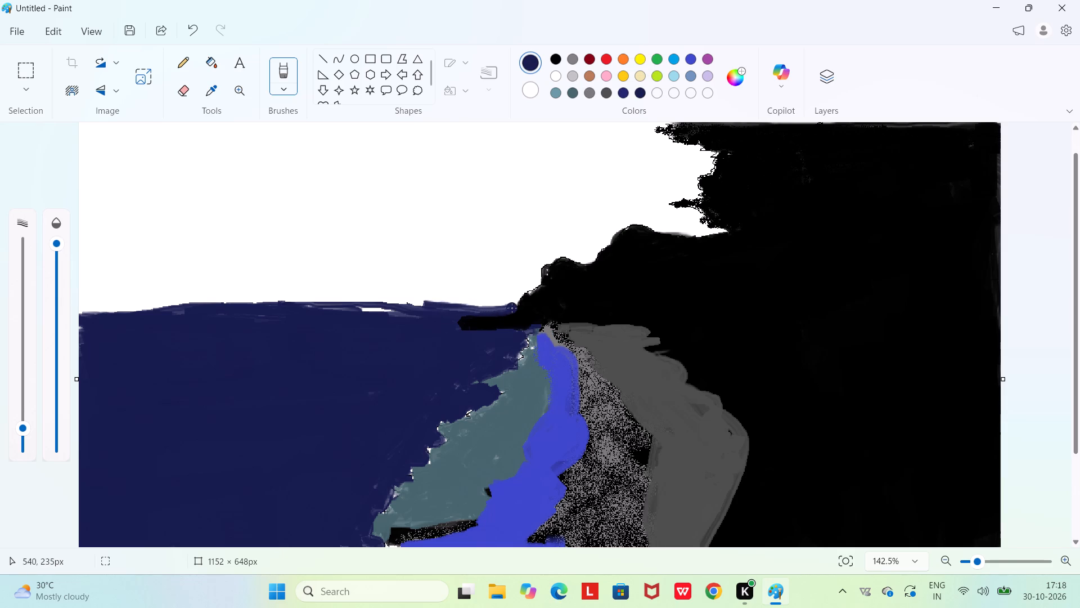
left_click_drag(512, 308, 340, 309)
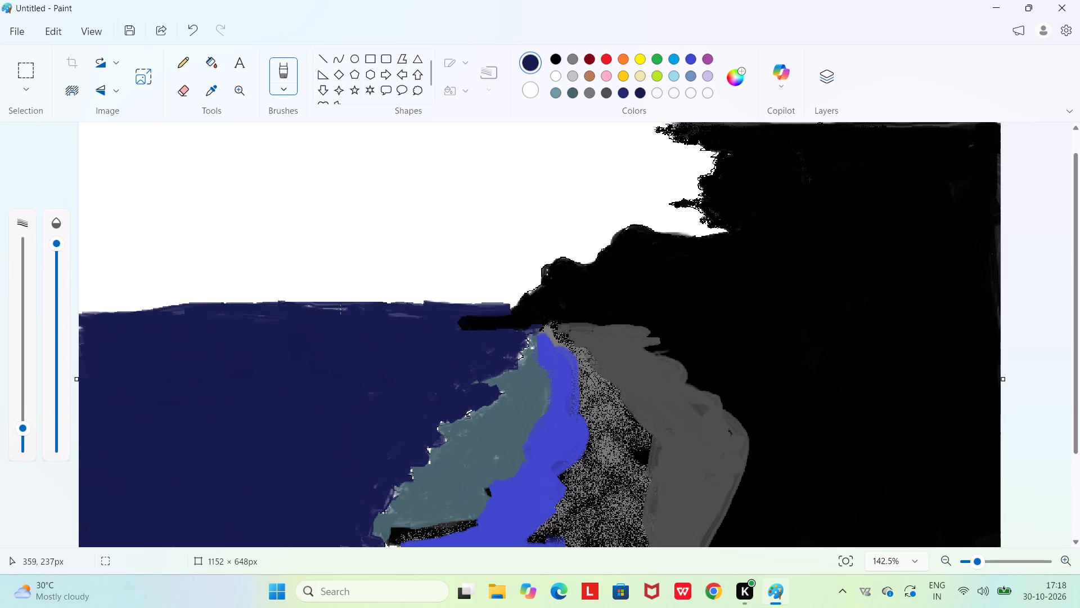
Smooth the sea's horizon with dark indigo Oil brush strokes from the left stretch to the ridge's foot, covering the remaining light gaps.
left_click_drag(340, 309, 425, 315)
left_click_drag(425, 315, 447, 305)
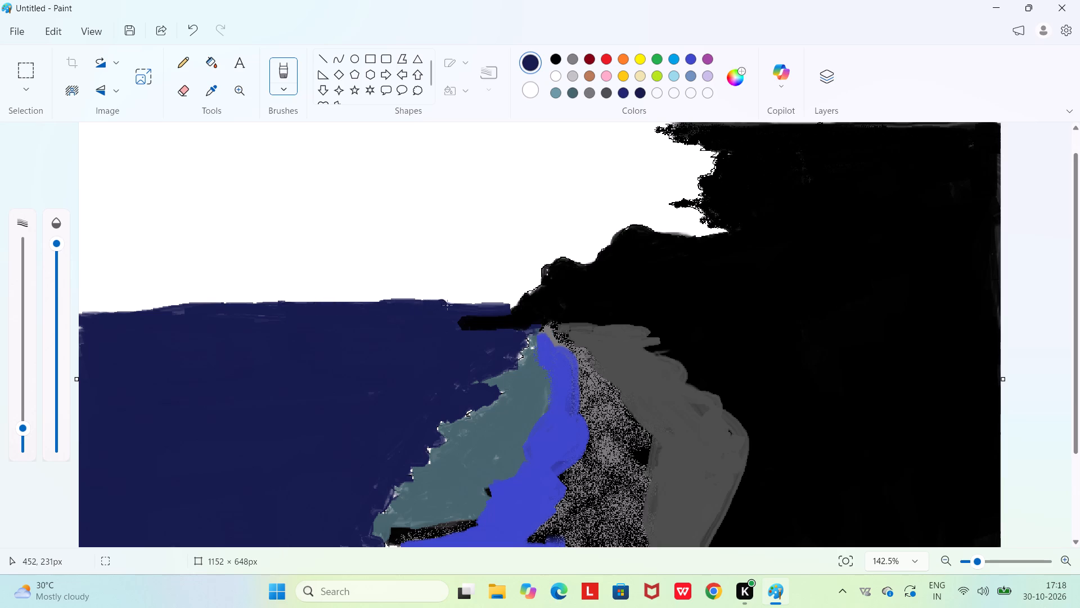
left_click_drag(447, 305, 513, 309)
double_click(242, 307)
left_click_drag(242, 307, 254, 303)
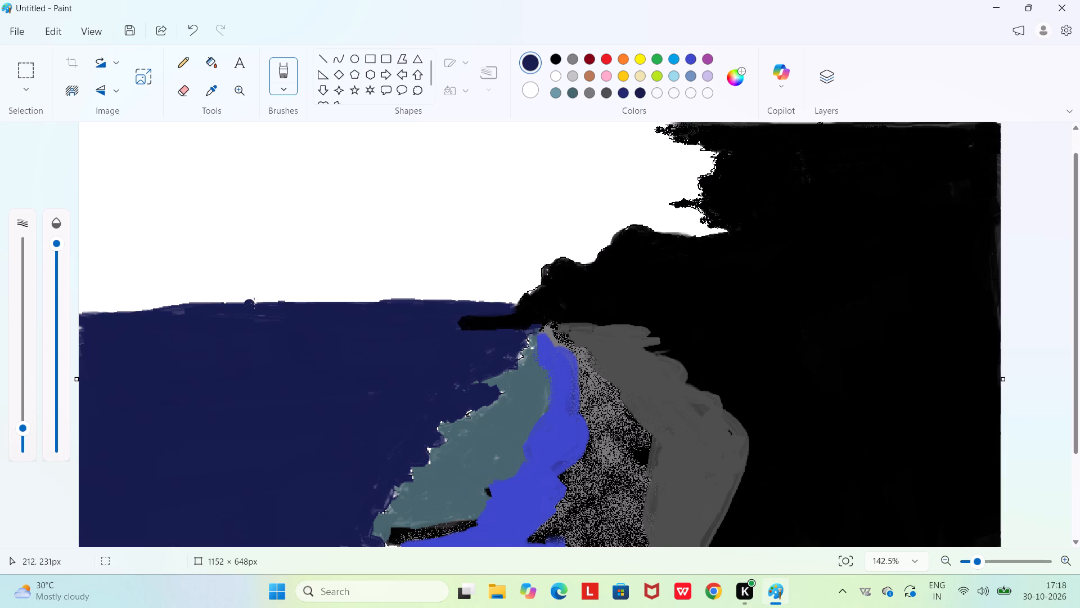
left_click_drag(254, 303, 353, 302)
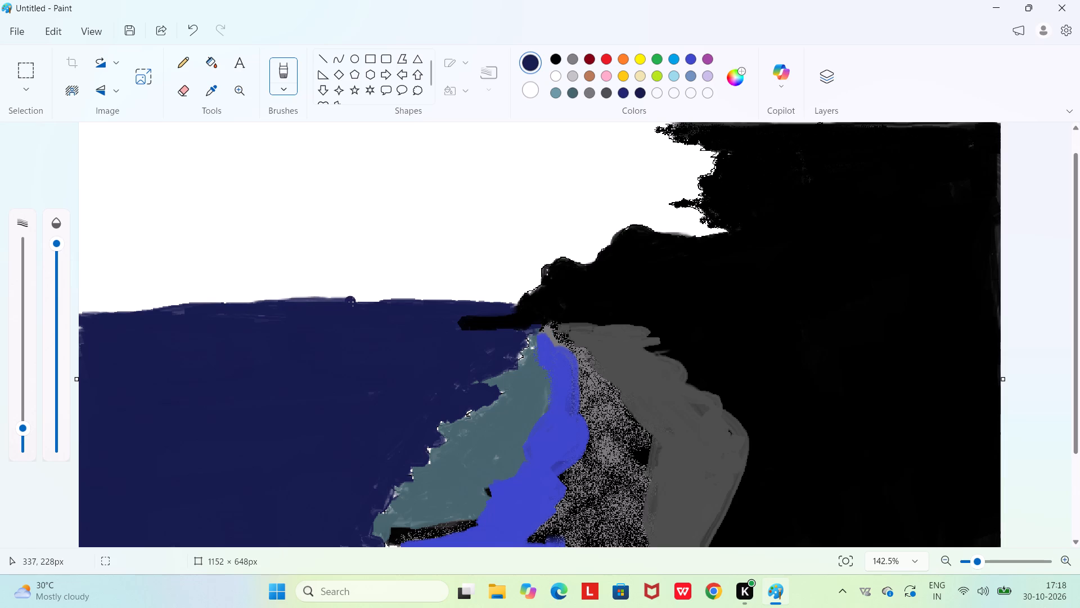
left_click_drag(353, 302, 457, 306)
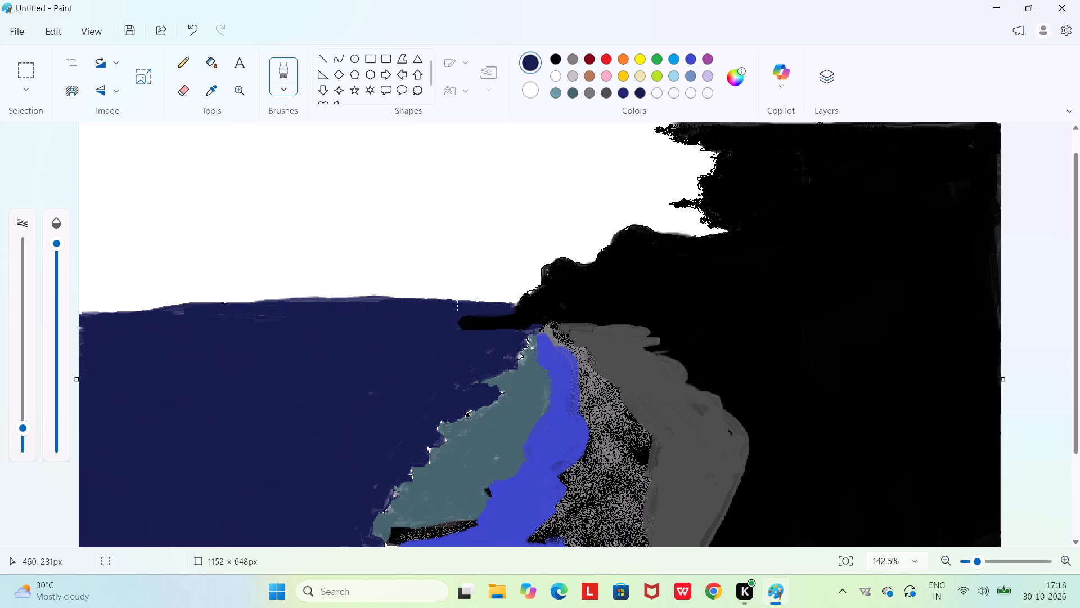
left_click_drag(457, 306, 510, 310)
Airbrush black speckles over the upper end of the gray land band, blending it into the black land below the ridge.
left_click(552, 59)
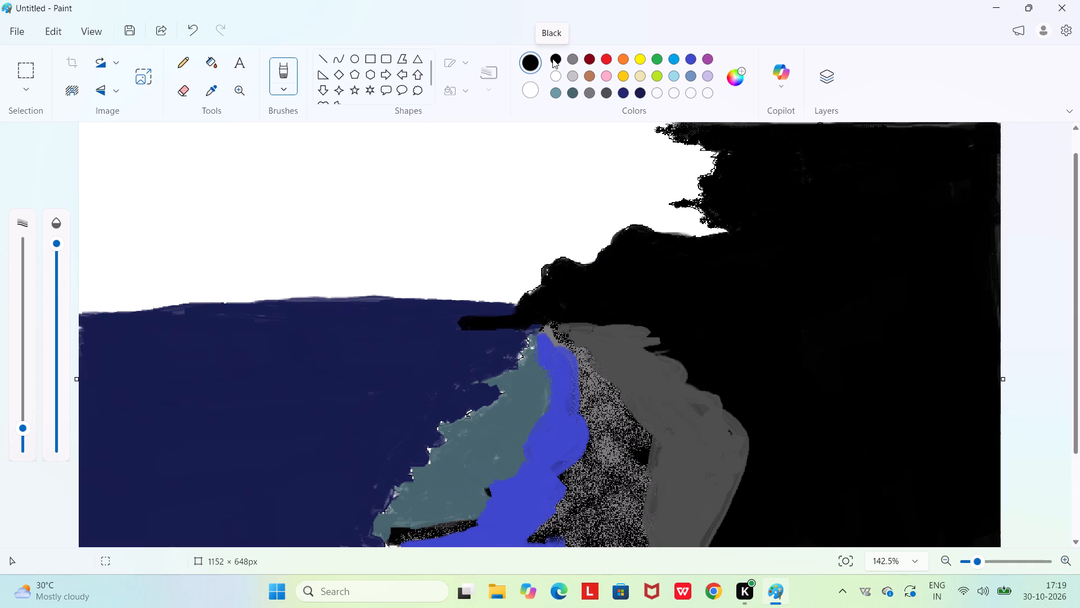
left_click(281, 90)
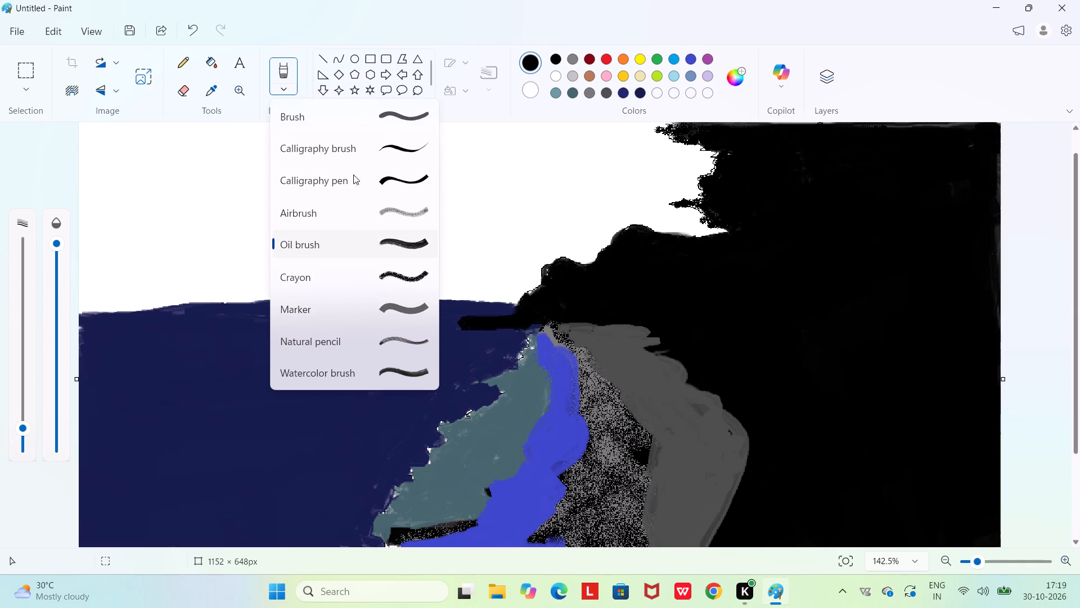
left_click(357, 205)
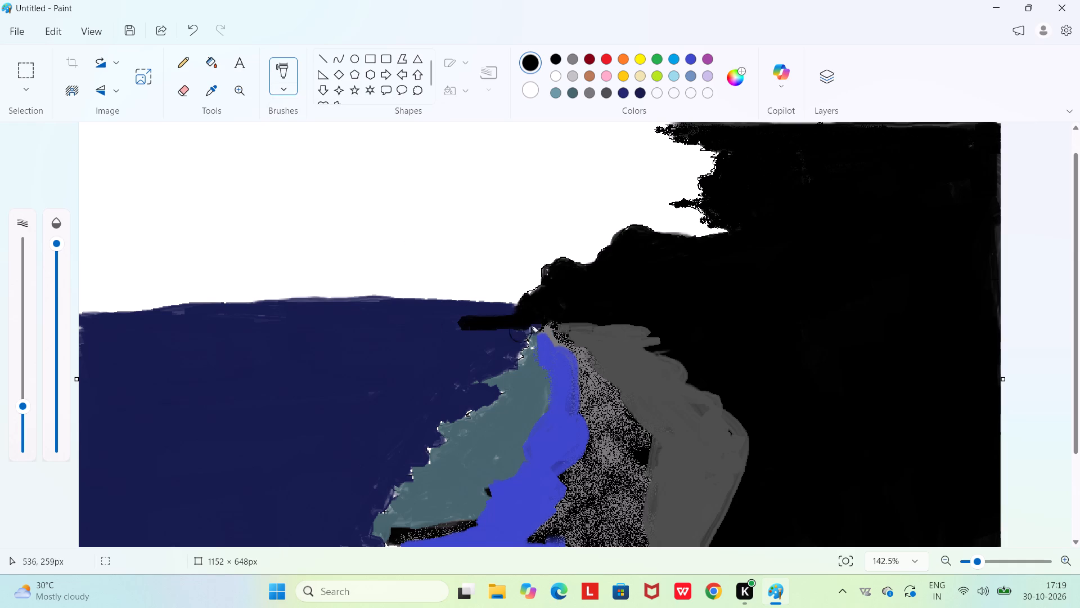
left_click_drag(563, 332, 578, 332)
left_click_drag(578, 332, 626, 352)
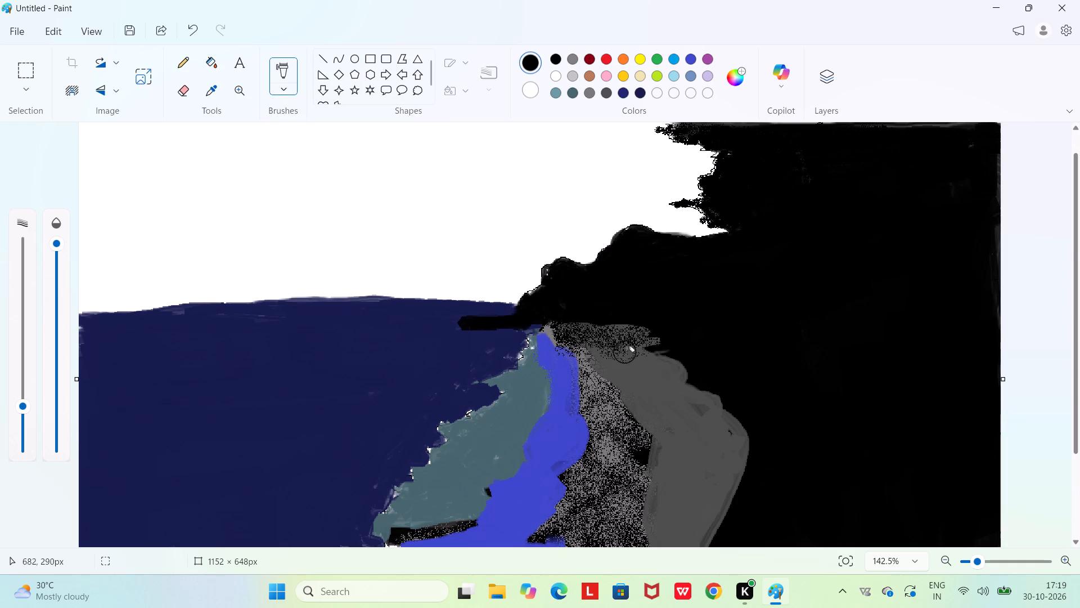
left_click_drag(626, 352, 603, 323)
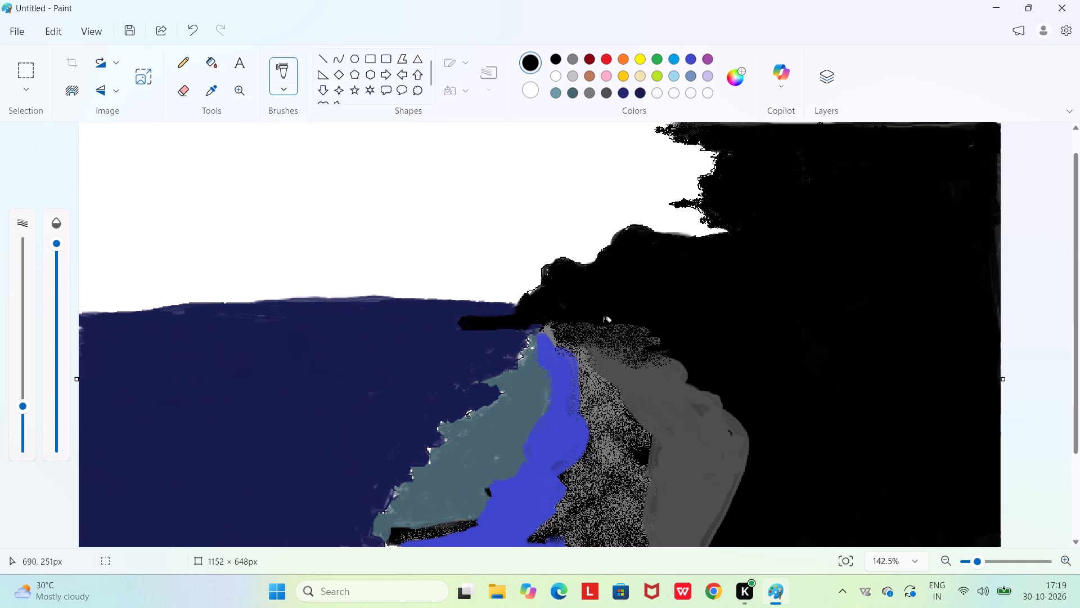
left_click_drag(603, 323, 600, 328)
left_click_drag(600, 328, 679, 363)
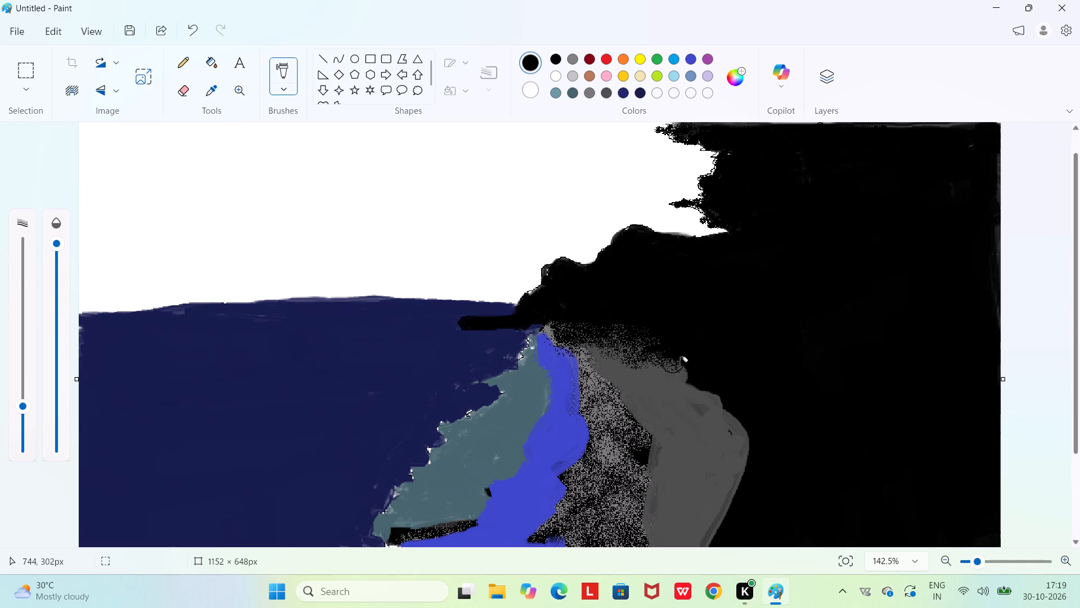
left_click_drag(679, 363, 678, 378)
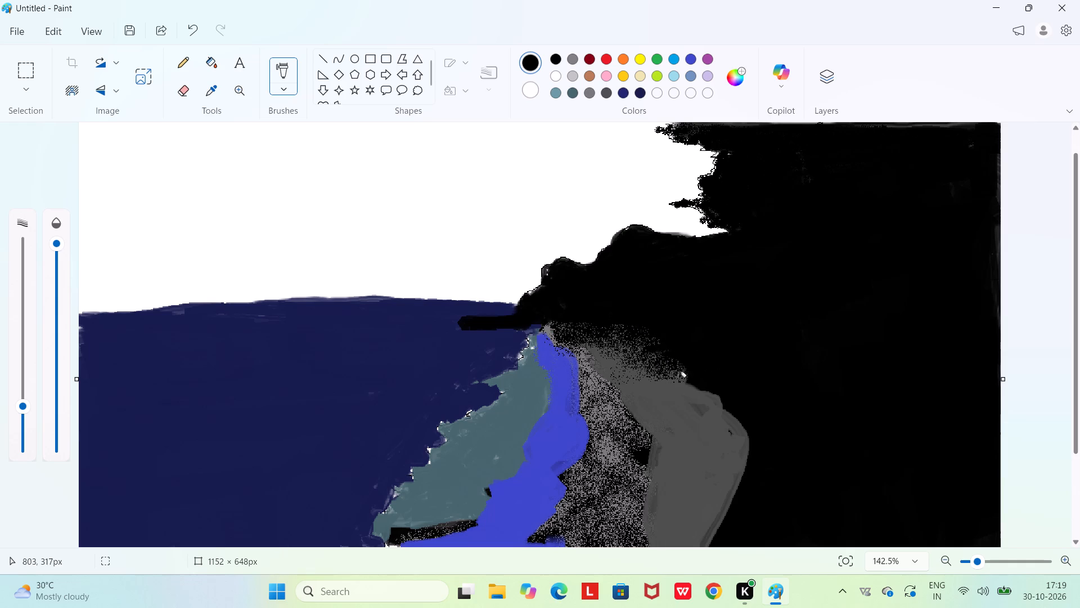
left_click_drag(678, 378, 682, 355)
left_click_drag(682, 355, 670, 337)
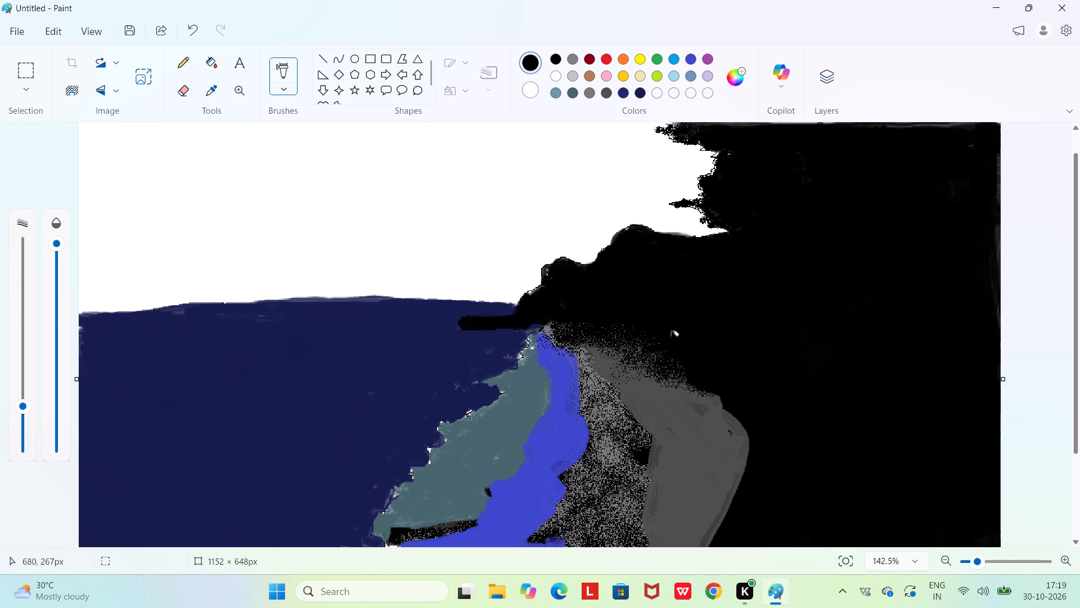
Airbrush black along the gray band's outer curve down to its lower end, softening its edge into the black land.
left_click_drag(670, 337, 672, 405)
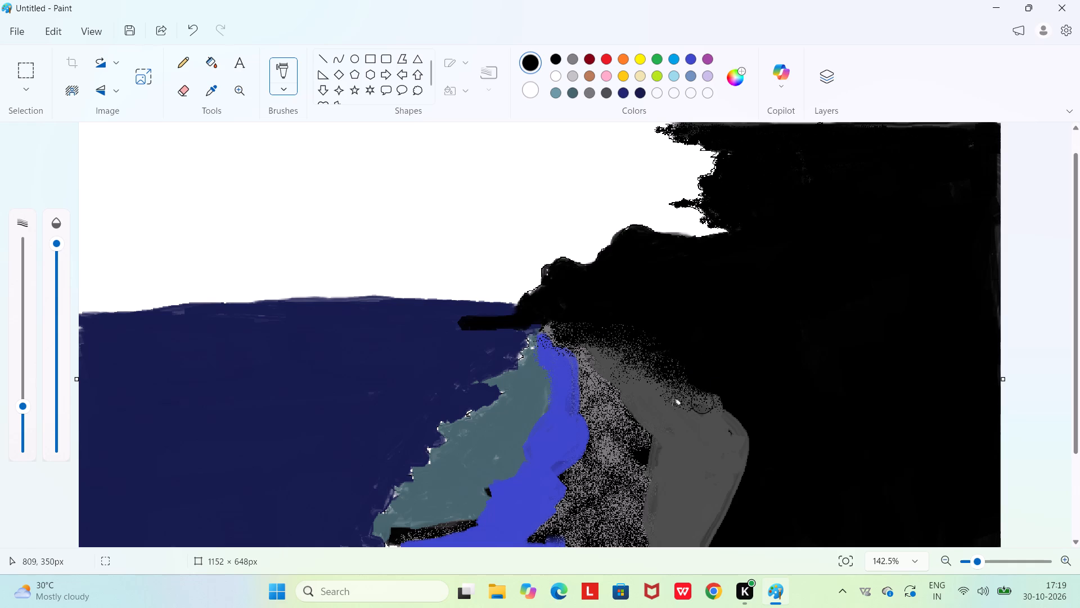
left_click_drag(672, 405, 733, 418)
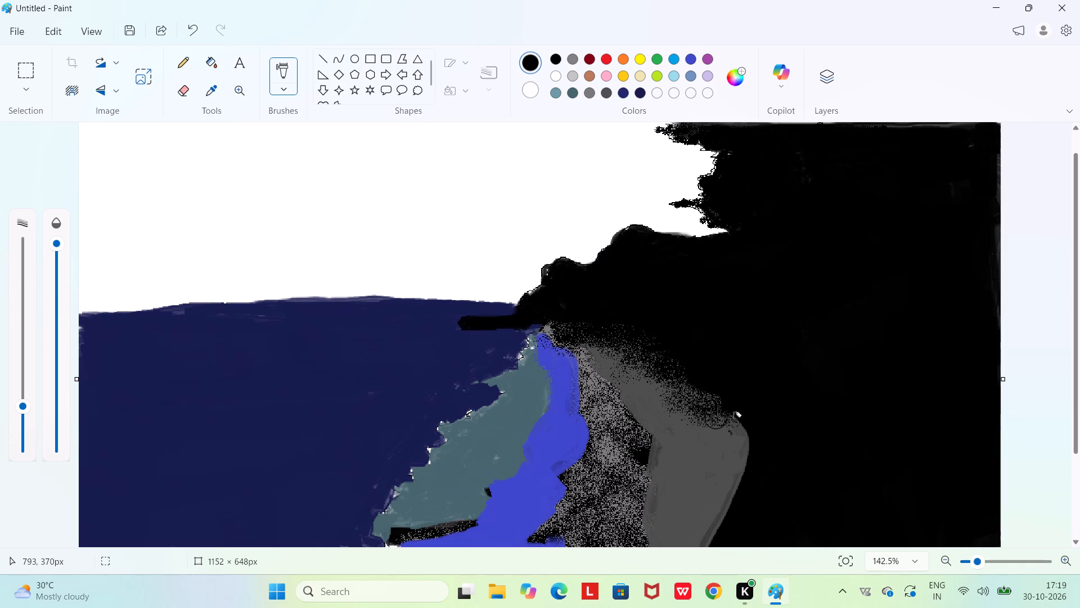
left_click_drag(733, 418, 755, 444)
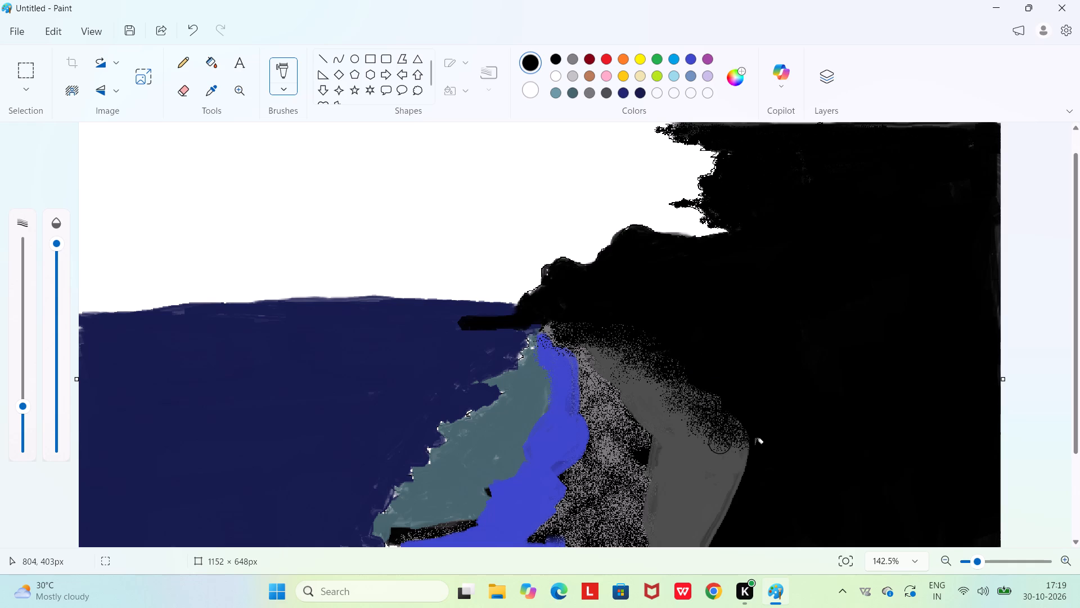
left_click_drag(755, 444, 752, 484)
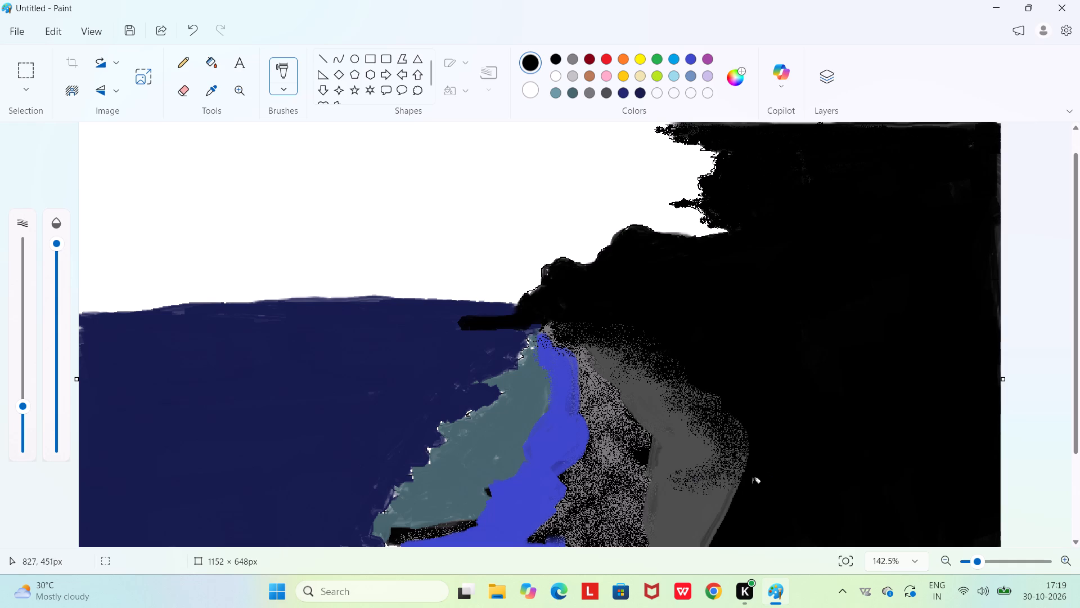
left_click_drag(752, 484, 693, 550)
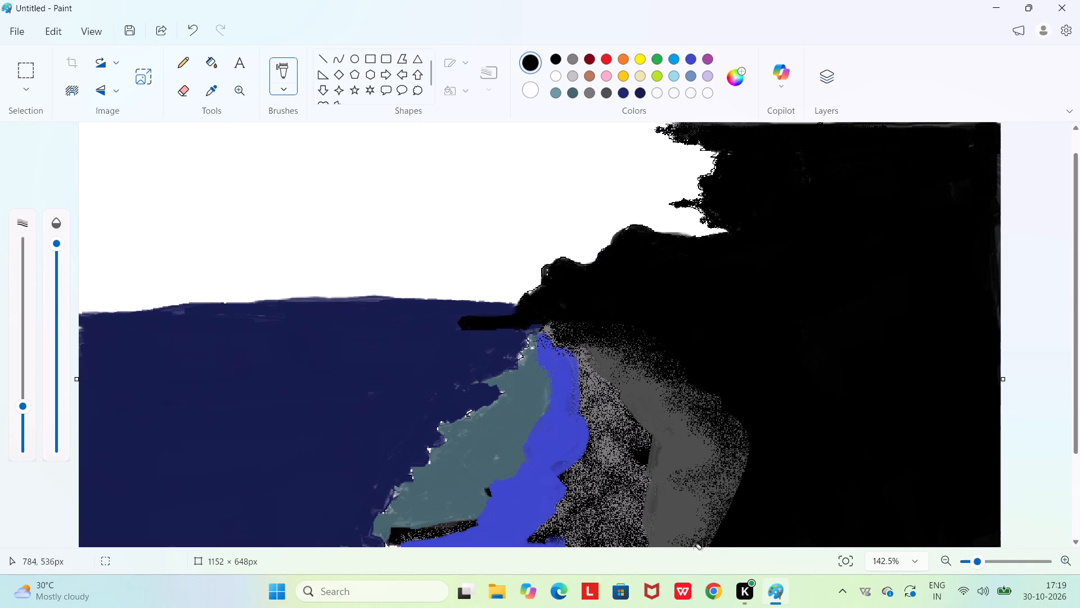
left_click_drag(693, 550, 727, 529)
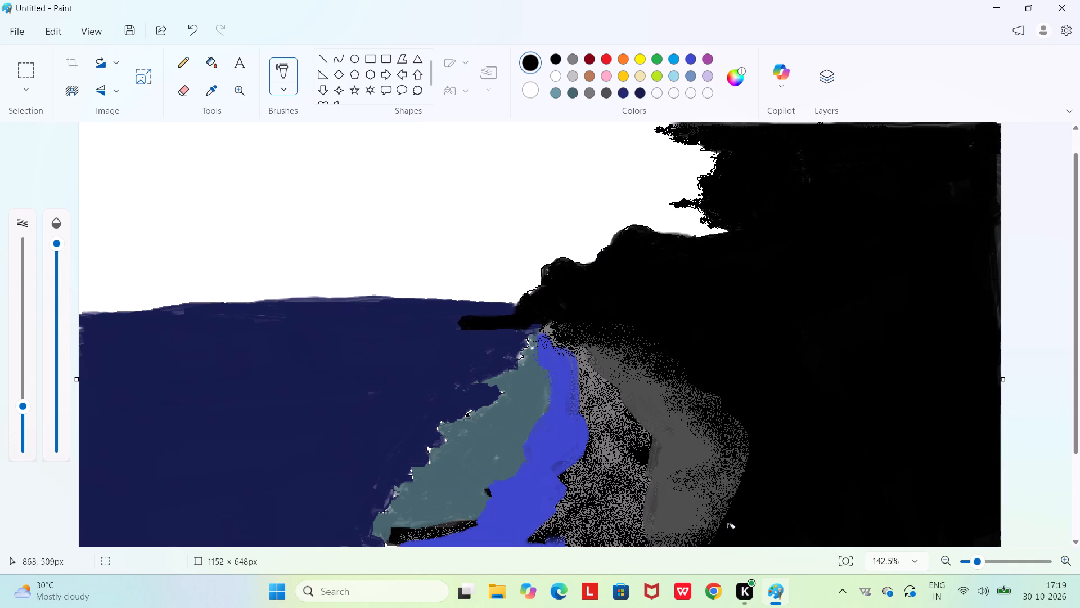
left_click_drag(727, 529, 716, 533)
left_click_drag(716, 533, 728, 497)
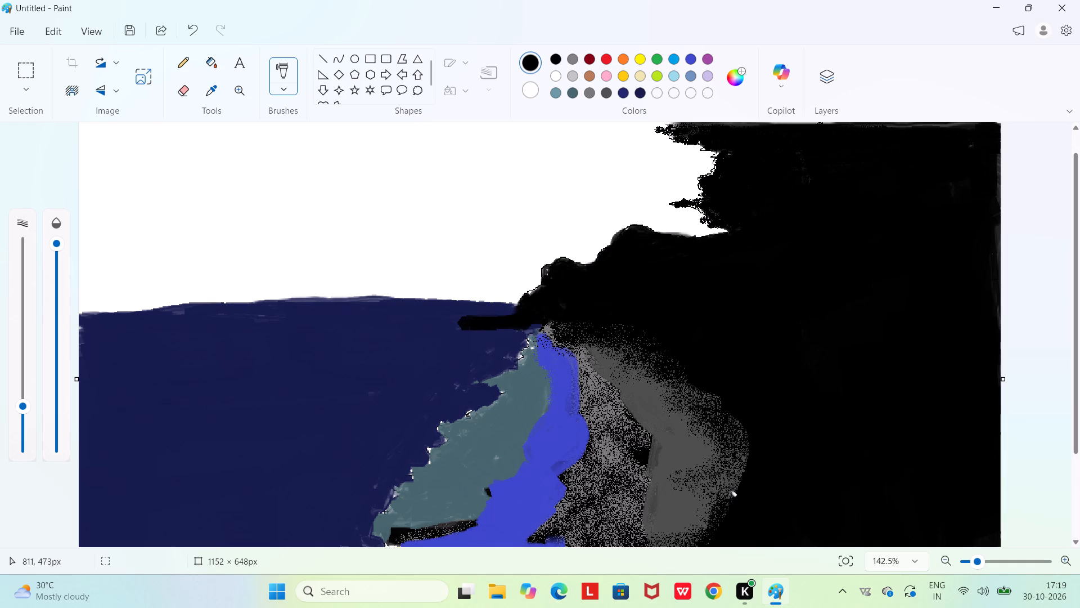
left_click_drag(728, 497, 735, 462)
left_click_drag(735, 462, 744, 443)
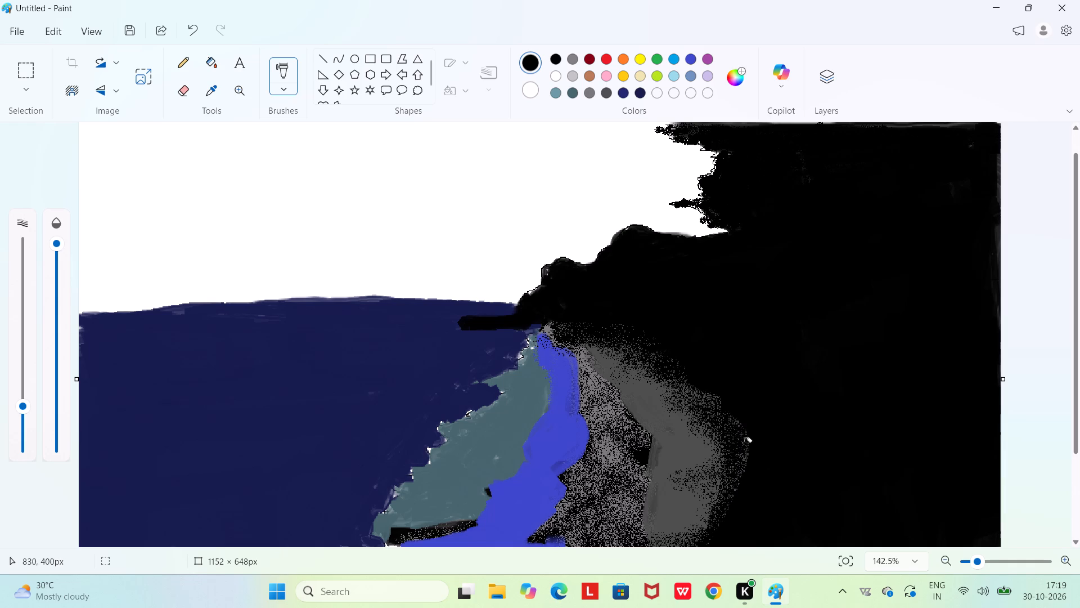
left_click_drag(744, 443, 736, 440)
Touch up the gray band's outer edge with a smaller black airbrush, from its lower end up to the shoreline's upper tip.
left_click_drag(19, 412, 17, 440)
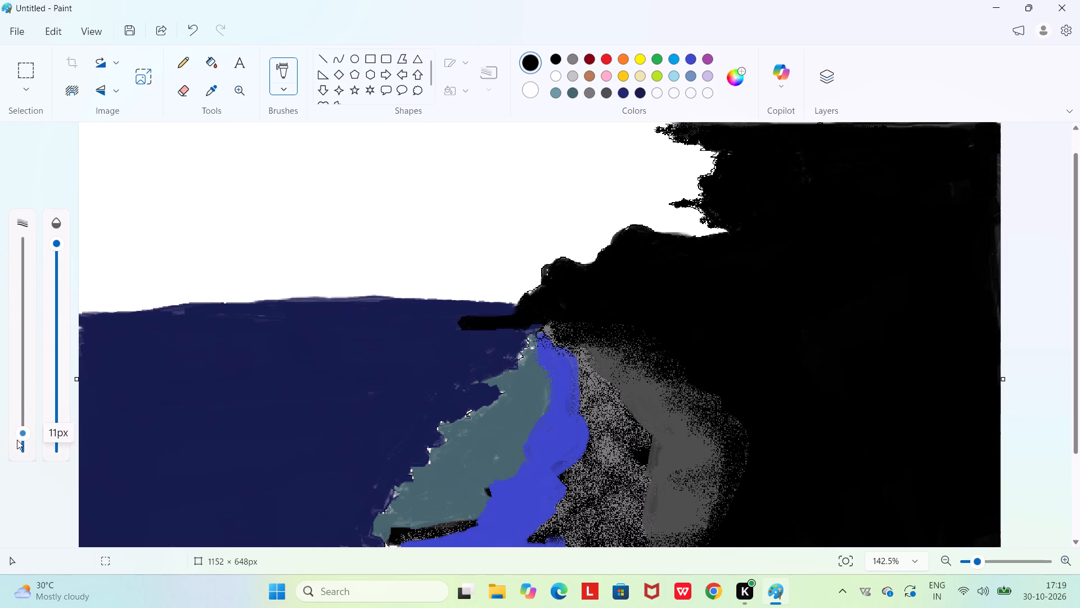
left_click_drag(17, 440, 17, 440)
left_click_drag(718, 527, 729, 503)
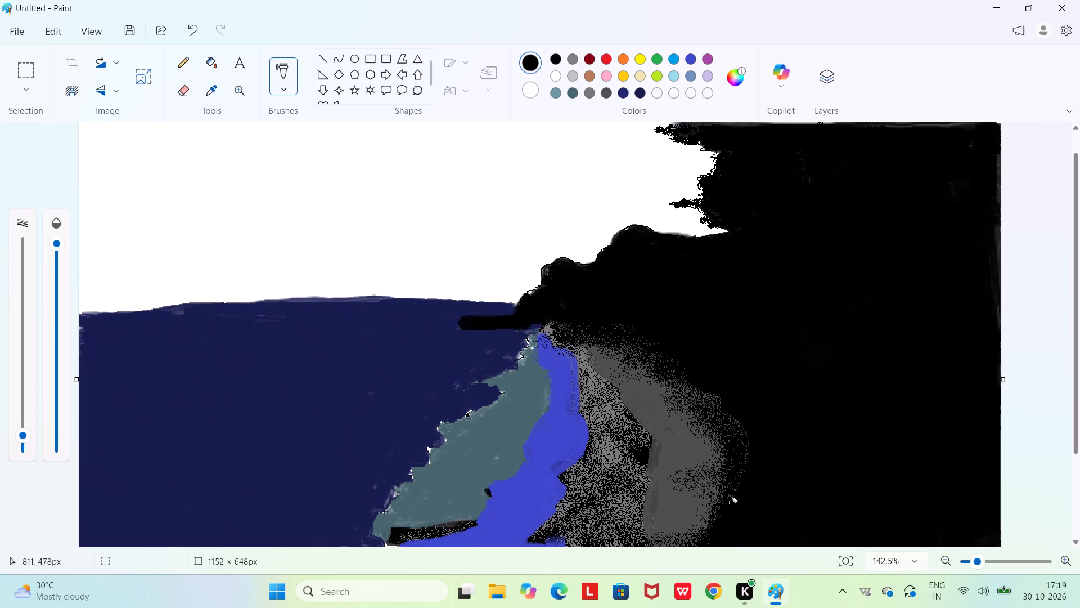
left_click_drag(729, 503, 739, 465)
left_click_drag(739, 465, 723, 419)
left_click_drag(723, 419, 696, 391)
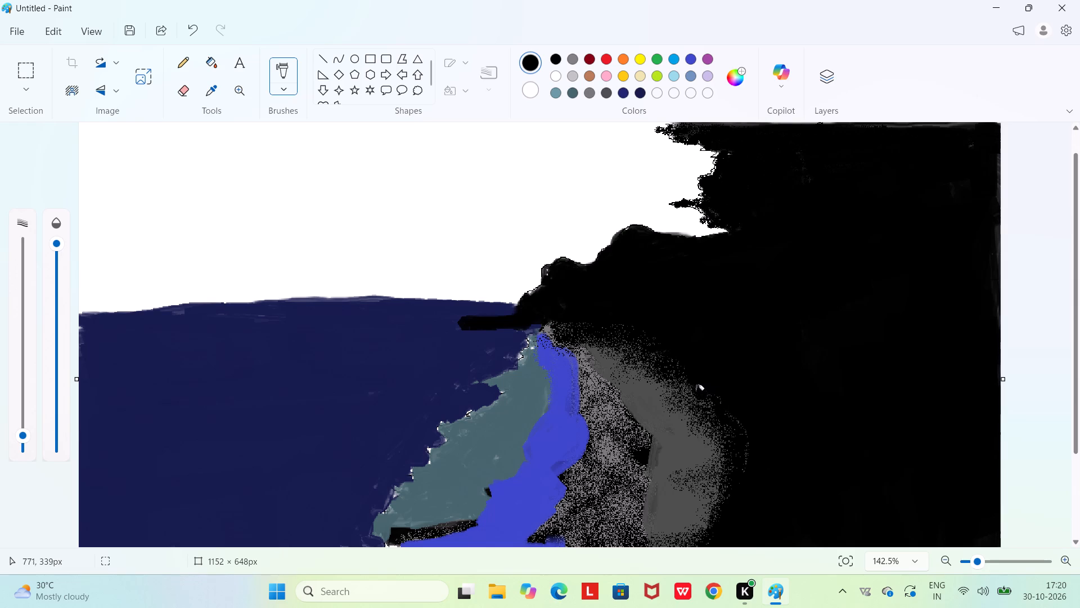
left_click_drag(696, 391, 641, 311)
left_click_drag(641, 311, 552, 328)
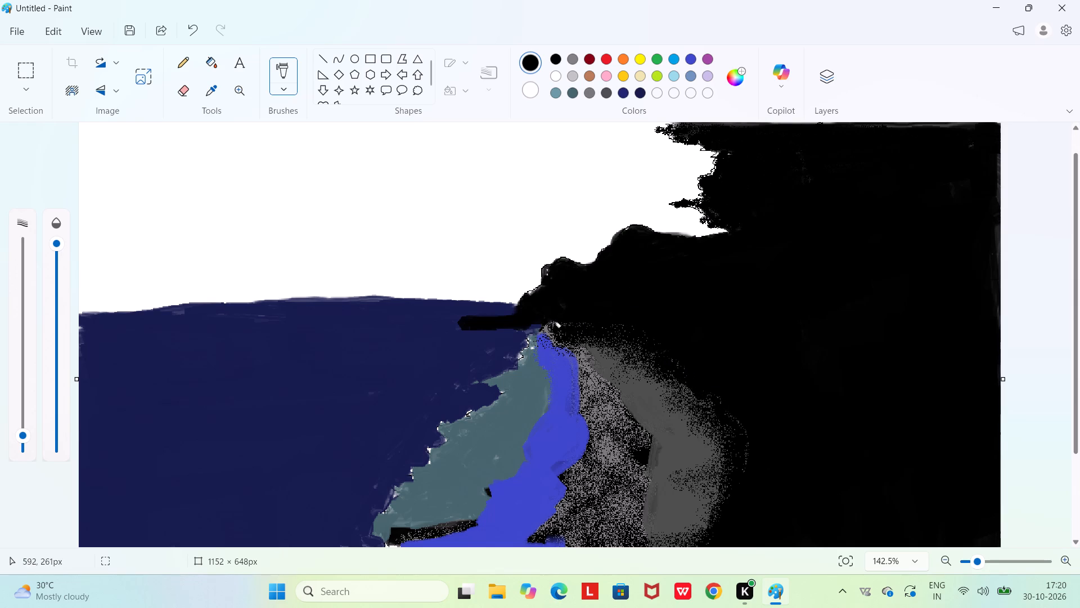
left_click_drag(552, 328, 552, 330)
left_click(598, 390)
Airbrush a thin lighter gray streak along the inner edge of the gray band's upper end, beside the indigo strip.
left_click(592, 92)
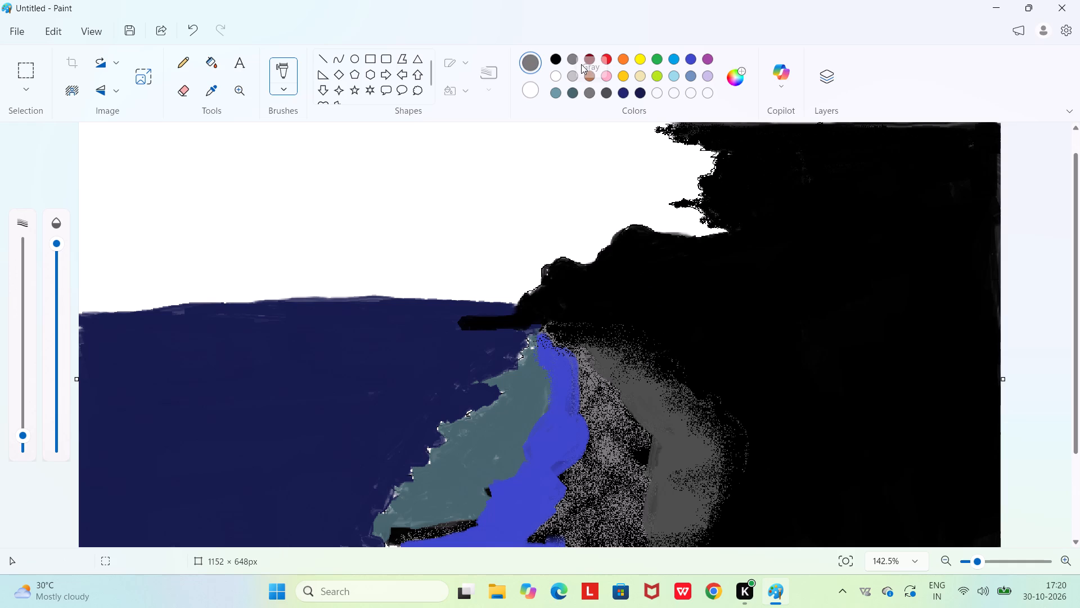
left_click(571, 59)
double_click(577, 350)
left_click_drag(577, 350, 588, 374)
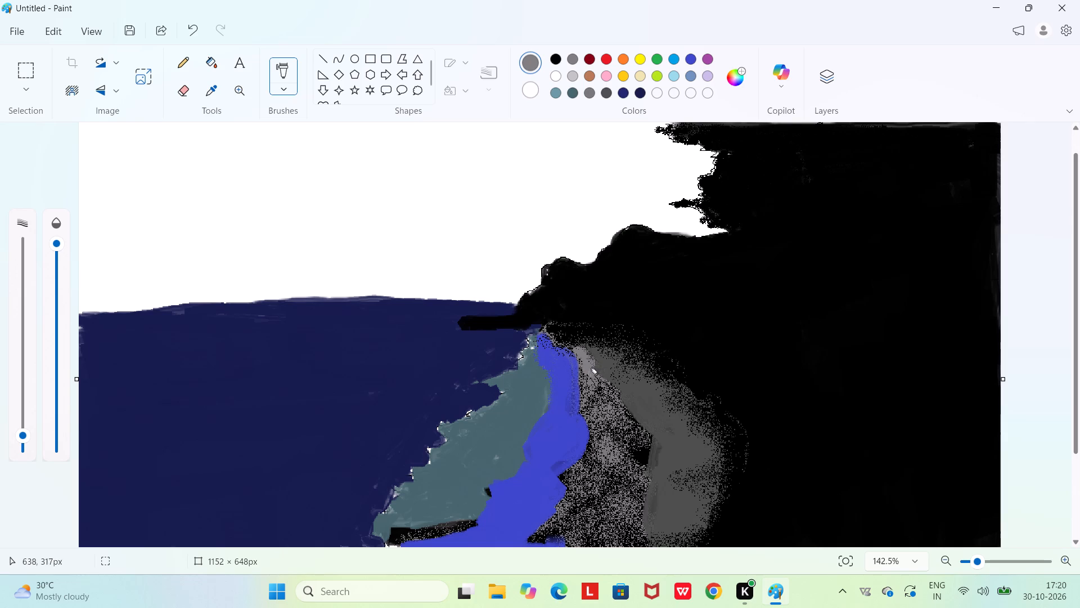
left_click_drag(588, 374, 618, 391)
left_click_drag(618, 391, 620, 404)
Spray lighter gray with a larger airbrush down the gray band's inner edge, blending it into the speckled land.
left_click_drag(15, 439, 15, 436)
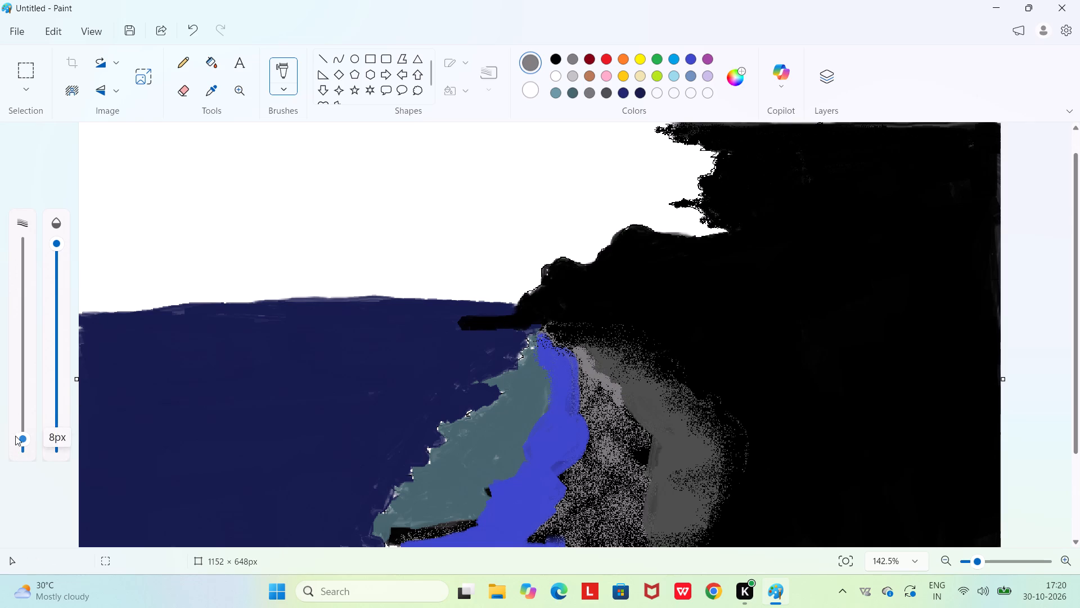
left_click_drag(15, 436, 22, 379)
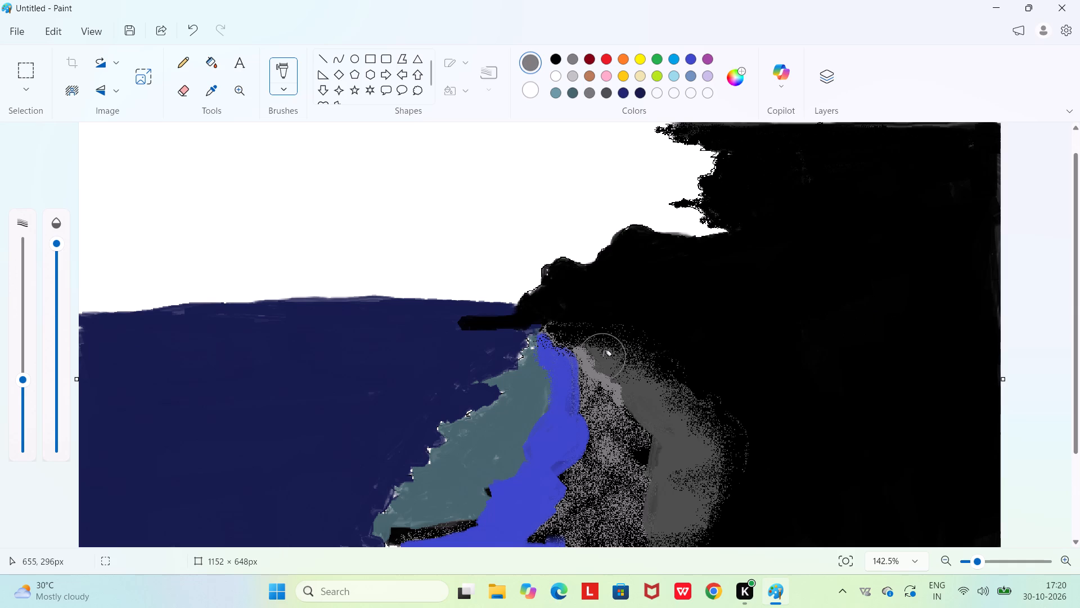
left_click(589, 351)
left_click_drag(589, 351, 606, 382)
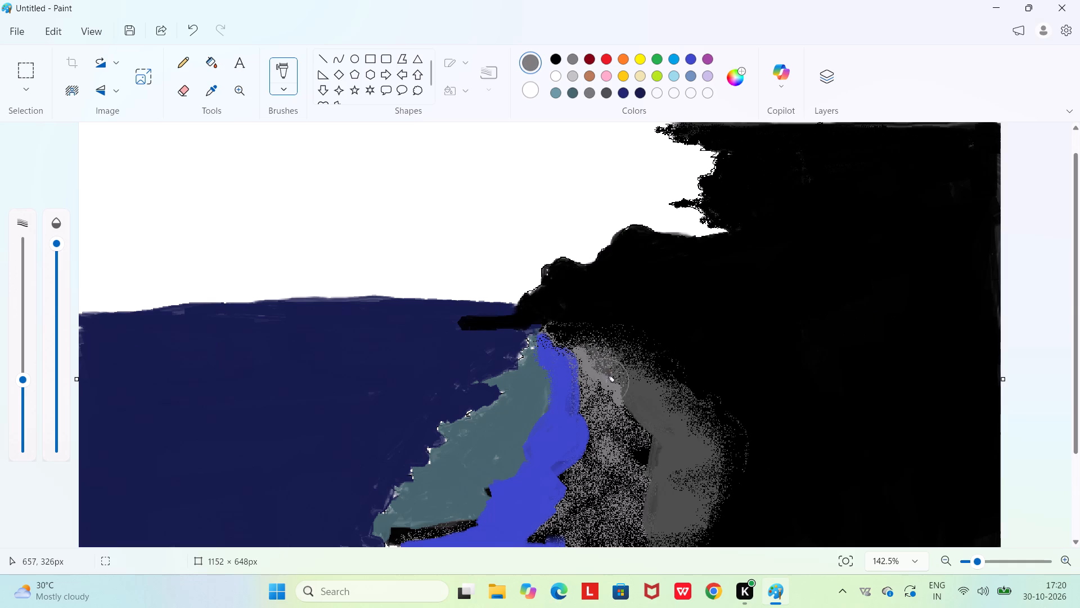
left_click_drag(606, 382, 628, 415)
left_click_drag(628, 415, 640, 450)
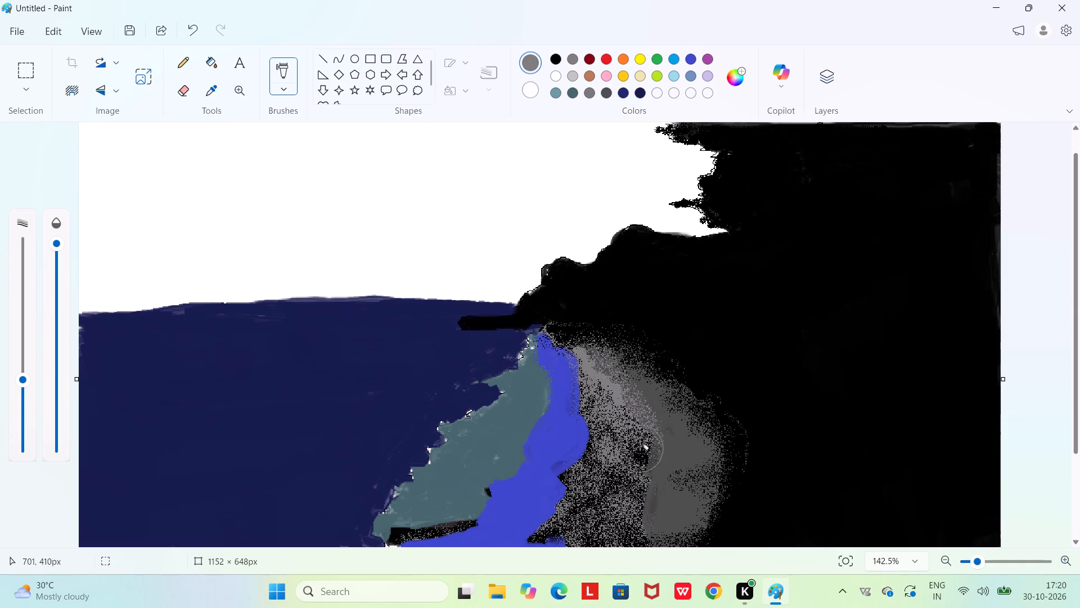
left_click_drag(640, 450, 623, 518)
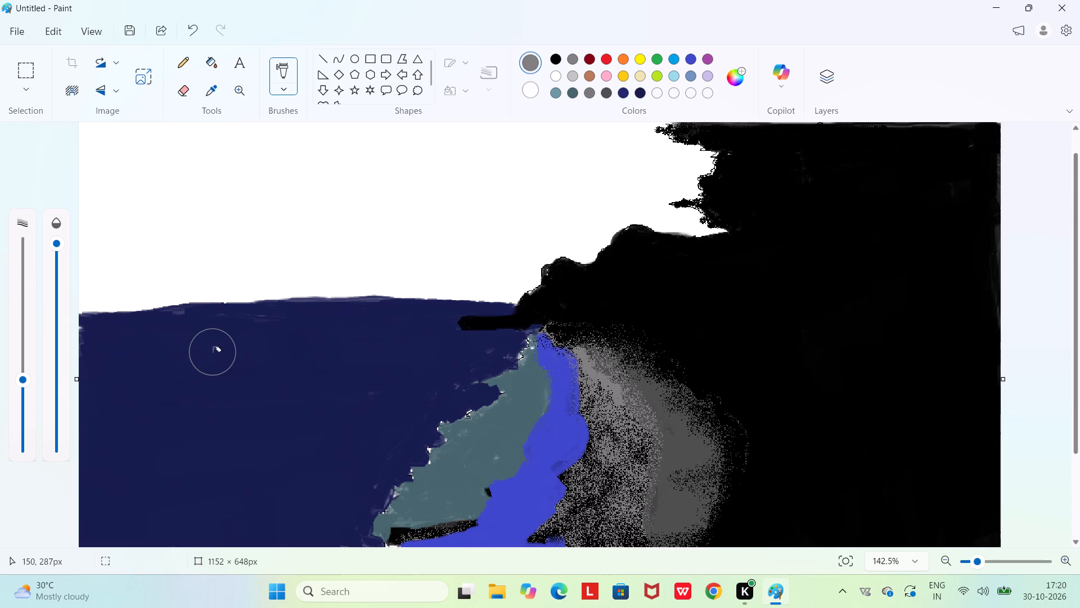
left_click(381, 412)
Airbrush a thin light blue-gray edge along the upper shoreline, from its tip down past the two jagged points on the sea side.
left_click_drag(20, 383, 15, 444)
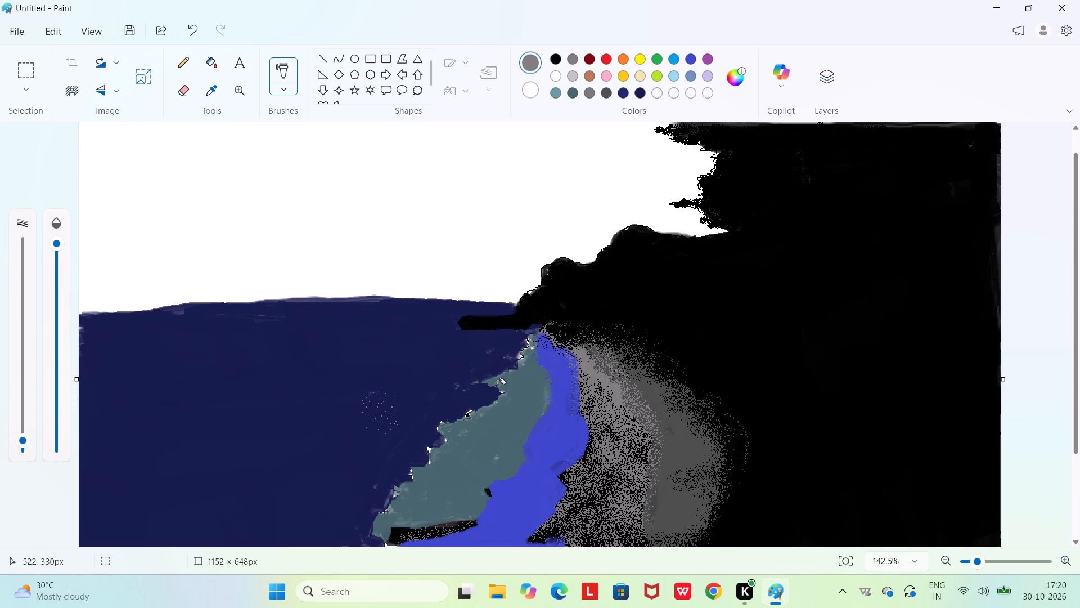
left_click(552, 94)
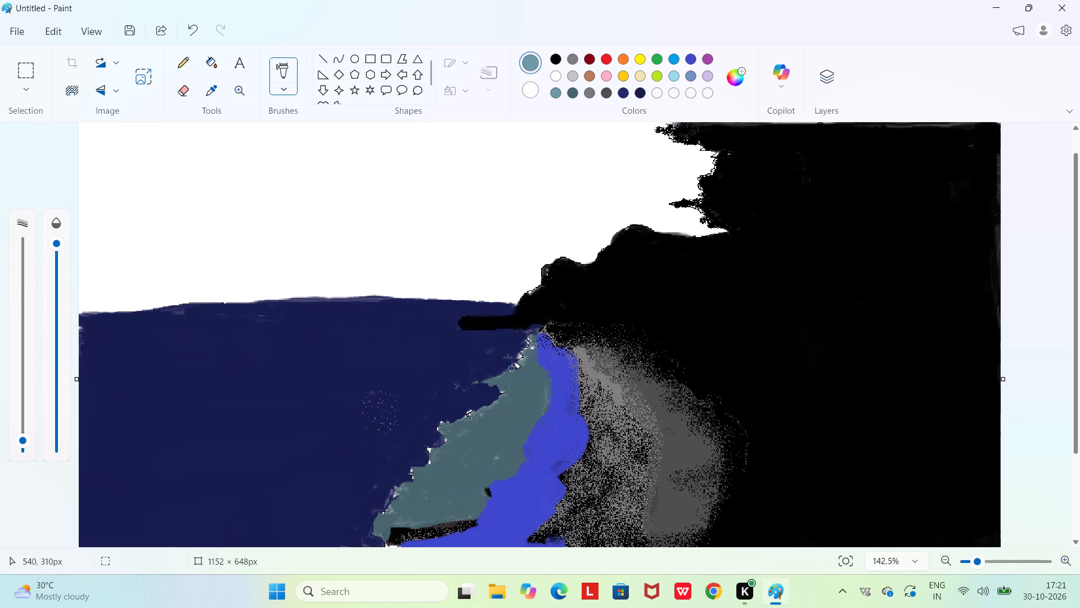
left_click(511, 369)
left_click_drag(511, 369, 509, 360)
left_click_drag(509, 360, 528, 345)
left_click_drag(528, 345, 517, 369)
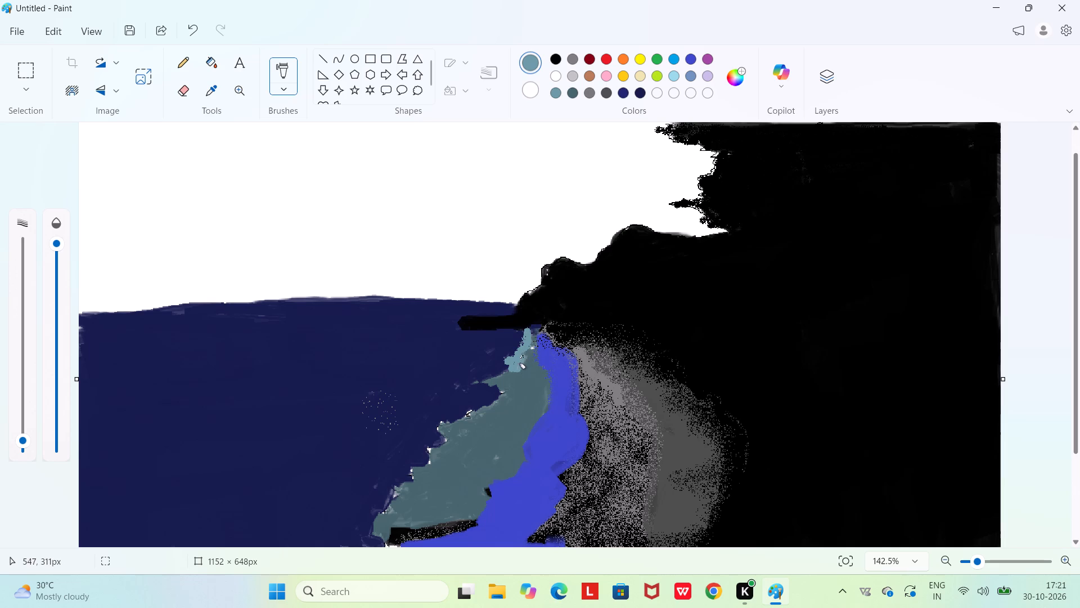
left_click_drag(517, 369, 470, 384)
left_click_drag(470, 384, 479, 385)
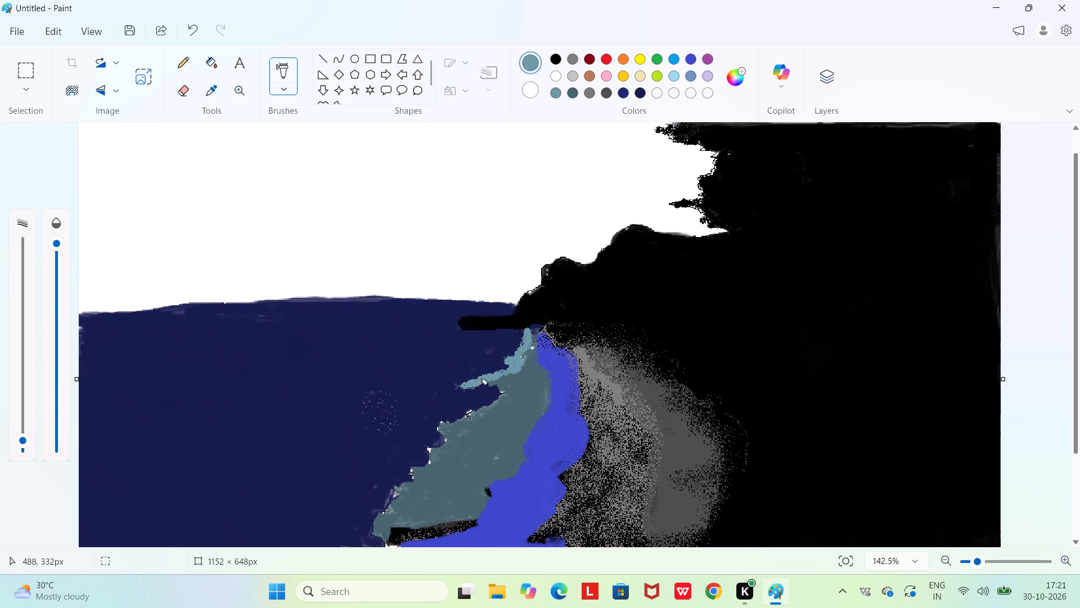
left_click_drag(479, 385, 499, 396)
left_click_drag(499, 396, 472, 410)
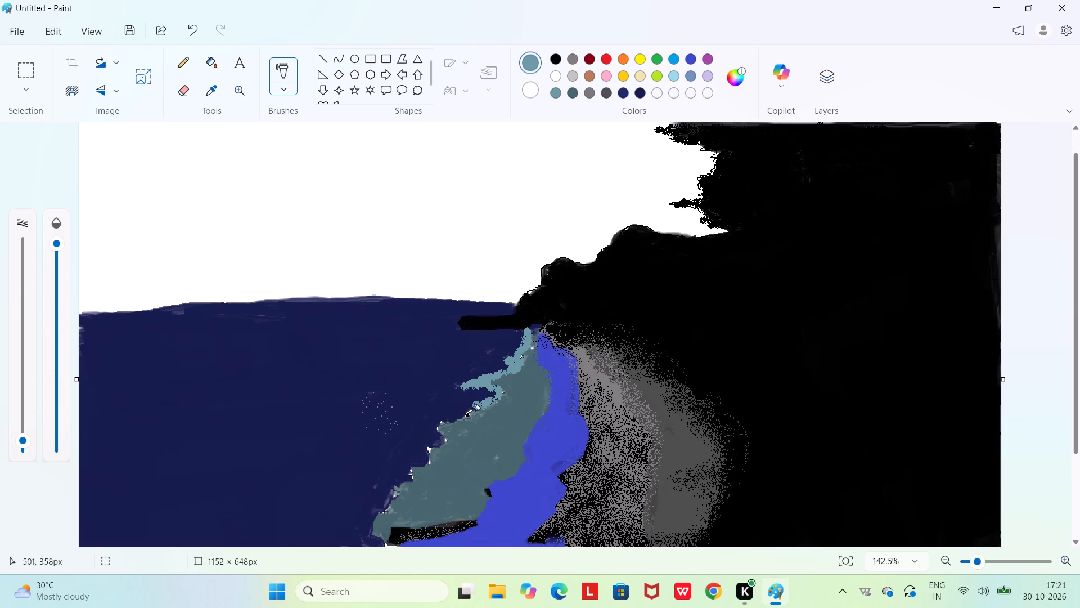
left_click_drag(472, 410, 429, 424)
left_click_drag(429, 424, 442, 442)
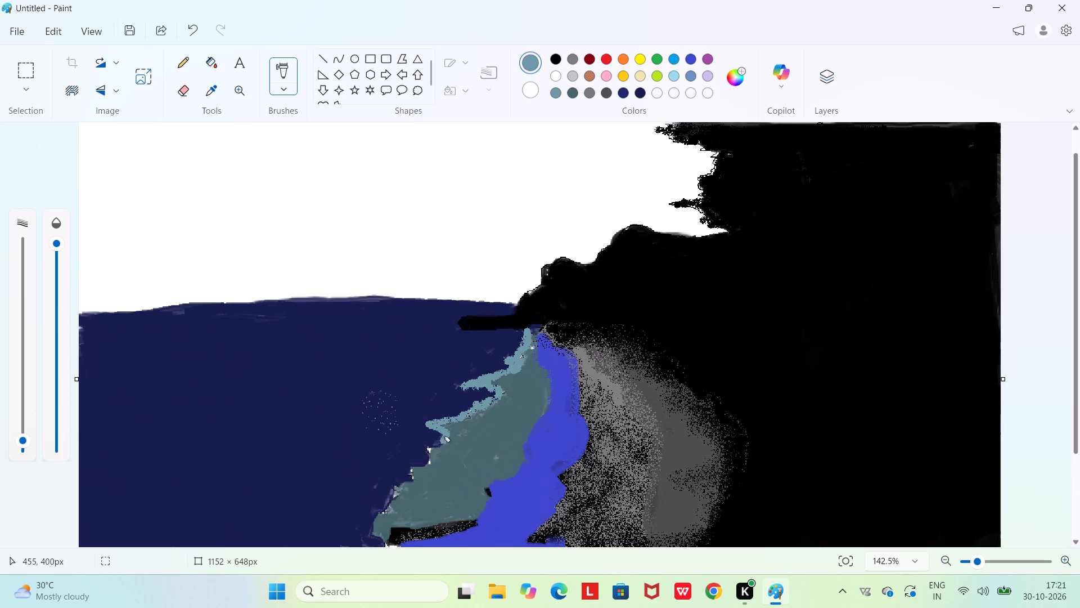
Continue the light blue-gray edge down the lower shoreline, adding a filled rounded lobe that juts into the dark indigo sea.
left_click_drag(442, 442, 390, 471)
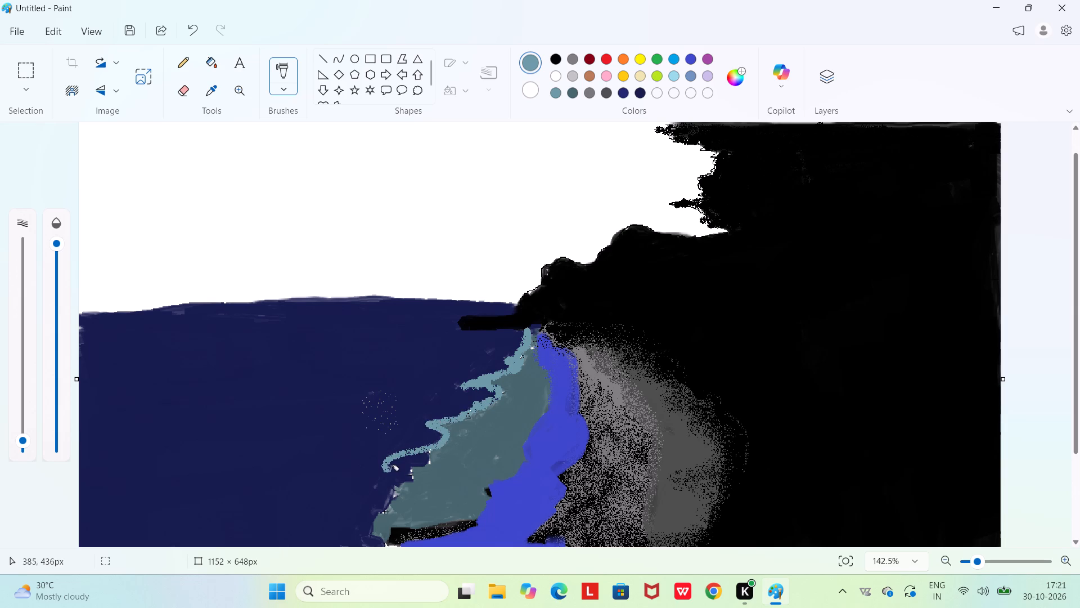
left_click_drag(390, 471, 397, 464)
left_click_drag(397, 464, 418, 462)
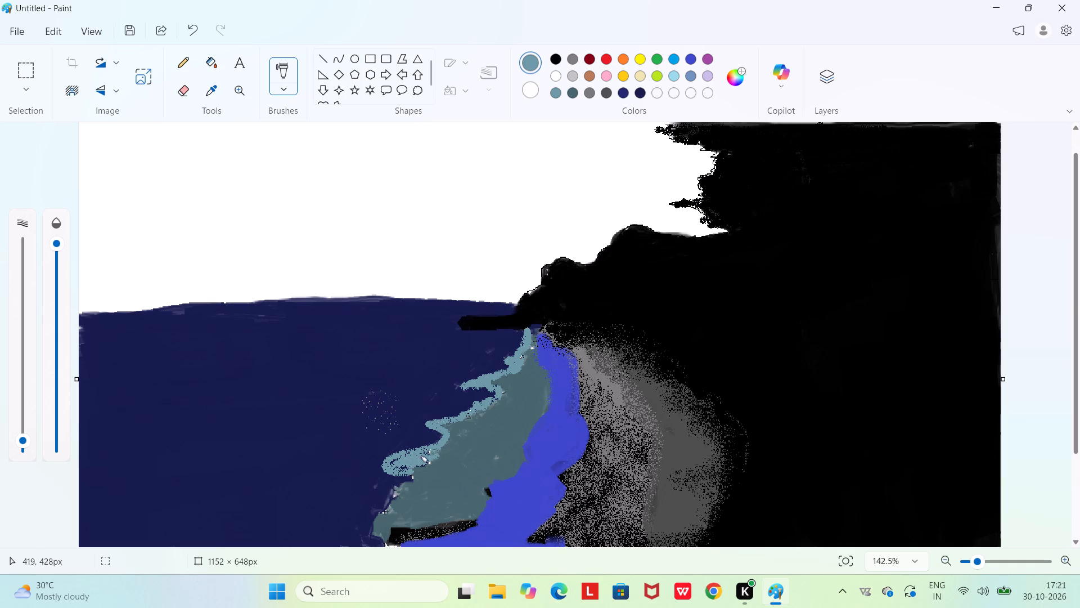
left_click_drag(418, 462, 411, 473)
left_click_drag(411, 473, 382, 489)
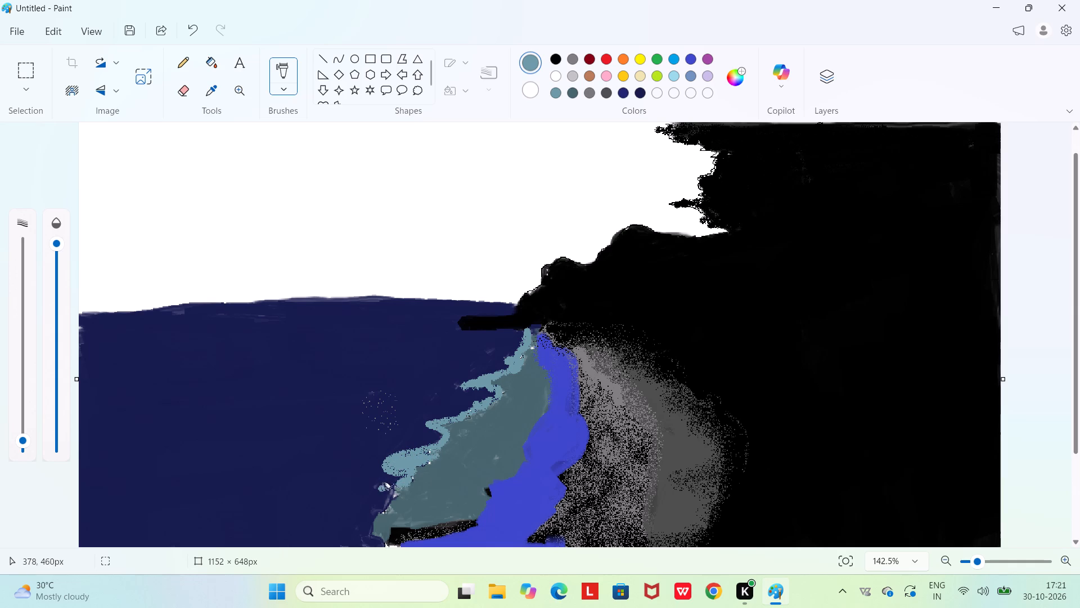
left_click_drag(382, 489, 379, 499)
left_click_drag(379, 499, 376, 513)
left_click_drag(376, 513, 361, 538)
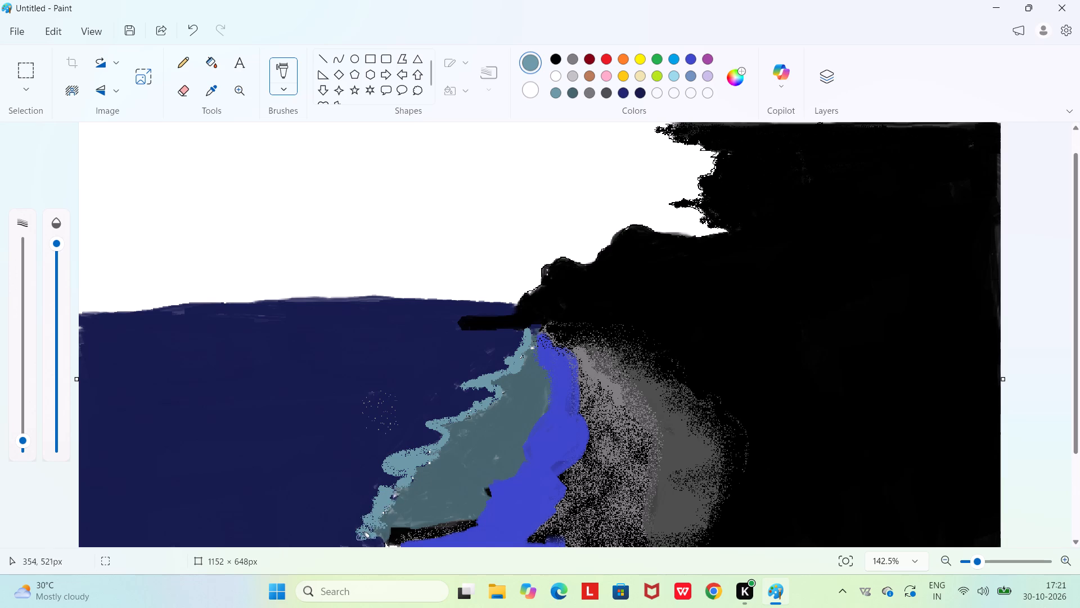
left_click_drag(361, 538, 392, 542)
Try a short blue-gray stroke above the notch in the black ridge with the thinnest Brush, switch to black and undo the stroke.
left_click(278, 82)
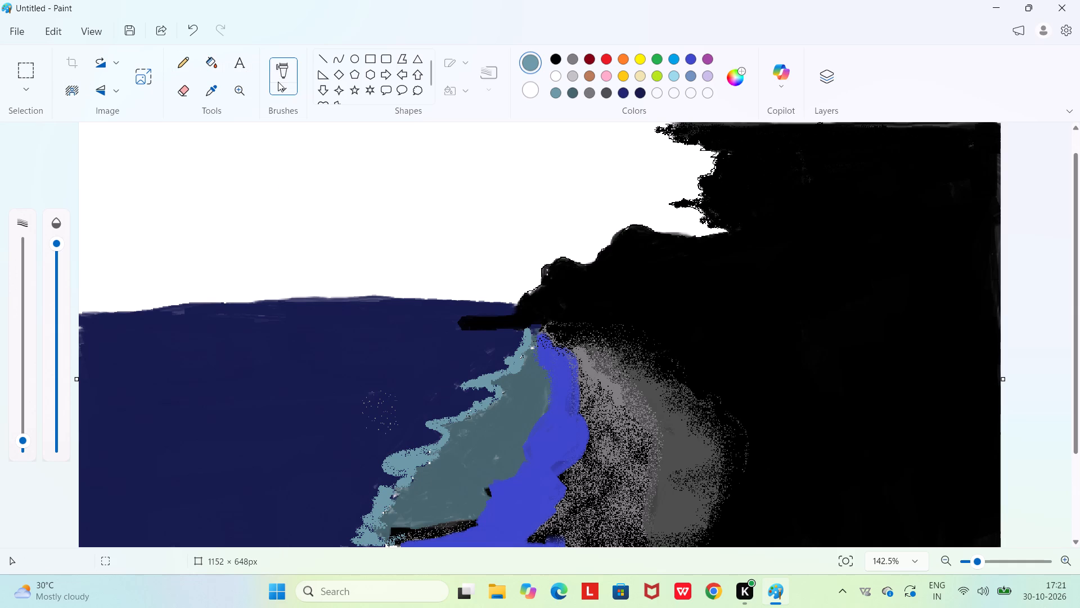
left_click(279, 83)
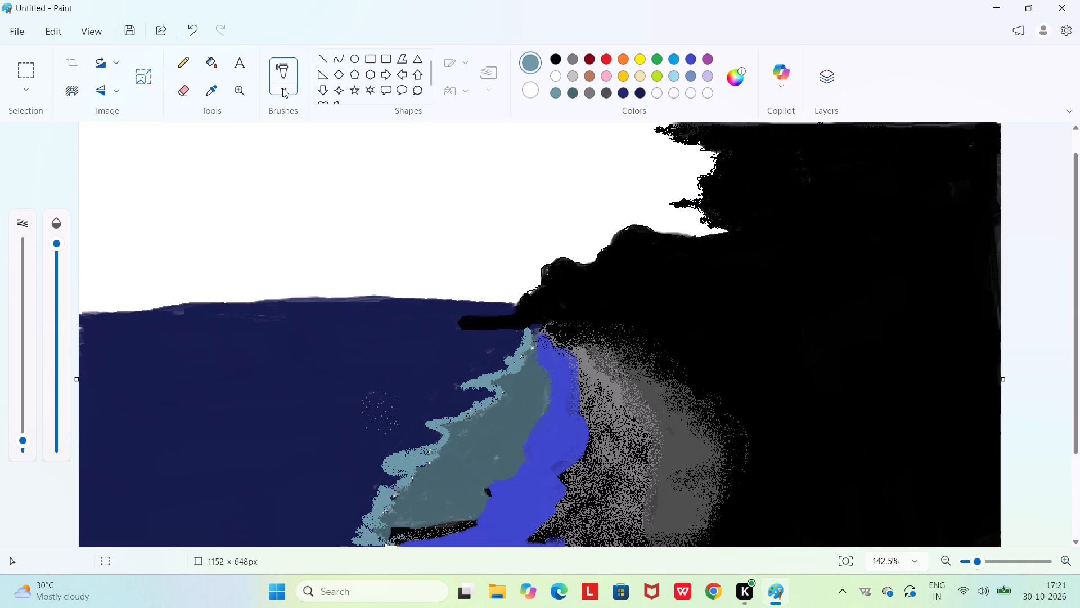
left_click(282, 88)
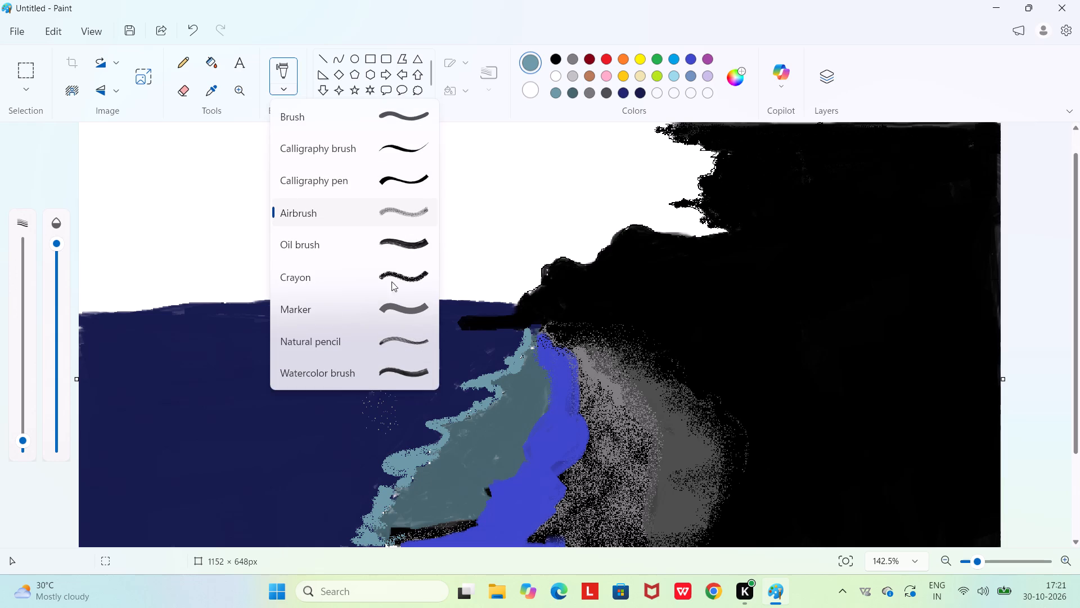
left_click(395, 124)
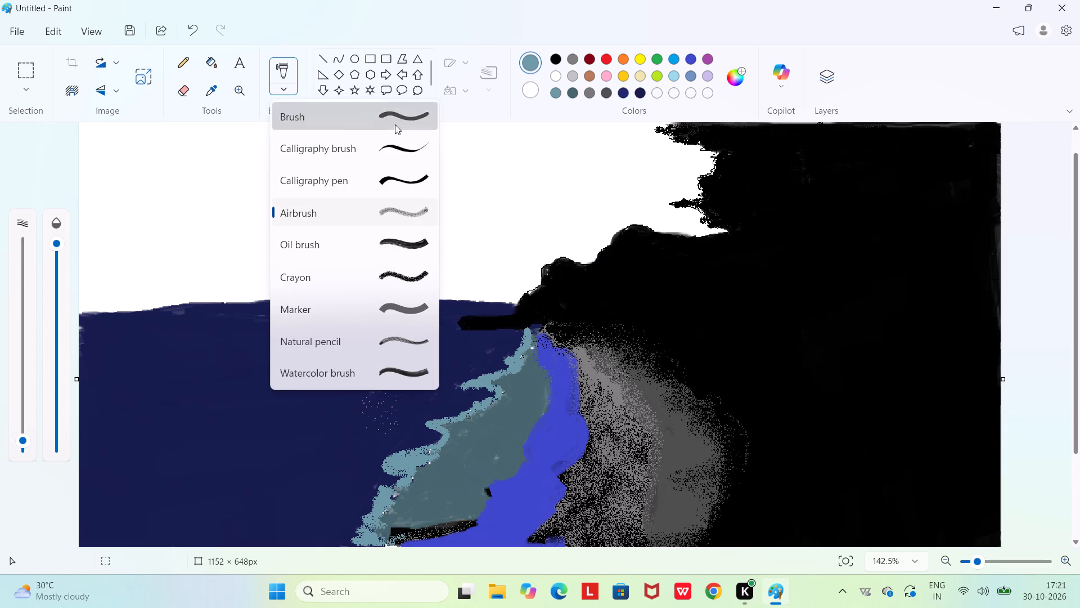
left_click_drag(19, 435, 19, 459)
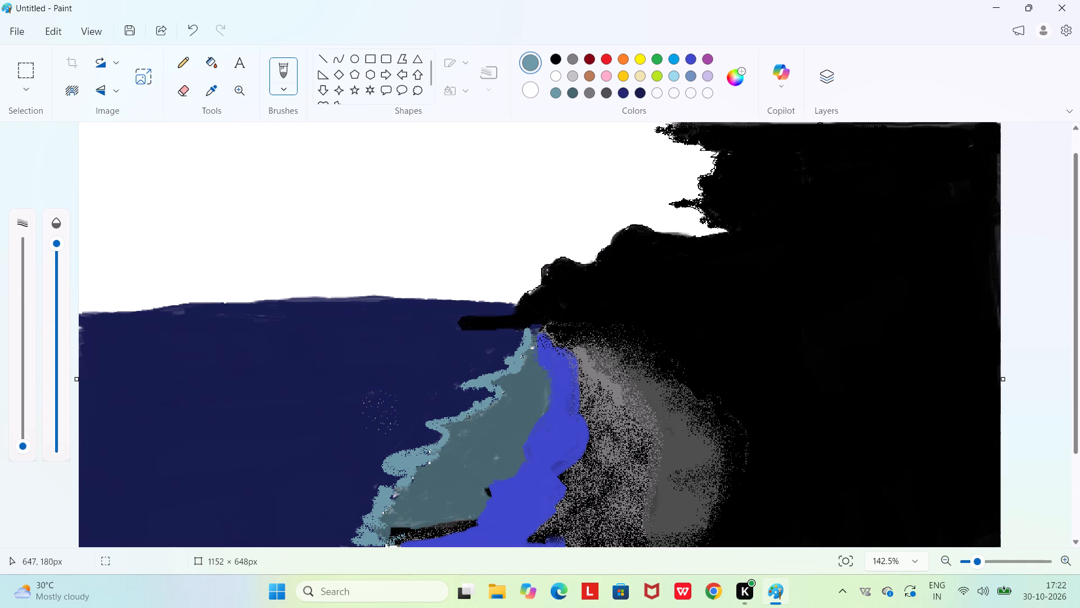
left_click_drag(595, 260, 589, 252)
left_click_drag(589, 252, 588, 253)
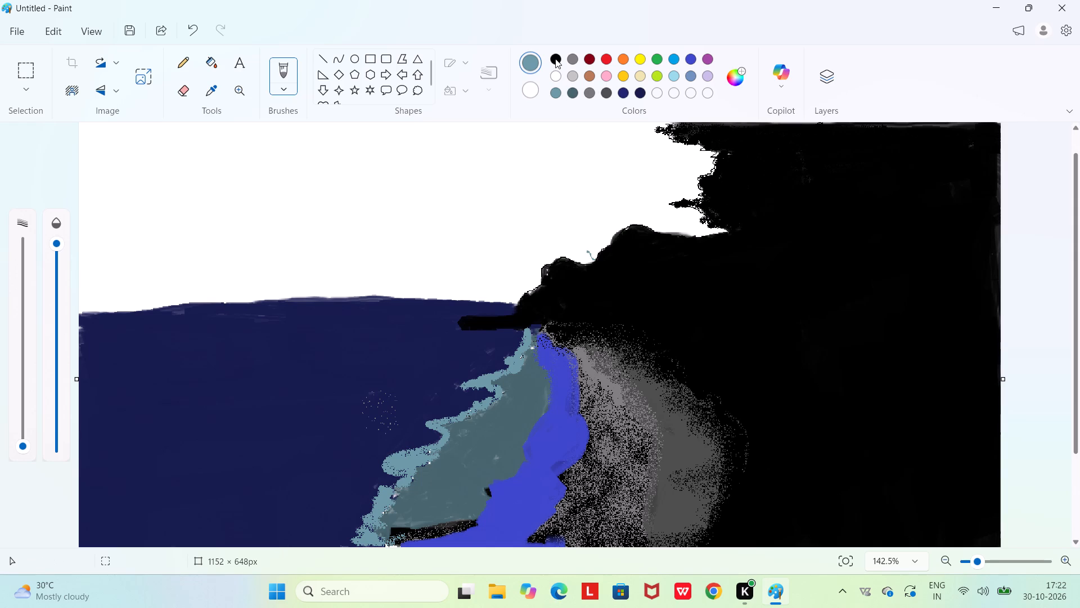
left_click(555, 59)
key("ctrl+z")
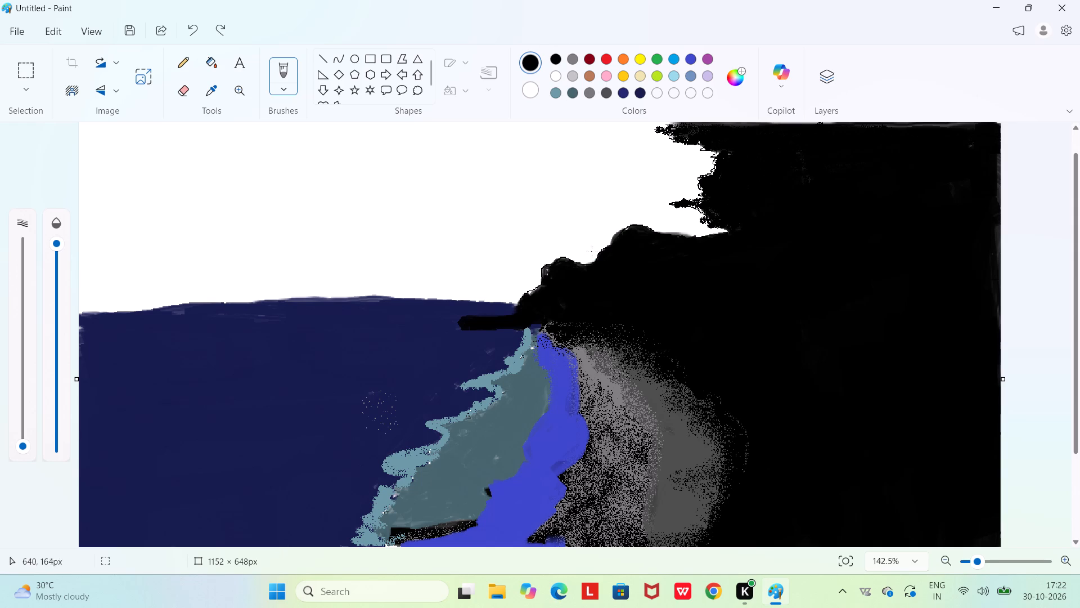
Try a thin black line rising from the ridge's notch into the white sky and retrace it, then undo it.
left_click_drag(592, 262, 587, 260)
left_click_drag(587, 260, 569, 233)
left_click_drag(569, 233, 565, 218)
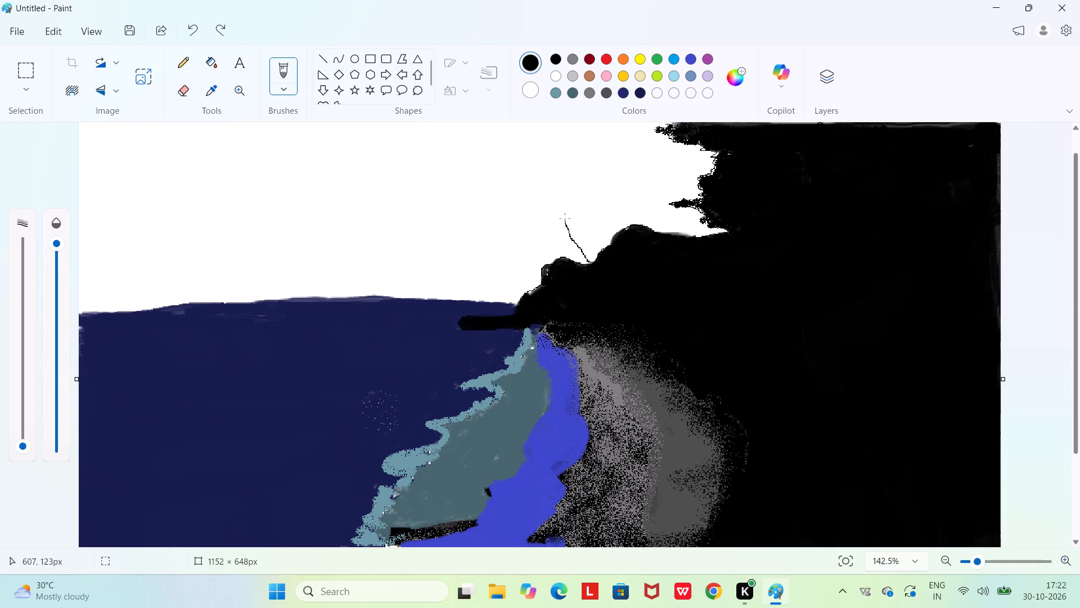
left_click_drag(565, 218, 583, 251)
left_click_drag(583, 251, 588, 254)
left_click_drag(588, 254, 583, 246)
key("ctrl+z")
Draw two thin curved black palm trunks rising from the ridge into the white sky, using a slightly thicker Brush.
left_click(21, 442)
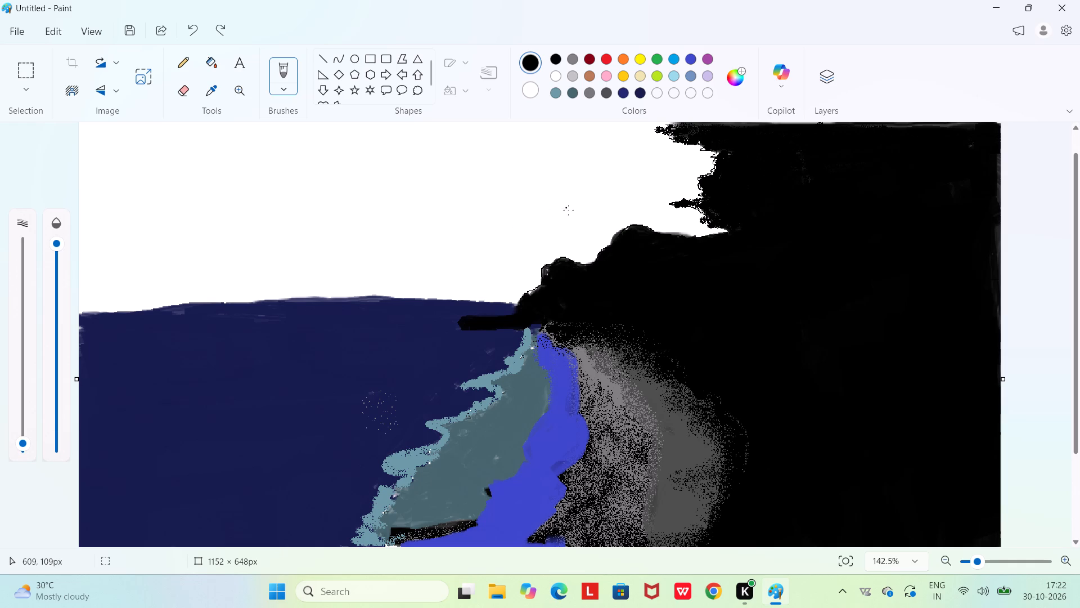
left_click_drag(569, 213, 573, 226)
left_click_drag(573, 226, 595, 247)
left_click_drag(595, 247, 602, 254)
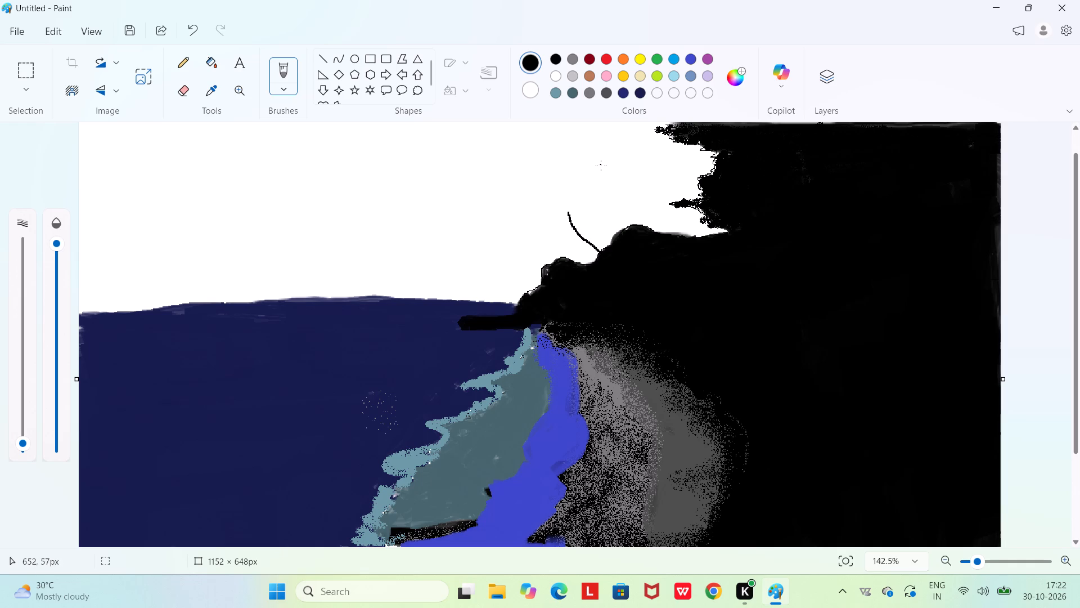
left_click_drag(601, 165, 607, 186)
left_click_drag(607, 186, 639, 225)
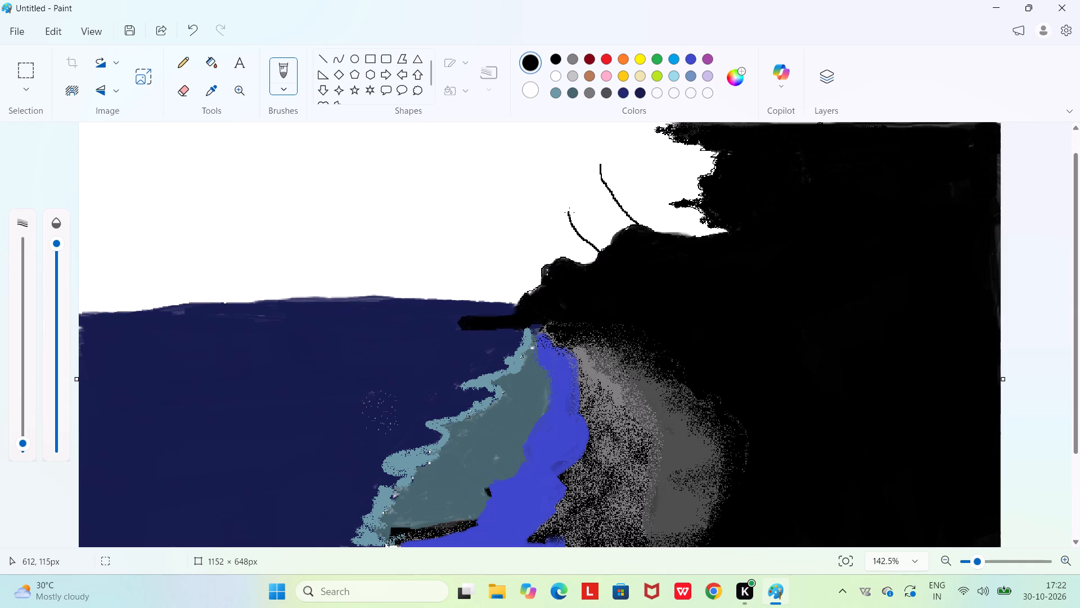
Draw five curved black fronds radiating from the top of the shorter palm trunk, nearer the sea.
left_click(569, 212)
left_click_drag(569, 212, 556, 217)
left_click_drag(556, 217, 548, 229)
left_click_drag(566, 213, 528, 212)
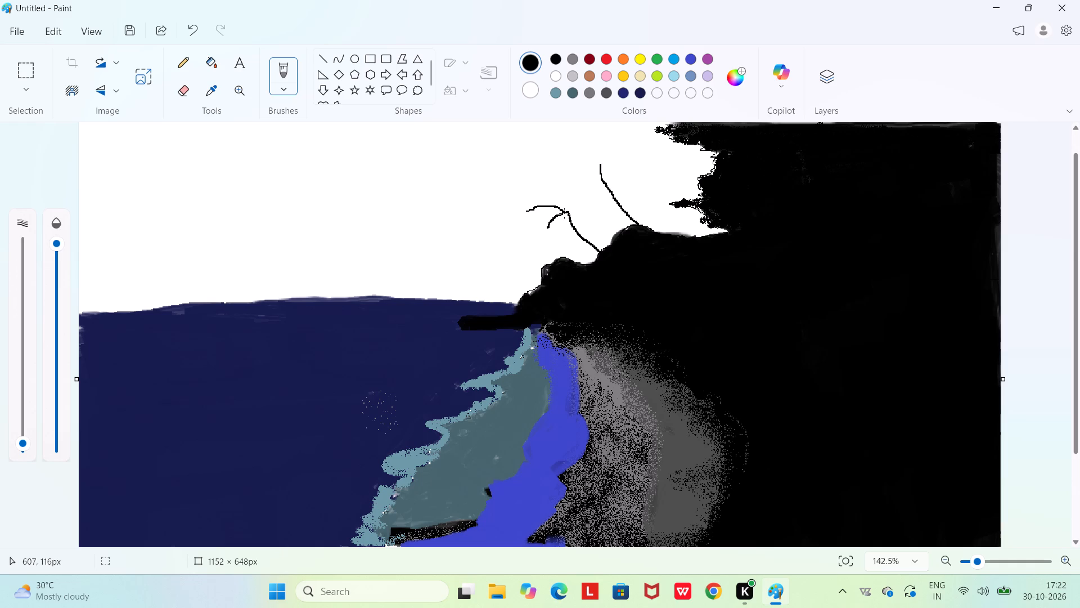
left_click_drag(564, 213, 569, 186)
left_click_drag(565, 214, 565, 235)
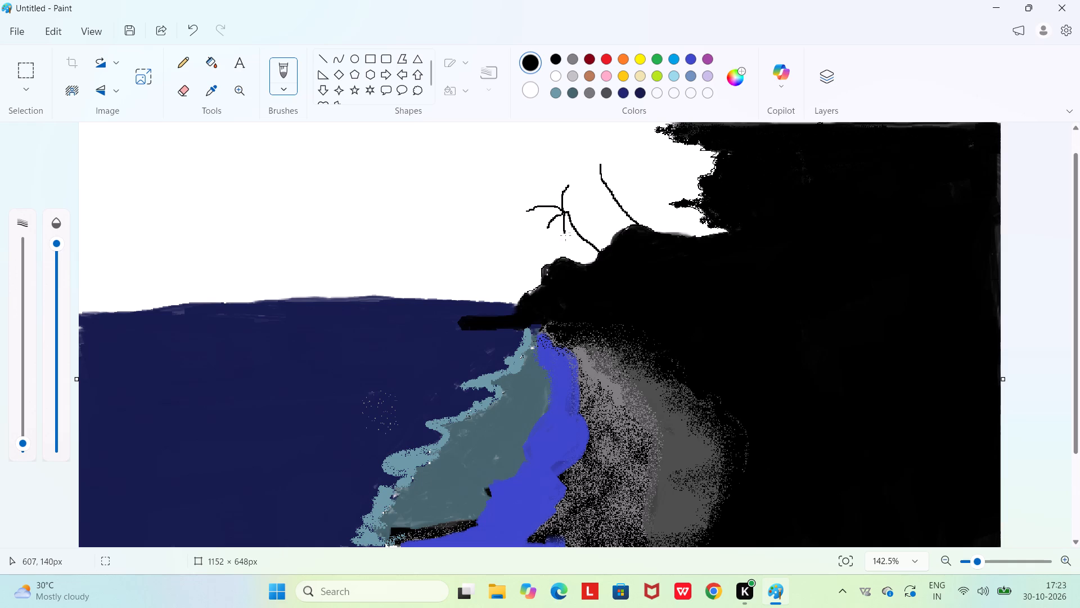
left_click_drag(565, 235, 571, 244)
left_click_drag(564, 213, 592, 207)
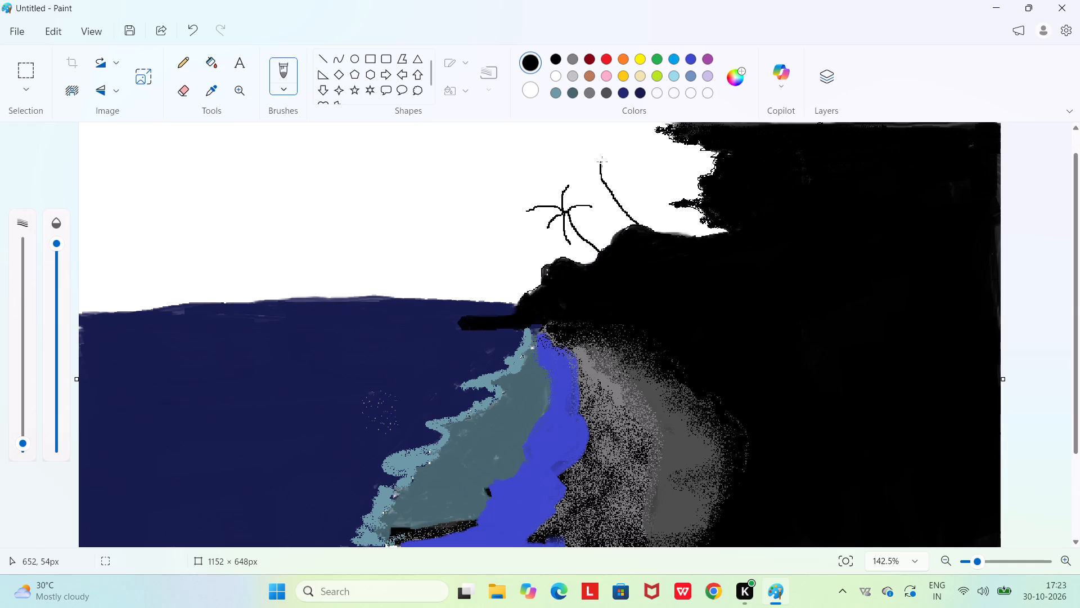
Draw five curved black fronds radiating from the top of the higher palm trunk.
left_click(601, 166)
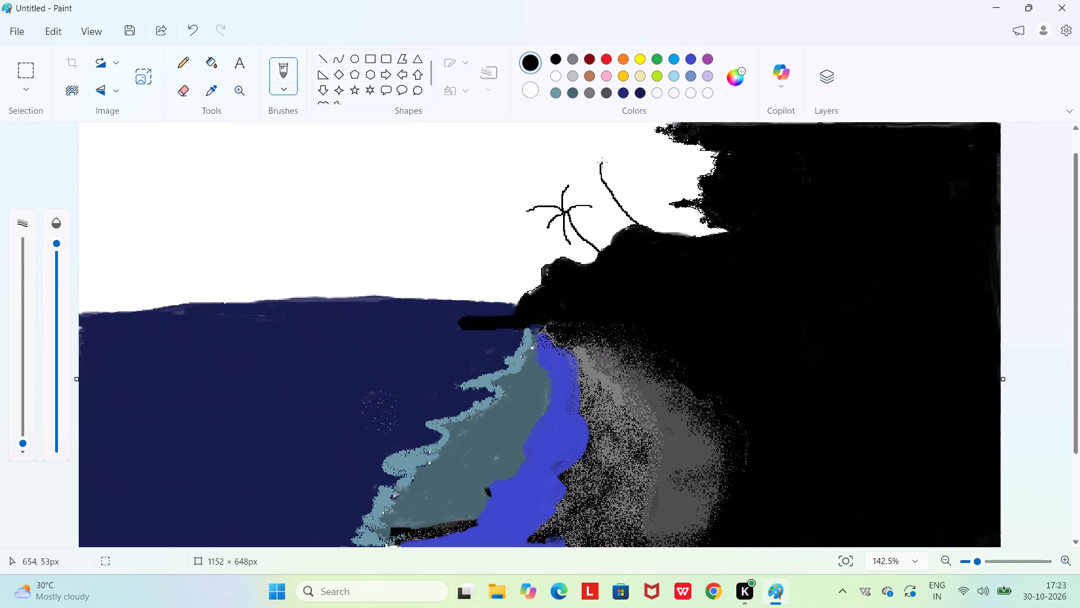
left_click(602, 162)
left_click_drag(602, 162, 581, 186)
left_click_drag(602, 164, 636, 163)
left_click_drag(601, 162, 634, 180)
left_click_drag(634, 180, 637, 184)
left_click_drag(607, 163, 605, 164)
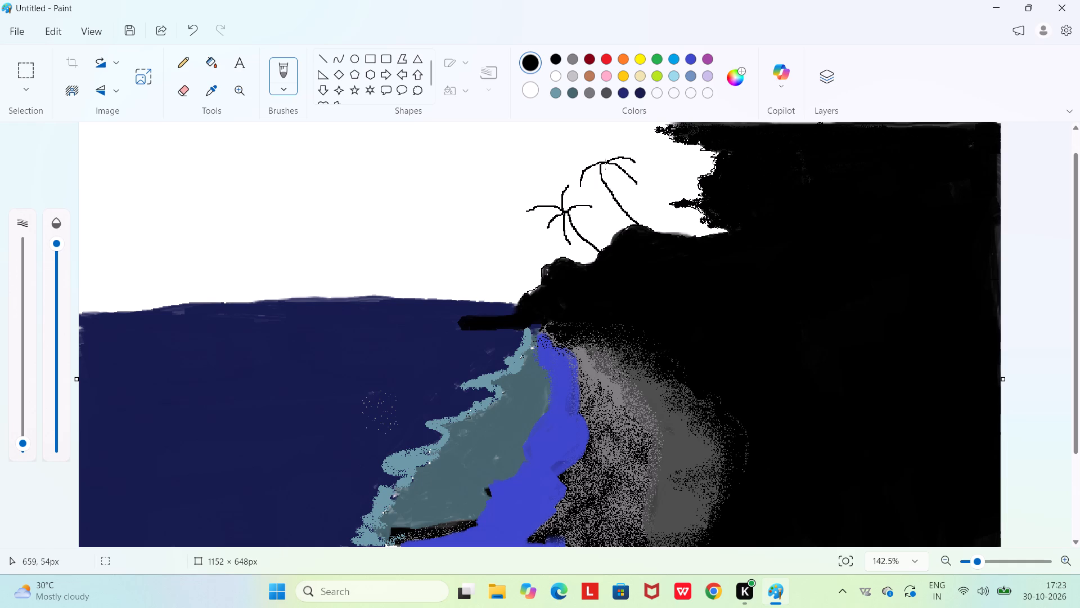
left_click_drag(605, 164, 597, 202)
left_click_drag(606, 163, 613, 131)
Set the Brush to its thinnest size and add short hanging leaflets at the shorter palm's seaward frond tip.
left_click(16, 442)
left_click_drag(16, 442, 17, 466)
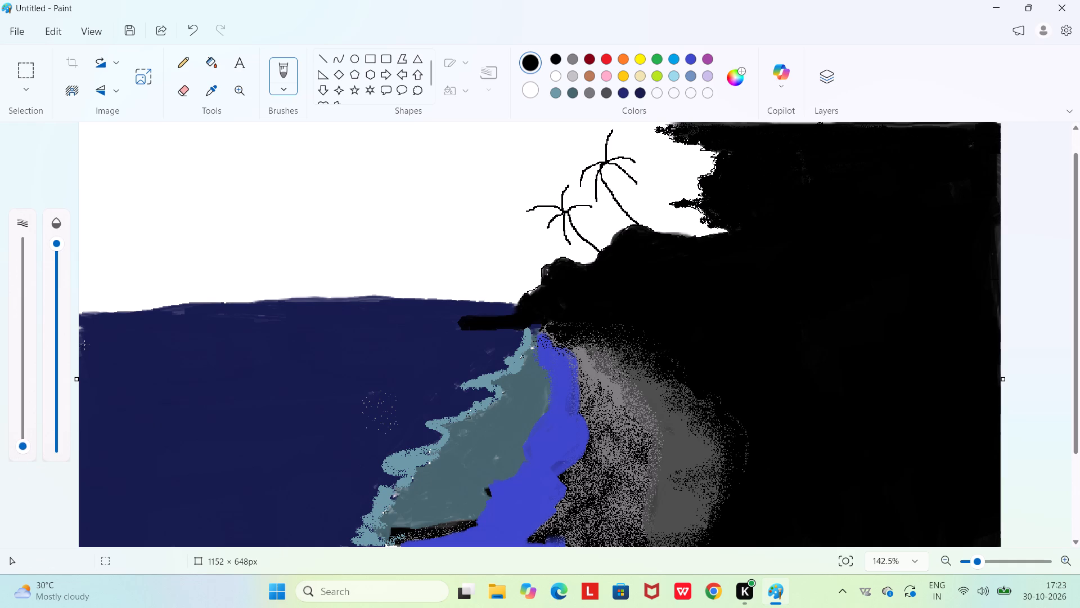
left_click(282, 96)
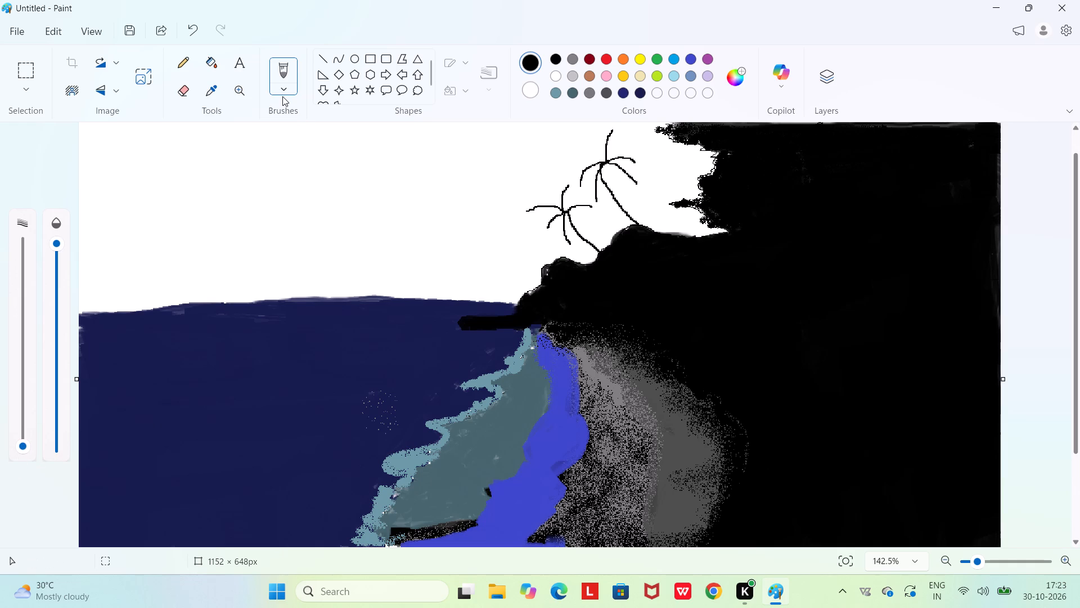
left_click(282, 91)
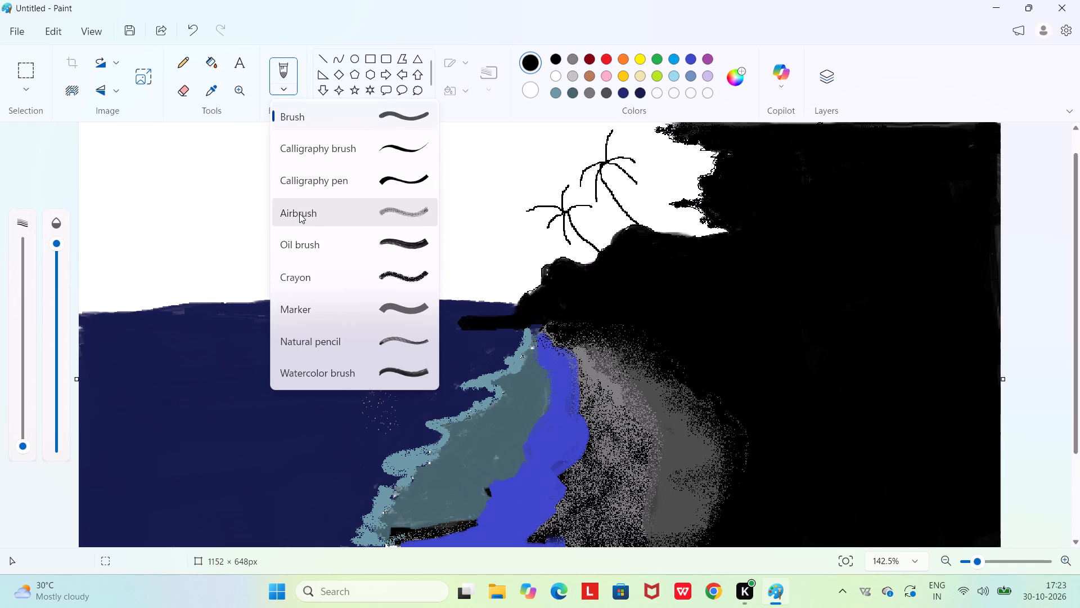
left_click(187, 55)
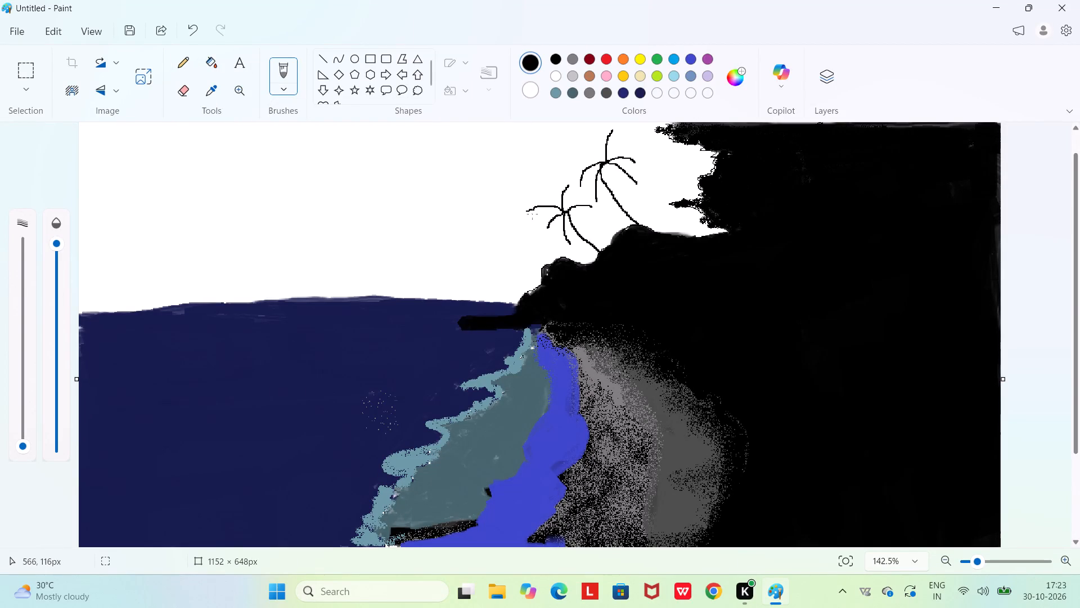
left_click_drag(530, 211, 528, 216)
left_click_drag(529, 212, 525, 222)
left_click_drag(535, 211, 531, 223)
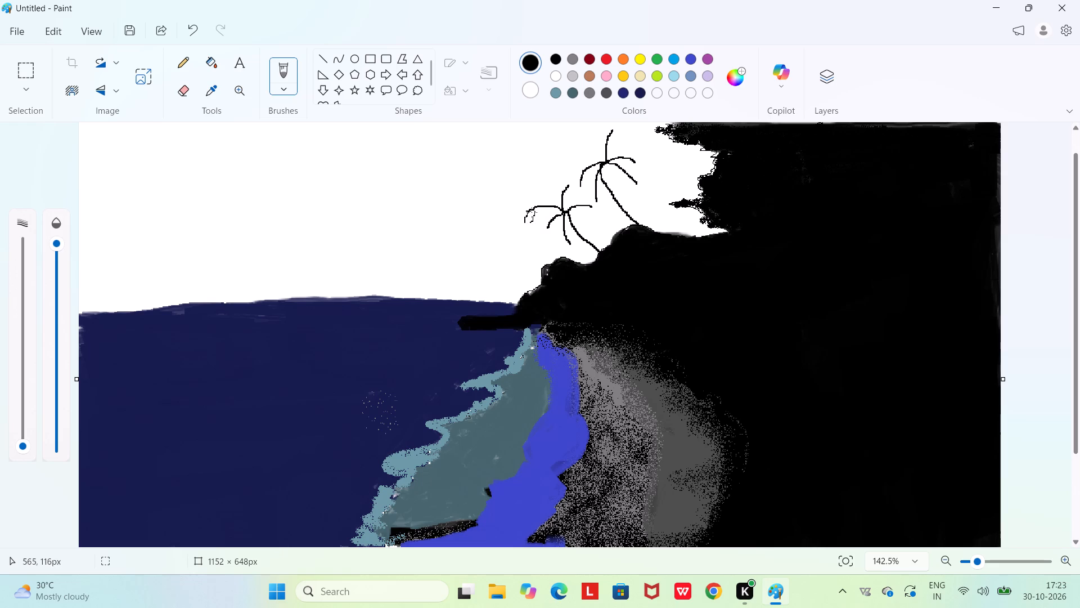
left_click_drag(532, 212, 530, 220)
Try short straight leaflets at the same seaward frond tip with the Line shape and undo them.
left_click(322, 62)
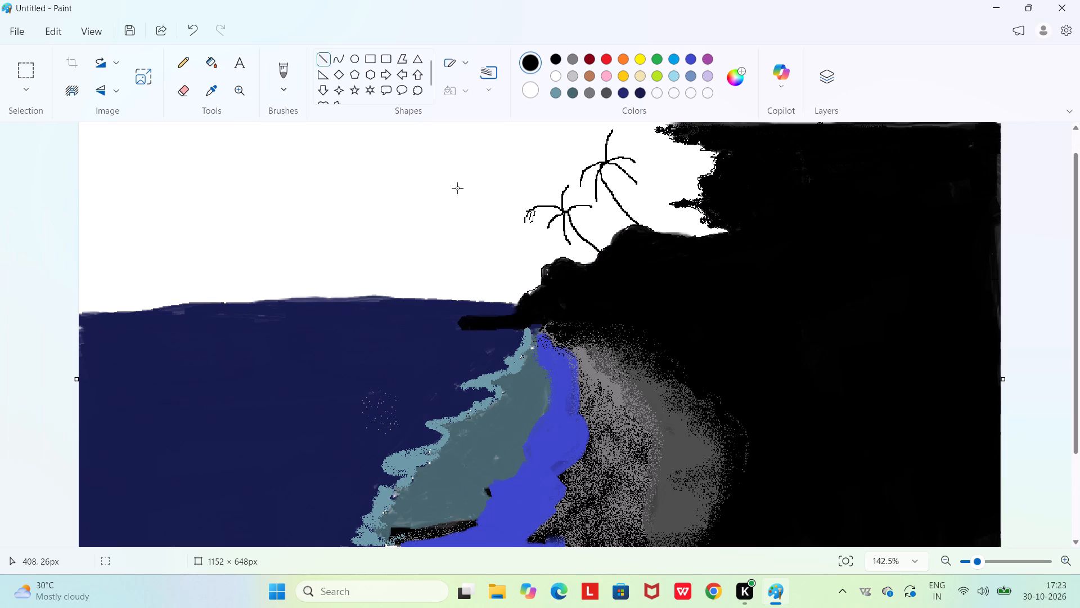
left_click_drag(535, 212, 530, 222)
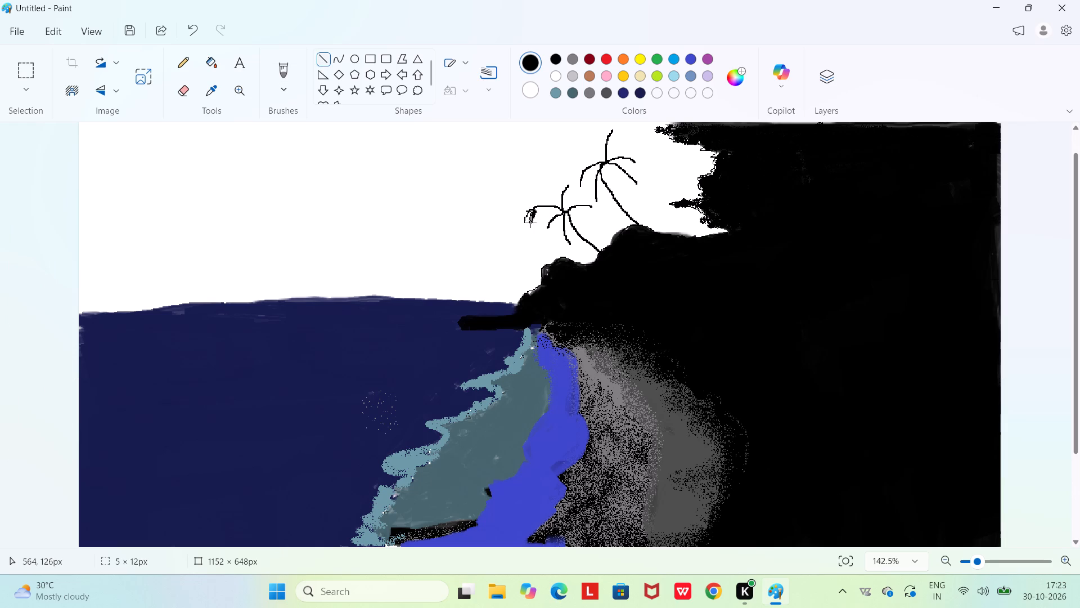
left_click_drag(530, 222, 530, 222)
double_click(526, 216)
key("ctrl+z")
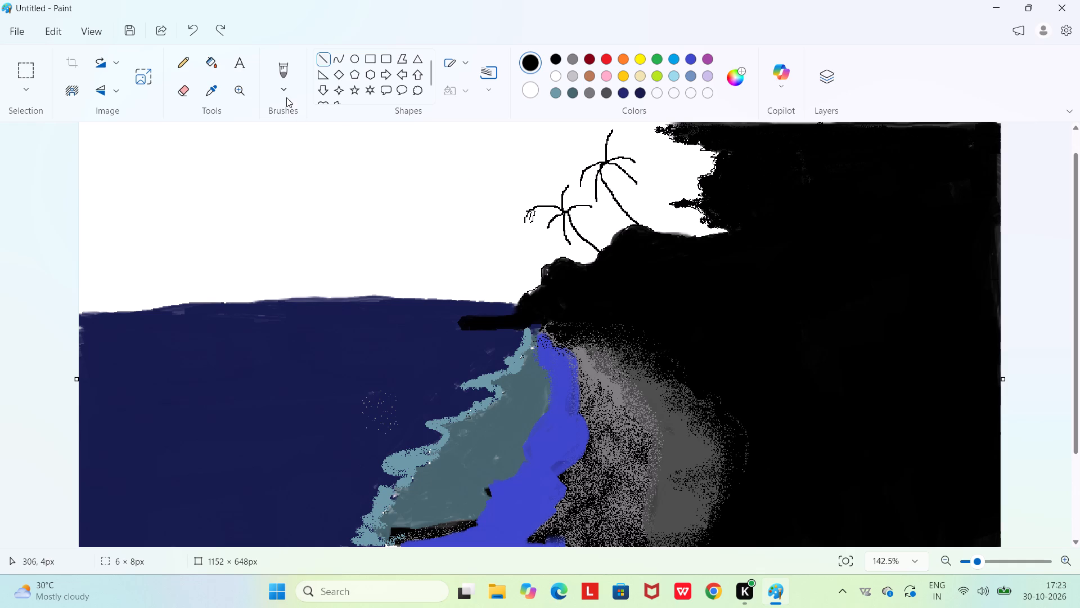
Add thin black hanging leaflets with the Brush along the underside of the shorter palm's seaward frond, from its tip towards the trunk.
left_click(280, 74)
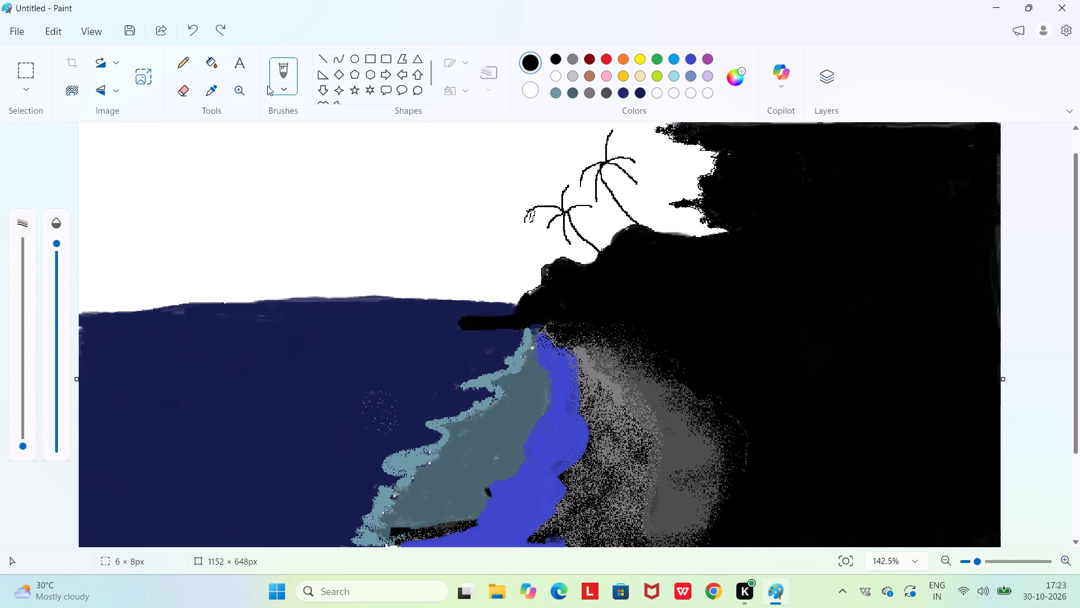
left_click_drag(532, 213, 530, 223)
left_click_drag(530, 212, 529, 222)
left_click_drag(531, 212, 534, 226)
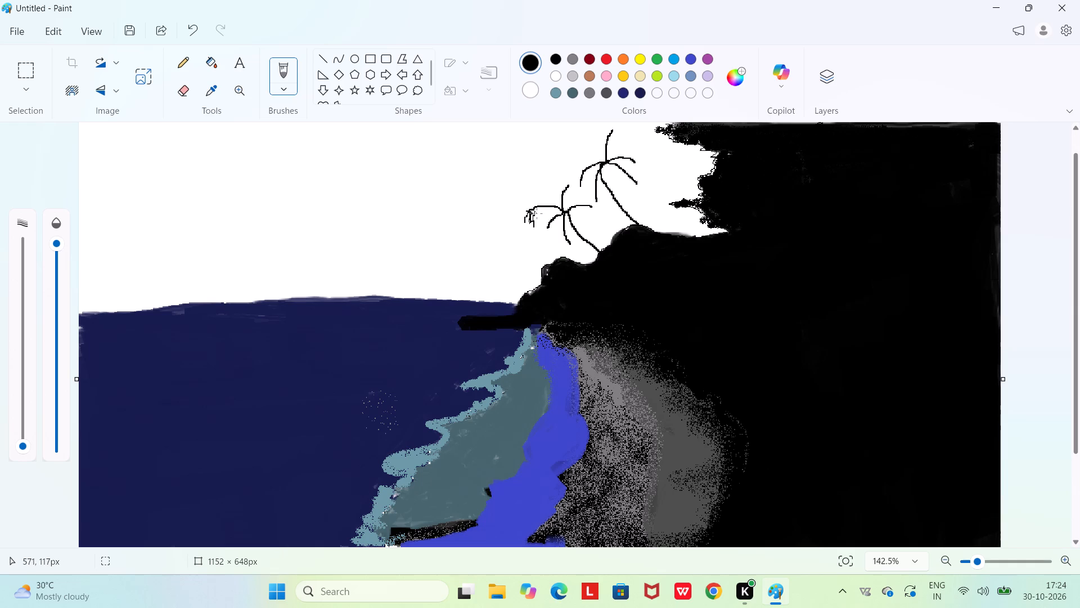
left_click_drag(537, 209, 535, 222)
left_click_drag(542, 207, 537, 218)
left_click_drag(546, 207, 544, 214)
left_click_drag(544, 214, 541, 218)
left_click_drag(551, 209, 548, 214)
left_click_drag(548, 214, 547, 219)
left_click_drag(553, 210, 552, 212)
left_click_drag(552, 212, 549, 217)
Draw short thin black leaflets fanning outward towards the sea from the tip of the shorter palm's seaward frond.
left_click_drag(524, 217, 515, 220)
left_click_drag(525, 215, 519, 215)
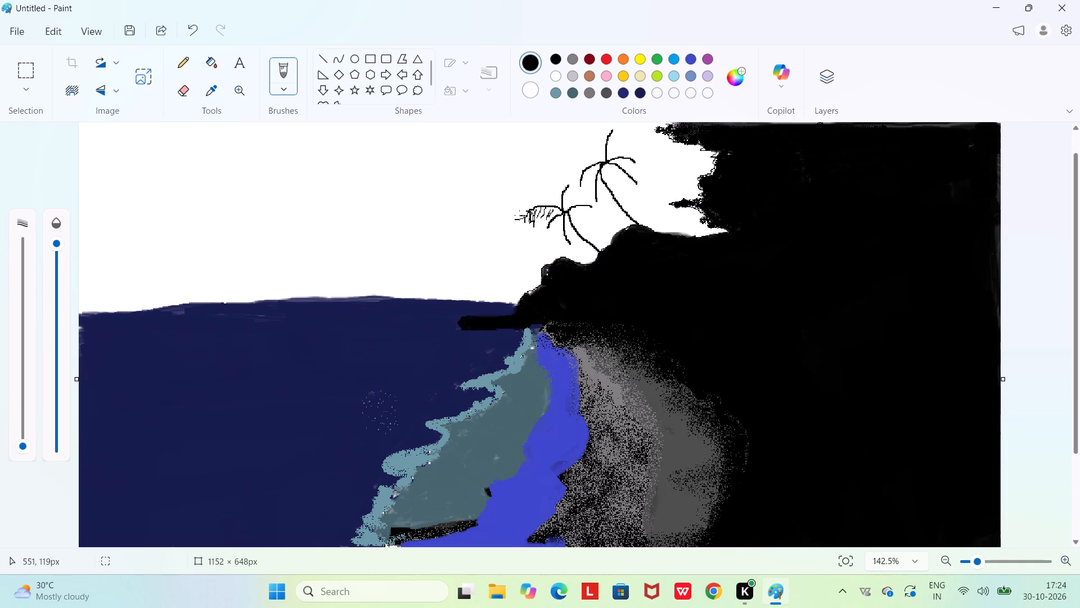
left_click_drag(519, 215, 515, 213)
left_click_drag(526, 212, 519, 212)
left_click_drag(530, 207, 530, 207)
left_click_drag(530, 207, 520, 203)
left_click_drag(534, 208, 529, 209)
left_click_drag(529, 209, 517, 208)
left_click_drag(530, 206, 521, 200)
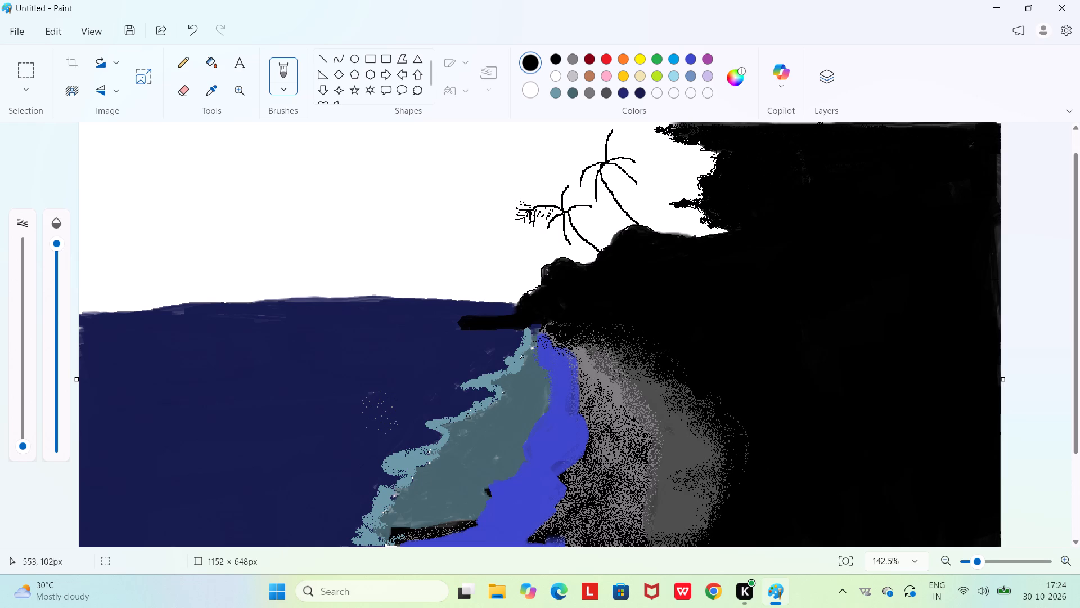
left_click_drag(521, 200, 519, 199)
Add short slanted leaflets along the upper side of the shorter palm's seaward frond up to the crown, plus one hanging at its tip.
left_click_drag(522, 199, 537, 204)
left_click_drag(530, 199, 544, 208)
left_click_drag(538, 199, 547, 204)
left_click_drag(537, 200, 548, 209)
left_click_drag(543, 196, 548, 199)
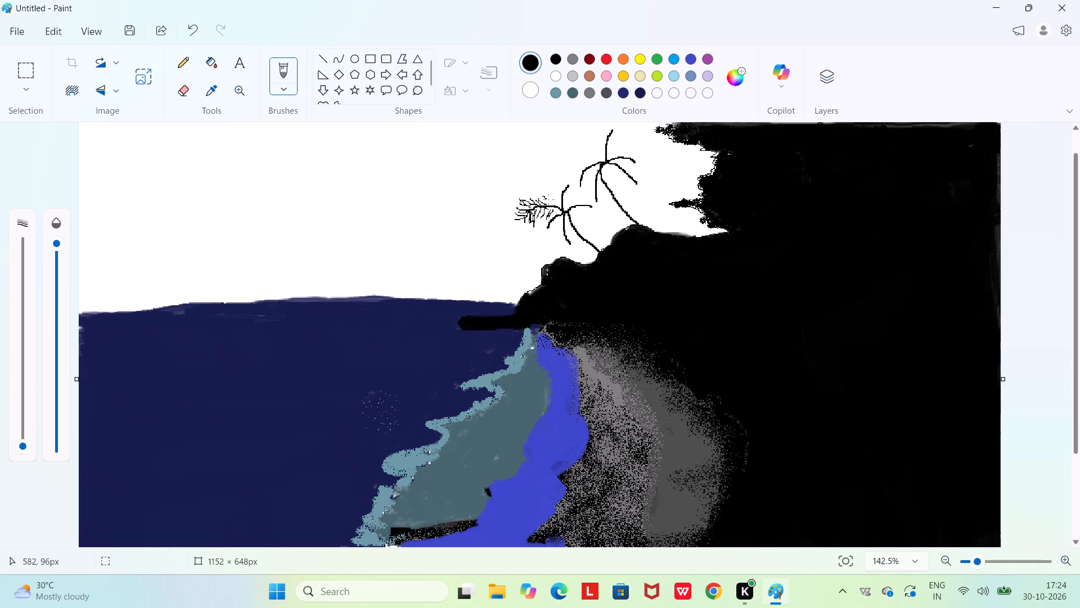
left_click_drag(548, 199, 553, 202)
left_click_drag(540, 196, 556, 203)
left_click_drag(552, 190, 564, 208)
left_click_drag(524, 217, 528, 225)
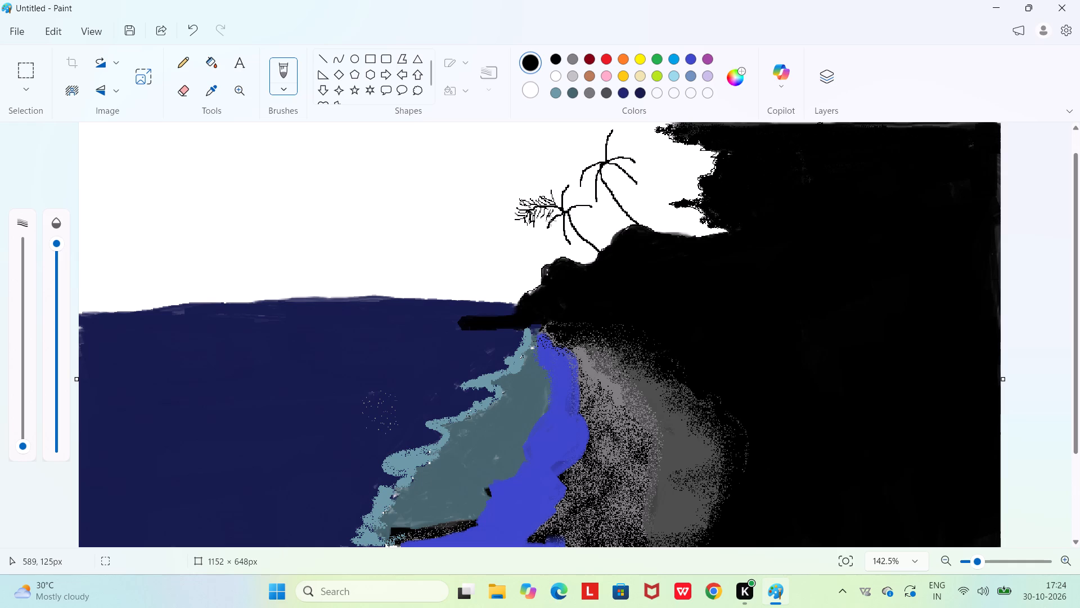
Add thin black leaflets at the tip and along the seaward side of the shorter palm's lower seaward frond.
left_click_drag(549, 229, 543, 233)
left_click_drag(543, 233, 539, 238)
left_click_drag(544, 230, 555, 238)
left_click_drag(546, 229, 543, 230)
left_click_drag(543, 230, 539, 235)
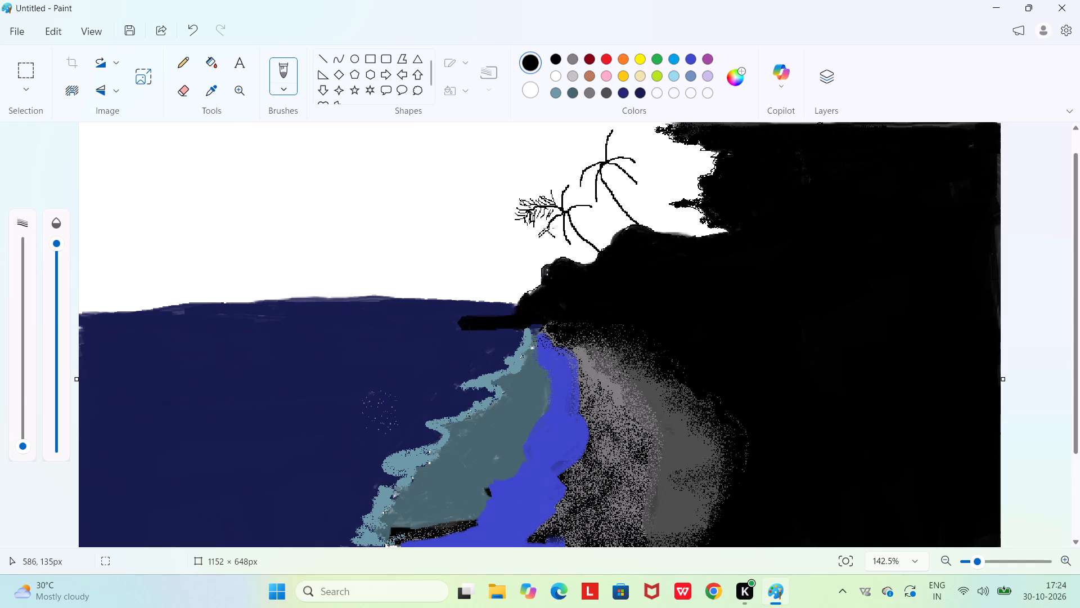
left_click(549, 228)
left_click_drag(549, 228, 539, 234)
left_click_drag(546, 228, 535, 234)
left_click_drag(548, 223, 533, 234)
left_click_drag(548, 223, 536, 225)
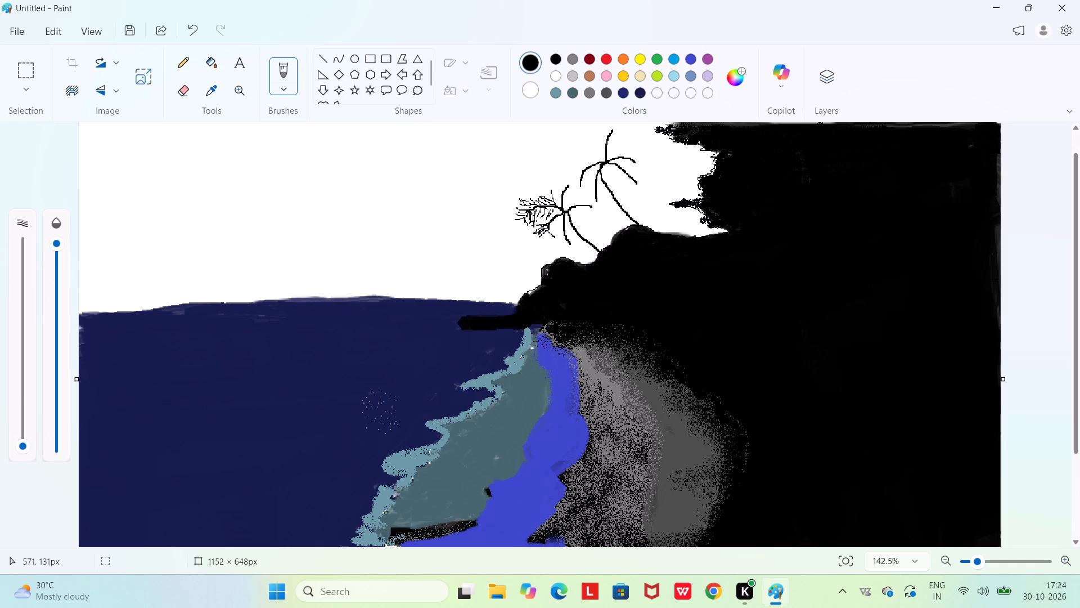
left_click_drag(550, 216, 539, 221)
left_click_drag(555, 215, 532, 222)
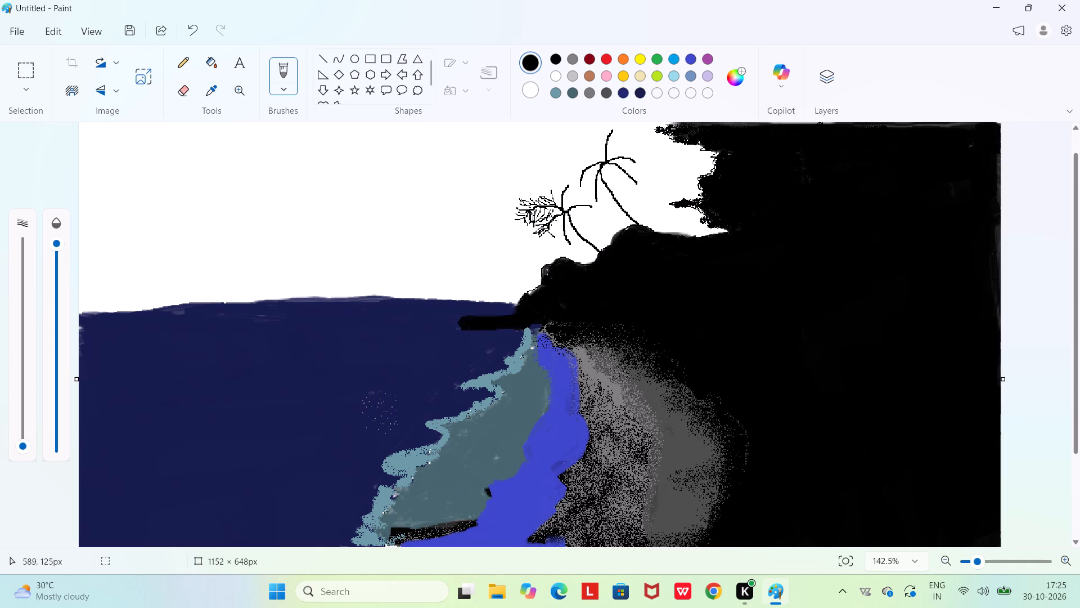
Add thin black leaflets along the trunk-facing side of the shorter palm's lower seaward frond, filling towards the trunk.
left_click(553, 221)
left_click_drag(553, 221, 560, 233)
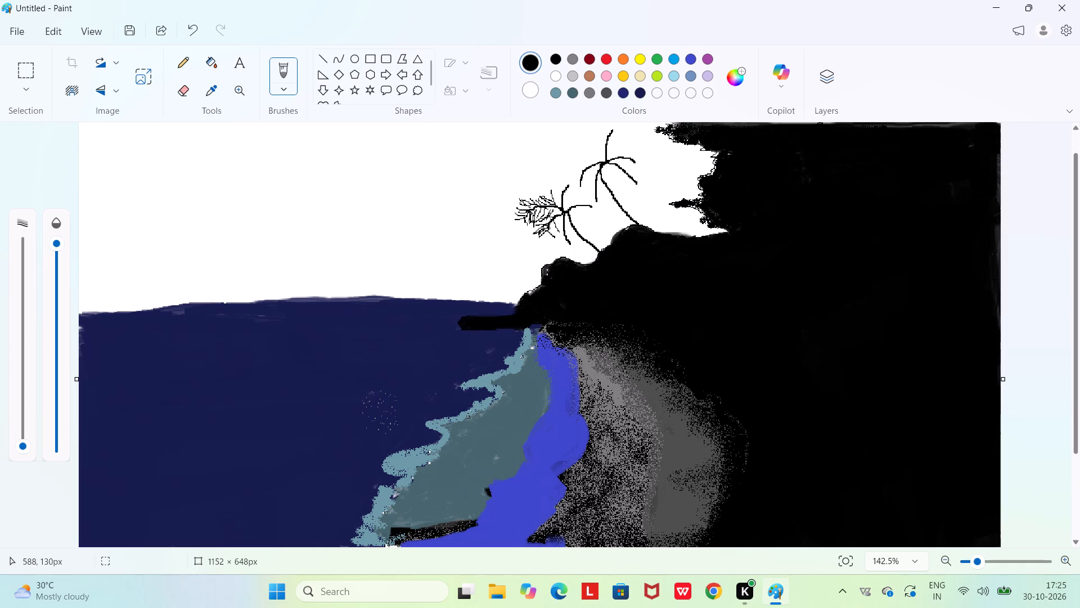
left_click(550, 223)
left_click_drag(550, 223, 561, 231)
left_click_drag(546, 228, 559, 235)
left_click_drag(554, 229, 574, 239)
left_click_drag(558, 220, 564, 233)
left_click(560, 216)
left_click_drag(560, 216, 565, 224)
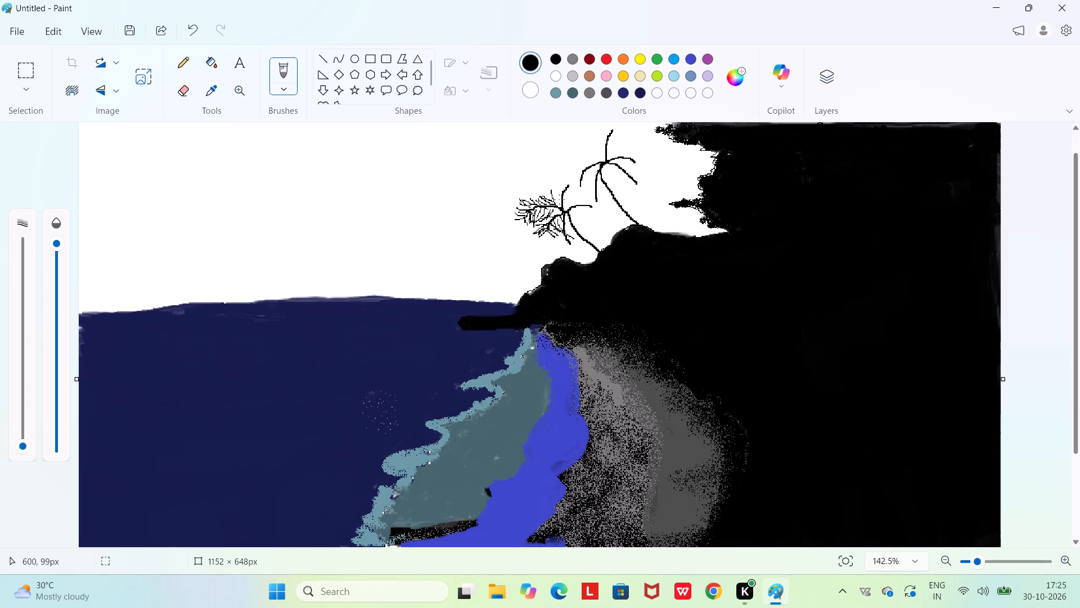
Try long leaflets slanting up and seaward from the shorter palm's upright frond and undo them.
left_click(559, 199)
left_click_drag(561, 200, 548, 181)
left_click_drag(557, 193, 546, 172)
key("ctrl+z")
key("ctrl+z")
Draw short thin black leaflets along the seaward side and around the tip of the shorter palm's upright frond.
left_click_drag(557, 185, 559, 207)
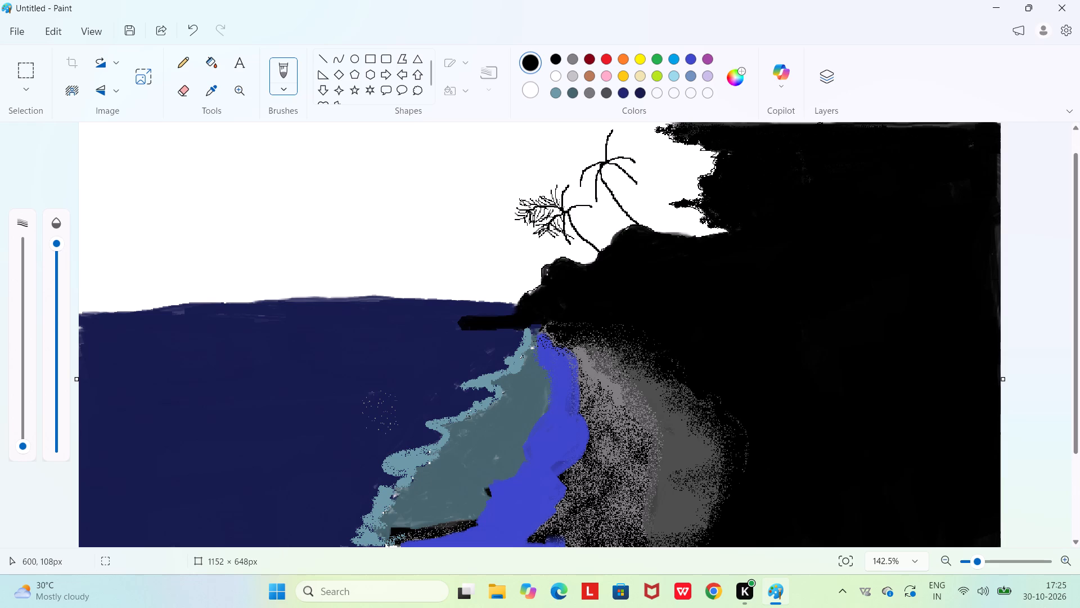
left_click_drag(560, 185, 564, 200)
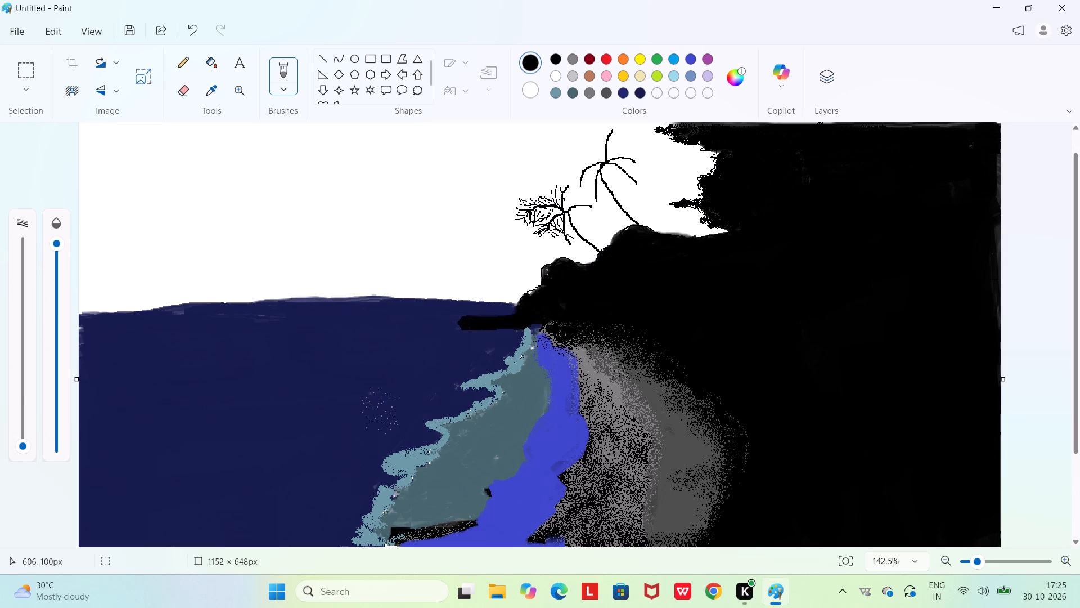
left_click(563, 179)
left_click_drag(563, 179, 563, 194)
left_click_drag(553, 175, 562, 188)
left_click_drag(544, 181, 564, 193)
left_click_drag(546, 189, 566, 203)
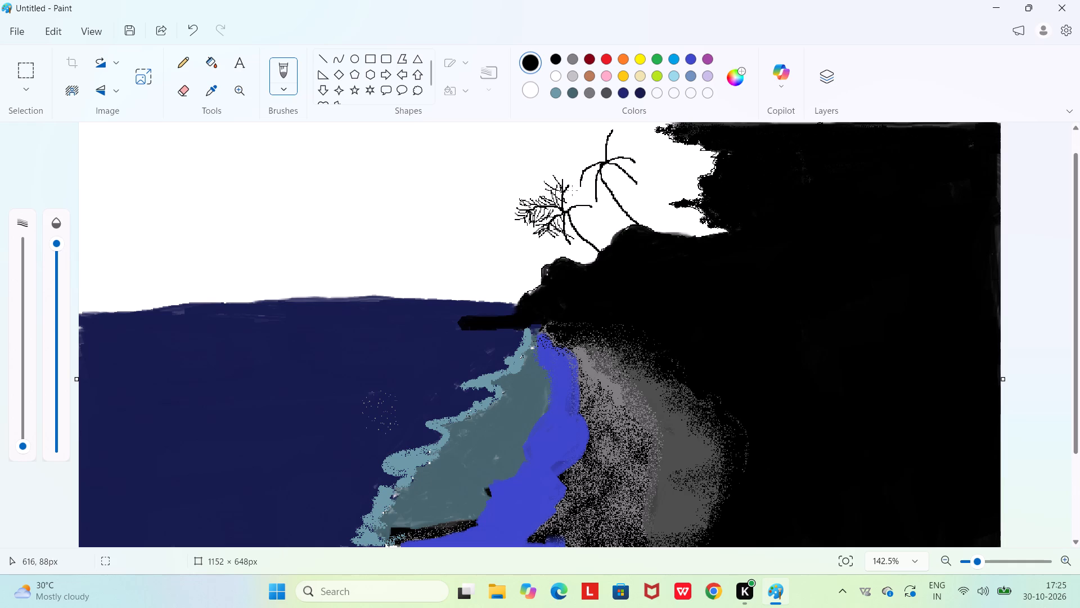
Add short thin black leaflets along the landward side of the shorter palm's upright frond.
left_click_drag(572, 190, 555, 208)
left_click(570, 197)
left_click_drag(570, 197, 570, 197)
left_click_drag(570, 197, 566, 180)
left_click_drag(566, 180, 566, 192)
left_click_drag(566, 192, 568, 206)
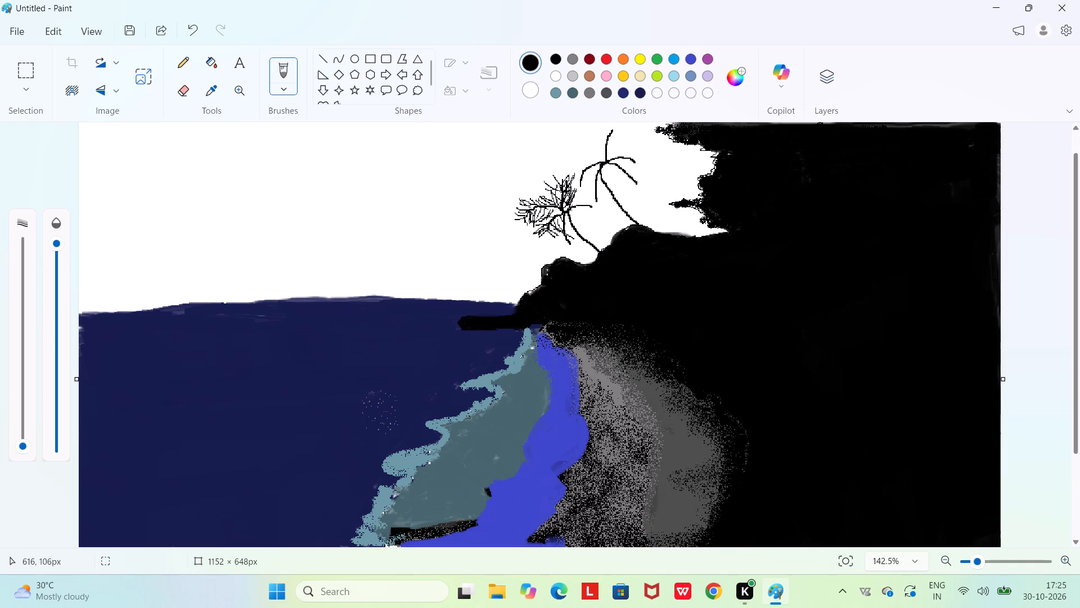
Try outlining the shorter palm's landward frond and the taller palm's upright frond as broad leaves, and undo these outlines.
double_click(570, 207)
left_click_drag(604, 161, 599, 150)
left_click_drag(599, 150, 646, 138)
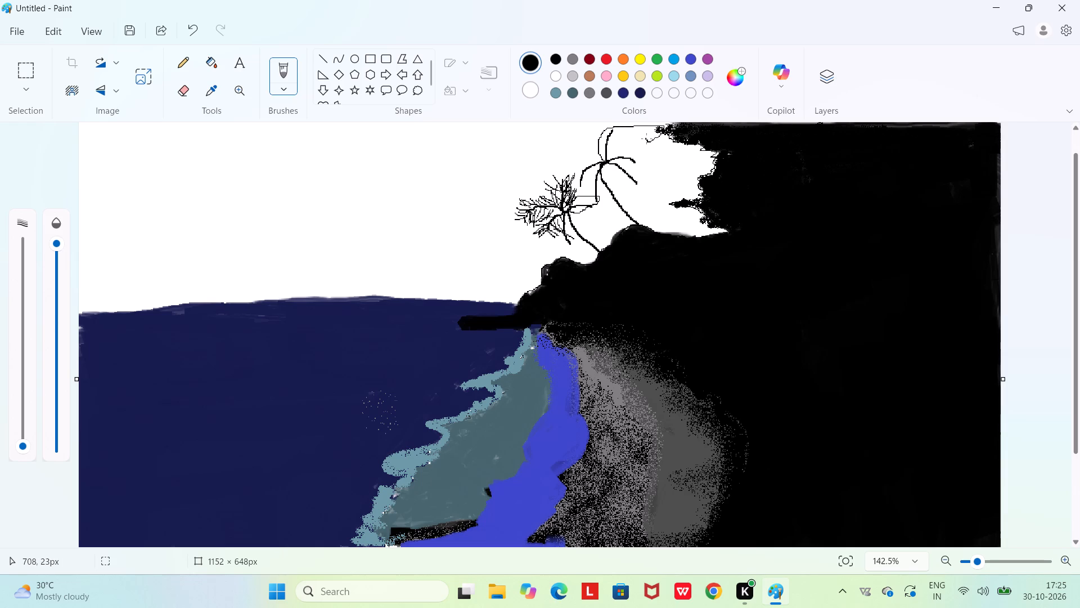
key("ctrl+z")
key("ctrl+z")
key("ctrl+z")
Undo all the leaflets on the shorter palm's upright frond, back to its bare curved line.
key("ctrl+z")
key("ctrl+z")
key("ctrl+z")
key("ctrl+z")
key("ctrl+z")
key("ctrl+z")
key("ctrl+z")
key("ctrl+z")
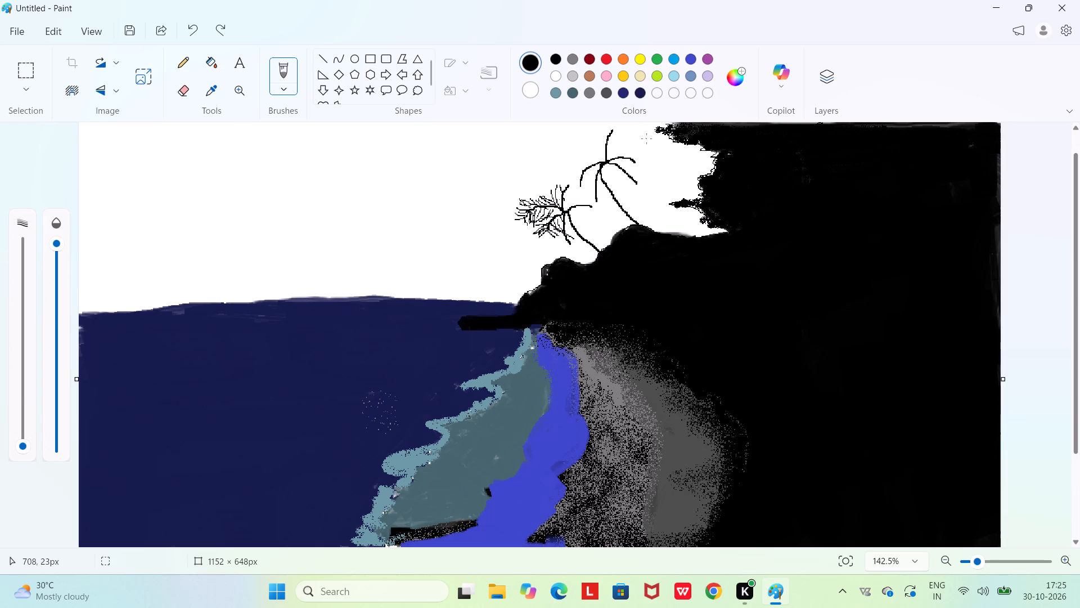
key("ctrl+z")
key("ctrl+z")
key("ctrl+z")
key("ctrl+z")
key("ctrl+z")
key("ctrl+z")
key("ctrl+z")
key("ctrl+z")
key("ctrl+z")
Outline the taller palm's upright, seaward, hanging and landward fronds as narrow leaf shapes in thin black.
left_click_drag(610, 131, 601, 131)
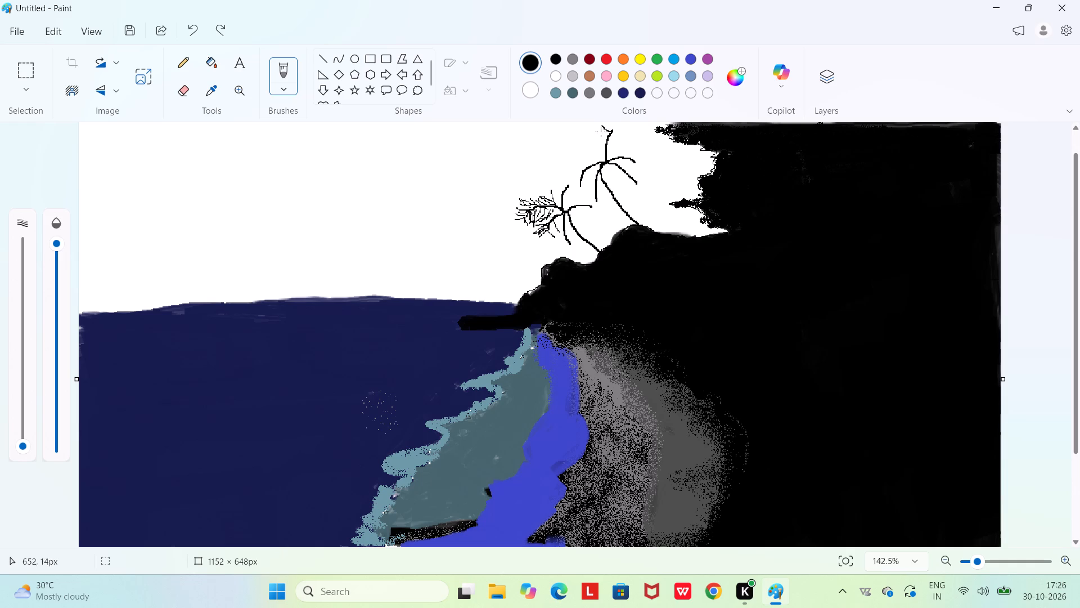
left_click_drag(601, 131, 607, 160)
left_click_drag(607, 160, 611, 131)
left_click_drag(605, 158, 573, 192)
left_click_drag(573, 192, 580, 184)
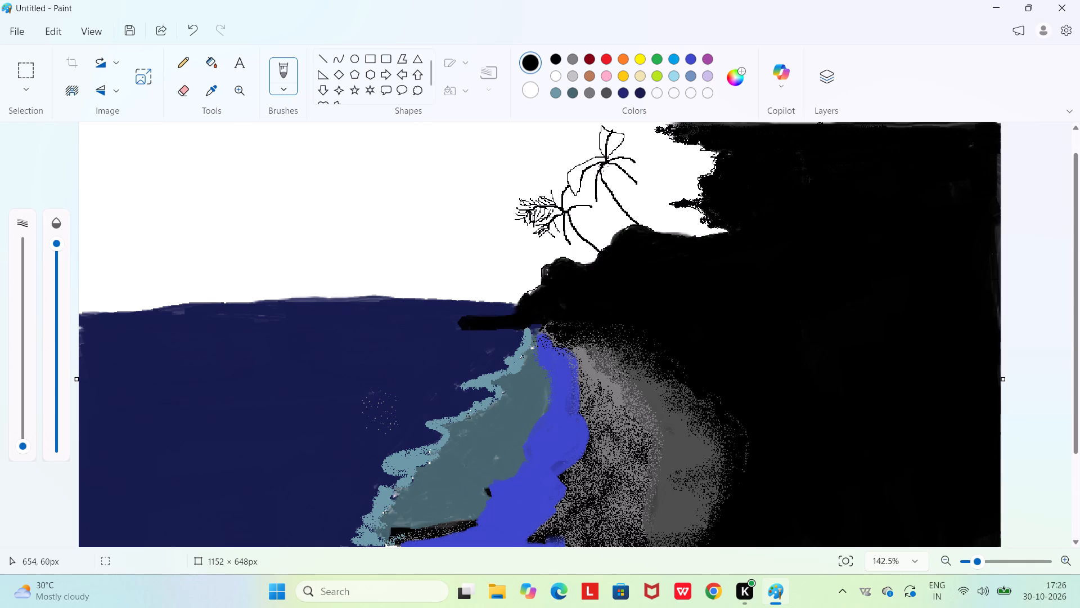
left_click_drag(604, 166, 597, 200)
left_click_drag(605, 163, 609, 172)
left_click_drag(609, 172, 638, 181)
left_click_drag(635, 162, 609, 165)
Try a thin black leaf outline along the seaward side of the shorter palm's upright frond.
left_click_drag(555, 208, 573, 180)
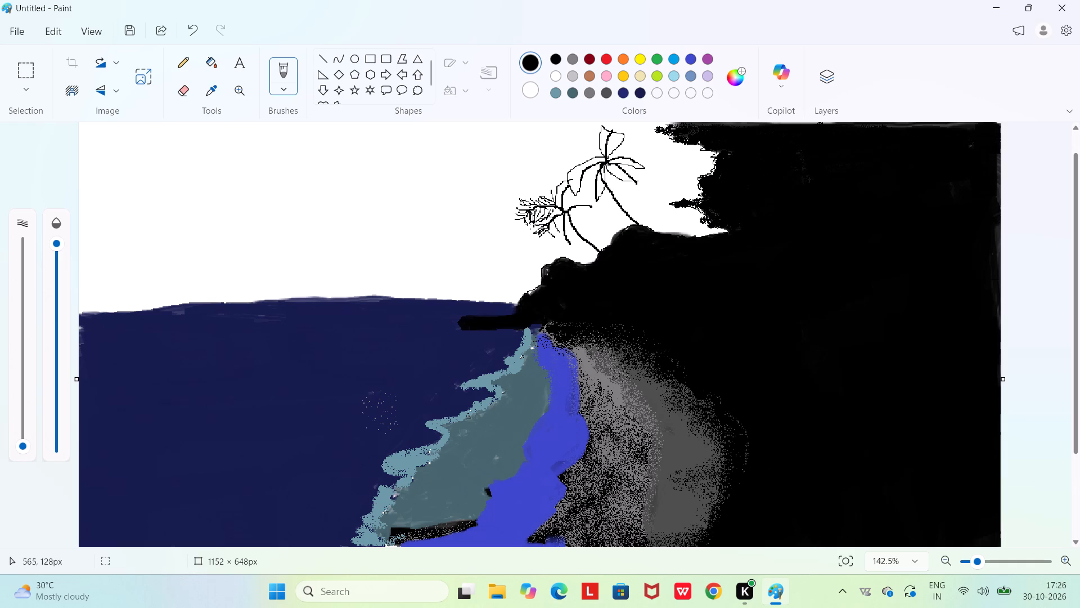
Erase the shorter palm's fronds and upper trunk, leaving only the foot of the trunk on the ridge.
left_click(179, 78)
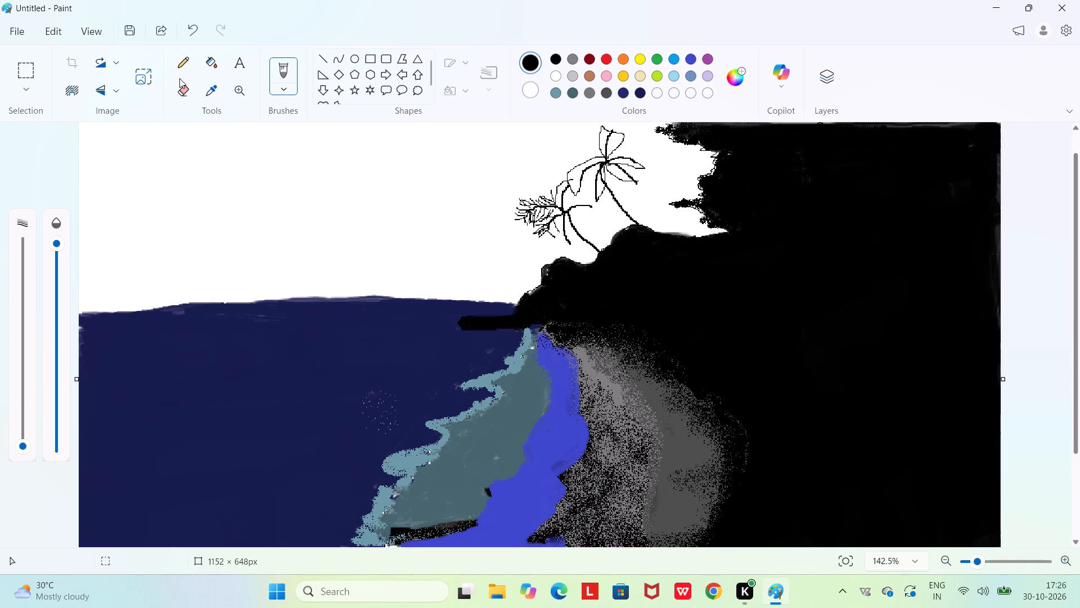
left_click(183, 88)
left_click_drag(535, 206, 565, 191)
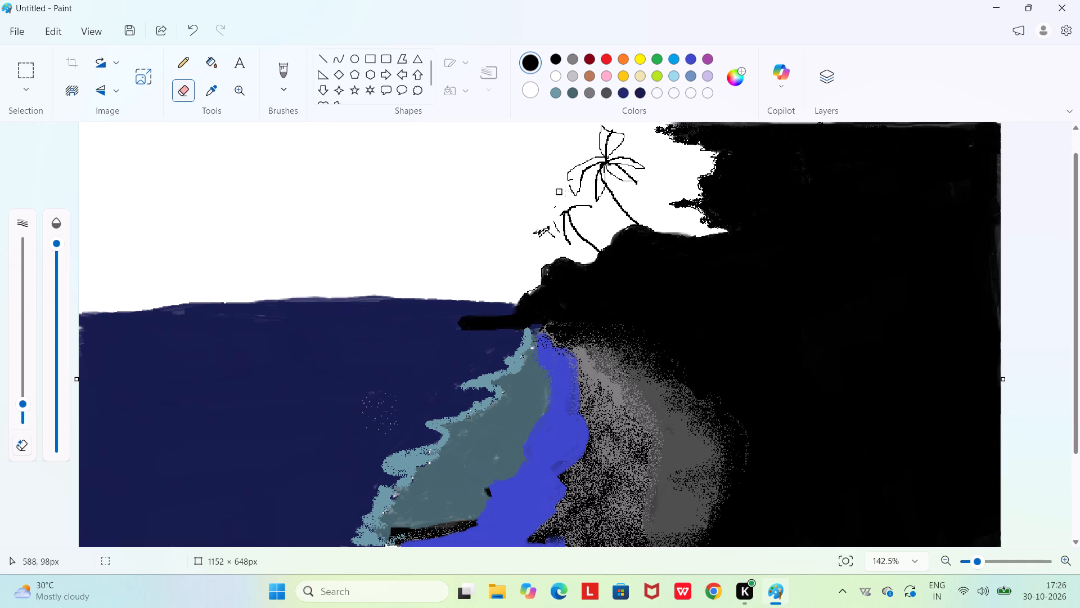
left_click_drag(565, 191, 562, 221)
left_click_drag(562, 221, 589, 207)
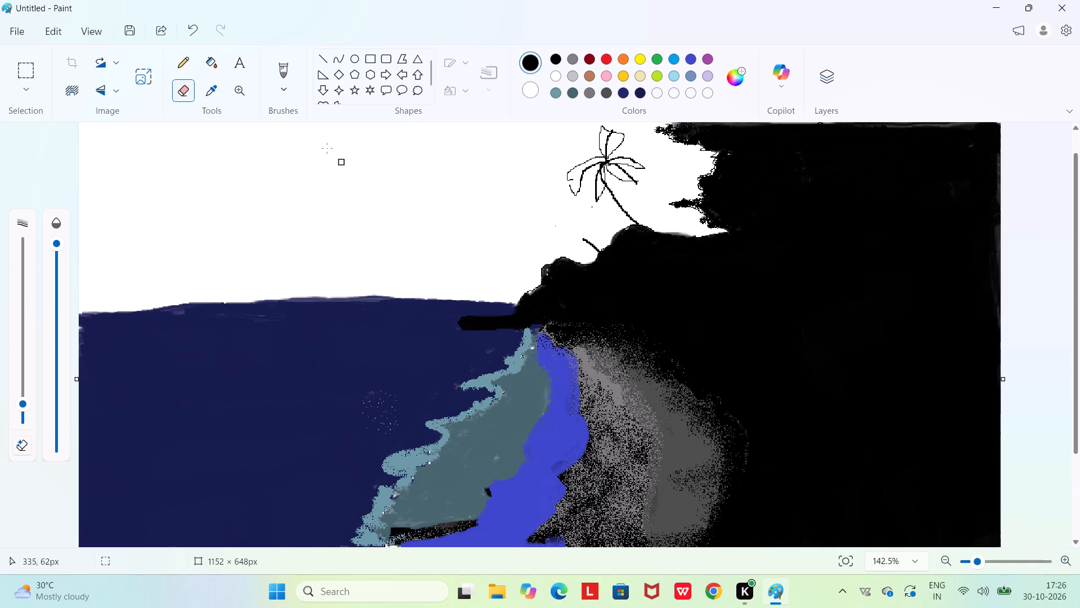
Redraw the shorter palm's trunk in thin black, leaning seaward from the ridge, and thicken it with repeated strokes.
left_click(274, 70)
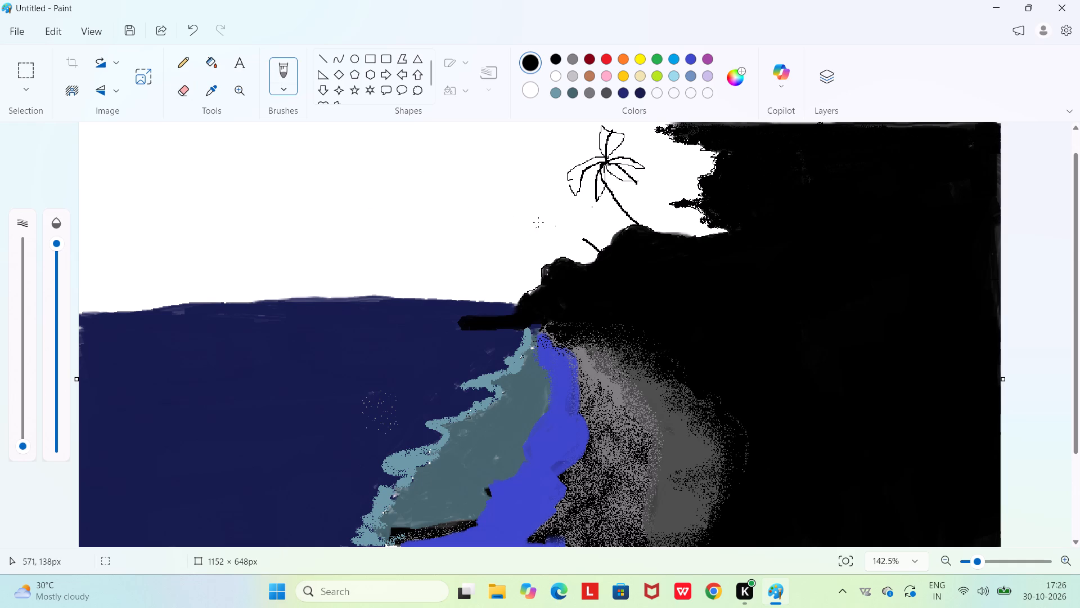
left_click_drag(556, 205, 561, 215)
left_click_drag(561, 215, 600, 248)
left_click_drag(600, 248, 584, 238)
left_click_drag(584, 238, 606, 250)
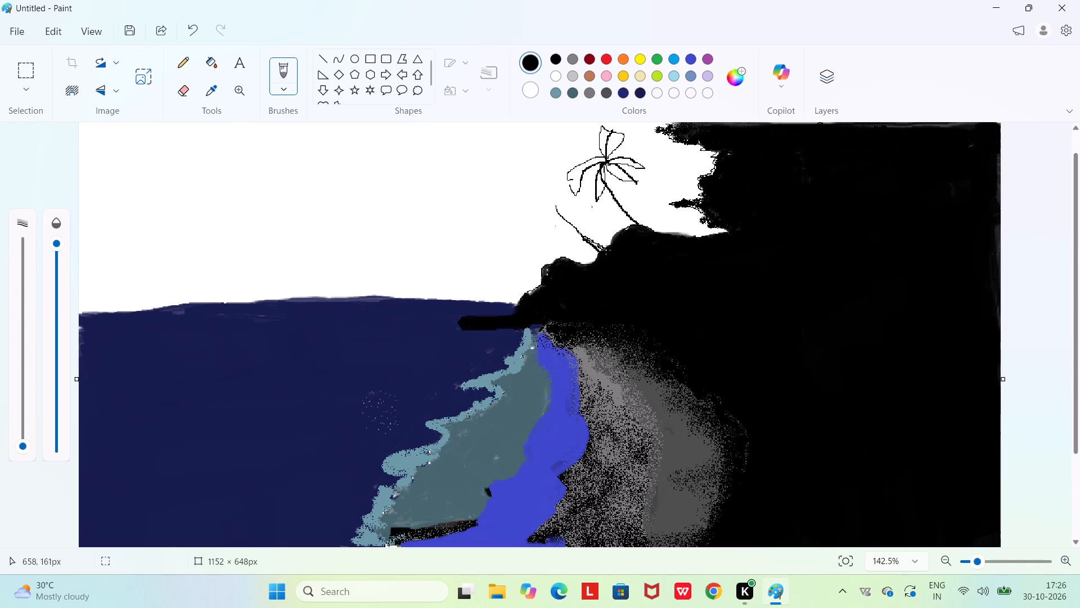
left_click_drag(606, 250, 570, 225)
left_click_drag(570, 225, 556, 208)
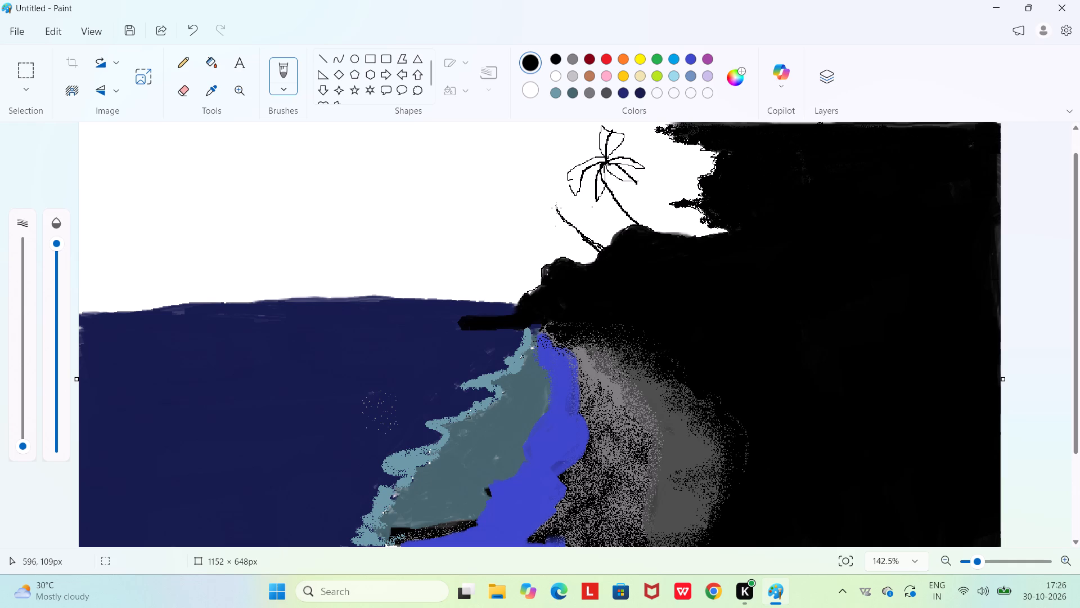
Outline a drooping seaward frond as a narrow leaf shape from the top of the shorter palm's trunk.
left_click_drag(556, 208, 551, 209)
left_click(551, 209)
left_click_drag(551, 209, 546, 213)
left_click_drag(546, 213, 551, 239)
left_click_drag(551, 239, 557, 212)
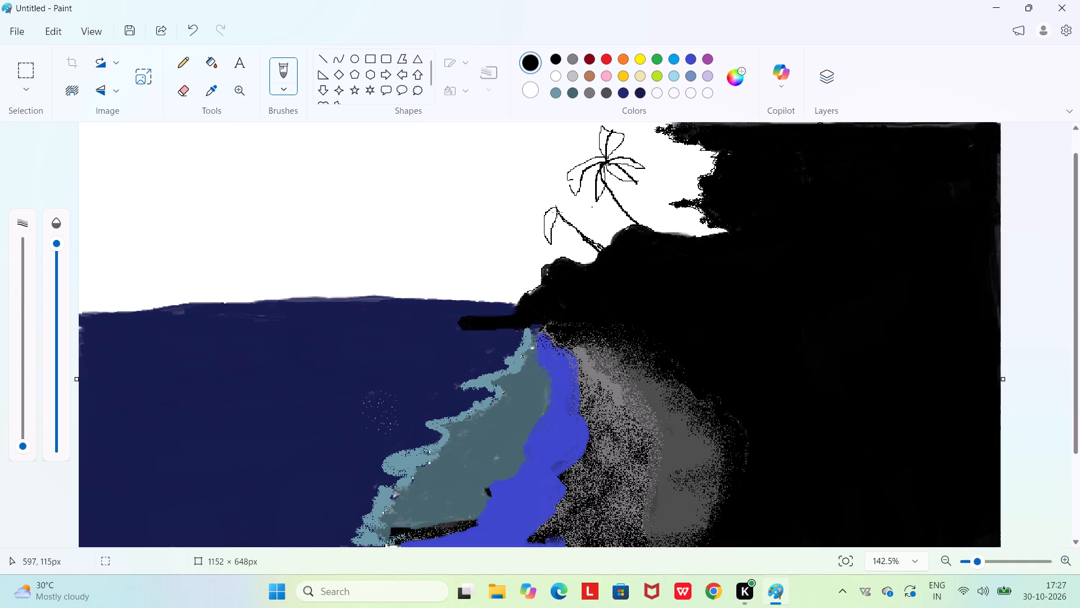
Outline the shorter palm's remaining leaf-shaped fronds in thin black: one landward, one upright, one drooping and one stretching seaward.
left_click(556, 211)
left_click_drag(553, 210, 561, 185)
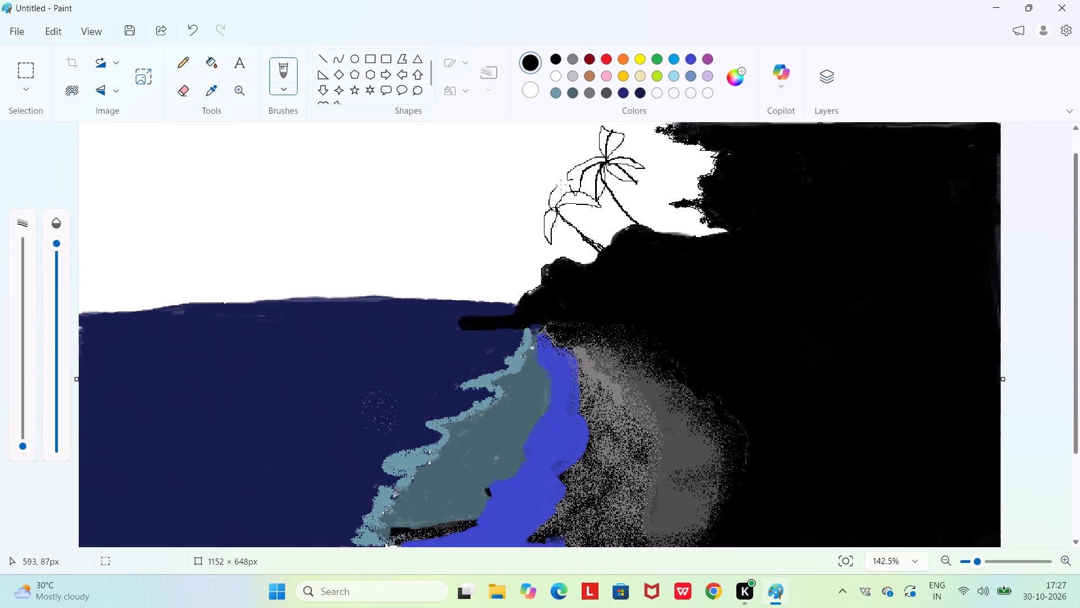
left_click_drag(561, 185, 559, 208)
left_click(559, 208)
left_click_drag(552, 204, 541, 198)
left_click_drag(541, 198, 524, 211)
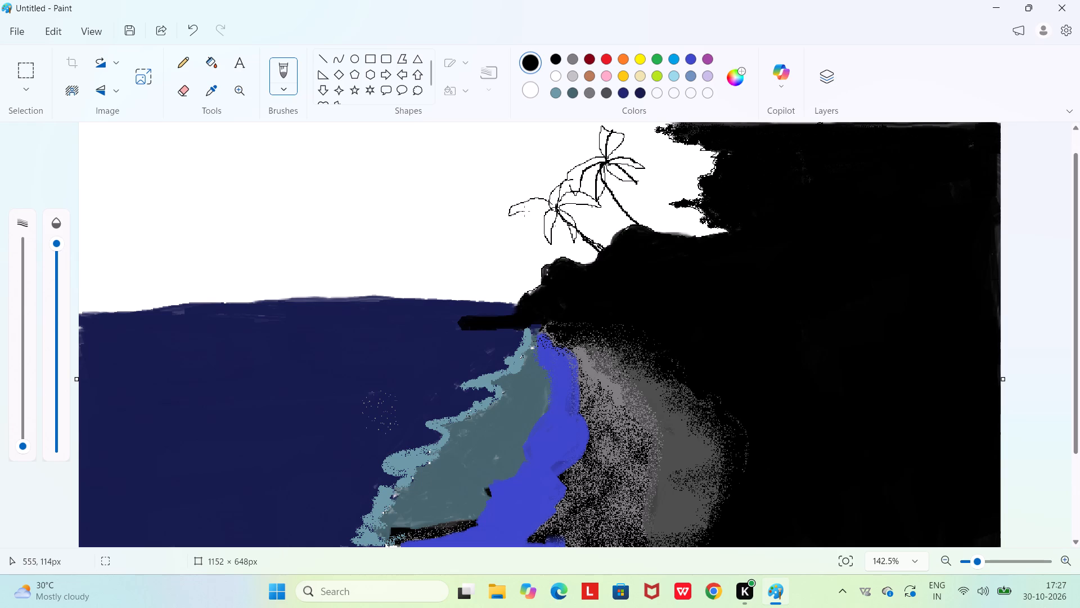
left_click_drag(524, 211, 549, 213)
Mix the dark green #0B3B19 from the standard green as the drawing colour and choose the Airbrush.
left_click(658, 61)
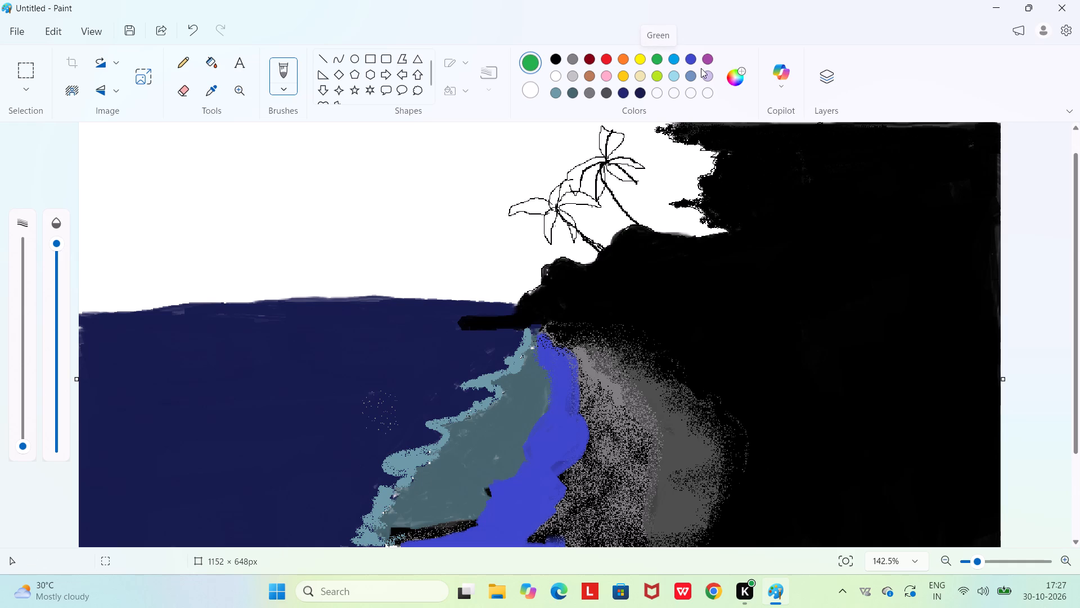
left_click(729, 78)
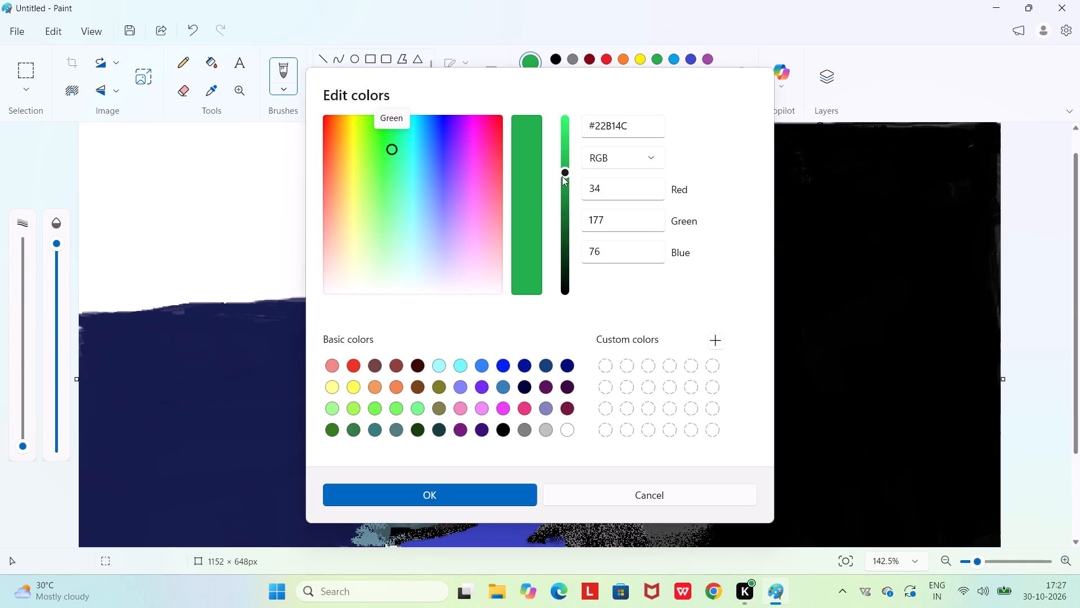
left_click_drag(562, 176, 569, 239)
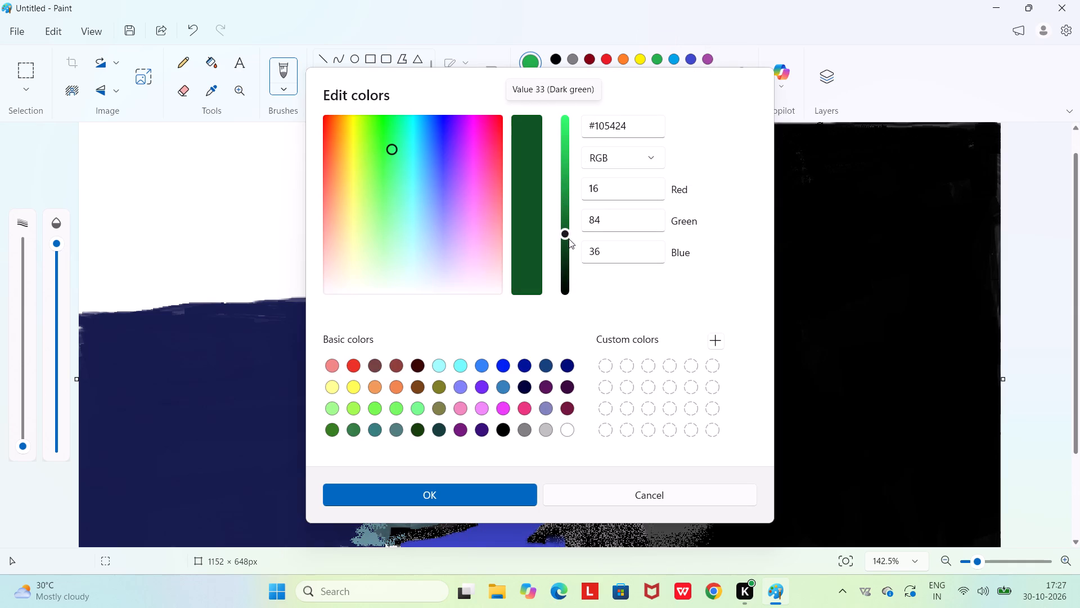
left_click_drag(569, 239, 568, 253)
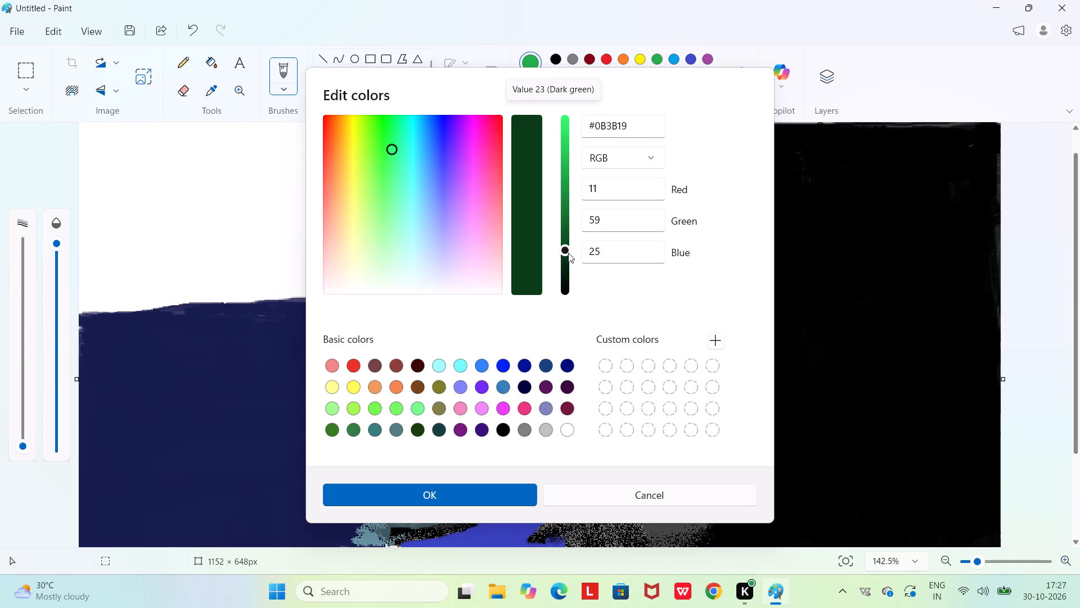
left_click(429, 496)
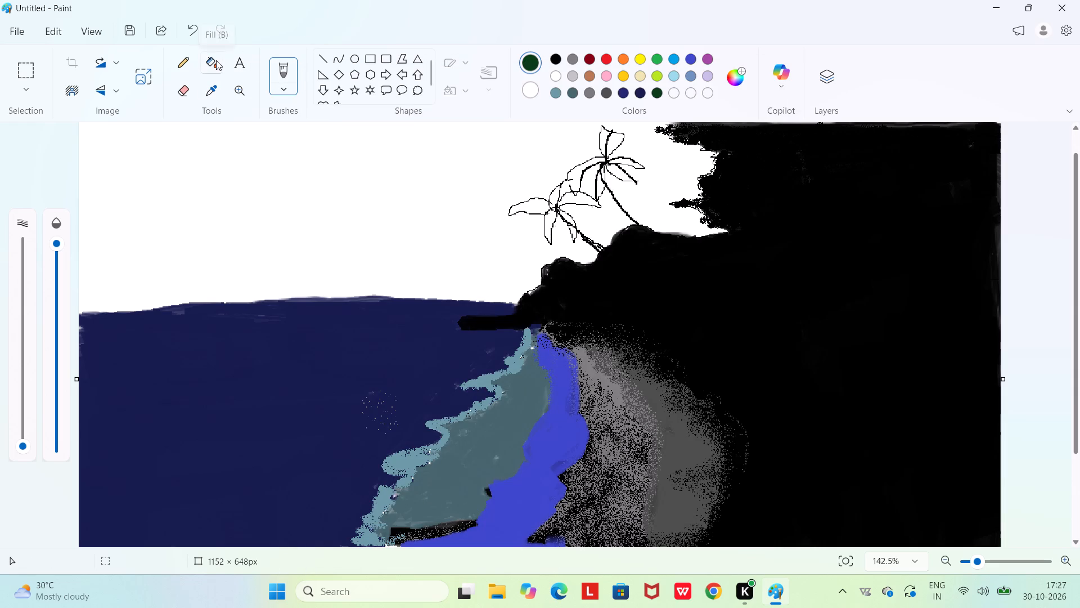
left_click(277, 91)
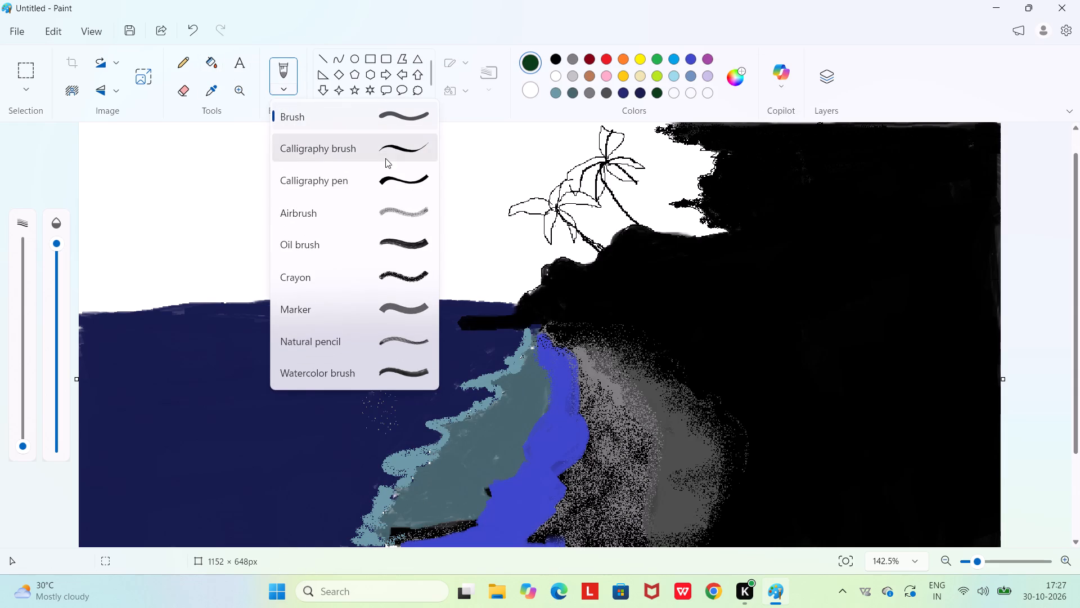
left_click(400, 206)
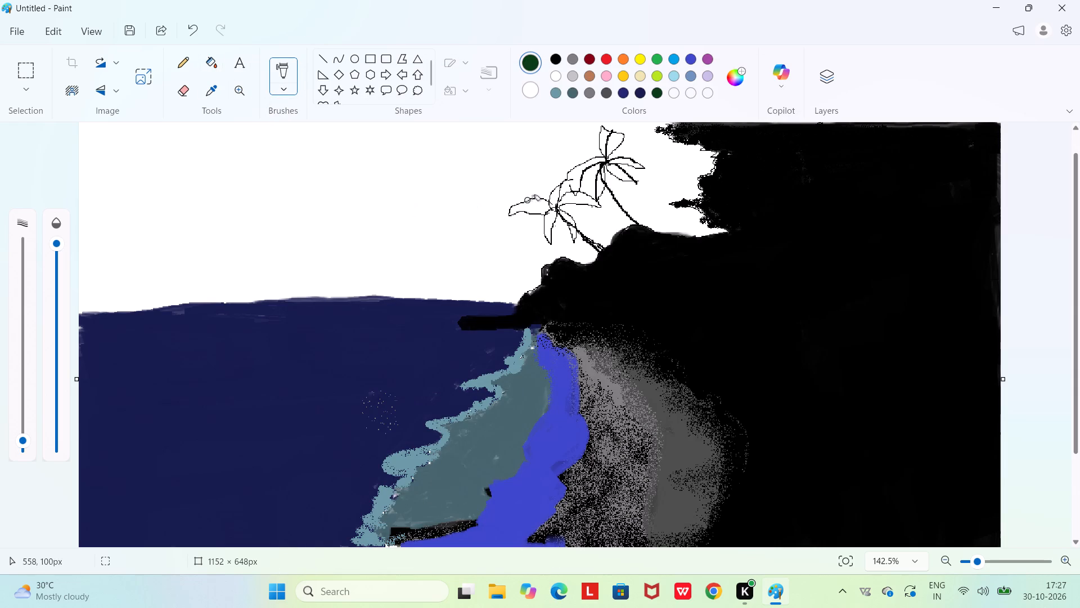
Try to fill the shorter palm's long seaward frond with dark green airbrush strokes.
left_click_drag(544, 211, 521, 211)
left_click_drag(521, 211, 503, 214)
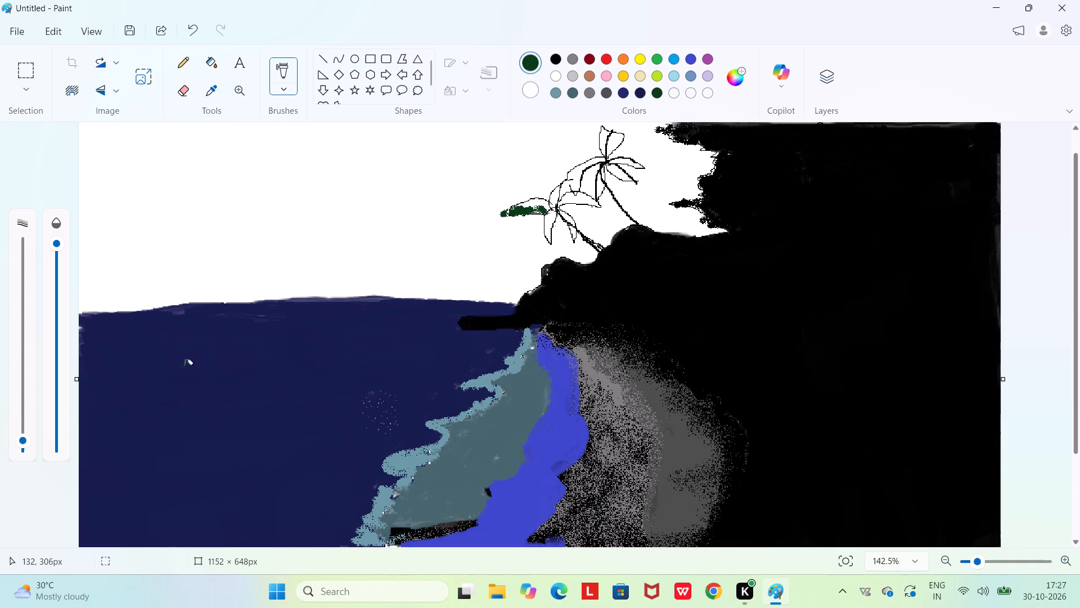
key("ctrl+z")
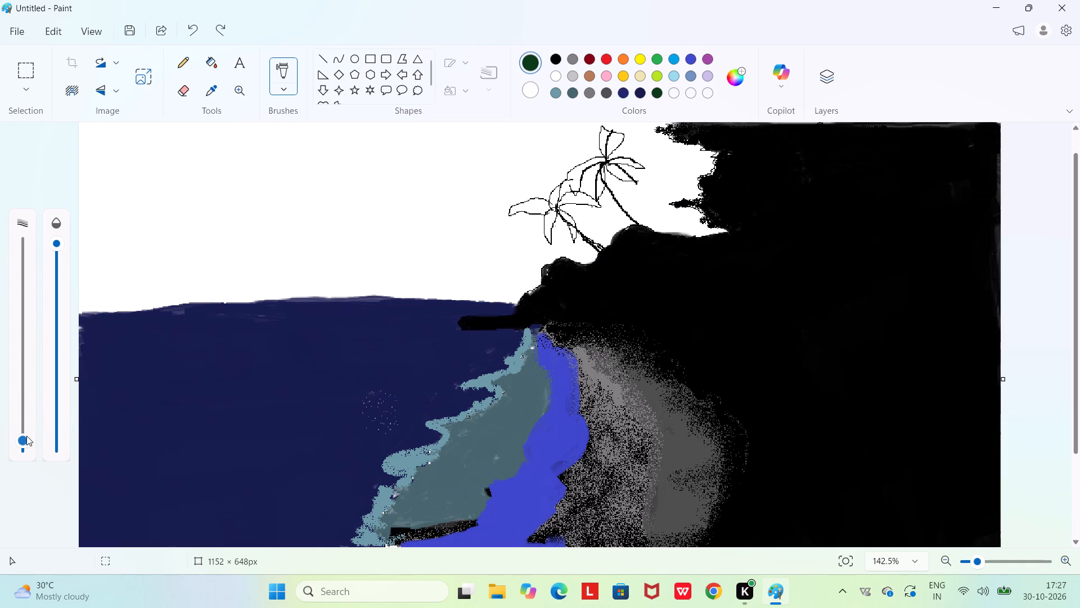
Reduce the airbrush to its thinnest size and fill the shorter palm's long seaward frond with dark green.
left_click_drag(26, 436, 20, 448)
left_click(541, 212)
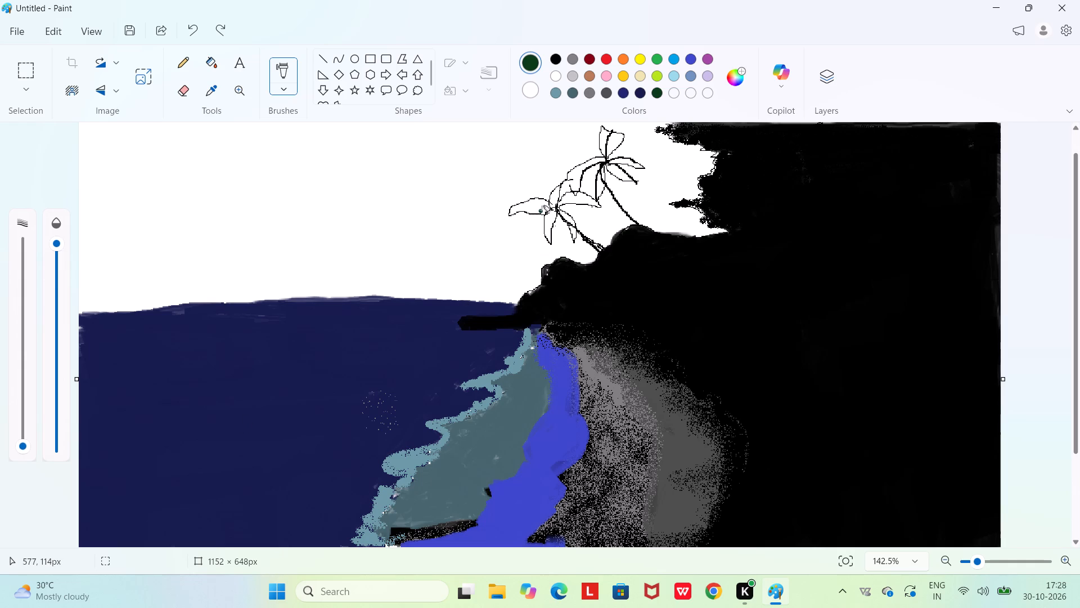
left_click_drag(541, 212, 545, 209)
left_click_drag(545, 209, 524, 207)
left_click_drag(524, 207, 511, 213)
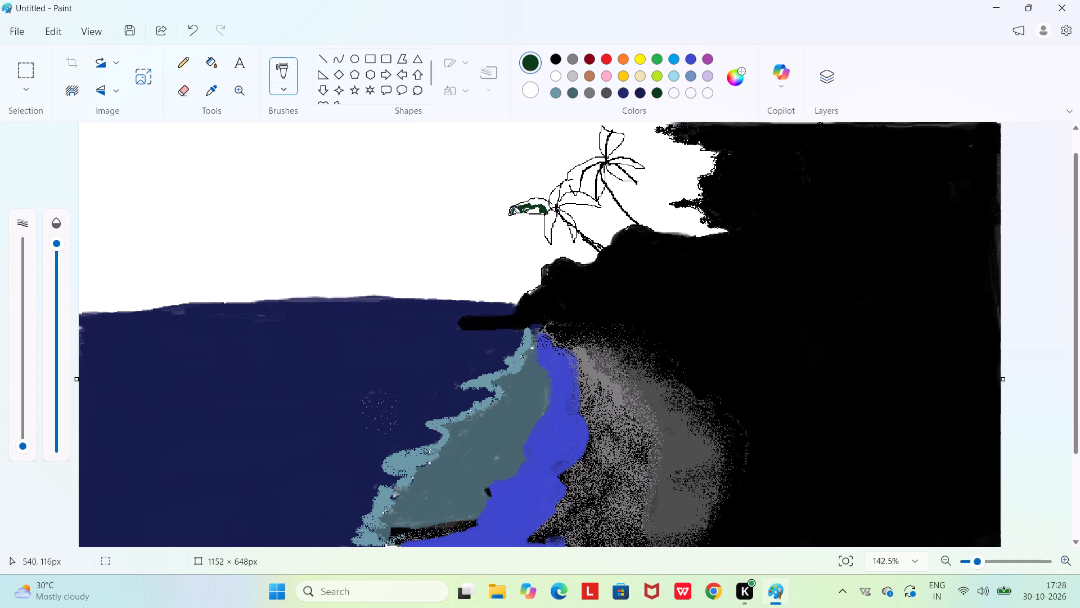
left_click_drag(511, 213, 526, 204)
left_click_drag(526, 204, 550, 210)
left_click_drag(550, 210, 530, 211)
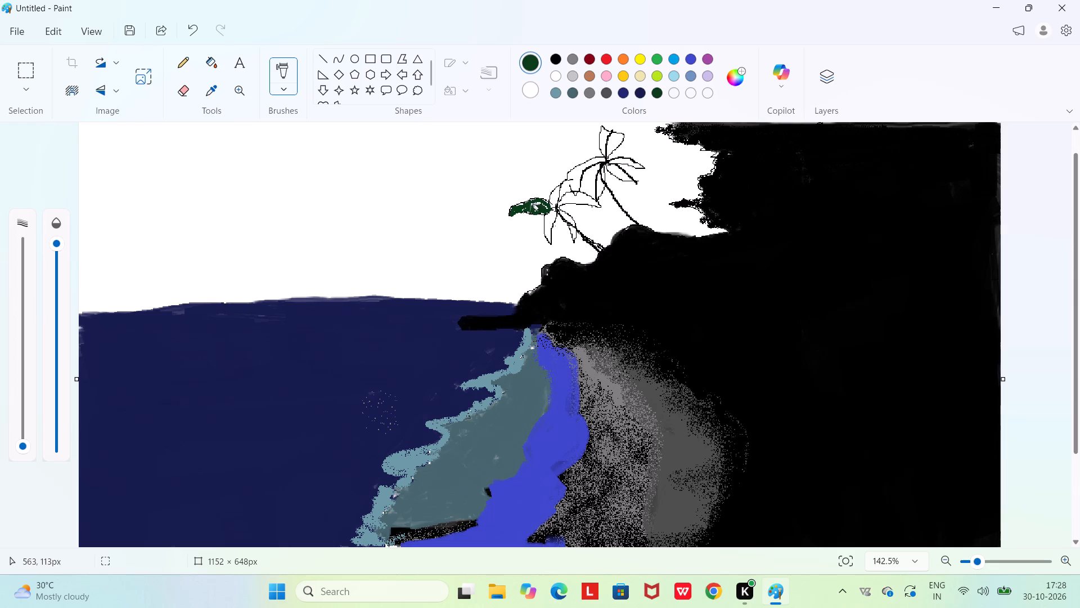
left_click_drag(530, 211, 522, 206)
left_click_drag(522, 206, 541, 203)
left_click_drag(541, 203, 542, 204)
Fill the shorter palm's upright frond with dark green airbrush strokes, from the trunk top to the frond's tip.
left_click_drag(556, 197, 557, 195)
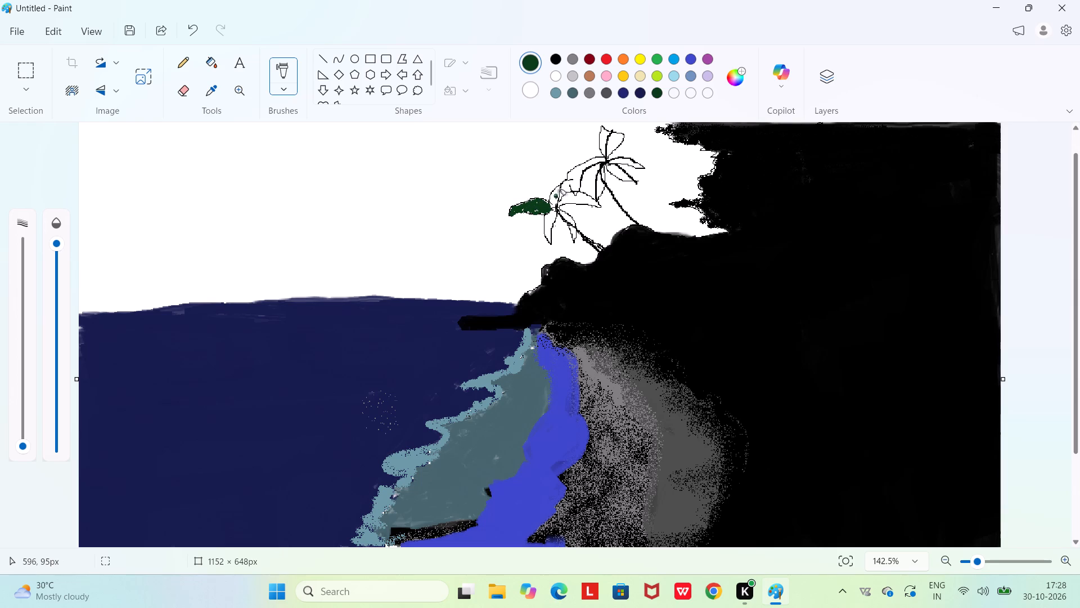
left_click_drag(557, 195, 551, 207)
left_click_drag(551, 207, 556, 207)
left_click_drag(556, 207, 555, 190)
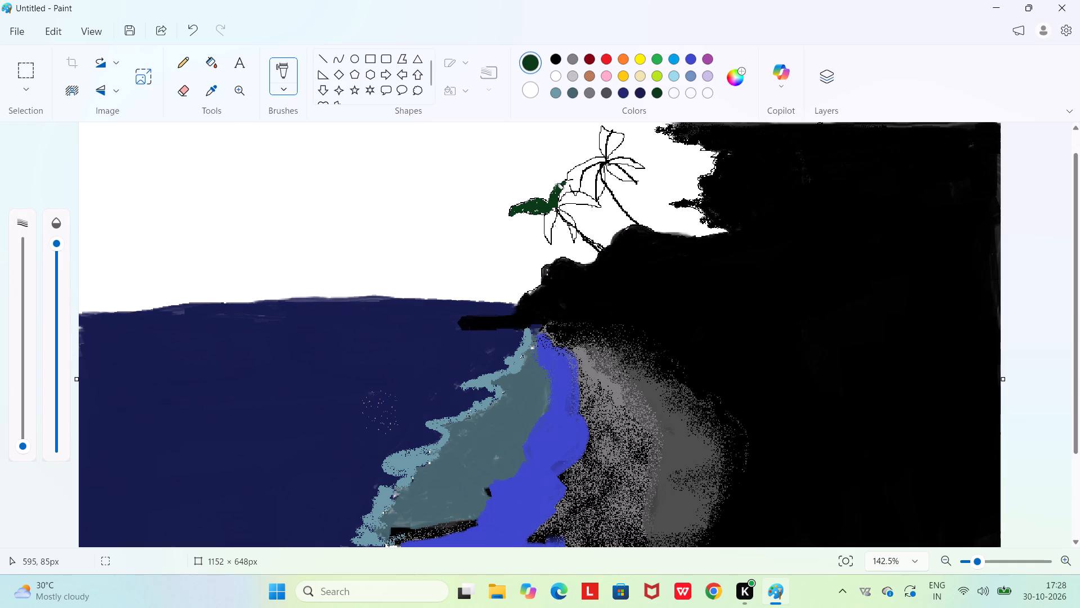
left_click_drag(555, 190, 548, 215)
Fill the shorter palm's drooping seaward frond with dark green down to its tip.
left_click_drag(548, 215, 550, 232)
left_click_drag(550, 232, 553, 215)
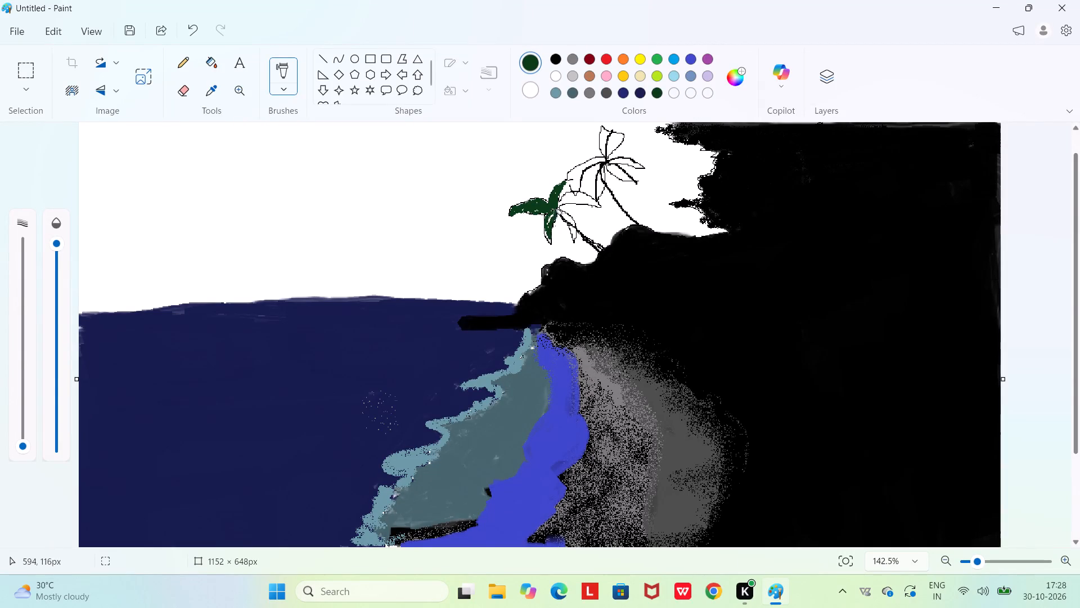
left_click_drag(553, 215, 548, 242)
Fill the shorter palm's long landward frond with dark green airbrush strokes, from the trunk top to its tip.
left_click_drag(559, 204, 579, 200)
left_click_drag(579, 200, 572, 197)
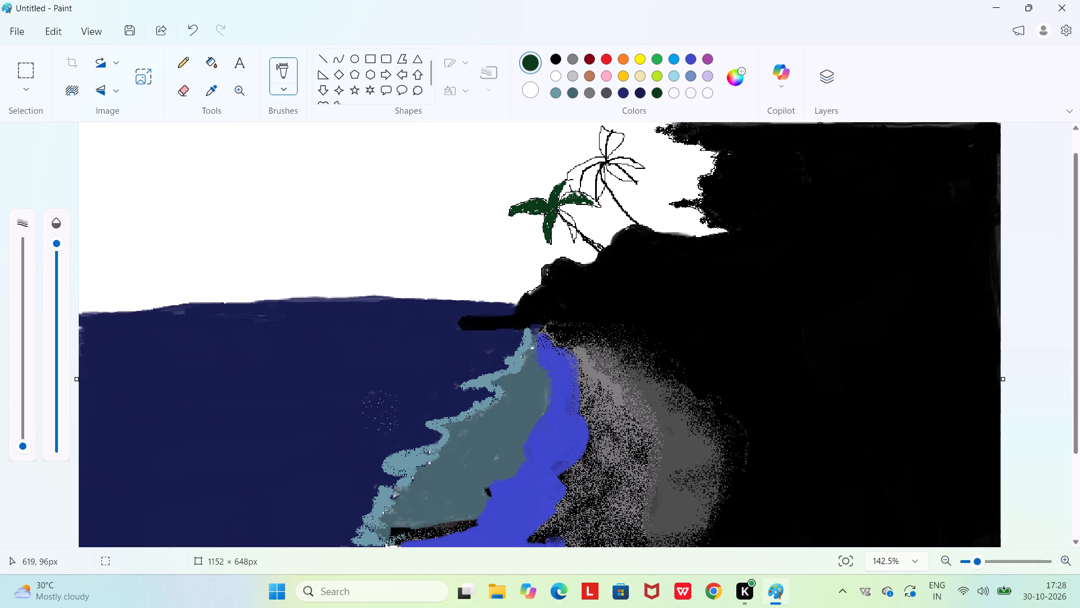
left_click_drag(572, 197, 583, 195)
left_click_drag(583, 195, 585, 202)
left_click_drag(585, 202, 570, 199)
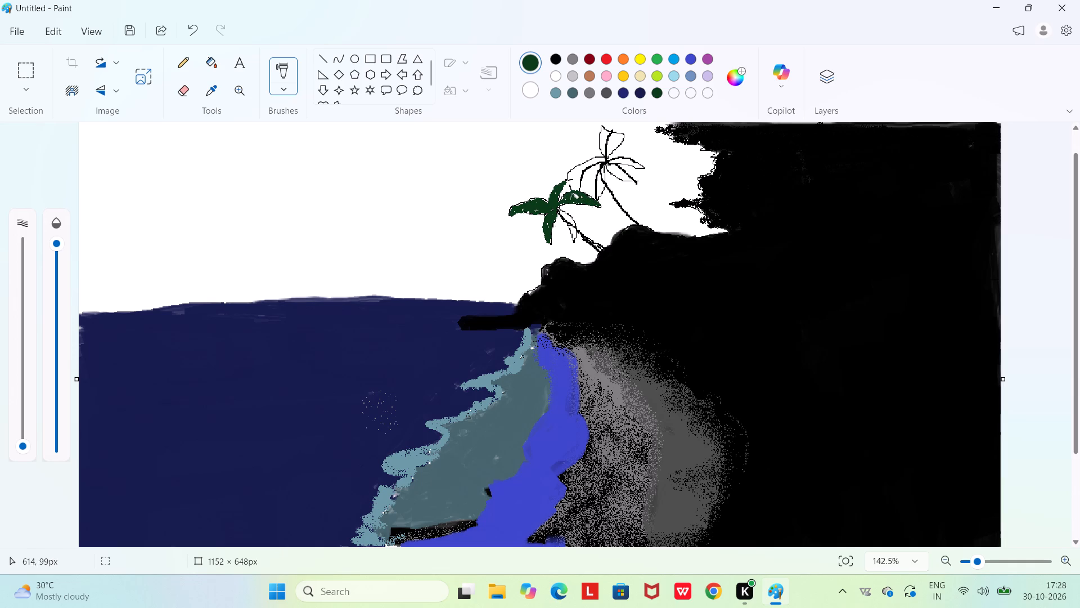
Fill the shorter palm's drooping landward frond with dark green, beside the upper trunk.
left_click_drag(561, 213, 570, 217)
left_click_drag(570, 217, 563, 218)
left_click_drag(563, 218, 577, 229)
left_click_drag(574, 224, 573, 222)
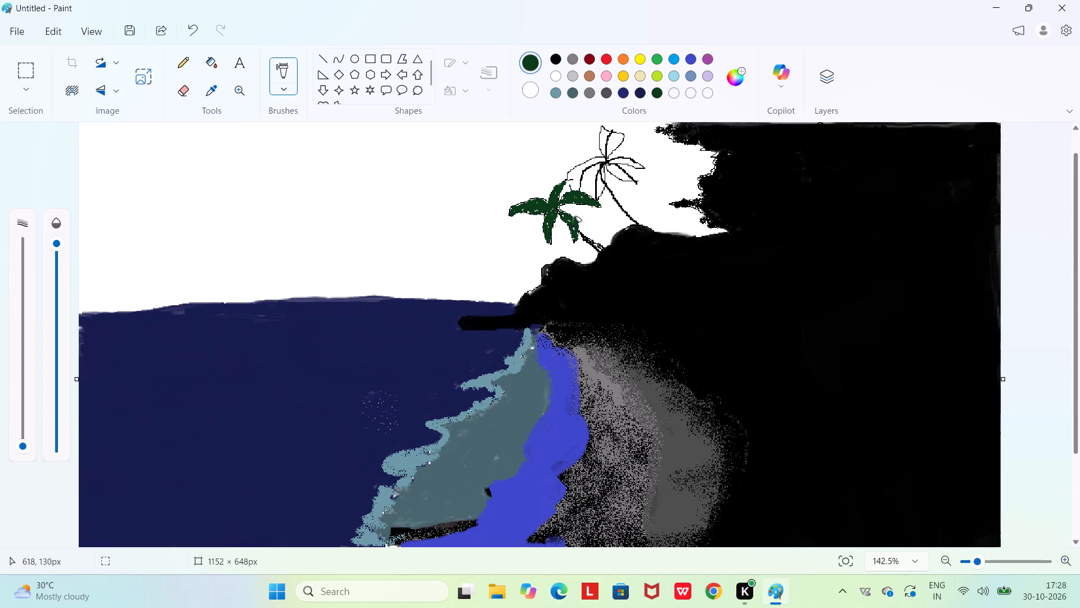
left_click_drag(573, 222, 556, 205)
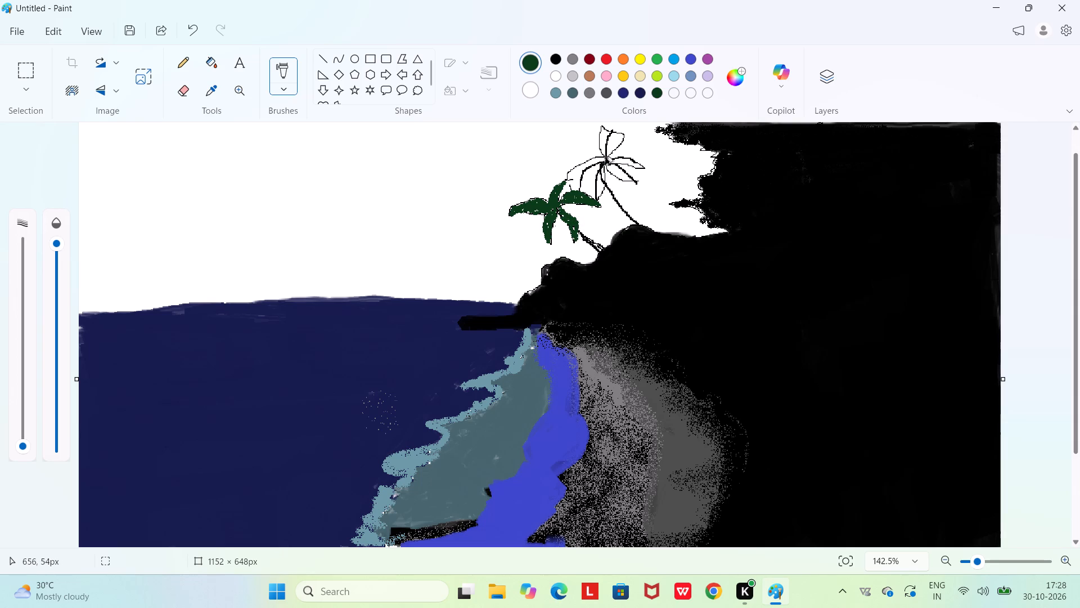
Fill the taller palm's arching seaward frond with dark green, from the trunk top down to the shorter palm's fronds.
left_click(604, 161)
left_click_drag(604, 161, 584, 166)
left_click_drag(584, 166, 575, 173)
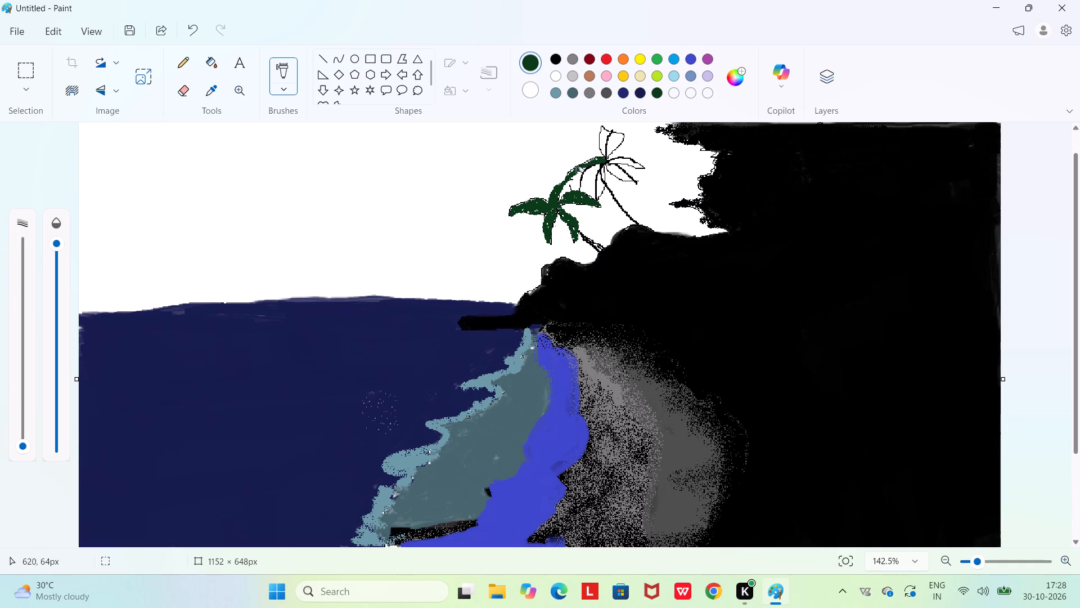
left_click_drag(575, 173, 577, 191)
left_click_drag(577, 191, 585, 167)
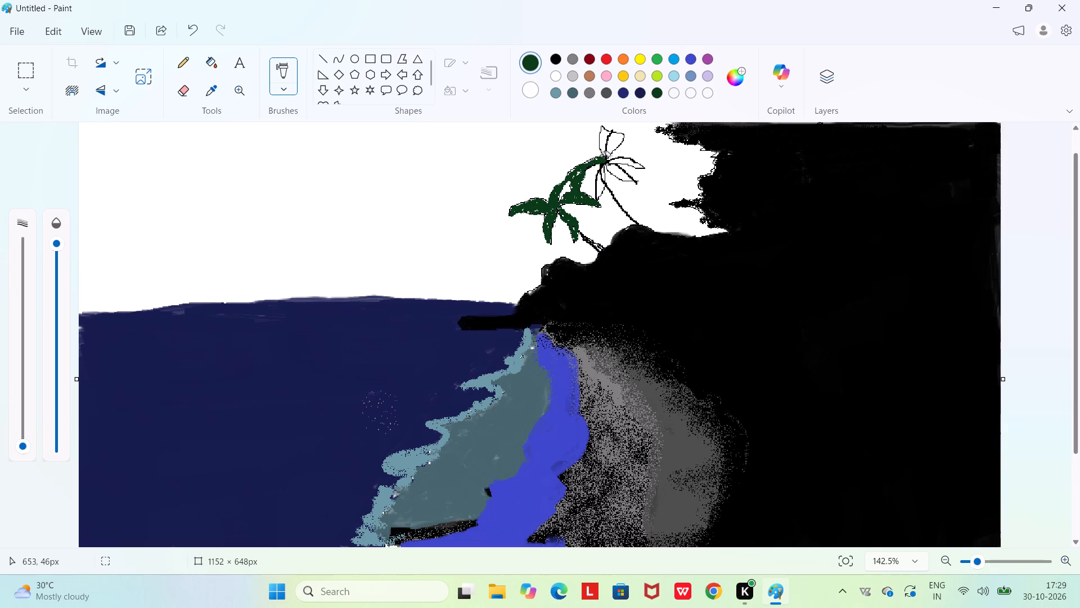
Fill the taller palm's upright frond with dark green, covering both edges and the middle down to the trunk top.
left_click(602, 153)
left_click_drag(602, 153, 604, 136)
left_click_drag(604, 136, 604, 147)
left_click_drag(604, 147, 624, 129)
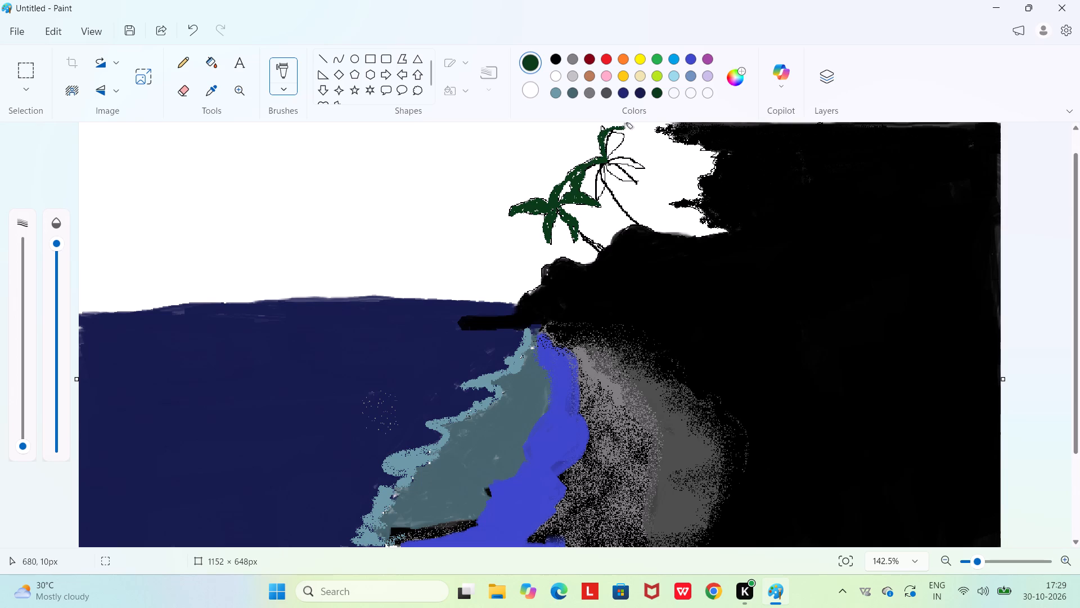
left_click_drag(624, 129, 623, 140)
left_click_drag(623, 140, 620, 136)
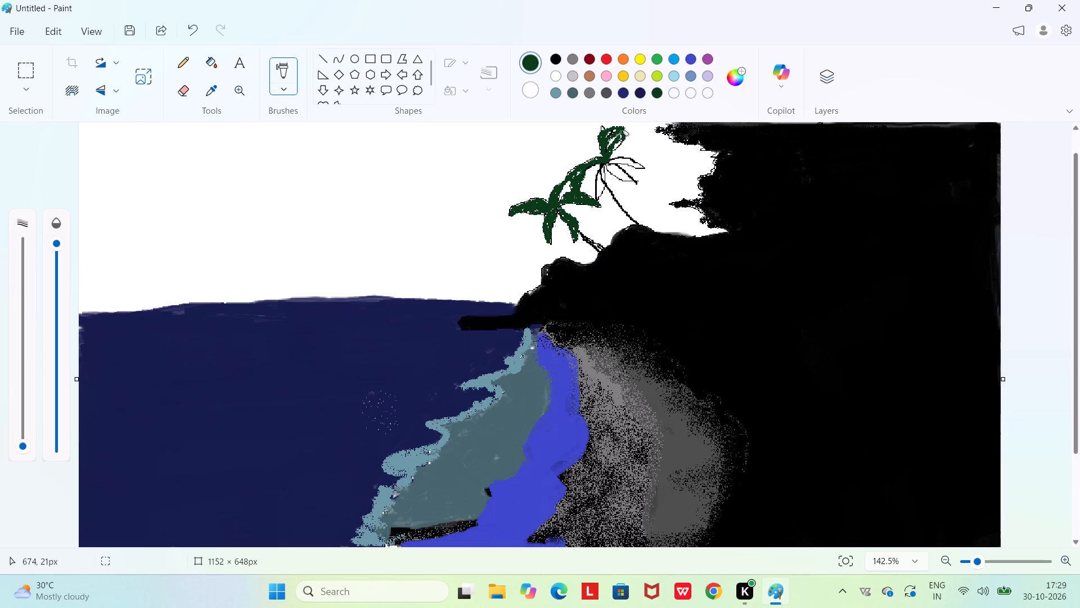
left_click_drag(620, 136, 612, 158)
Fill the taller palm's narrow drooping frond beside its trunk with dark green.
left_click_drag(607, 167, 597, 186)
left_click_drag(597, 186, 606, 164)
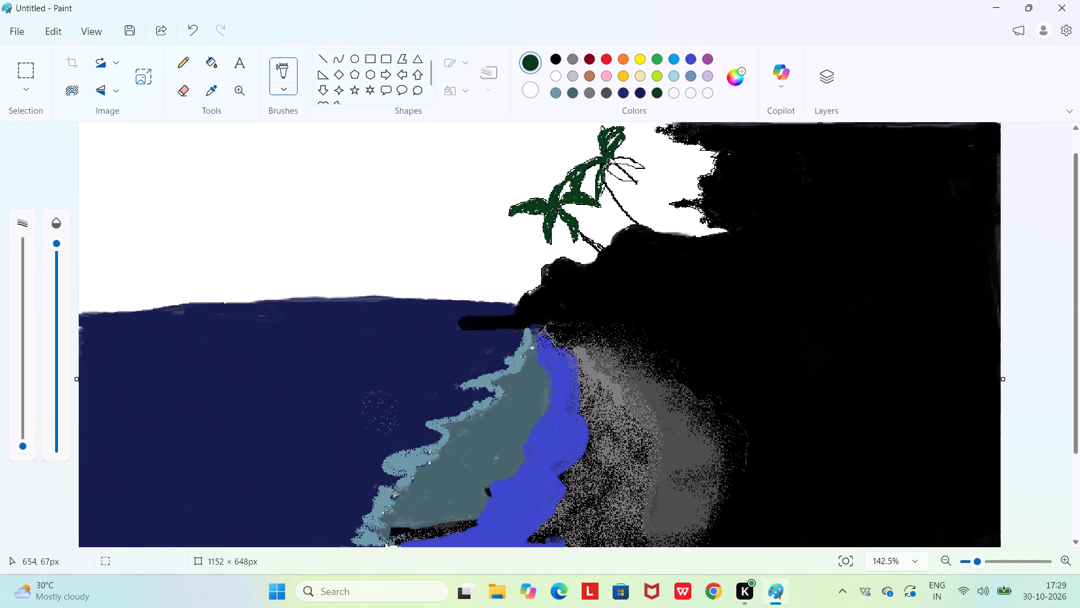
left_click_drag(606, 164, 598, 193)
Touch up the taller palm's arching seaward frond with more dark green strokes along its edges and near the trunk top.
left_click_drag(602, 160, 593, 160)
left_click_drag(593, 160, 577, 169)
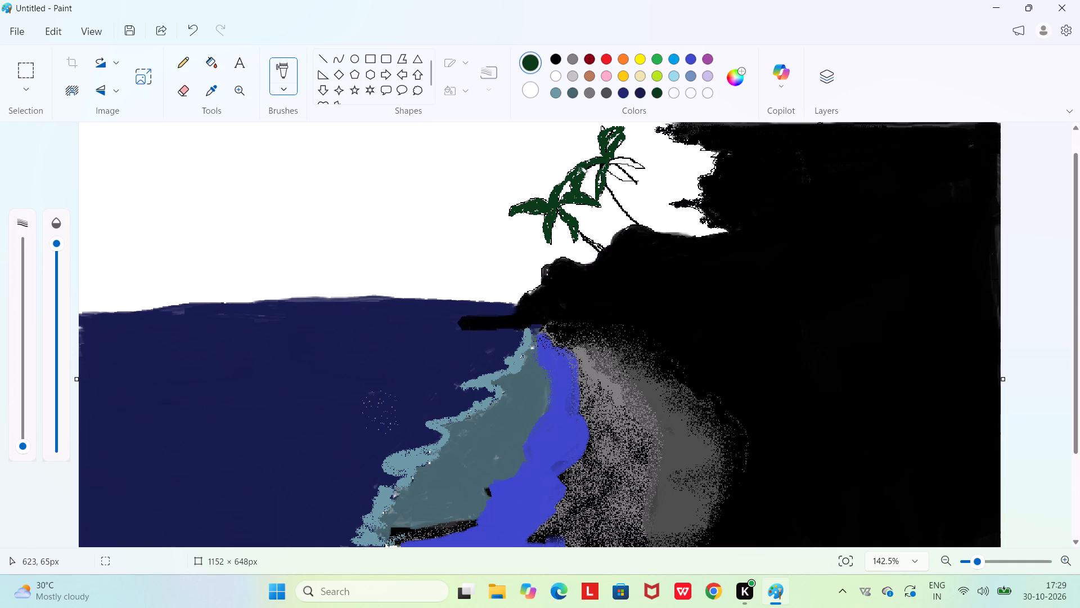
left_click_drag(580, 175, 584, 177)
left_click_drag(584, 177, 589, 164)
left_click(602, 162)
left_click_drag(602, 162, 573, 169)
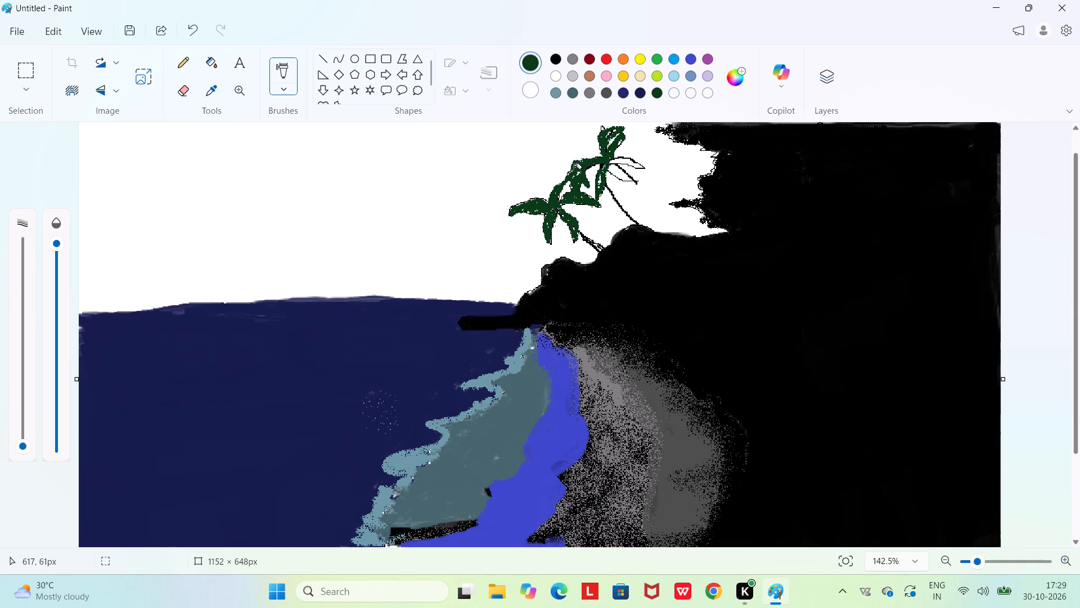
left_click_drag(573, 169, 579, 168)
Fill the taller palm's two landward fronds with dark green out to their tips.
left_click_drag(623, 160, 609, 162)
left_click_drag(609, 162, 633, 163)
left_click_drag(633, 163, 622, 178)
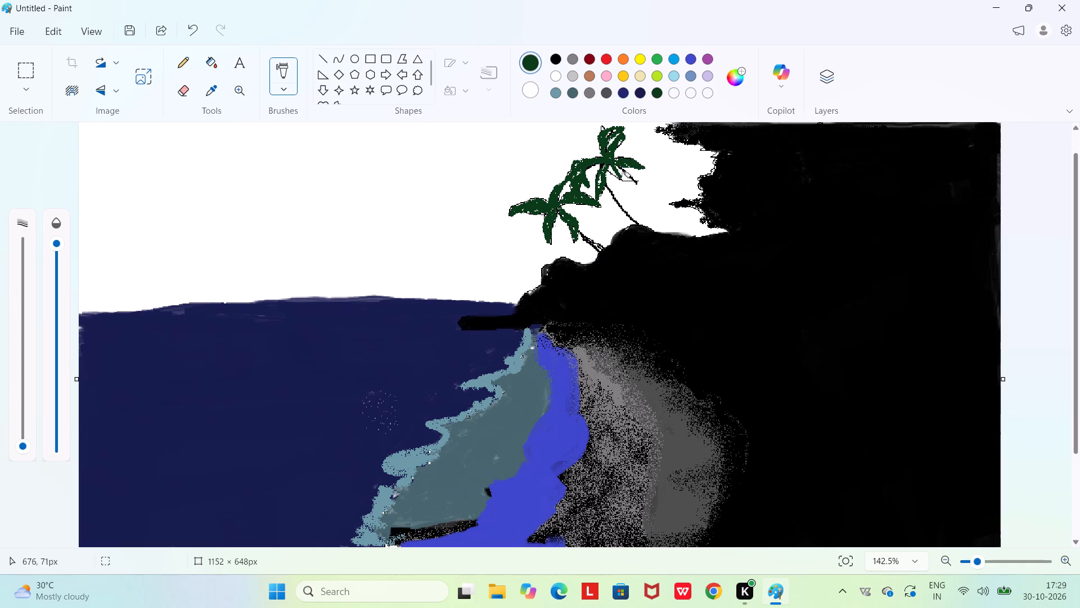
left_click_drag(622, 178, 601, 167)
left_click_drag(601, 167, 610, 170)
left_click_drag(610, 170, 633, 179)
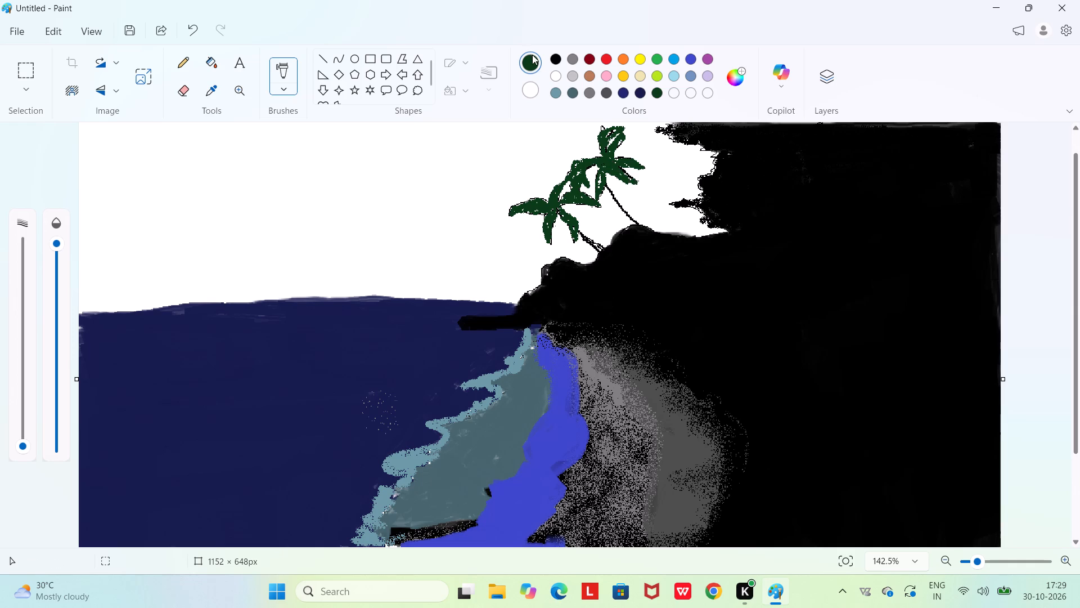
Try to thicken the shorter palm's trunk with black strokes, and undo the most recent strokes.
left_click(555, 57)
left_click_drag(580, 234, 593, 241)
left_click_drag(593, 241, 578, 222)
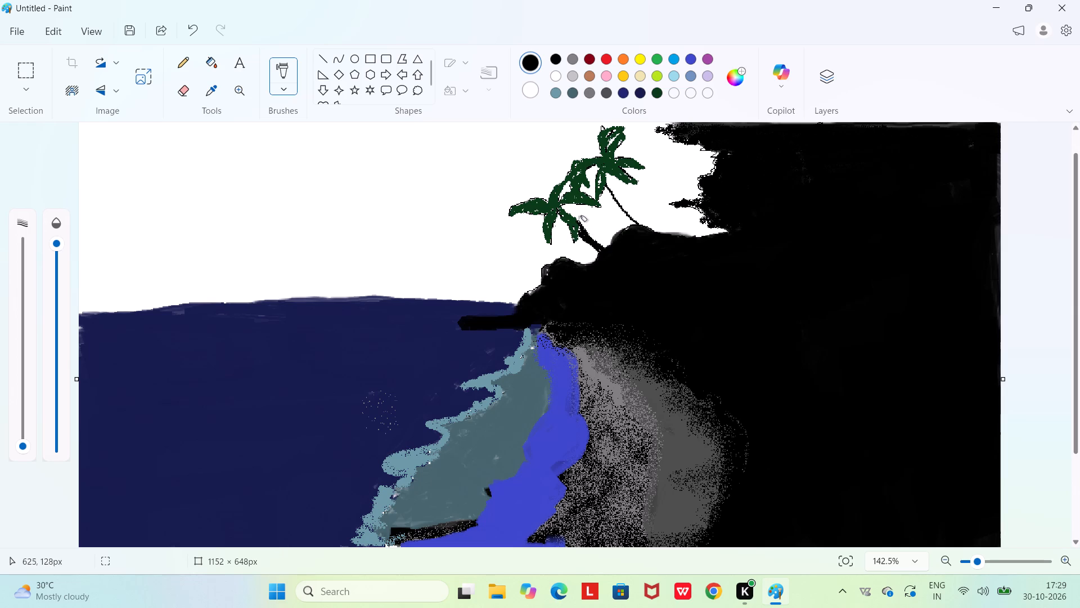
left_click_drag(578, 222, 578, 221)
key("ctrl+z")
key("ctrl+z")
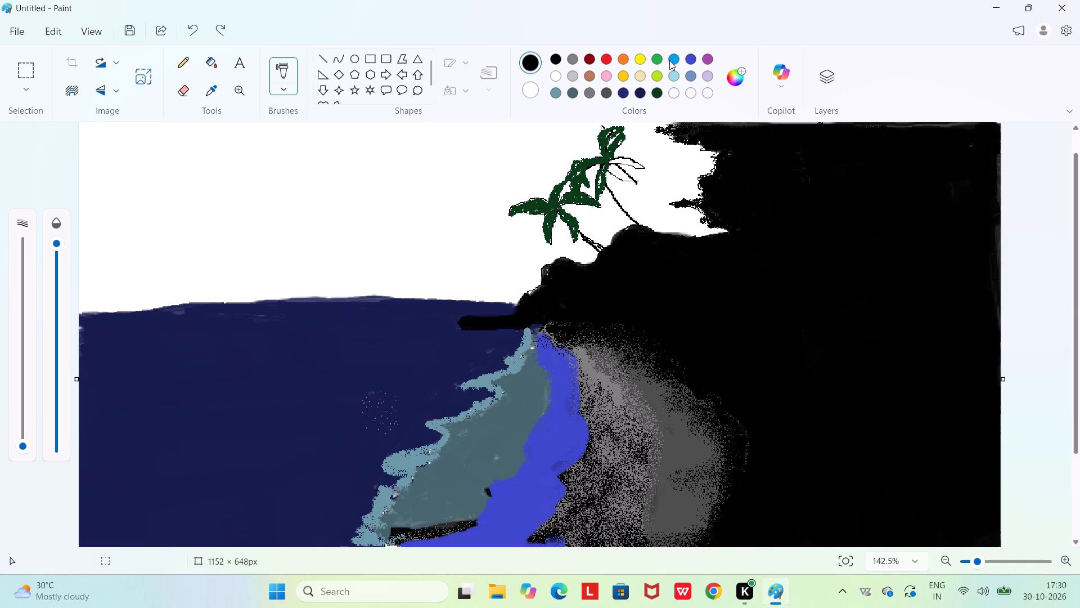
Refill the taller palm's two landward fronds with dark green, from the trunk top out to their tips.
left_click(657, 93)
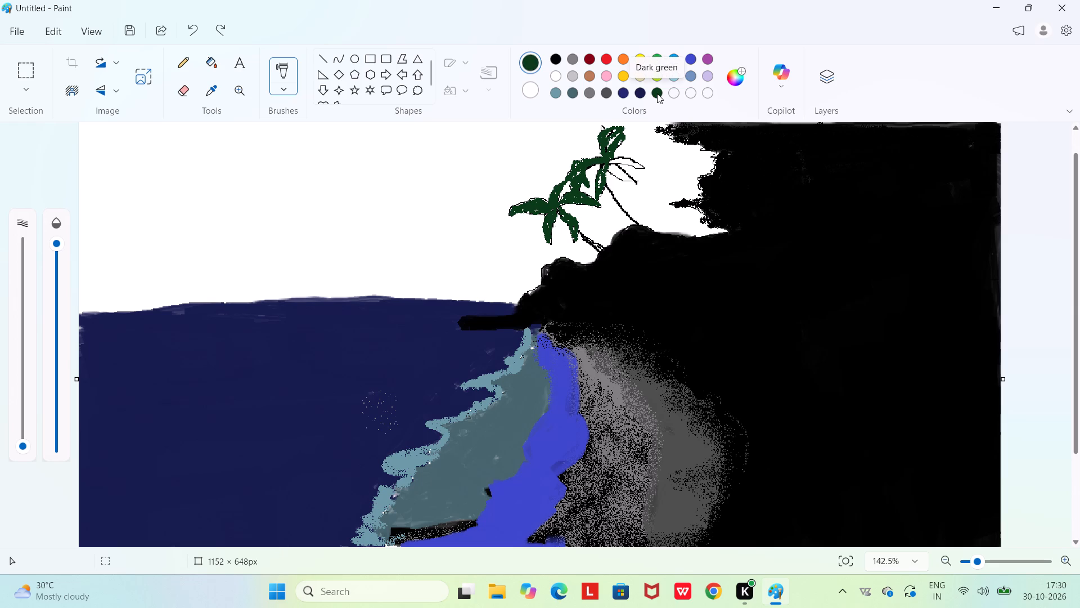
left_click_drag(611, 167, 613, 169)
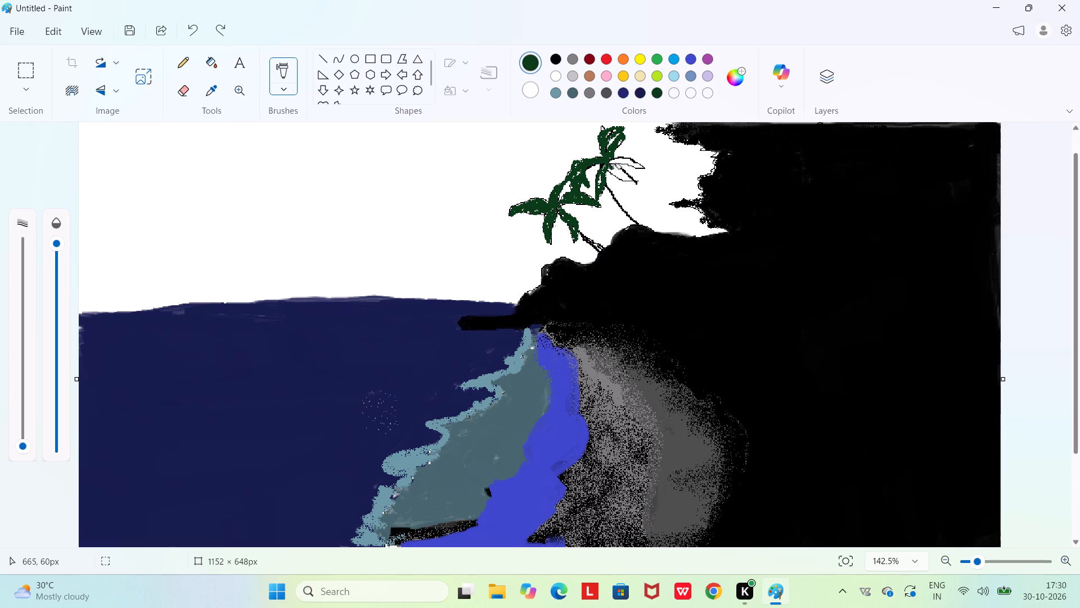
left_click_drag(613, 169, 620, 173)
left_click_drag(620, 173, 633, 181)
left_click_drag(619, 162, 617, 161)
left_click_drag(617, 161, 641, 168)
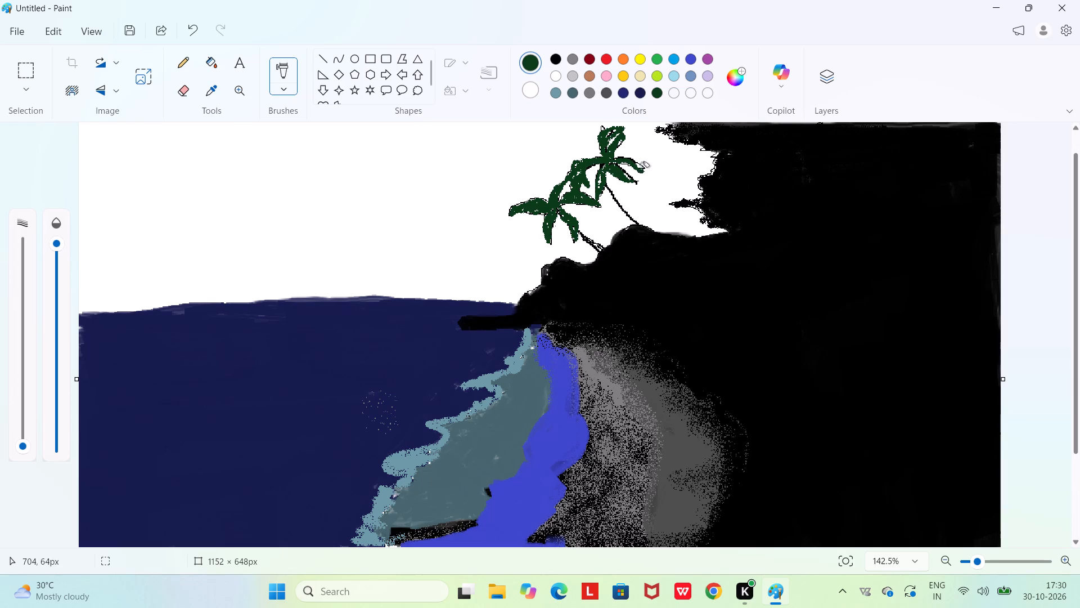
left_click_drag(641, 168, 641, 172)
left_click_drag(641, 172, 616, 160)
left_click_drag(616, 160, 612, 160)
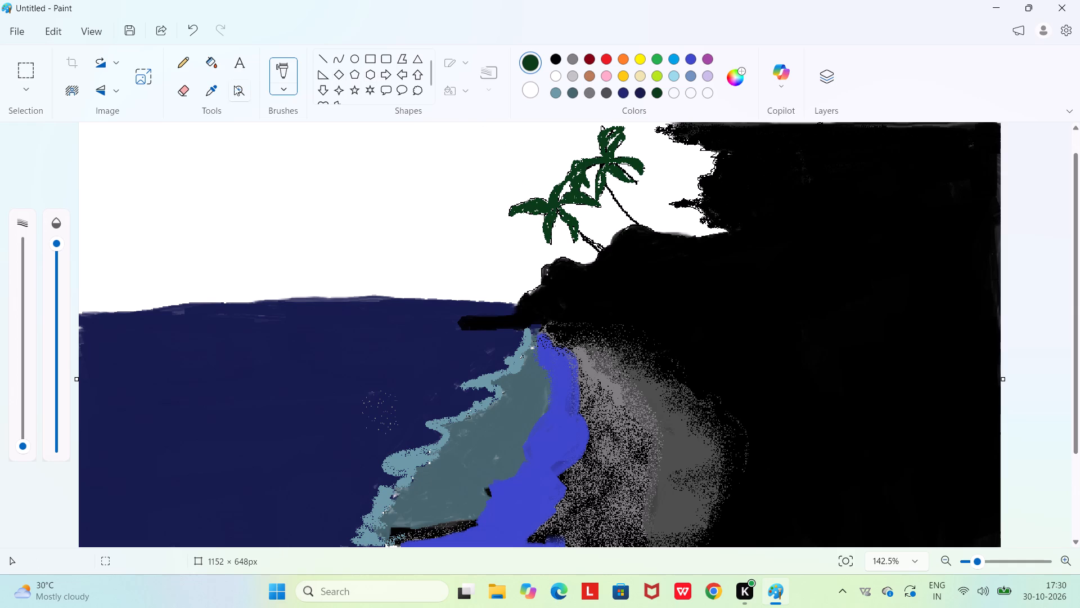
Erase the shorter palm's thin trunk between its fronds and the black ridge.
left_click(173, 84)
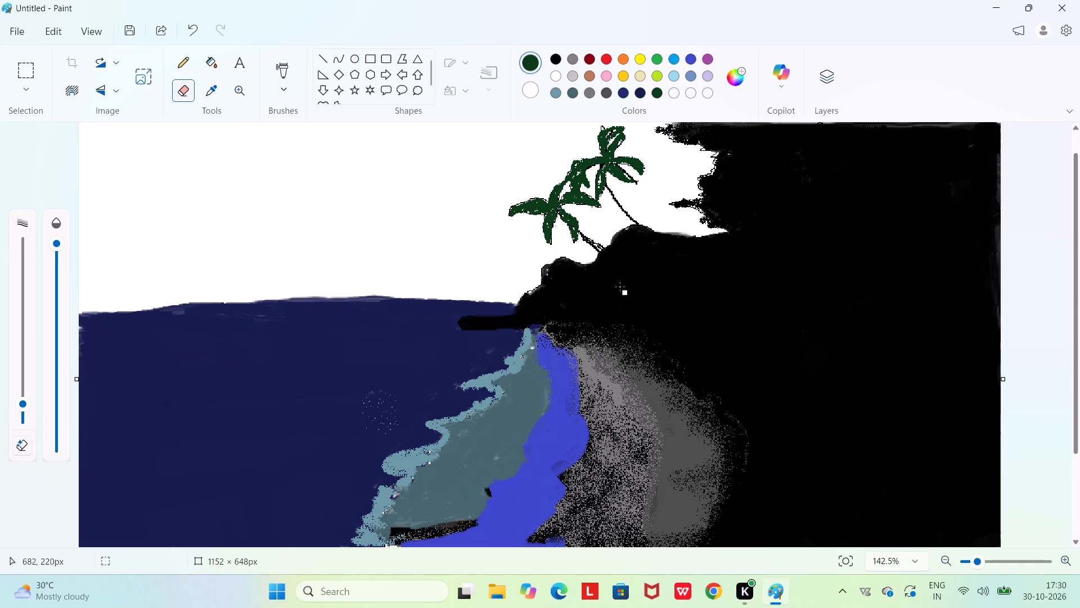
left_click_drag(601, 249, 599, 238)
left_click_drag(599, 238, 584, 243)
left_click_drag(584, 243, 583, 231)
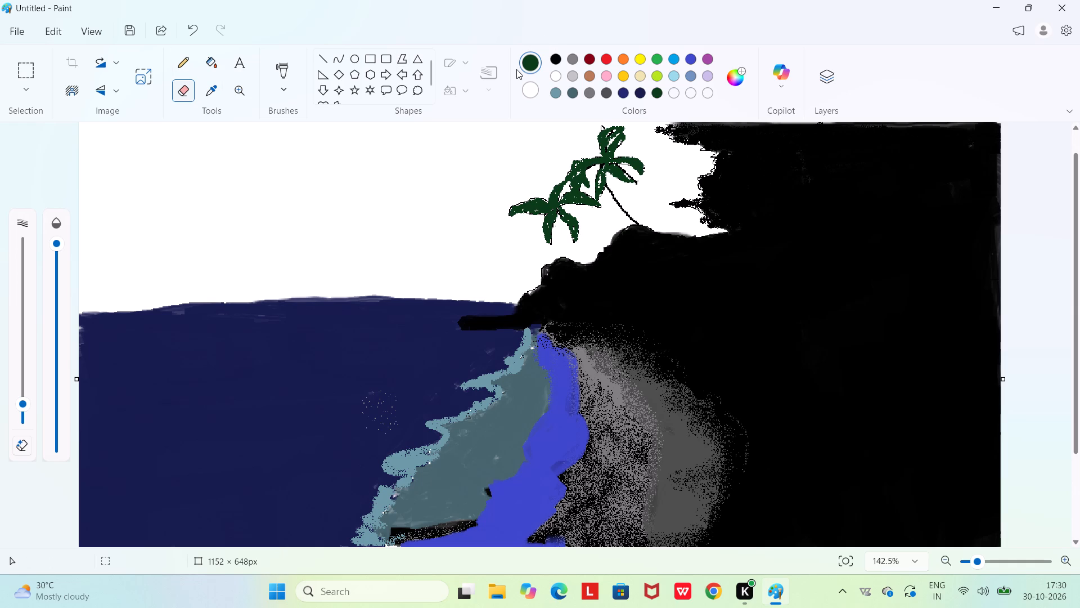
Redraw the shorter palm's trunk in black with a different brush, slanting from its crown down to the ridge.
left_click(553, 56)
left_click(283, 75)
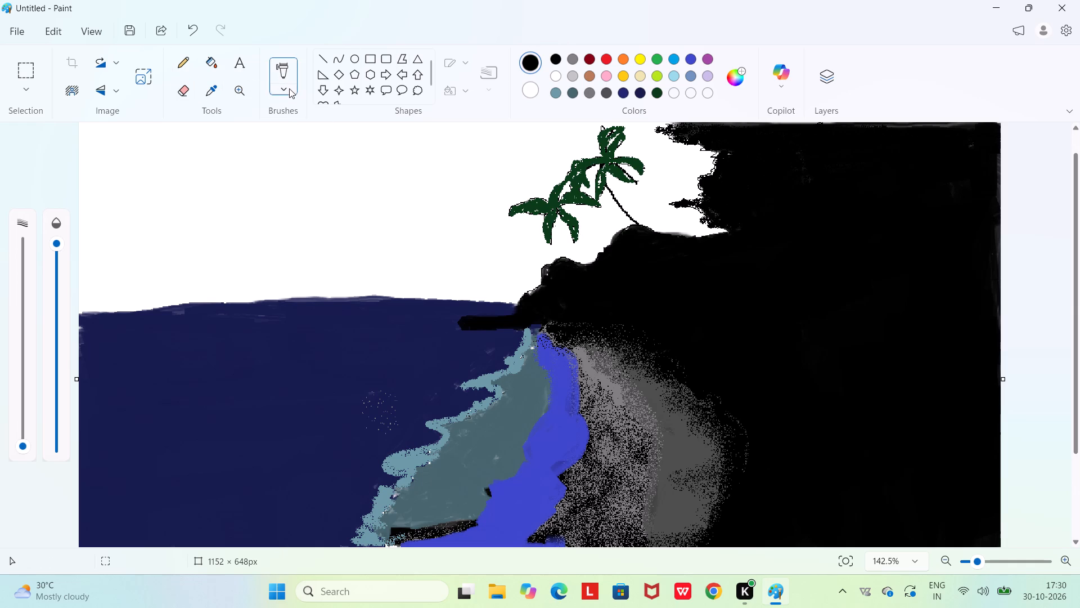
left_click(289, 88)
left_click(380, 149)
left_click_drag(561, 206, 568, 214)
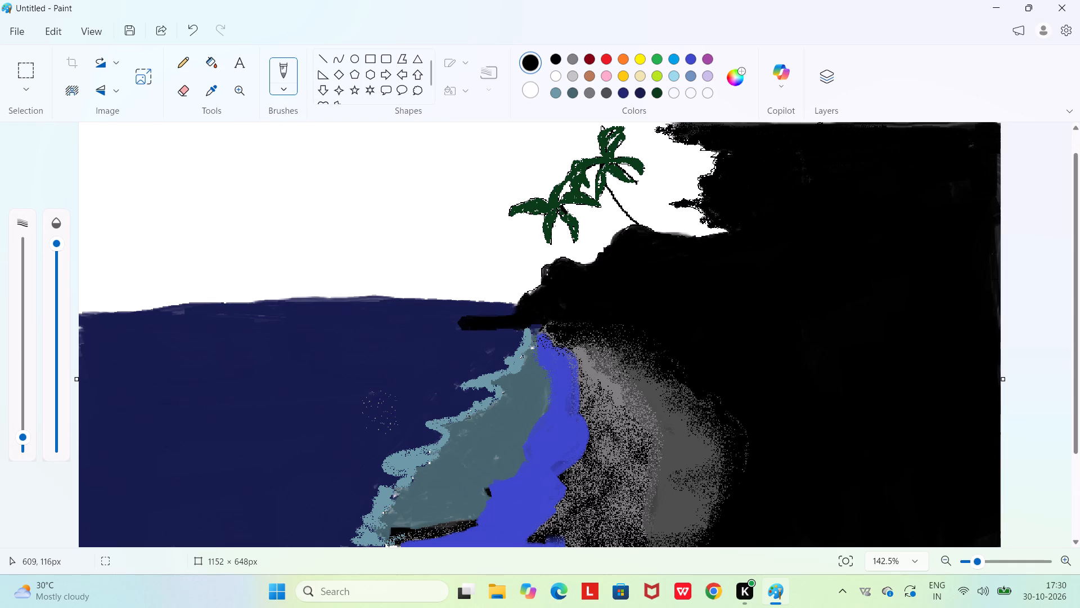
left_click_drag(568, 214, 603, 237)
left_click_drag(603, 237, 611, 242)
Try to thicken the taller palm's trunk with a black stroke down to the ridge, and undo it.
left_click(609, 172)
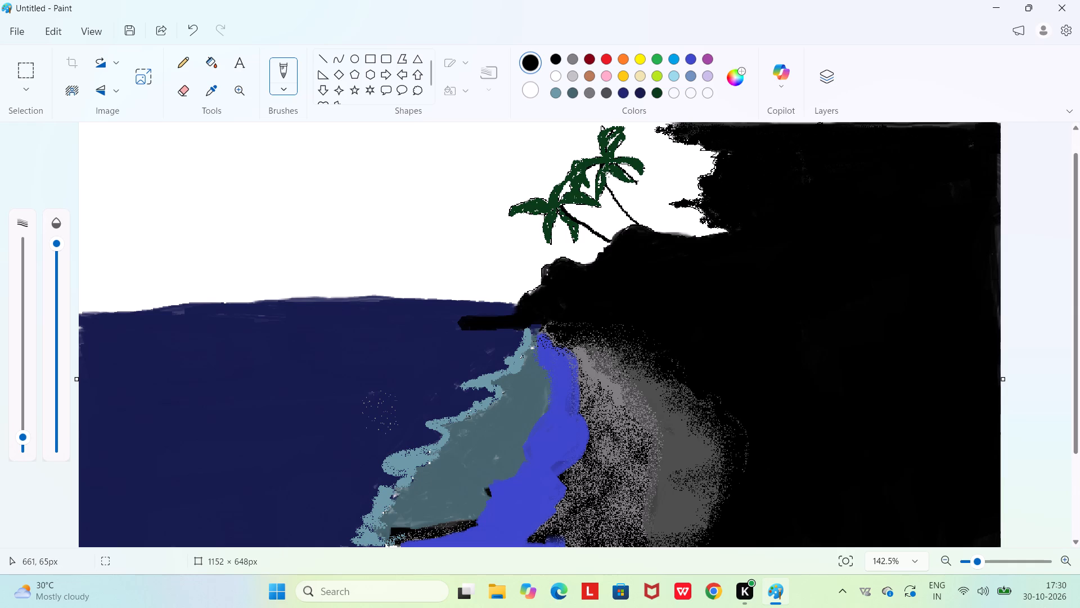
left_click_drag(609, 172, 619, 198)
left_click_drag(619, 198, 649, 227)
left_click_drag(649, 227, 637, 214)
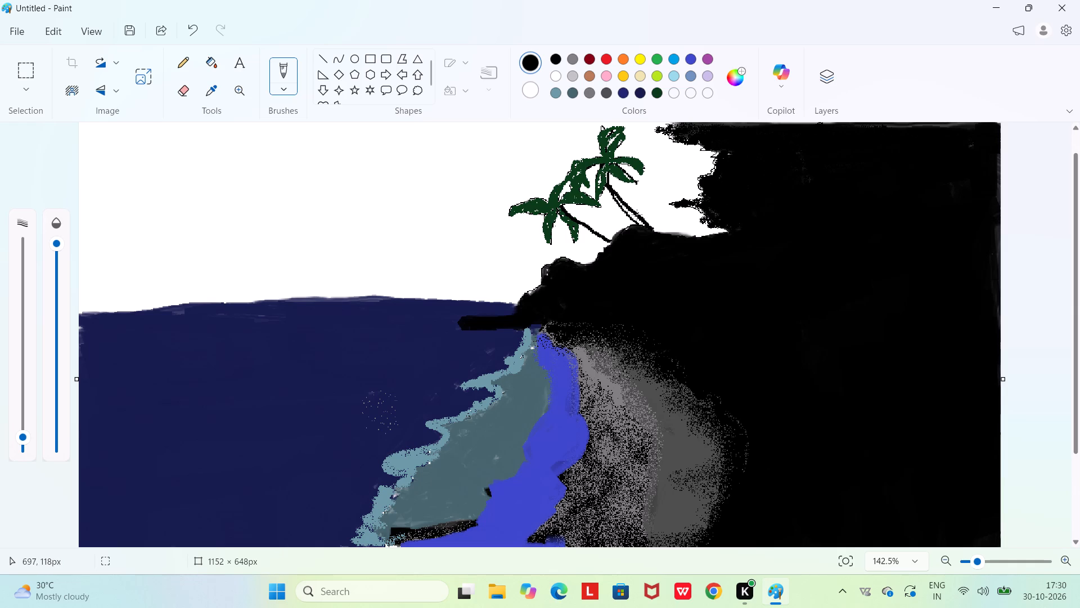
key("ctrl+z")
Thicken the taller palm's trunk by tracing it in black from its crown down to the ridge.
left_click_drag(610, 169, 609, 175)
left_click_drag(609, 175, 616, 198)
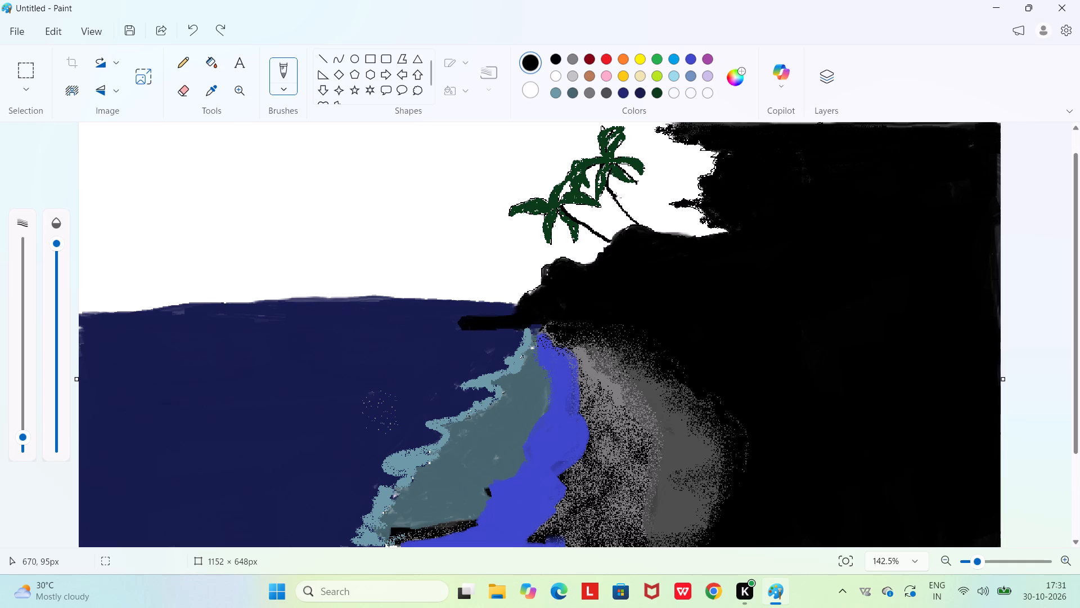
left_click_drag(616, 198, 640, 222)
left_click_drag(640, 222, 650, 225)
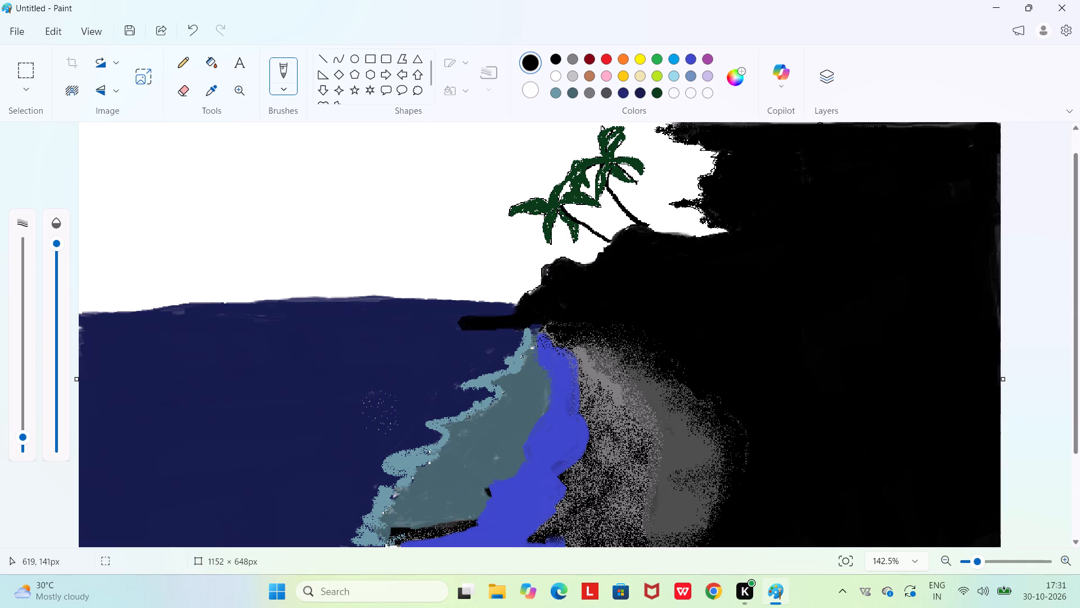
Reinforce the lower part of the shorter palm's trunk with black down to the ridge.
left_click_drag(588, 226, 601, 236)
left_click_drag(601, 236, 616, 239)
Start a short white foam streak with a different, thin brush on the dark sea just below the horizon, near the black headland.
left_click(532, 89)
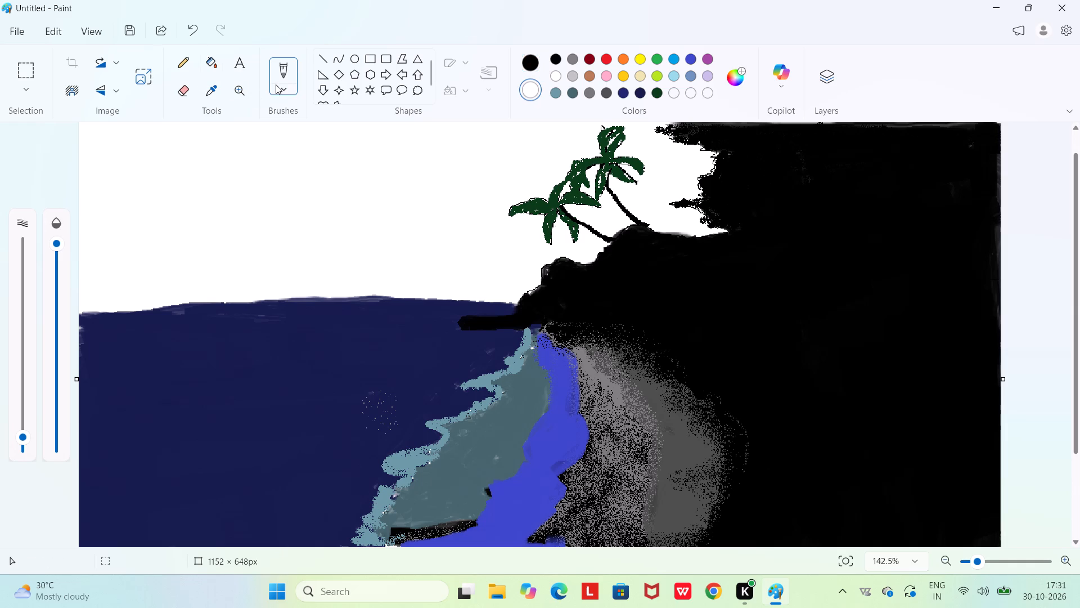
left_click(276, 84)
left_click(395, 216)
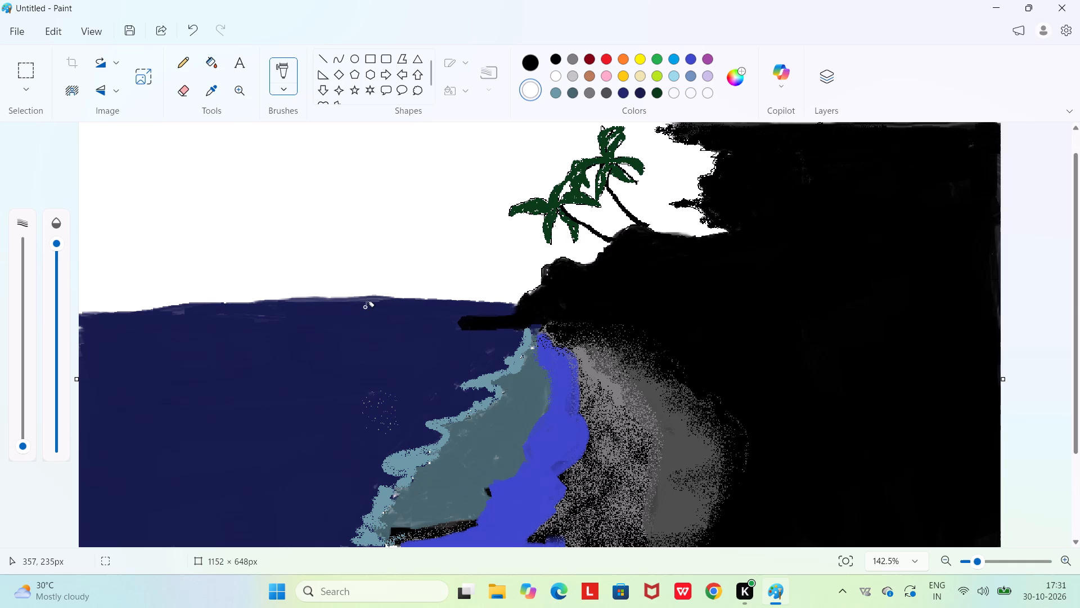
left_click(445, 305)
left_click_drag(445, 305, 435, 309)
left_click_drag(435, 309, 433, 309)
Mix light gray #CCCCCC, paint over the white streak and extend it as a thin wavy diagonal line down the dark sea.
left_click(730, 77)
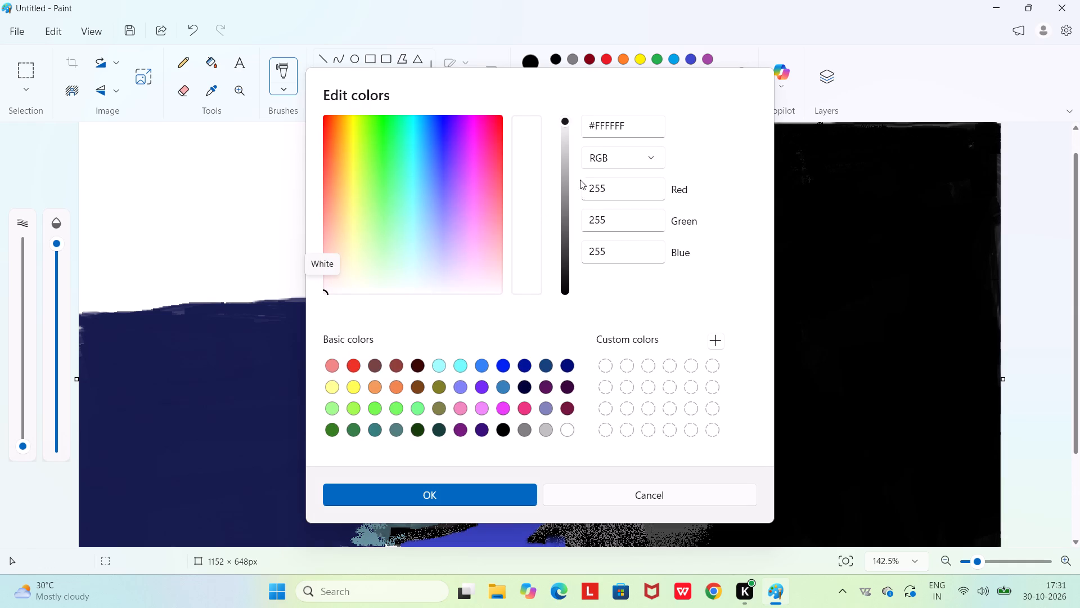
left_click(561, 155)
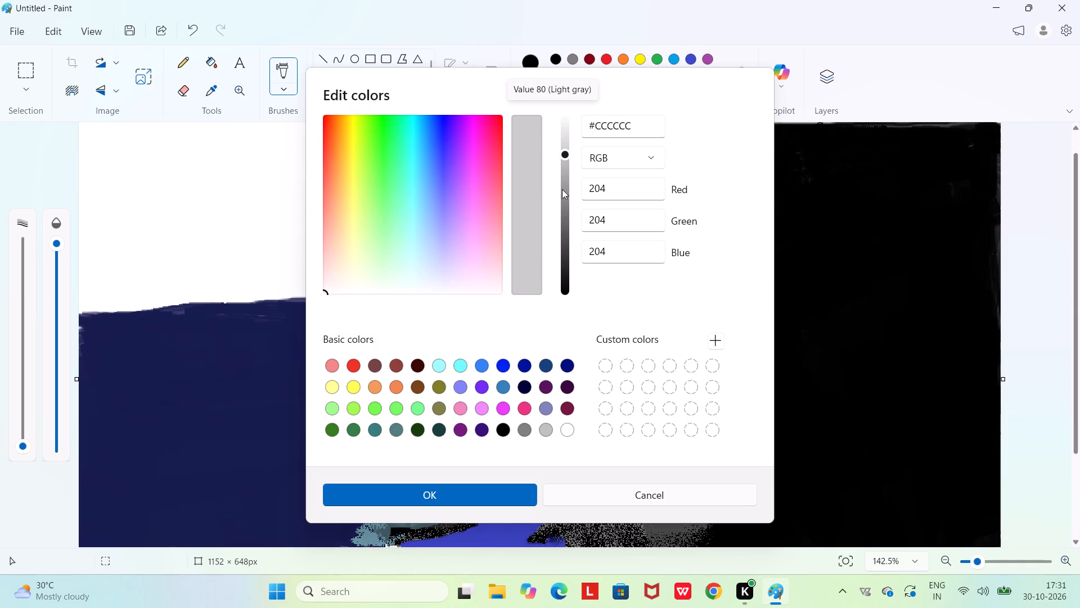
left_click(471, 494)
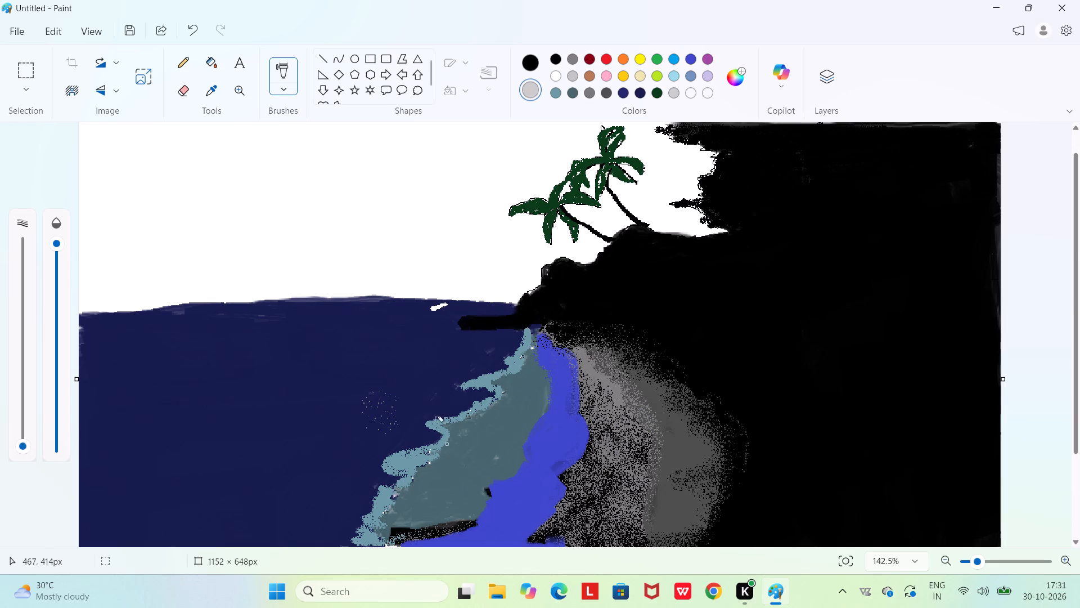
left_click(442, 308)
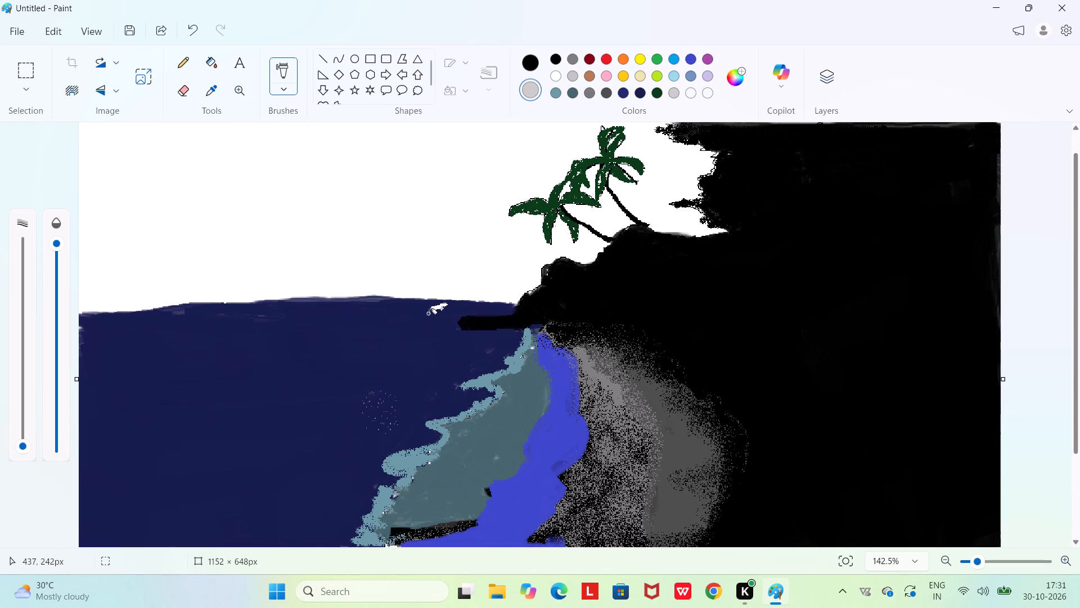
double_click(426, 315)
left_click_drag(426, 315, 429, 312)
left_click_drag(429, 312, 422, 323)
left_click_drag(422, 323, 409, 333)
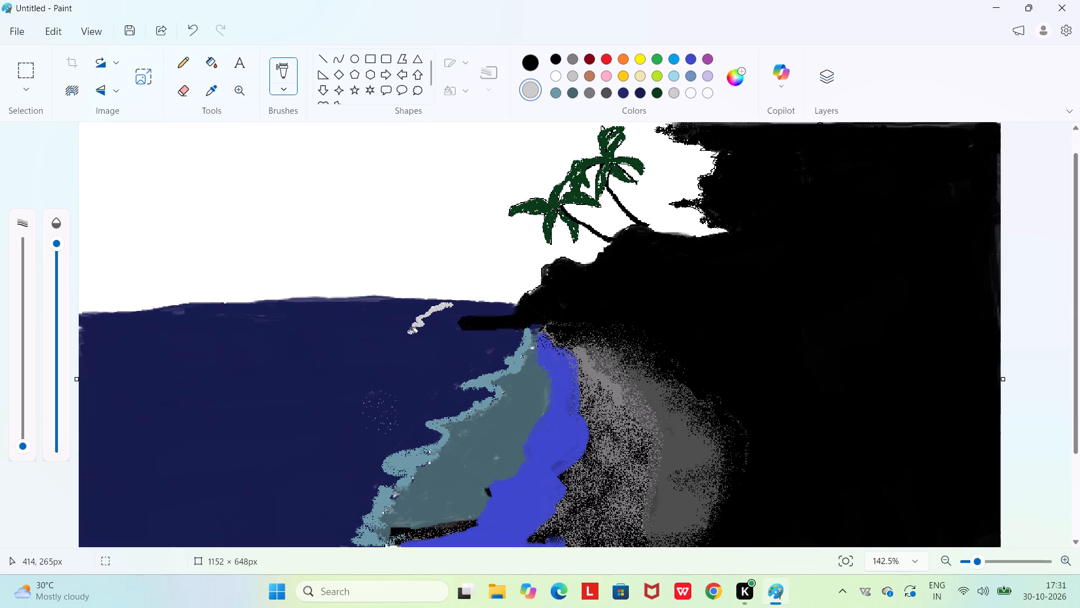
left_click_drag(409, 333, 399, 339)
left_click_drag(398, 339, 391, 351)
left_click_drag(391, 351, 372, 369)
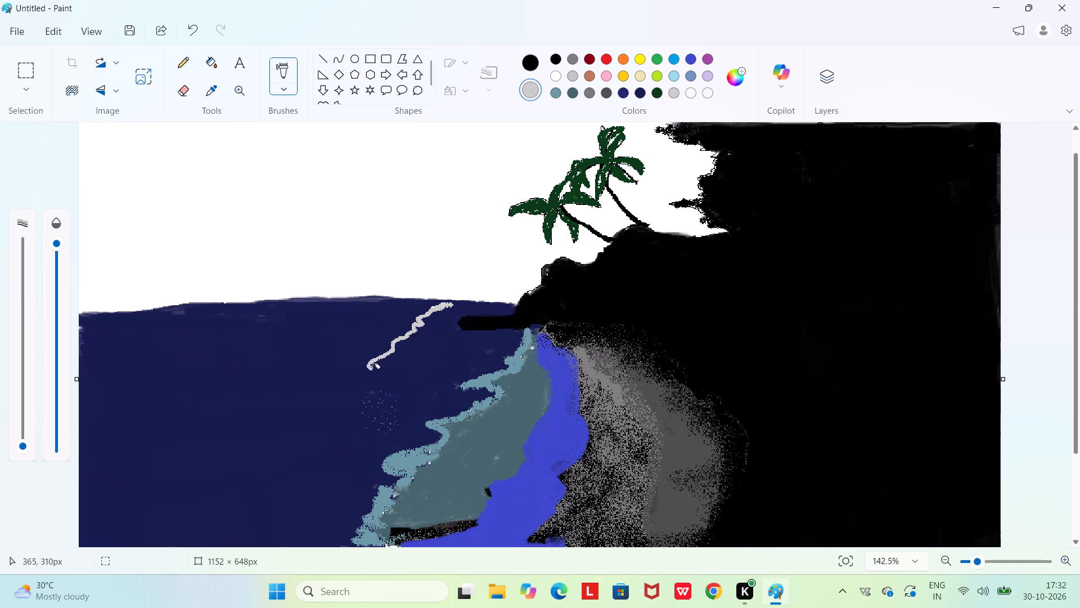
left_click_drag(372, 369, 360, 379)
left_click_drag(360, 379, 352, 386)
Thicken the light gray diagonal line with a larger brush from the horizon downward and extend it farther down the sea.
left_click(16, 449)
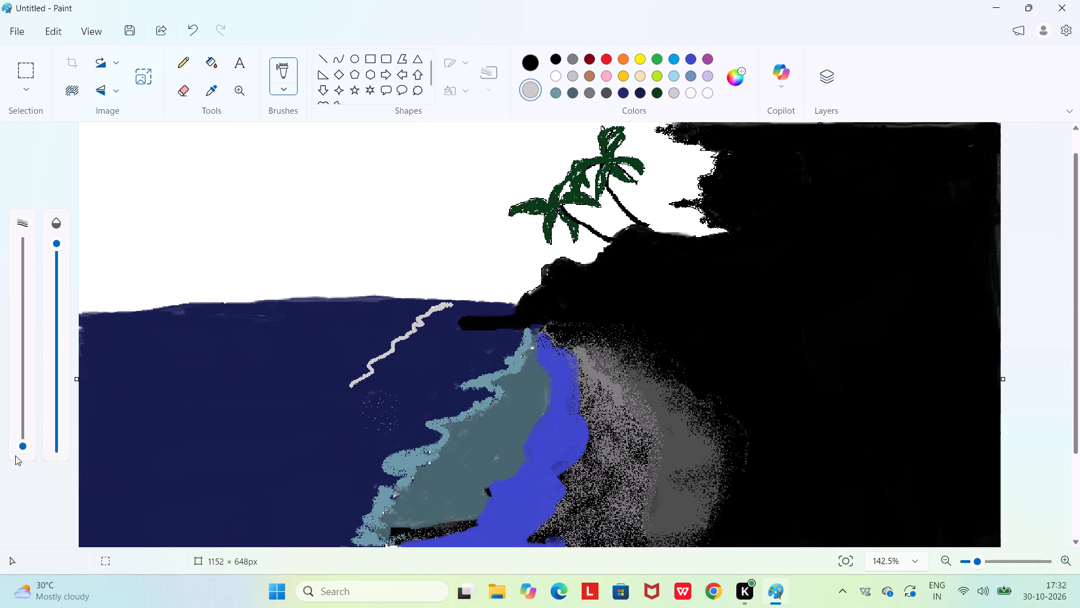
left_click(20, 448)
double_click(21, 433)
left_click(449, 310)
left_click_drag(449, 310, 422, 324)
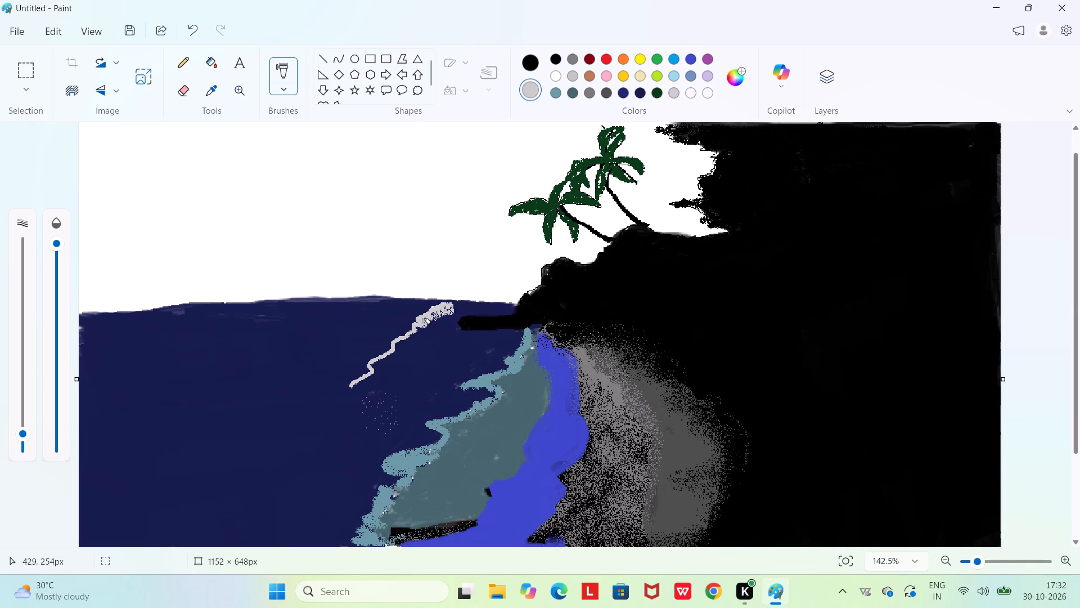
left_click_drag(422, 324, 406, 343)
left_click_drag(406, 343, 374, 367)
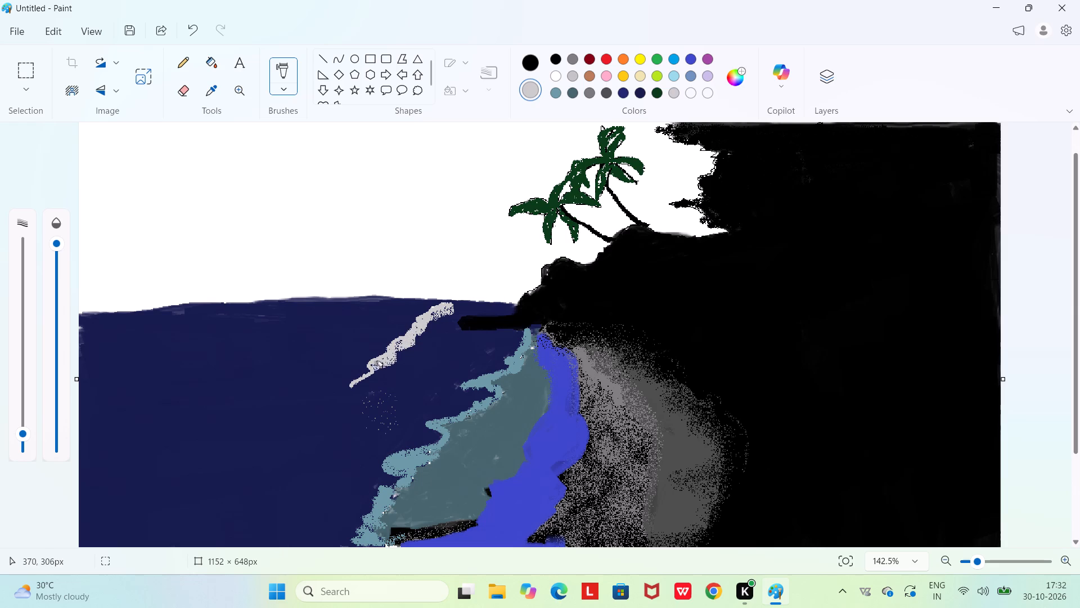
left_click_drag(374, 367, 361, 383)
left_click_drag(356, 384, 332, 391)
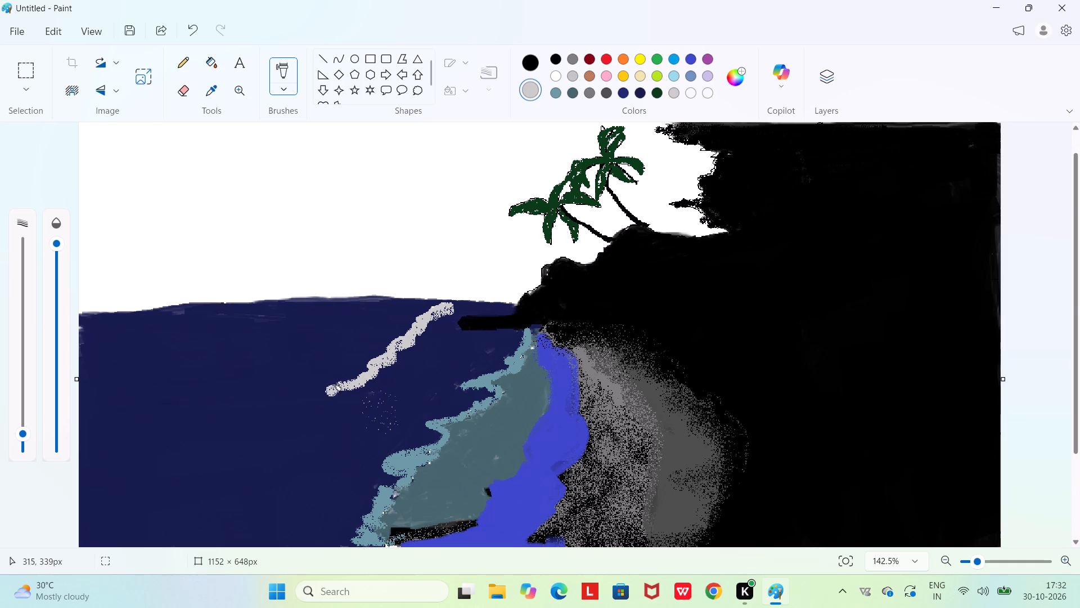
left_click_drag(332, 391, 330, 412)
left_click_drag(330, 412, 312, 421)
Continue the light gray line with the thinnest brush size, diagonally down the sea and straight down toward the canvas bottom.
left_click(21, 431)
left_click_drag(21, 431, 18, 471)
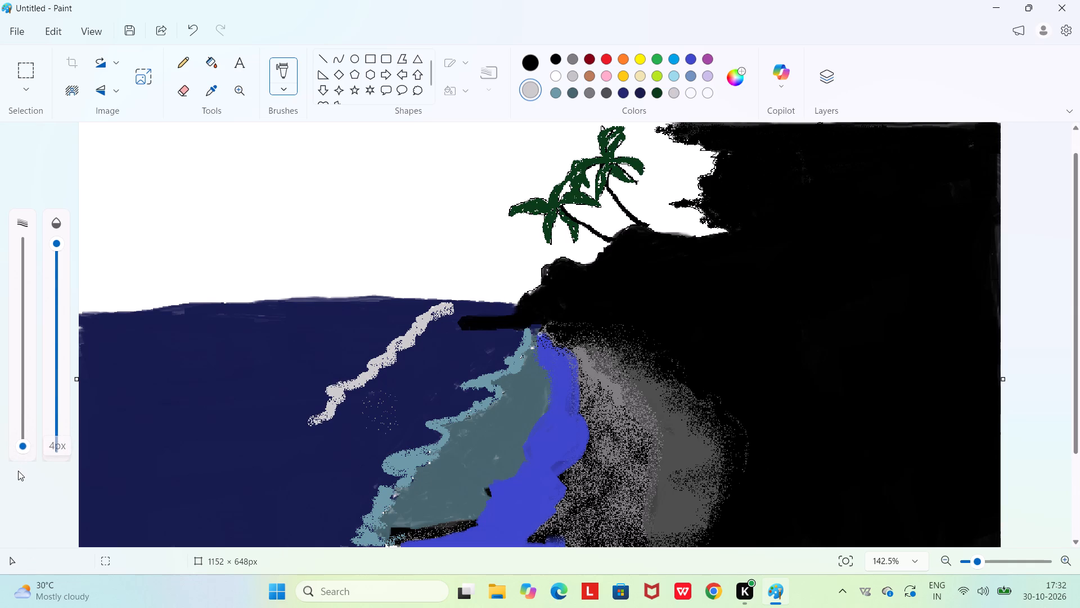
left_click(308, 423)
left_click_drag(305, 423, 291, 438)
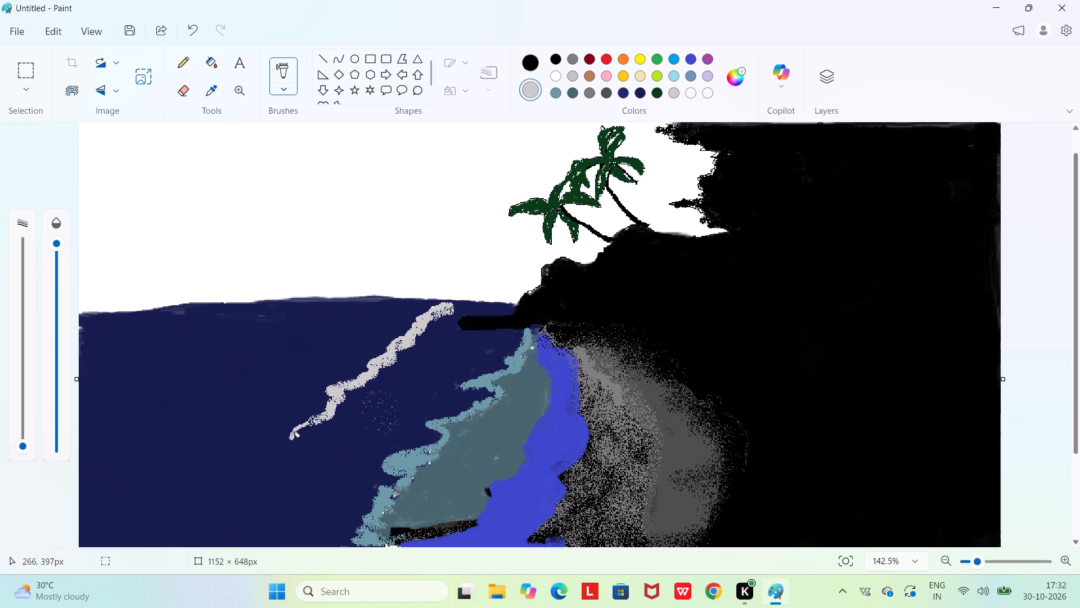
left_click_drag(291, 438, 287, 446)
left_click(314, 423)
left_click(288, 447)
left_click_drag(288, 447, 266, 468)
left_click_drag(266, 468, 237, 491)
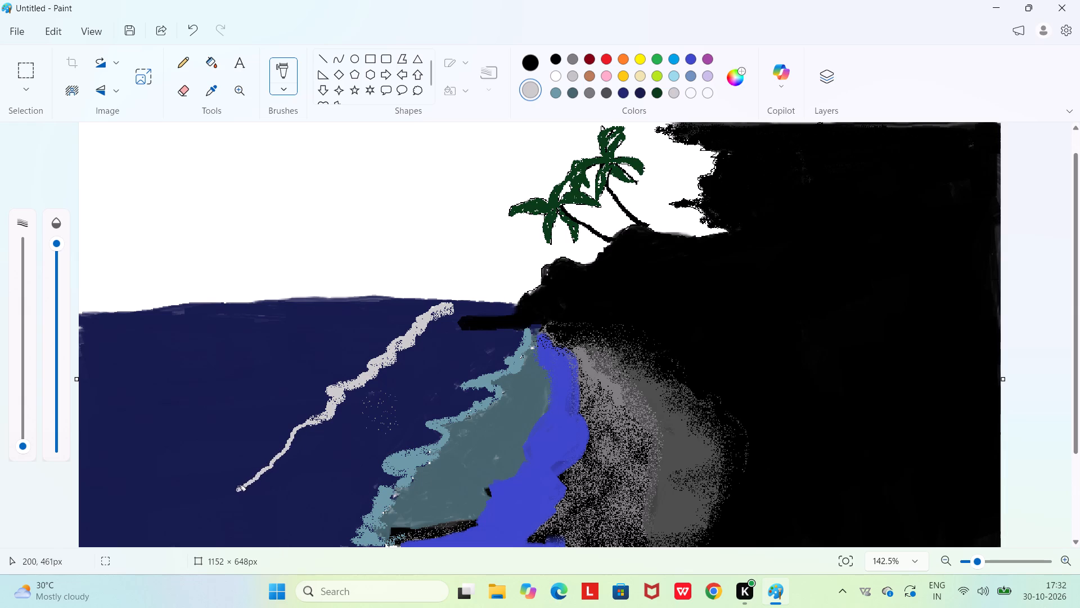
left_click_drag(237, 491, 223, 600)
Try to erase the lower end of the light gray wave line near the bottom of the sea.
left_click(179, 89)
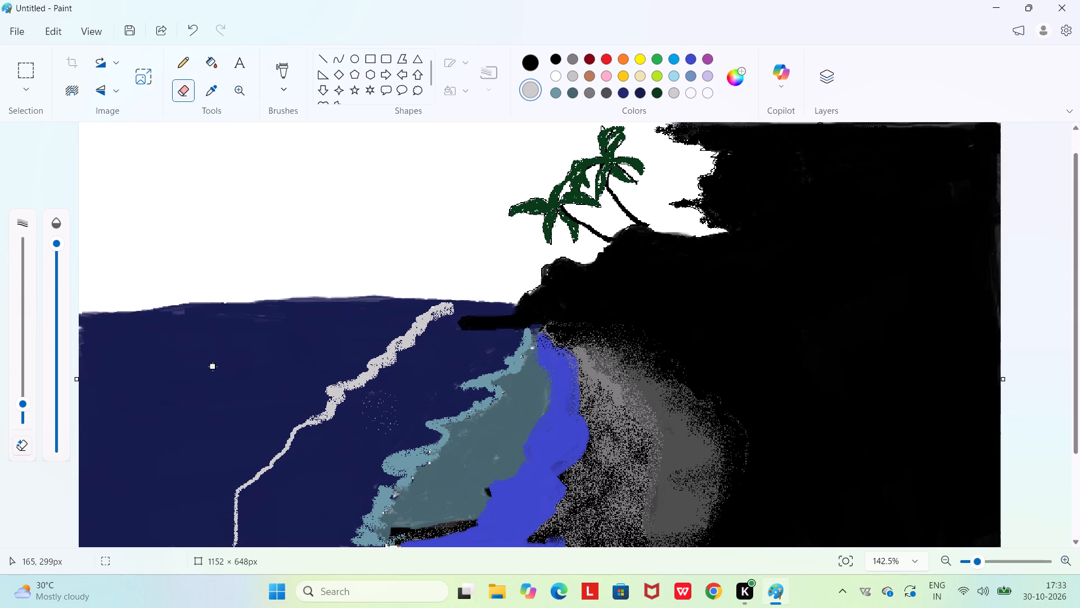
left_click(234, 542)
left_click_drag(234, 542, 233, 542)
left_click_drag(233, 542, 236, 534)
Undo the eraser marks and the thin lower stretch of the light gray line, back to partway down the sea.
key("ctrl+z")
key("ctrl+z")
key("ctrl+z")
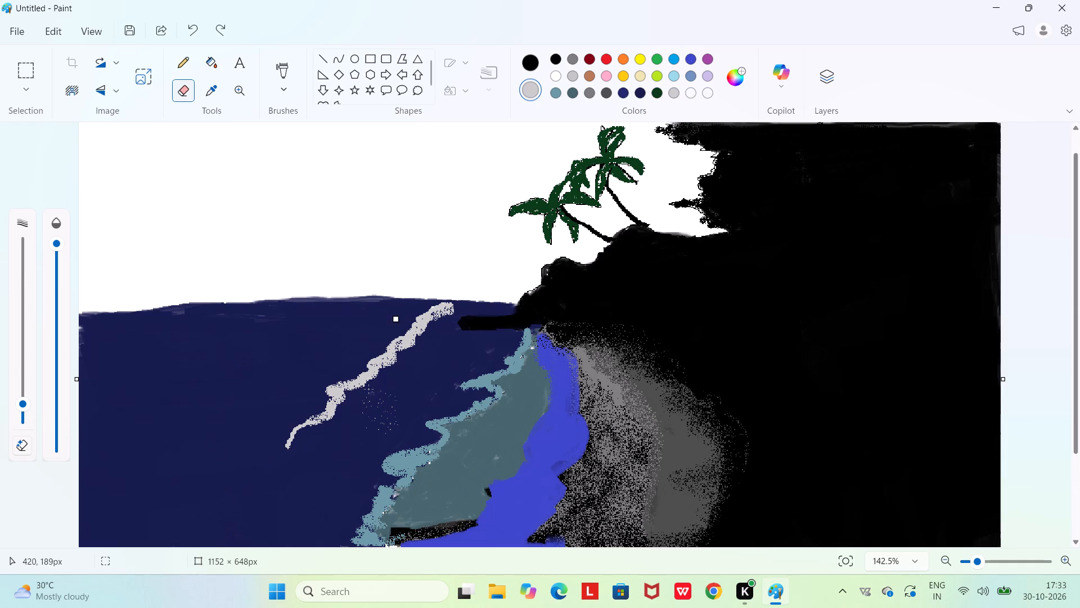
Redraw the lower light gray line with the thinnest brush, winding down the sea with a small hook before running off the visible bottom.
left_click(280, 65)
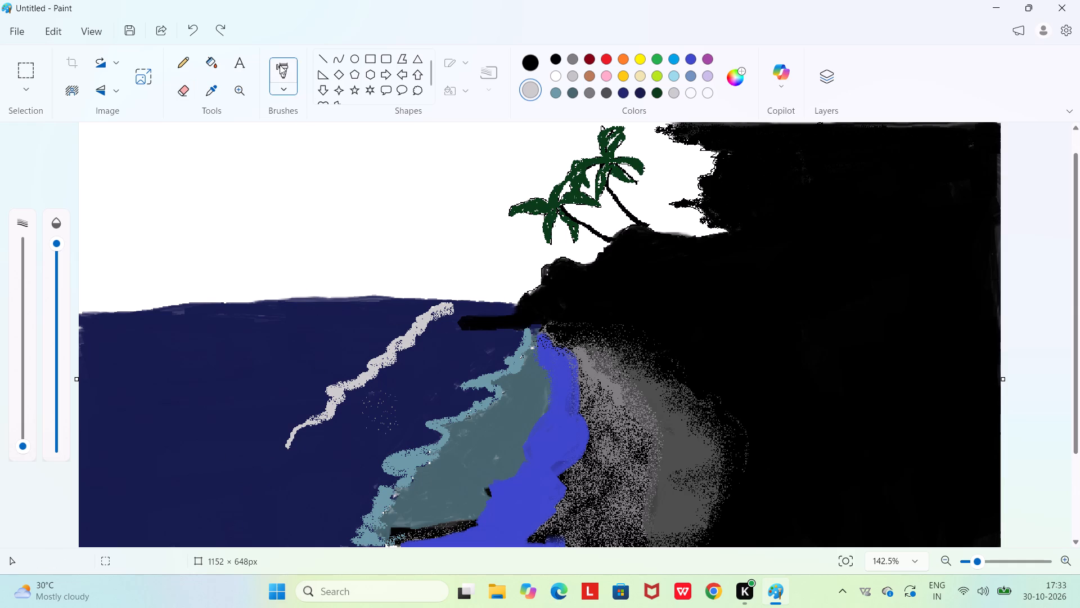
left_click(287, 446)
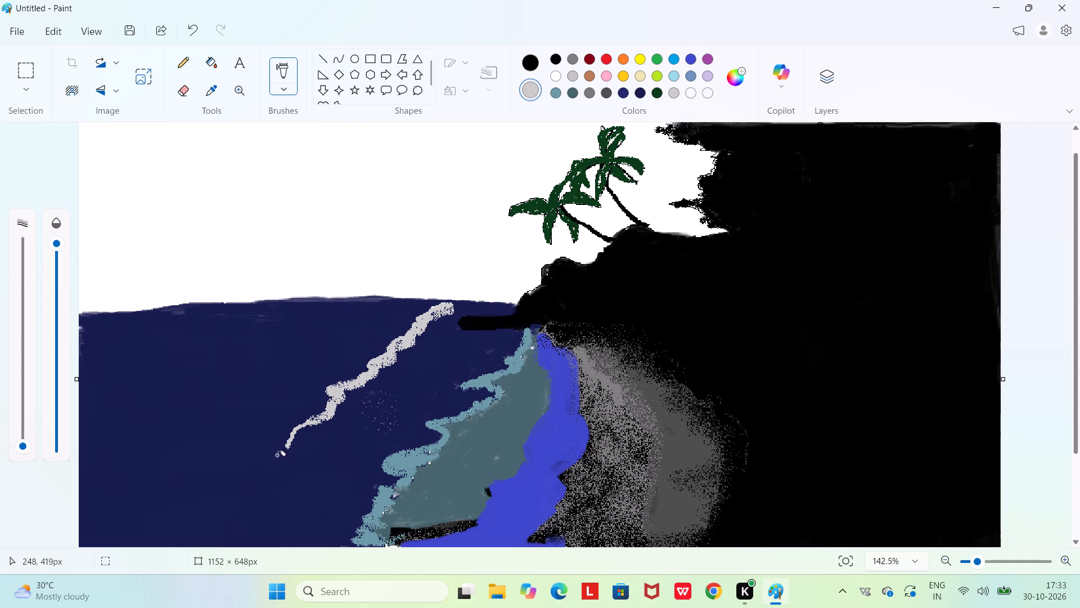
left_click(287, 448)
left_click_drag(287, 448, 275, 460)
left_click_drag(275, 460, 229, 516)
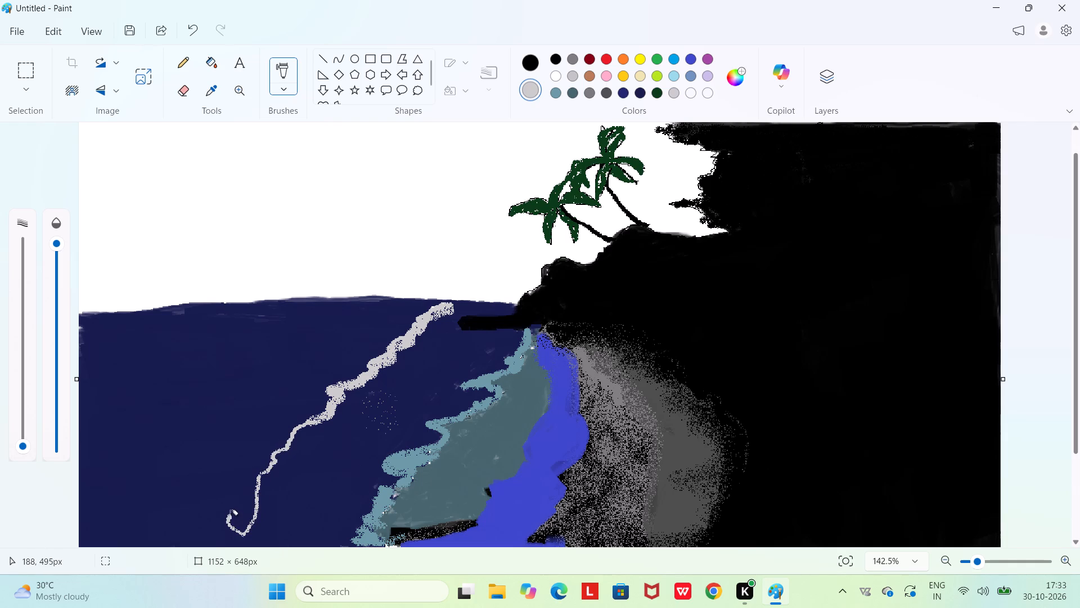
left_click_drag(229, 516, 213, 566)
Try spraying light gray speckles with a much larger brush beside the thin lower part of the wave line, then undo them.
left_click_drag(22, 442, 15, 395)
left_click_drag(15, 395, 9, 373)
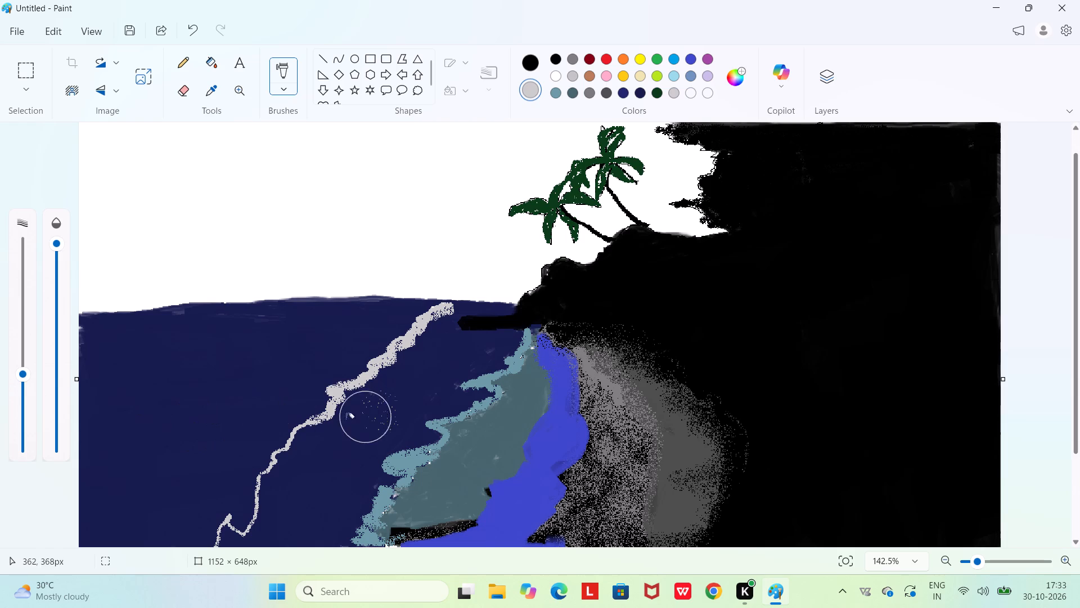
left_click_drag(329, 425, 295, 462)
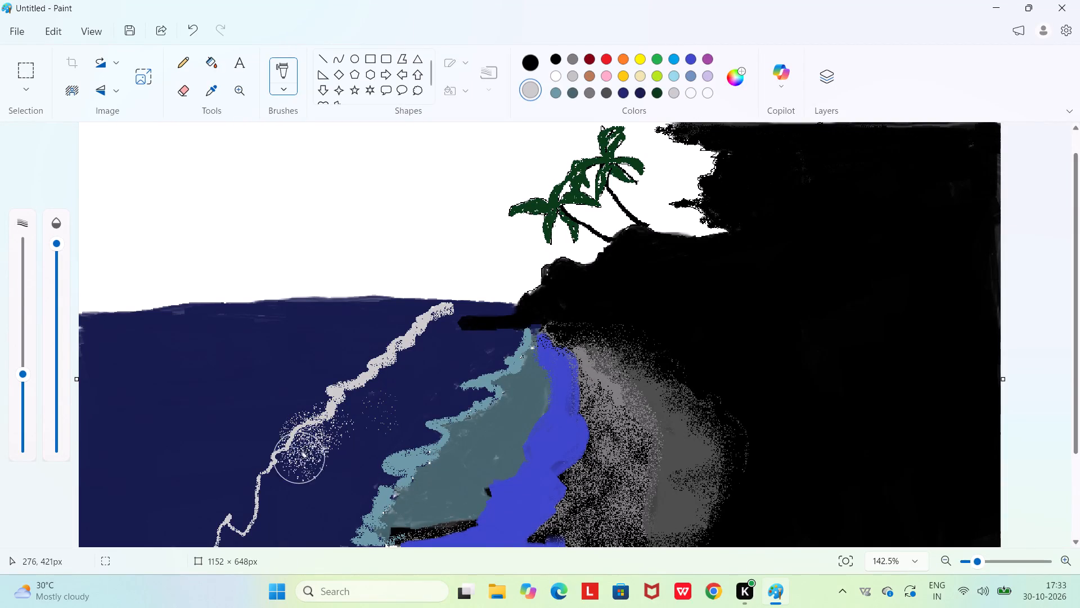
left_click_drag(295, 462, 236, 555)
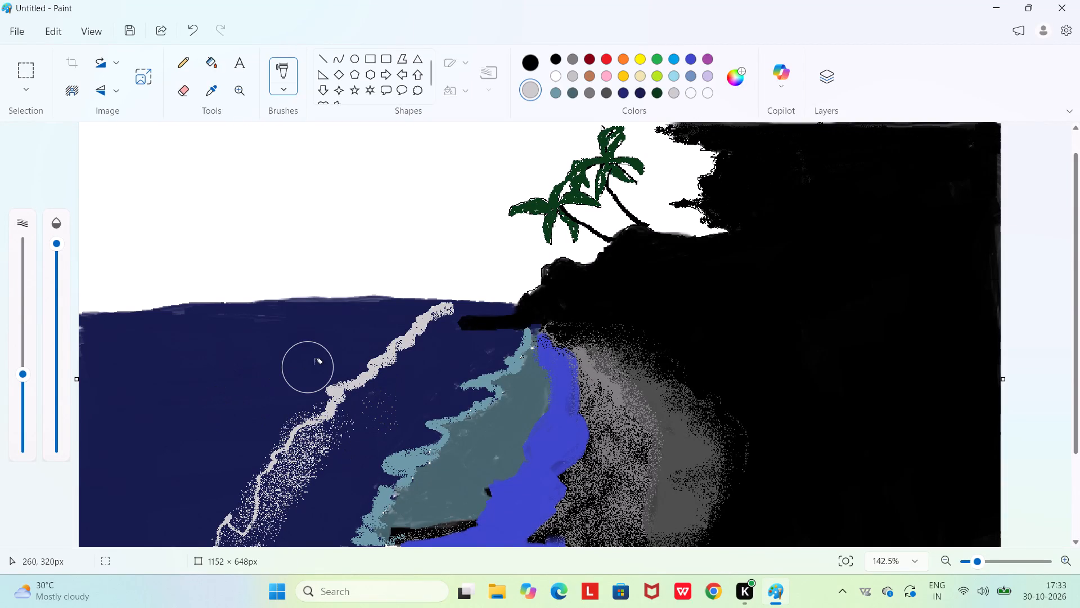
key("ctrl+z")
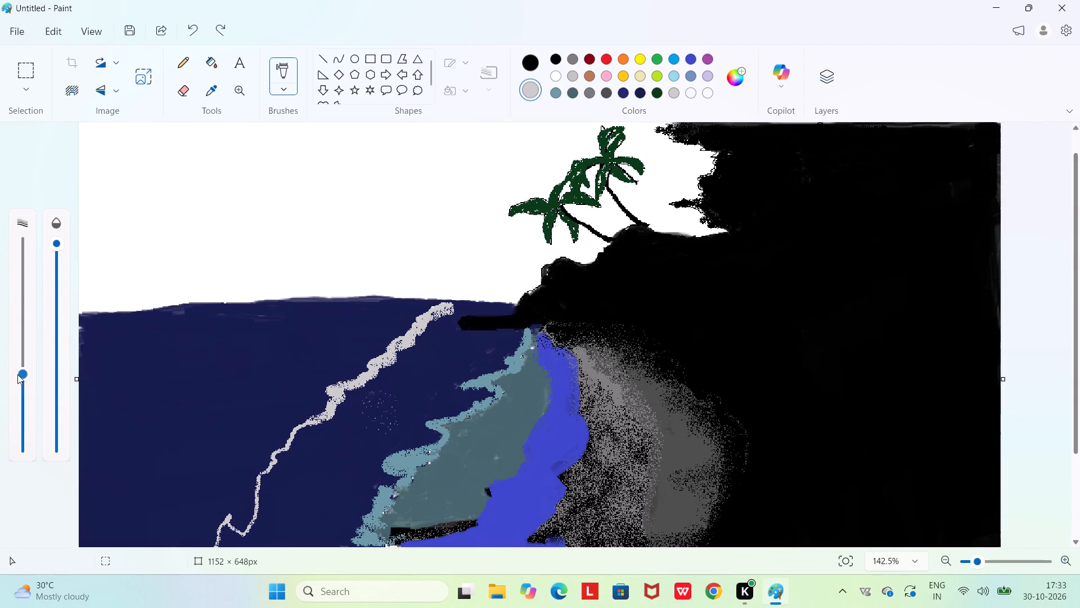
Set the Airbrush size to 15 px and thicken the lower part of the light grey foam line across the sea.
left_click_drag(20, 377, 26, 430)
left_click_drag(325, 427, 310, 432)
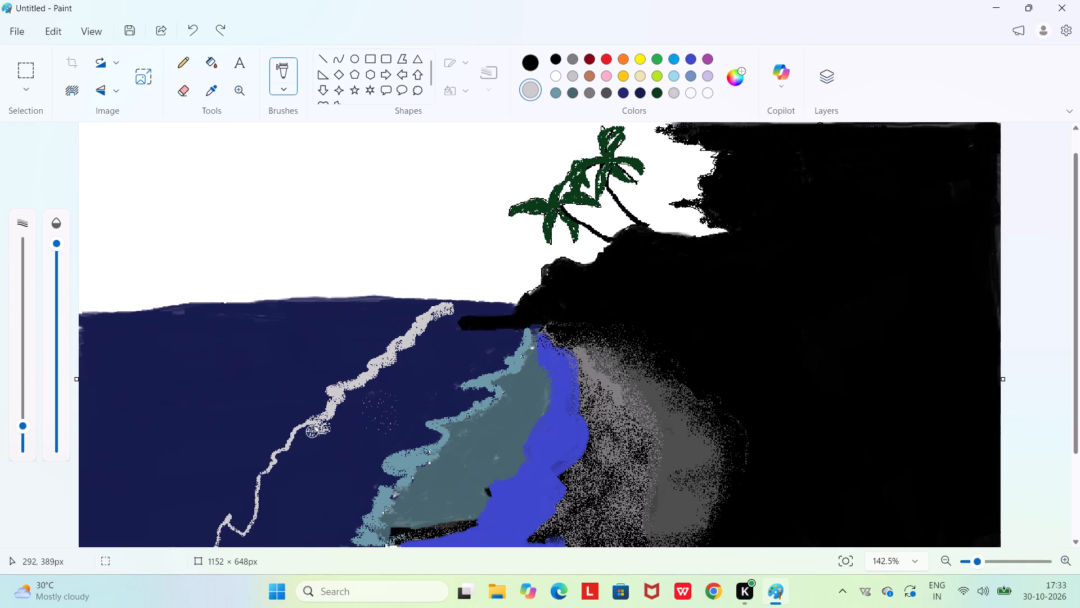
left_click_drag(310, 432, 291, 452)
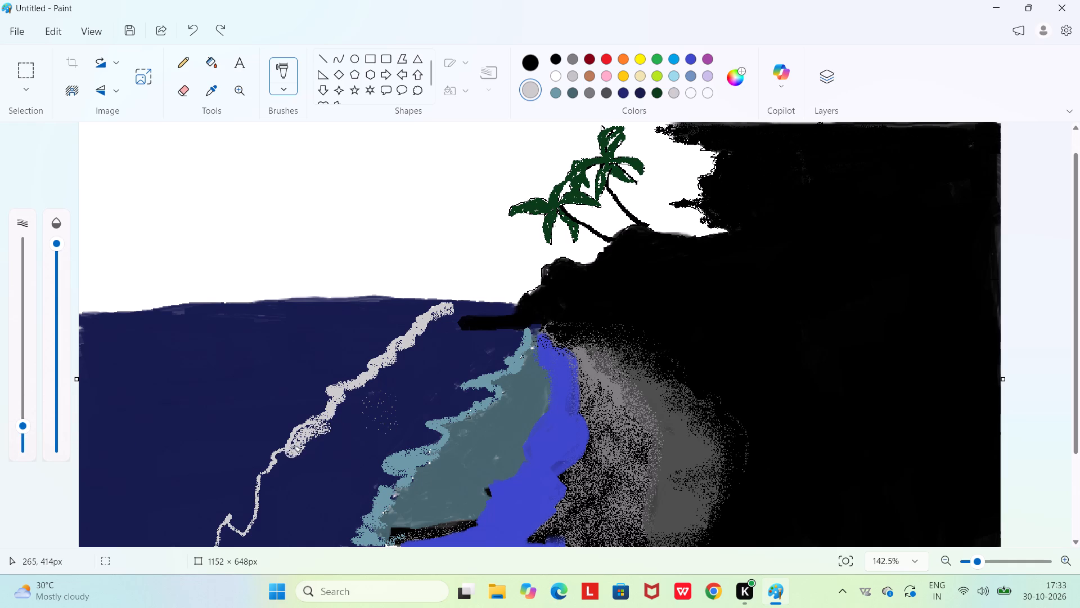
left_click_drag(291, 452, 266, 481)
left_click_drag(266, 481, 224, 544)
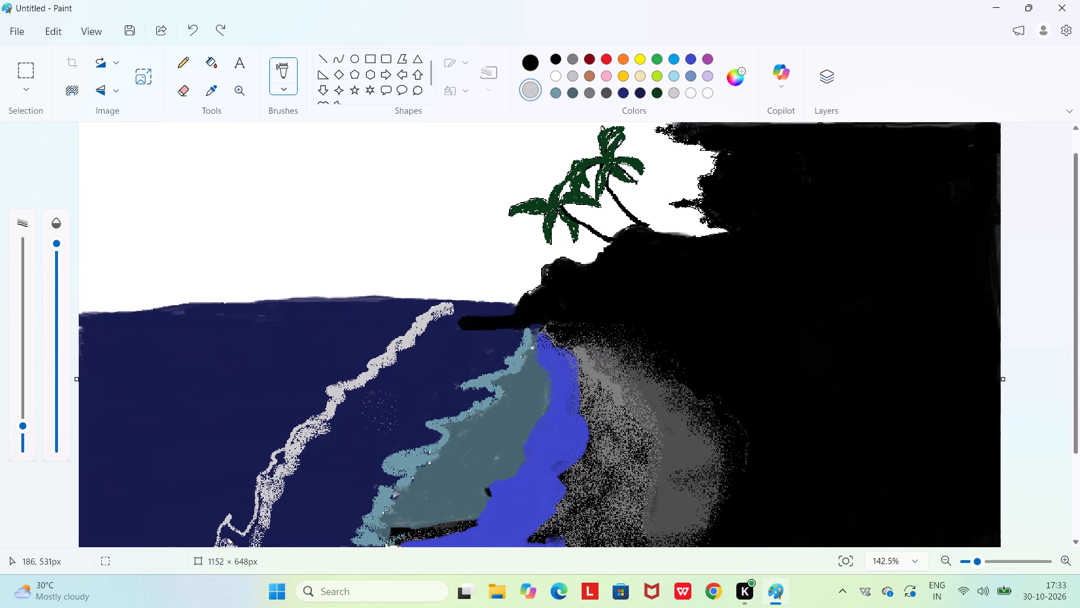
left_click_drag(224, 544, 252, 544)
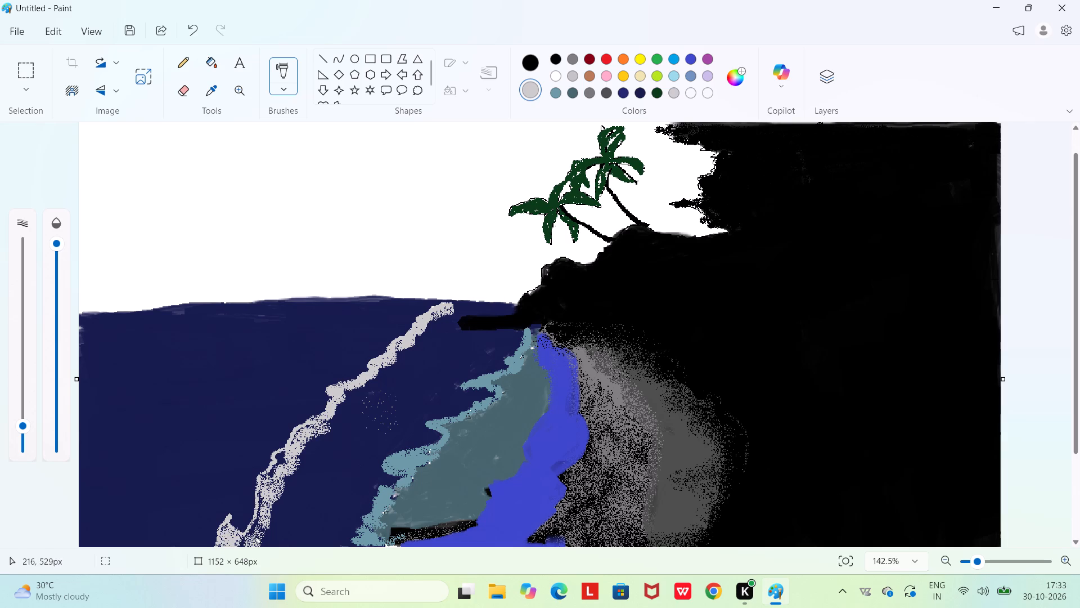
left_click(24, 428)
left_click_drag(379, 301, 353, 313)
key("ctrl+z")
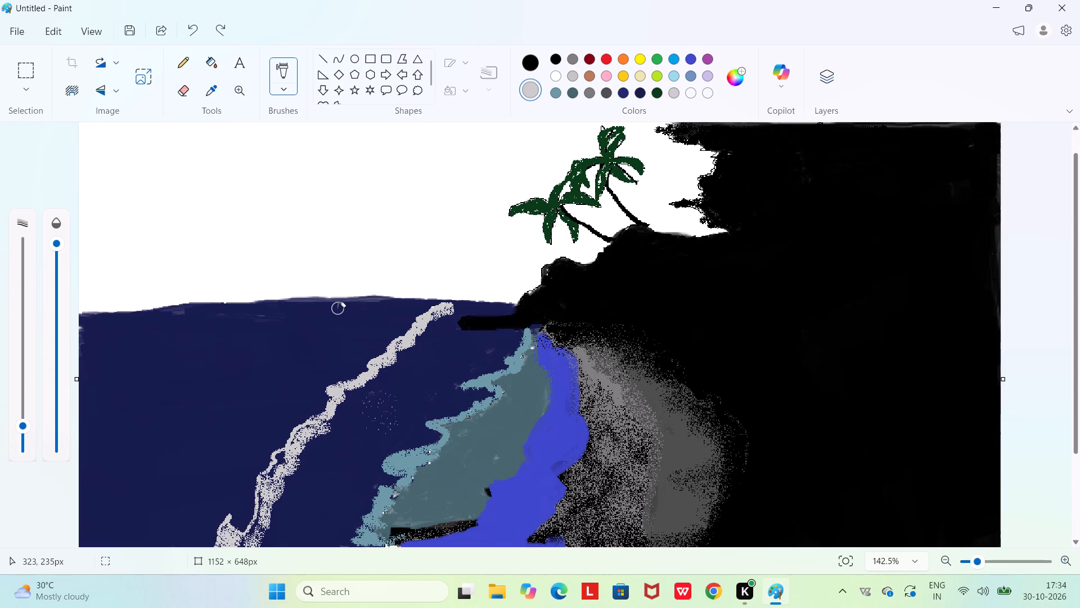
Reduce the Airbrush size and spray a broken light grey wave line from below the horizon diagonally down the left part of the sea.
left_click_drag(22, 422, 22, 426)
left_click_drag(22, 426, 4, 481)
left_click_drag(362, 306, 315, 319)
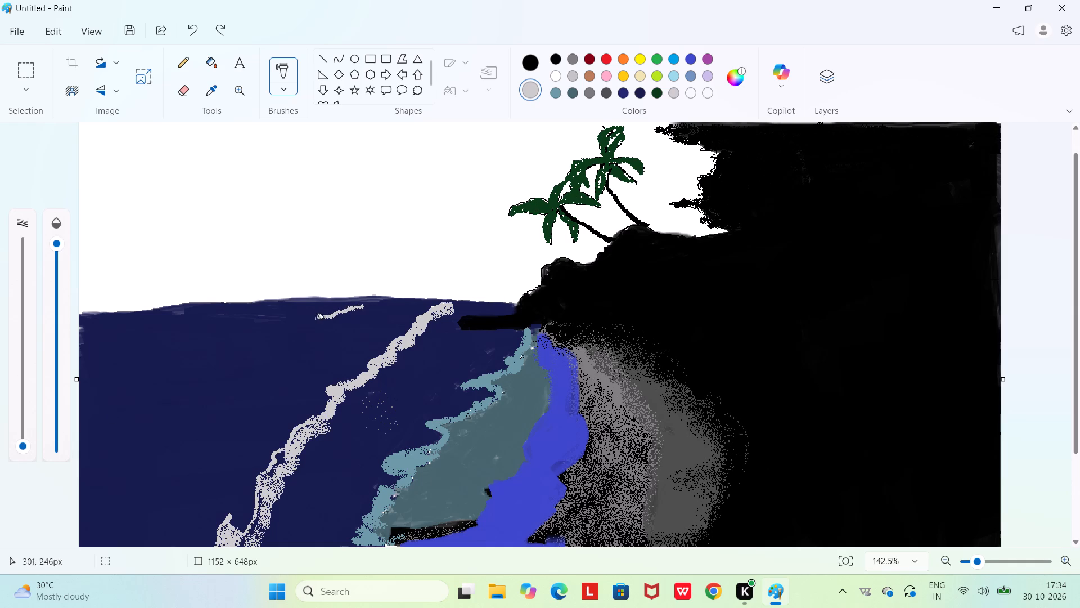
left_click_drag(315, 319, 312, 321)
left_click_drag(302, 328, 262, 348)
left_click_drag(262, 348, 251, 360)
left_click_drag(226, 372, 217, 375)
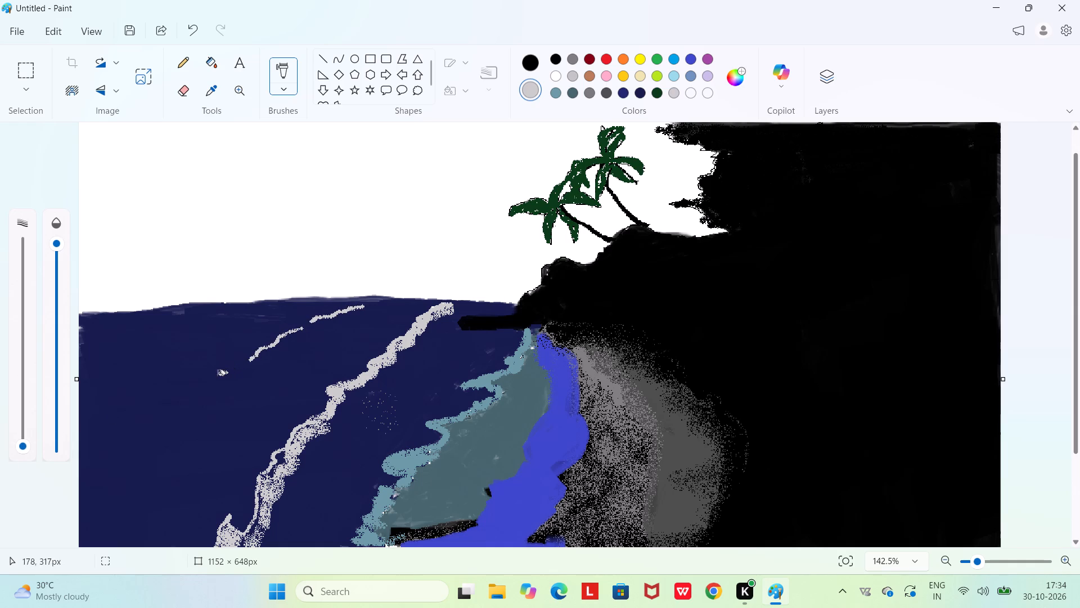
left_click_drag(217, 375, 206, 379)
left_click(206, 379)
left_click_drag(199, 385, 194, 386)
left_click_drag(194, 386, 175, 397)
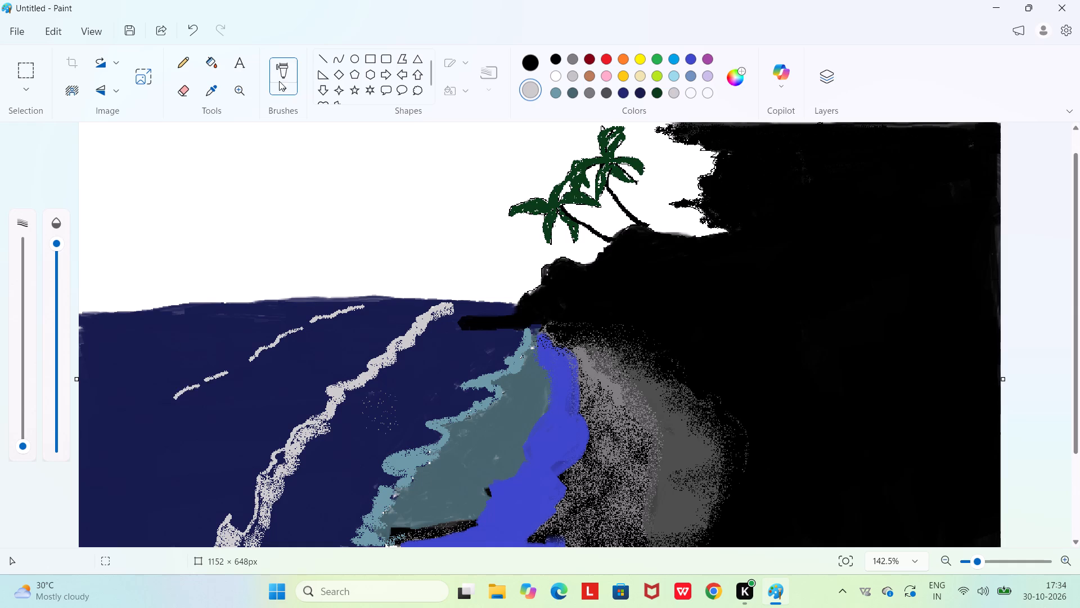
Switch to the Calligraphy brush at a minimal size and extend the broken wave line with a thin light grey stroke toward the canvas's left edge.
left_click(279, 84)
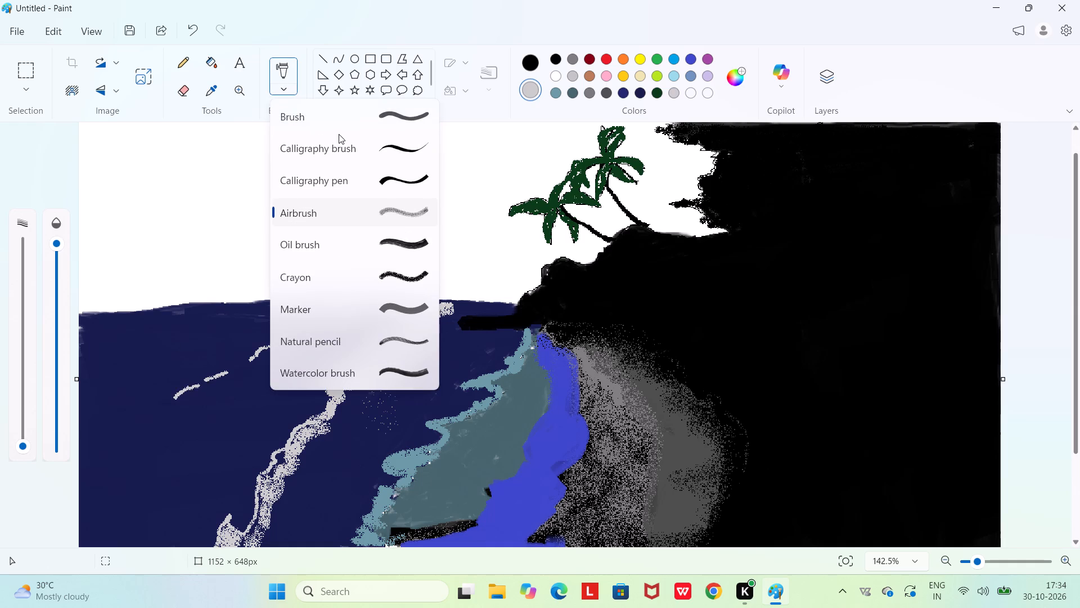
left_click(339, 134)
left_click(24, 433)
left_click_drag(24, 433, 9, 471)
left_click_drag(142, 409, 134, 415)
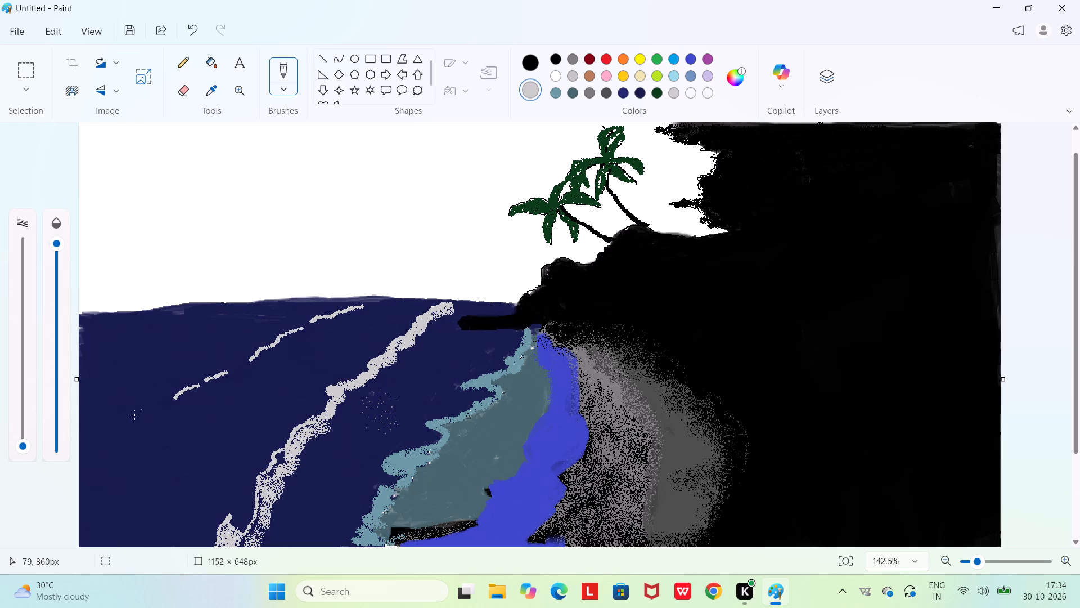
left_click_drag(134, 415, 101, 454)
Undo the recent foam and wave strokes back to the thin upper part of the light grey foam line.
key("ctrl+z")
key("ctrl+z")
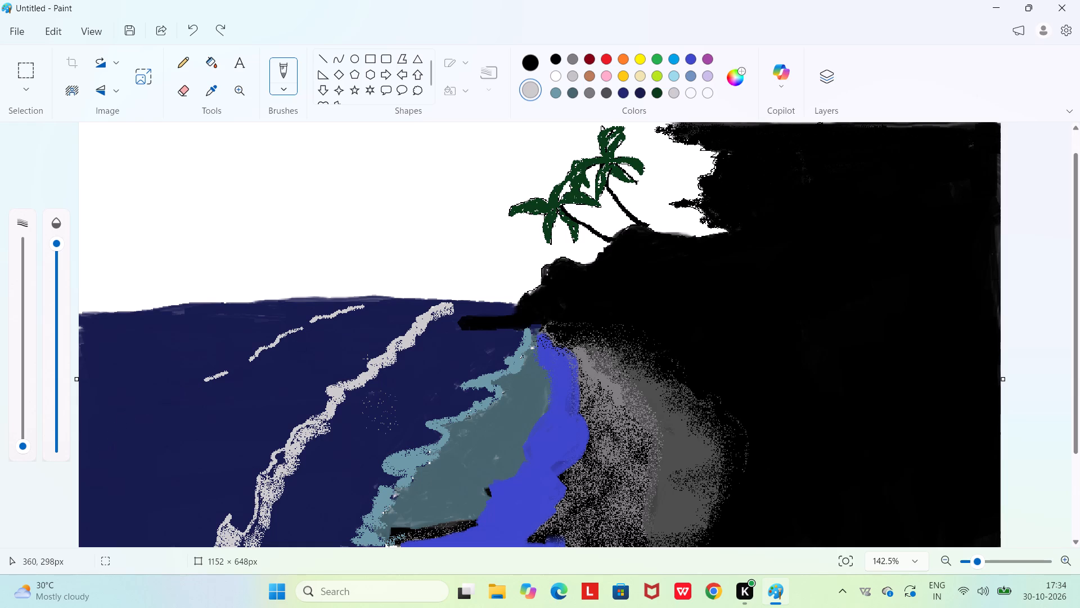
key("ctrl+z")
key("ctrl+z")
key("ctrl+z")
key("ctrl+z")
key("ctrl+z")
key("ctrl+z")
key("ctrl+z")
key("ctrl+z")
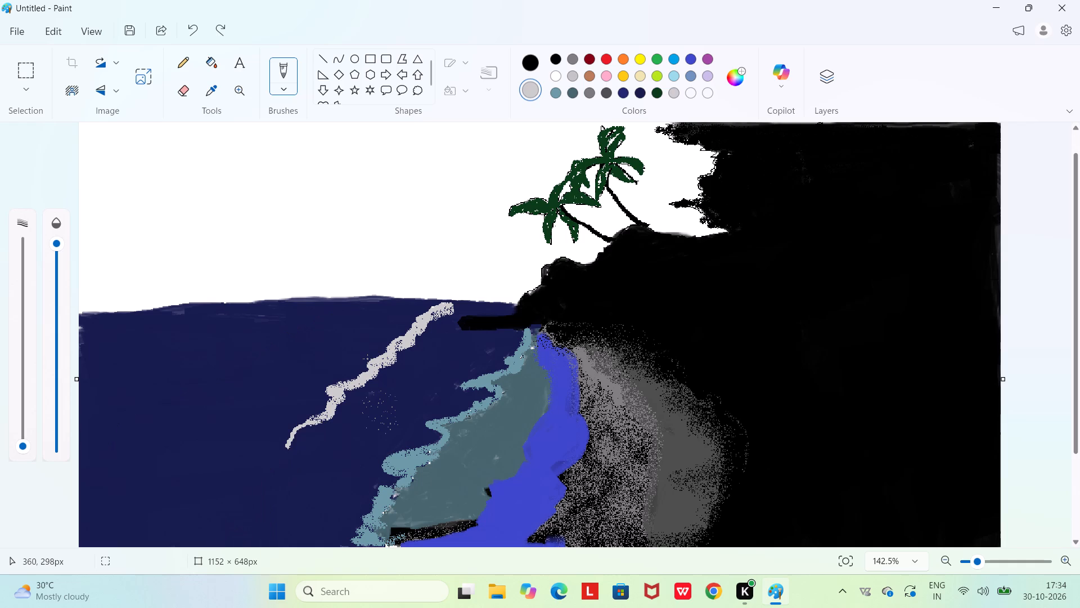
key("ctrl+z")
key("ctrl+z")
key("ctrl+z")
key("ctrl+z")
key("ctrl+z")
key("ctrl+z")
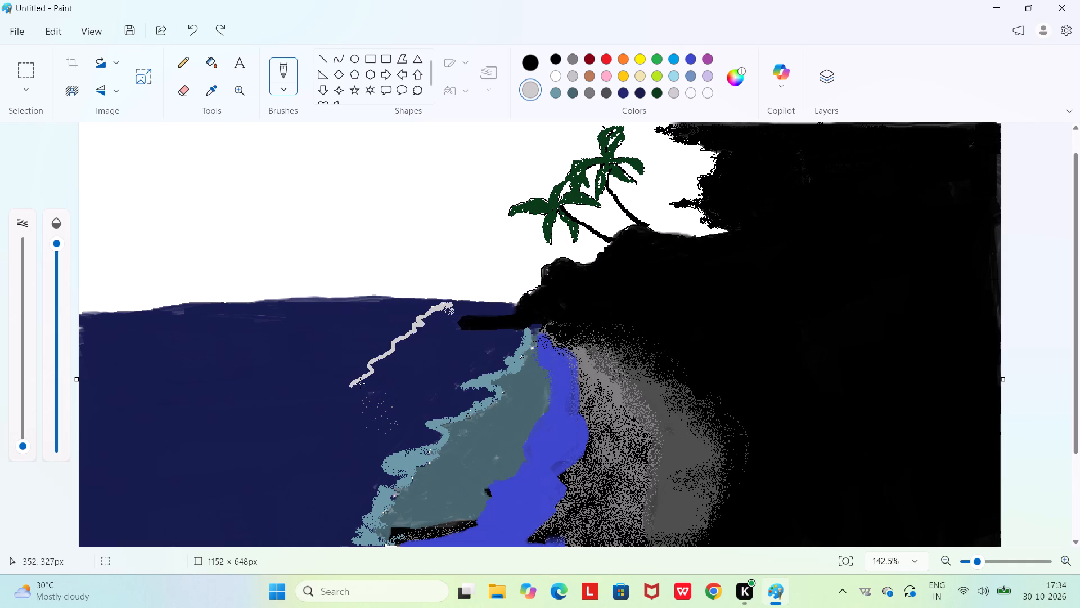
Continue the foam line with a thin light grey calligraphy stroke from its lower end diagonally down across the sea.
left_click_drag(351, 385, 324, 406)
left_click_drag(324, 406, 298, 430)
left_click_drag(298, 430, 264, 460)
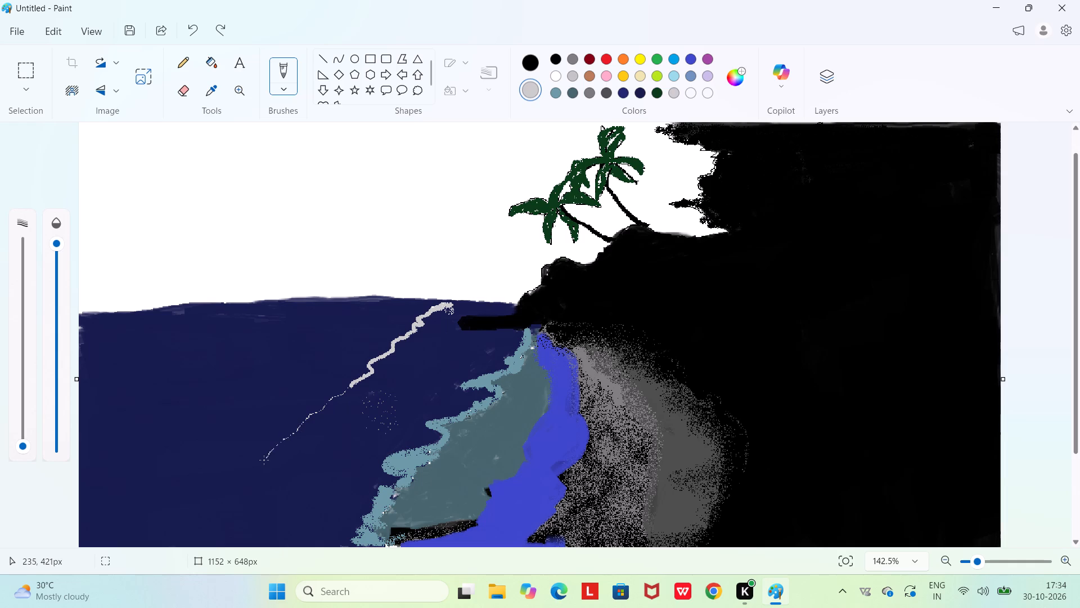
left_click_drag(264, 460, 212, 517)
left_click_drag(212, 517, 201, 531)
Draw a second thin light grey wave line from the horizon down the left part of the sea, plus a short dash beside it.
left_click_drag(323, 302, 245, 345)
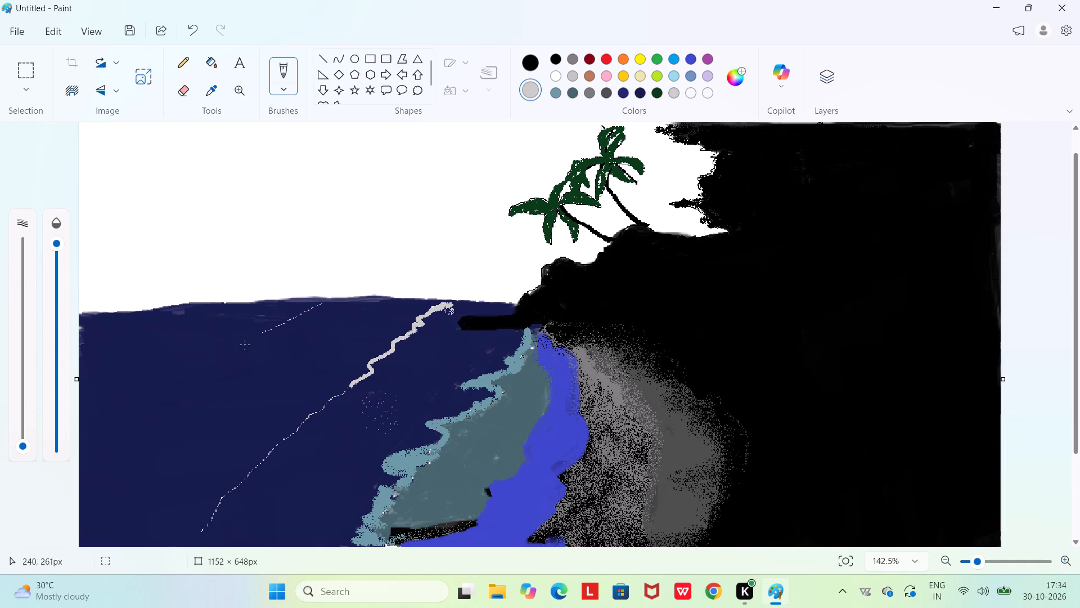
left_click_drag(245, 345, 165, 418)
left_click_drag(165, 418, 139, 448)
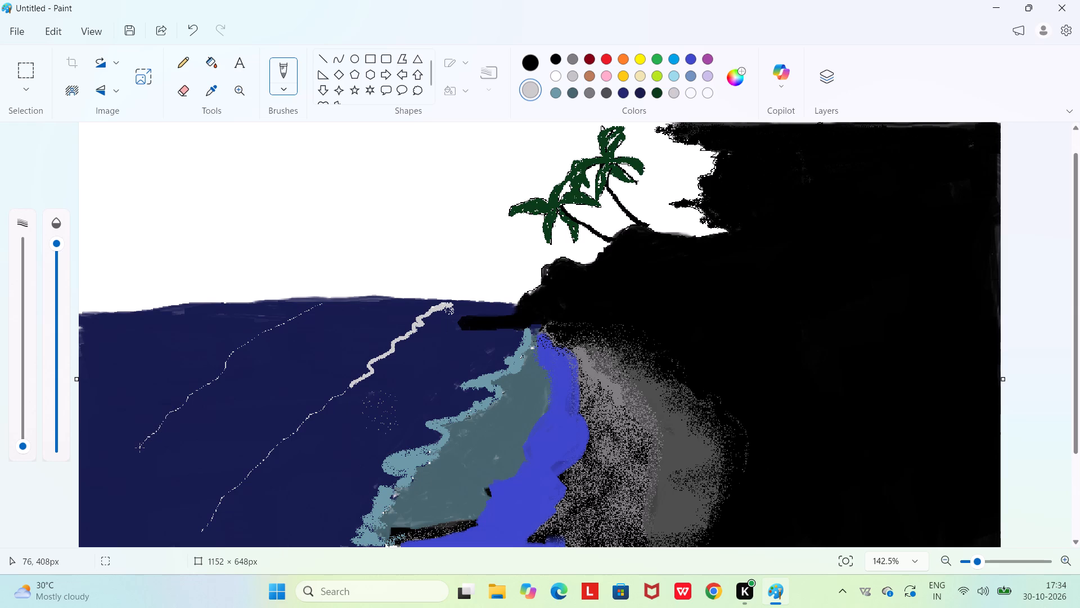
left_click_drag(139, 448, 138, 448)
left_click_drag(132, 363, 148, 357)
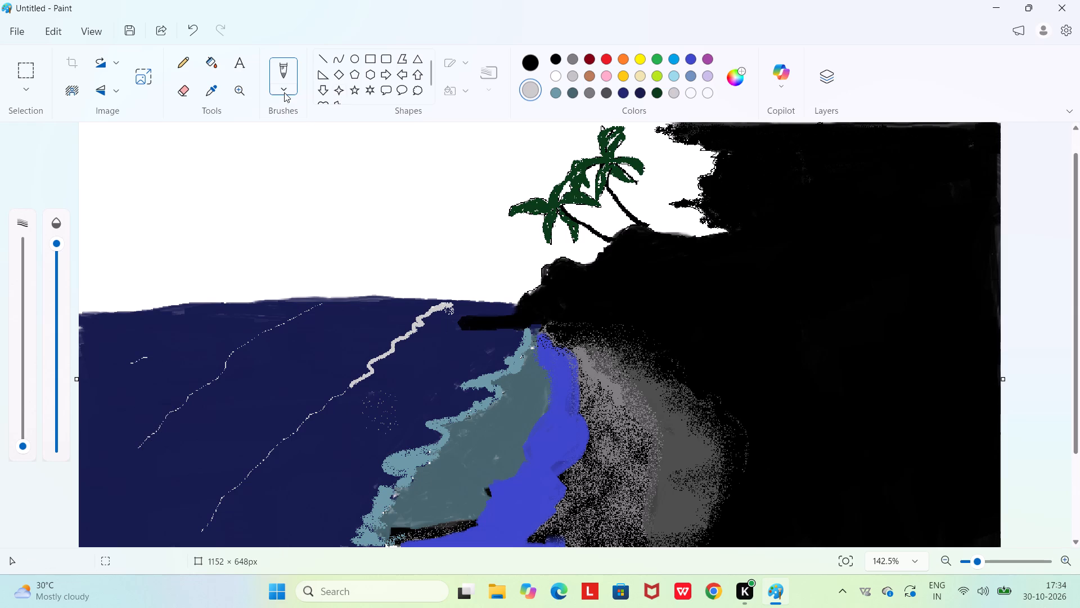
Switch to the Airbrush at a small size and spray light grey foam along the horizon from the canvas's left edge toward the foam line.
left_click(284, 92)
left_click(342, 204)
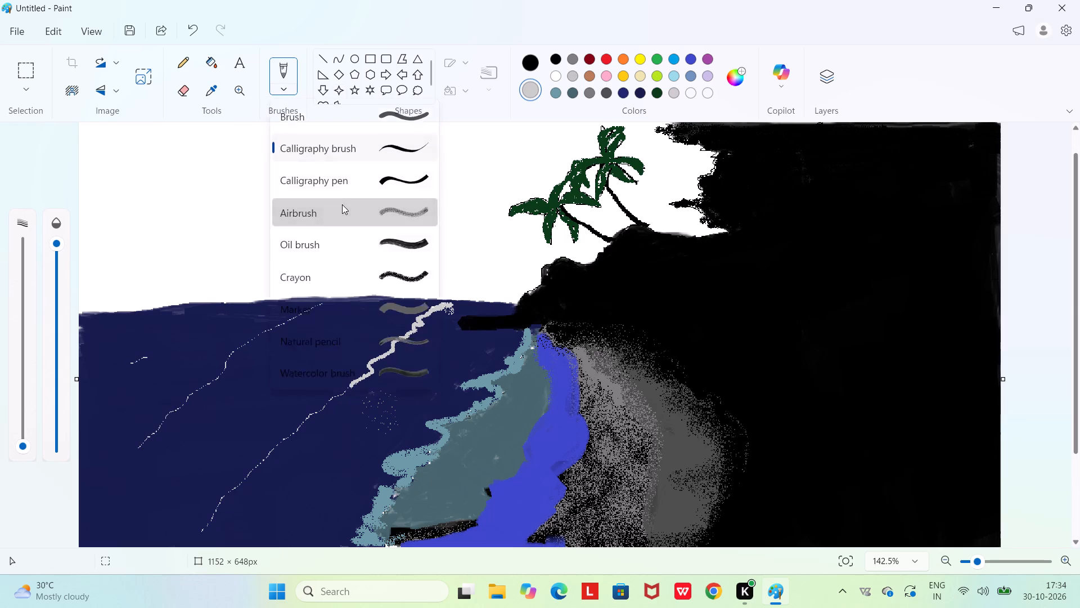
left_click(19, 450)
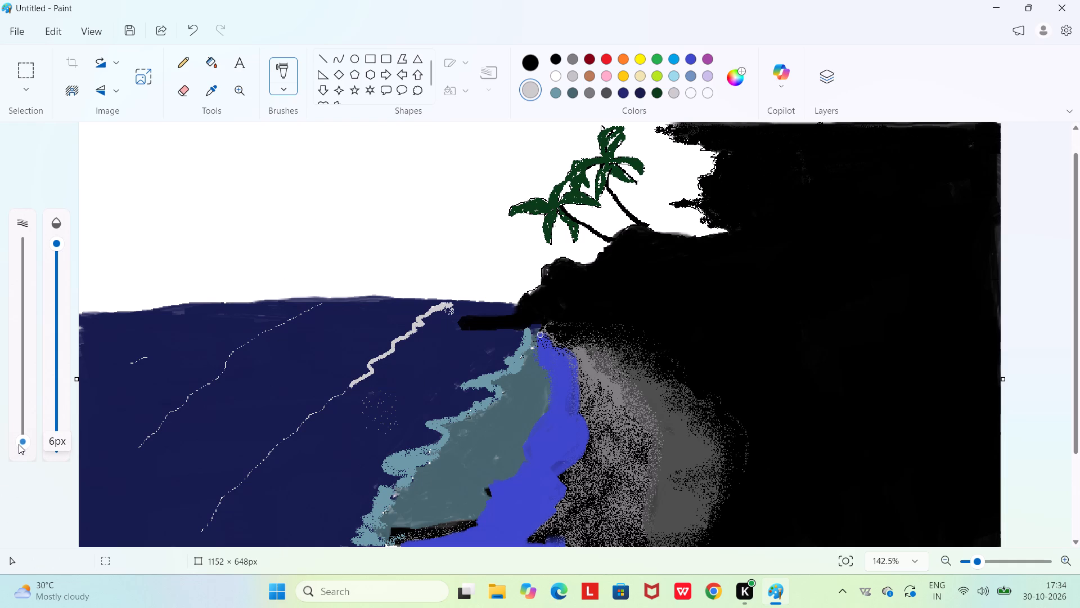
left_click(80, 320)
left_click_drag(80, 320, 103, 319)
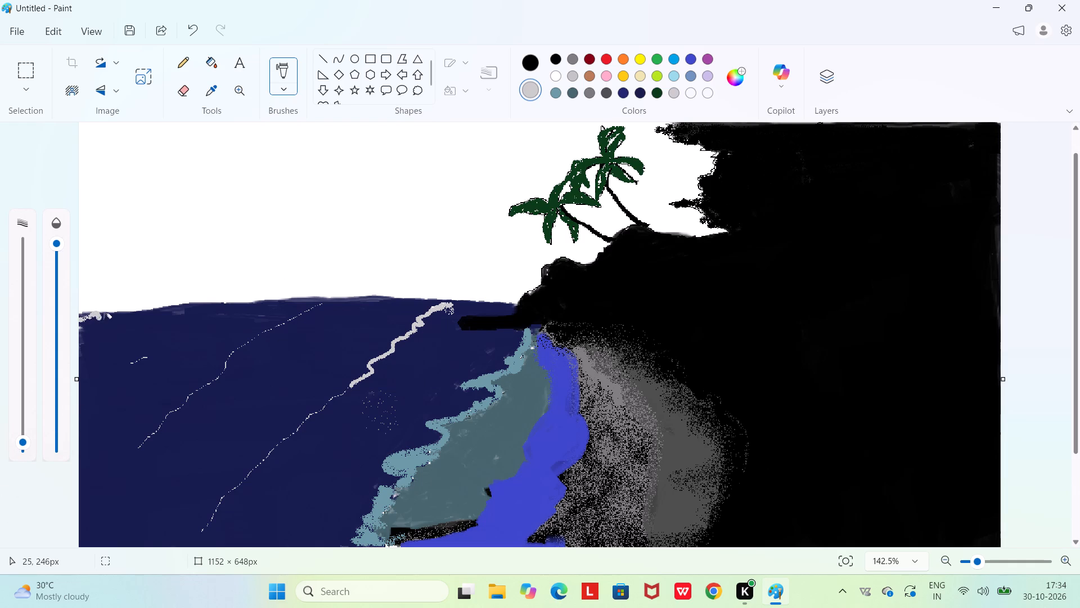
left_click_drag(103, 319, 135, 316)
left_click(135, 316)
left_click_drag(135, 316, 137, 316)
left_click_drag(137, 316, 241, 307)
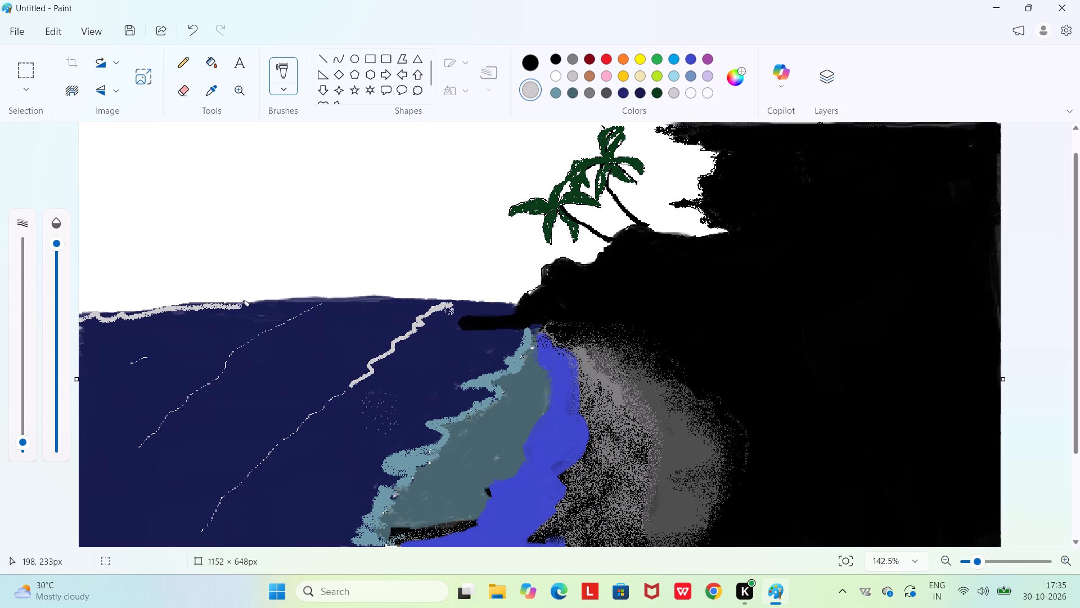
left_click_drag(241, 307, 274, 307)
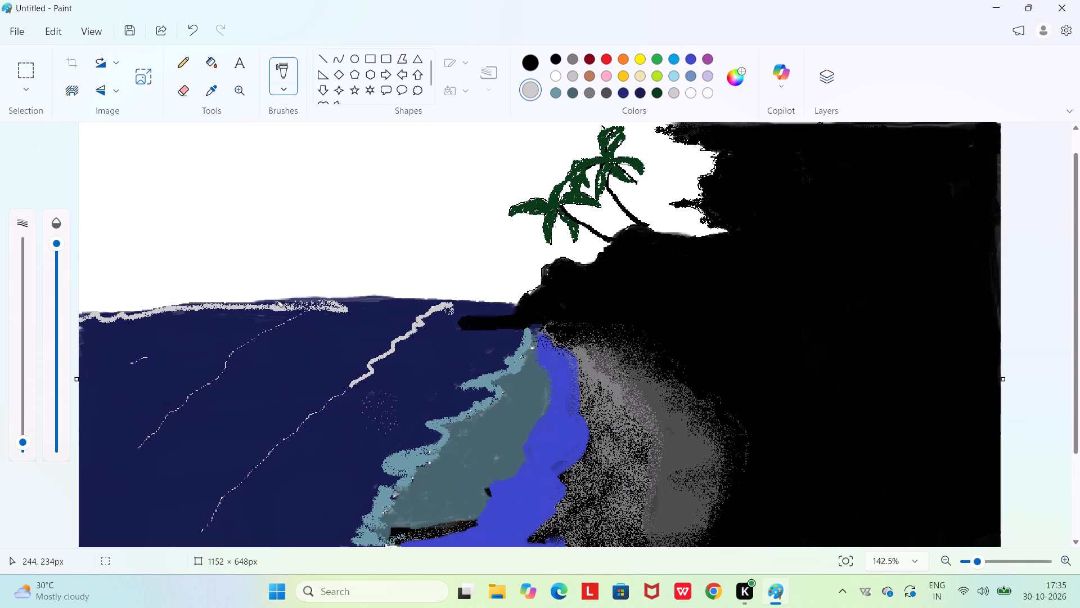
left_click_drag(274, 307, 408, 299)
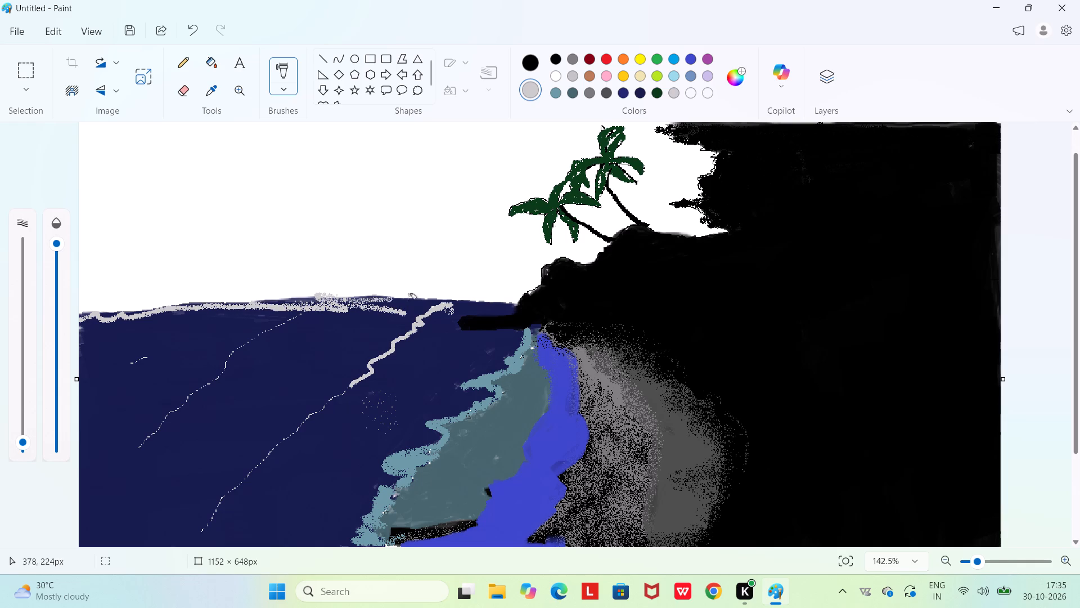
left_click_drag(408, 299, 389, 311)
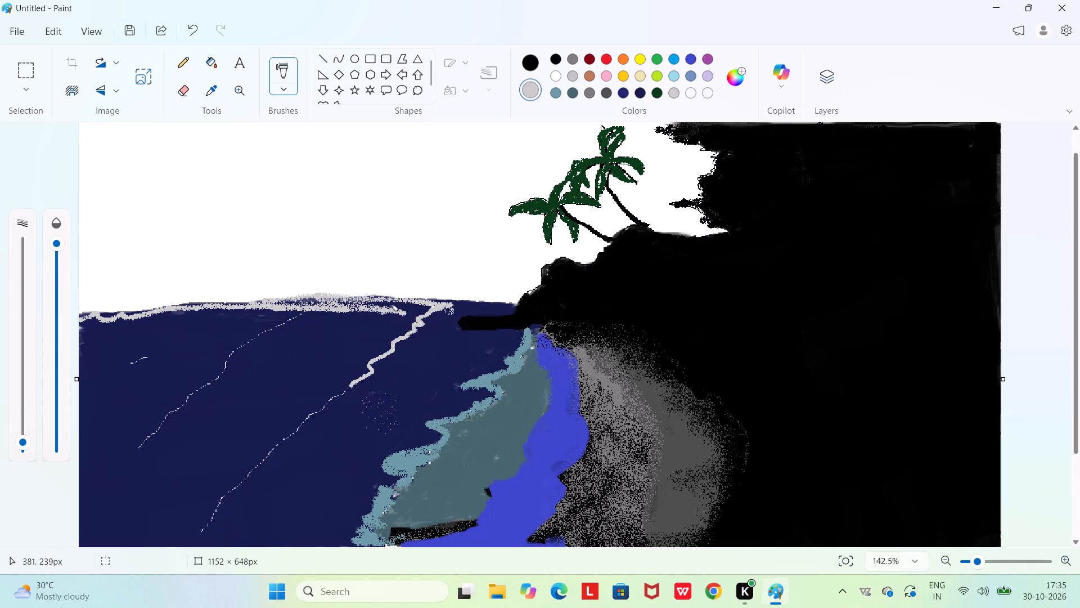
Extend the light grey sprayed foam along the horizon from the diagonal foam line to the base of the black cliff.
left_click_drag(389, 311, 463, 301)
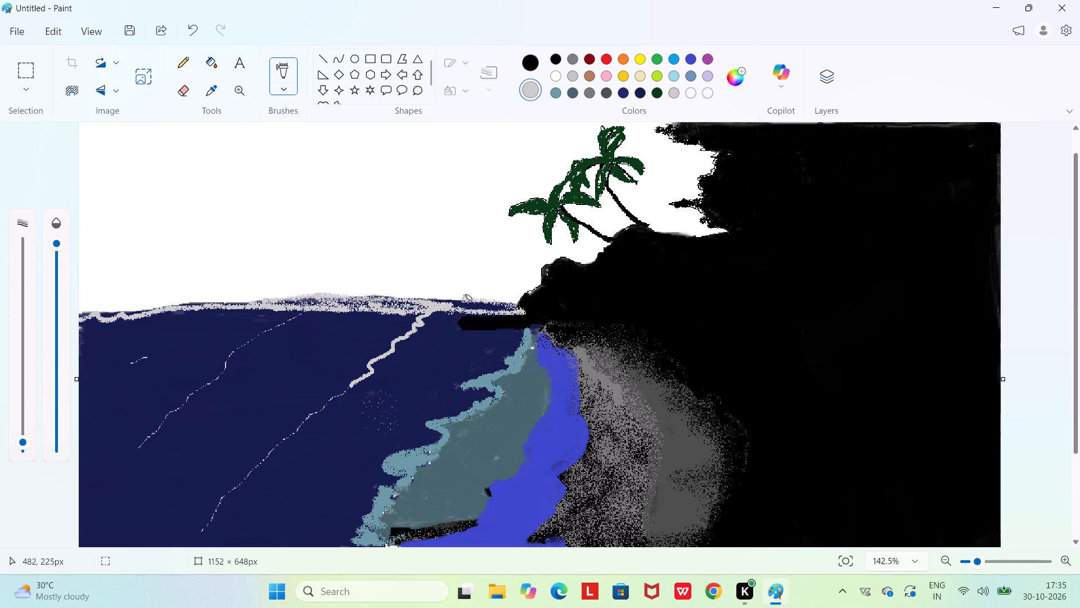
left_click_drag(463, 301, 424, 305)
left_click_drag(479, 309, 460, 303)
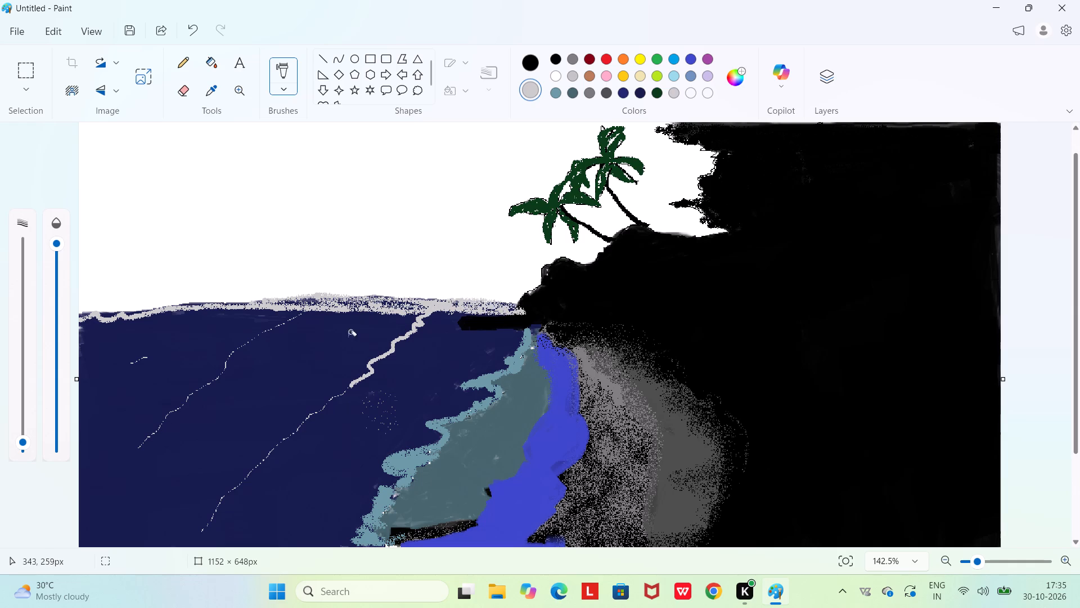
Thicken the upper half of the left wave line with light grey airbrush strokes, from just below the horizon down to mid-sea.
double_click(305, 317)
left_click_drag(305, 317, 285, 325)
left_click_drag(285, 325, 246, 348)
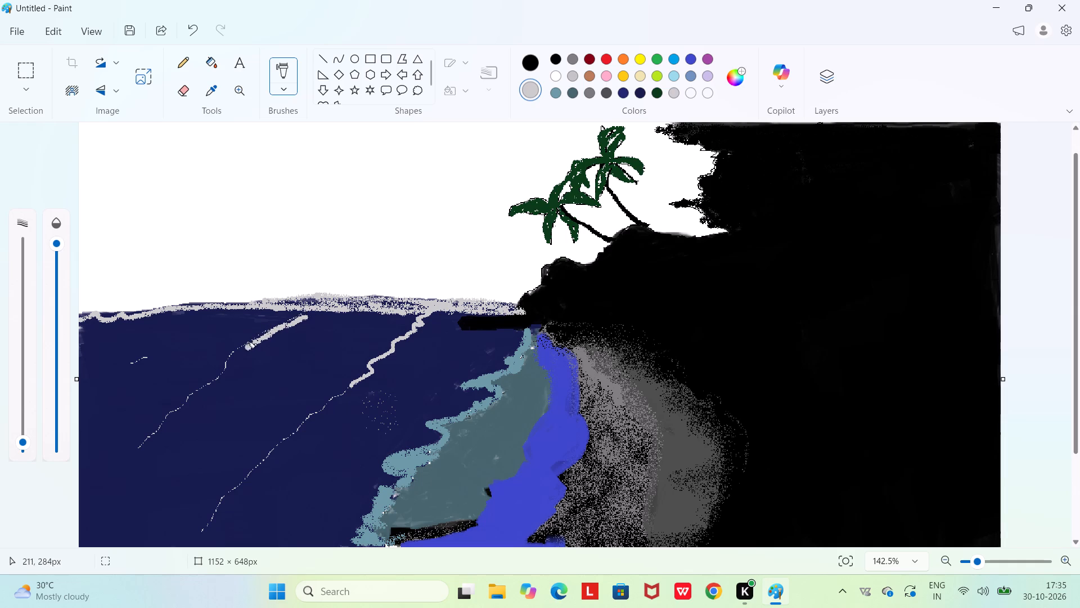
left_click_drag(246, 348, 222, 378)
left_click_drag(222, 378, 205, 385)
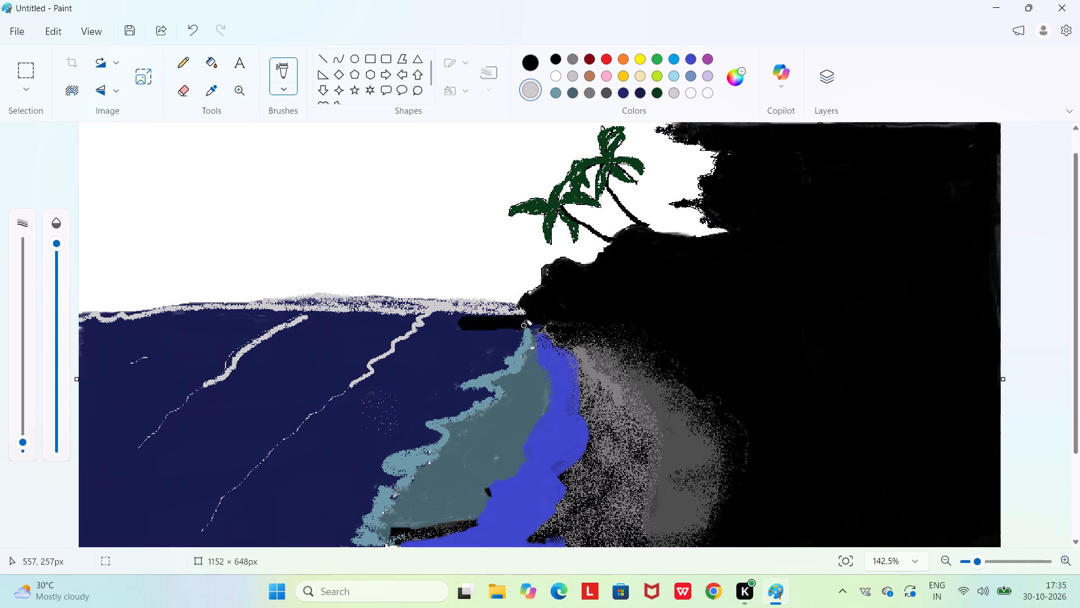
Spray a short light grey foam line from the horizon foam around the tip of the black rock ledge.
left_click_drag(476, 313, 463, 315)
left_click_drag(463, 315, 459, 326)
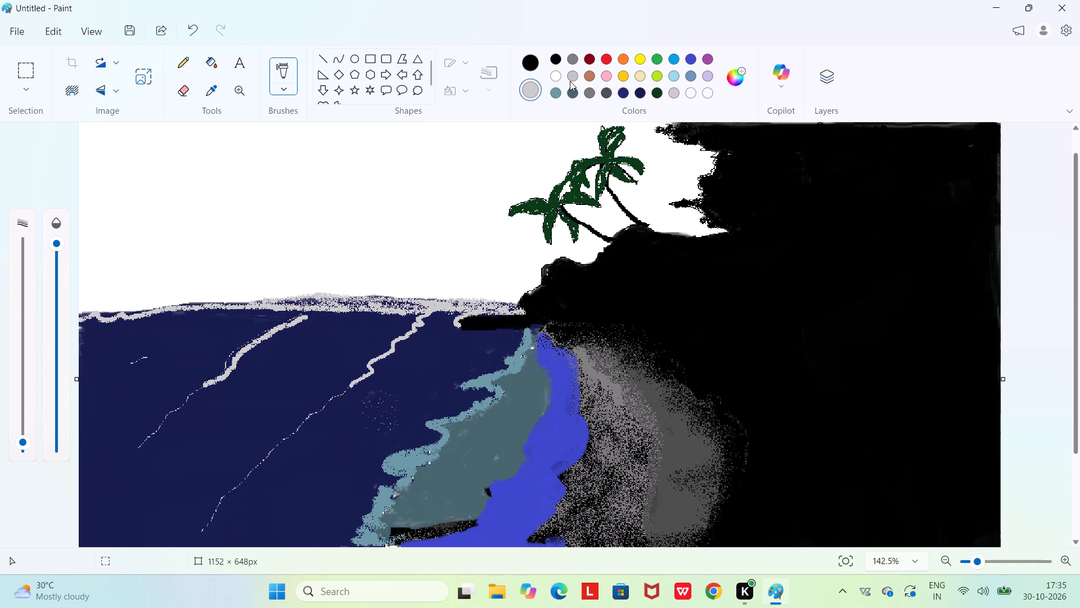
Change the paint colour to white and spray foam around the black ledge's tip and along its underside to the teal water.
left_click(547, 78)
left_click(551, 74)
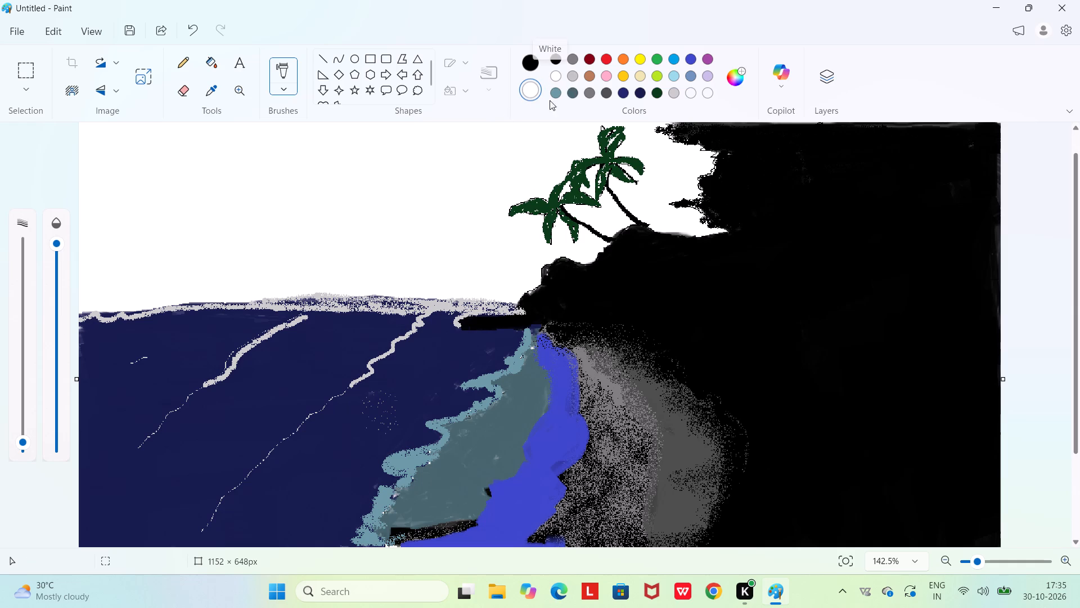
left_click_drag(460, 318, 465, 324)
left_click_drag(465, 324, 510, 332)
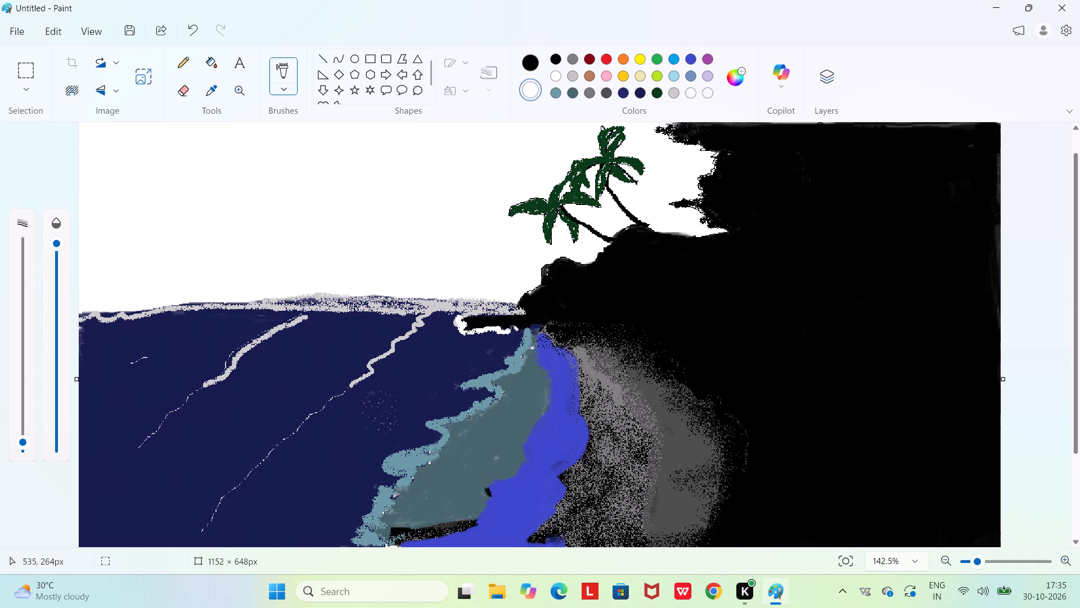
left_click_drag(510, 332, 502, 337)
Spray a jagged white foam line down the teal shallows' outer edge, from the ledge to the lowest visible part of the water.
left_click_drag(502, 337, 516, 345)
left_click_drag(516, 345, 480, 367)
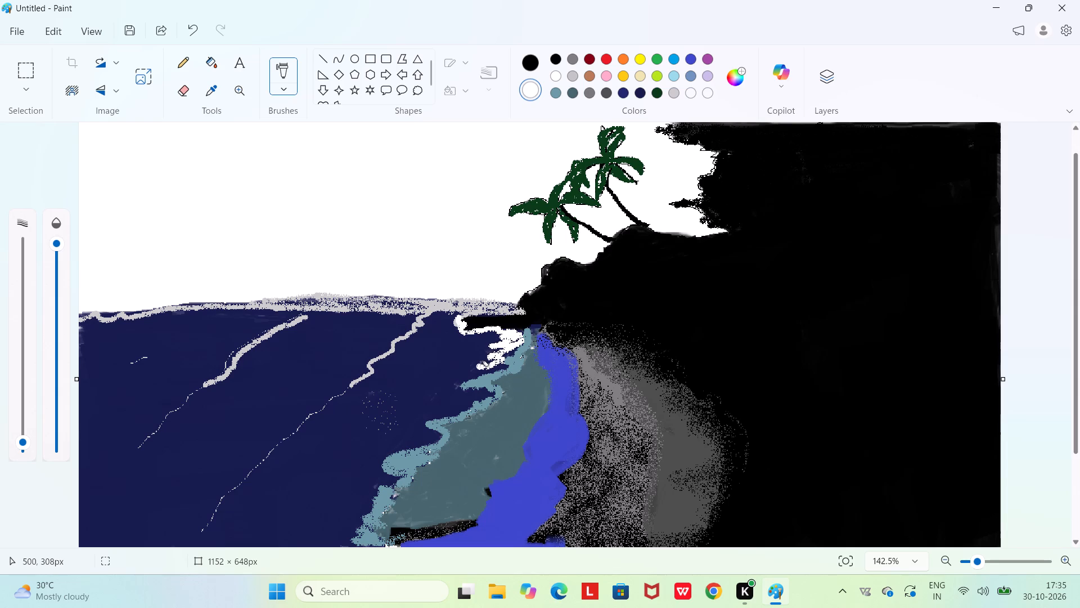
left_click_drag(480, 367, 498, 368)
left_click_drag(498, 368, 492, 388)
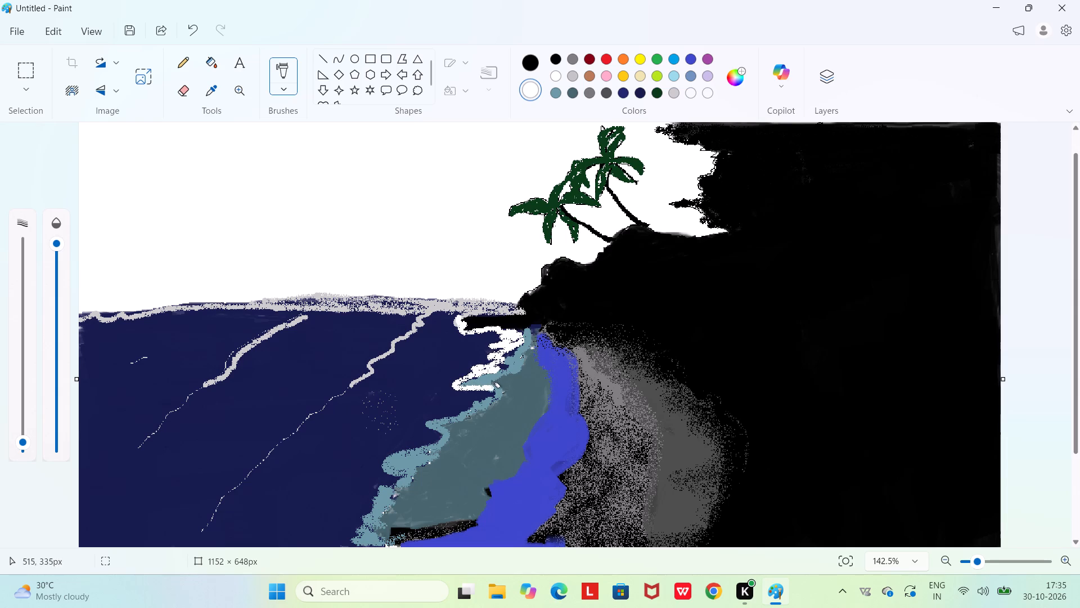
left_click_drag(492, 388, 434, 422)
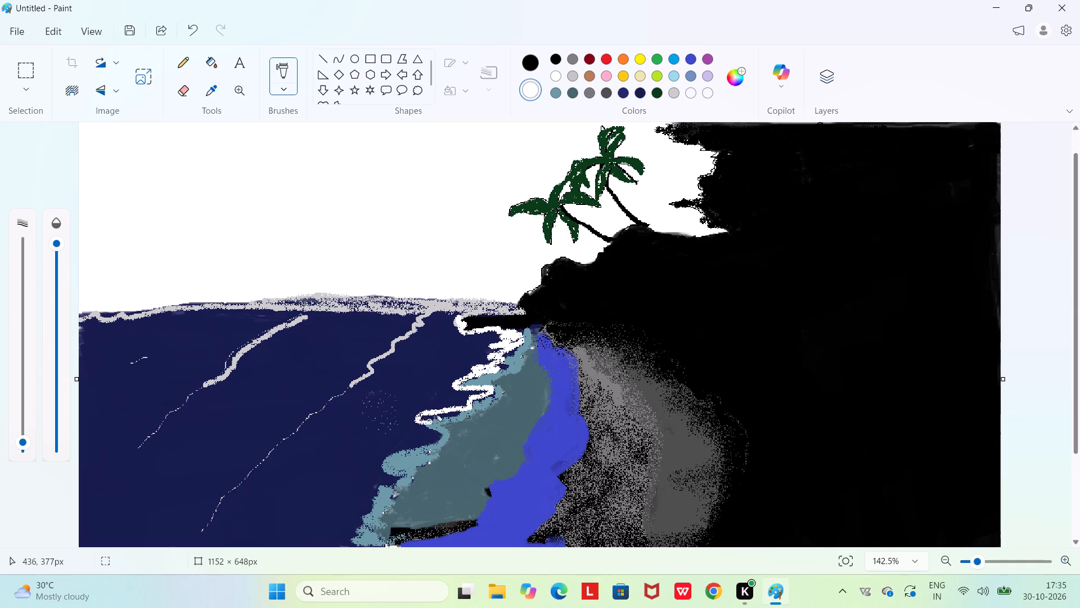
left_click_drag(434, 422, 429, 422)
left_click_drag(429, 422, 437, 429)
left_click_drag(437, 429, 408, 445)
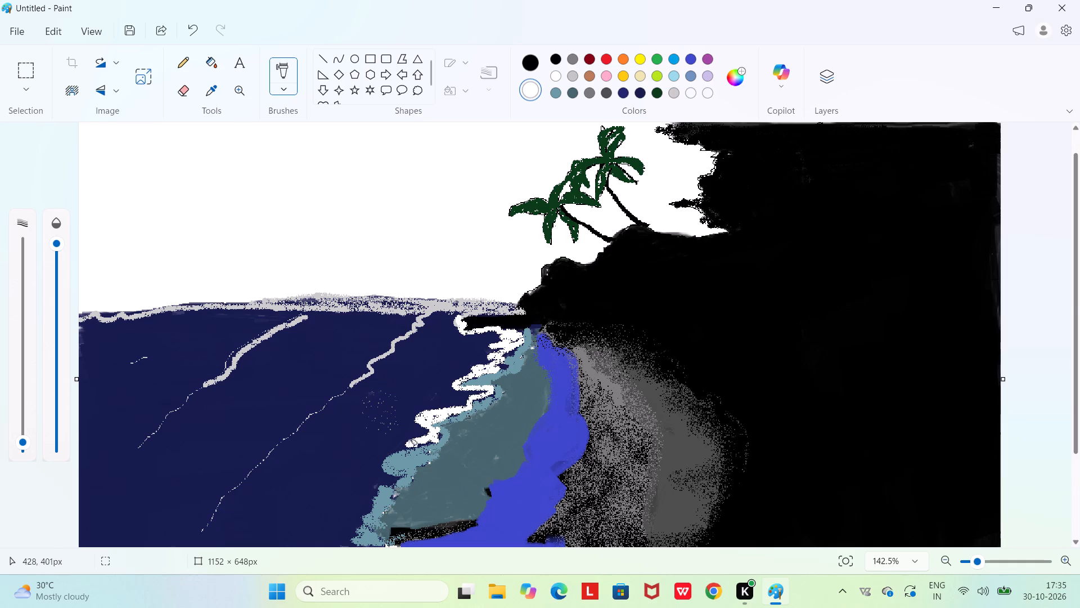
left_click_drag(408, 445, 388, 482)
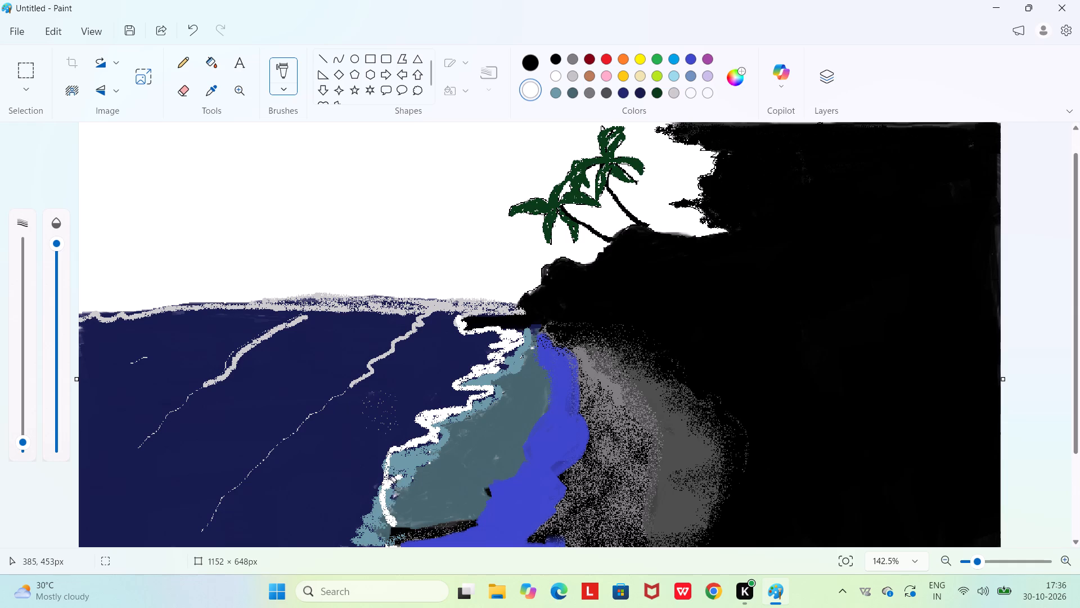
left_click_drag(388, 482, 368, 506)
left_click_drag(368, 506, 354, 547)
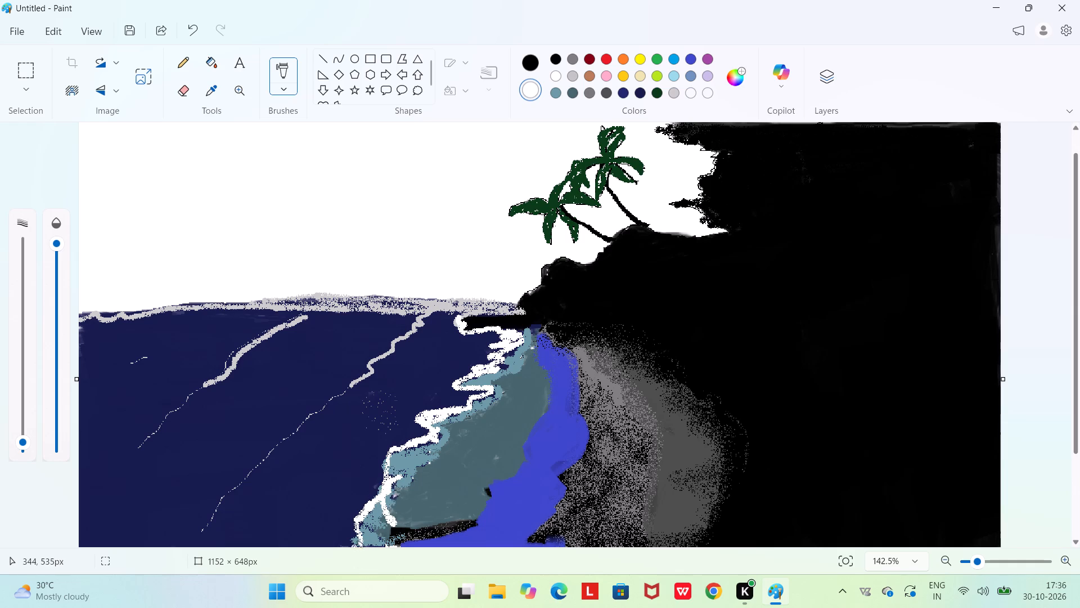
left_click_drag(354, 547, 379, 485)
left_click_drag(379, 485, 385, 472)
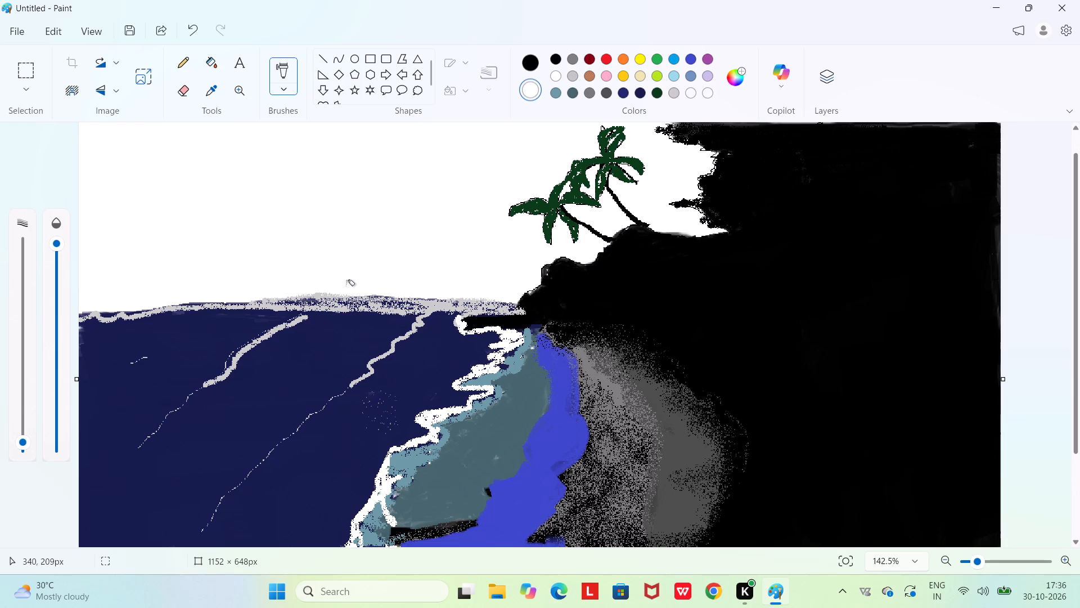
Add two short diagonal white foam strokes in the far-left part of the sea, one longer and curved.
left_click_drag(152, 387, 116, 407)
left_click_drag(184, 344, 109, 398)
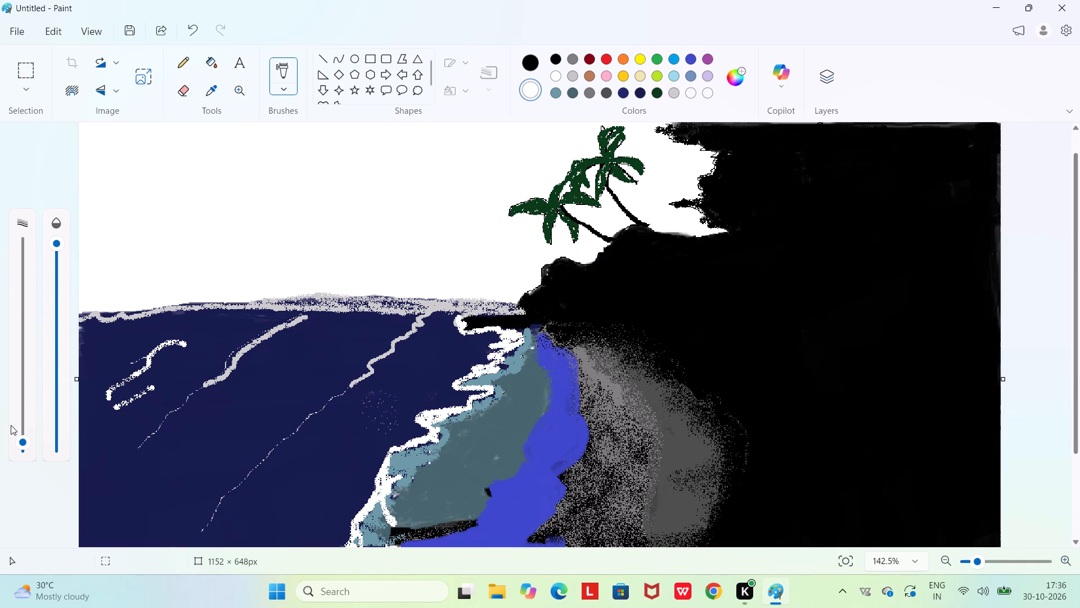
Enlarge the spray brush and scatter white speckles over the middle of the dark blue sea, from the ledge towards the lower water.
left_click_drag(22, 436, 19, 397)
left_click_drag(19, 397, 22, 336)
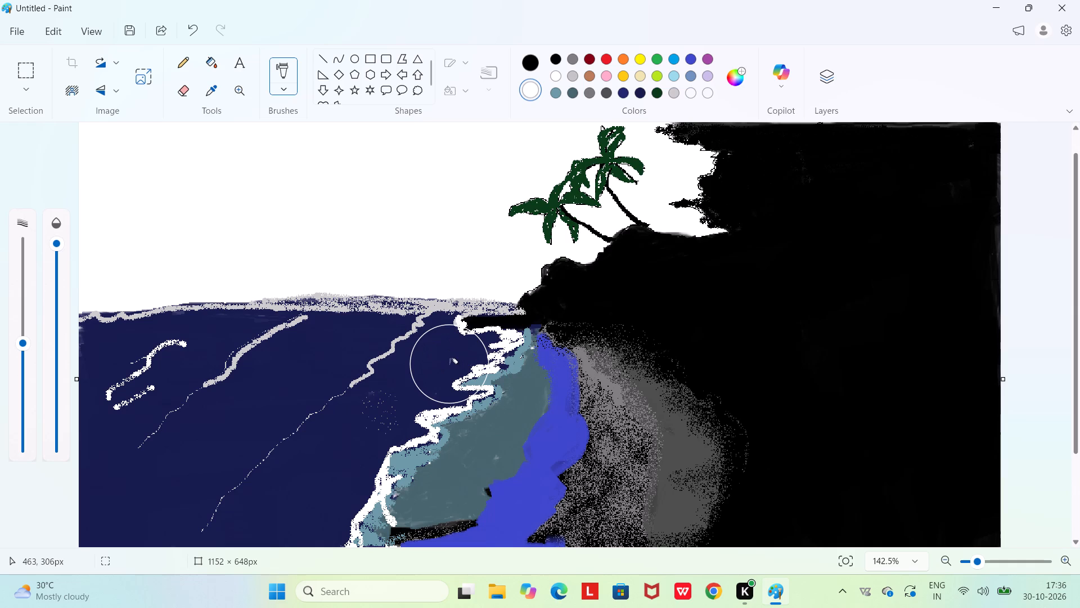
left_click_drag(456, 355, 360, 353)
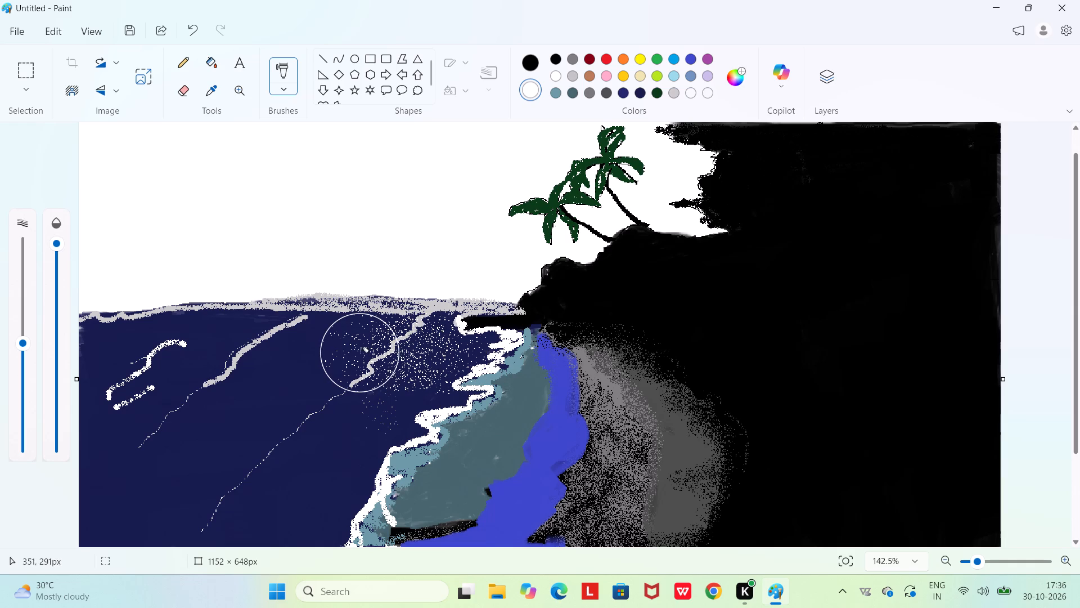
left_click_drag(431, 383, 292, 384)
left_click_drag(292, 384, 234, 383)
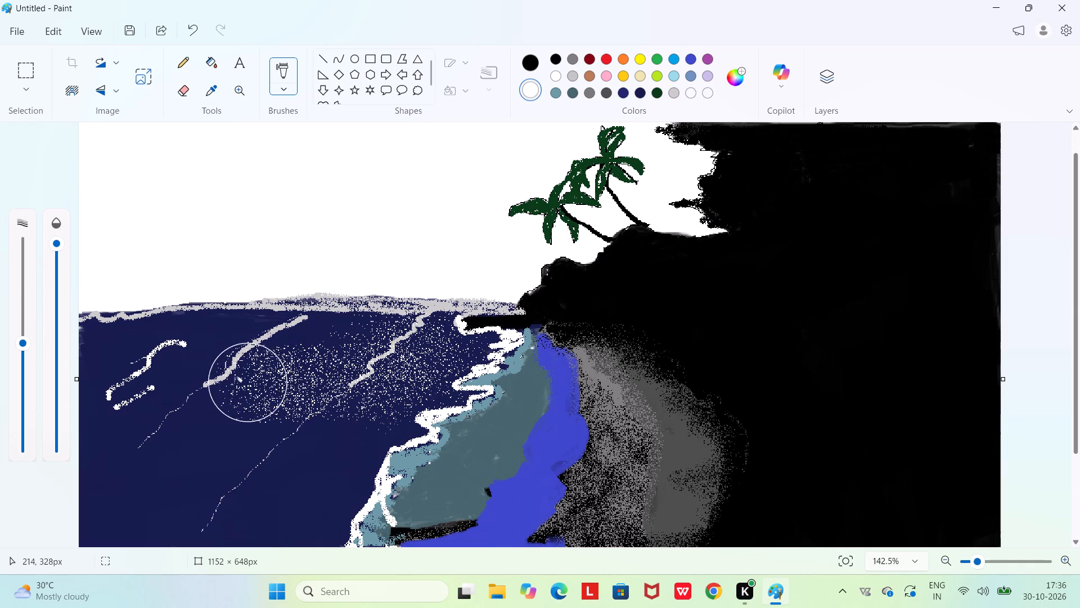
left_click_drag(234, 383, 217, 386)
left_click_drag(388, 422, 271, 428)
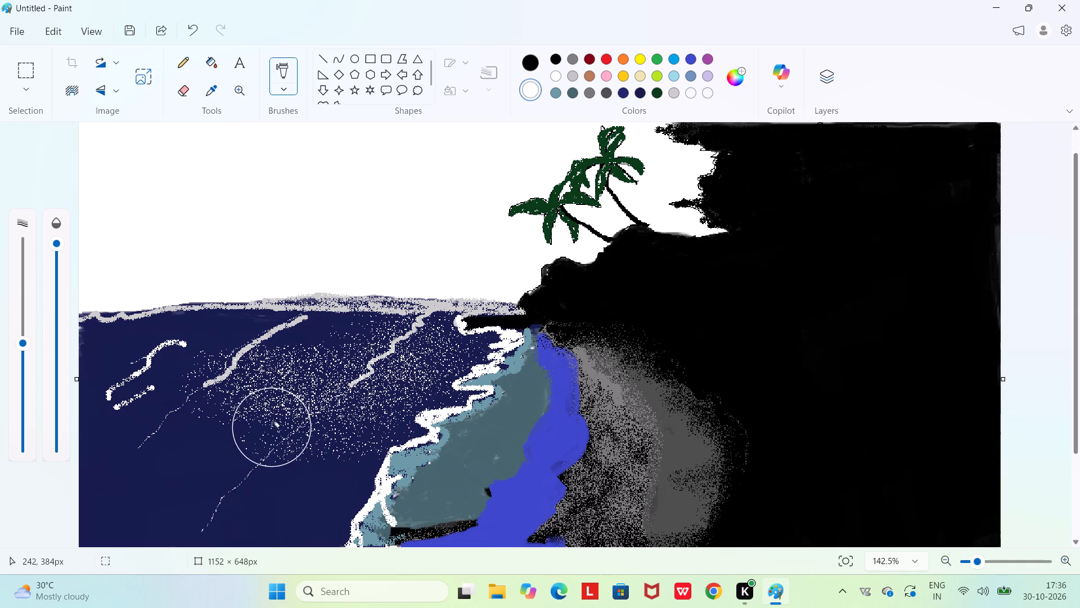
left_click_drag(271, 428, 268, 427)
left_click_drag(334, 459, 202, 472)
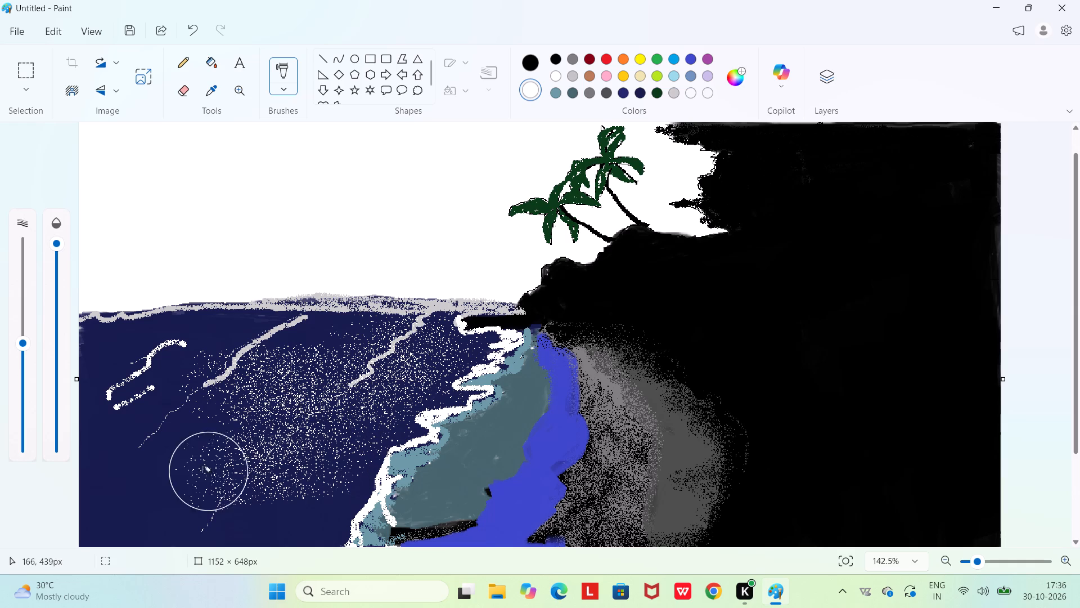
left_click_drag(202, 472, 390, 459)
left_click_drag(408, 426, 461, 348)
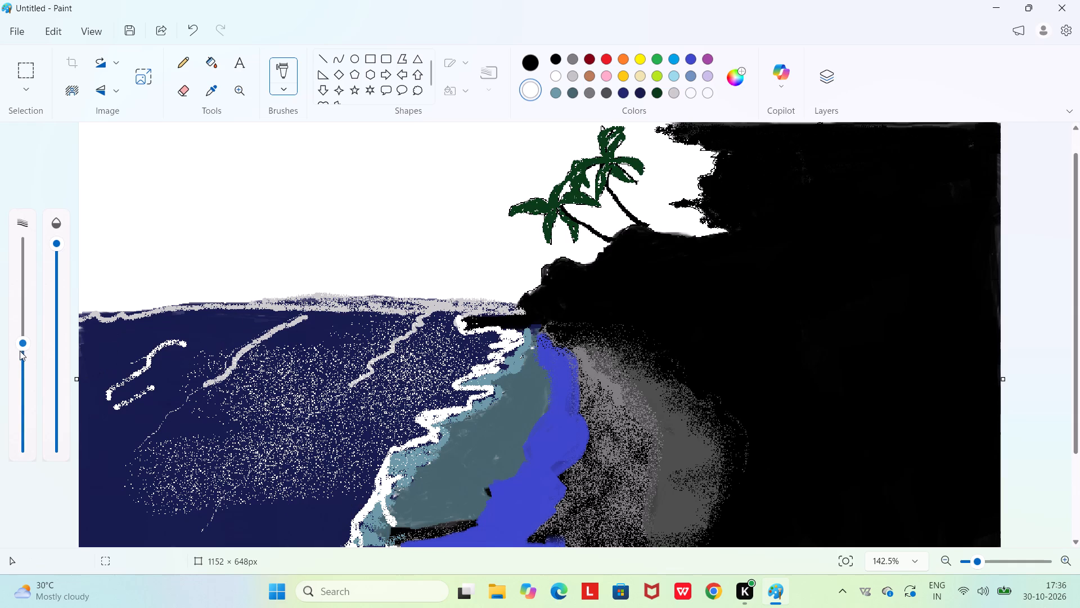
Reduce the spray brush size and add a denser band of white speckles just below the horizon, from the sea's left edge rightwards.
left_click_drag(24, 350, 26, 421)
left_click_drag(249, 329, 236, 319)
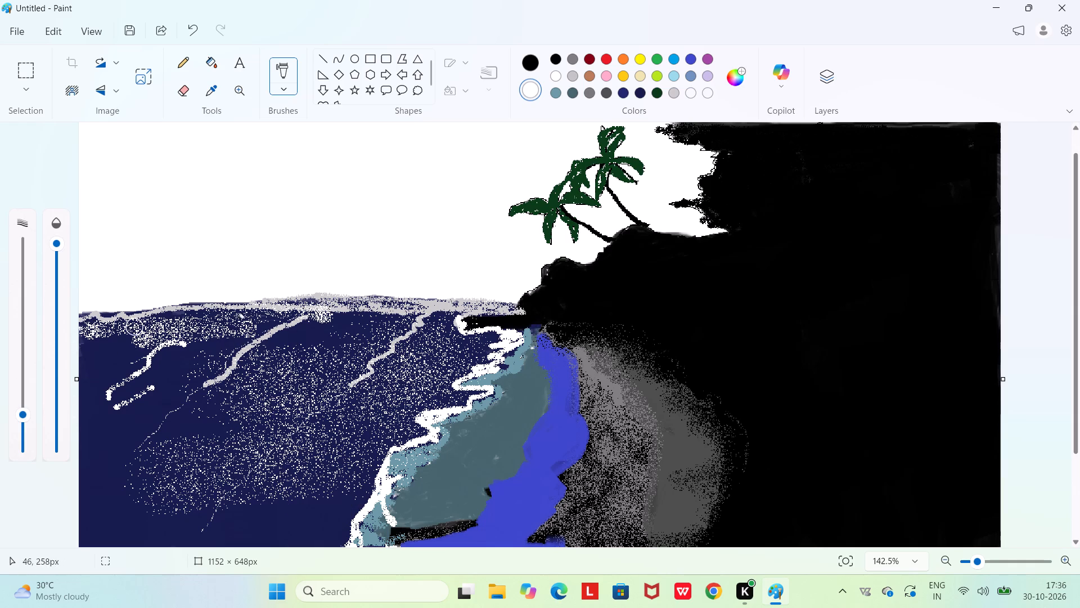
left_click_drag(236, 319, 385, 323)
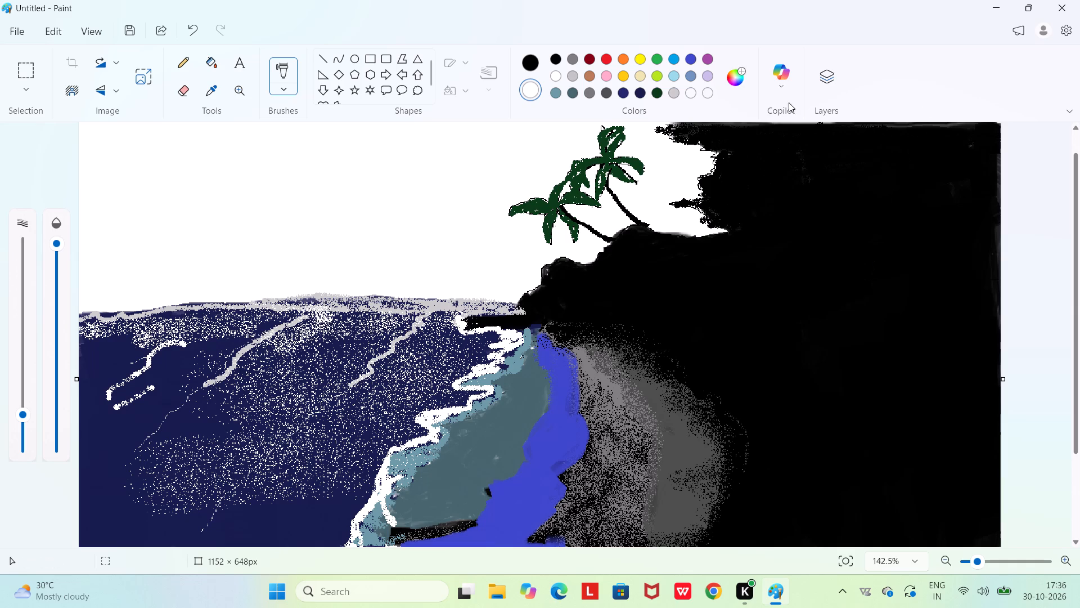
Change the paint colour to dark blue and spray it over the horizon foam, grey wave lines and white speckles in the sea.
left_click(557, 91)
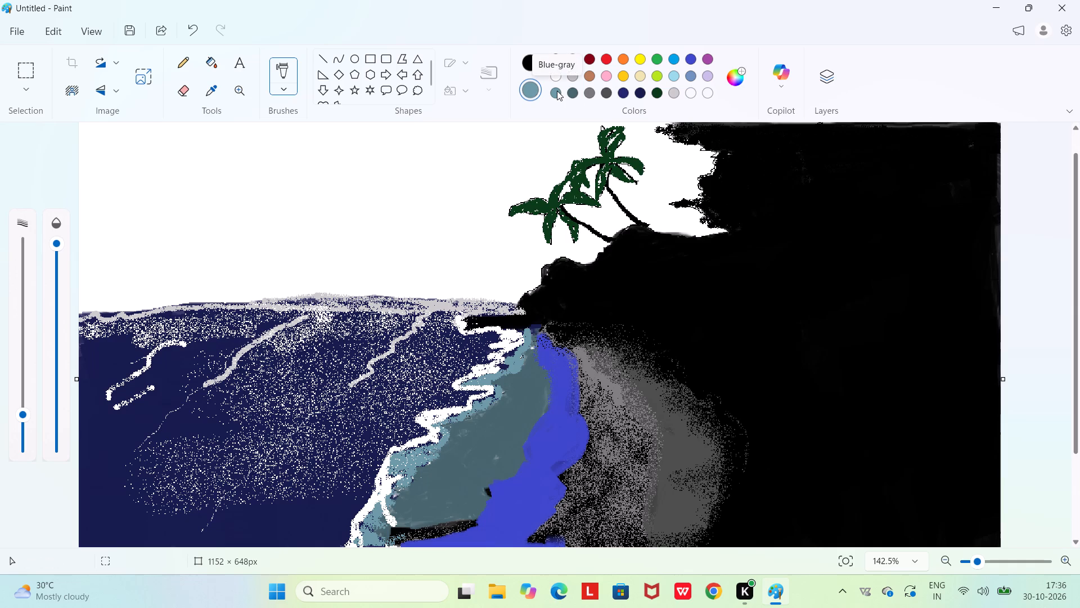
left_click(621, 92)
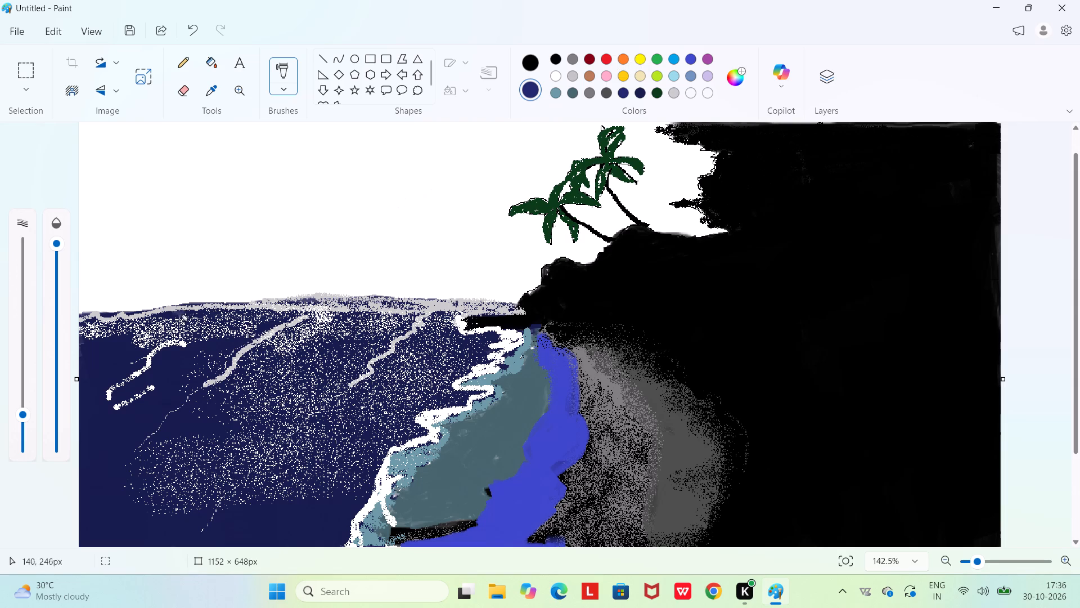
left_click_drag(178, 321, 192, 314)
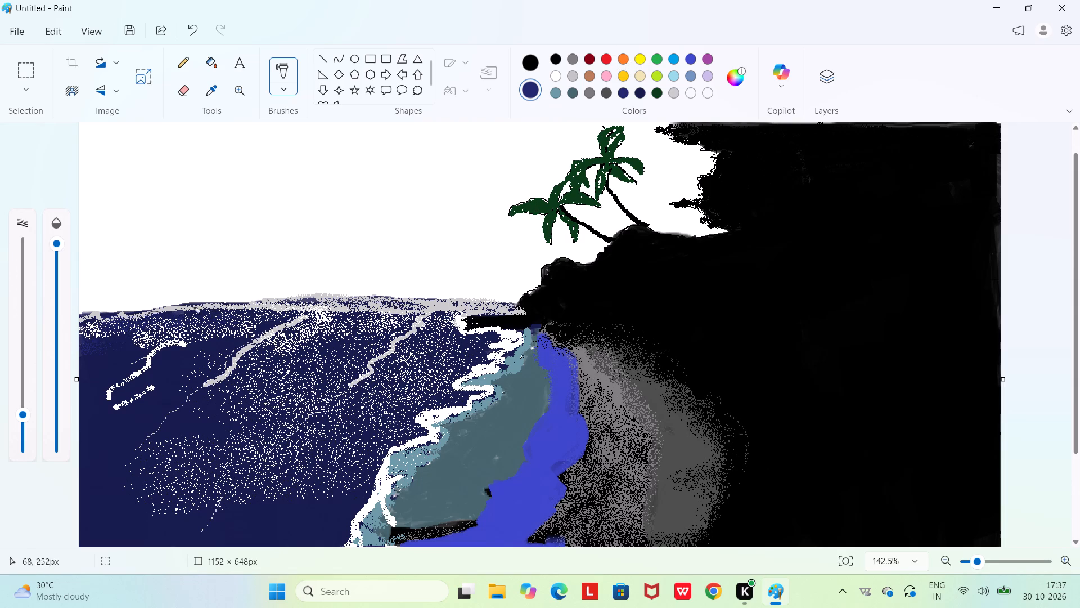
left_click_drag(192, 314, 309, 326)
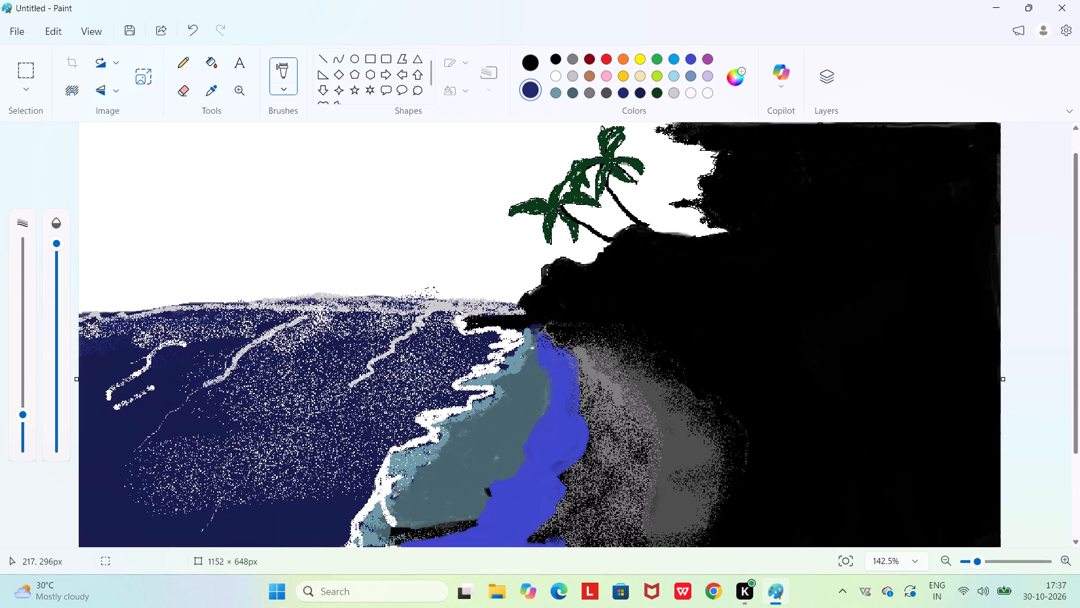
left_click_drag(309, 326, 237, 430)
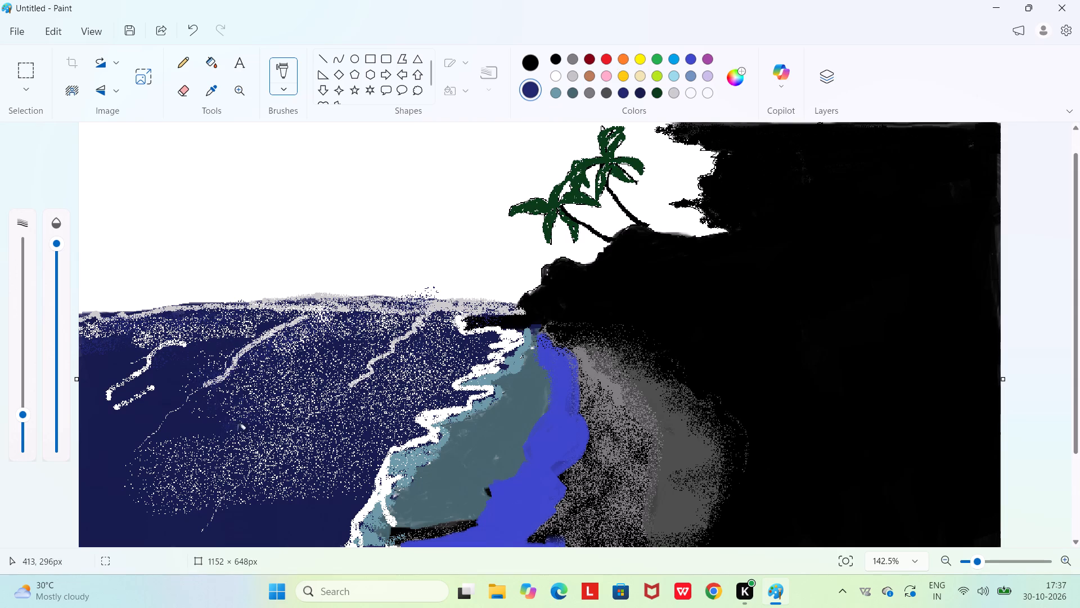
left_click_drag(237, 430, 246, 434)
left_click_drag(246, 434, 171, 439)
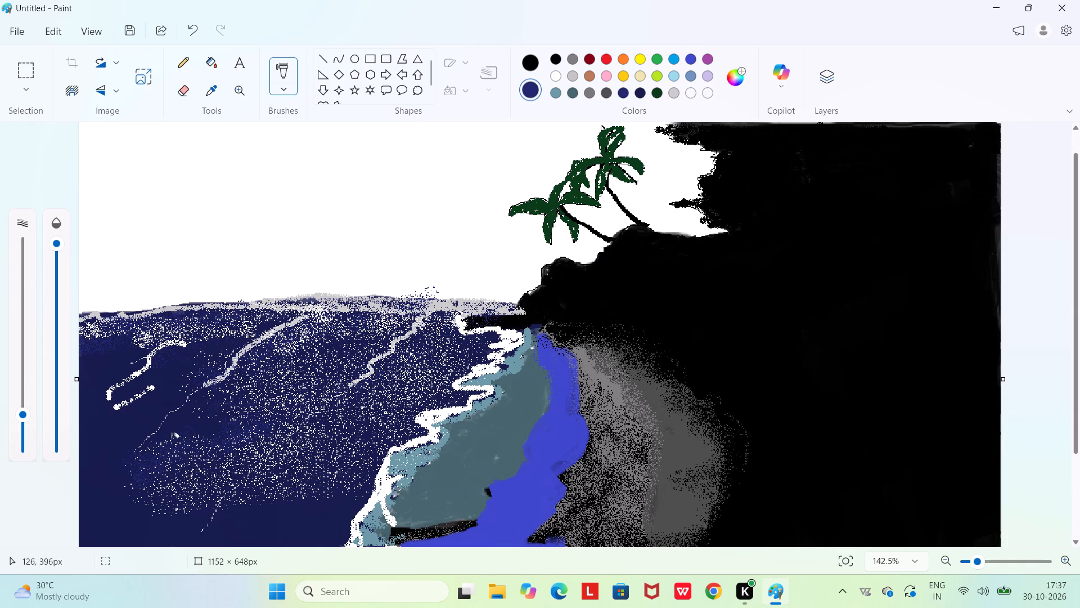
left_click_drag(171, 439, 281, 469)
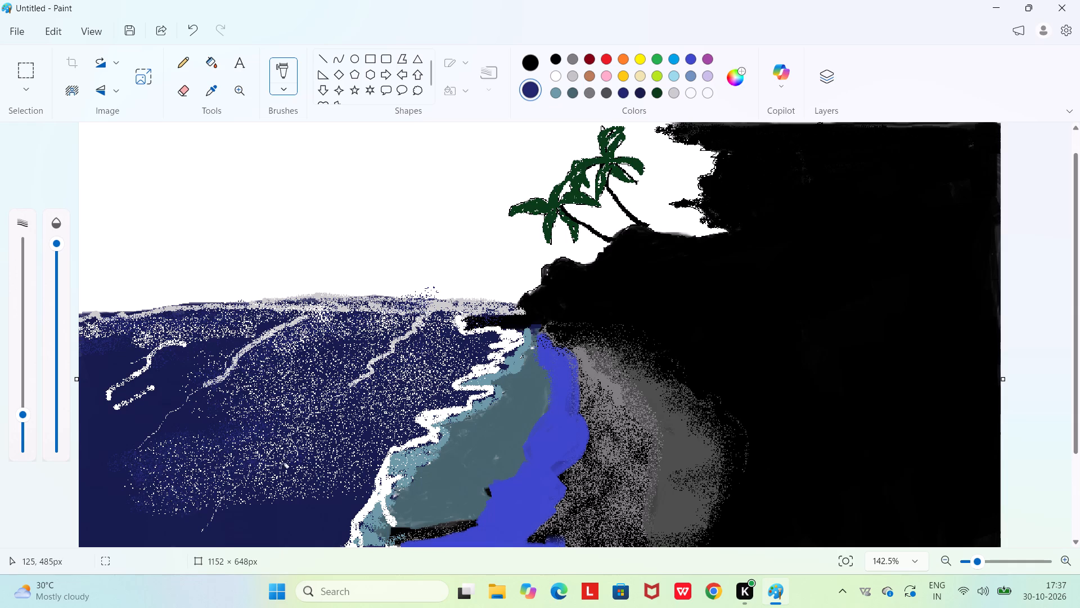
left_click_drag(281, 469, 332, 461)
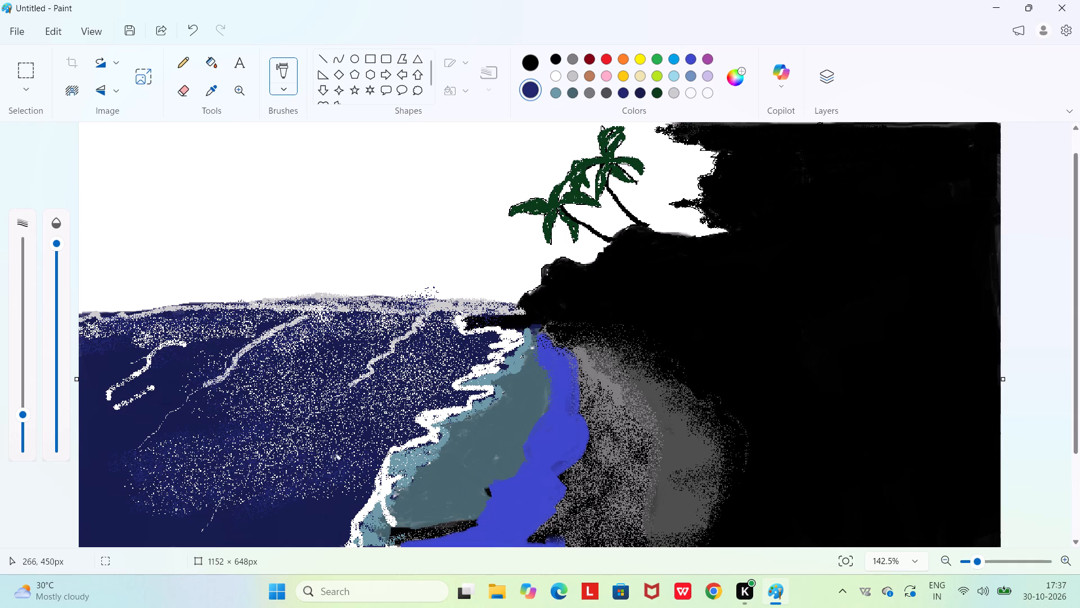
left_click_drag(332, 461, 254, 394)
left_click_drag(254, 394, 201, 404)
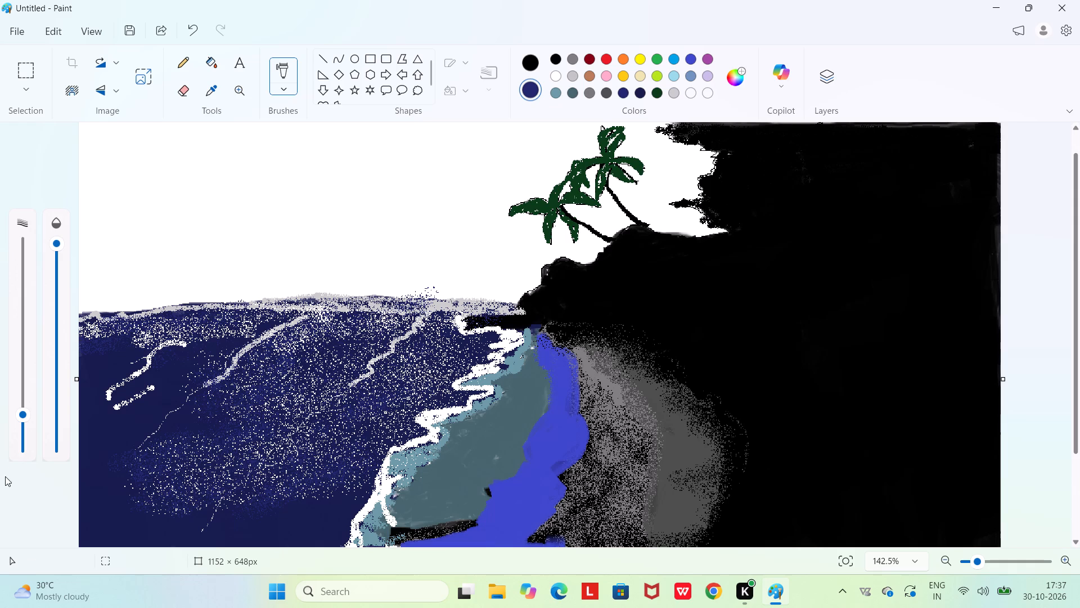
Enlarge the spray brush and scatter more dark blue speckles across the sea and just above the horizon.
left_click_drag(21, 412, 18, 351)
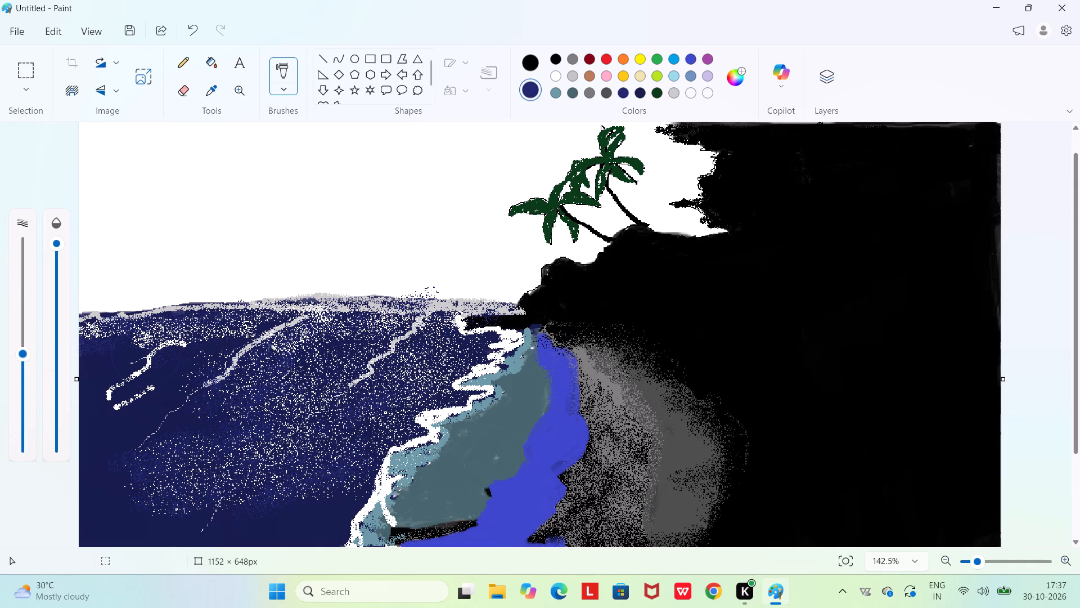
left_click_drag(361, 350, 223, 365)
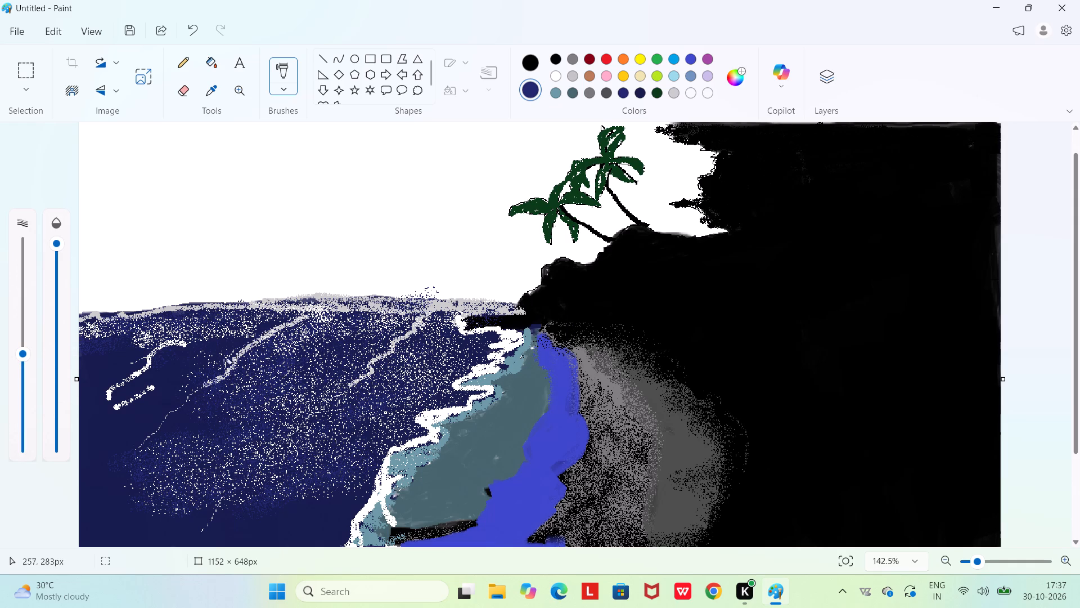
left_click_drag(223, 365, 310, 489)
left_click_drag(310, 489, 180, 361)
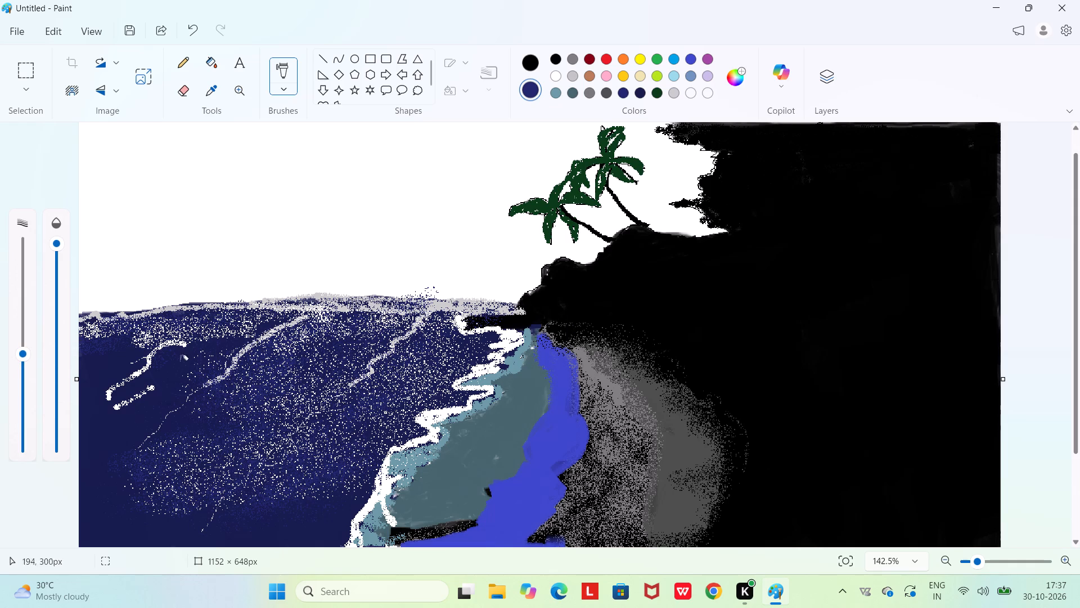
left_click_drag(180, 361, 255, 373)
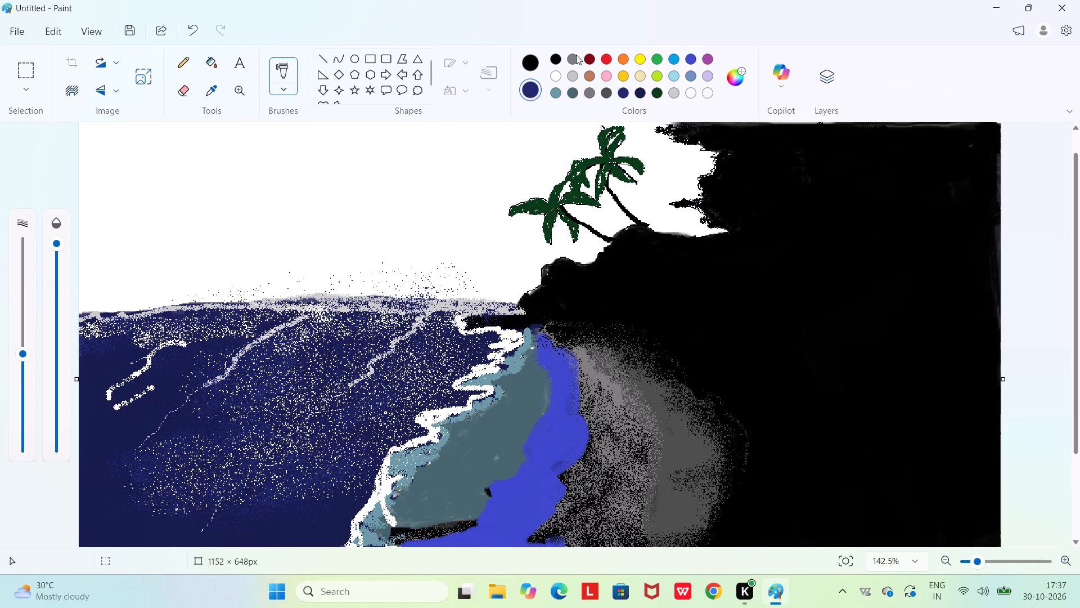
Create a custom mid-grey paint colour, #878787.
left_click(560, 59)
left_click(736, 76)
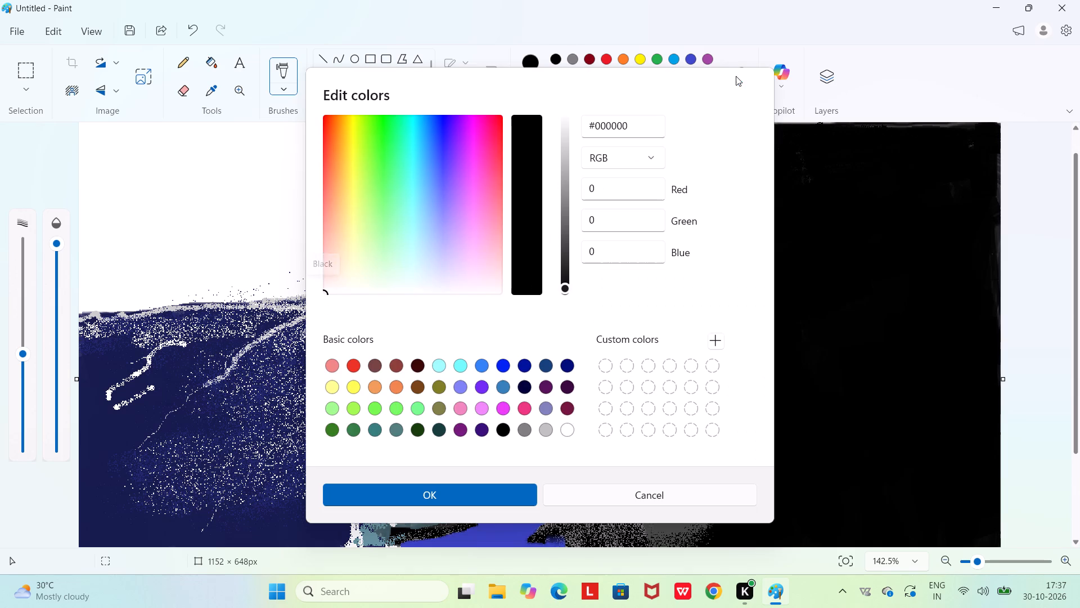
left_click(562, 176)
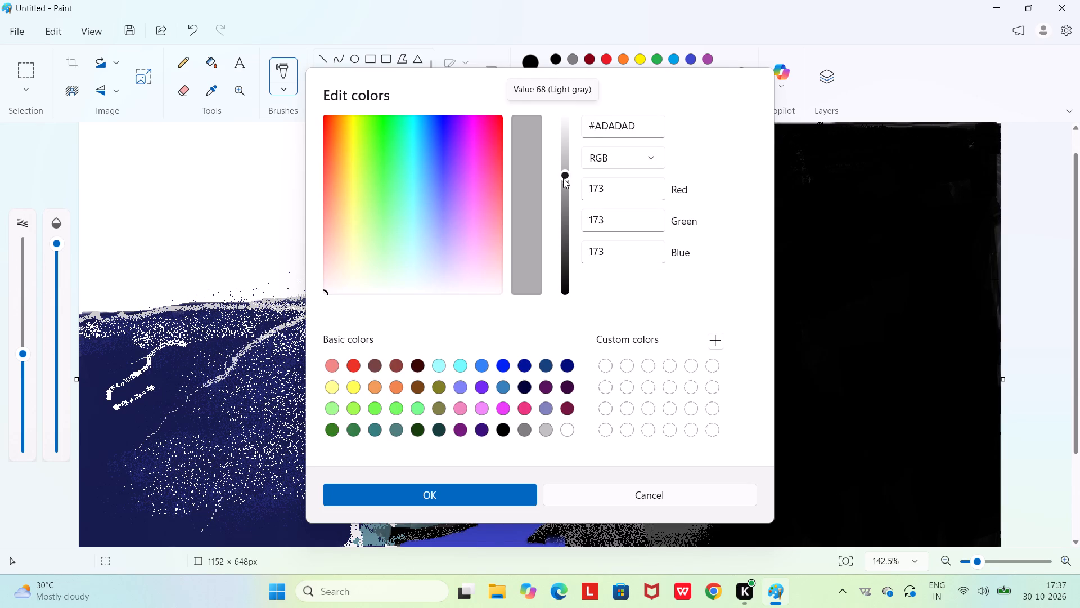
left_click(564, 187)
left_click(562, 200)
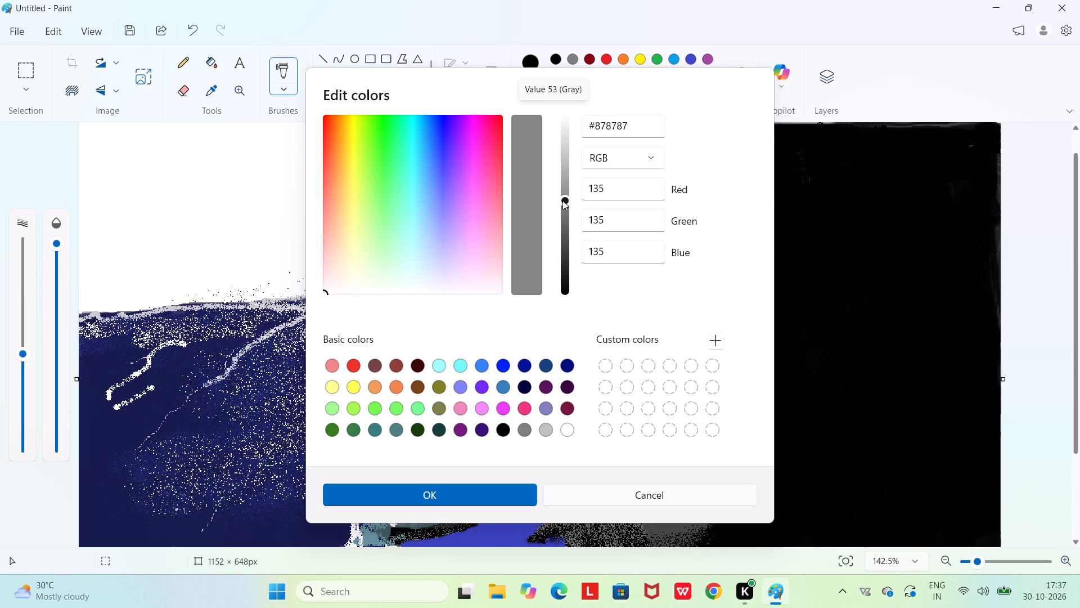
left_click(391, 502)
Enlarge the Airbrush and spray mid-grey speckles over the white sky's left edge, from the canvas's top corner down to the horizon.
left_click(277, 75)
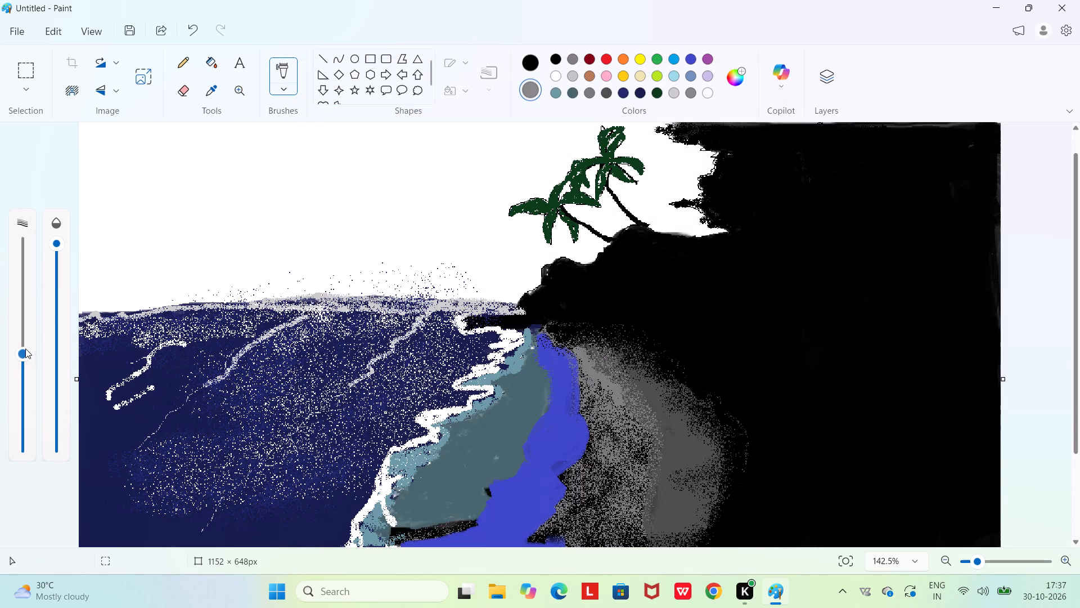
left_click_drag(23, 351, 20, 320)
left_click_drag(92, 156, 94, 143)
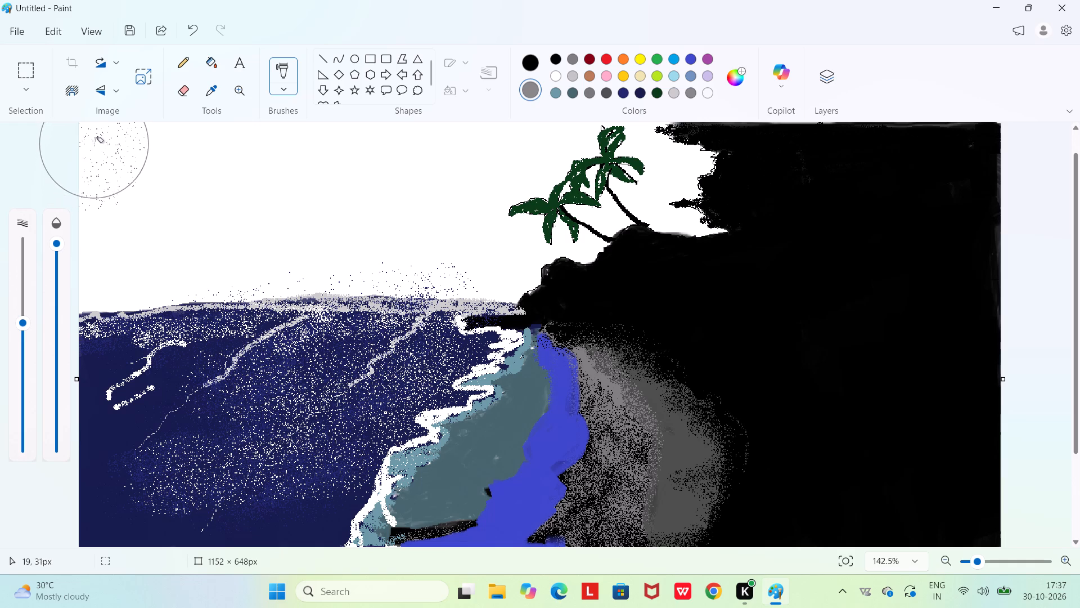
left_click_drag(94, 143, 91, 162)
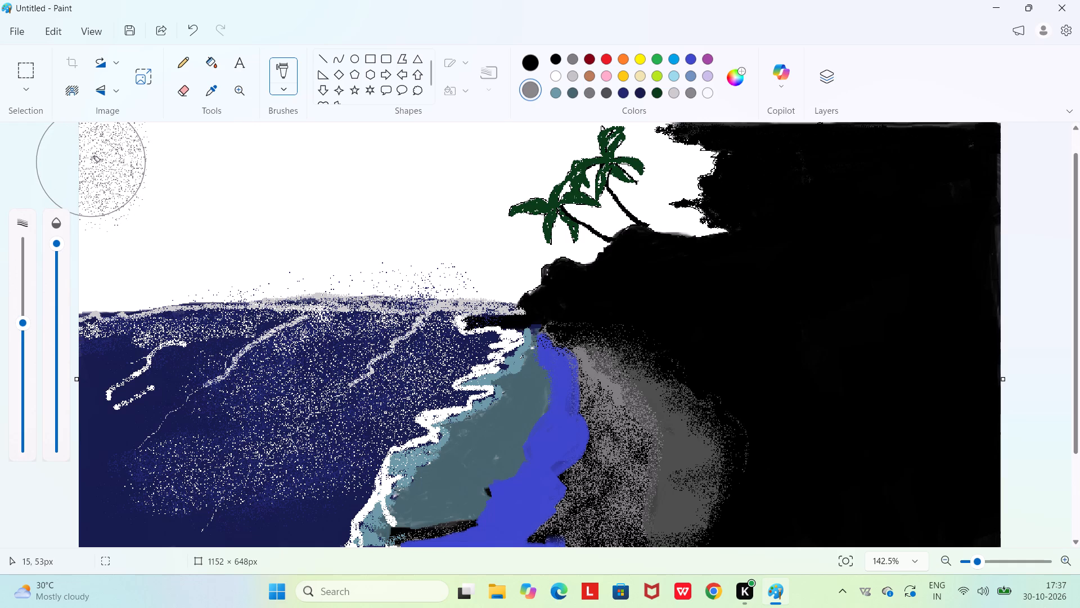
left_click_drag(91, 162, 99, 146)
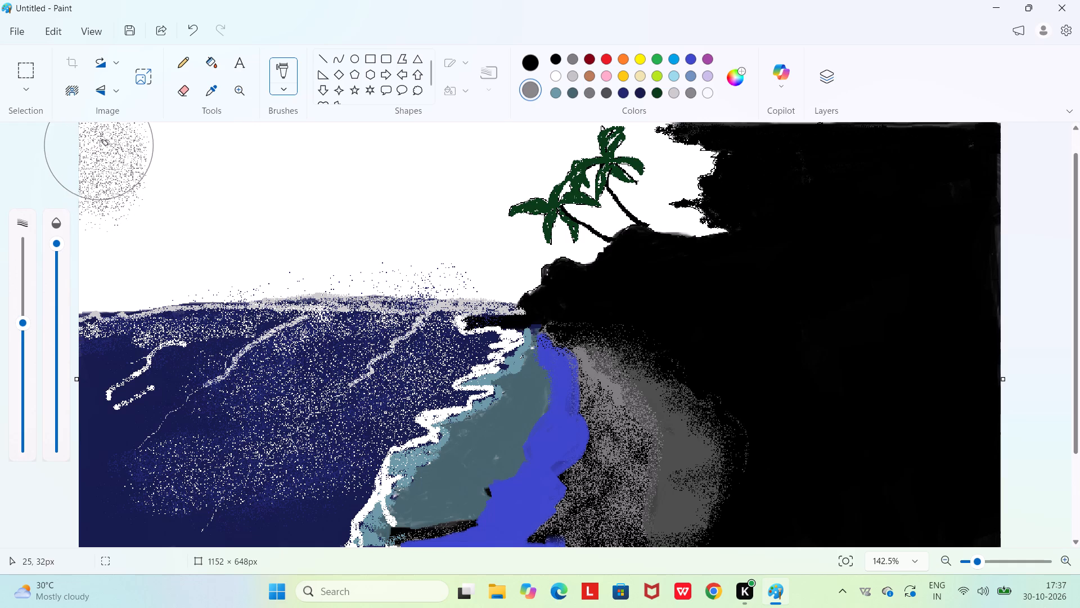
left_click_drag(99, 146, 107, 120)
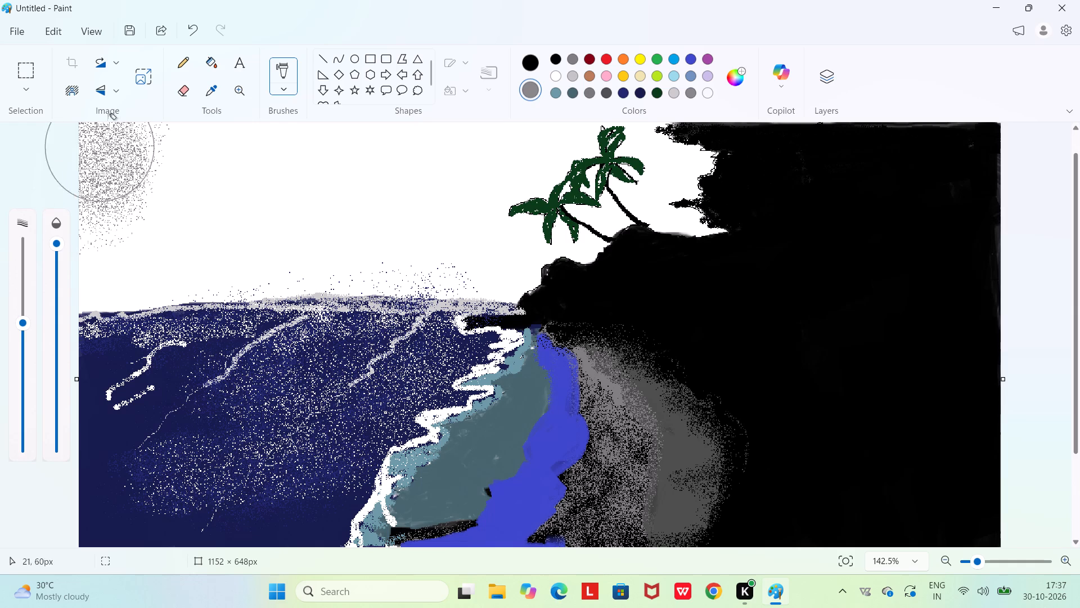
left_click_drag(107, 120, 96, 190)
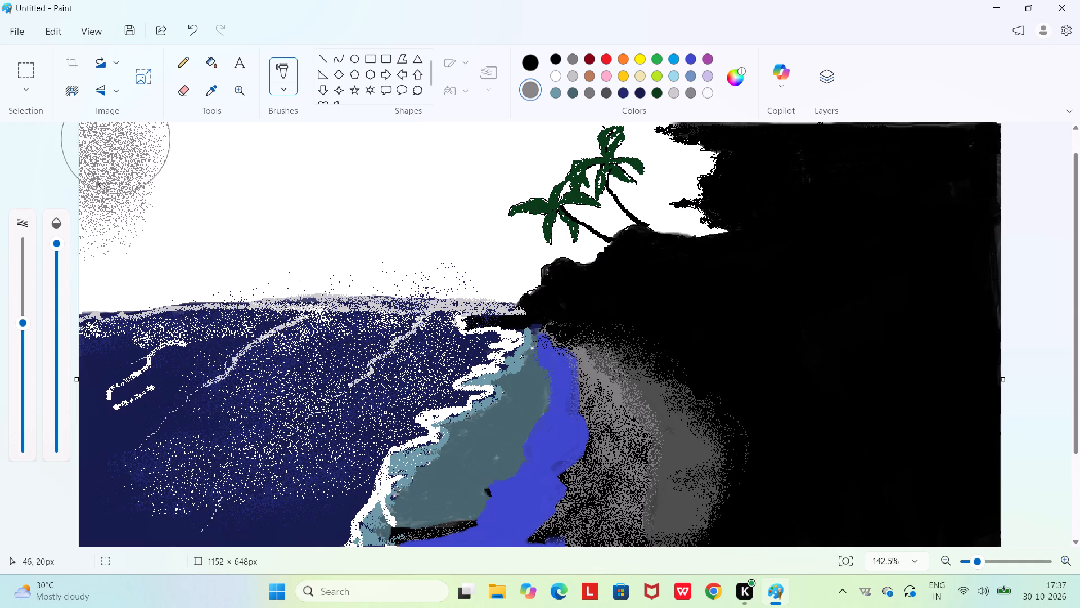
left_click_drag(96, 190, 88, 252)
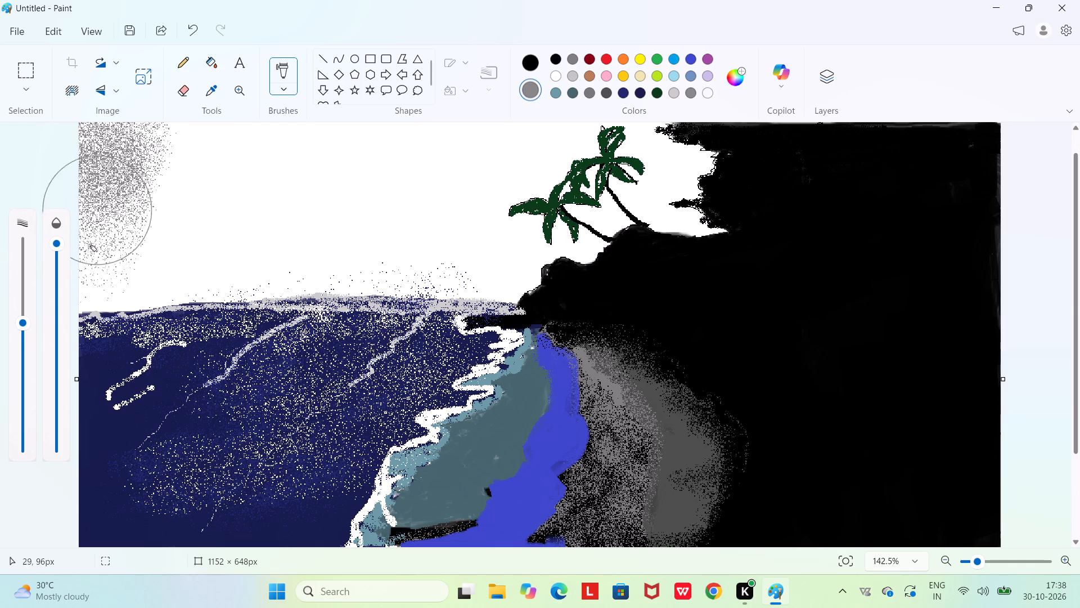
left_click_drag(88, 252, 105, 223)
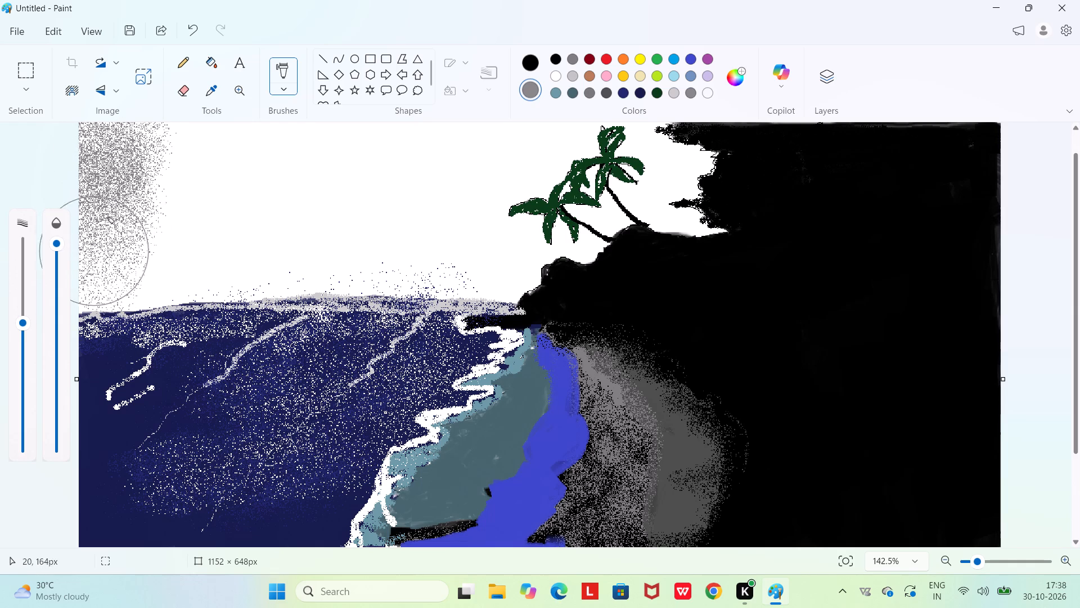
left_click_drag(105, 223, 85, 285)
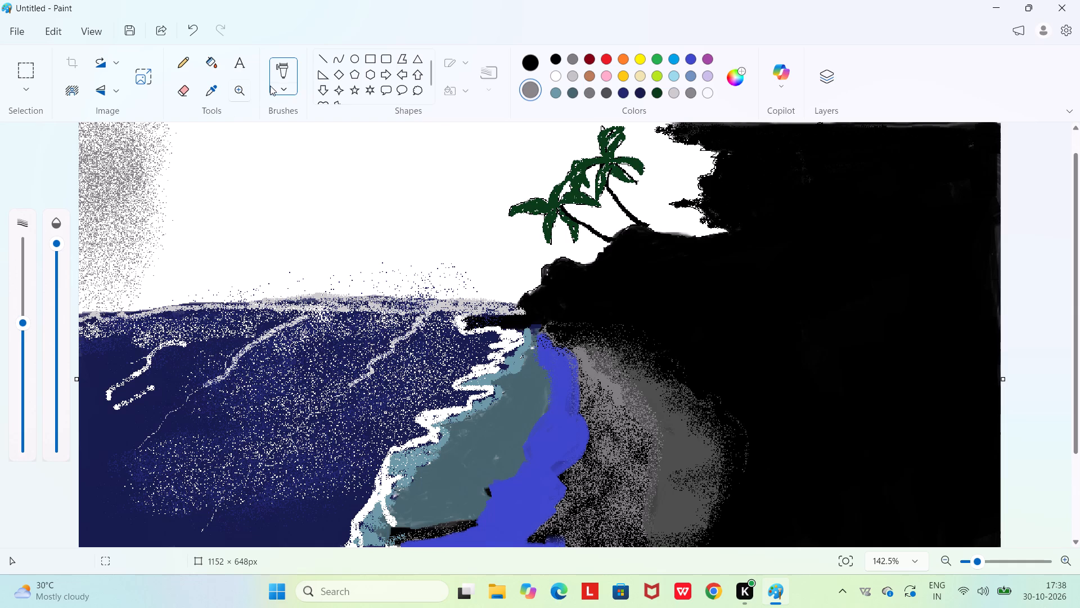
Switch to the Marker brush at a slightly smaller size and paint solid grey down the upper part of the sky's left edge.
left_click(272, 89)
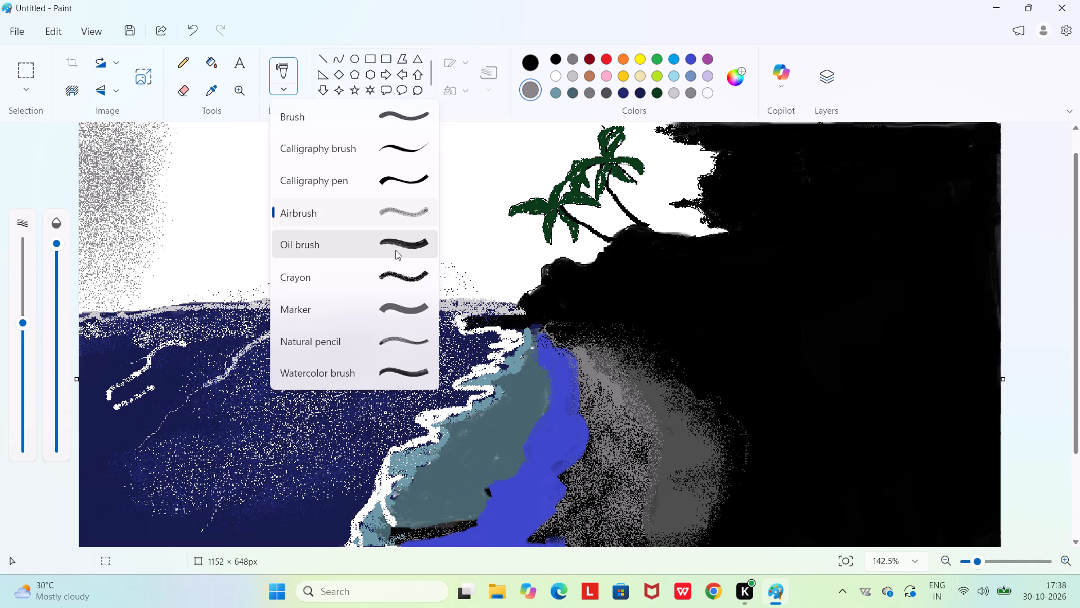
left_click(395, 302)
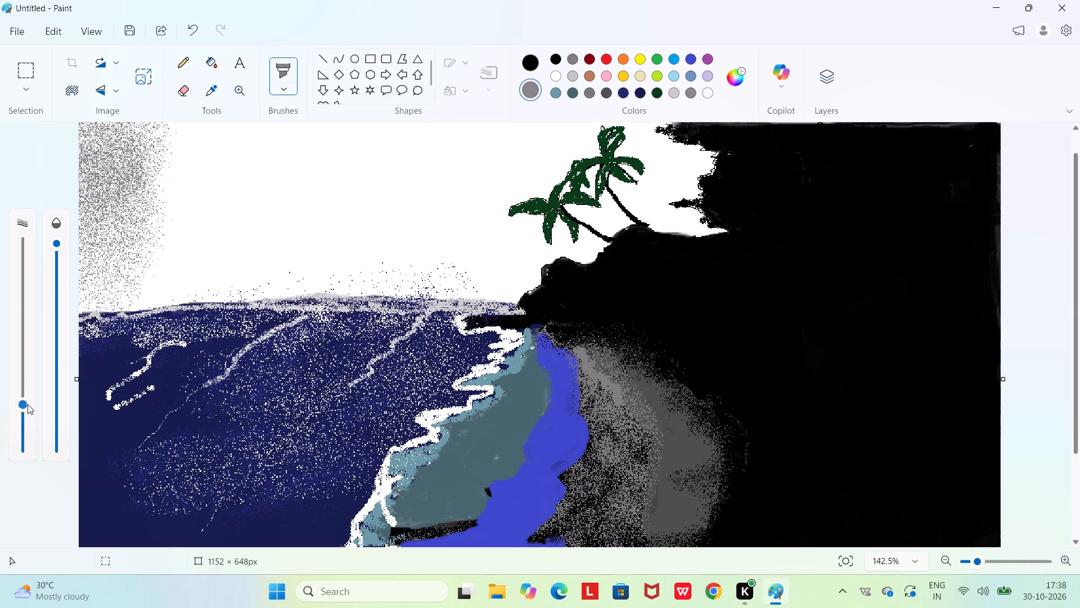
left_click_drag(27, 405, 28, 462)
left_click_drag(28, 462, 28, 434)
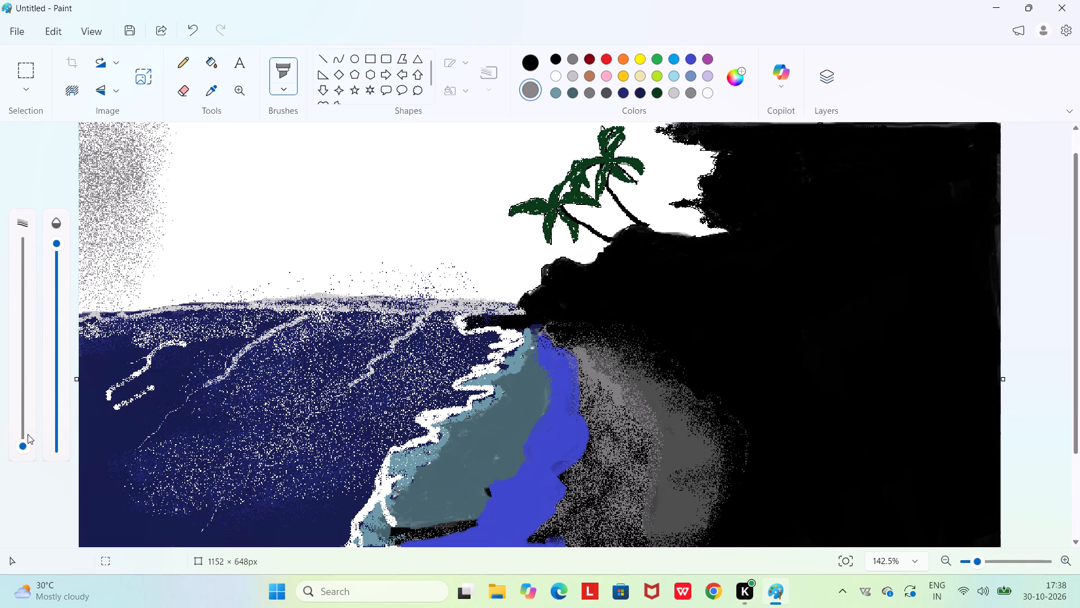
left_click_drag(28, 434, 25, 448)
left_click_drag(25, 448, 25, 418)
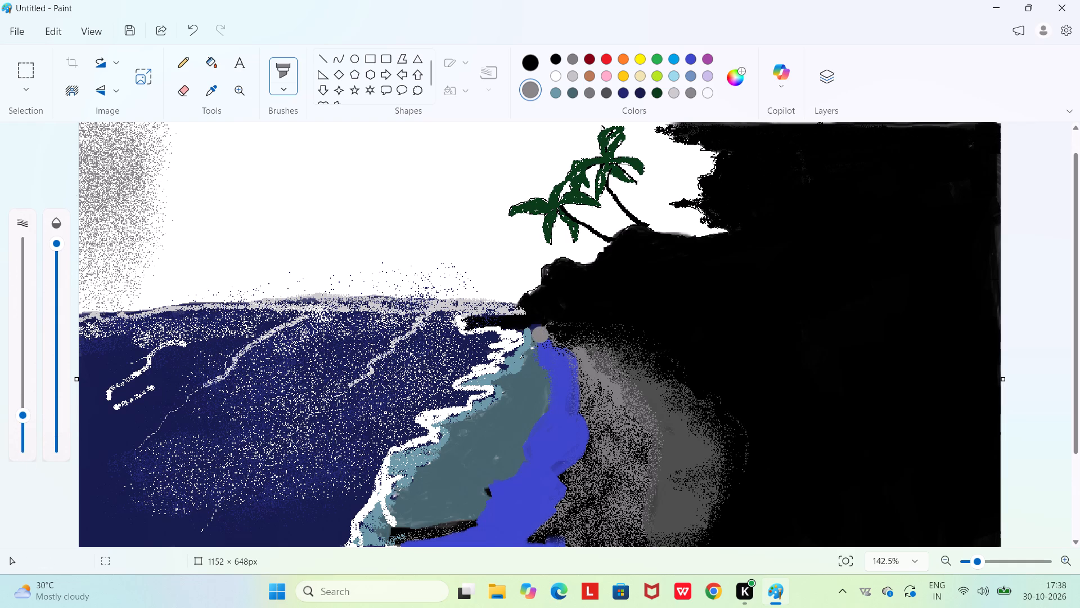
left_click_drag(91, 168, 99, 124)
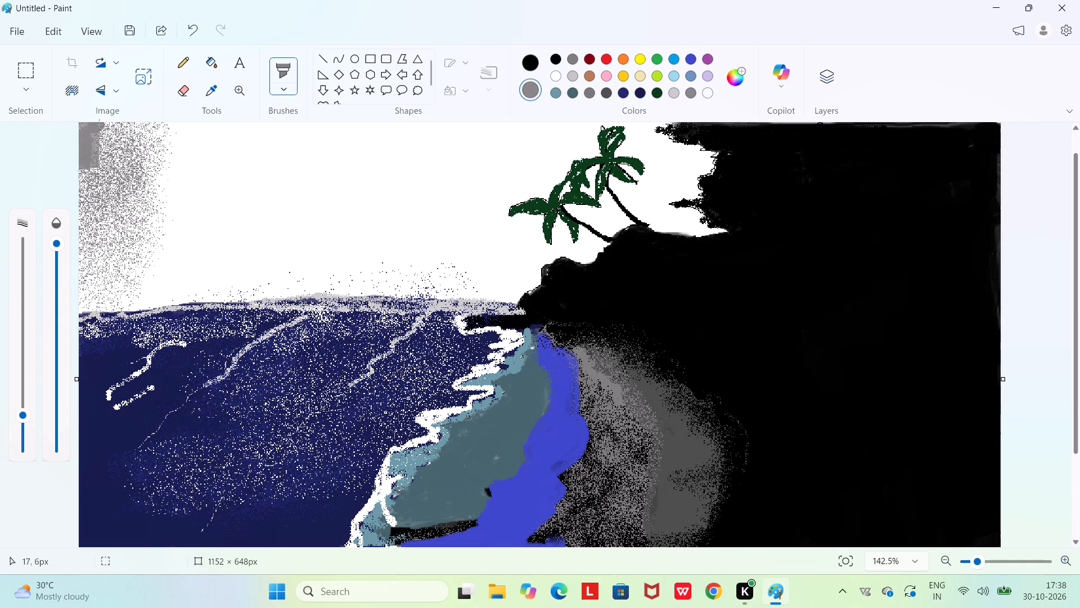
left_click_drag(99, 124, 86, 138)
left_click_drag(86, 138, 83, 181)
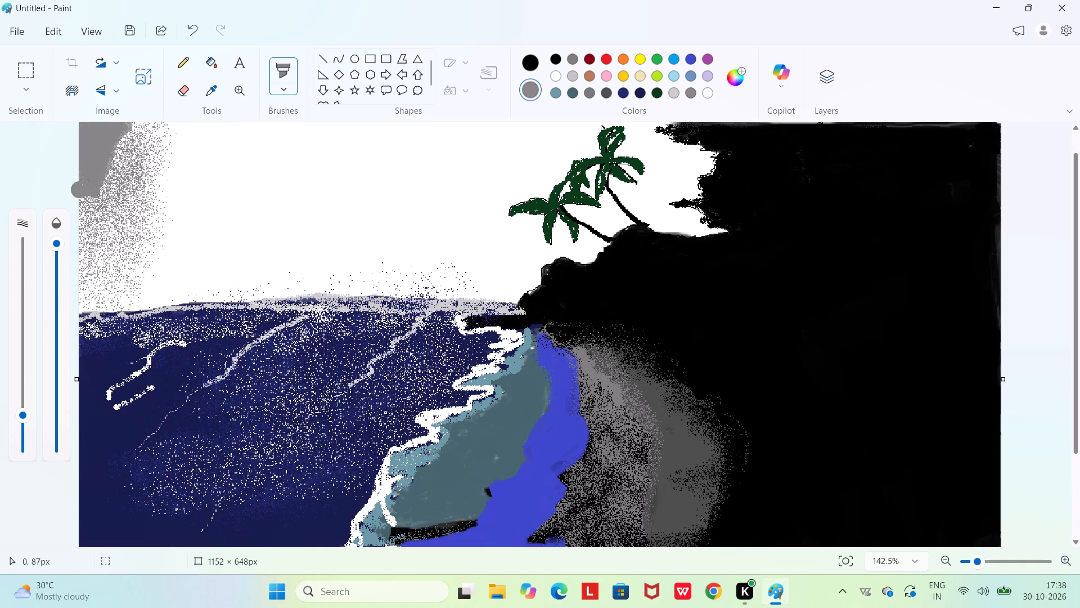
left_click_drag(83, 181, 78, 223)
Continue the solid grey marker band down the sky's left edge to the horizon and extend it rightwards along the top edge.
left_click_drag(78, 223, 95, 209)
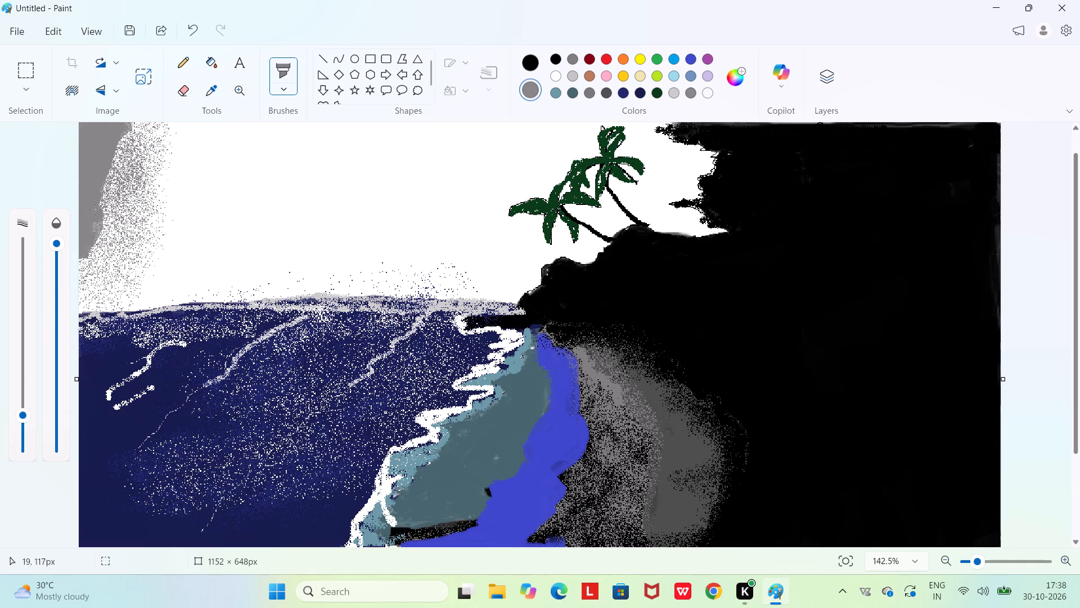
left_click_drag(95, 209, 105, 238)
left_click_drag(105, 238, 79, 283)
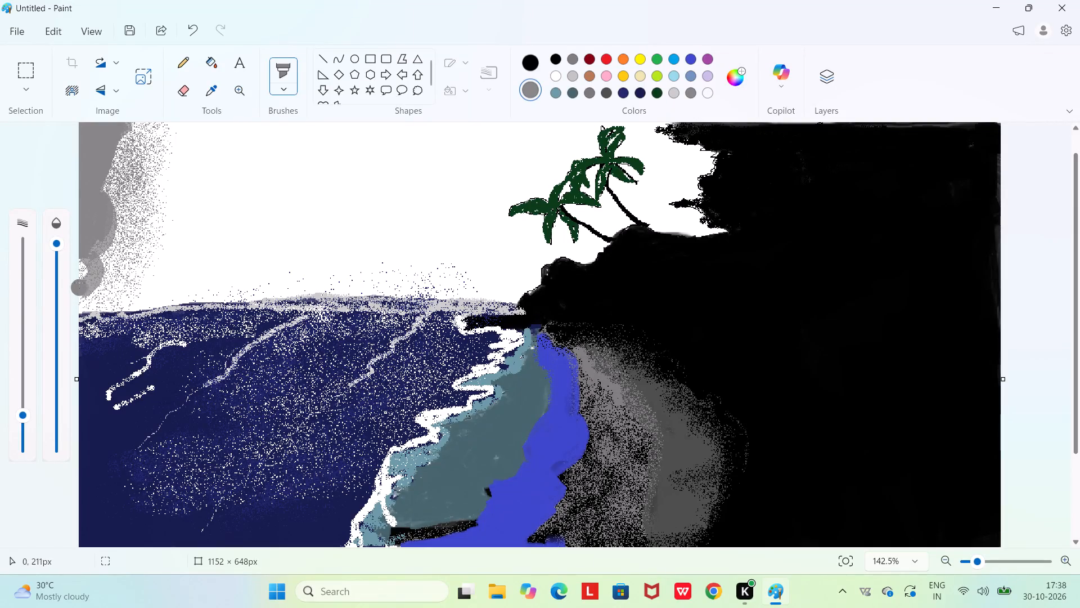
left_click_drag(79, 283, 80, 306)
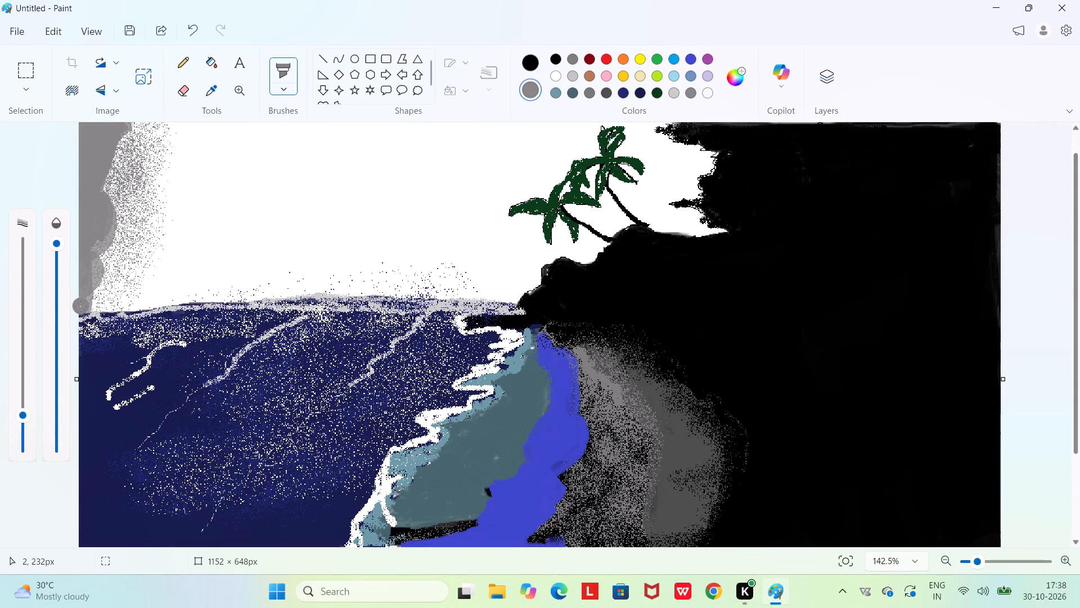
left_click_drag(80, 306, 83, 311)
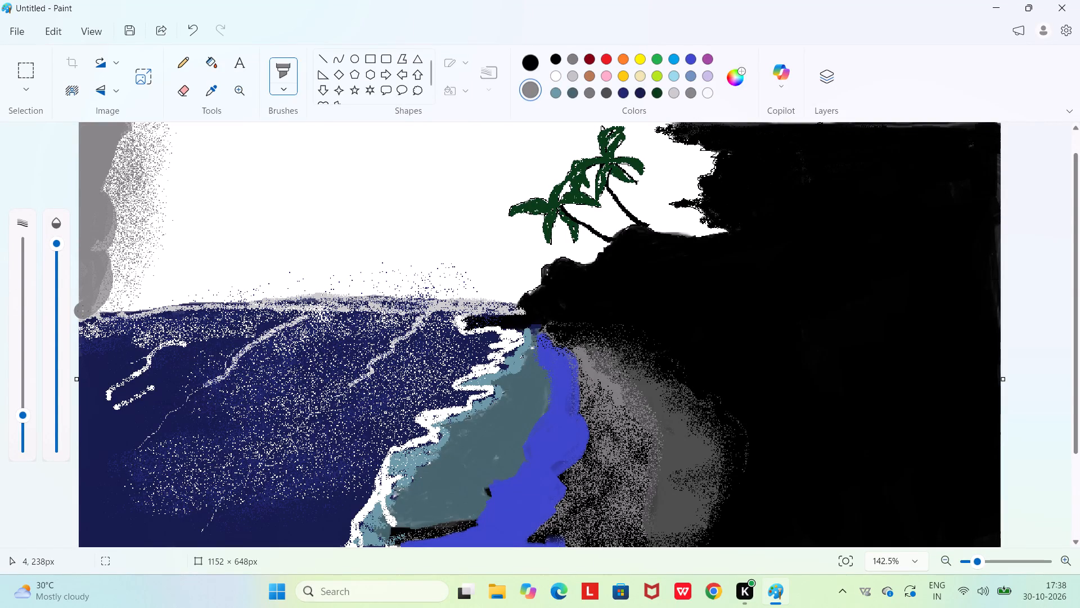
left_click_drag(83, 311, 94, 233)
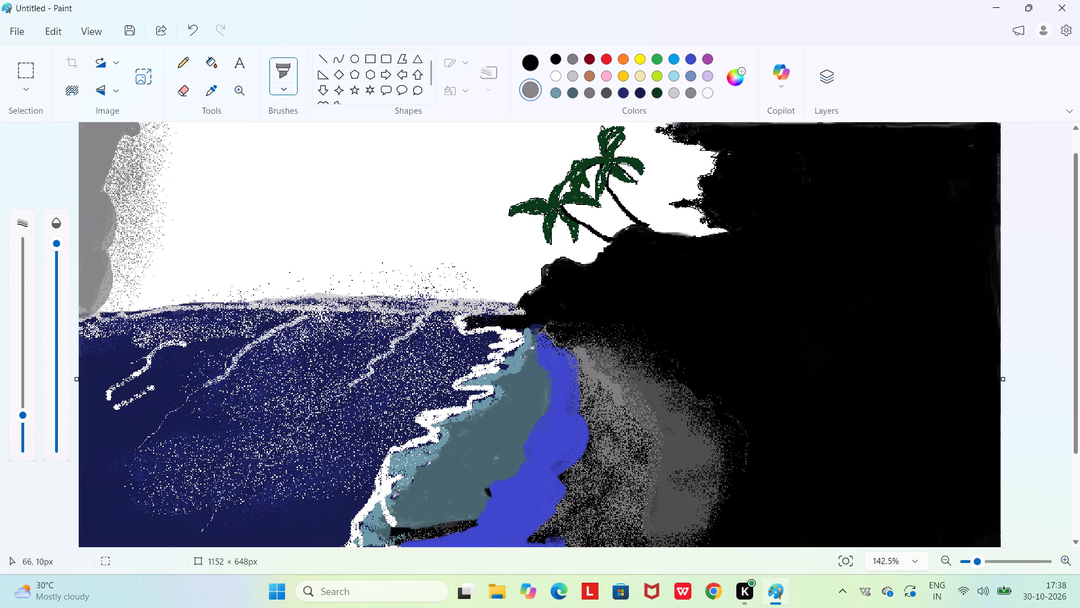
left_click_drag(132, 128, 162, 128)
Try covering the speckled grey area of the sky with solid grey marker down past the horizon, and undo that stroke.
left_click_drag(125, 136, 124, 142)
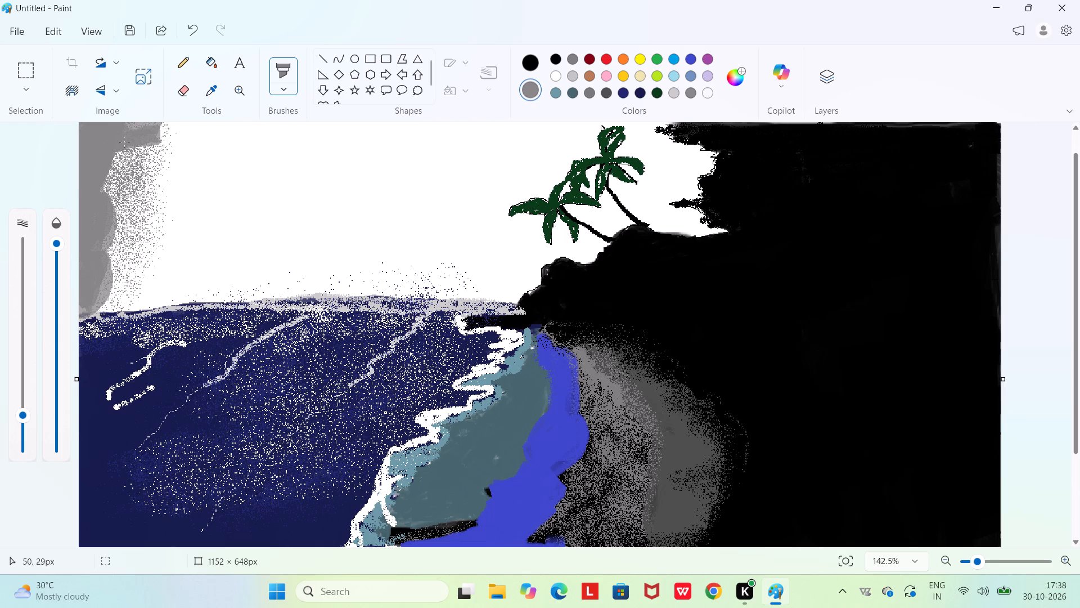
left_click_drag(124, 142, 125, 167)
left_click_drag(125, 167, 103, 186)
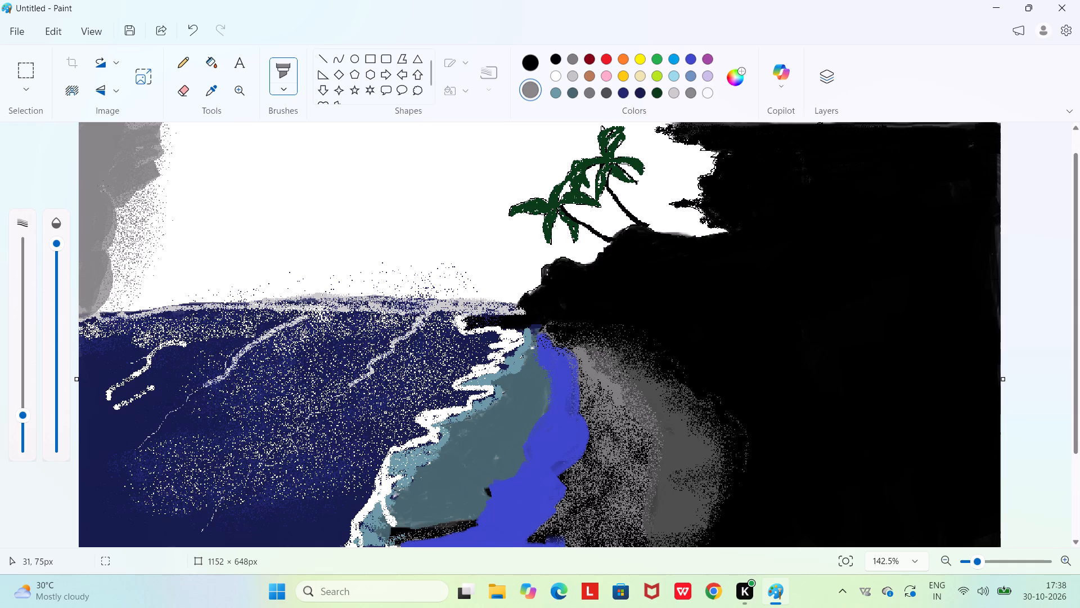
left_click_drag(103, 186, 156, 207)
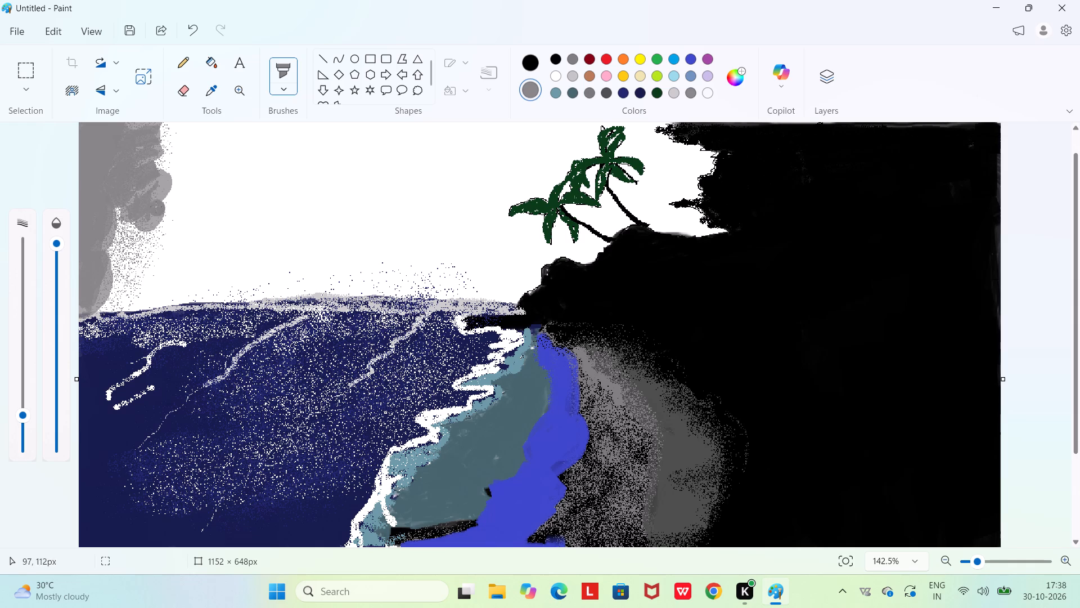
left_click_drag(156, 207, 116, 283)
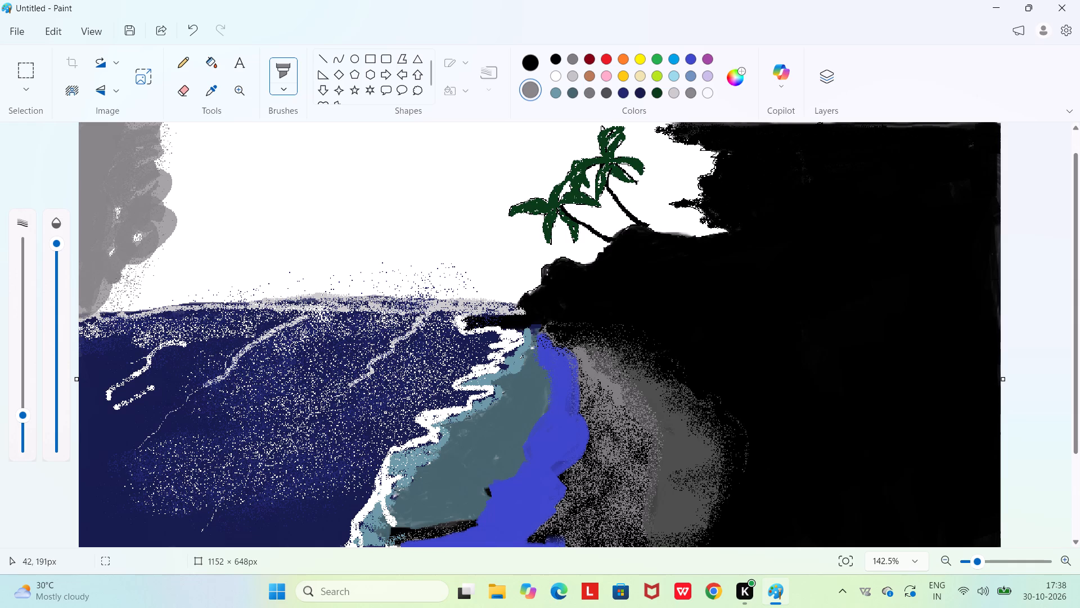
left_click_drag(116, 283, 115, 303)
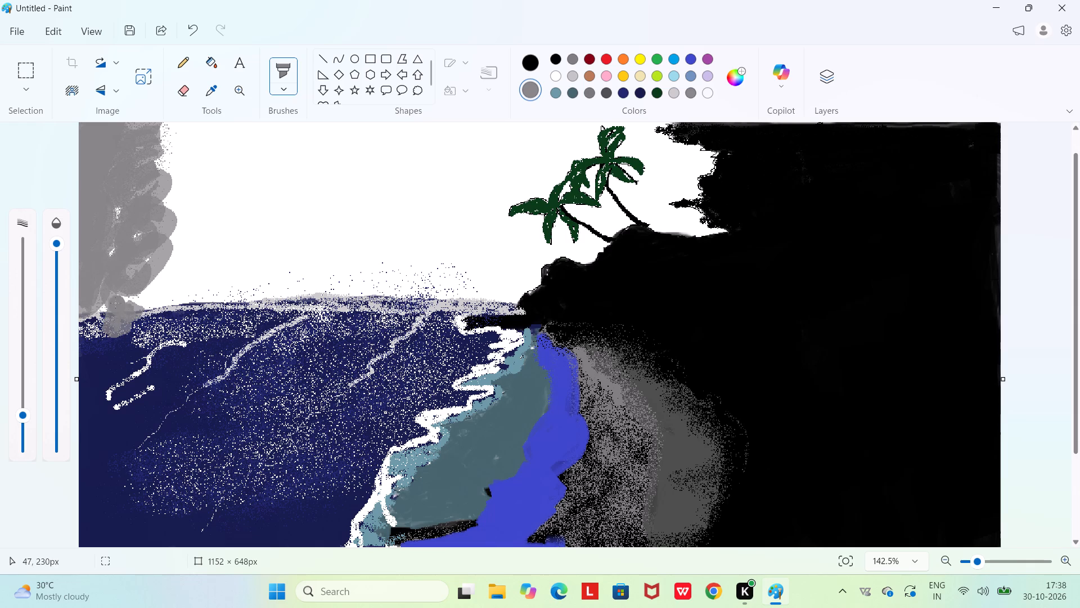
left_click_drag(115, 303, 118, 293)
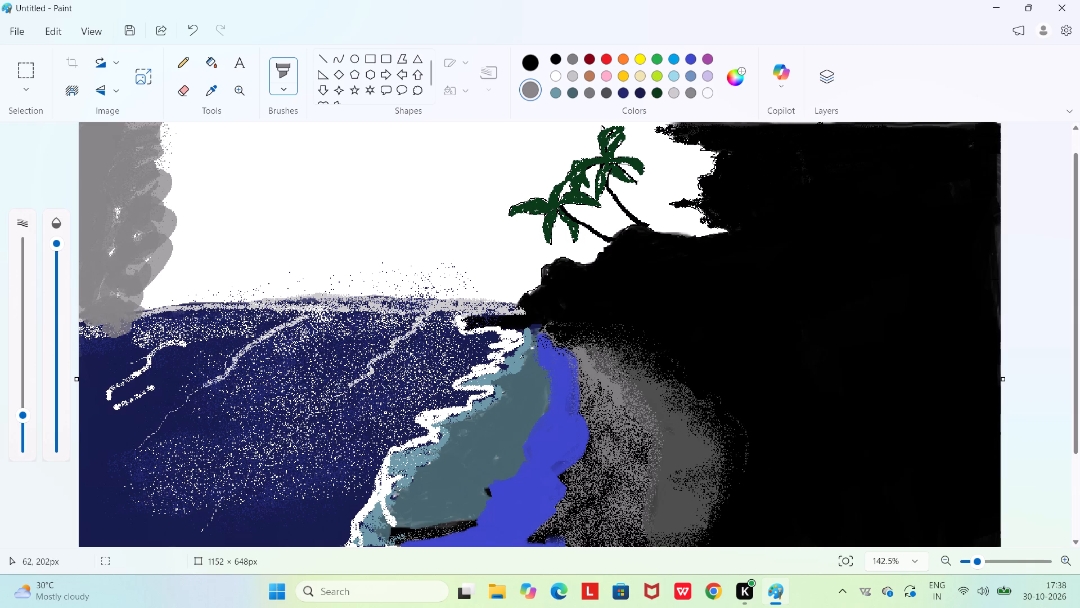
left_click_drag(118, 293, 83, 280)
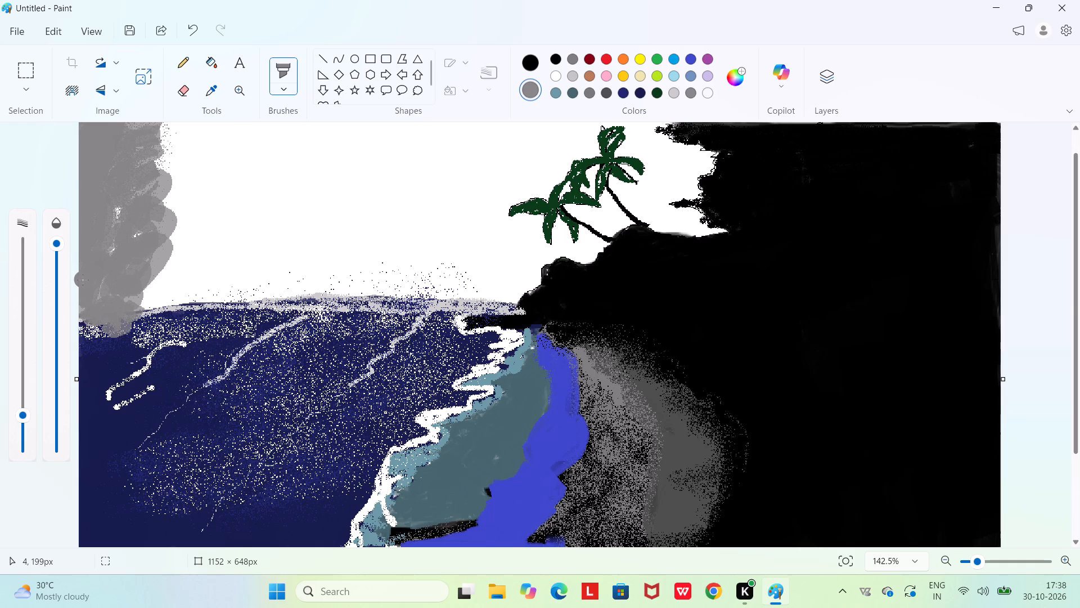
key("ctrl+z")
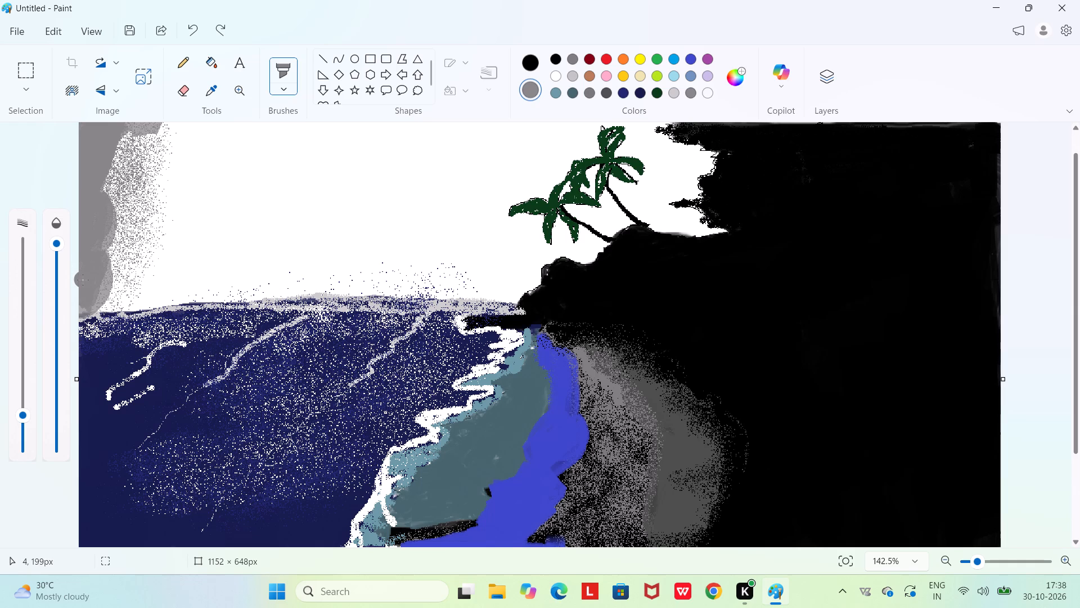
Widen the solid grey marker band over the speckles along the sky's left edge, from the canvas top down to the horizon.
left_click(132, 135)
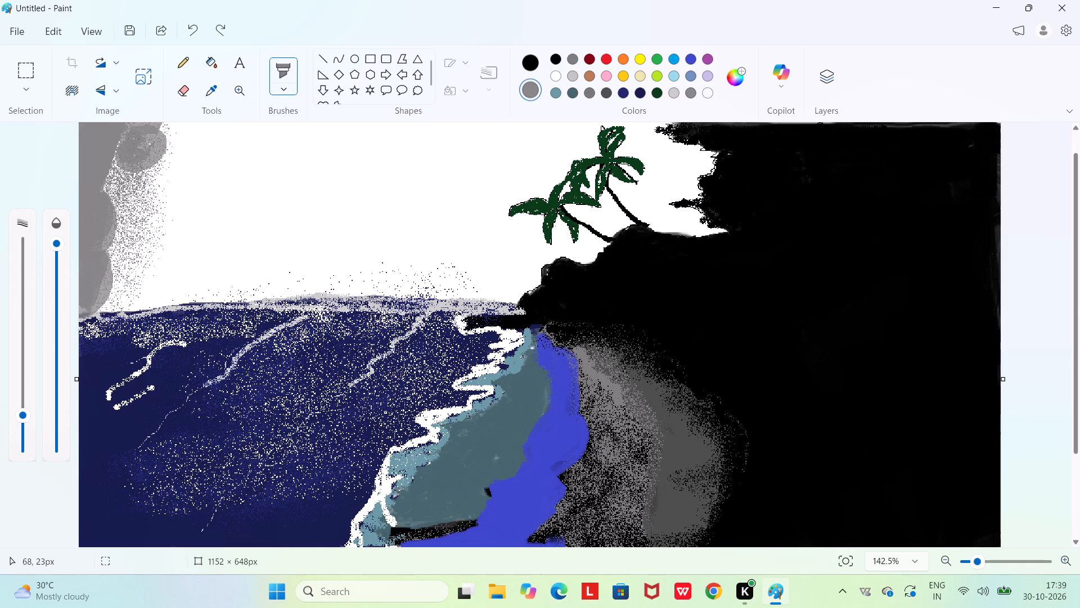
left_click_drag(125, 146, 113, 169)
left_click_drag(113, 169, 124, 222)
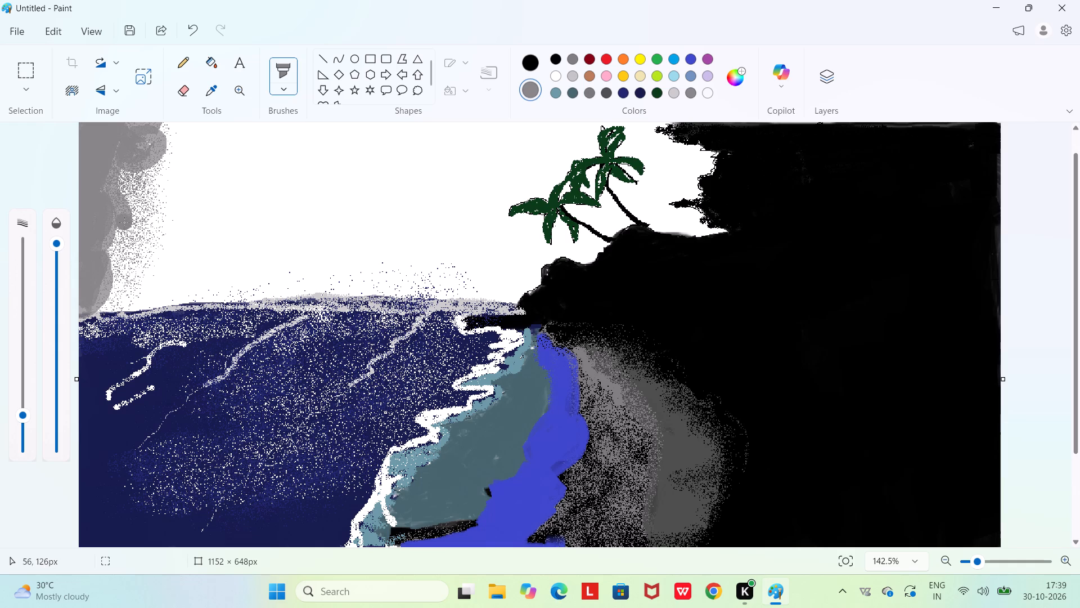
left_click_drag(124, 222, 115, 277)
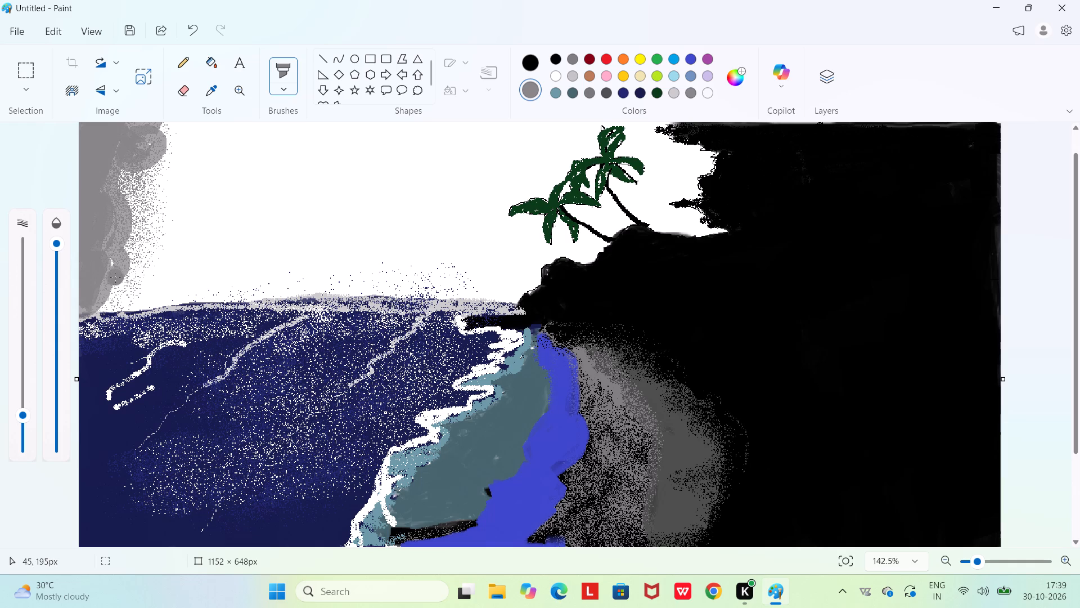
left_click_drag(115, 277, 112, 263)
left_click_drag(112, 266, 114, 298)
left_click_drag(114, 298, 110, 358)
key("ctrl+z")
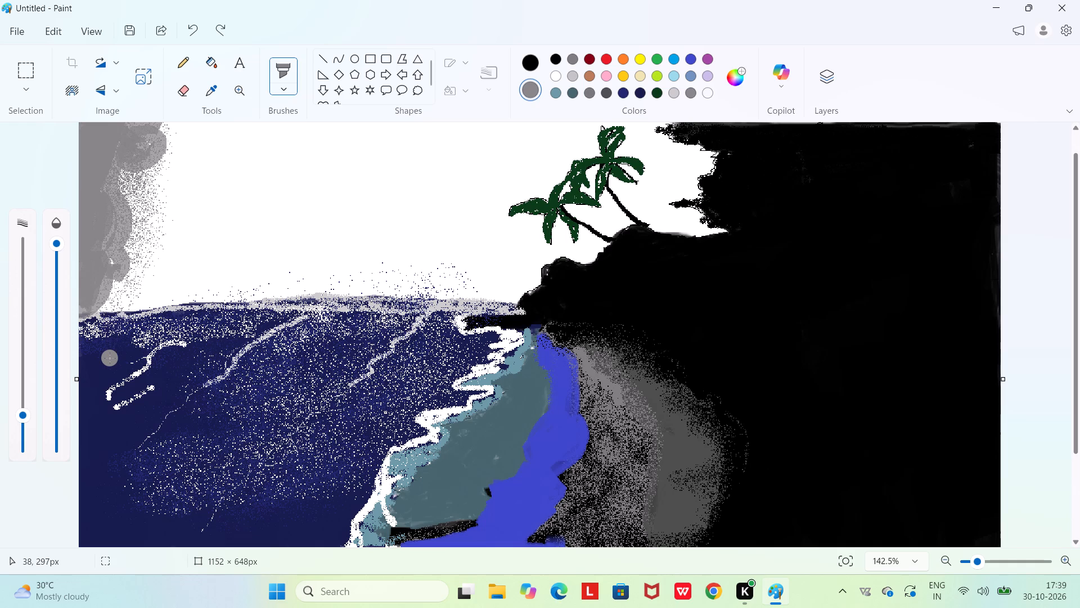
Extend the solid grey further right over the remaining sky speckles, from below the top patch down to the horizon.
left_click_drag(118, 285, 112, 294)
left_click_drag(112, 294, 109, 275)
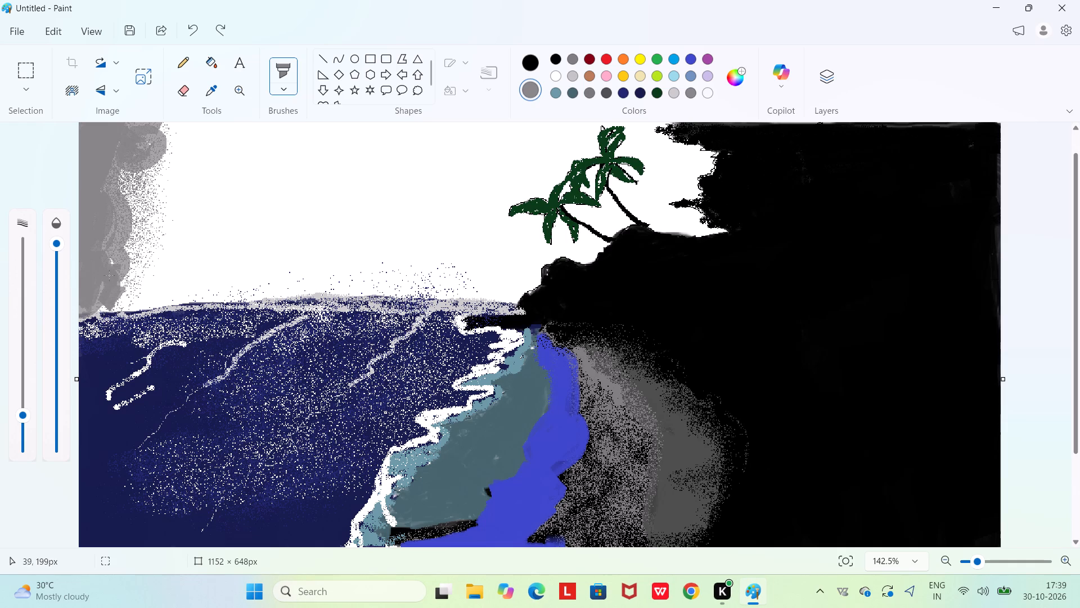
left_click_drag(109, 275, 109, 275)
left_click_drag(133, 176, 128, 178)
left_click_drag(128, 178, 135, 244)
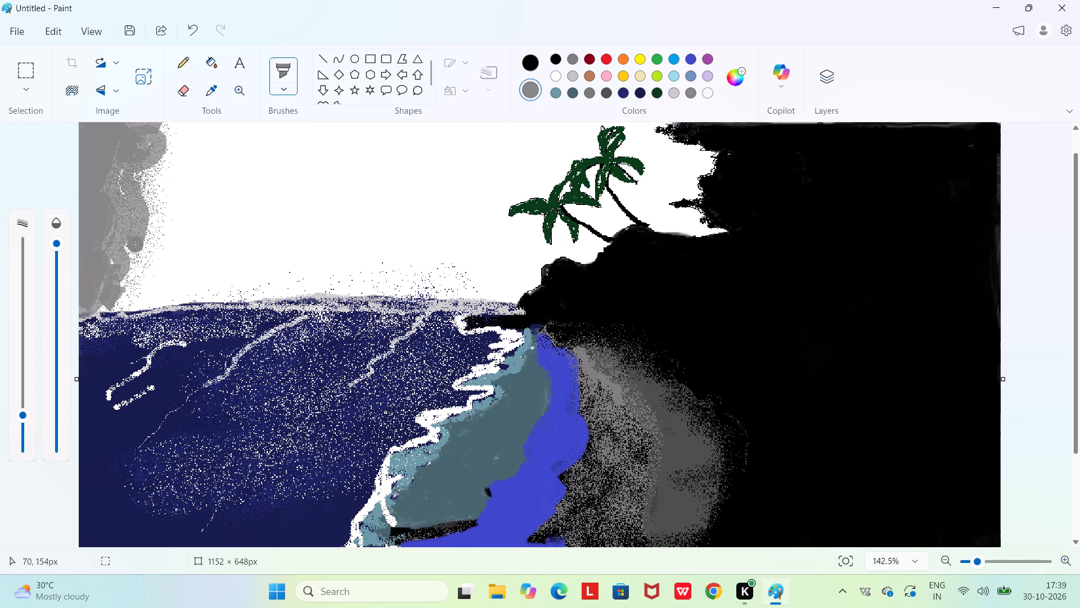
left_click_drag(135, 244, 124, 290)
left_click_drag(124, 290, 95, 305)
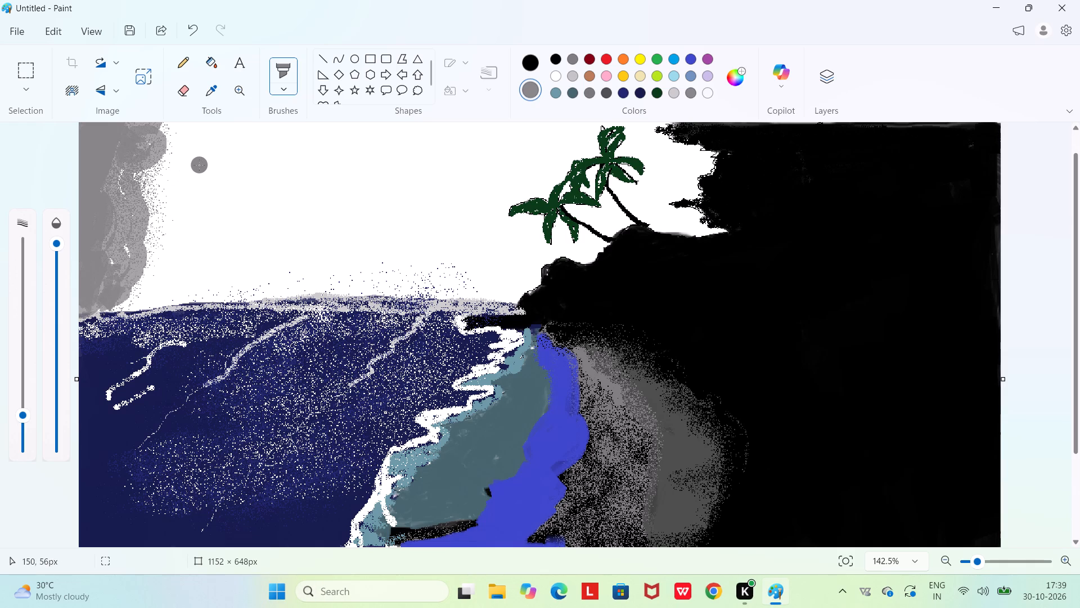
Extend the grey marker band rightwards along the sky's top edge and fill the speckled gaps left inside the grey area.
left_click_drag(172, 138, 224, 128)
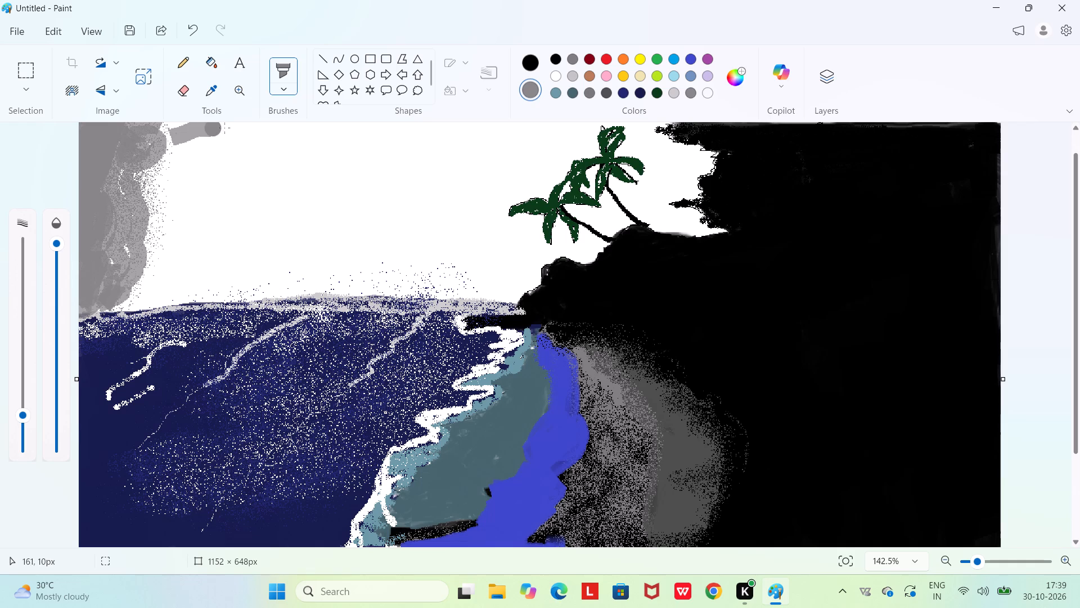
left_click_drag(224, 128, 164, 159)
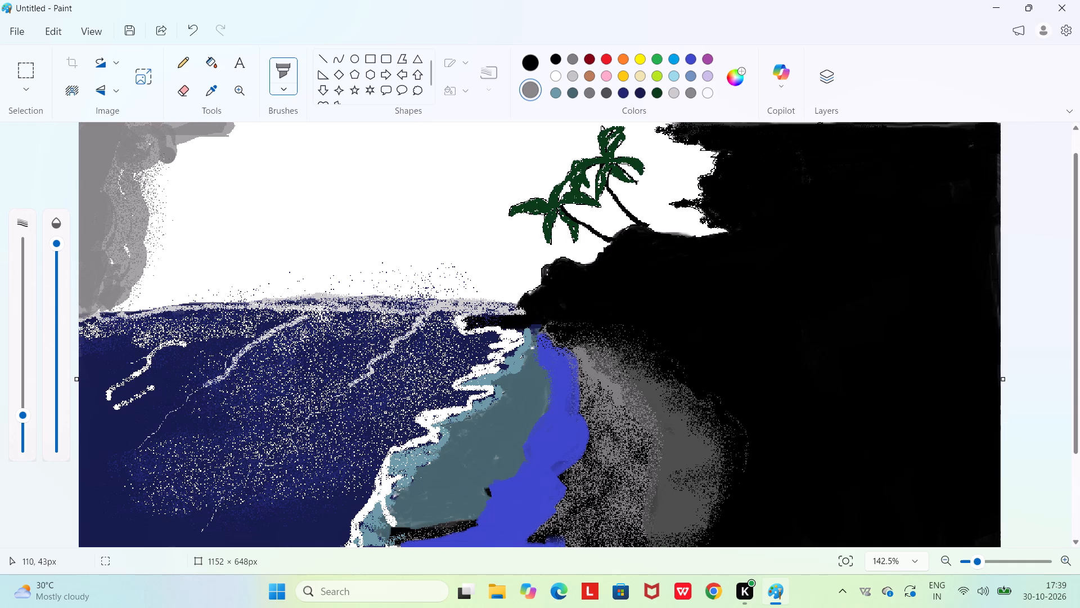
left_click_drag(164, 159, 124, 194)
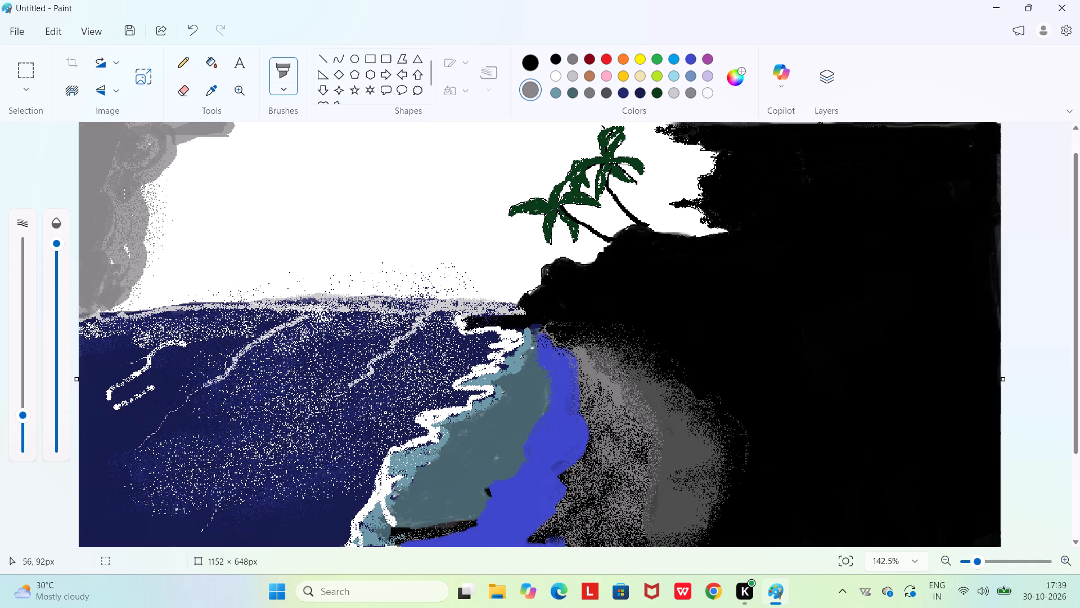
left_click_drag(128, 254, 129, 265)
left_click_drag(129, 265, 111, 267)
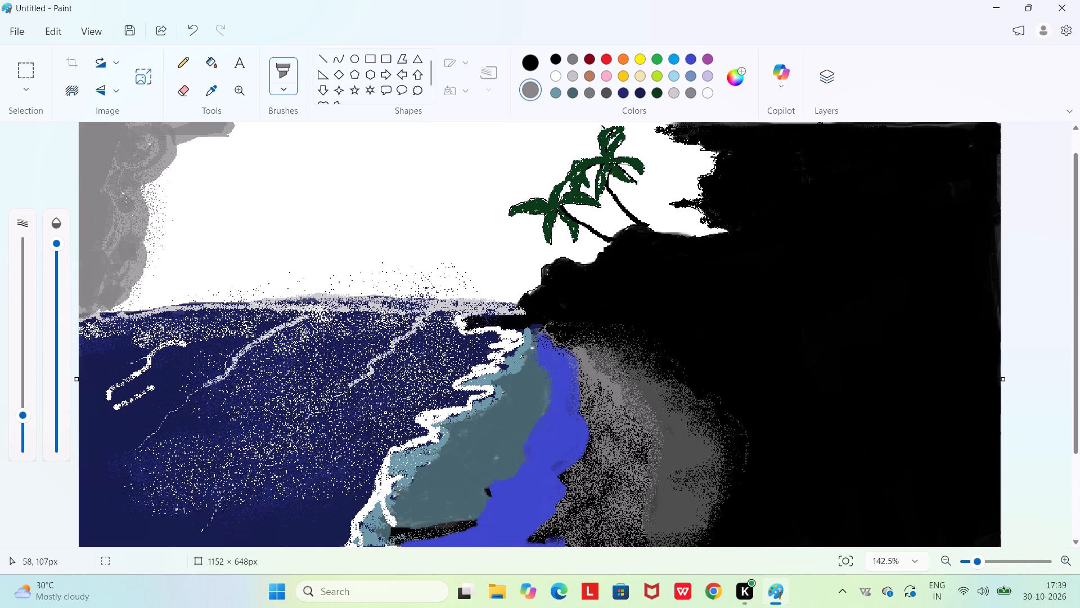
left_click(126, 196)
left_click_drag(205, 128, 227, 127)
left_click_drag(227, 127, 237, 125)
Set the primary colour to dark grey #454545 and paint a marker band along the grey sky patch's top edge to the canvas's left corner.
left_click(536, 62)
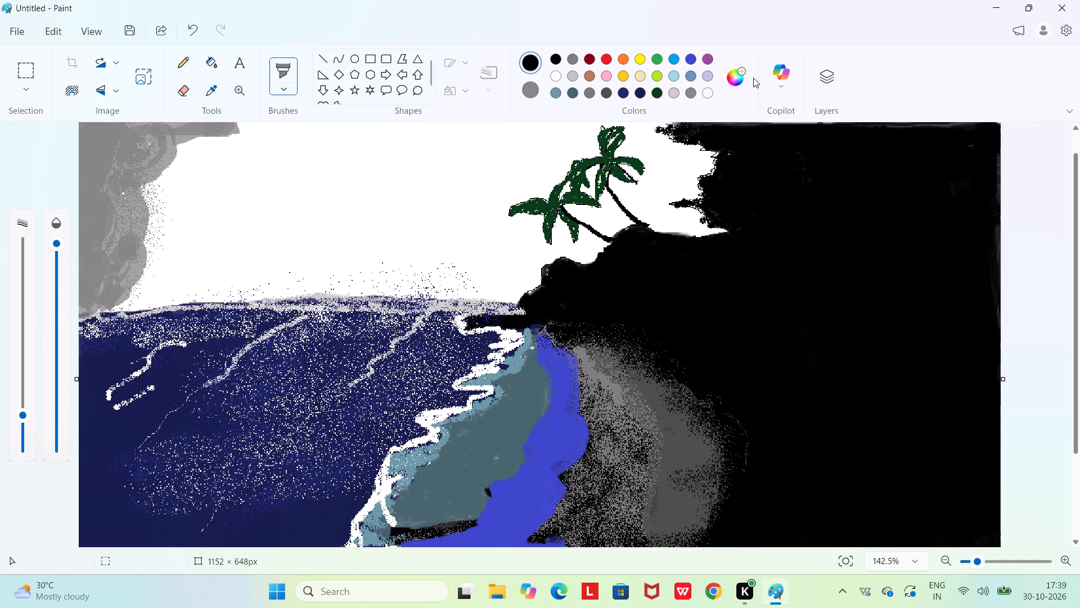
left_click(730, 78)
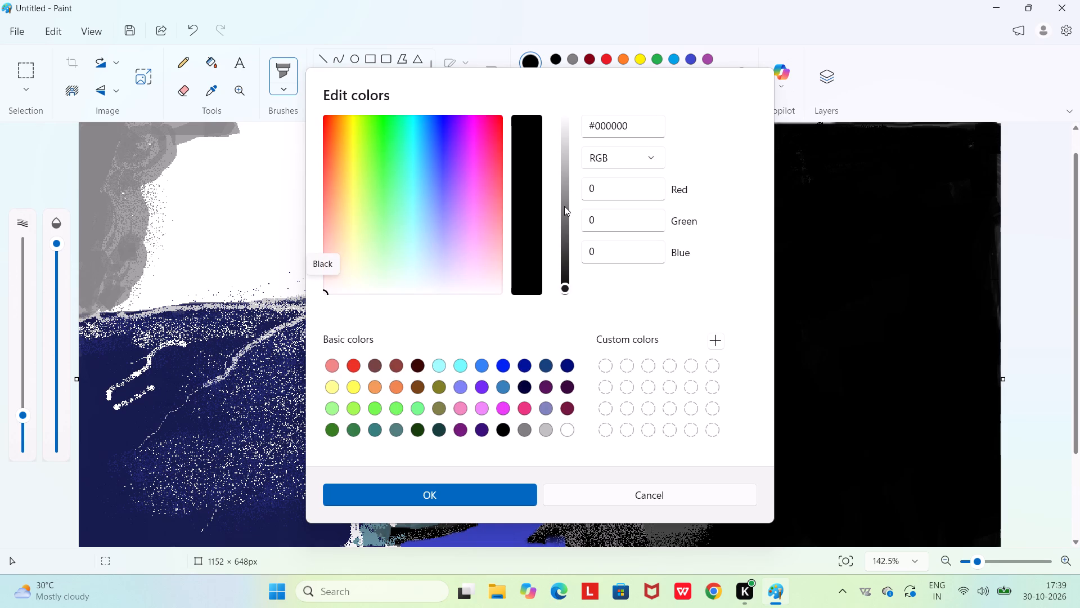
left_click(564, 209)
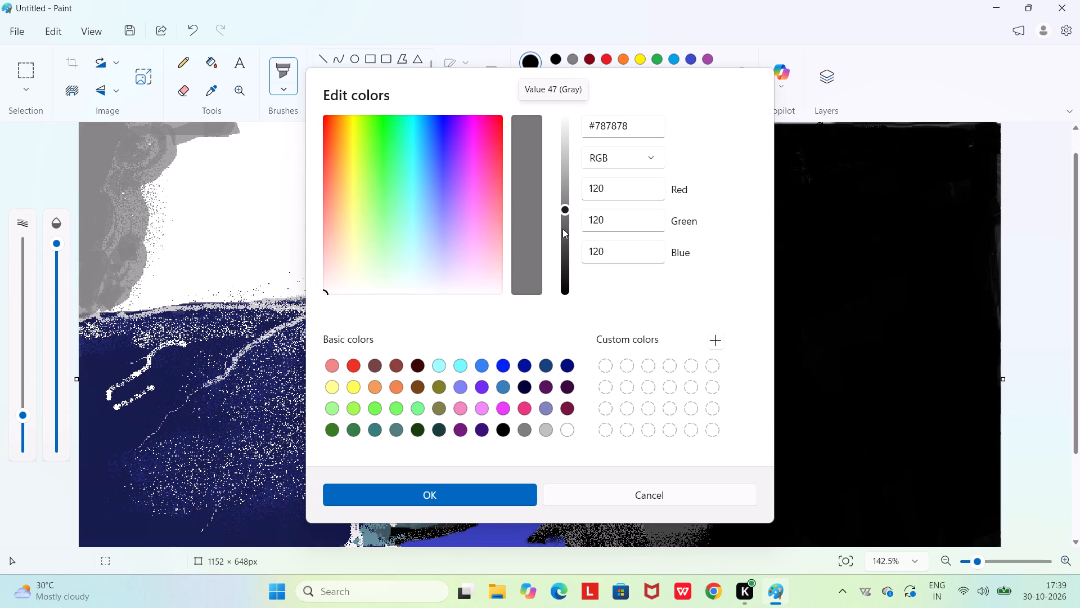
left_click(562, 229)
left_click(562, 243)
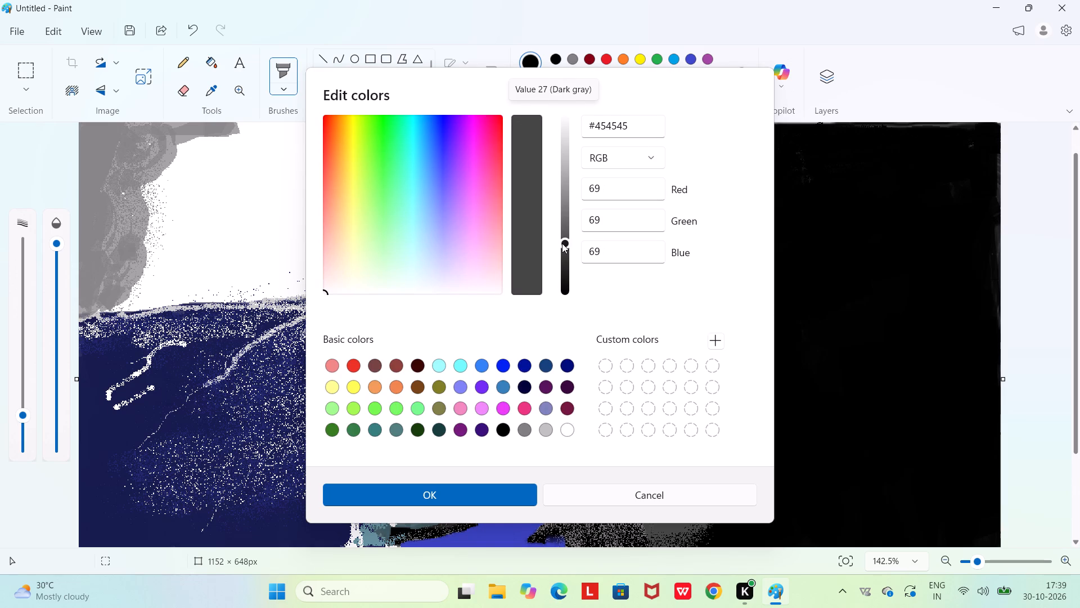
left_click(434, 497)
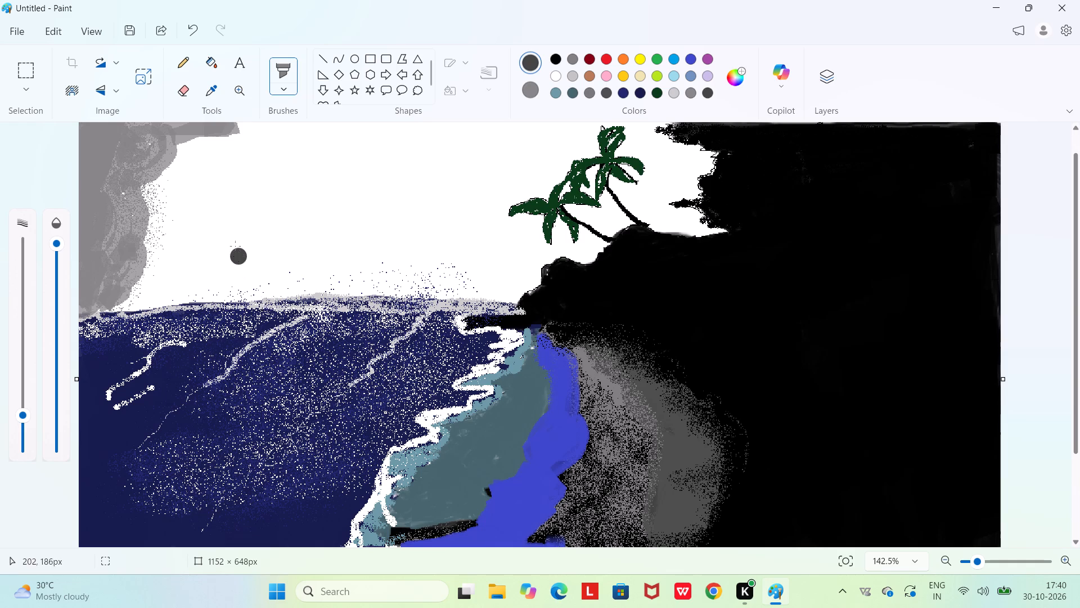
left_click_drag(203, 144, 182, 155)
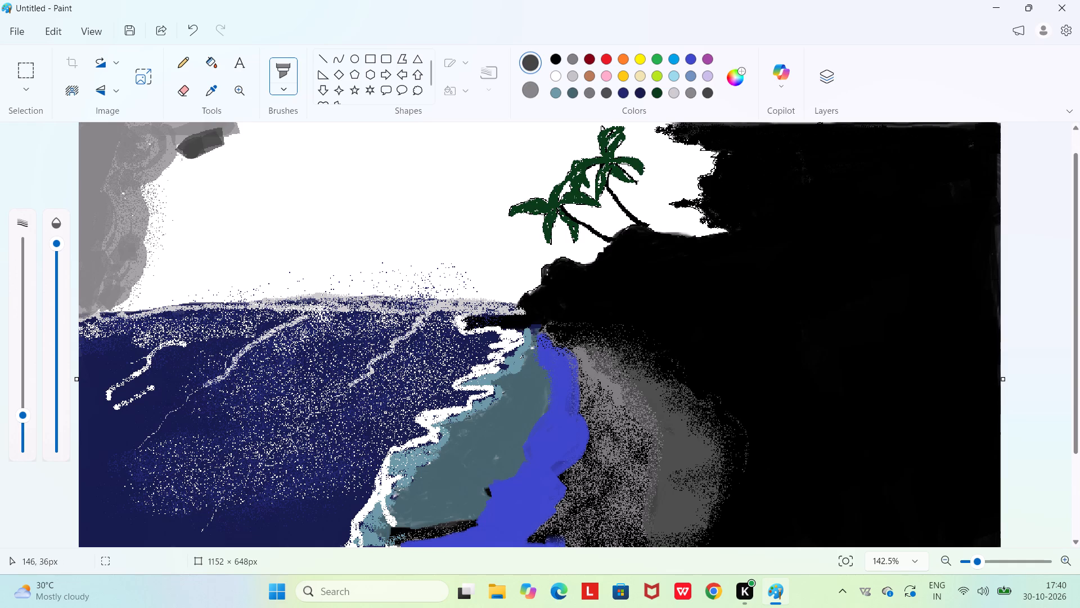
left_click_drag(182, 155, 222, 134)
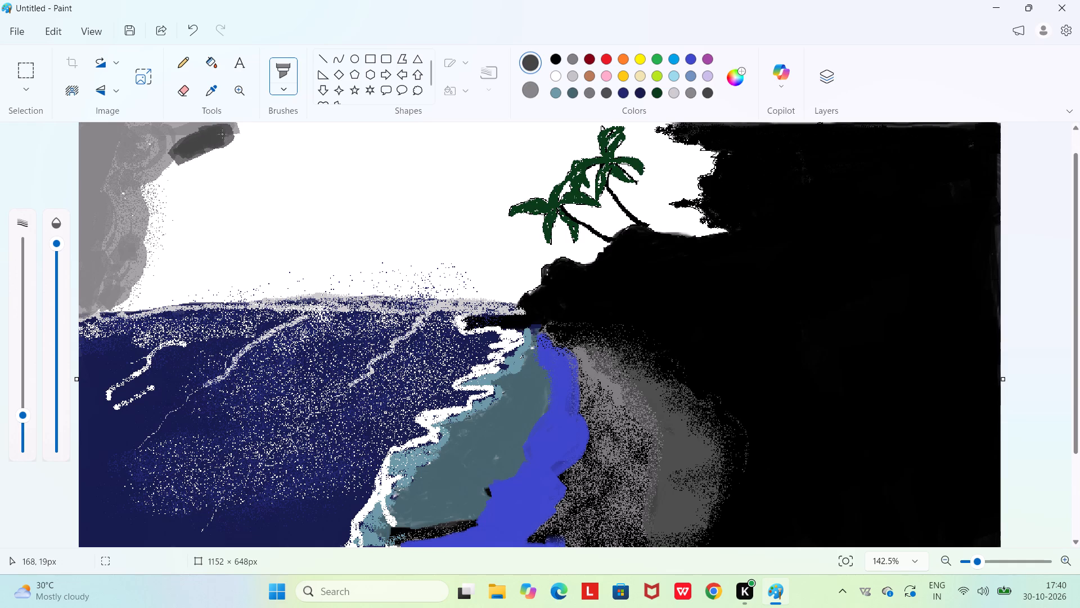
left_click_drag(222, 134, 197, 128)
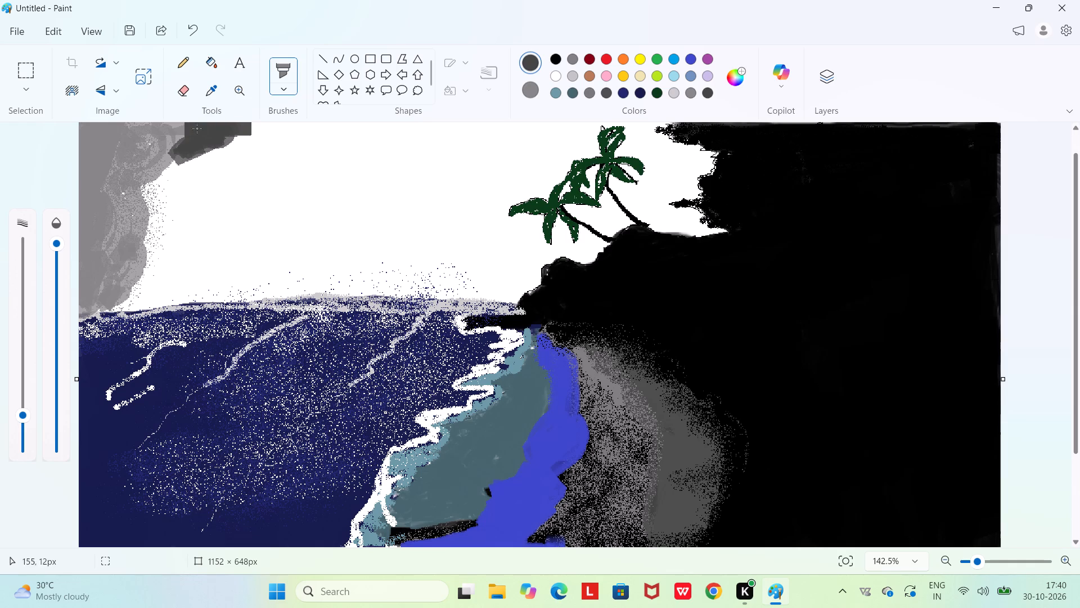
left_click_drag(197, 128, 78, 131)
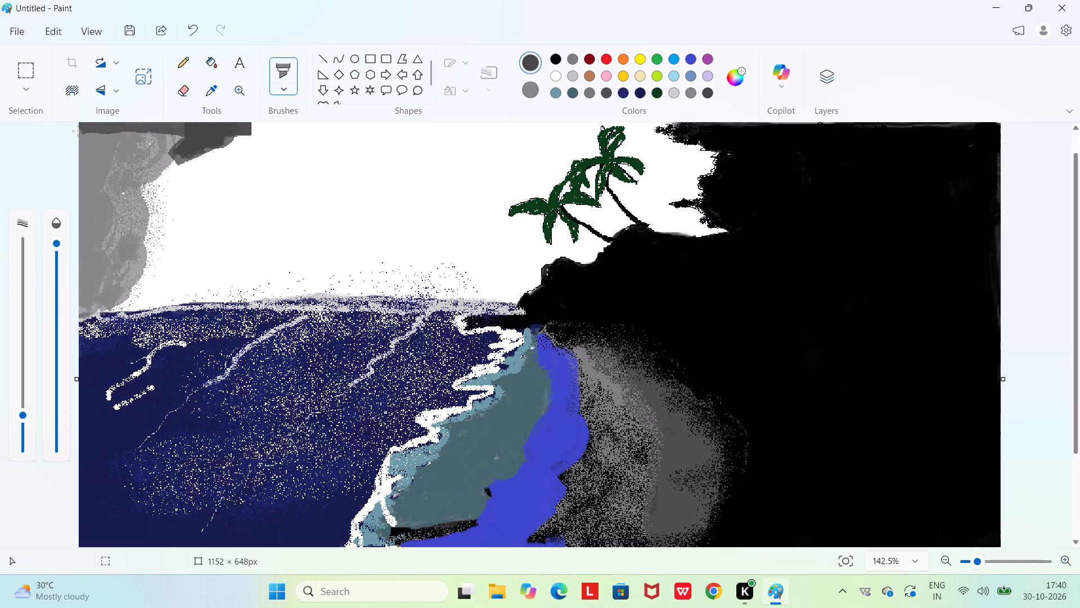
left_click_drag(78, 131, 93, 127)
Cover the mid-grey sky patch along the canvas's left edge with dark grey marker strokes, from the top band down to the horizon.
left_click_drag(93, 127, 74, 316)
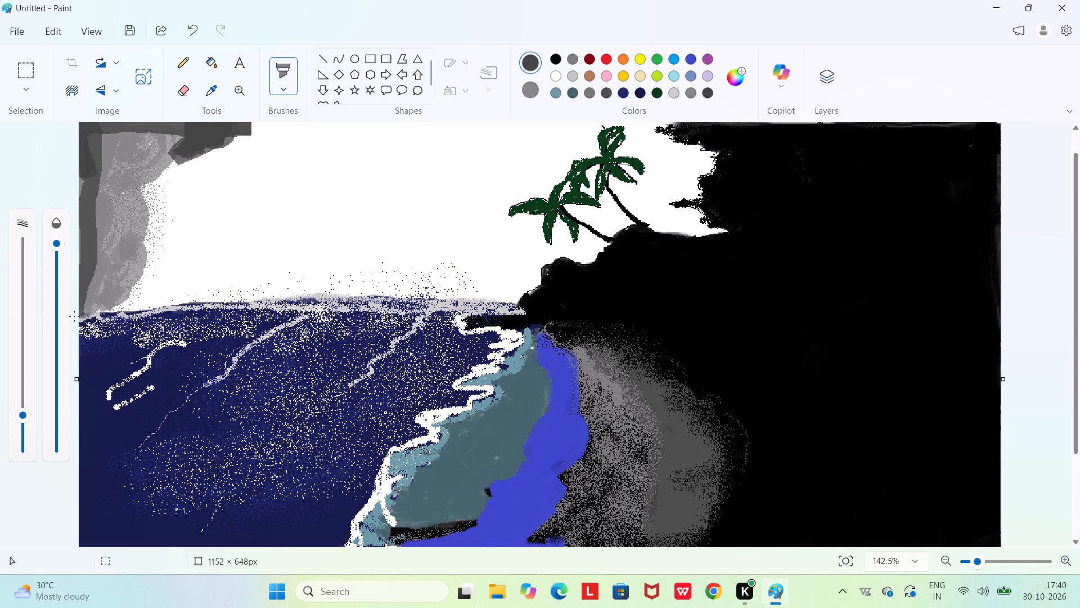
left_click_drag(74, 316, 100, 238)
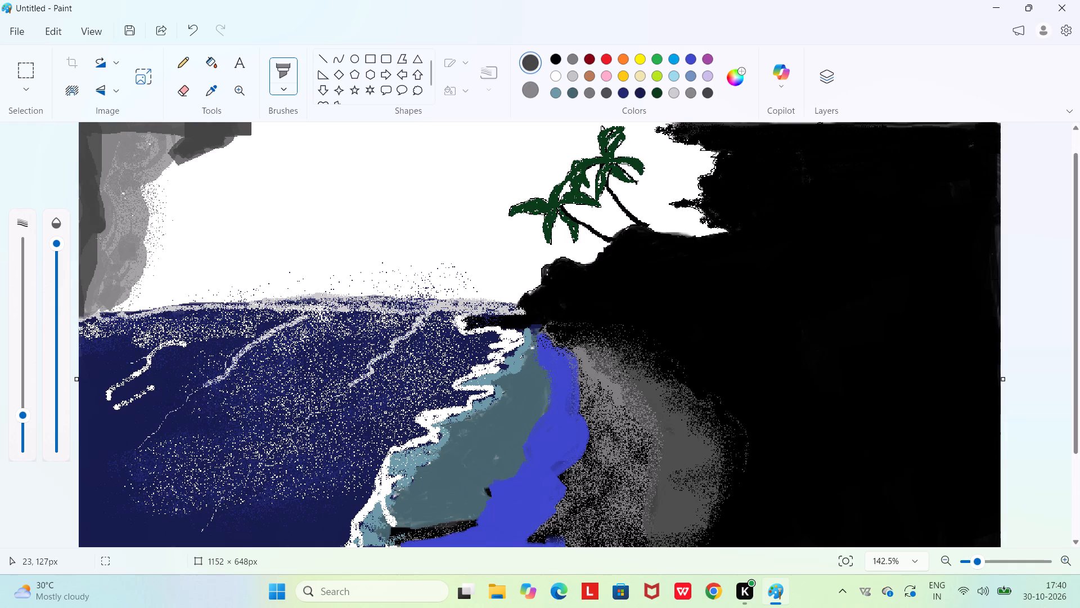
left_click_drag(100, 238, 97, 275)
left_click_drag(109, 140, 115, 167)
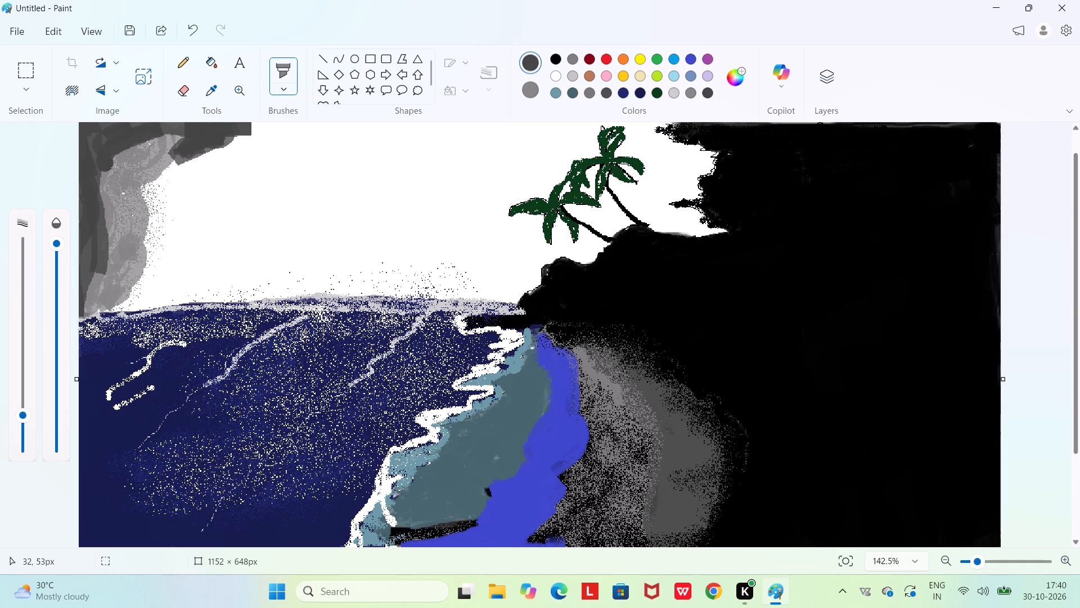
left_click_drag(115, 167, 147, 166)
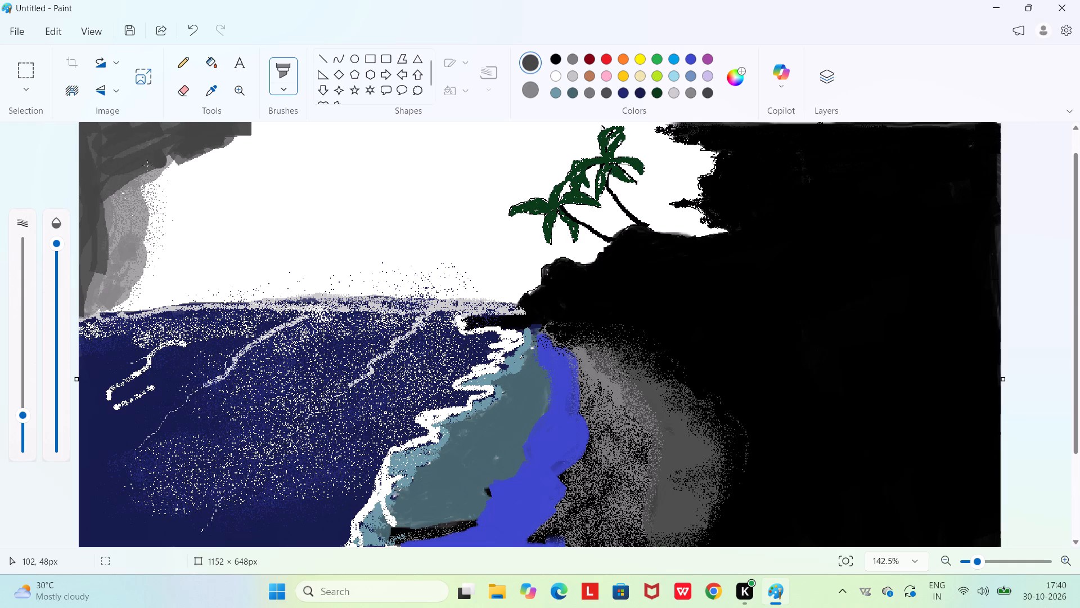
left_click_drag(147, 166, 109, 236)
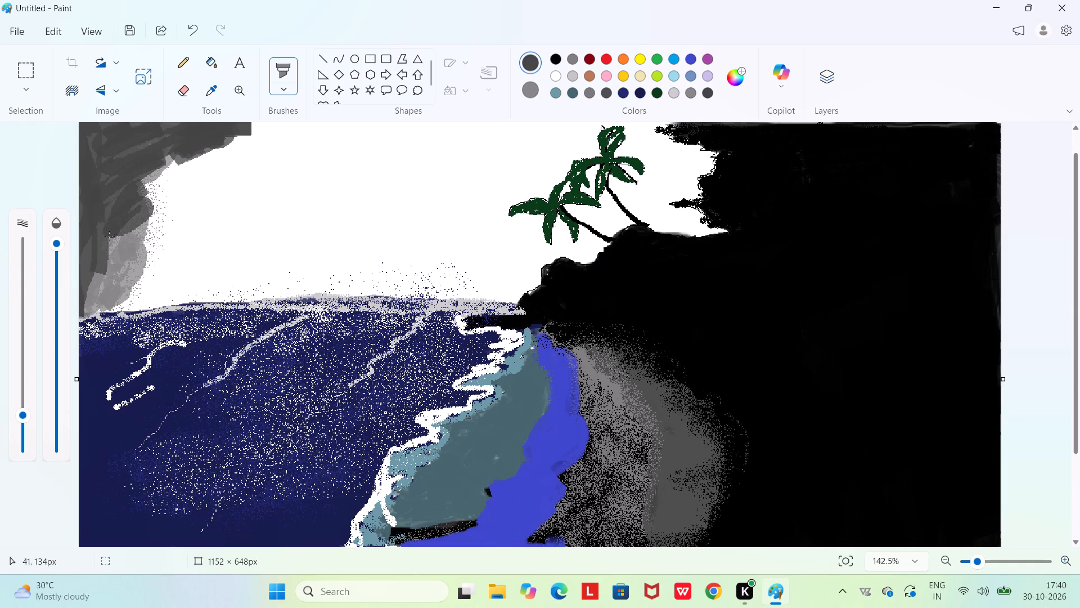
left_click_drag(109, 236, 108, 302)
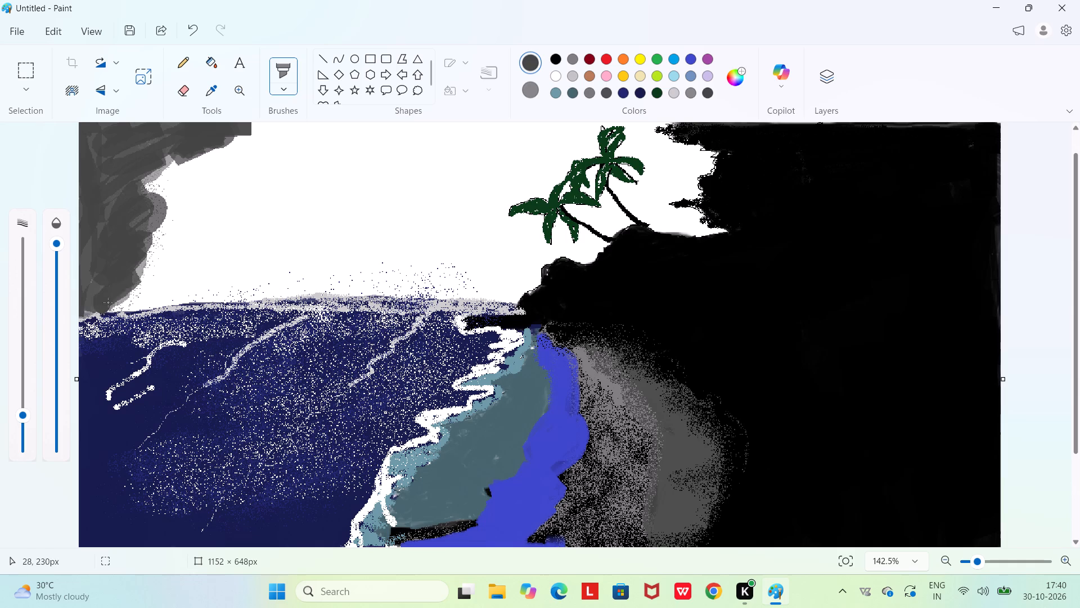
Layer a second dark grey marker coat over the lighter streaks inside the left sky patch, down to the horizon.
left_click_drag(108, 302, 89, 171)
left_click_drag(89, 171, 94, 160)
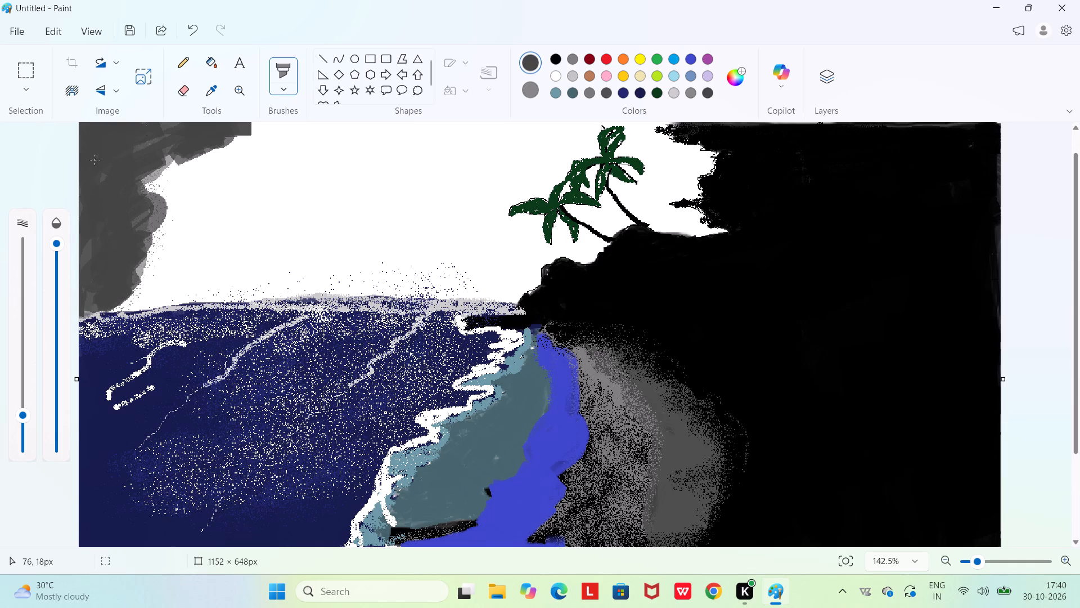
left_click_drag(94, 160, 102, 229)
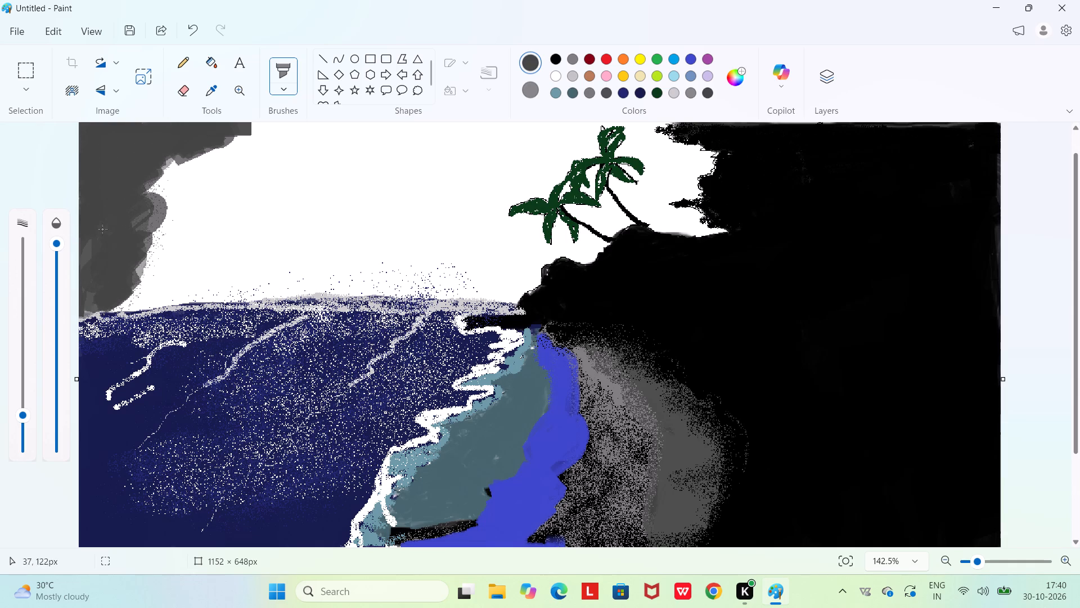
left_click_drag(102, 229, 97, 284)
left_click_drag(97, 284, 84, 257)
Darken and extend the grey sky patch's right edge down to the horizon and over the adjoining strip of speckled sea.
left_click_drag(84, 257, 133, 214)
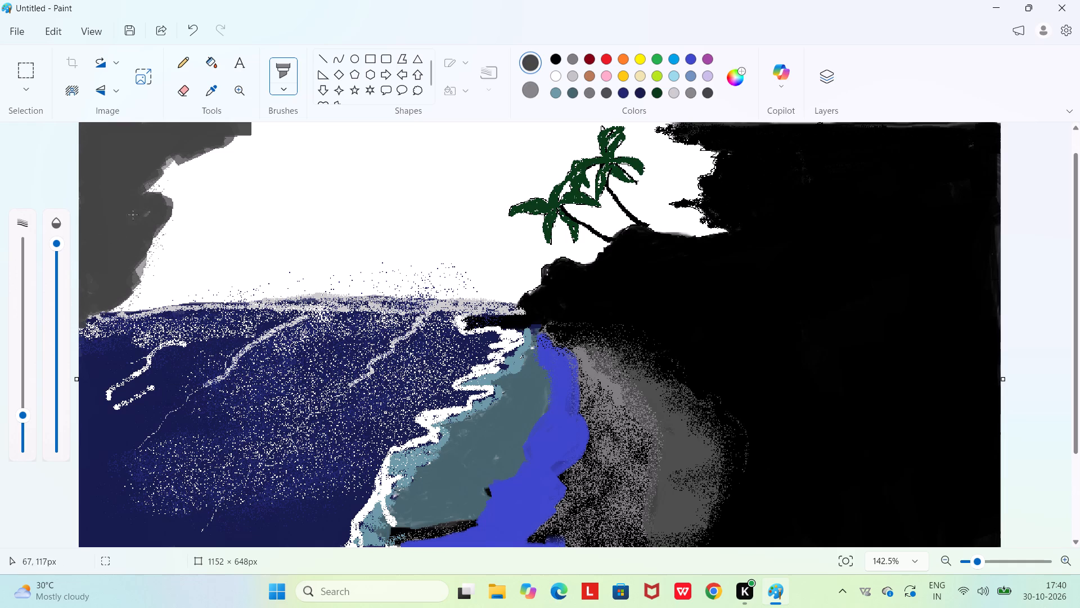
left_click_drag(133, 214, 159, 229)
left_click_drag(159, 229, 127, 288)
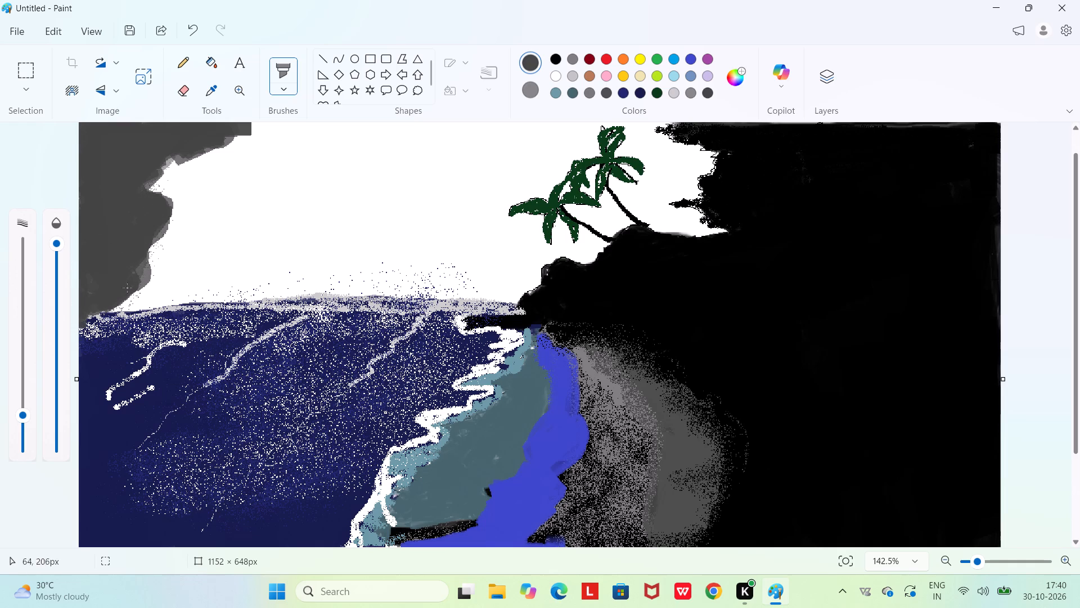
left_click_drag(127, 288, 138, 305)
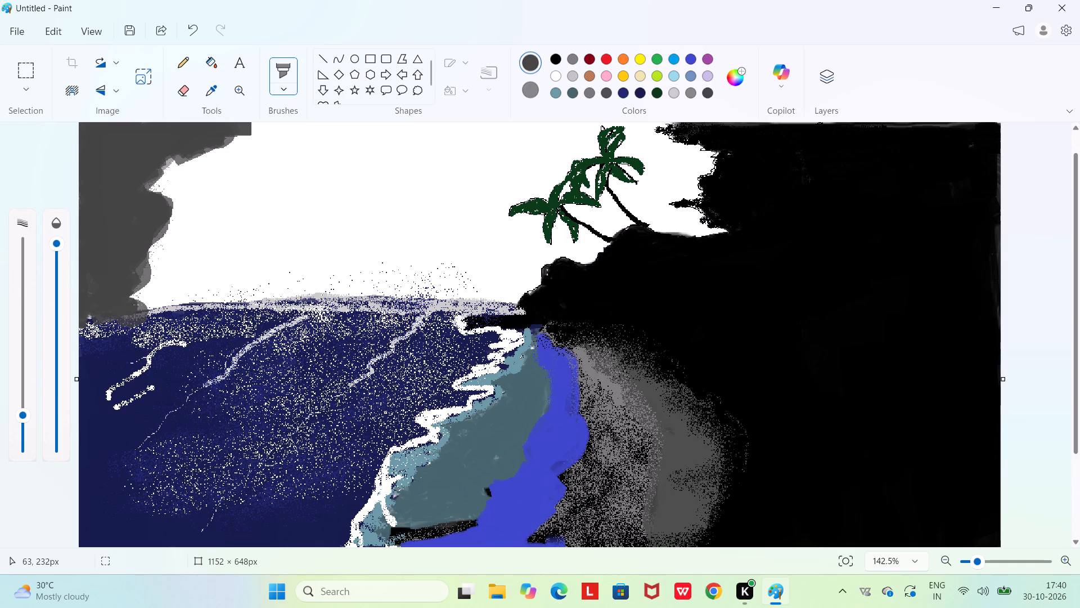
left_click_drag(138, 305, 147, 301)
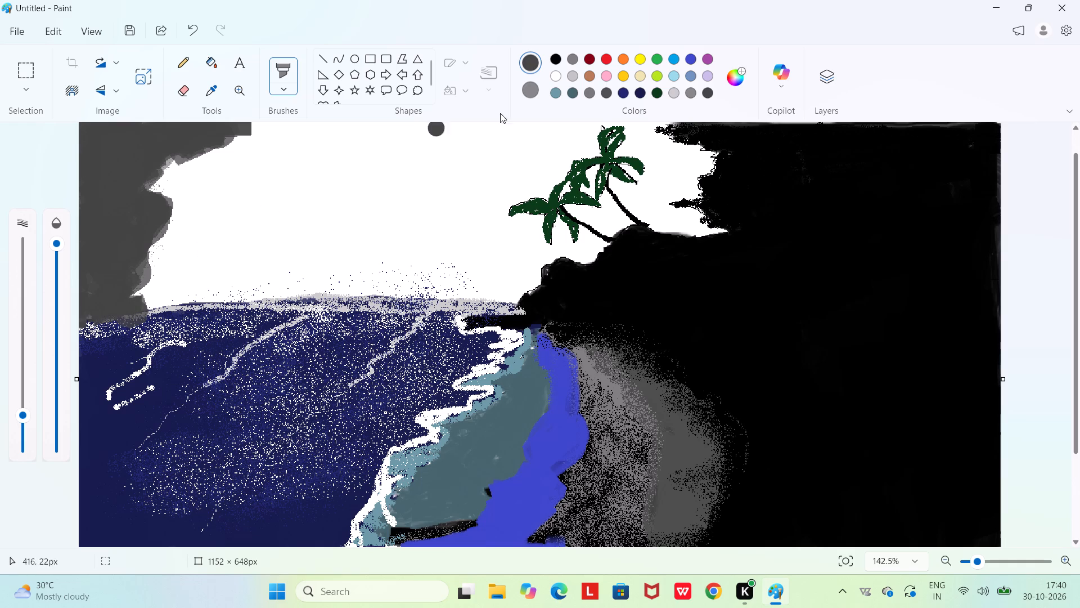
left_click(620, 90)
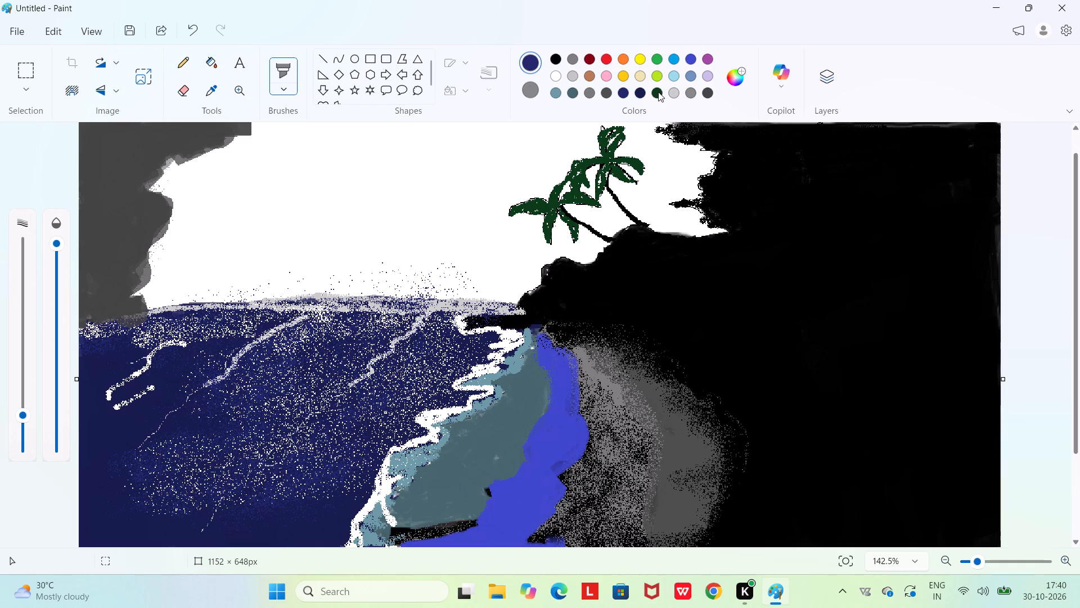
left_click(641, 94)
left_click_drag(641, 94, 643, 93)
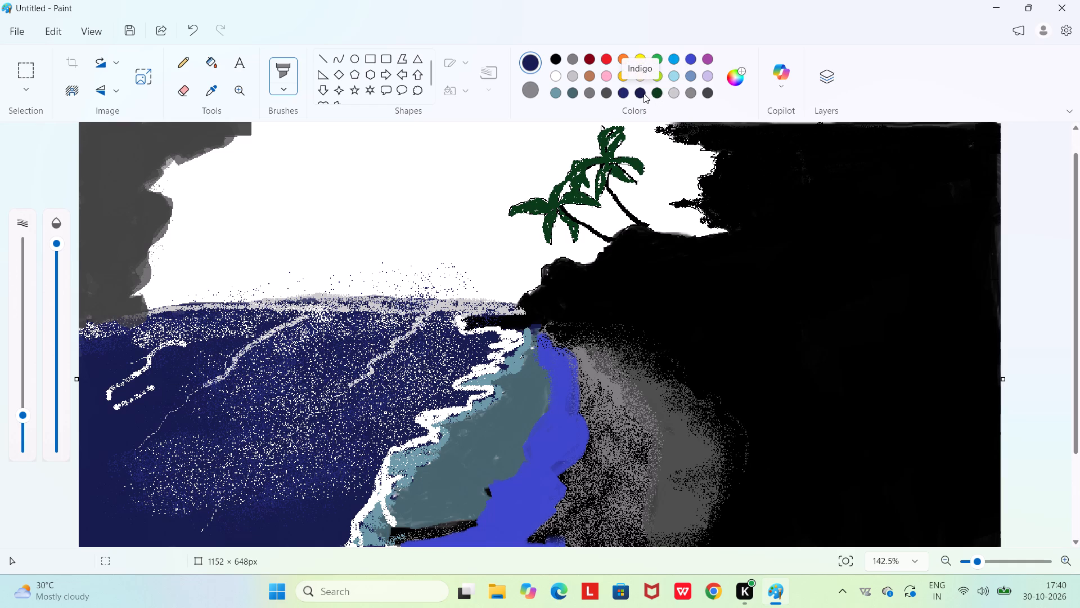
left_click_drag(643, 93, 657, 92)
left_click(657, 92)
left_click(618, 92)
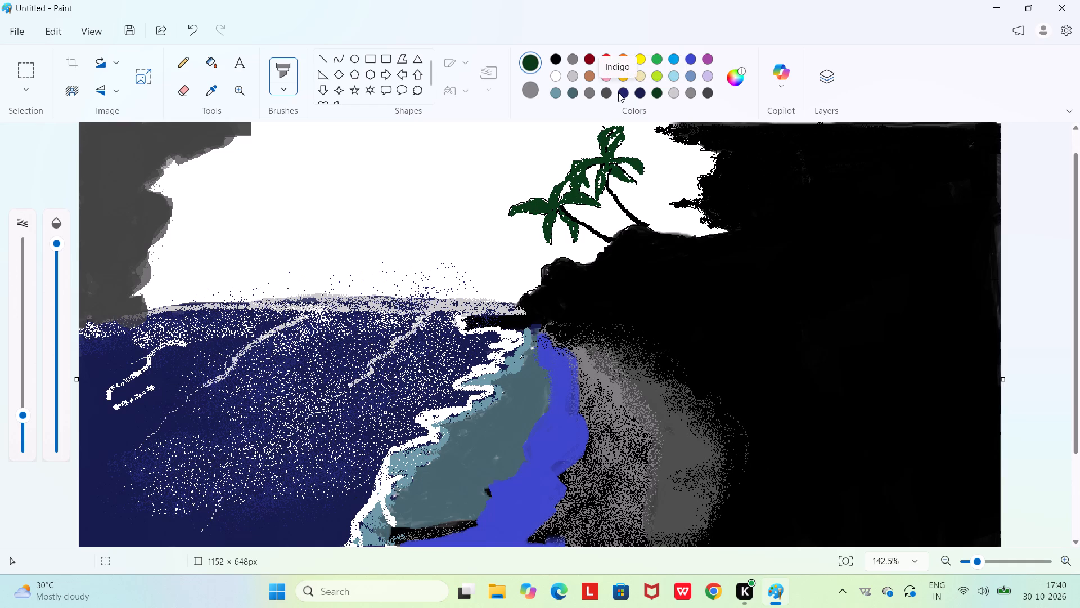
Darken indigo to #1B1F57 as the primary colour and paint a marker band along the grey sky patch's right edge down to the horizon.
left_click(685, 57)
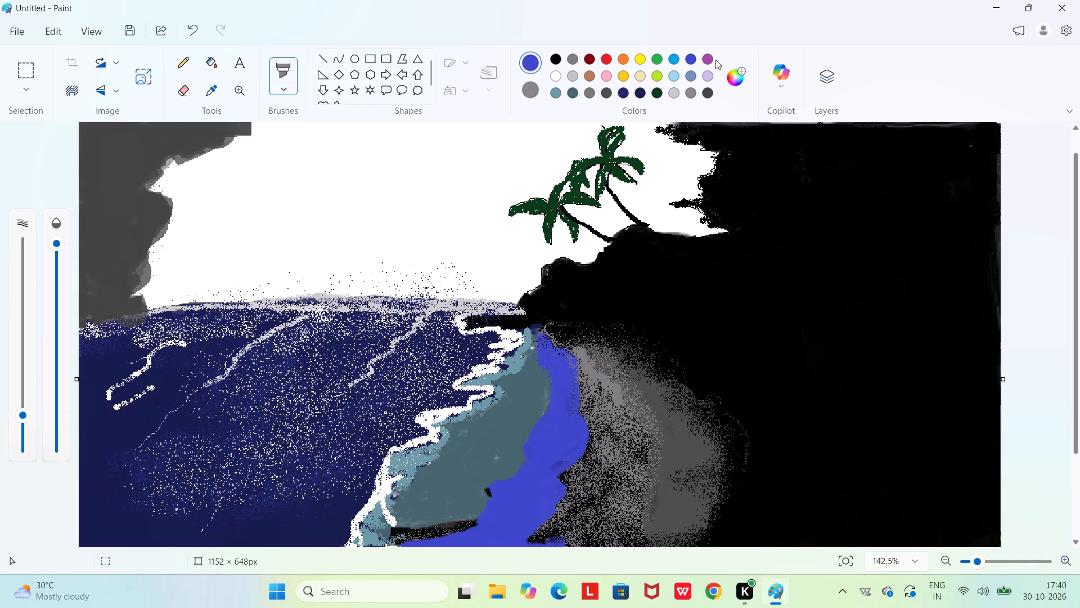
left_click(728, 75)
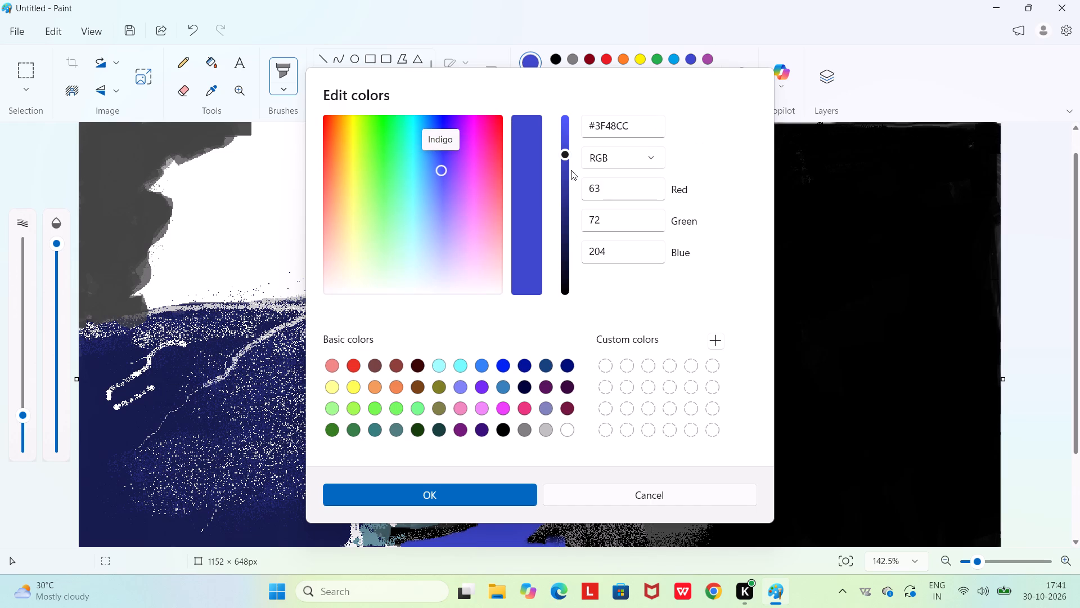
left_click_drag(566, 158, 563, 234)
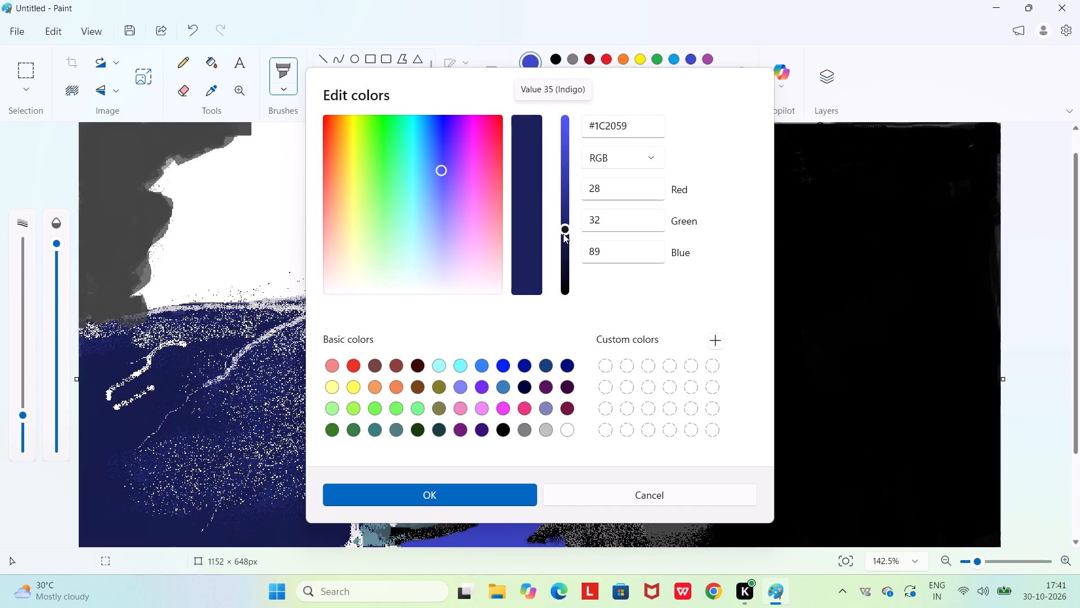
left_click_drag(563, 234, 563, 234)
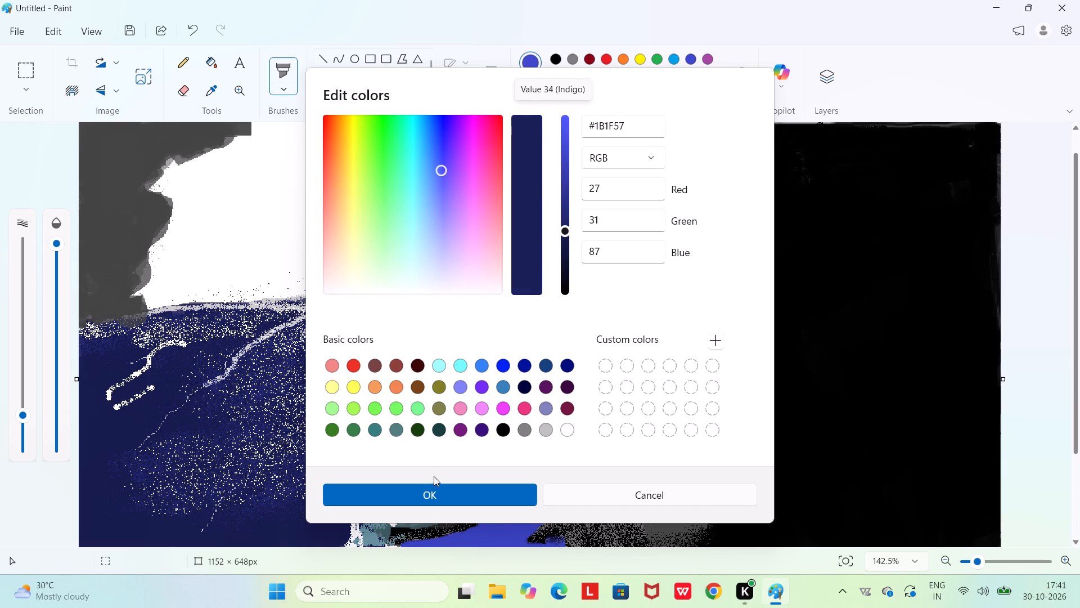
left_click(431, 484)
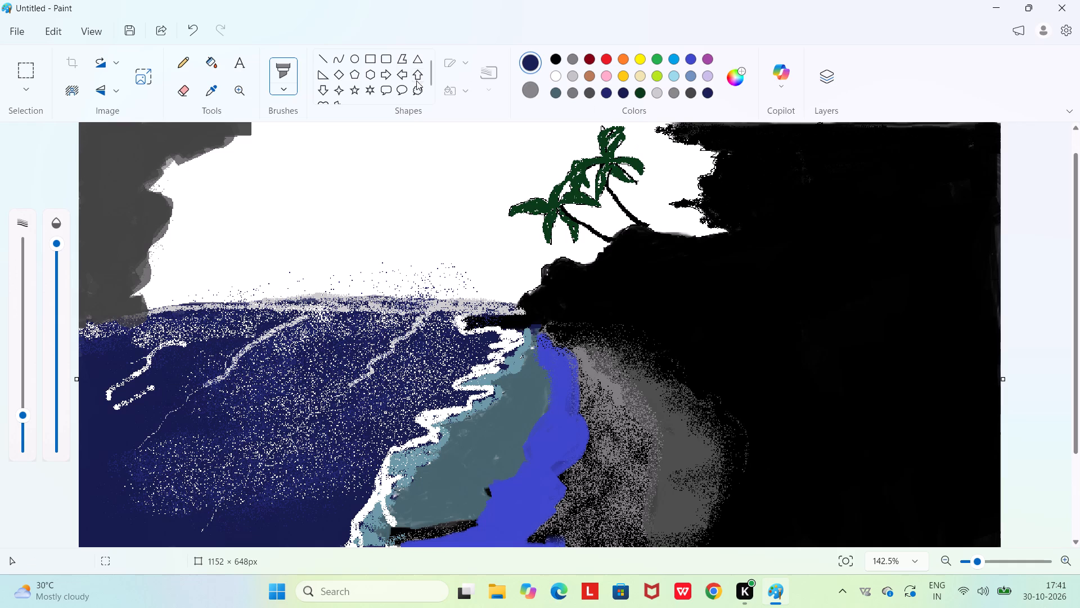
left_click_drag(254, 131, 233, 148)
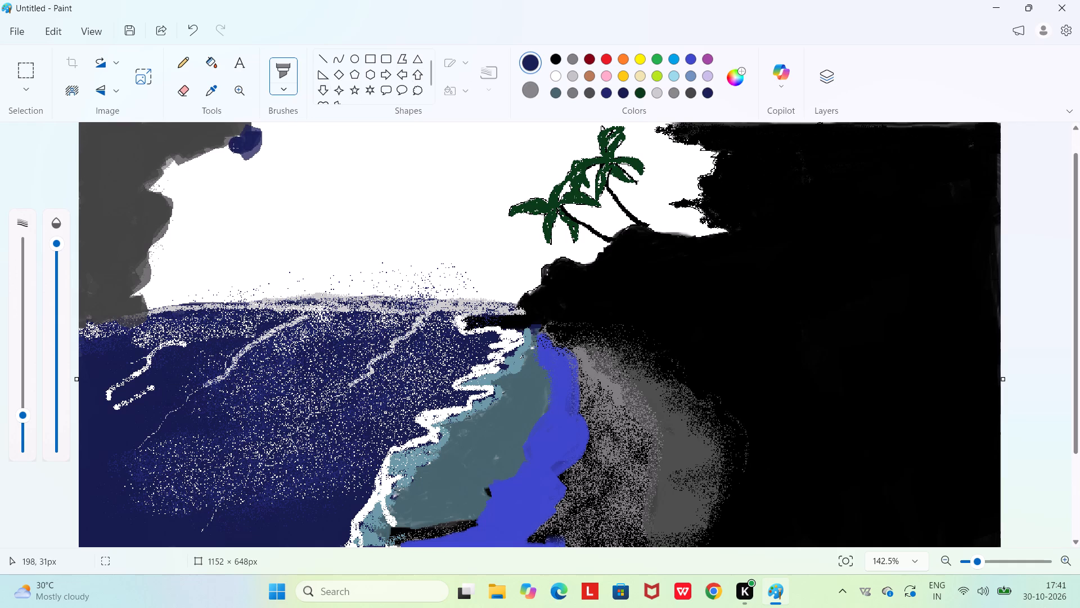
left_click_drag(233, 148, 189, 167)
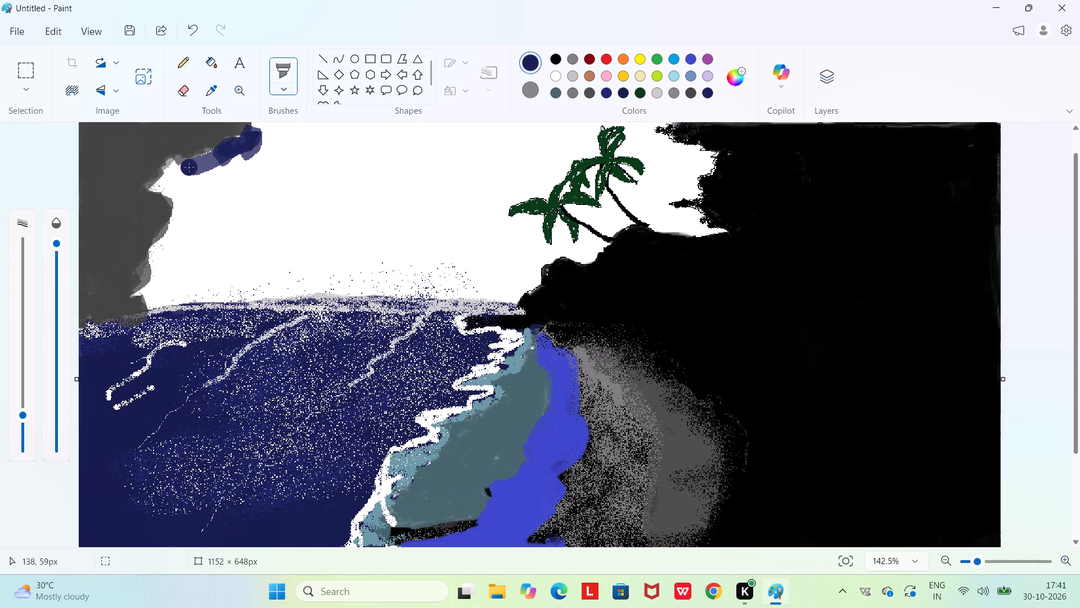
left_click_drag(189, 167, 165, 185)
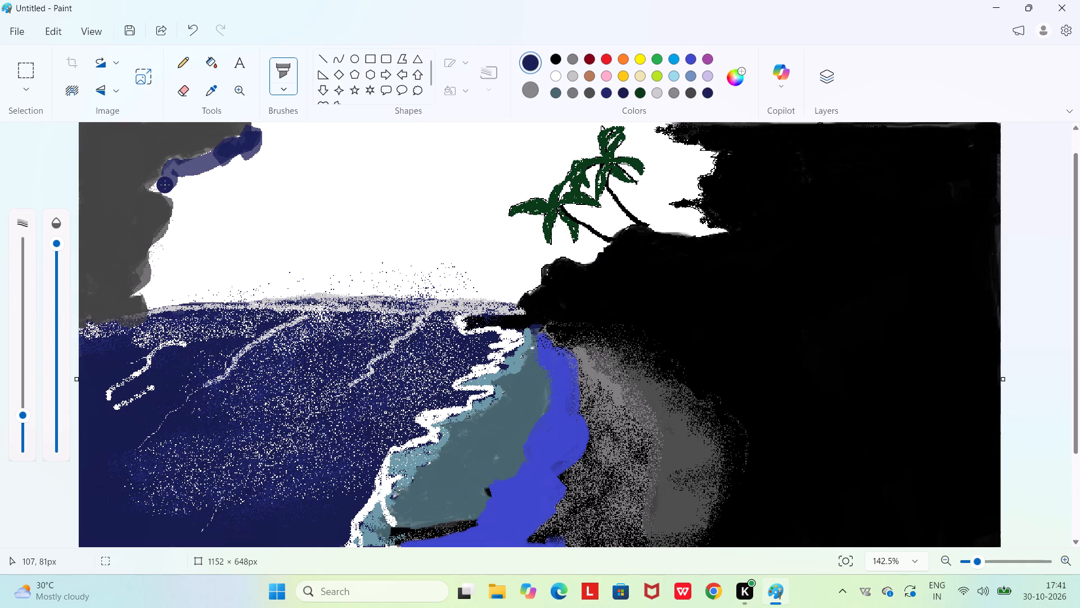
left_click_drag(165, 185, 173, 232)
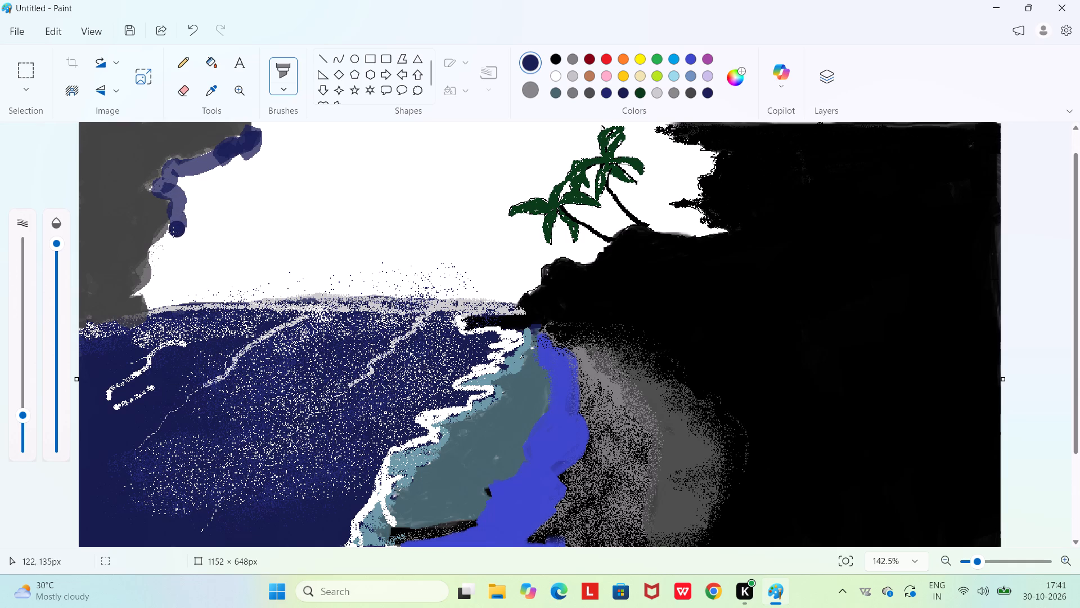
left_click_drag(173, 232, 160, 268)
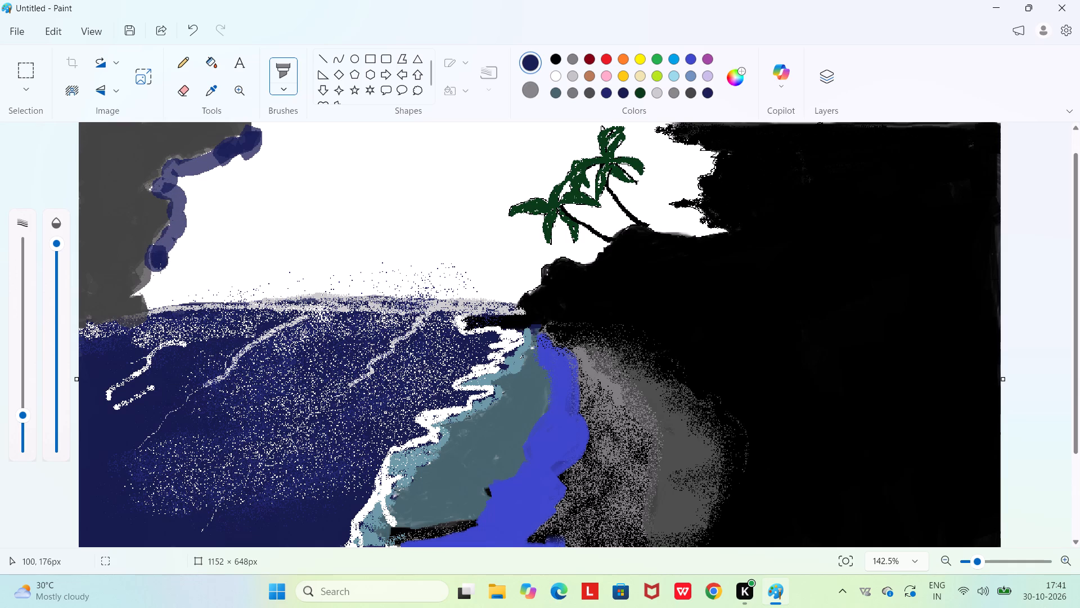
left_click_drag(160, 268, 168, 334)
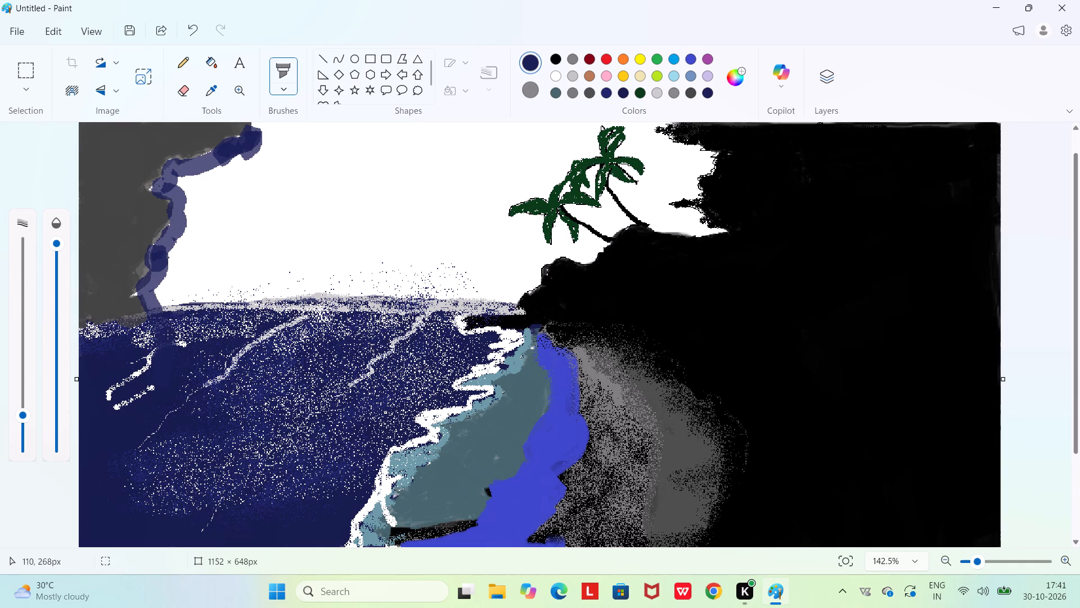
left_click_drag(128, 300, 148, 292)
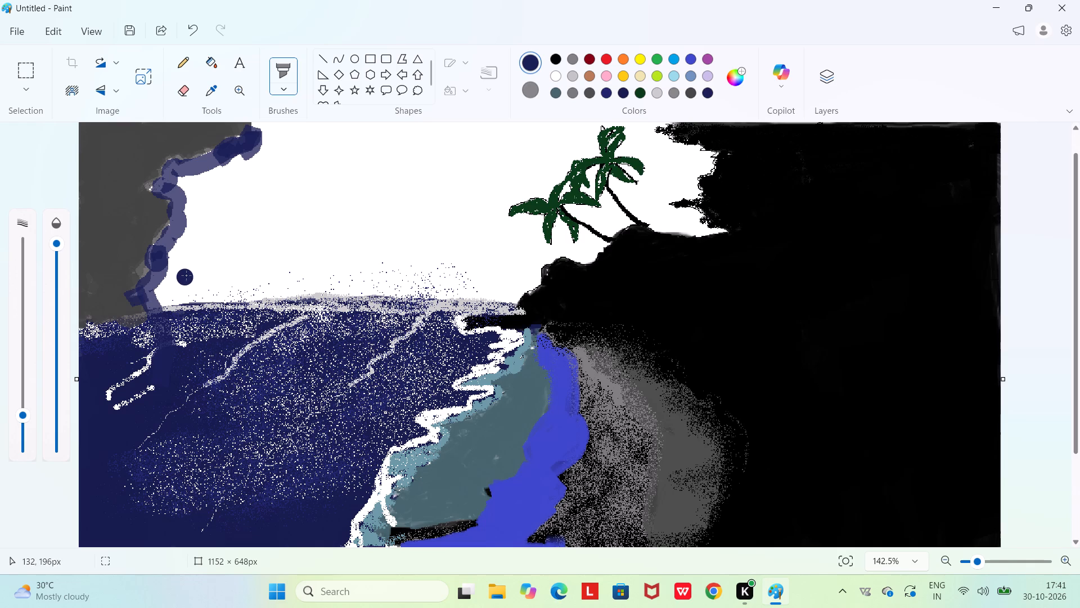
Widen the navy marker band to the right with a second pass over the white sky, down to the horizon.
left_click_drag(228, 168, 182, 195)
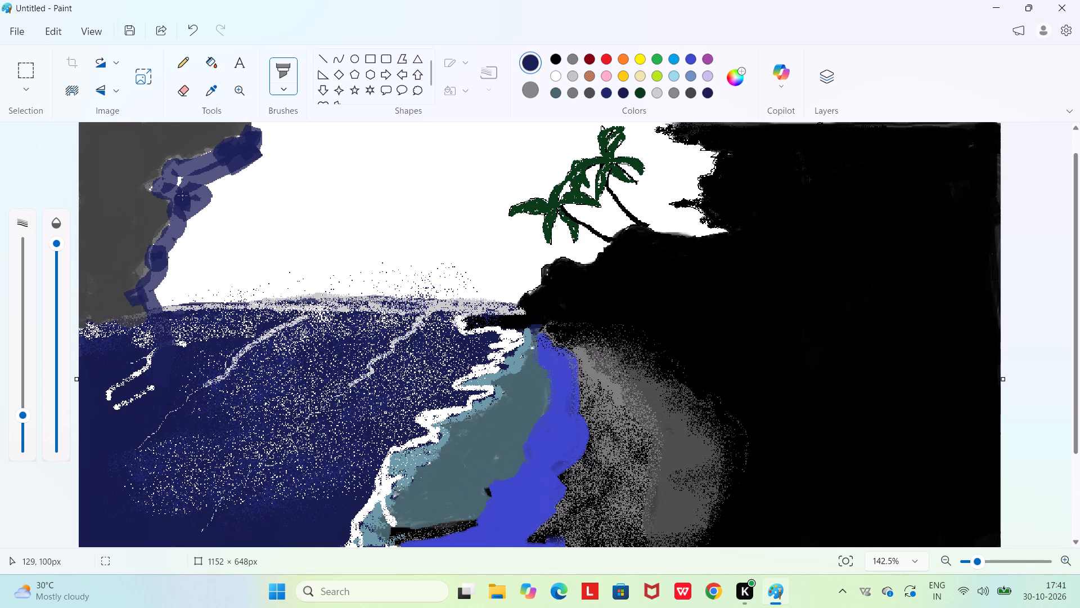
left_click_drag(182, 195, 182, 246)
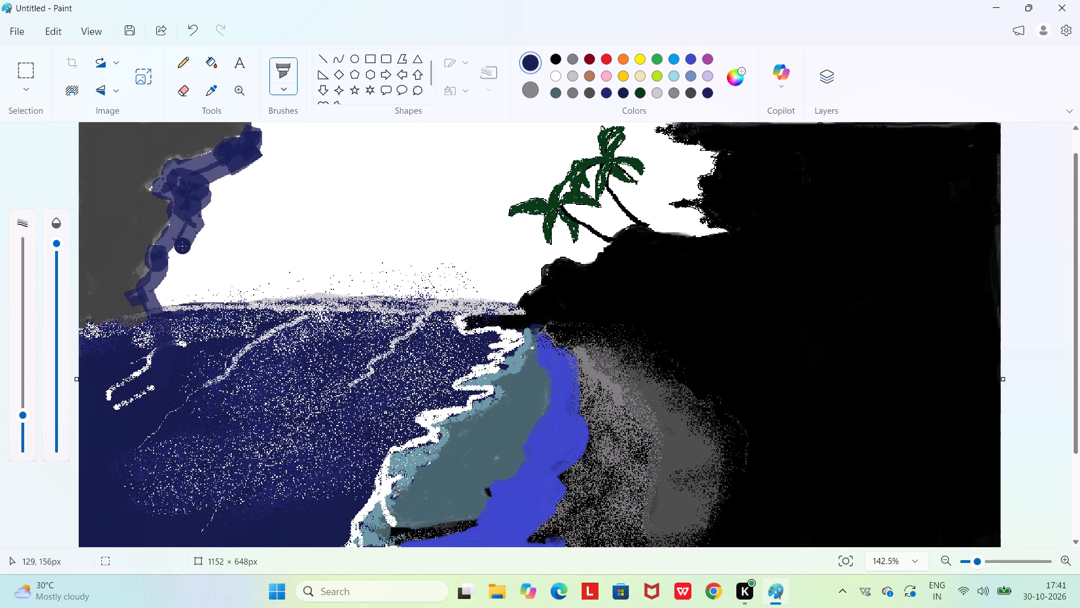
left_click_drag(182, 246, 156, 301)
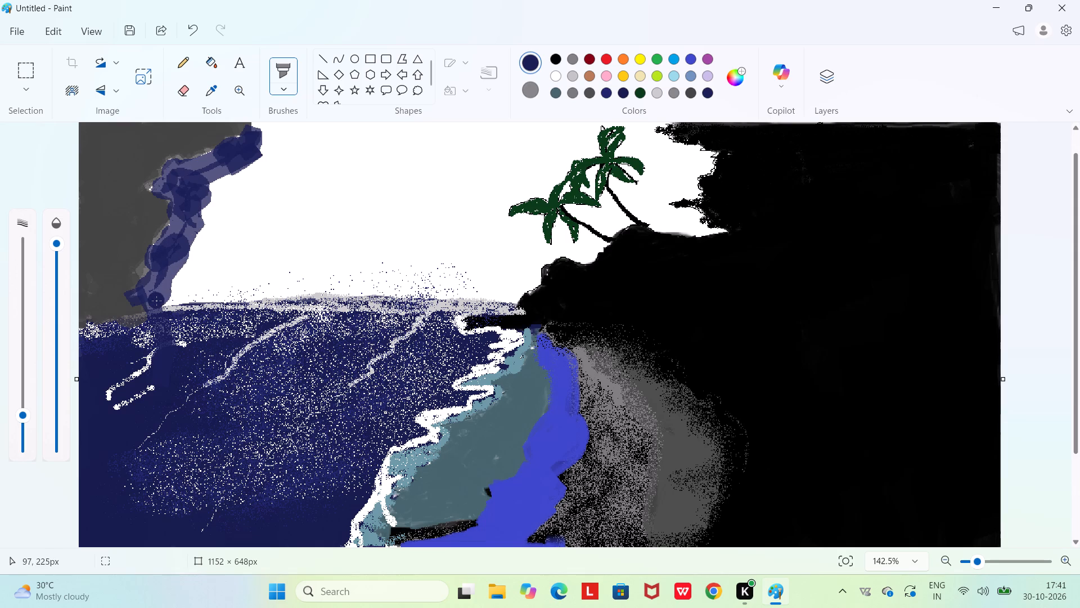
Widen the navy marker band with another pass along its right edge, from the horizon up towards the canvas top.
left_click_drag(156, 301, 181, 269)
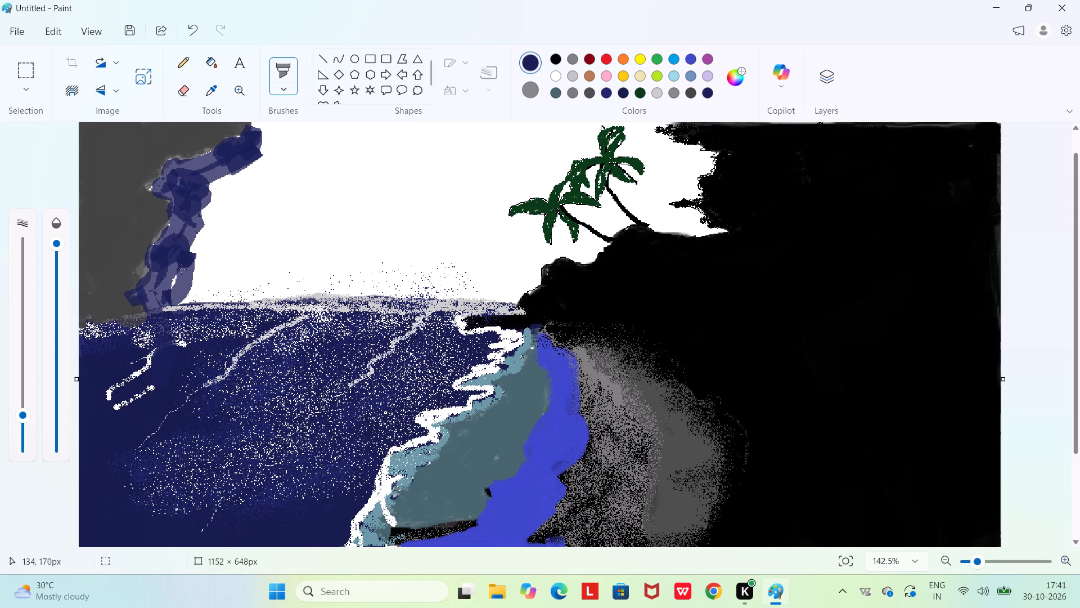
left_click_drag(181, 269, 208, 199)
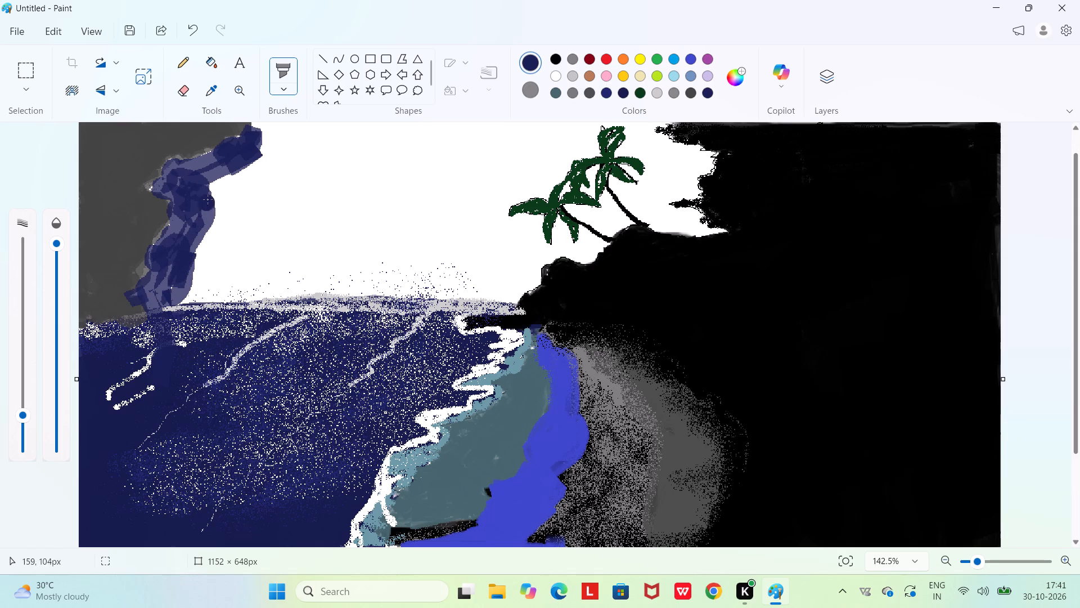
left_click_drag(208, 199, 258, 166)
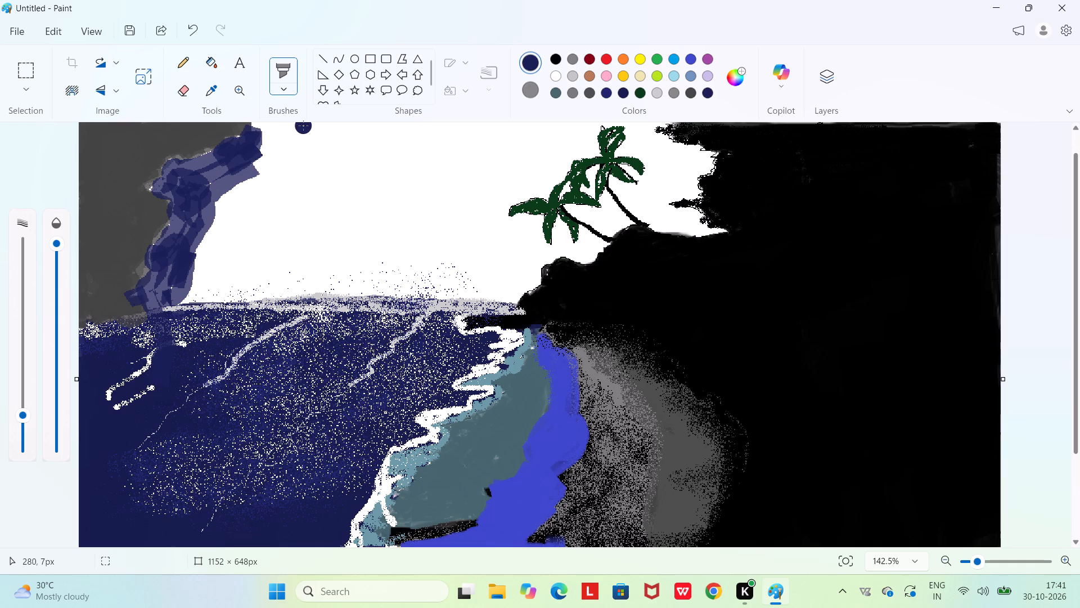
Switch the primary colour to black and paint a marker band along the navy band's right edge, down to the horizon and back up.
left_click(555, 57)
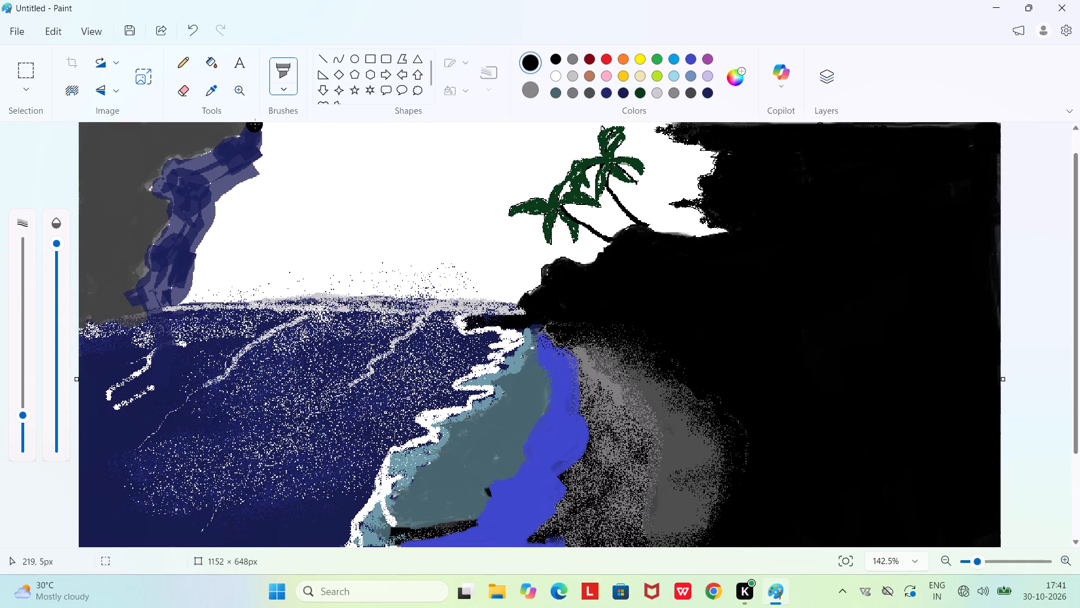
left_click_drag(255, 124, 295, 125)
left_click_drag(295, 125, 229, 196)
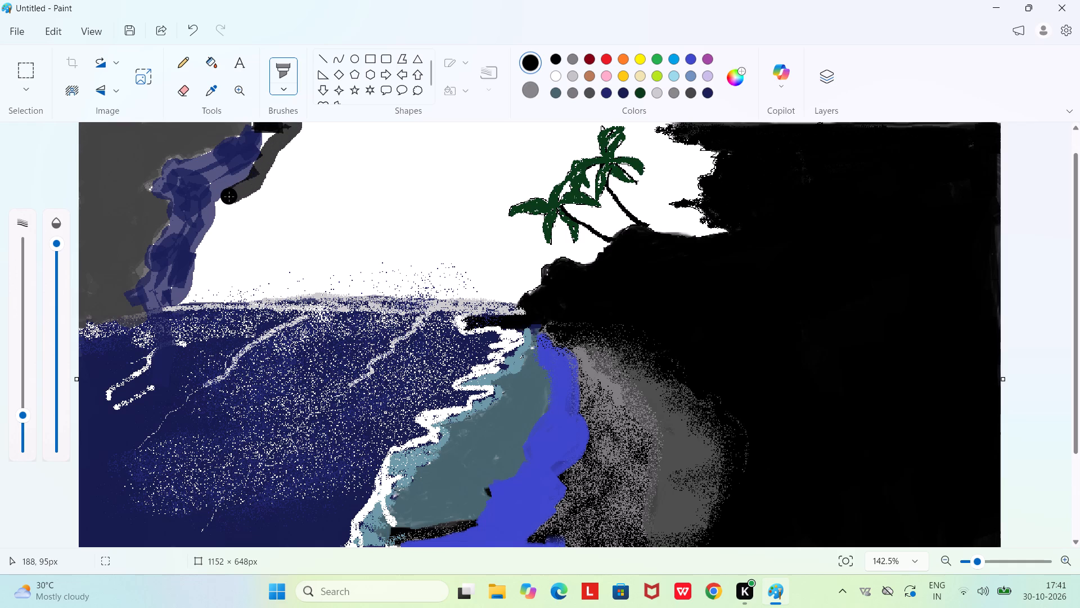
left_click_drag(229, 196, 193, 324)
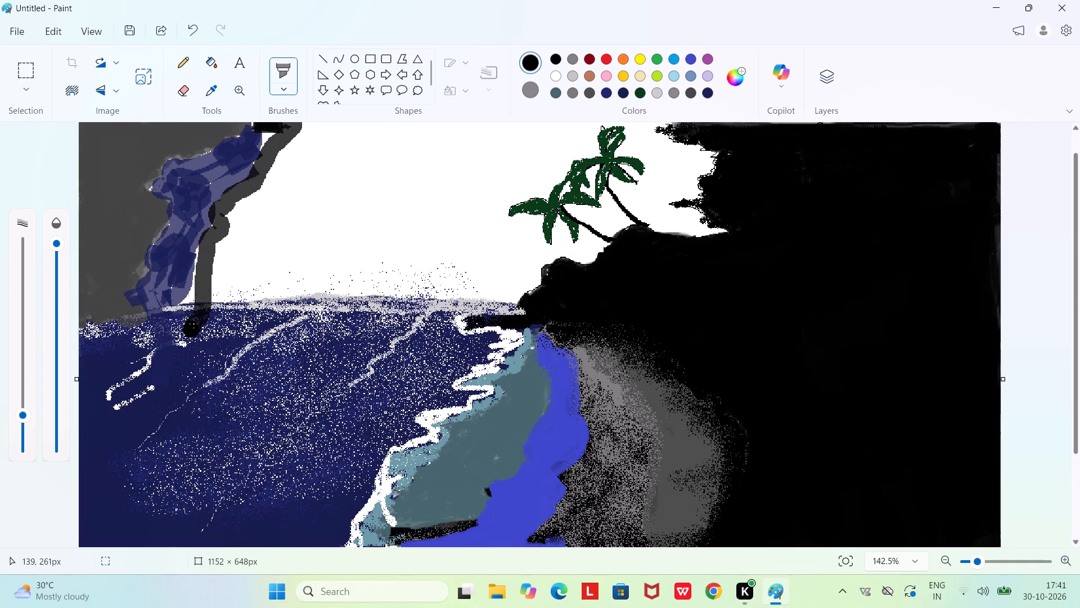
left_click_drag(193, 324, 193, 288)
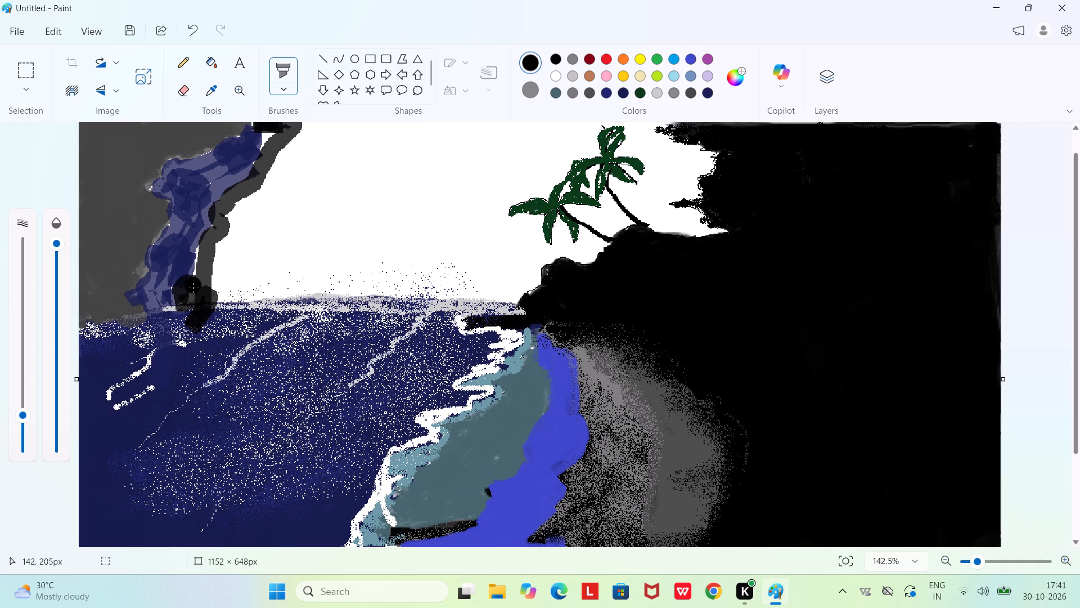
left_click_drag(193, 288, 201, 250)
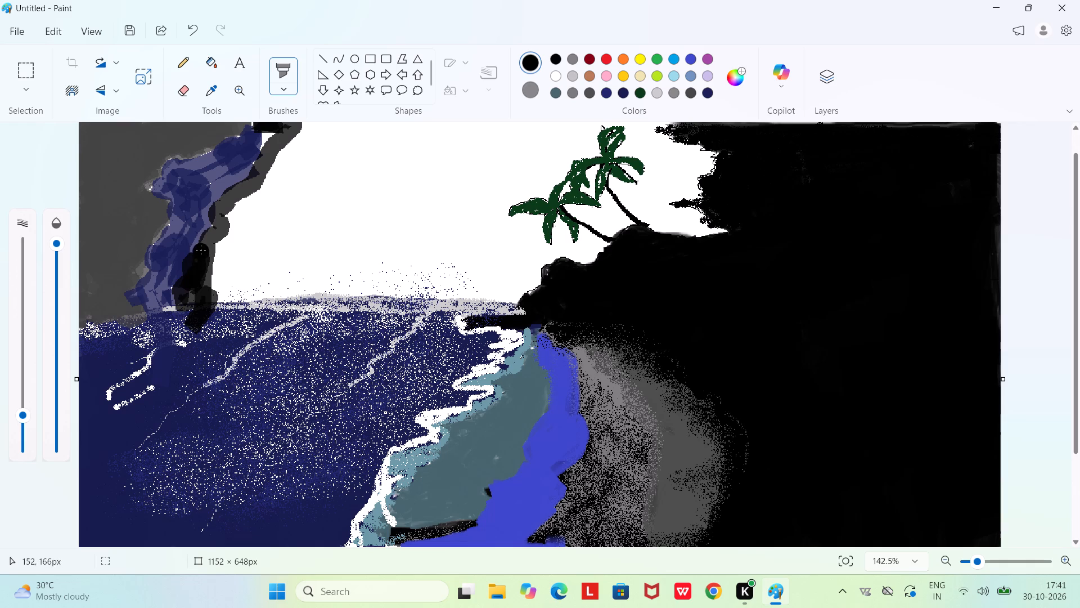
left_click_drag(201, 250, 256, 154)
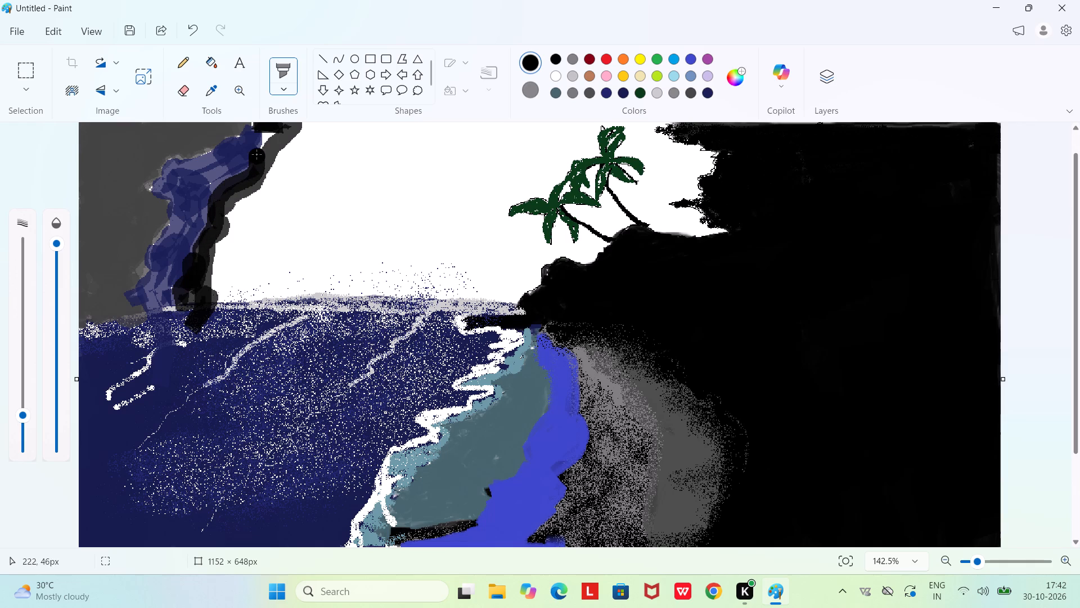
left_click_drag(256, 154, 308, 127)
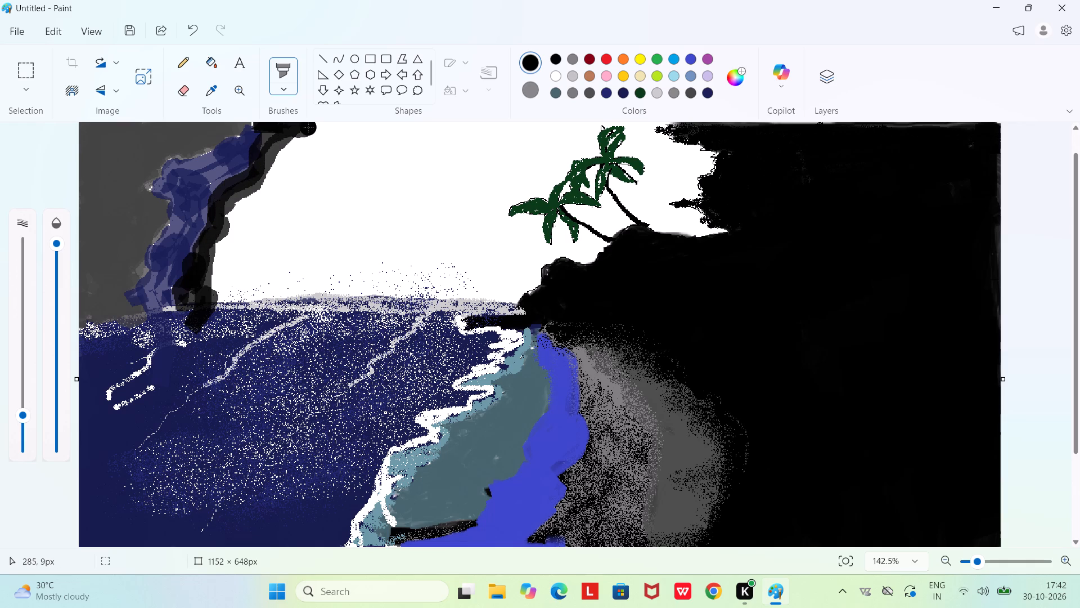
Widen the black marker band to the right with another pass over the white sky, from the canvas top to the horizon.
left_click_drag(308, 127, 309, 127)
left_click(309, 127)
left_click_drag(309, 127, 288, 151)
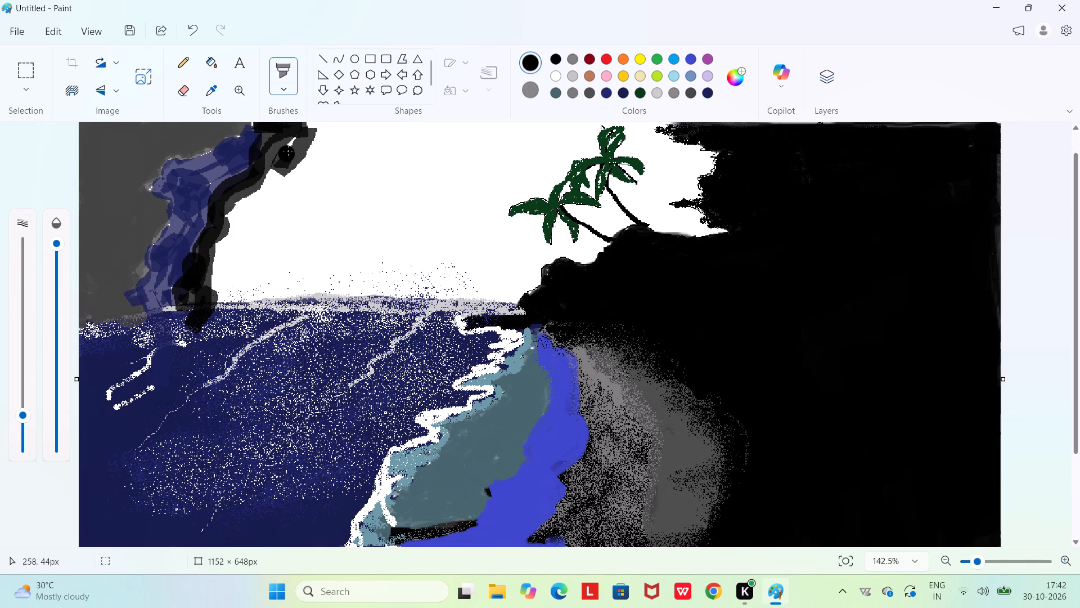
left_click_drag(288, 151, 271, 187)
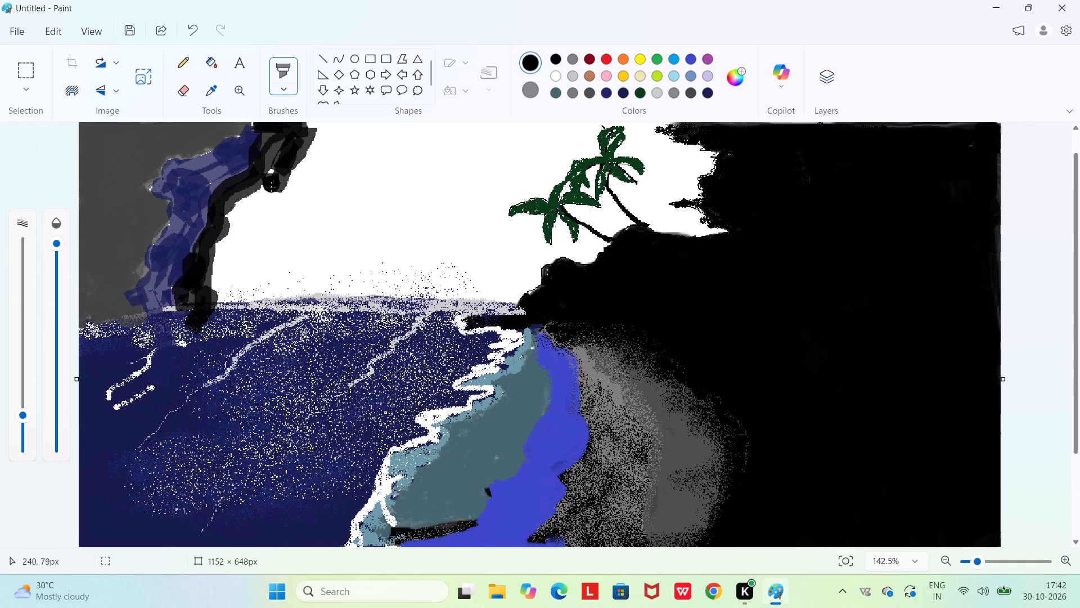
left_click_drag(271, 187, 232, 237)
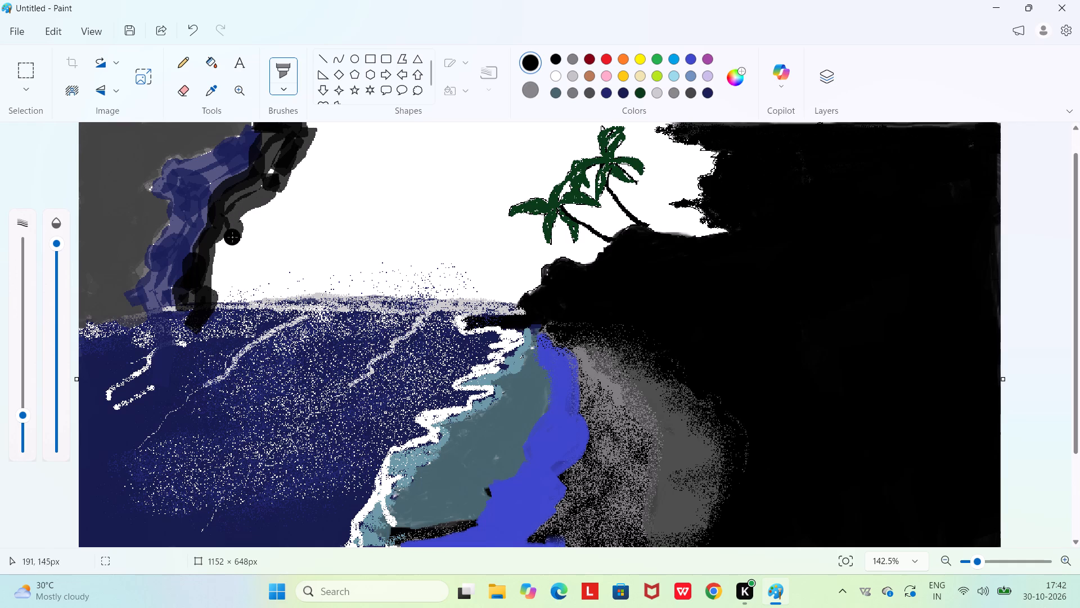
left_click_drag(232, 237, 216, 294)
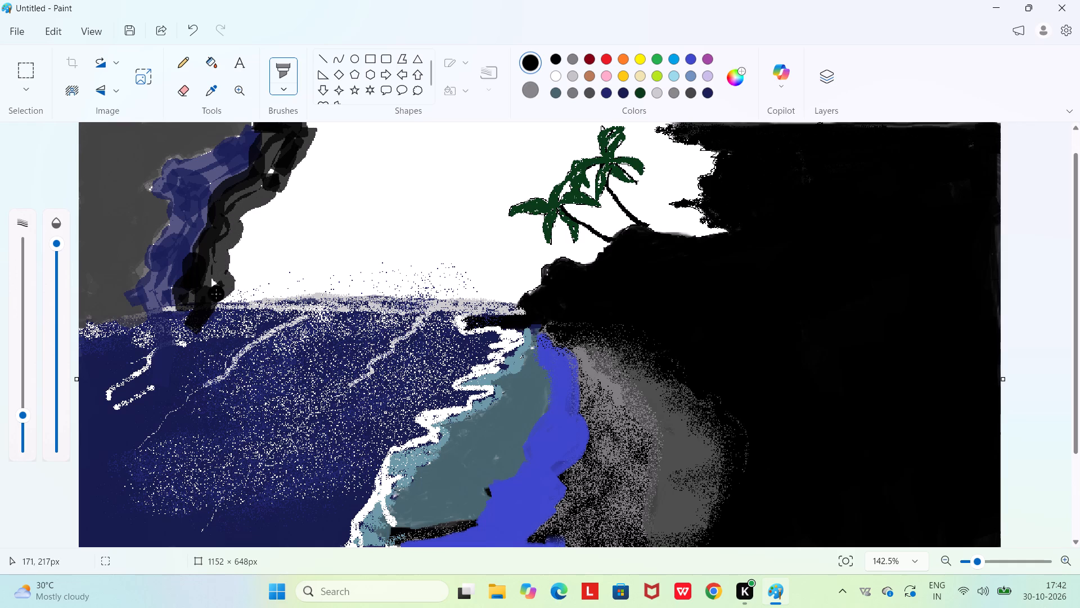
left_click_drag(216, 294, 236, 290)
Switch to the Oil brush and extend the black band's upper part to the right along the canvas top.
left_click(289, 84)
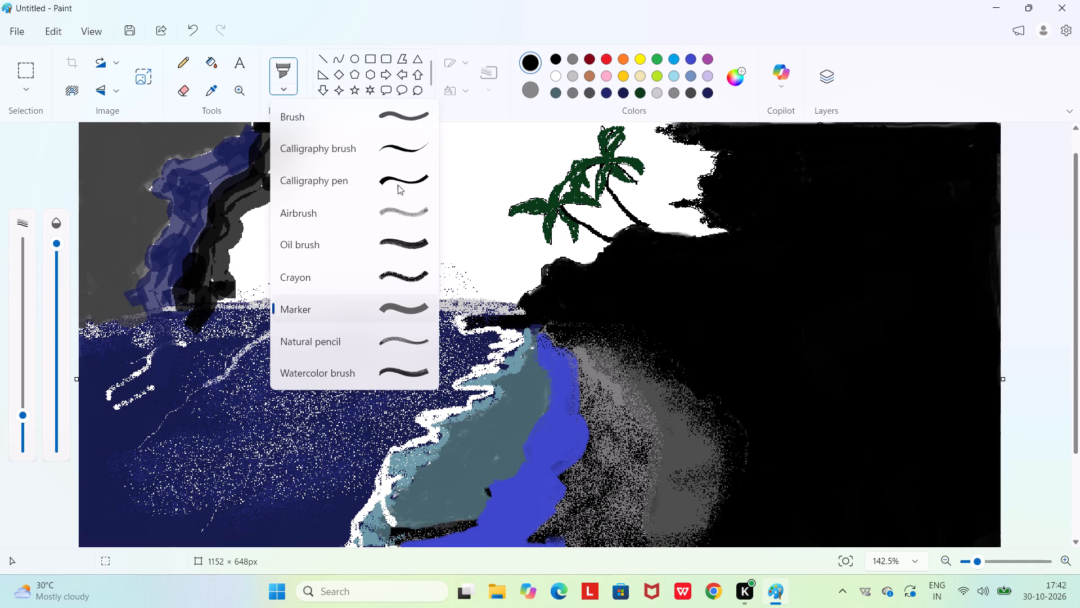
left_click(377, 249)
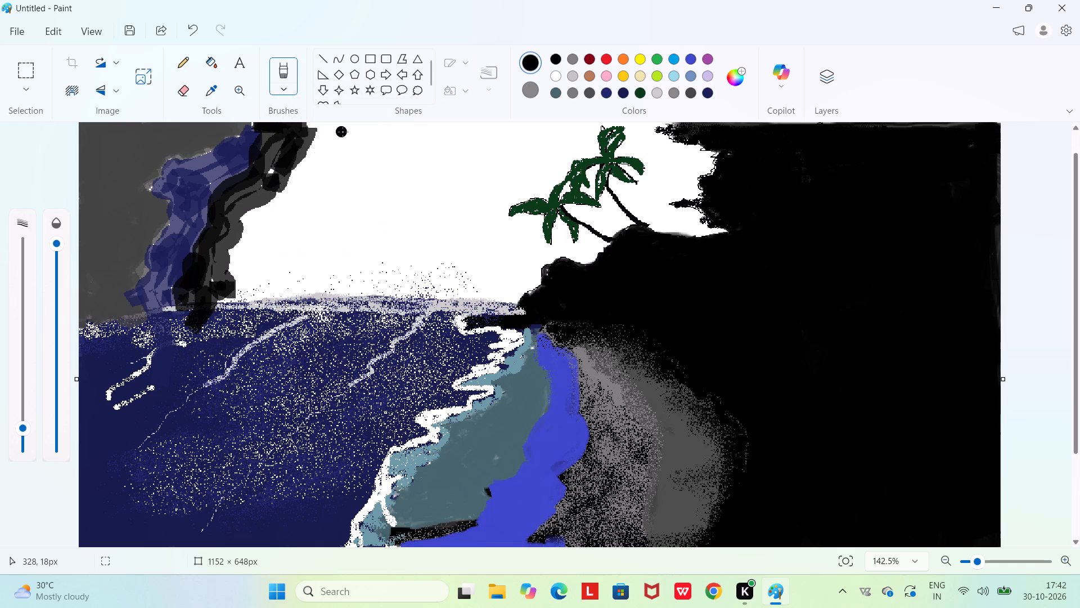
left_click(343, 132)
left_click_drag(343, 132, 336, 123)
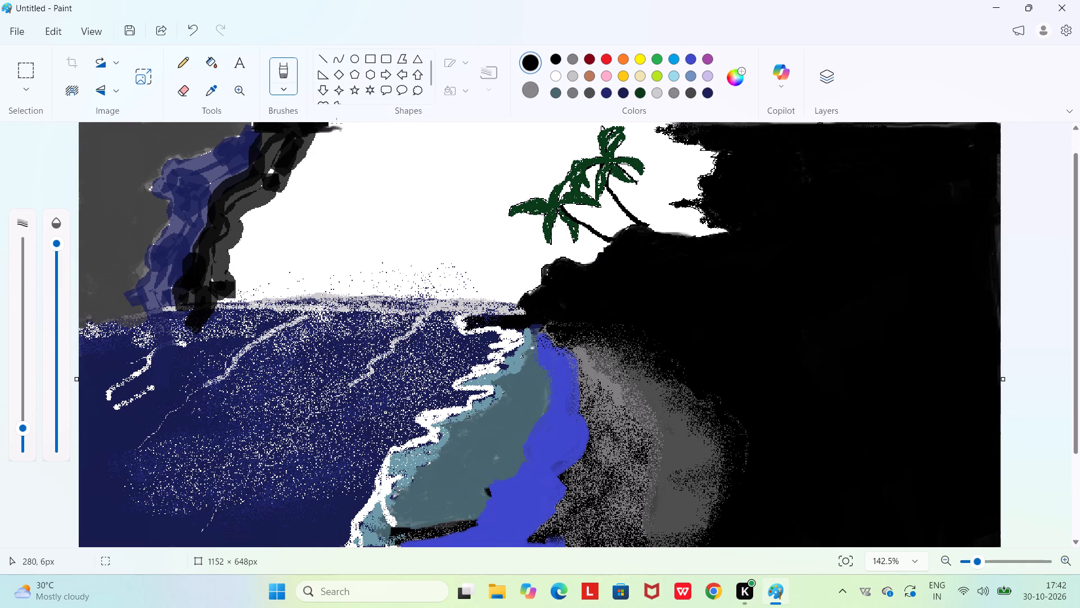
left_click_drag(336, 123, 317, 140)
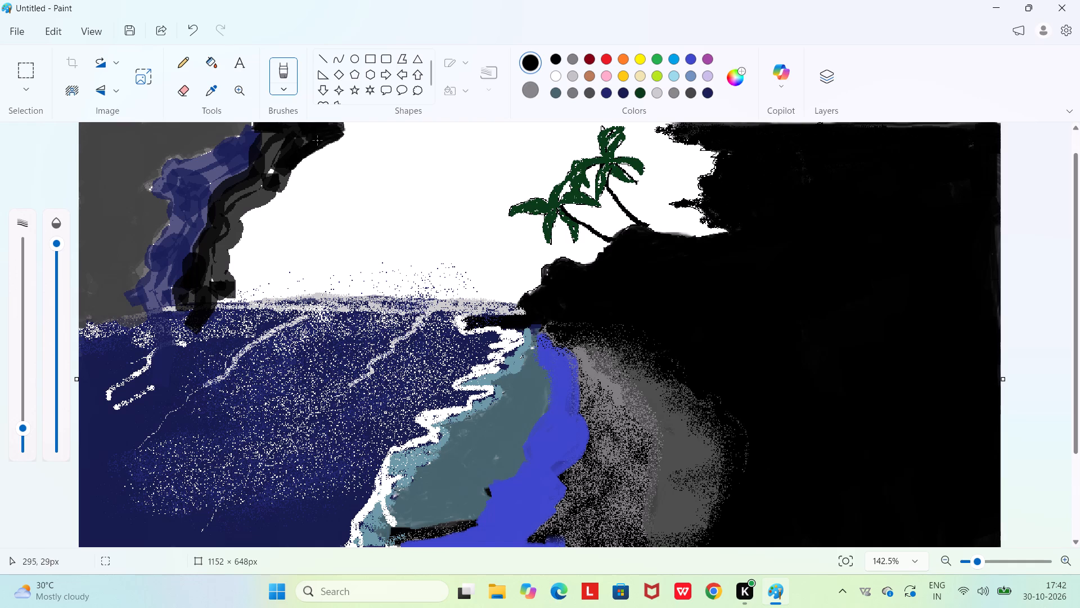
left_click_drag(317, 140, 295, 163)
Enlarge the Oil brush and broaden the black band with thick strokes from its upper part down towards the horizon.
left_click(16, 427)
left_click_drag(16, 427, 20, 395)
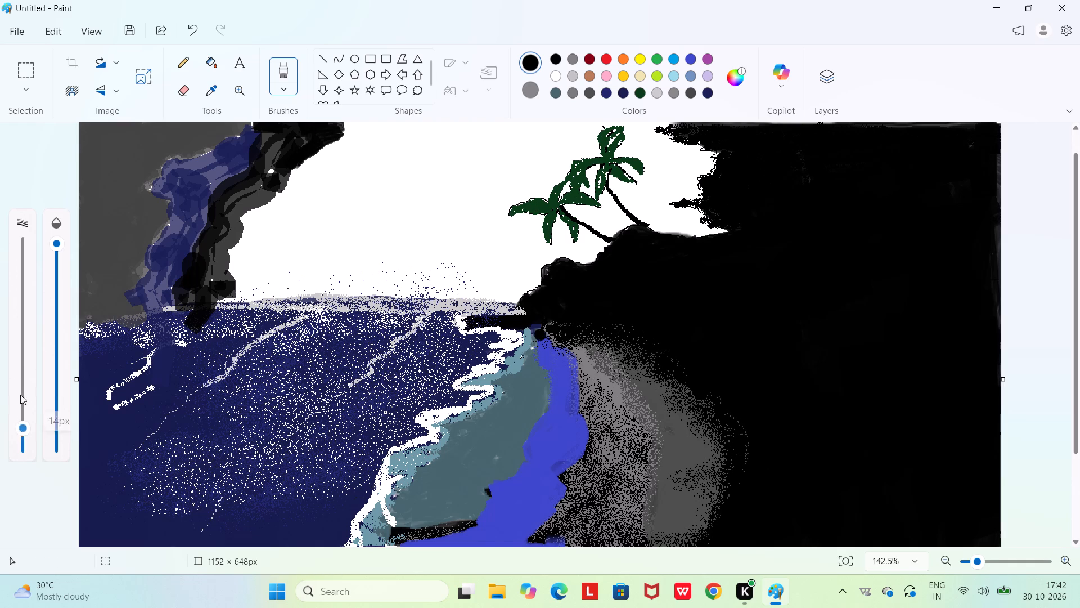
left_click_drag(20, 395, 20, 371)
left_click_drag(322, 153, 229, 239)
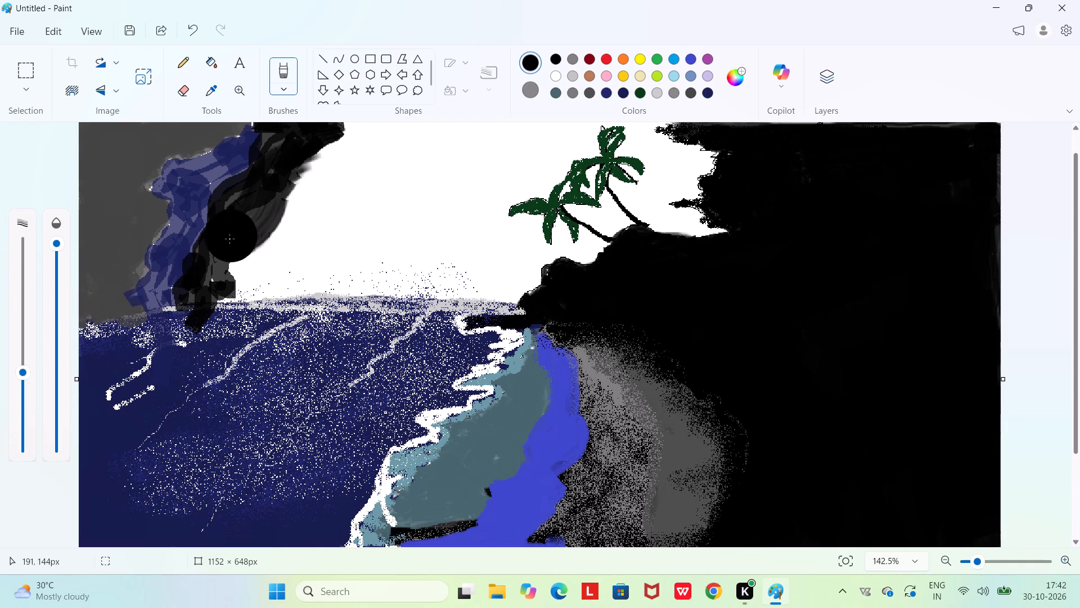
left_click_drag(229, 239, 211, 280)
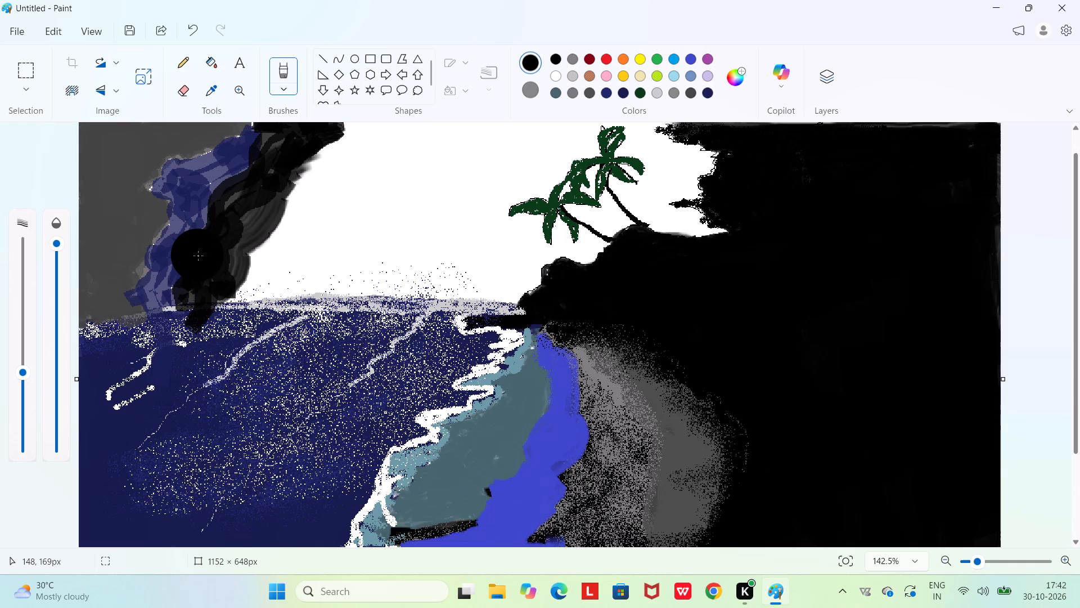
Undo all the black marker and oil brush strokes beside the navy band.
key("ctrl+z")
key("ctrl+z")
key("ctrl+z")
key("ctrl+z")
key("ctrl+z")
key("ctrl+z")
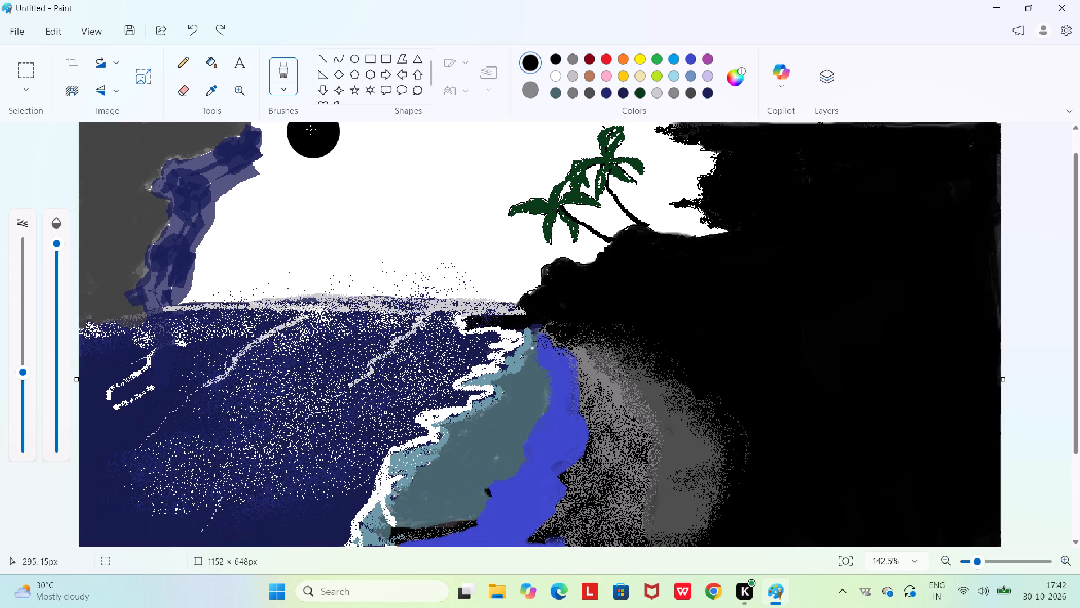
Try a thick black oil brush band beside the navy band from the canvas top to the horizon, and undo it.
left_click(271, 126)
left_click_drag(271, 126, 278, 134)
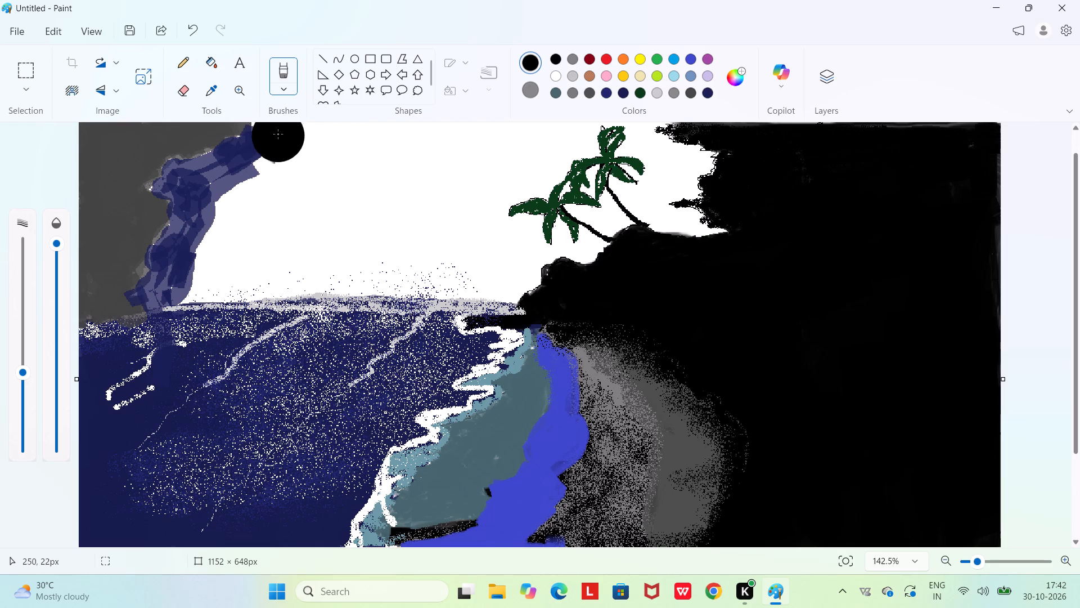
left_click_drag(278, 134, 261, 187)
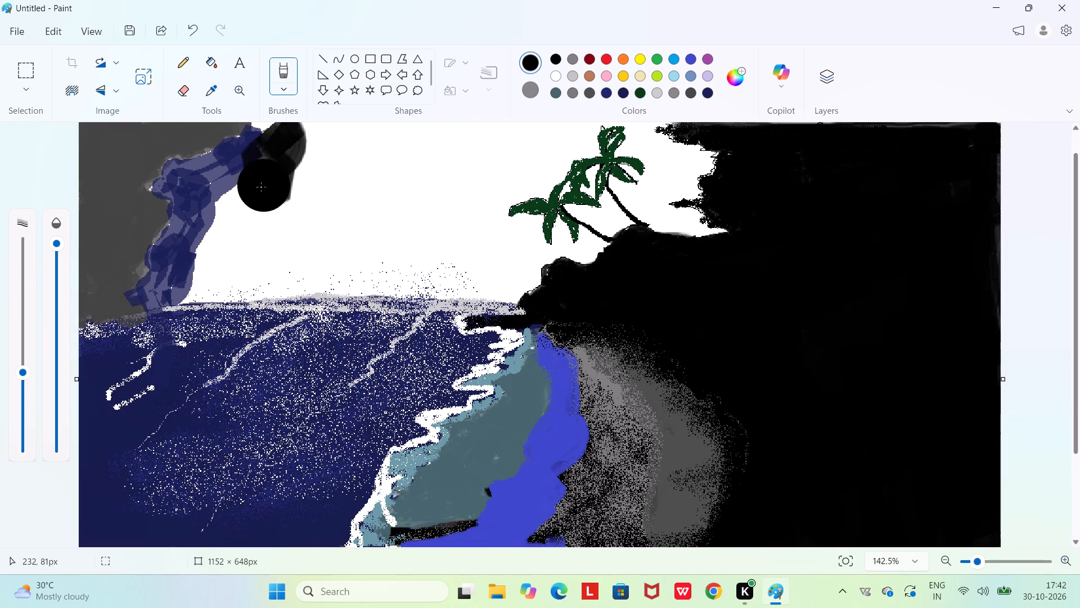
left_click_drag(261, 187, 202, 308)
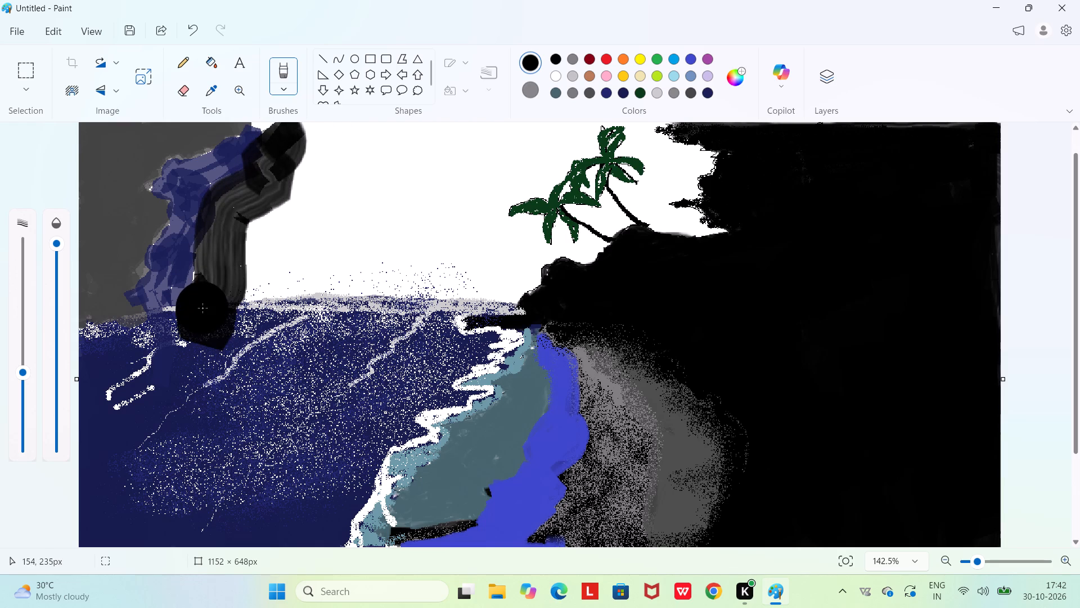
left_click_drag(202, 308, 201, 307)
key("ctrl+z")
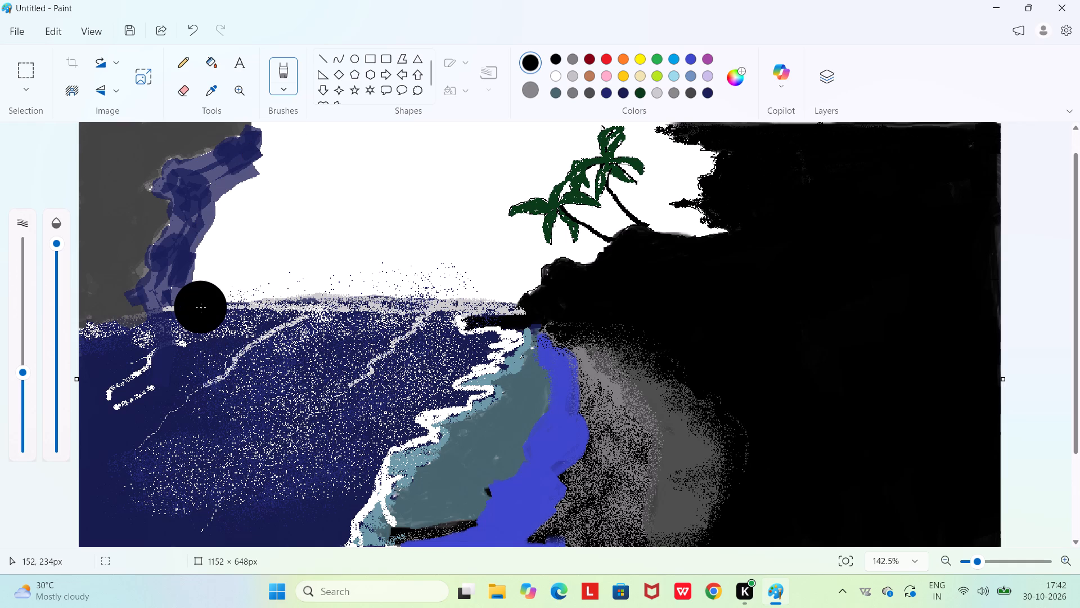
Paint a thick black oil brush band along the navy band's right edge from the horizon to the canvas top, and darken its foot.
left_click_drag(185, 306, 193, 303)
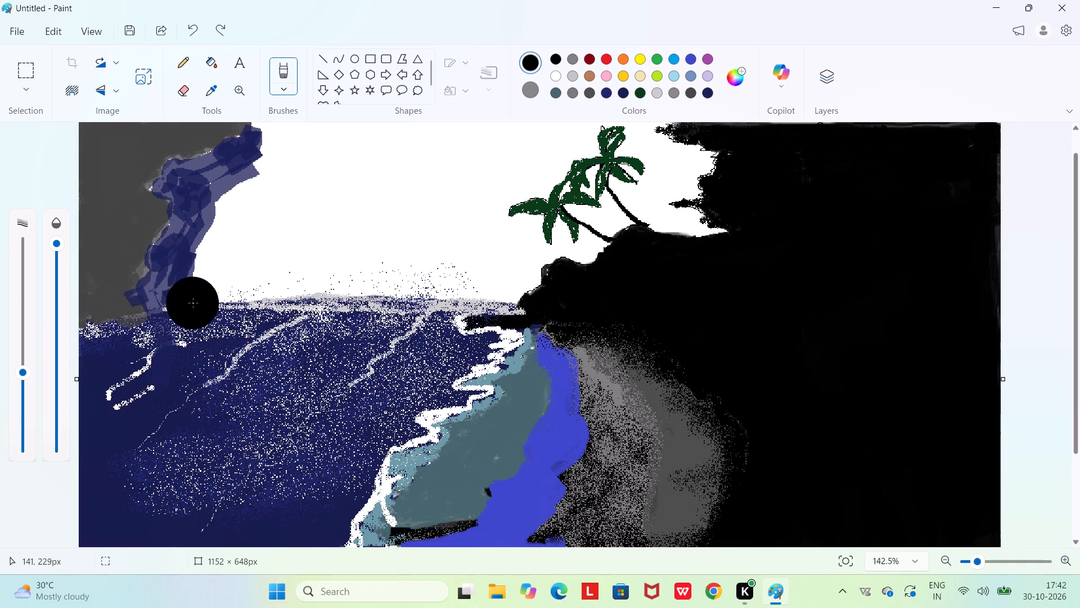
left_click_drag(193, 303, 220, 245)
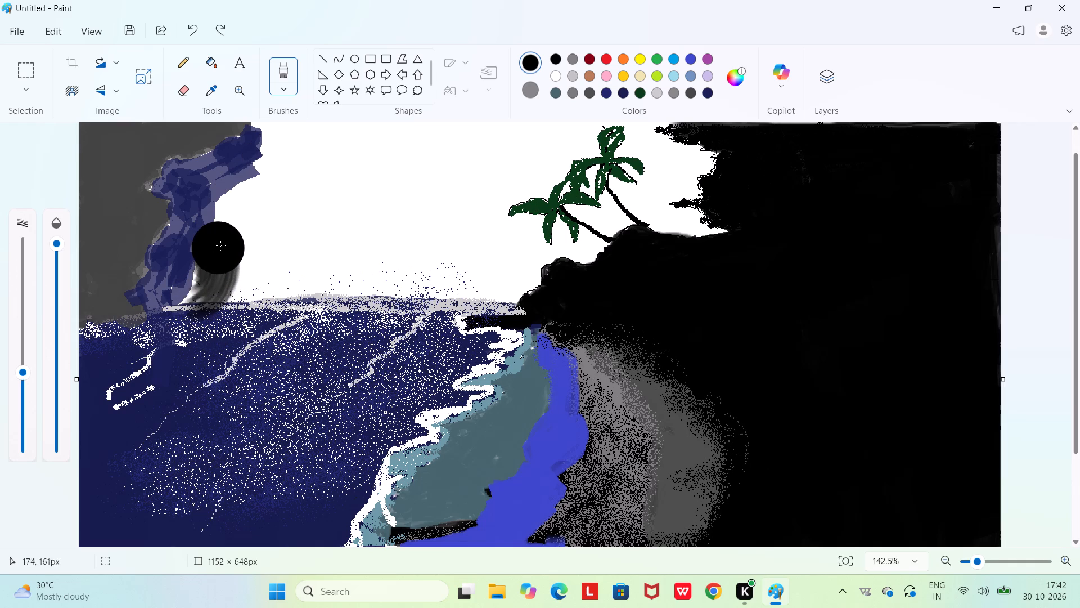
left_click_drag(220, 245, 272, 193)
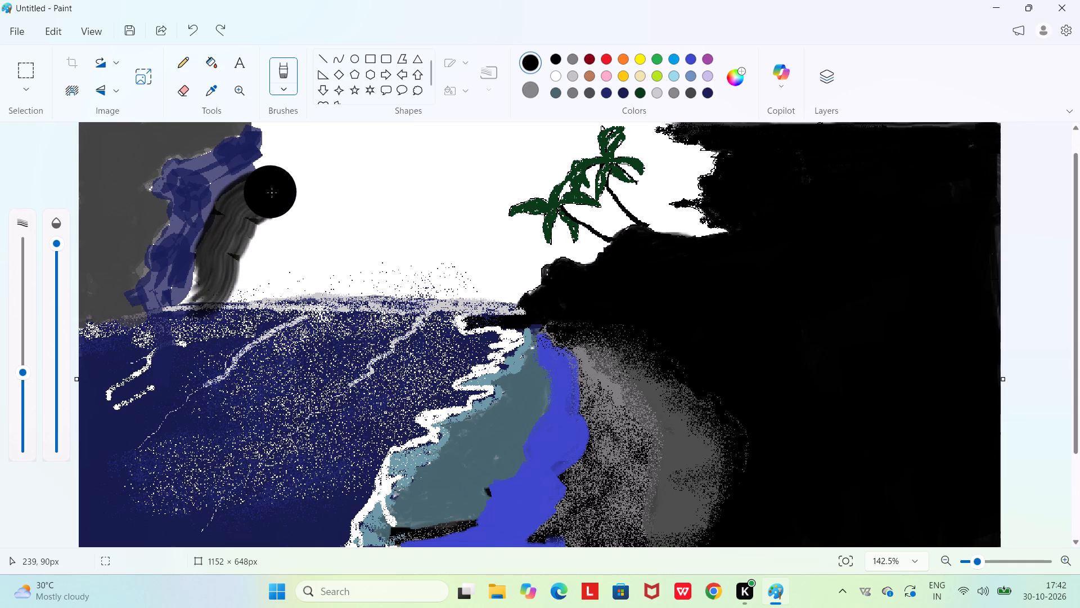
left_click_drag(272, 193, 281, 153)
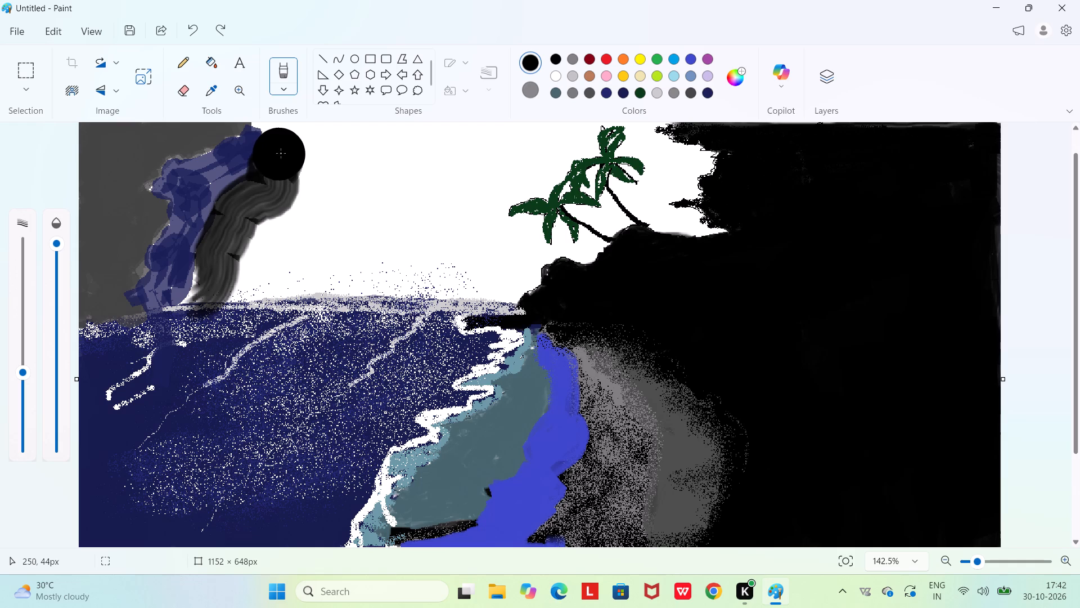
left_click_drag(281, 153, 271, 126)
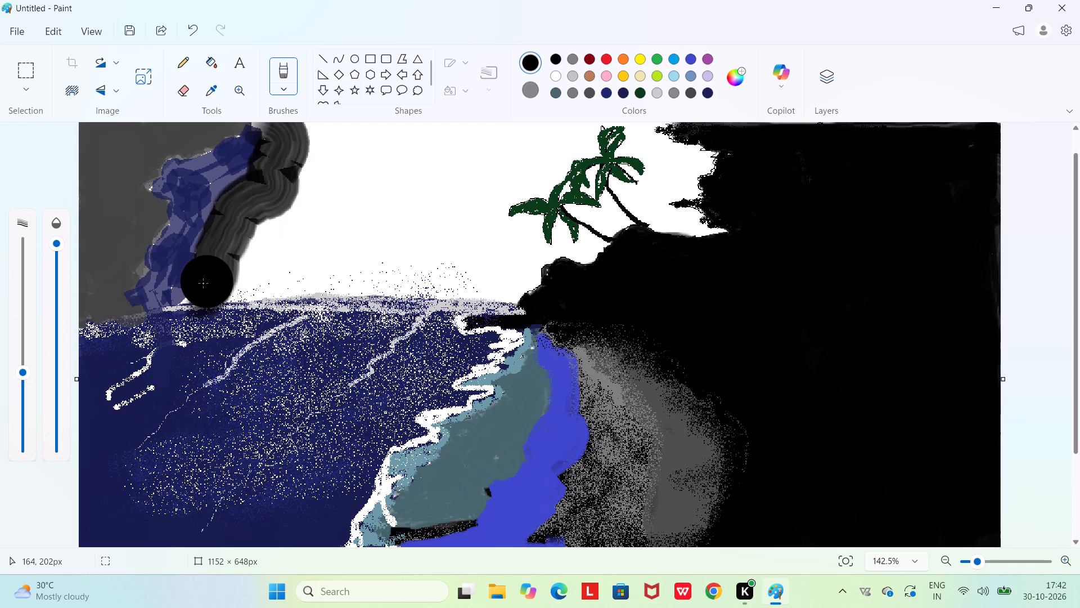
left_click_drag(197, 285, 195, 278)
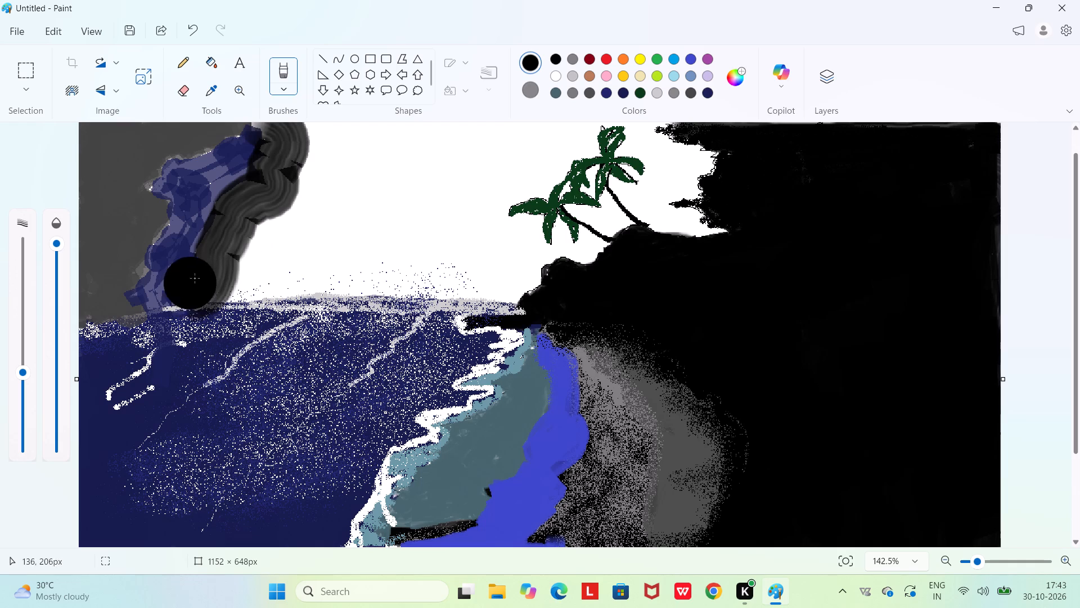
left_click_drag(195, 278, 184, 301)
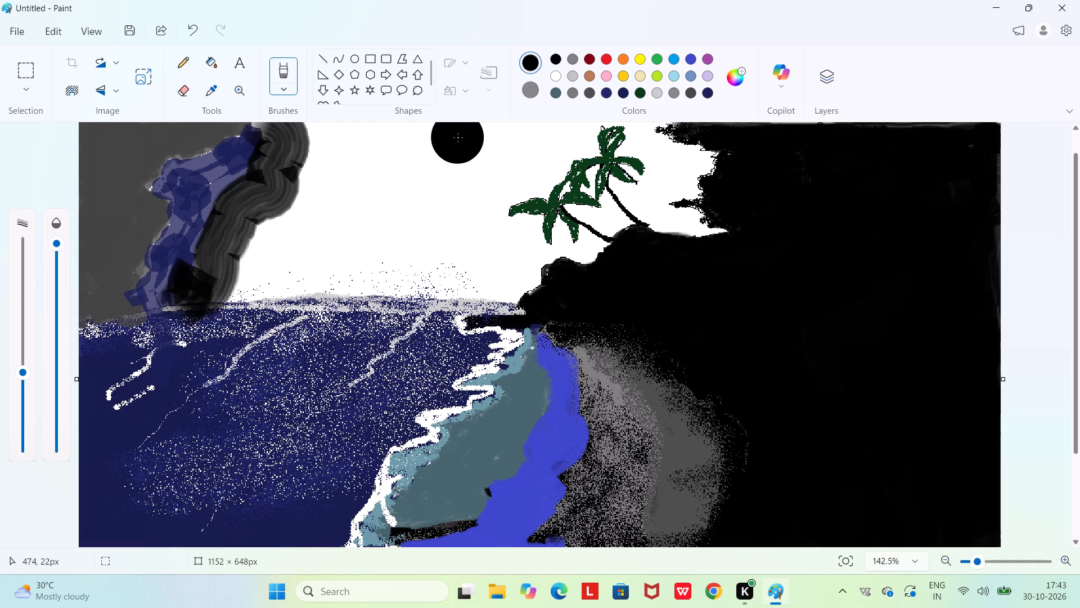
Paint thick black oil brush strokes in the white sky at the canvas top, just left of the taller palm tree.
left_click(458, 137)
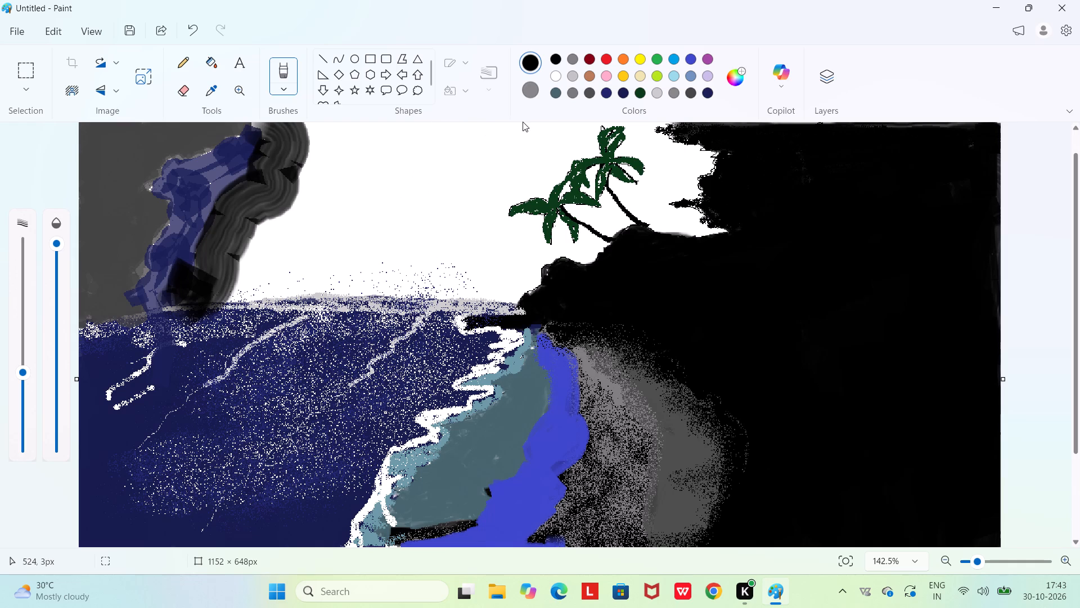
left_click_drag(516, 124, 515, 137)
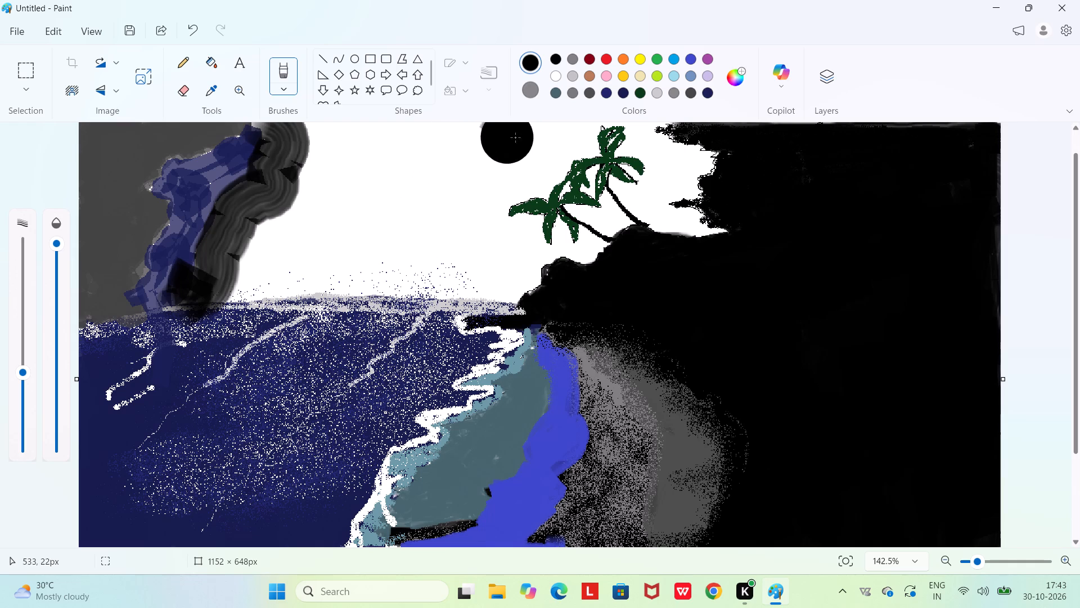
left_click_drag(515, 137, 539, 162)
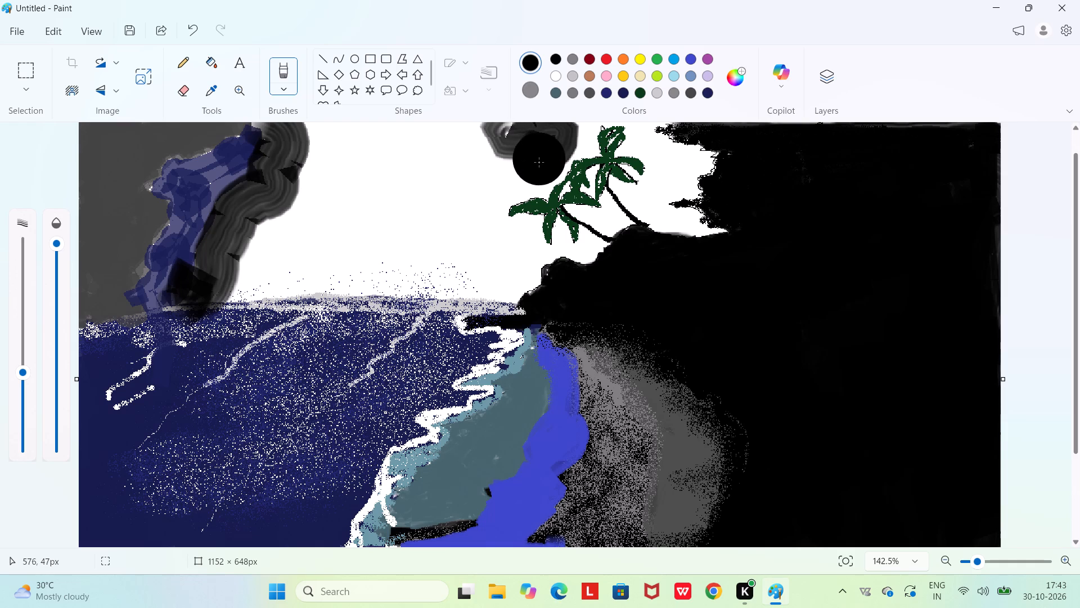
left_click_drag(539, 162, 569, 147)
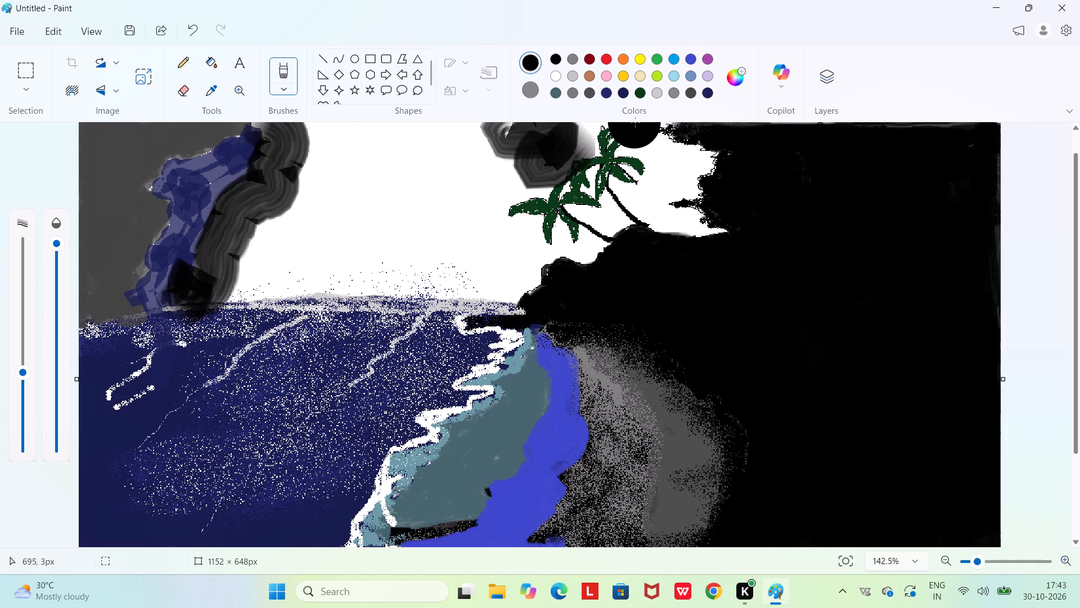
left_click_drag(635, 122, 576, 139)
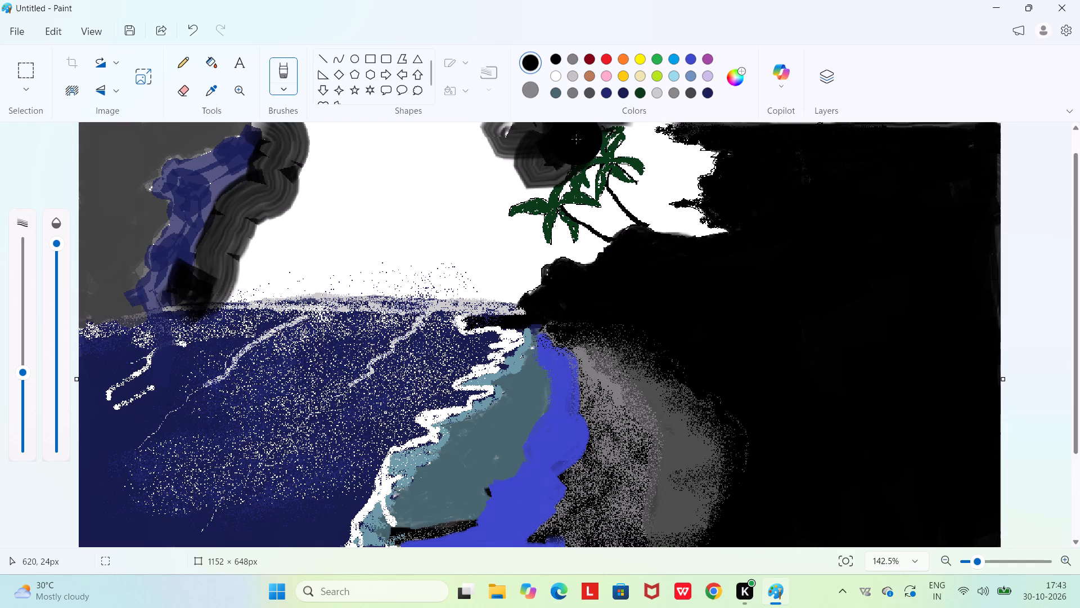
left_click_drag(576, 139, 577, 138)
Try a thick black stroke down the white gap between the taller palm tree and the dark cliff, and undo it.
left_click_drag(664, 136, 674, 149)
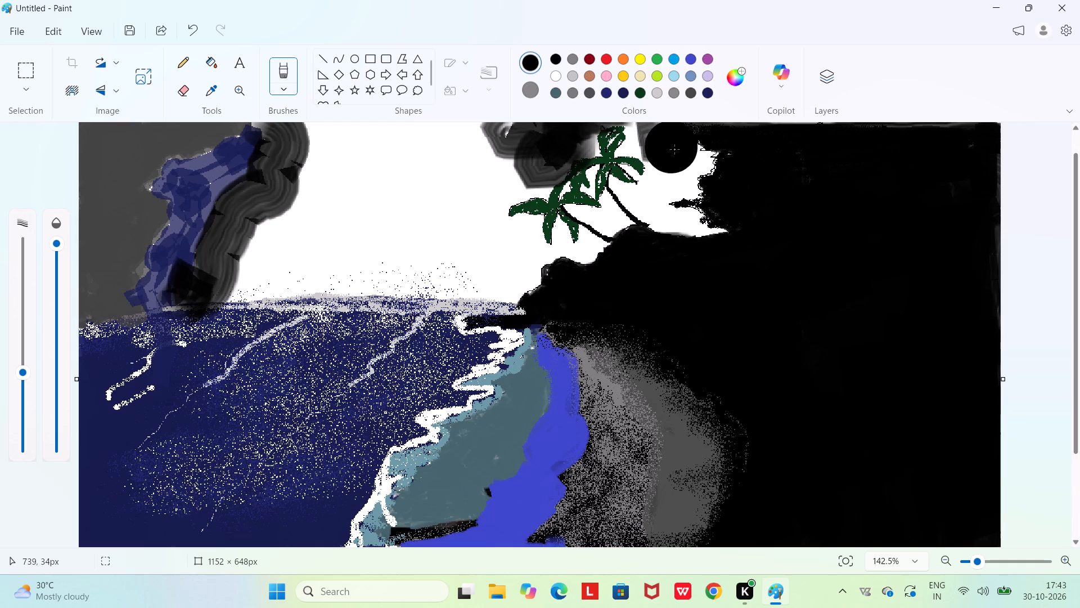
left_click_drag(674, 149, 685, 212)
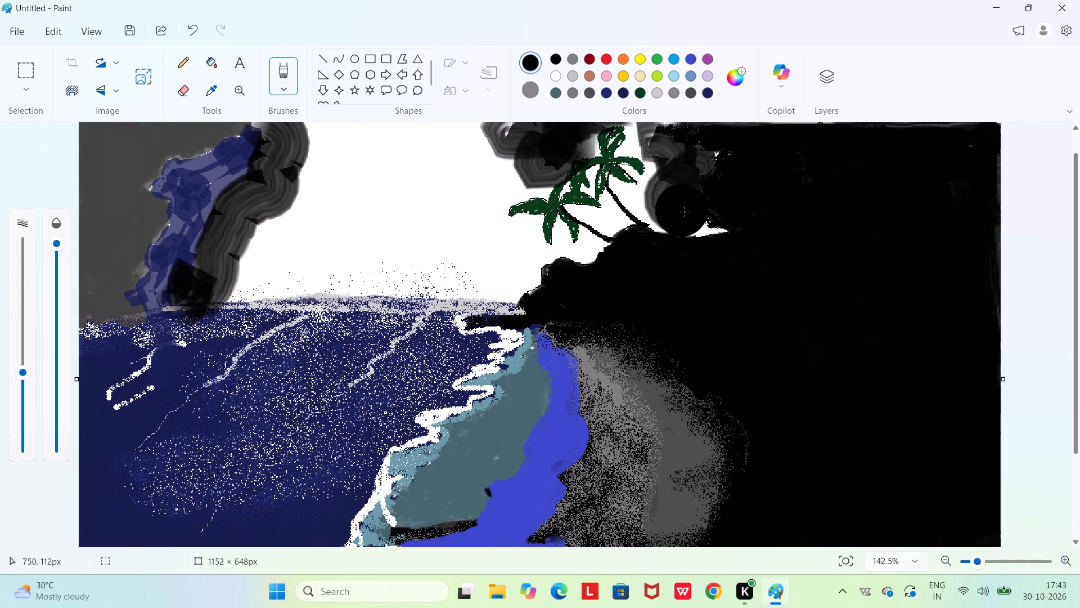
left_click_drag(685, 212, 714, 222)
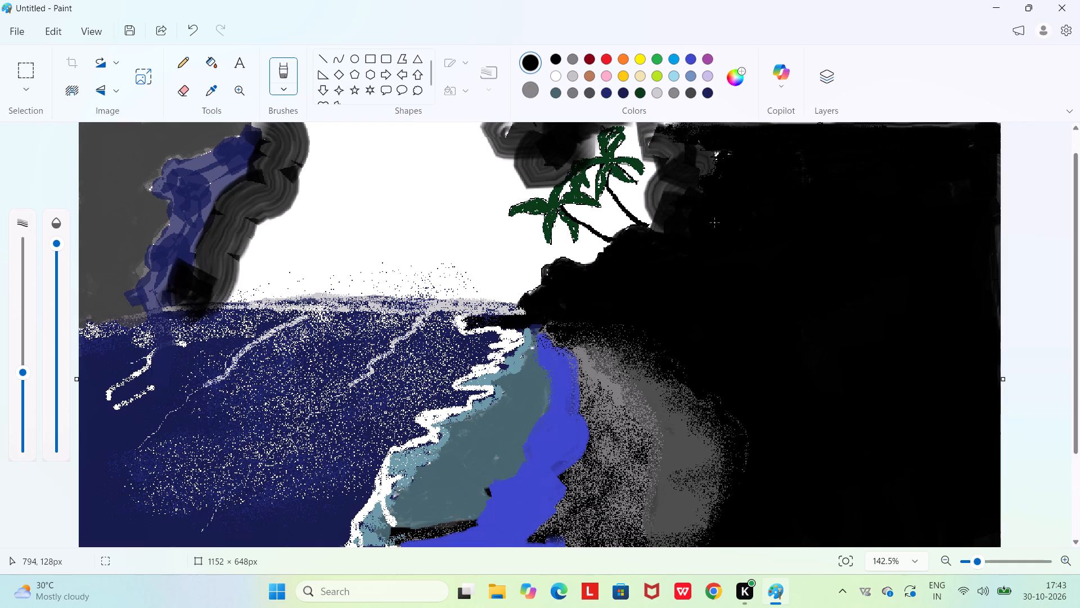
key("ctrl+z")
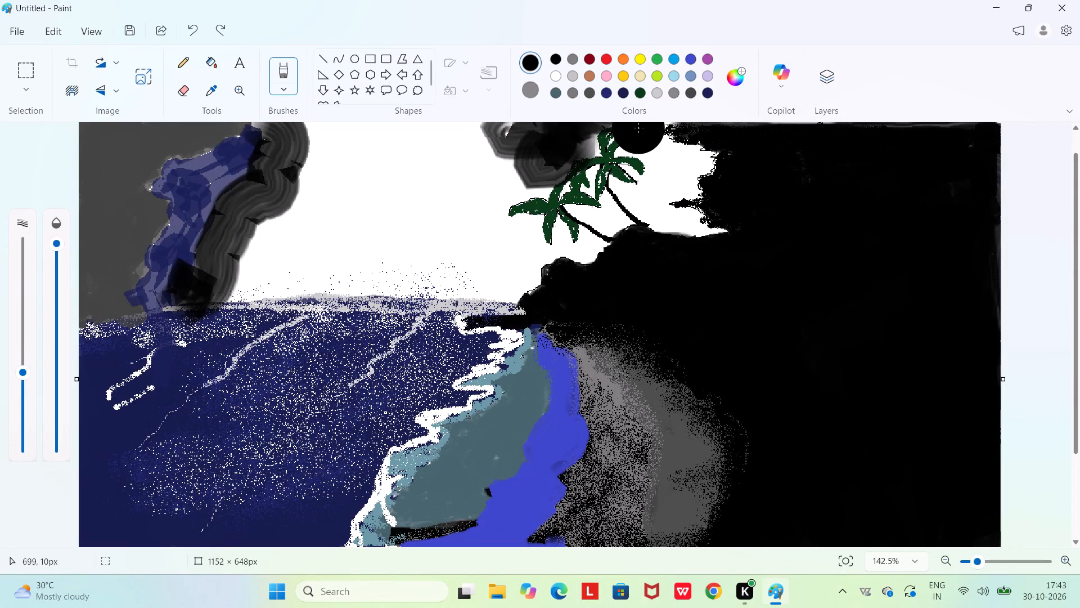
Fill the white gap between the palm trees and the dark cliff with horizontal black oil brush strokes, from the canvas top downward.
left_click_drag(718, 149, 647, 131)
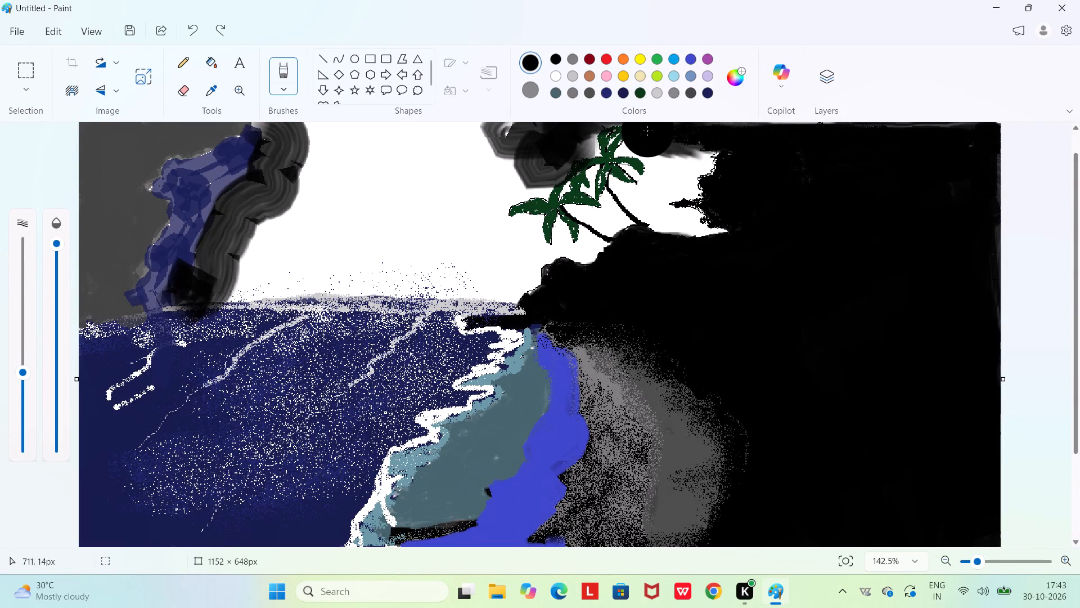
left_click_drag(647, 131, 636, 131)
left_click_drag(728, 160, 671, 157)
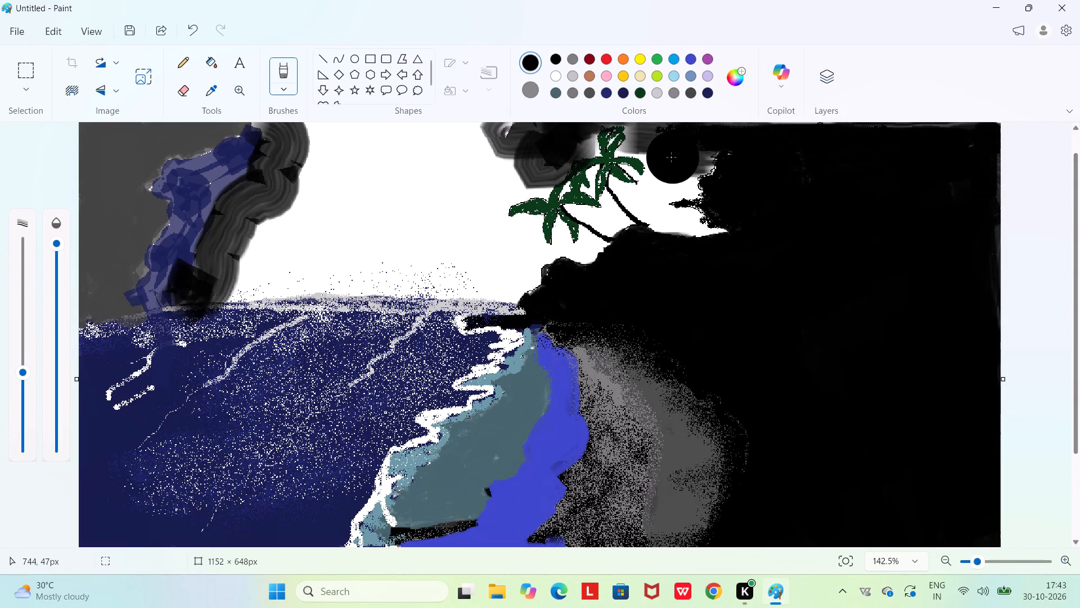
left_click_drag(671, 157, 655, 157)
left_click_drag(695, 184, 648, 183)
left_click_drag(727, 208, 655, 199)
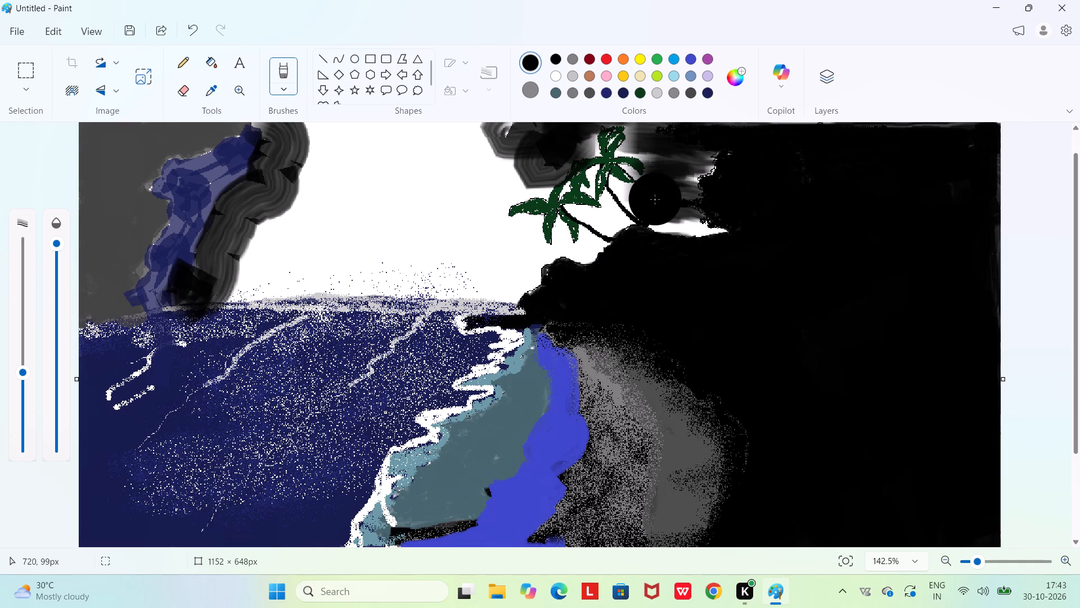
left_click_drag(655, 199, 647, 199)
left_click_drag(719, 222, 660, 218)
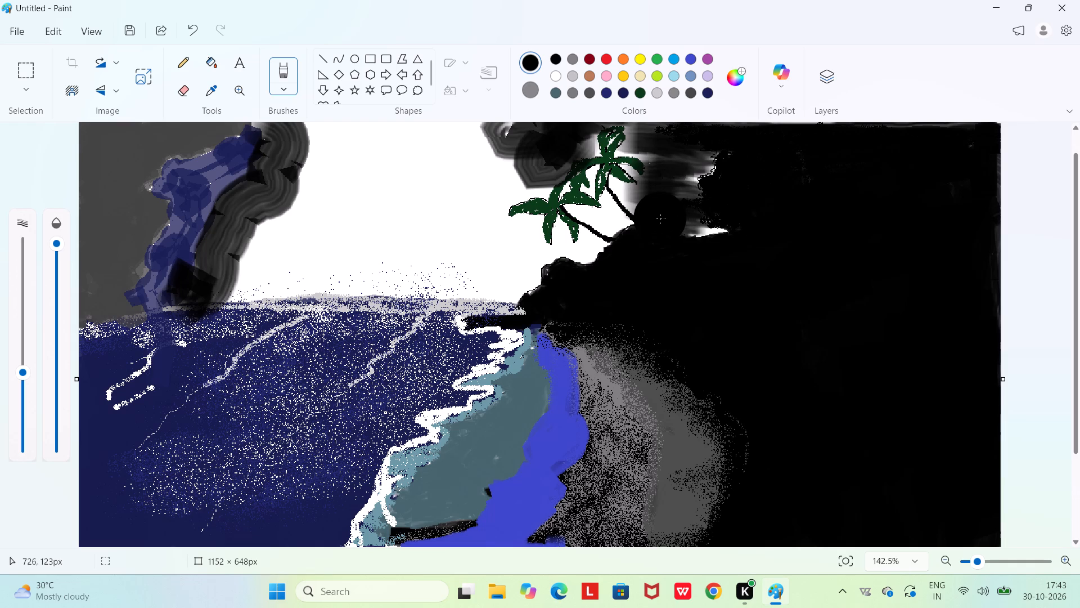
left_click_drag(747, 237, 685, 233)
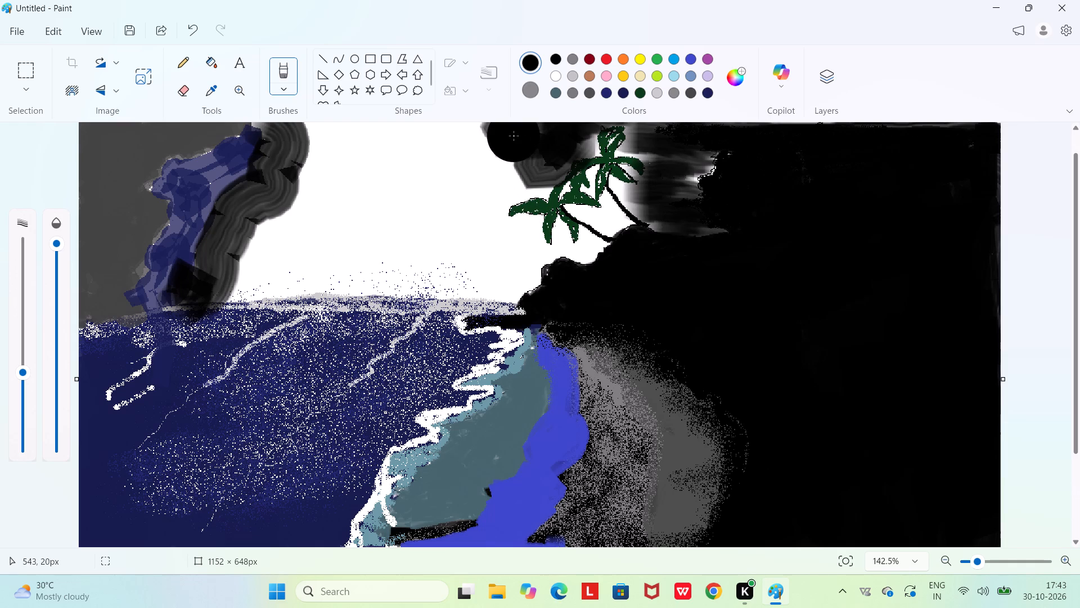
Cover the white sky between the navy band and the palm trees with sweeping horizontal black strokes down to the horizon.
left_click_drag(514, 136, 295, 122)
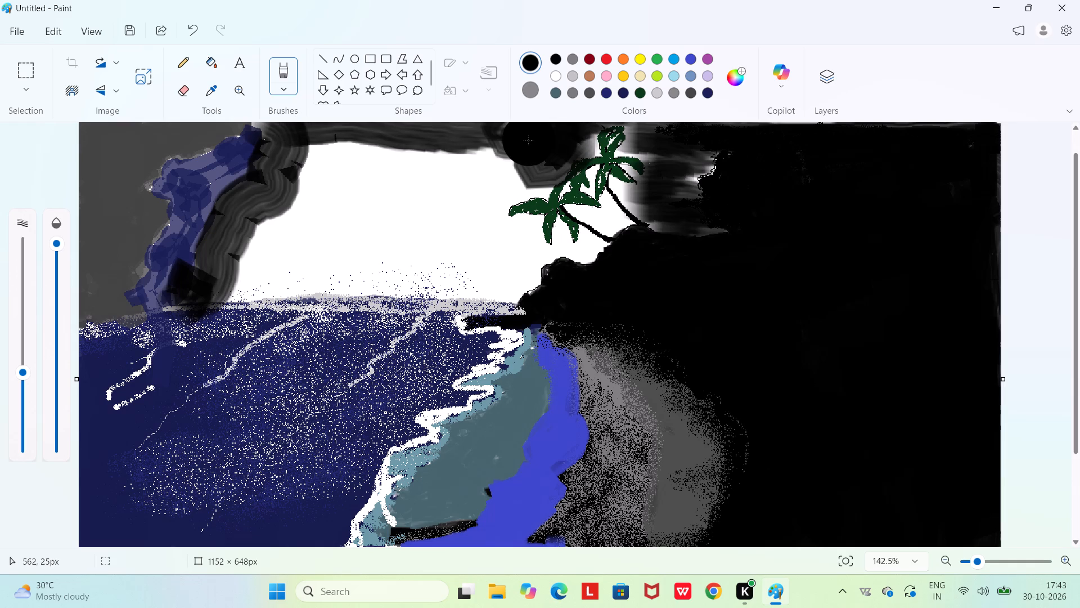
left_click_drag(505, 141, 366, 142)
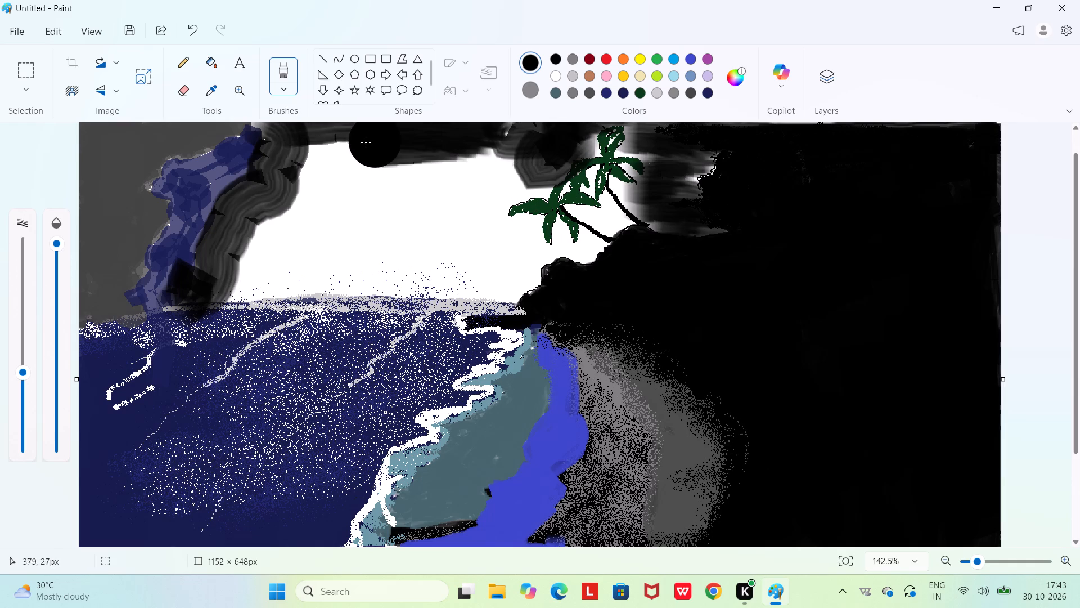
left_click_drag(366, 142, 295, 154)
left_click_drag(505, 172, 331, 176)
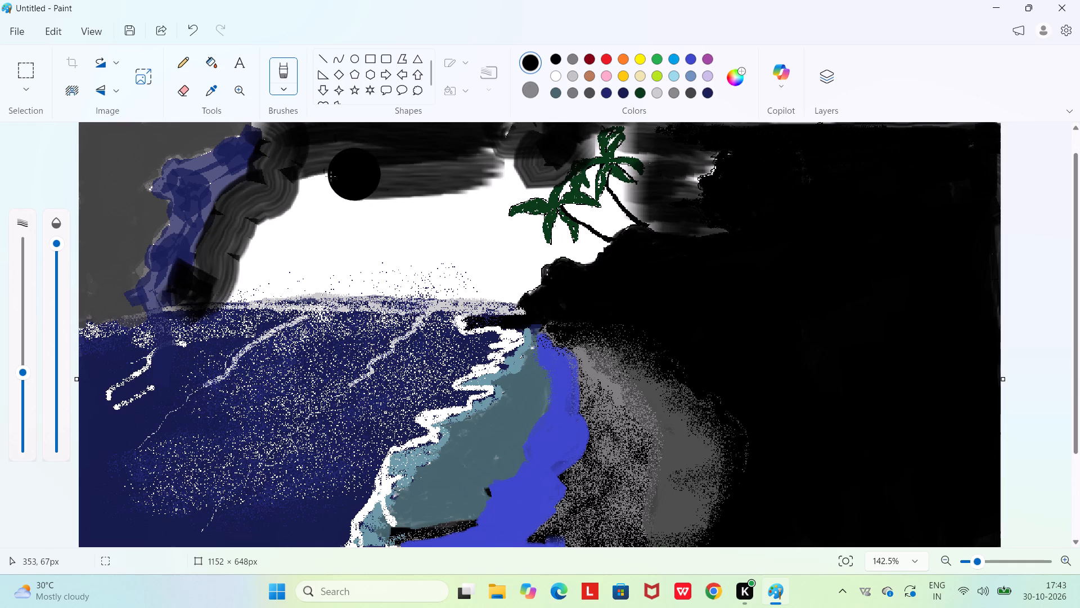
left_click_drag(331, 176, 300, 180)
left_click(522, 185)
left_click_drag(522, 185, 289, 209)
left_click(467, 216)
left_click_drag(467, 216, 249, 245)
left_click_drag(494, 245, 251, 273)
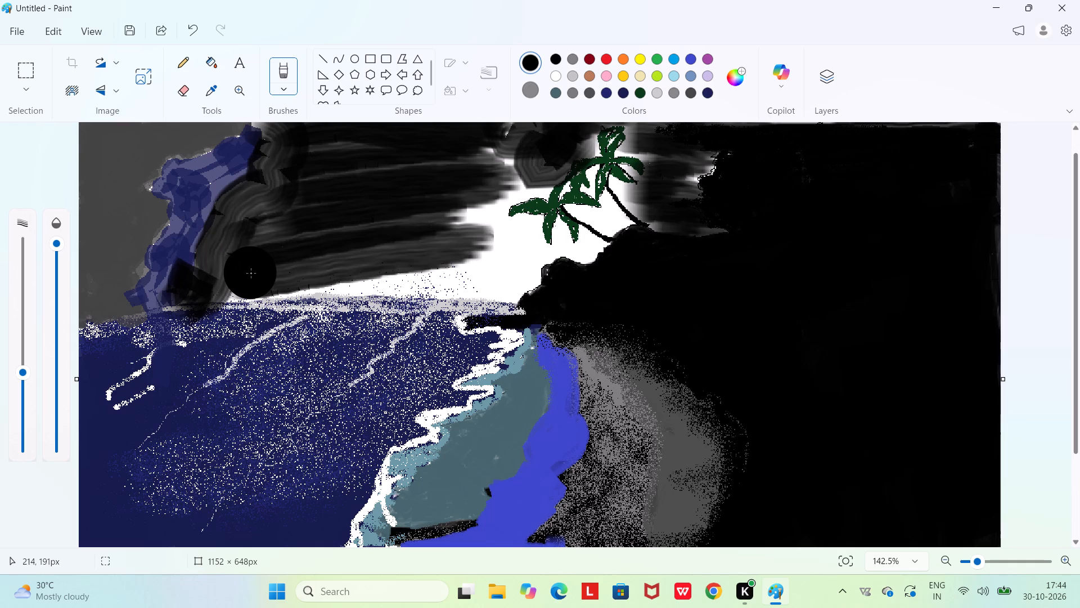
left_click_drag(529, 271, 219, 288)
Darken the remaining white gaps beside the cliff edge and left of the palm leaves with black strokes.
left_click_drag(521, 288, 481, 285)
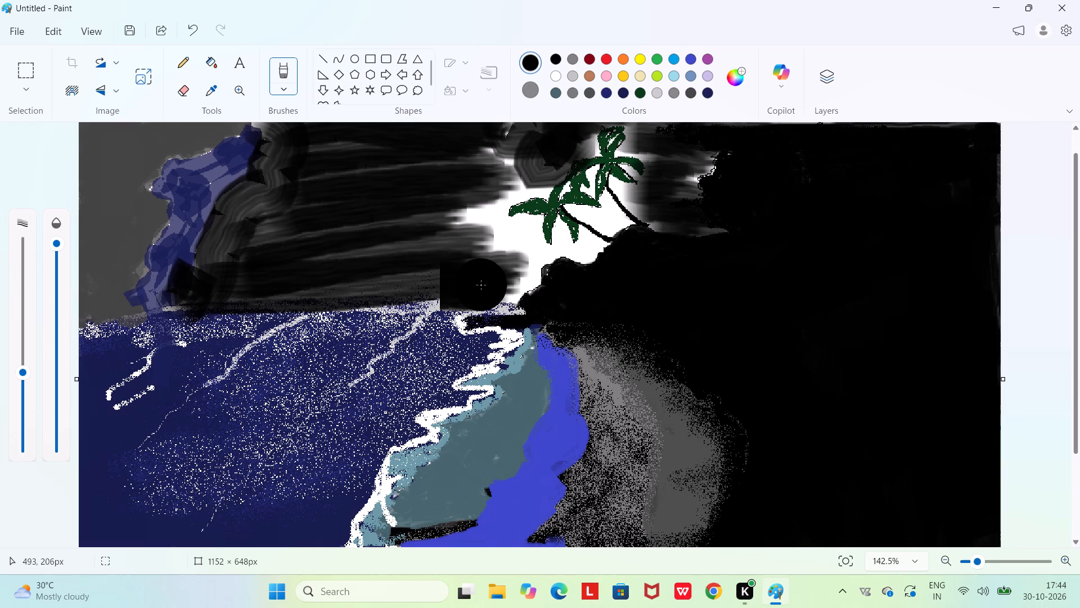
left_click_drag(570, 267, 490, 223)
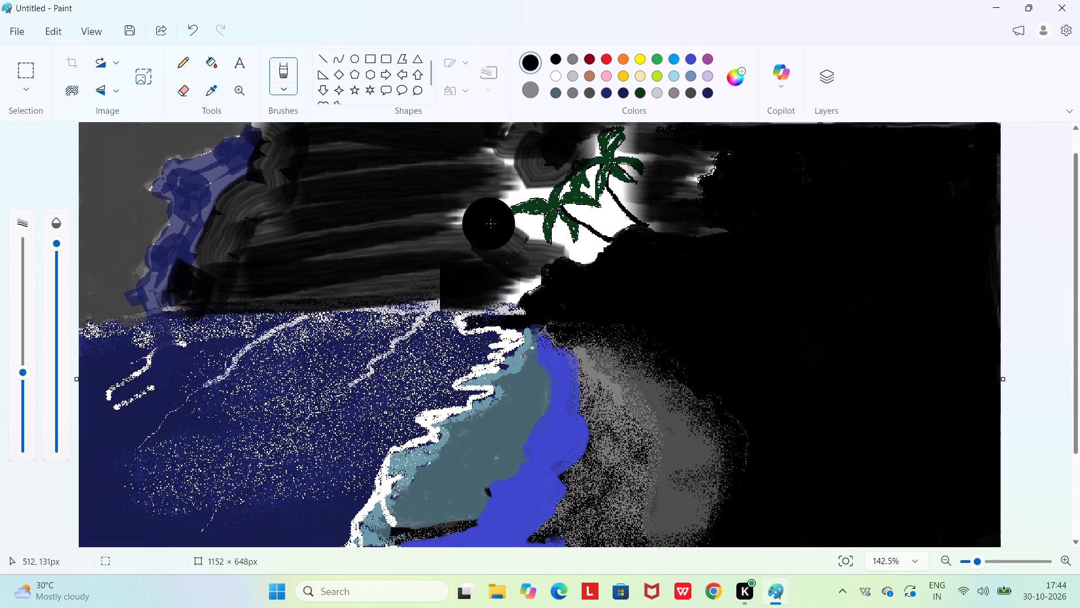
left_click_drag(490, 223, 493, 191)
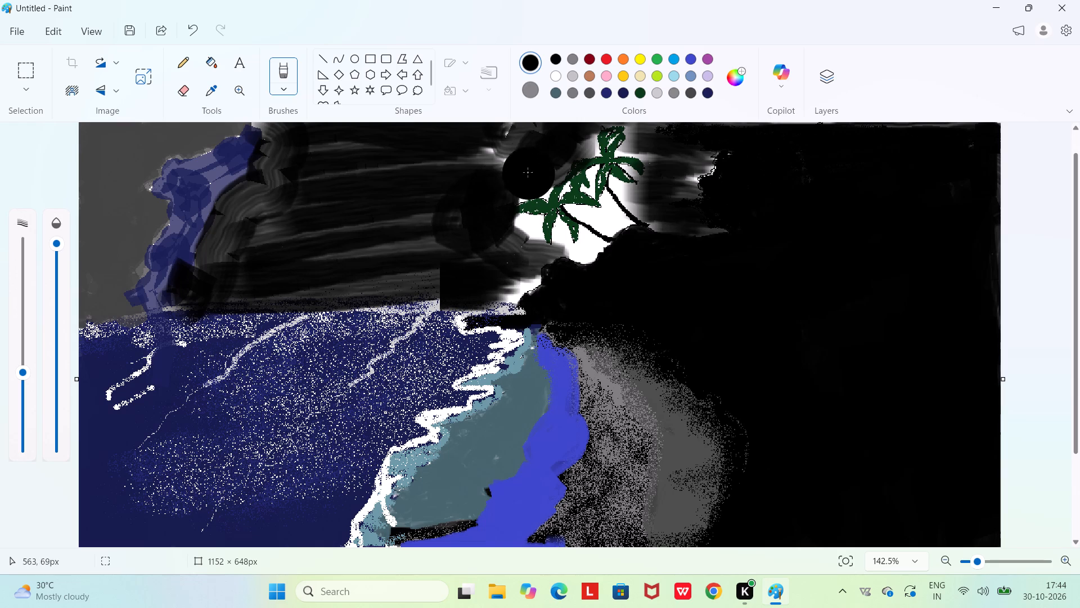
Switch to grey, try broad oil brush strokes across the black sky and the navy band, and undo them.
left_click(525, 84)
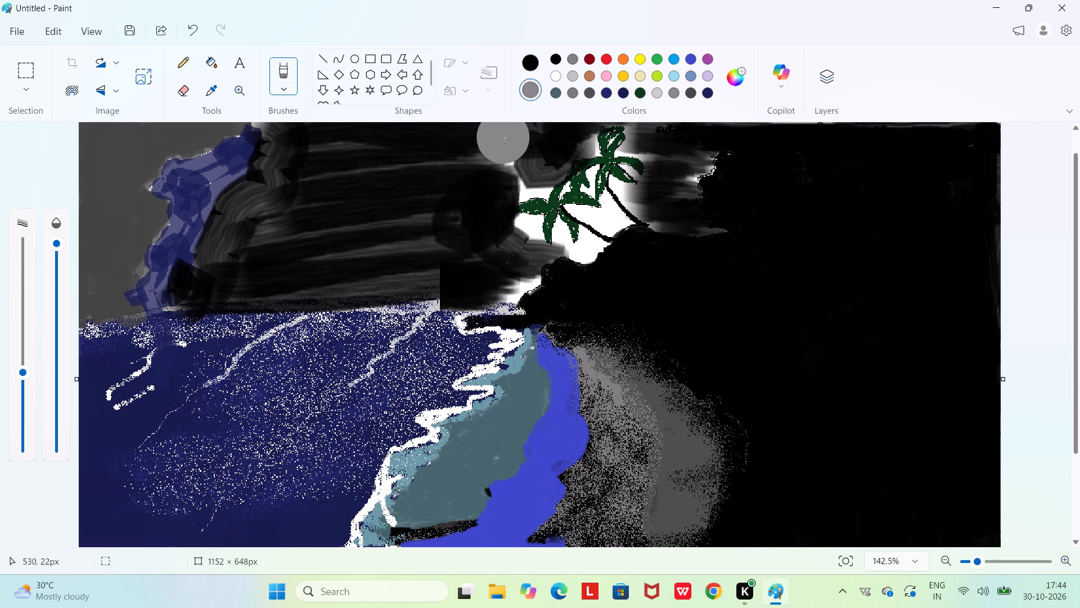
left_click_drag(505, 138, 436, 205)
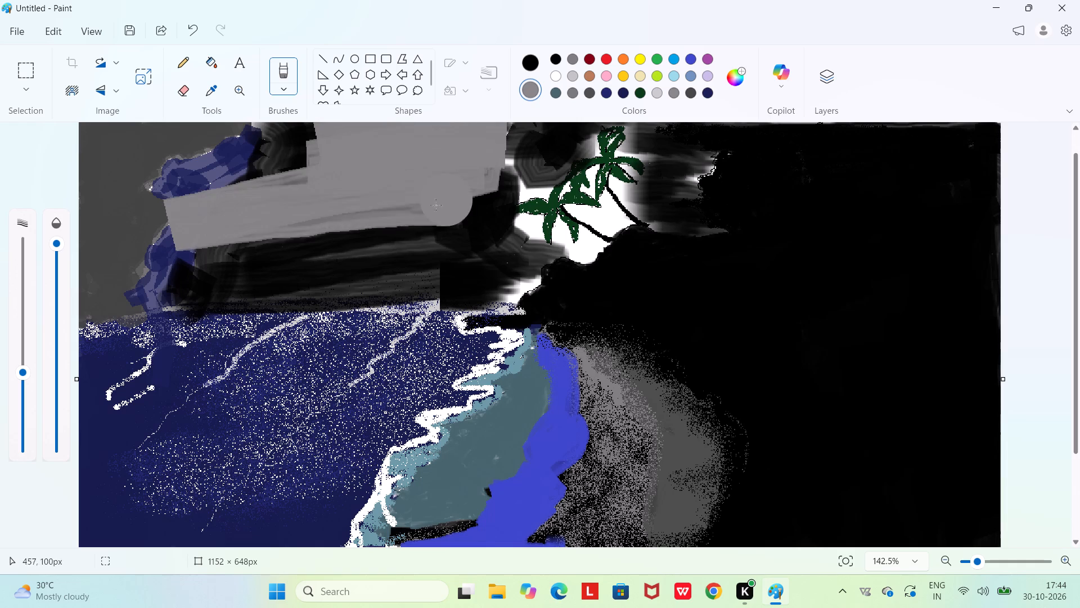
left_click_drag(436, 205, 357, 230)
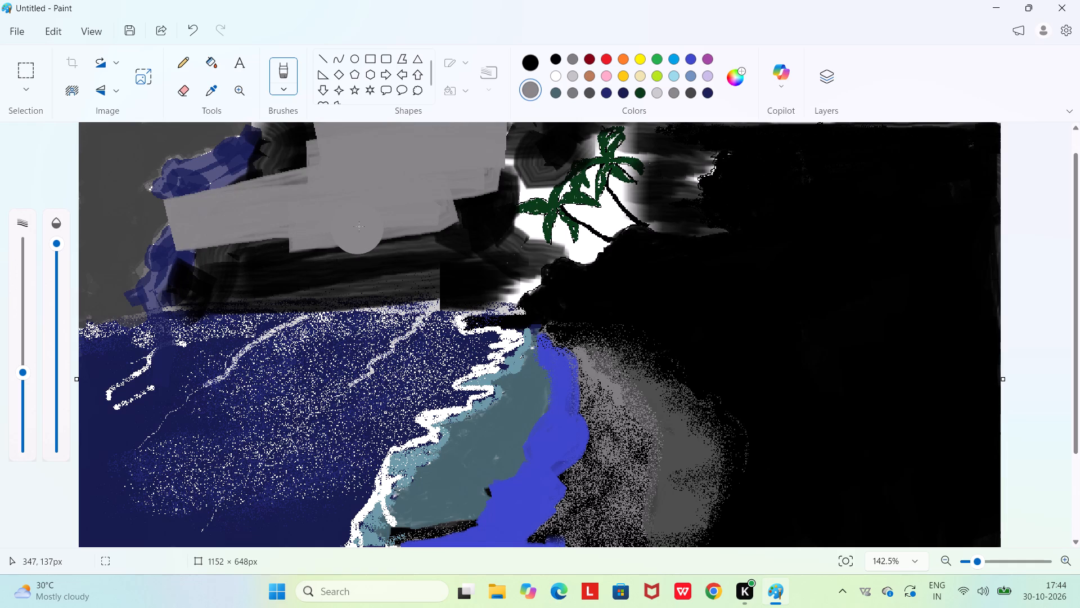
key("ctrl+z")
Paint broad grey oil brush strokes over the black sky beside the navy band, from the canvas top down to the horizon.
left_click_drag(510, 186, 489, 183)
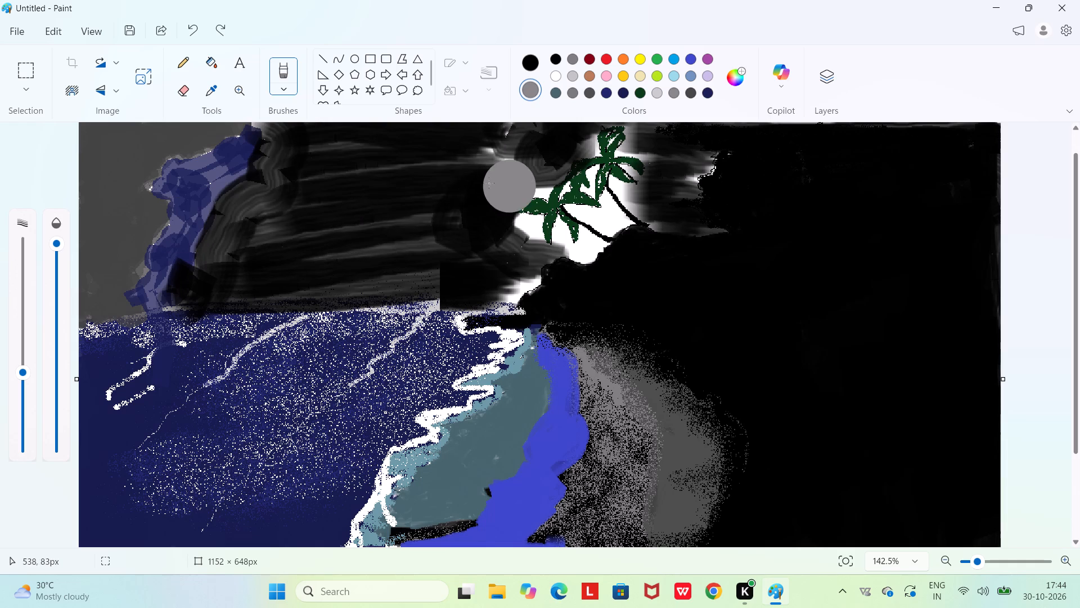
left_click_drag(489, 183, 508, 140)
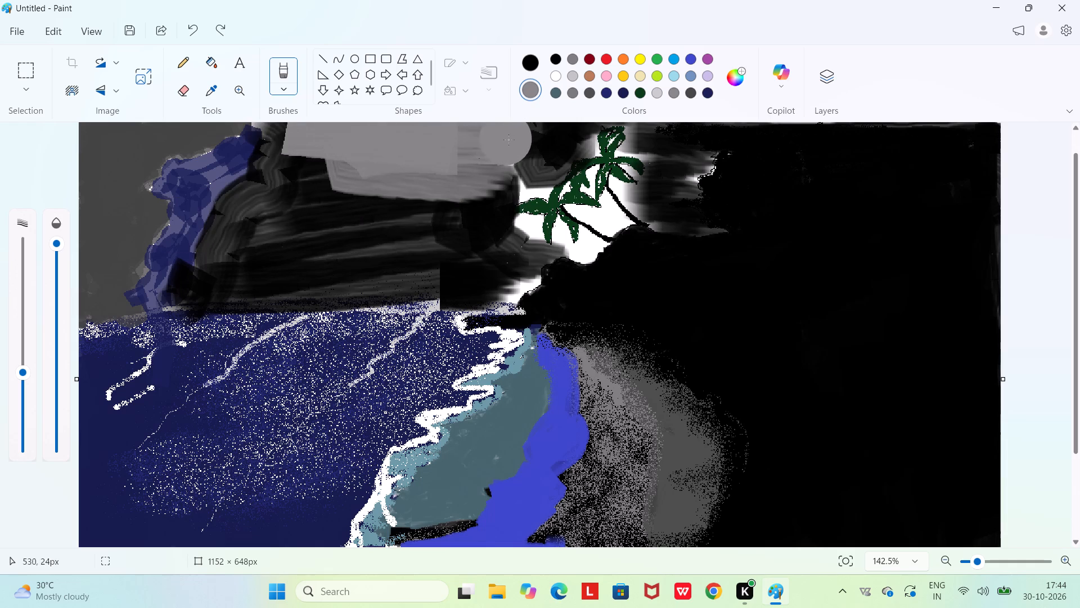
left_click_drag(508, 140, 307, 177)
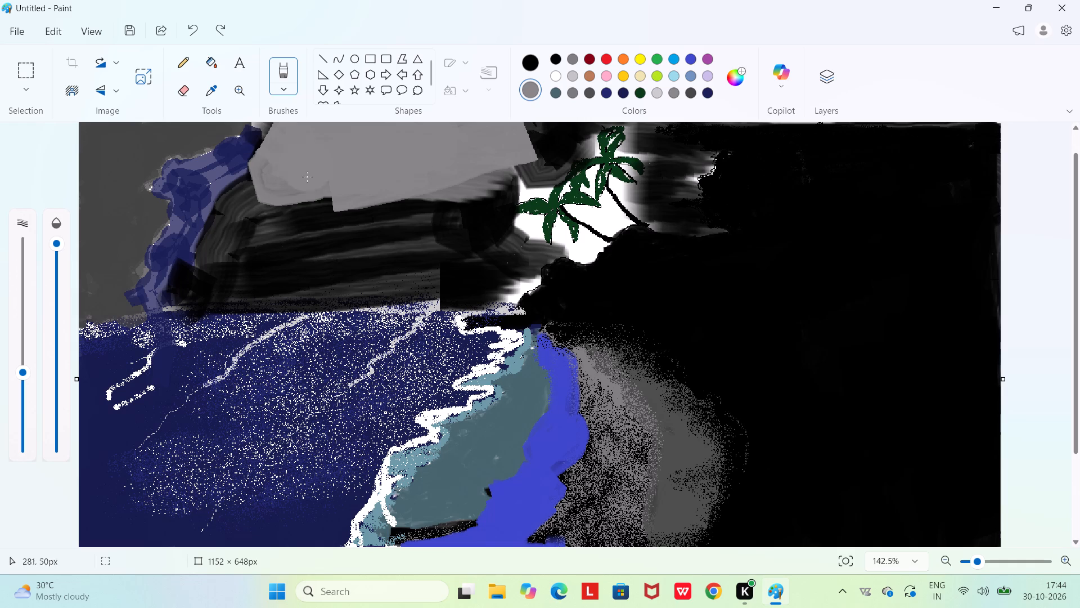
left_click_drag(307, 177, 335, 238)
left_click_drag(335, 238, 227, 235)
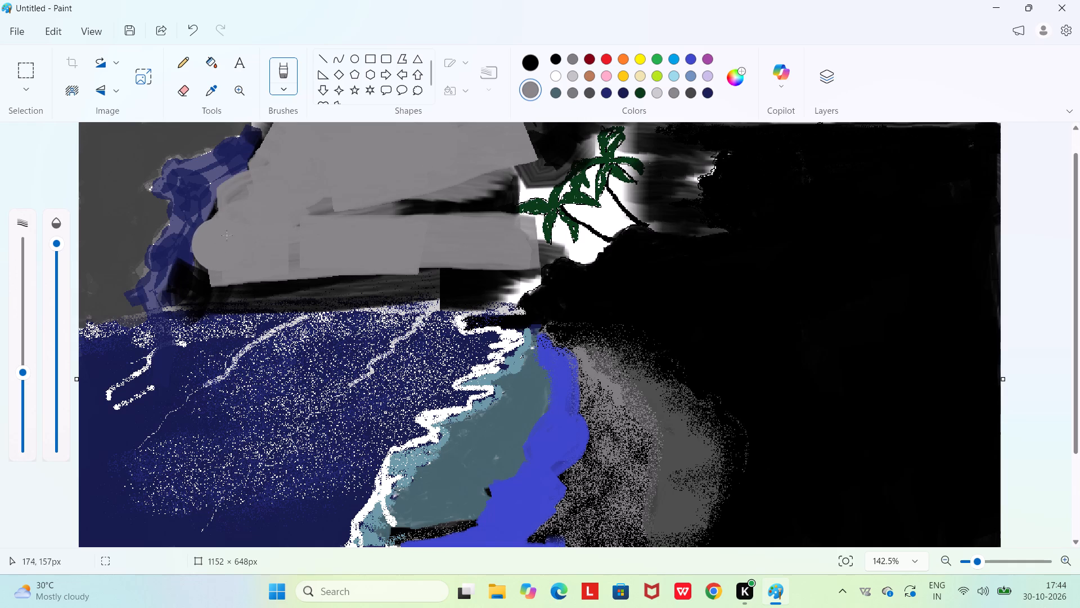
left_click_drag(227, 235, 399, 278)
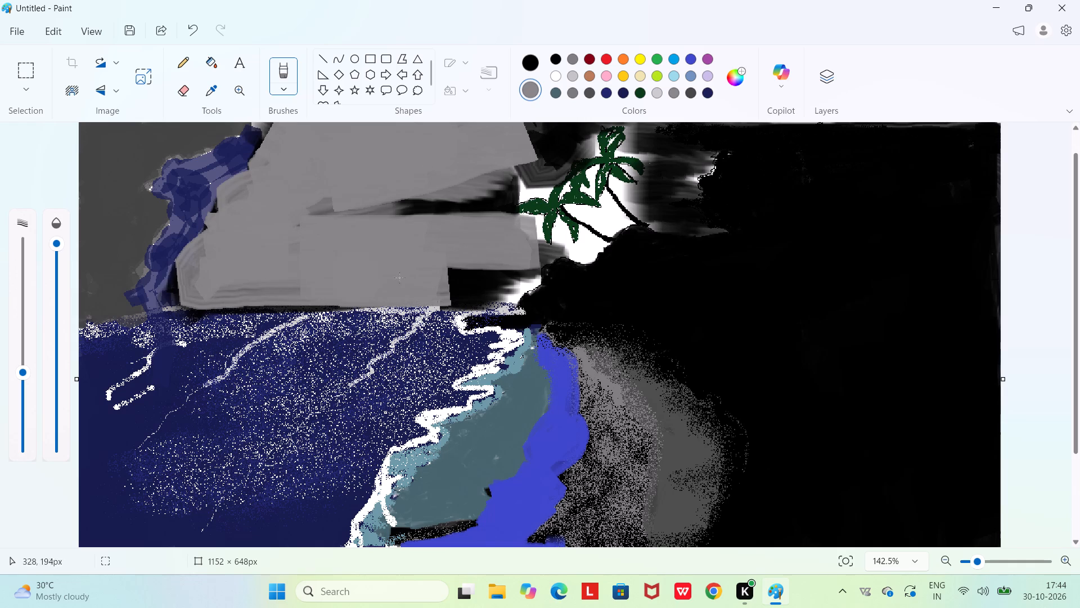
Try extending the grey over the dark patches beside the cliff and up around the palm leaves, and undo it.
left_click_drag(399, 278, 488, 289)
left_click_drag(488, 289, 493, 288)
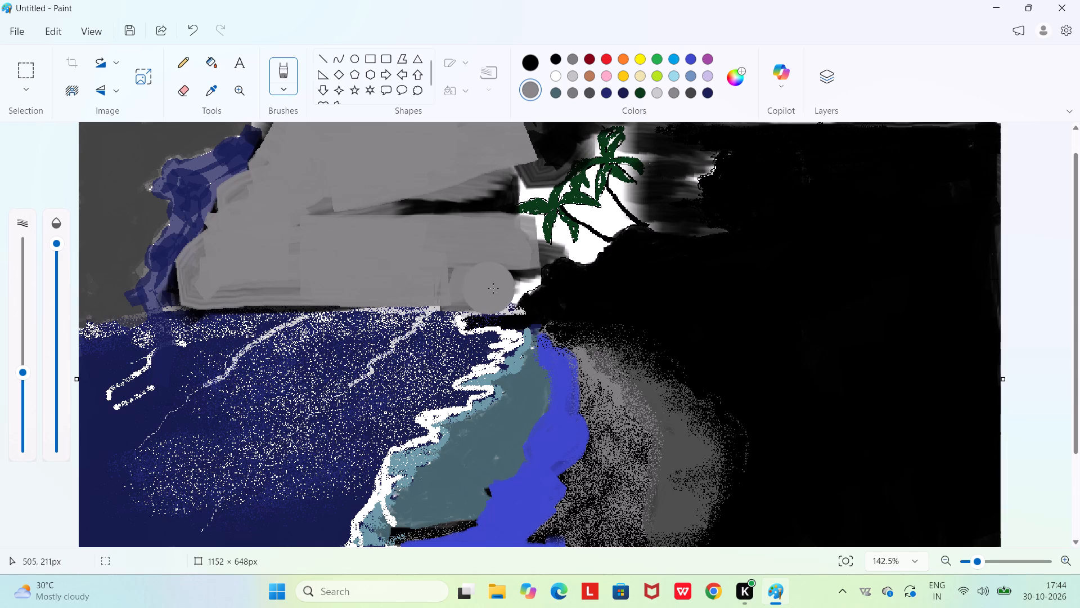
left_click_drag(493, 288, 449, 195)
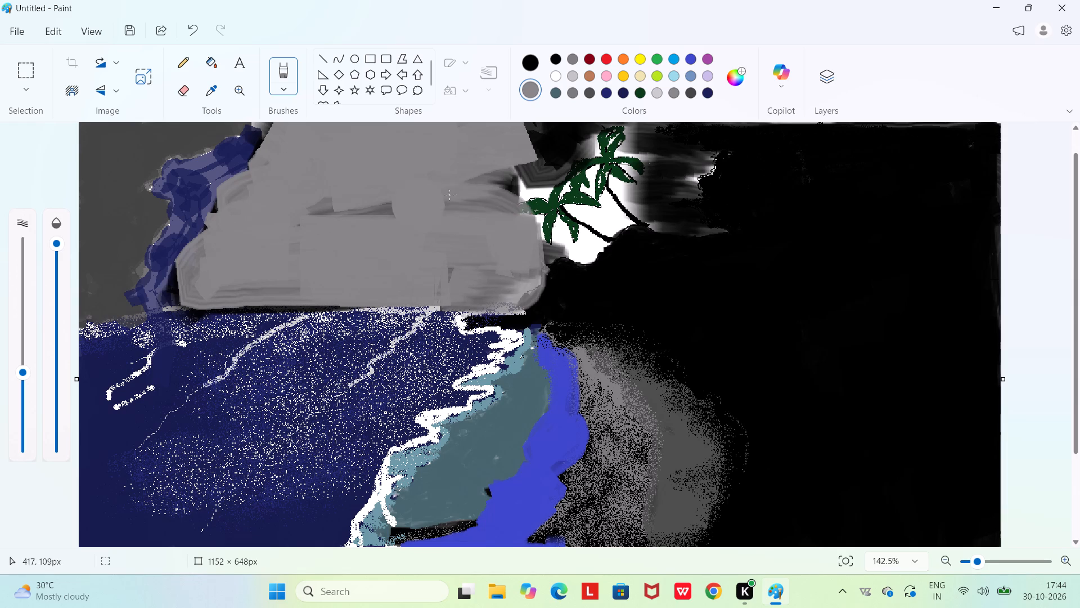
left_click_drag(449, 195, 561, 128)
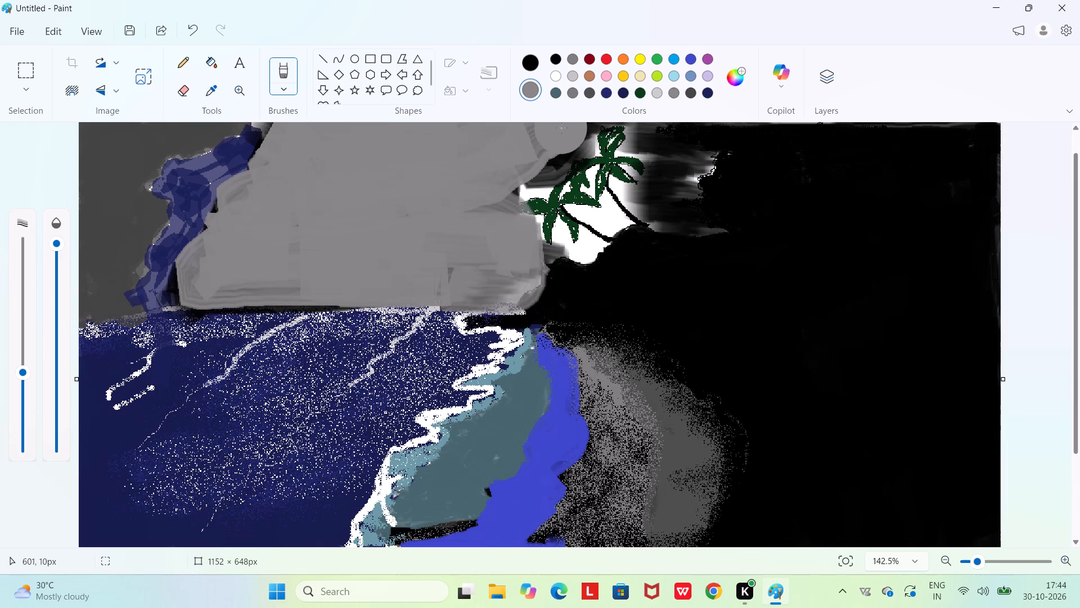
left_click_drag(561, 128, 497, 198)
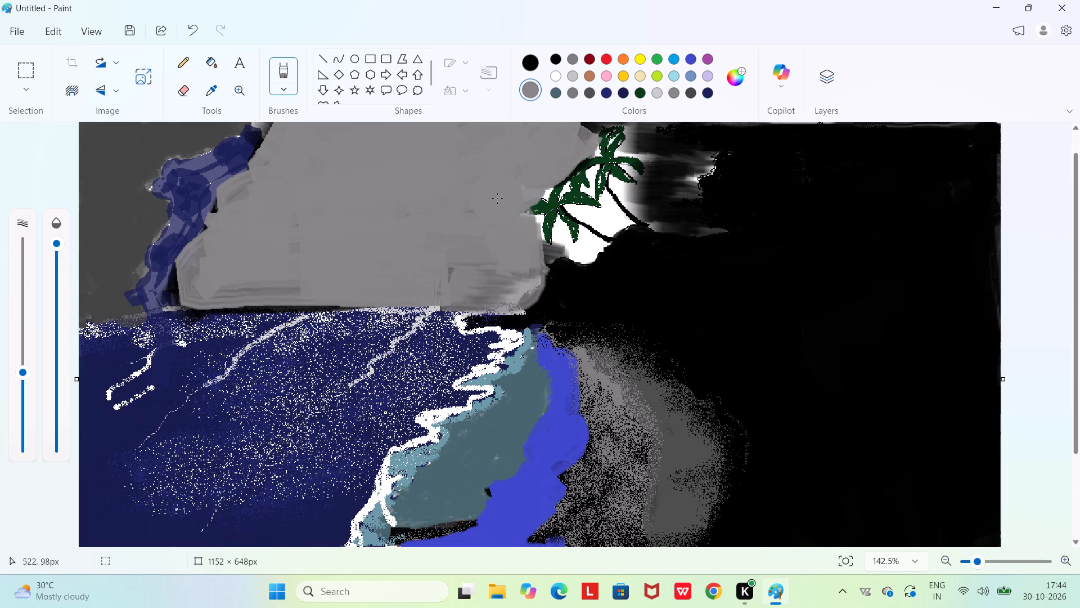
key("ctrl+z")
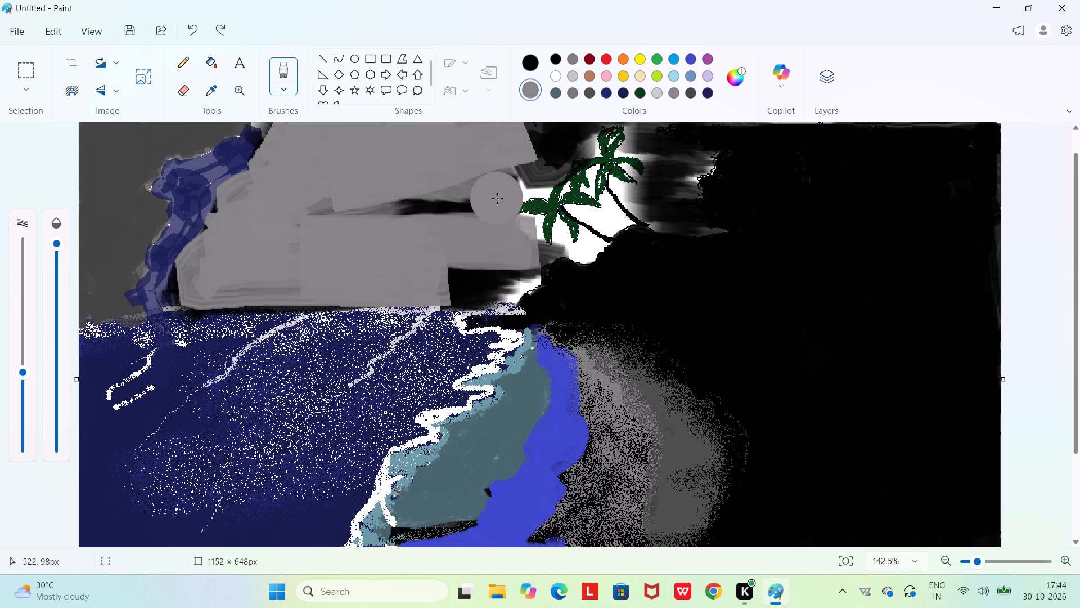
Paint grey over the remaining dark streaks in the sky up to the palm leaves, undoing and redoing the last stroke.
left_click_drag(497, 198, 481, 198)
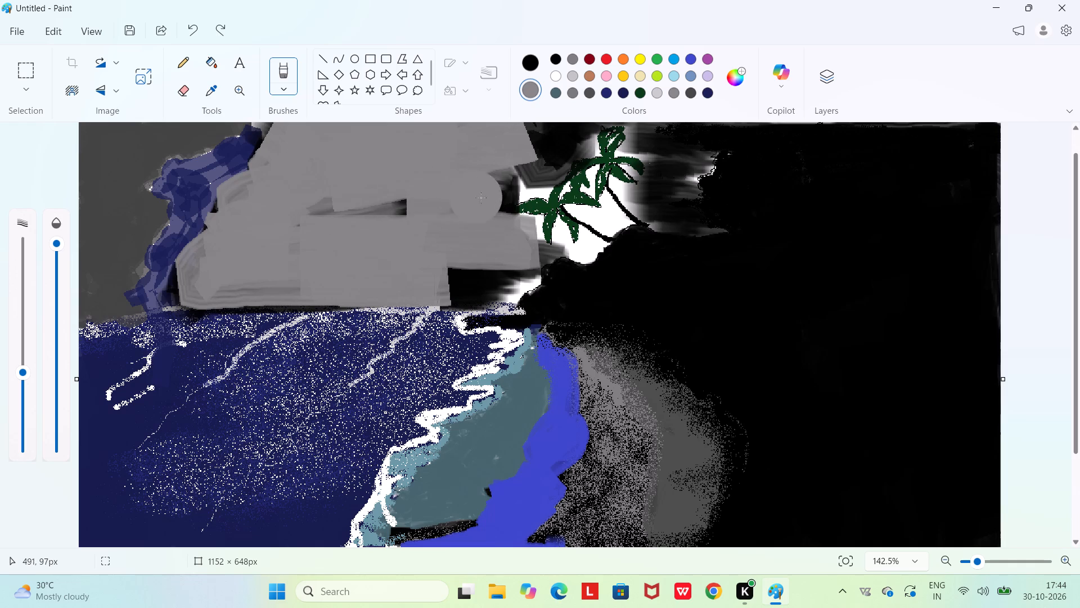
left_click_drag(481, 198, 536, 160)
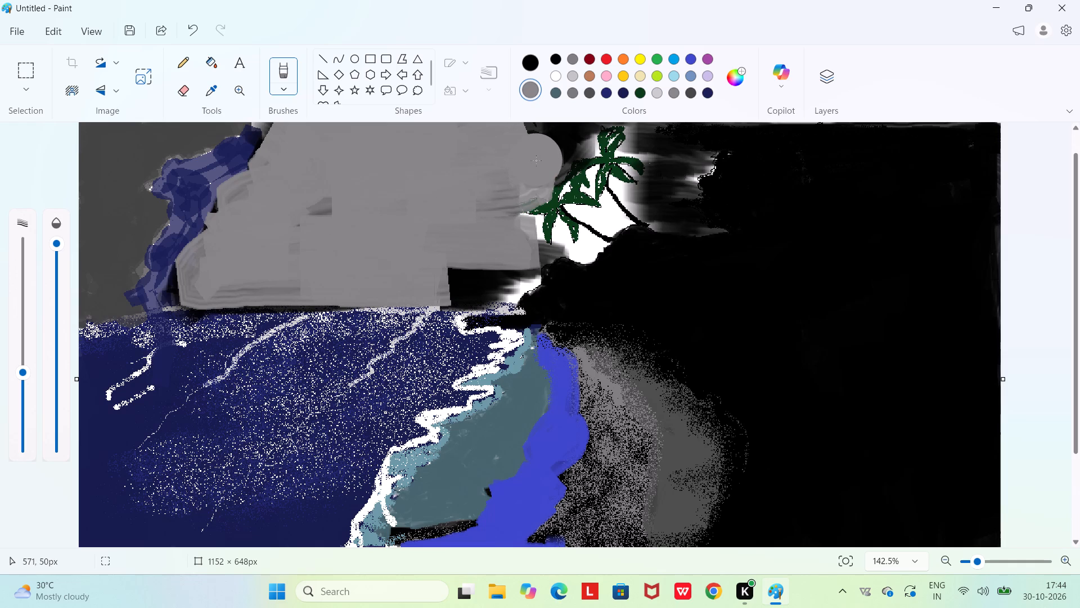
key("ctrl+z")
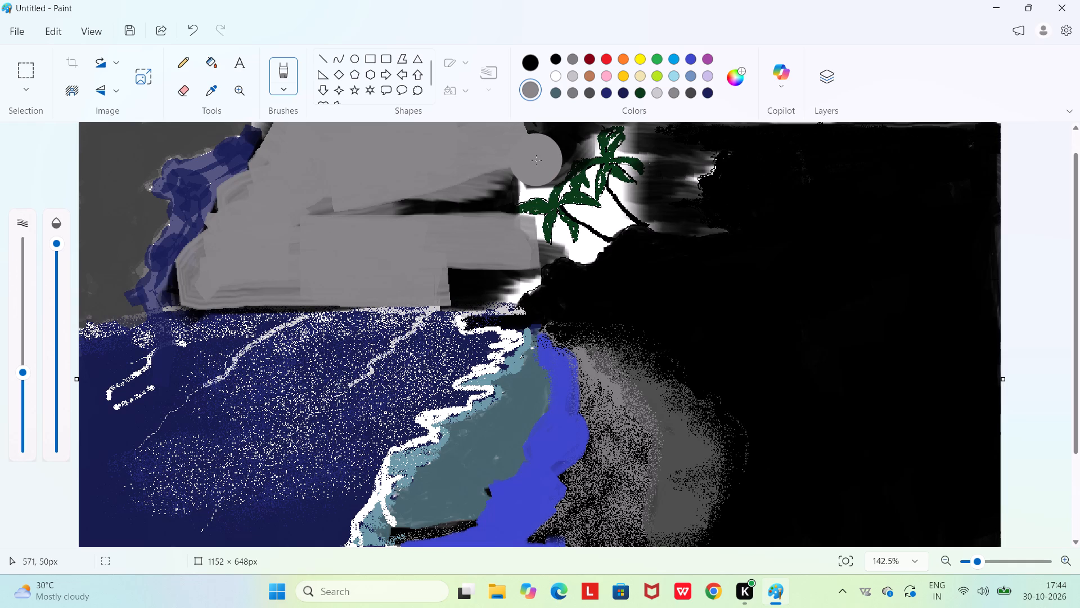
left_click(520, 163)
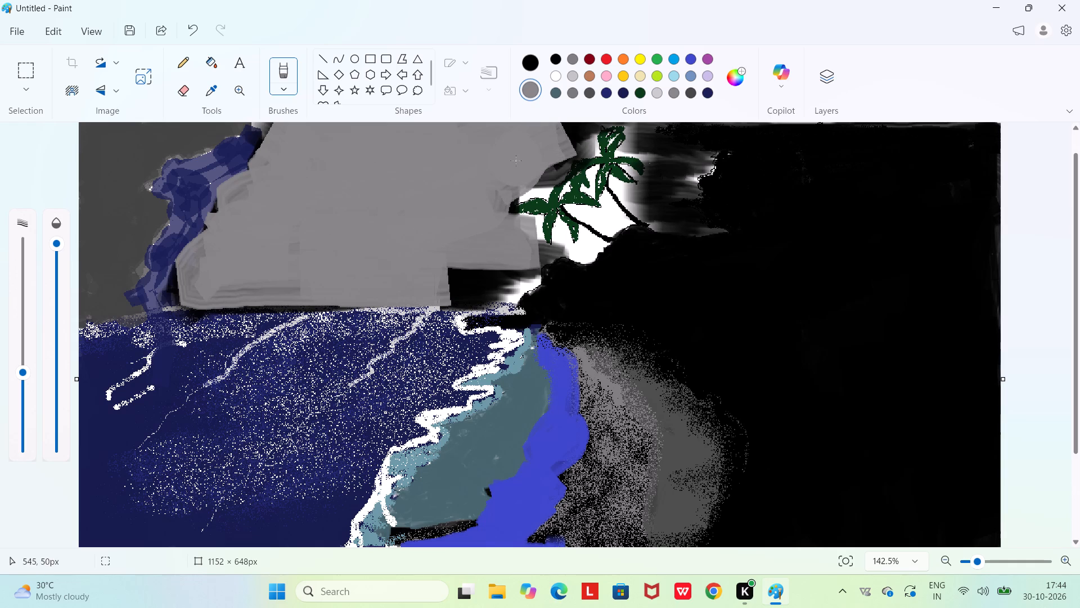
Try a very thin grey stroke below the palms, undo it, and set the brush size to 14 px.
left_click_drag(16, 369, 13, 391)
left_click_drag(13, 391, 8, 462)
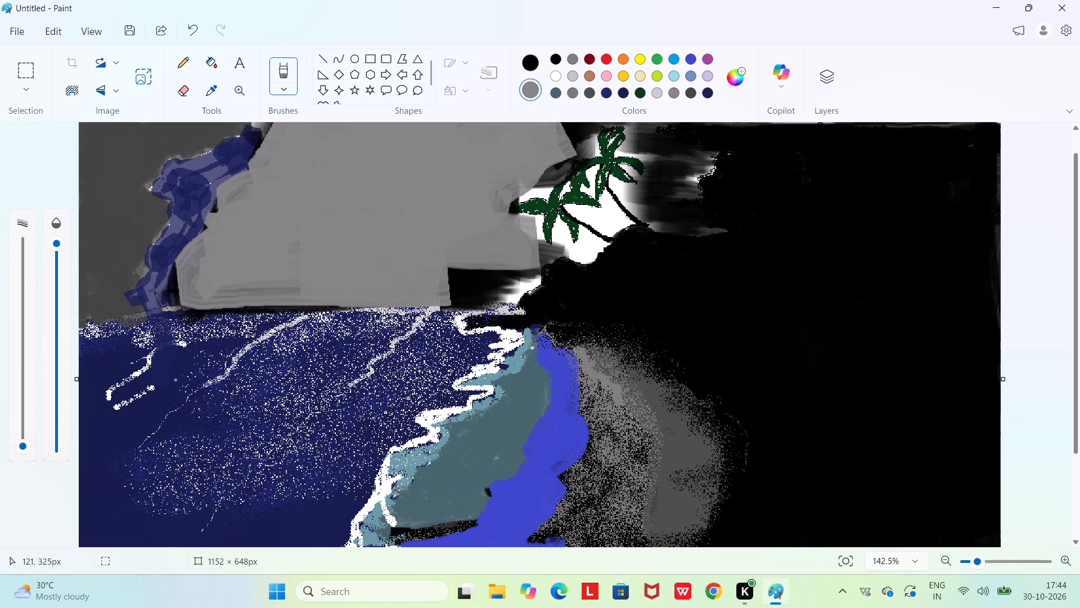
left_click_drag(580, 251, 568, 247)
left_click_drag(568, 247, 229, 362)
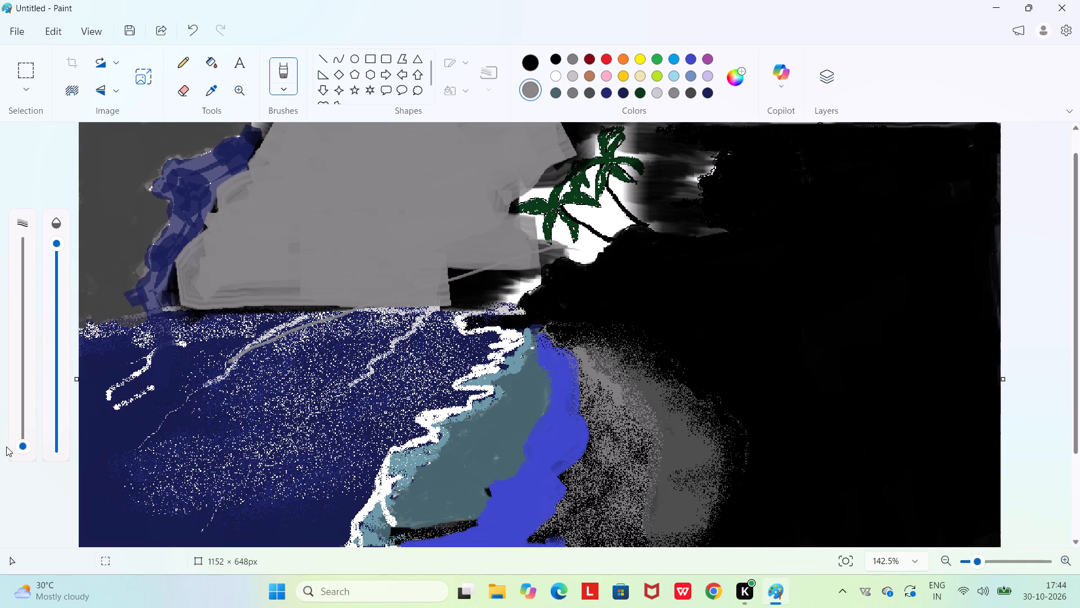
left_click(19, 442)
left_click_drag(19, 442, 25, 425)
key("ctrl+z")
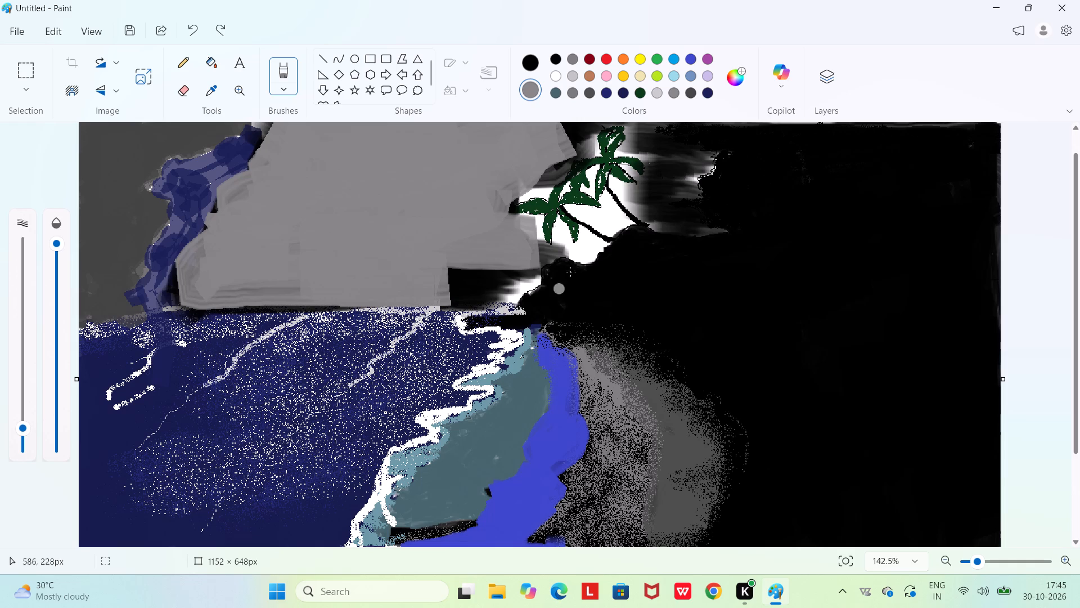
Dab grey over the white gaps above the cliff edge and beneath the lower palm's leaves.
left_click_drag(593, 254, 592, 258)
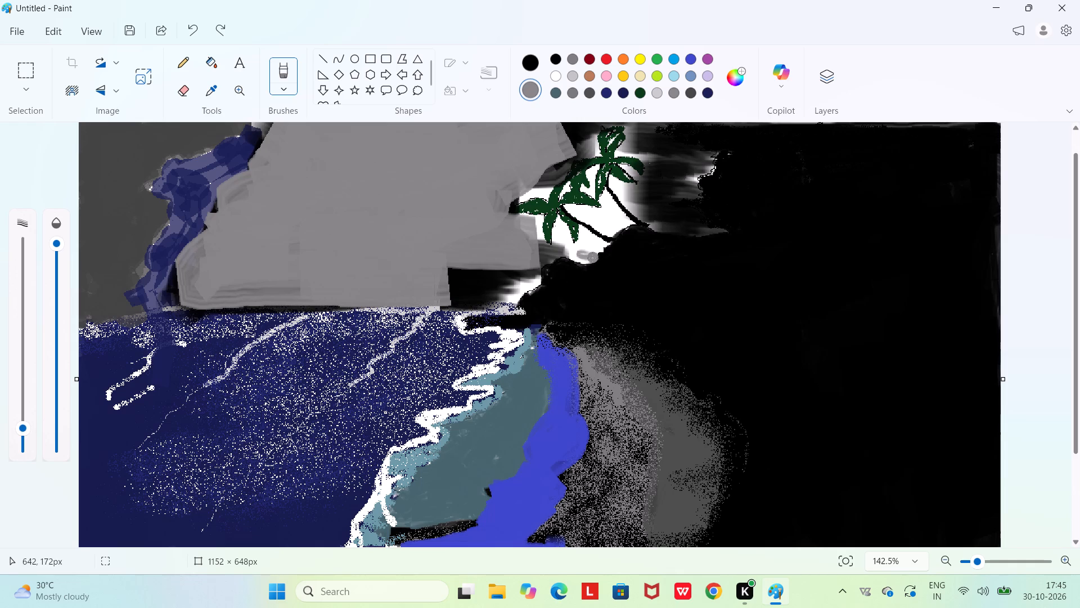
left_click_drag(592, 258, 567, 244)
left_click_drag(567, 244, 555, 242)
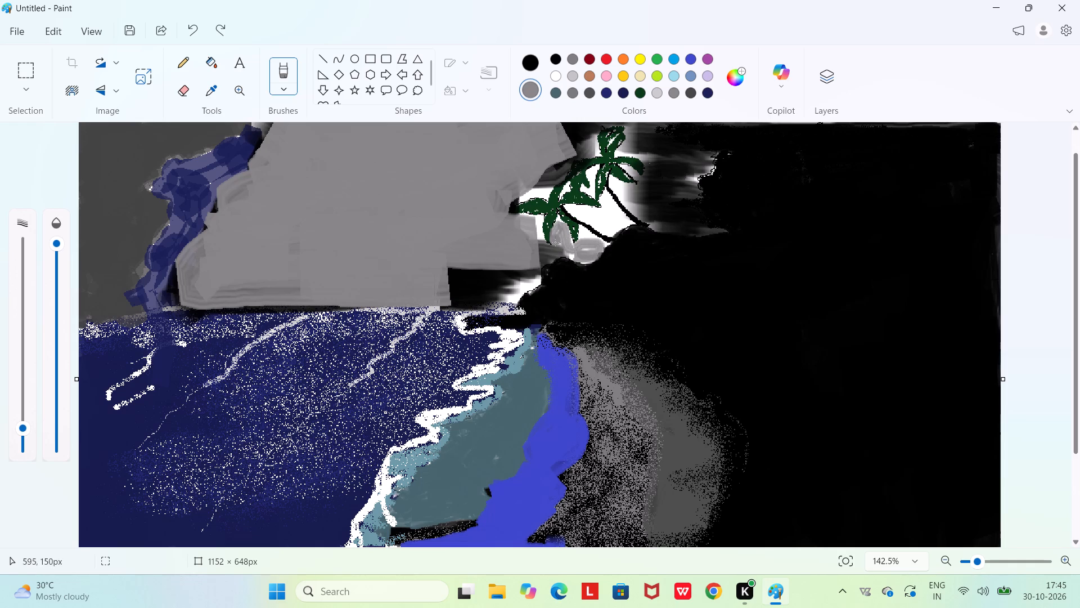
left_click_drag(555, 242, 541, 221)
left_click_drag(541, 221, 514, 219)
Paint grey along the upper side of the palm leaves, from the lower palm's leaf tip to the top of the canvas.
left_click_drag(550, 186, 528, 193)
left_click_drag(528, 193, 533, 199)
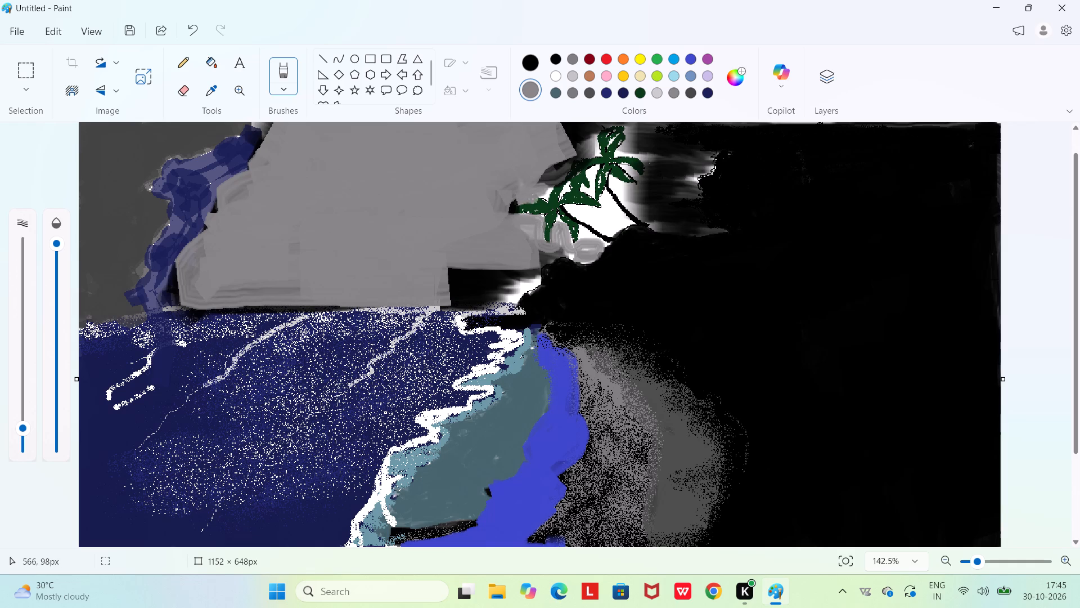
left_click_drag(533, 199, 551, 181)
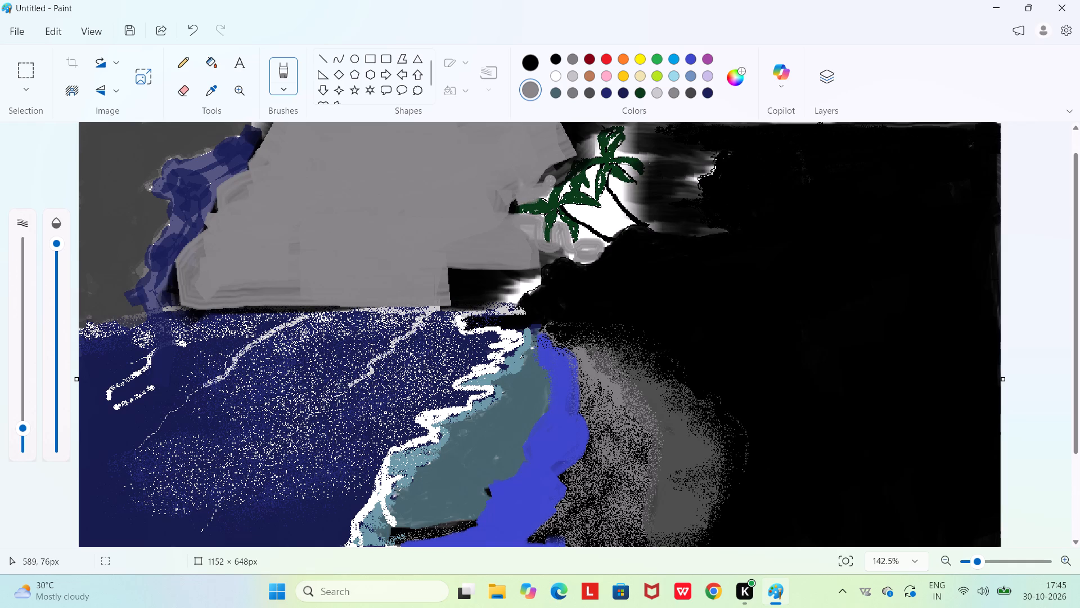
left_click(553, 175)
left_click_drag(553, 175, 584, 156)
left_click_drag(584, 156, 583, 136)
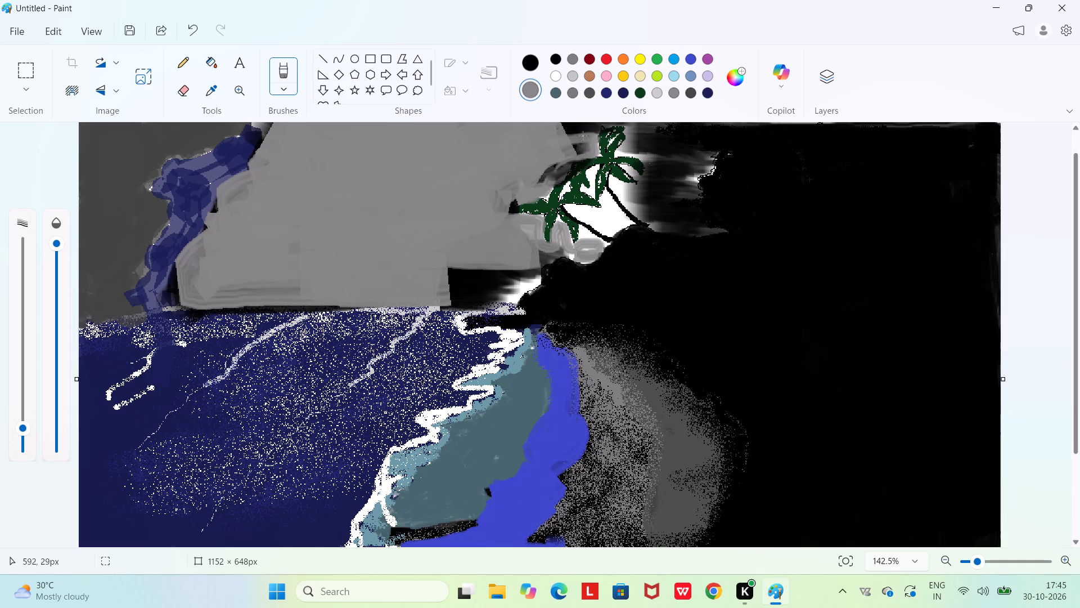
left_click_drag(583, 136, 615, 114)
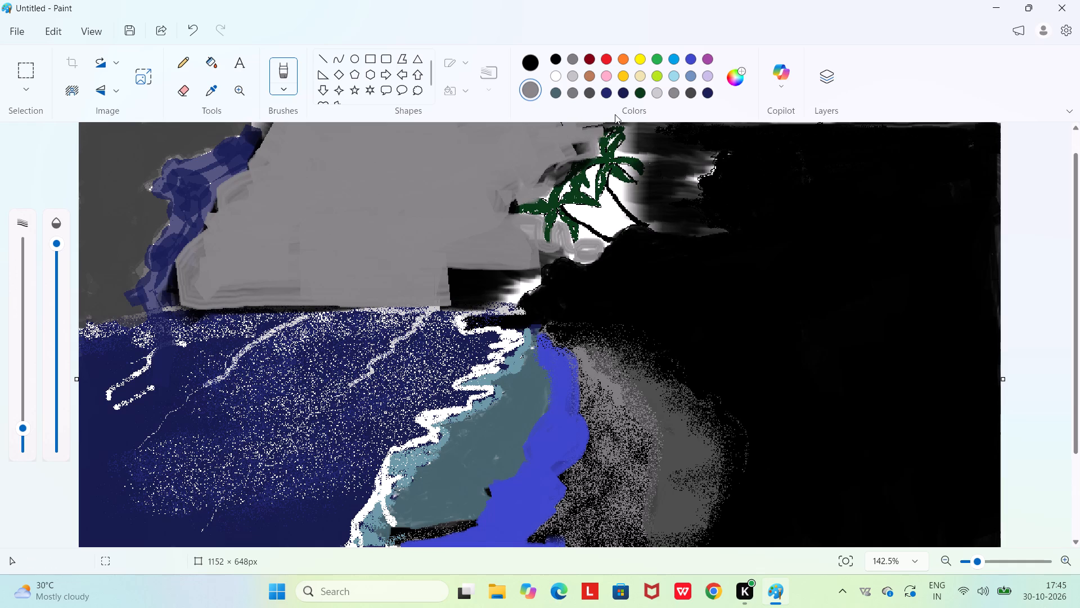
Brush grey around the taller palm's leaves and over the white area on the outer side of its trunk.
left_click_drag(615, 114, 615, 156)
left_click_drag(615, 156, 613, 150)
left_click_drag(613, 150, 658, 160)
left_click_drag(626, 165, 649, 185)
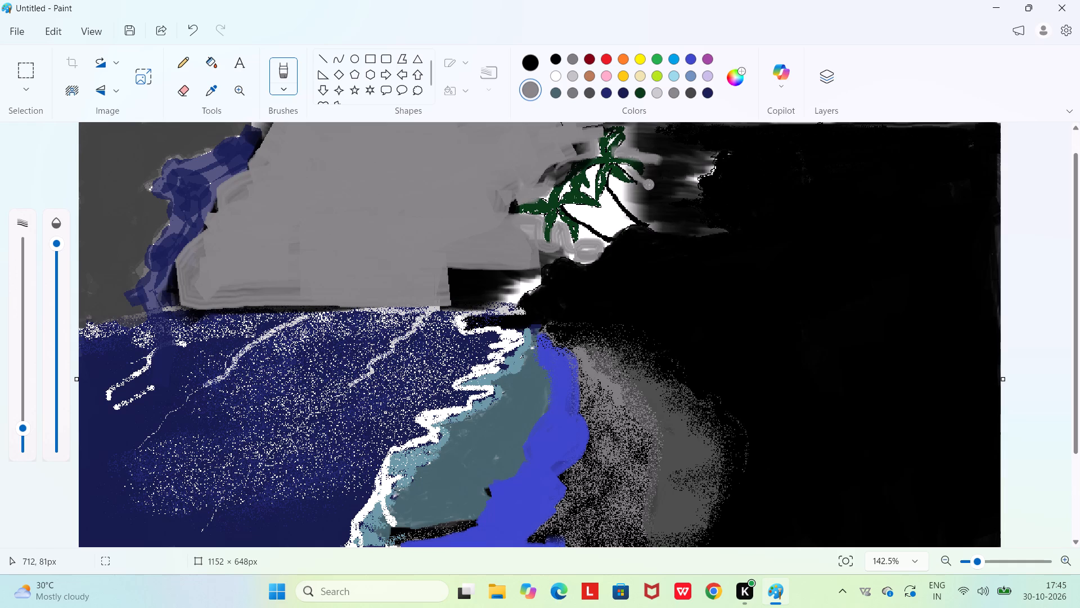
double_click(613, 177)
Fill the white gaps between the taller palm's leaves and the lower palm's leaves with short grey strokes.
left_click(597, 169)
left_click_drag(597, 169, 594, 173)
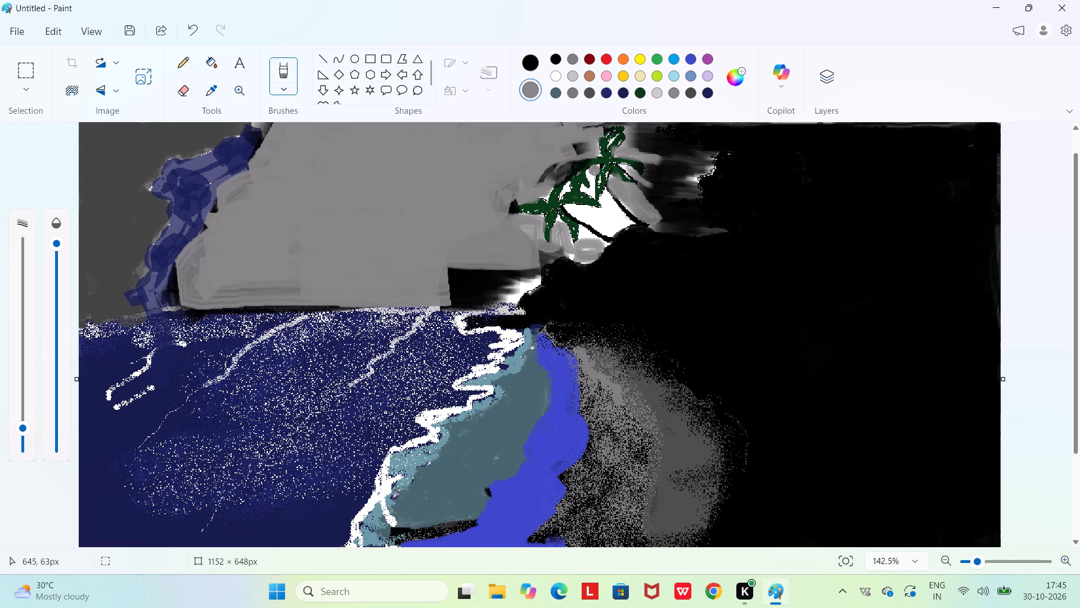
left_click_drag(594, 173, 588, 178)
left_click_drag(588, 178, 583, 192)
left_click_drag(583, 192, 594, 199)
Cover the white space between the two palm trunks with grey, and touch up the gap among the lower palm's leaves.
left_click_drag(603, 217, 574, 209)
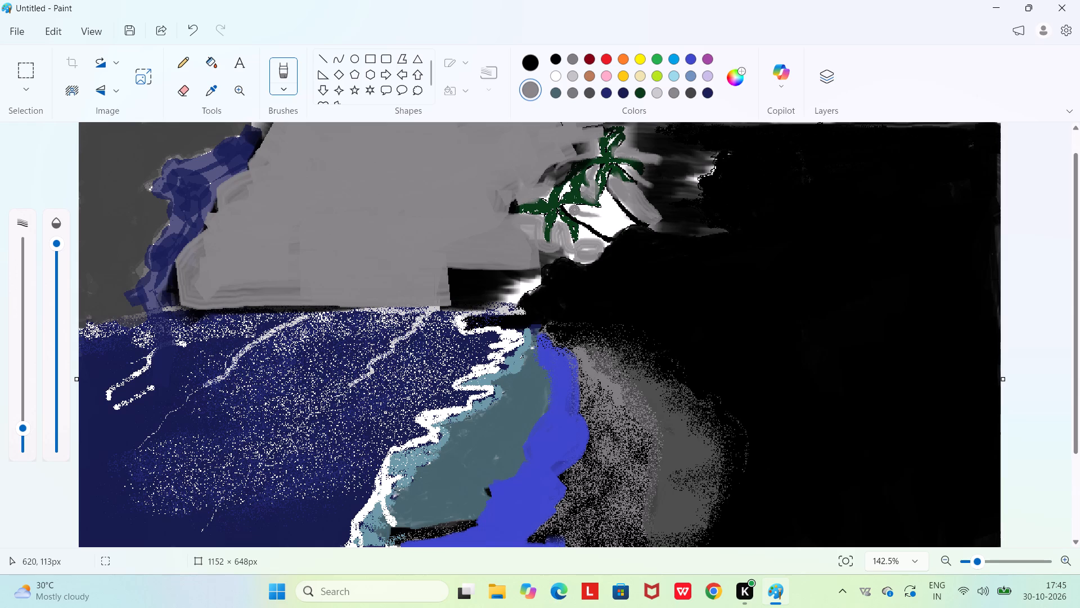
left_click_drag(574, 209, 568, 209)
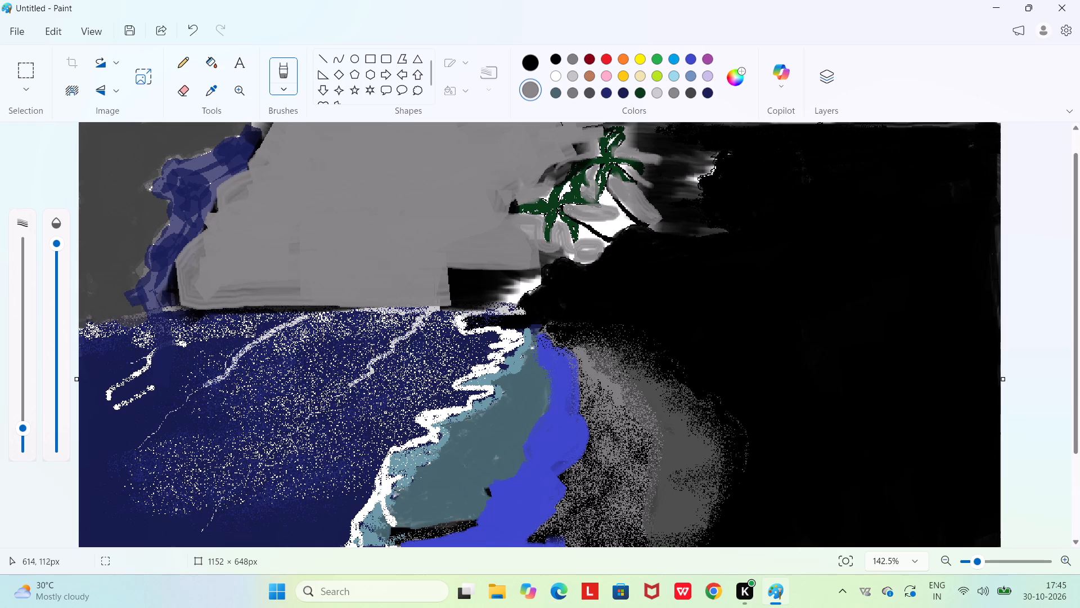
left_click_drag(568, 209, 609, 229)
left_click_drag(609, 229, 598, 207)
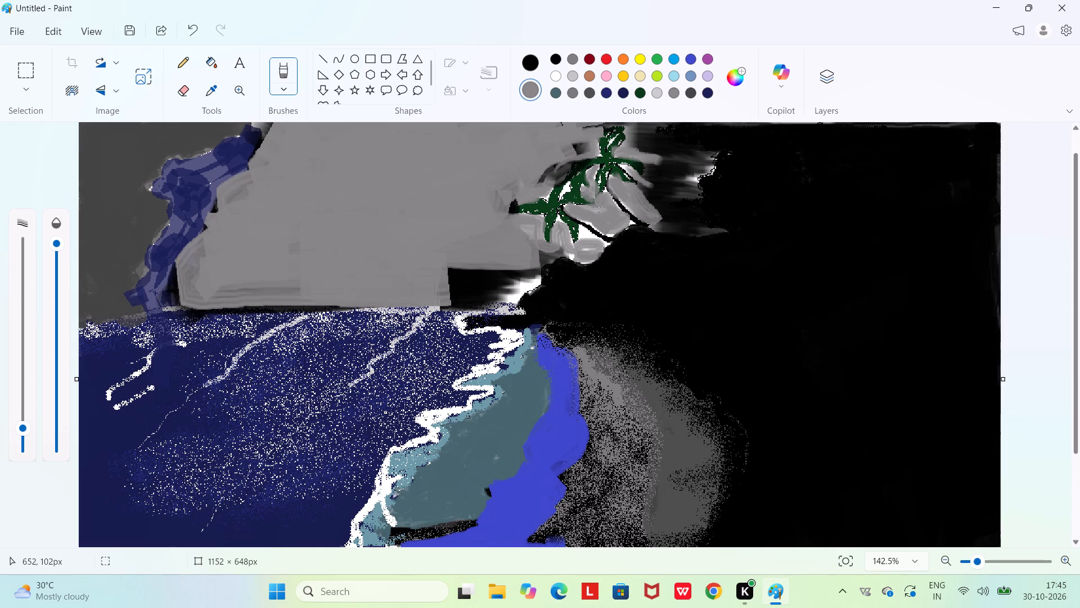
left_click_drag(598, 207, 622, 216)
left_click_drag(569, 185, 562, 198)
left_click_drag(562, 198, 567, 195)
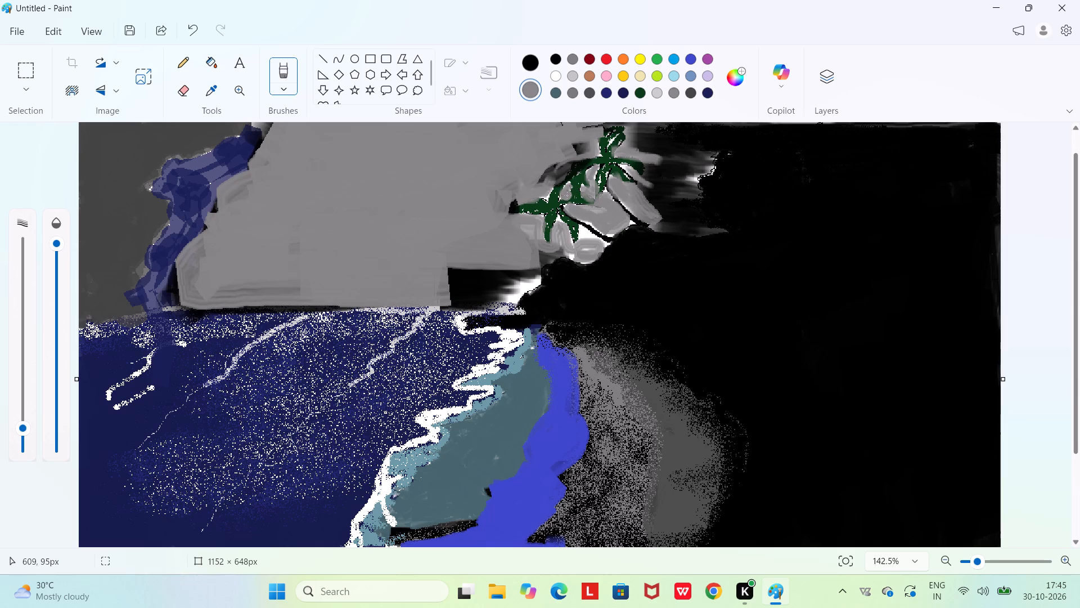
left_click_drag(567, 195, 568, 195)
Mix a darker shade of the standard green, and with a thinner brush recolour the lower palm's outer and upper leaves.
left_click(655, 60)
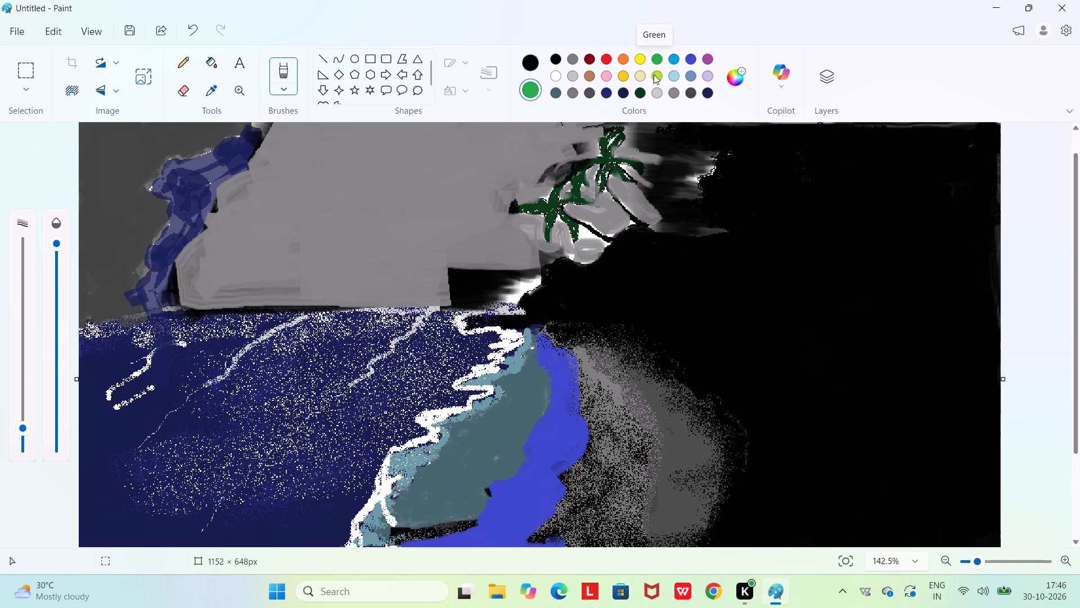
left_click(726, 79)
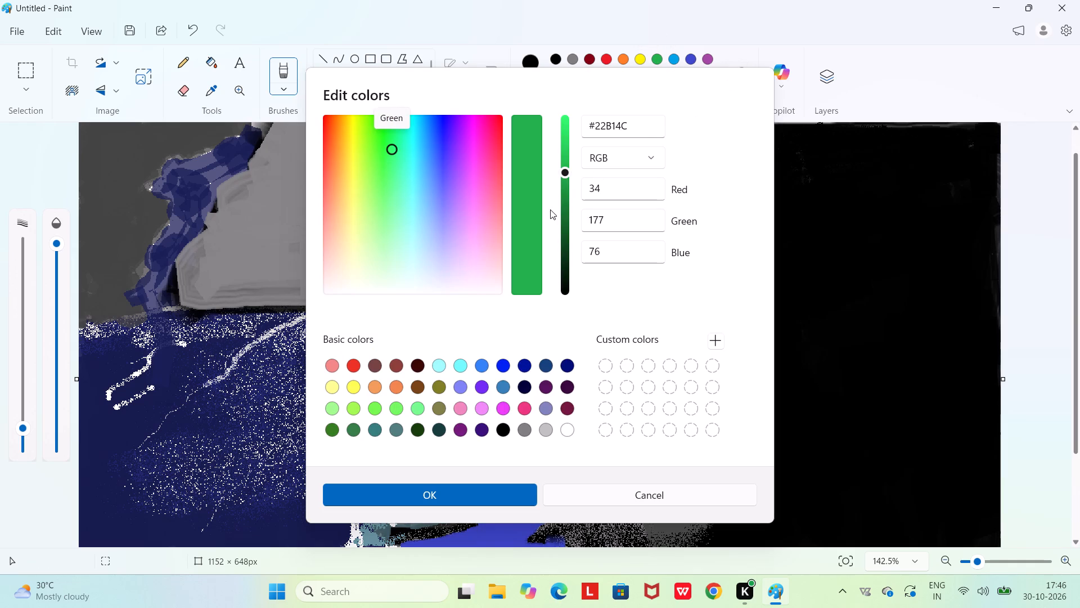
left_click(561, 230)
left_click(441, 489)
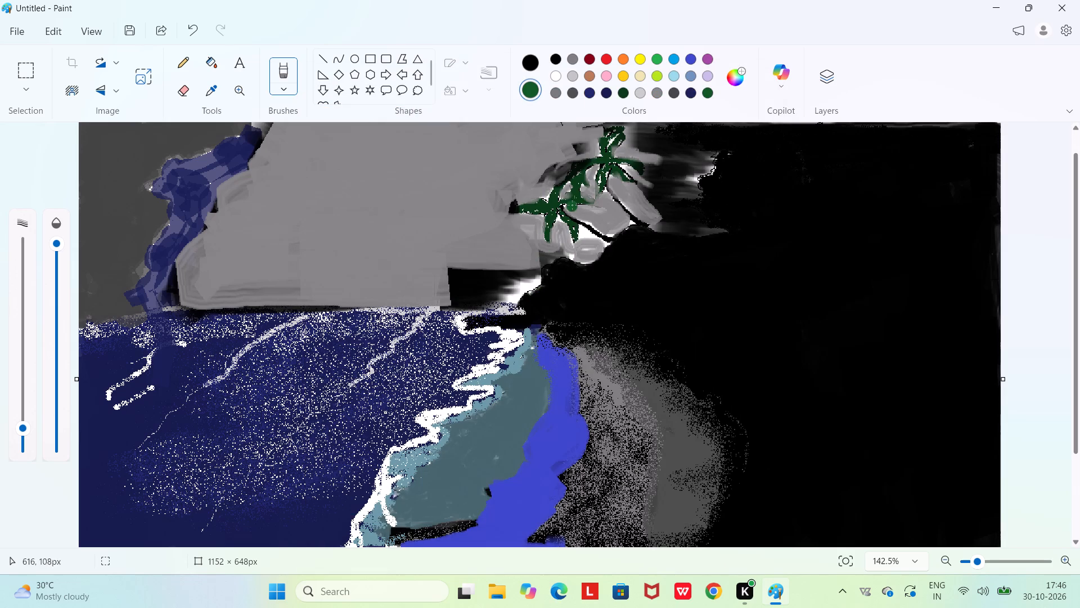
left_click(273, 82)
left_click_drag(273, 82, 137, 337)
left_click_drag(15, 430, 15, 438)
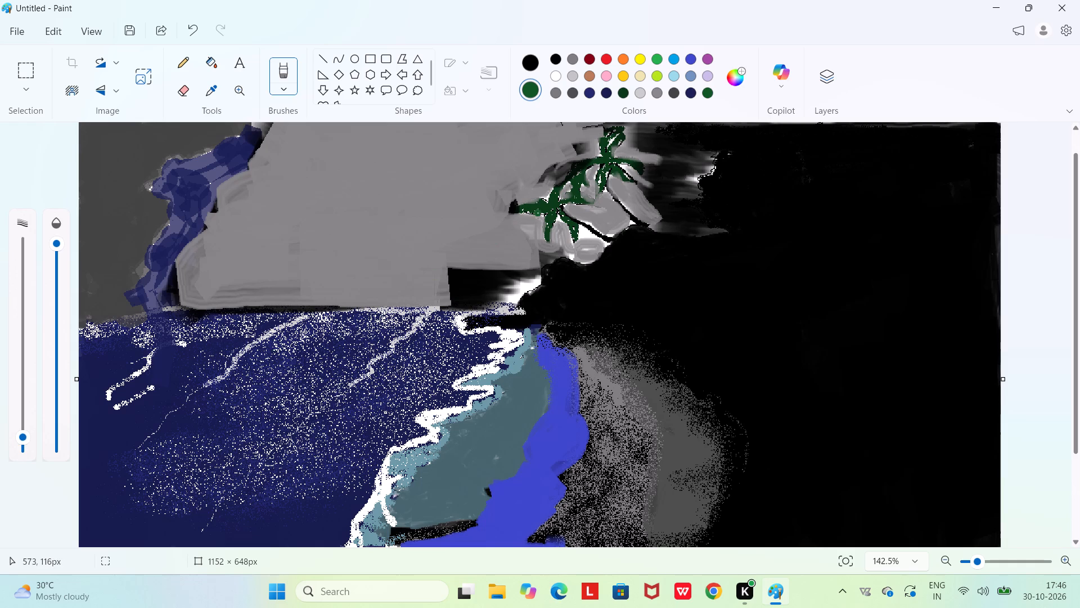
left_click_drag(543, 212, 532, 206)
left_click_drag(532, 206, 548, 204)
left_click(549, 202)
left_click_drag(549, 202, 551, 197)
left_click_drag(551, 197, 555, 196)
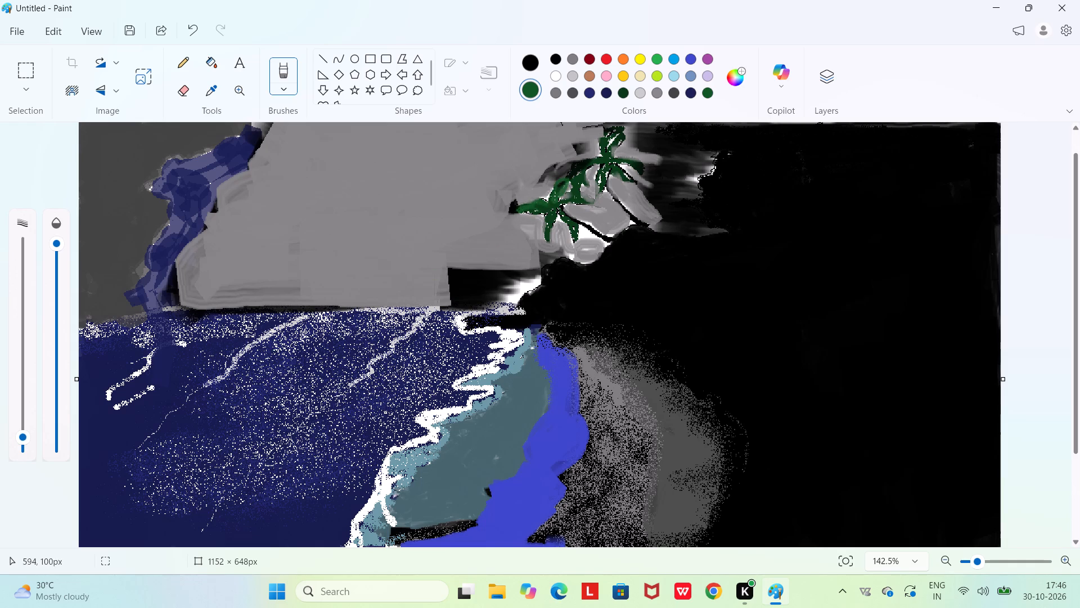
left_click_drag(555, 196, 552, 202)
Recolour the centre and the hanging leaves of the lower palm in the same dark green.
left_click_drag(552, 202, 566, 205)
left_click_drag(566, 205, 546, 213)
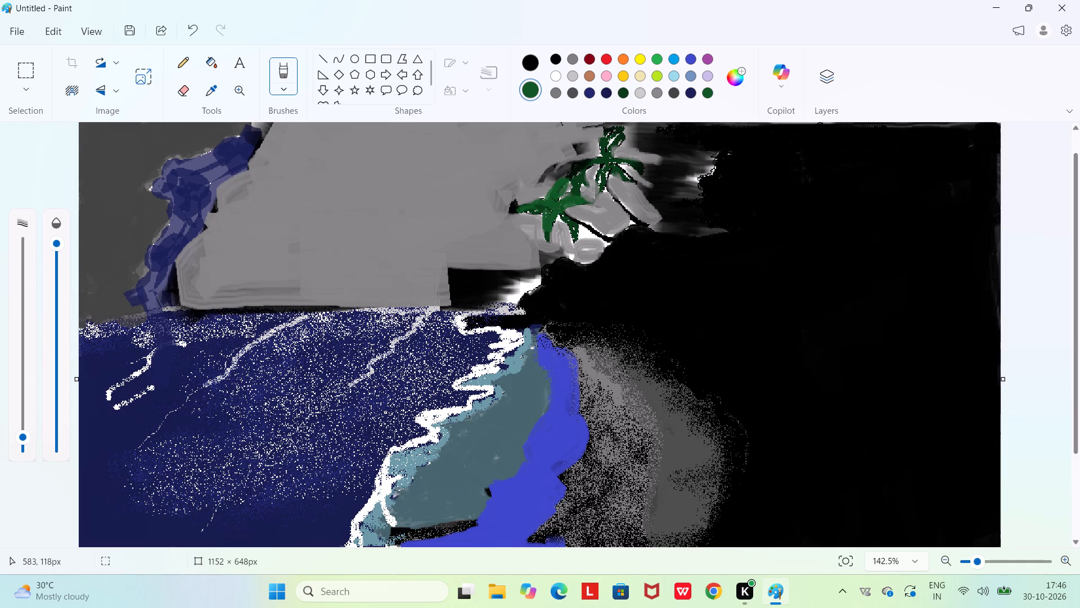
left_click_drag(546, 213, 547, 239)
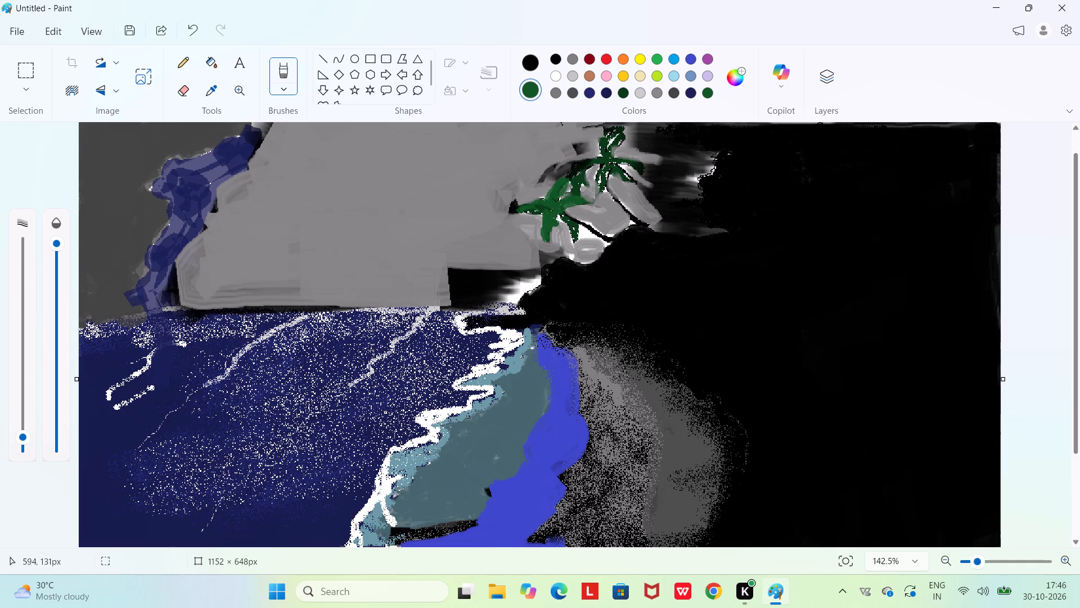
left_click(560, 209)
left_click_drag(560, 209, 570, 239)
left_click_drag(570, 239, 575, 232)
left_click_drag(575, 232, 575, 231)
Recolour all the leaves of the taller palm in the same dark green, from its centre out to the tips.
triple_click(607, 162)
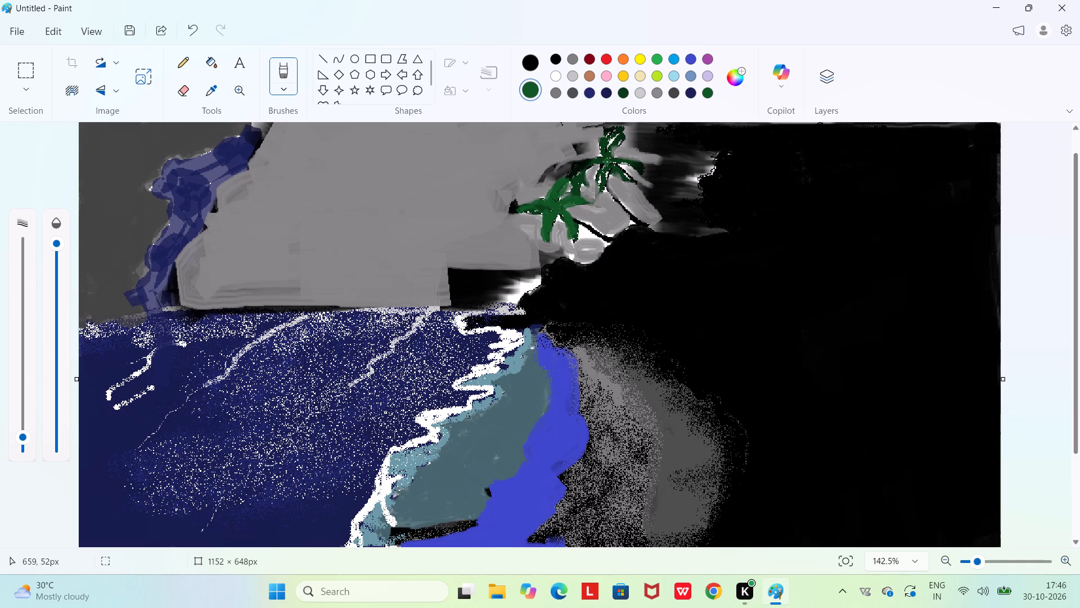
left_click(607, 162)
left_click_drag(607, 162, 617, 132)
left_click_drag(617, 132, 595, 162)
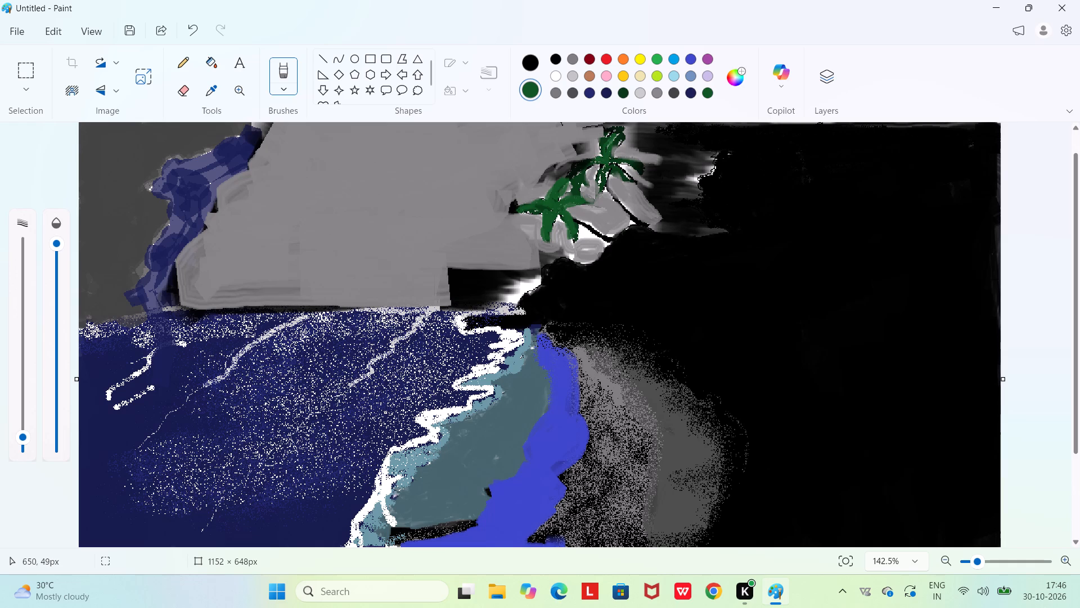
left_click_drag(595, 162, 629, 177)
left_click_drag(629, 177, 631, 159)
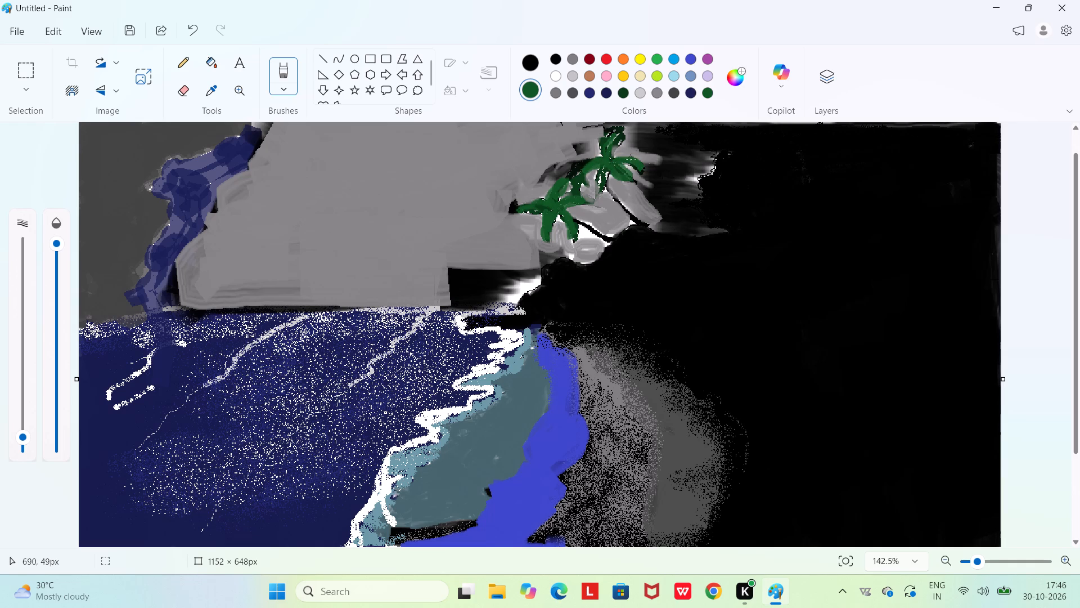
left_click_drag(631, 159, 604, 164)
left_click_drag(604, 164, 605, 176)
Set the painting colour to black and make the brush much larger.
left_click(555, 58)
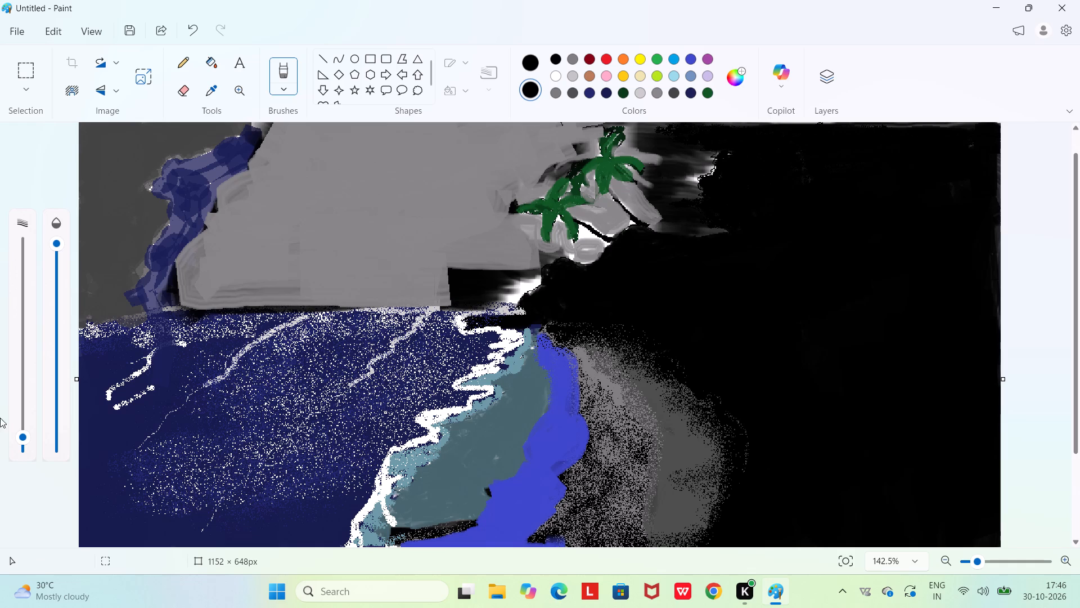
left_click(17, 439)
left_click_drag(17, 439, 26, 405)
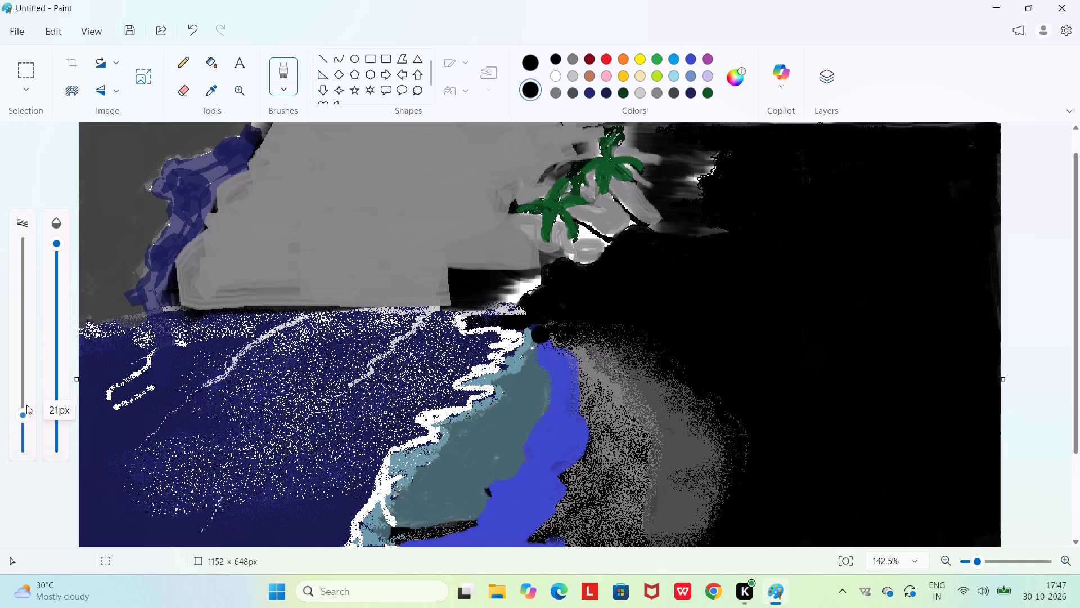
left_click_drag(26, 405, 21, 303)
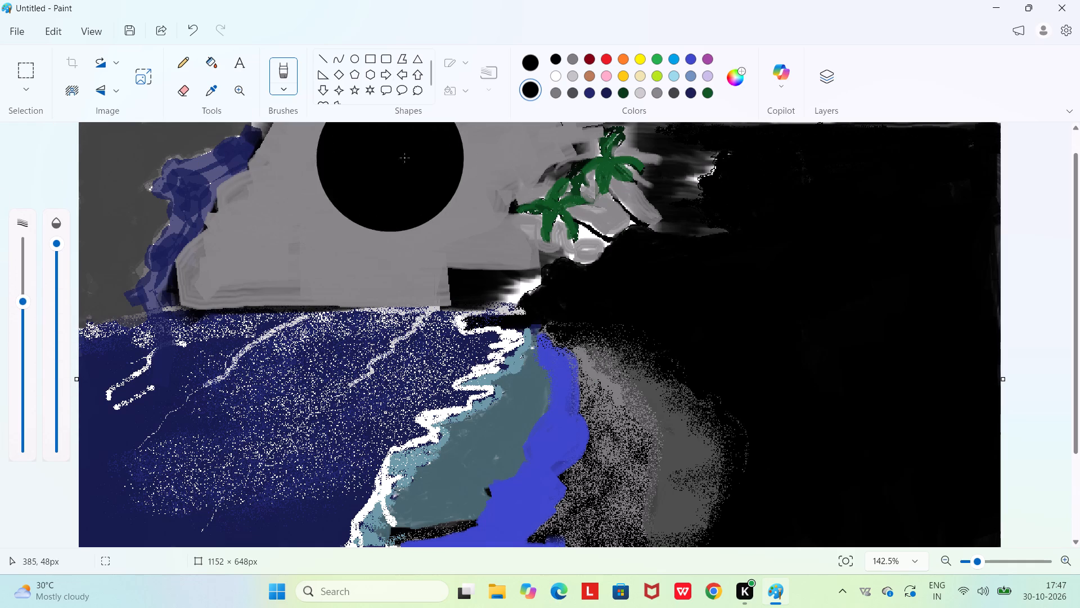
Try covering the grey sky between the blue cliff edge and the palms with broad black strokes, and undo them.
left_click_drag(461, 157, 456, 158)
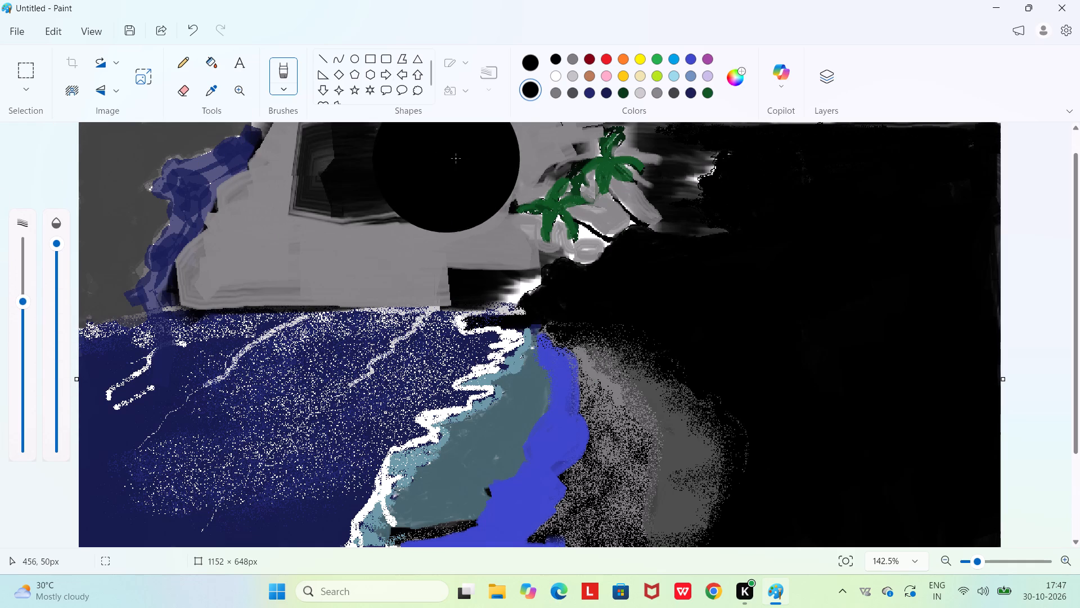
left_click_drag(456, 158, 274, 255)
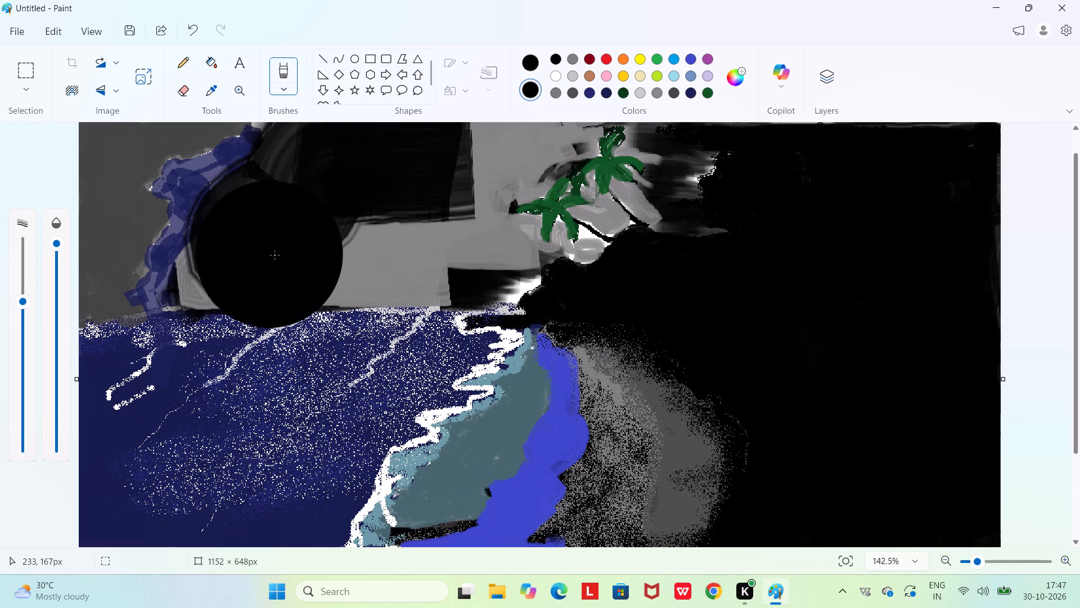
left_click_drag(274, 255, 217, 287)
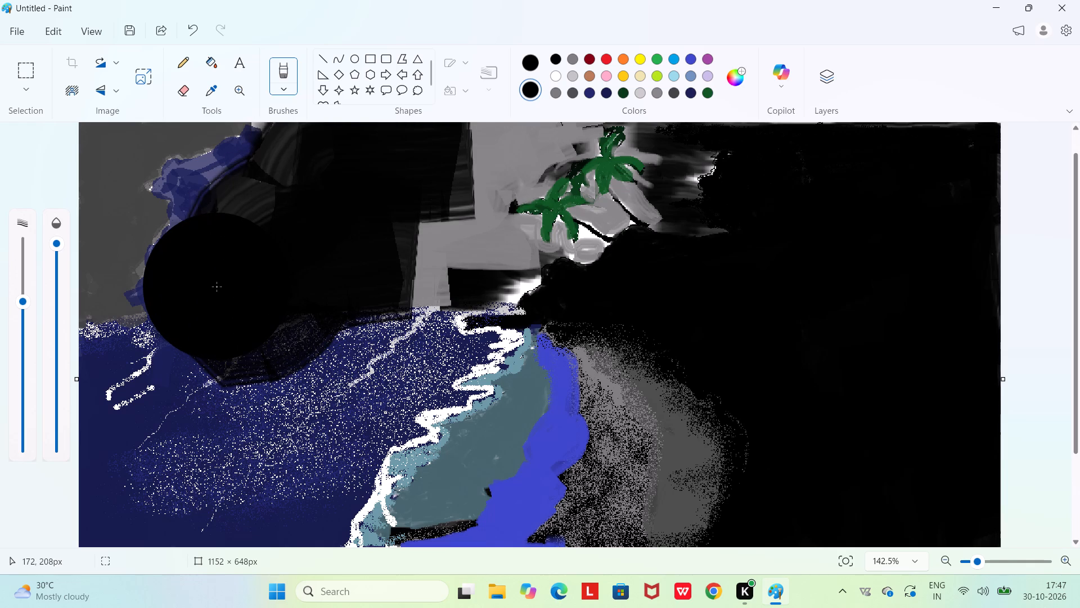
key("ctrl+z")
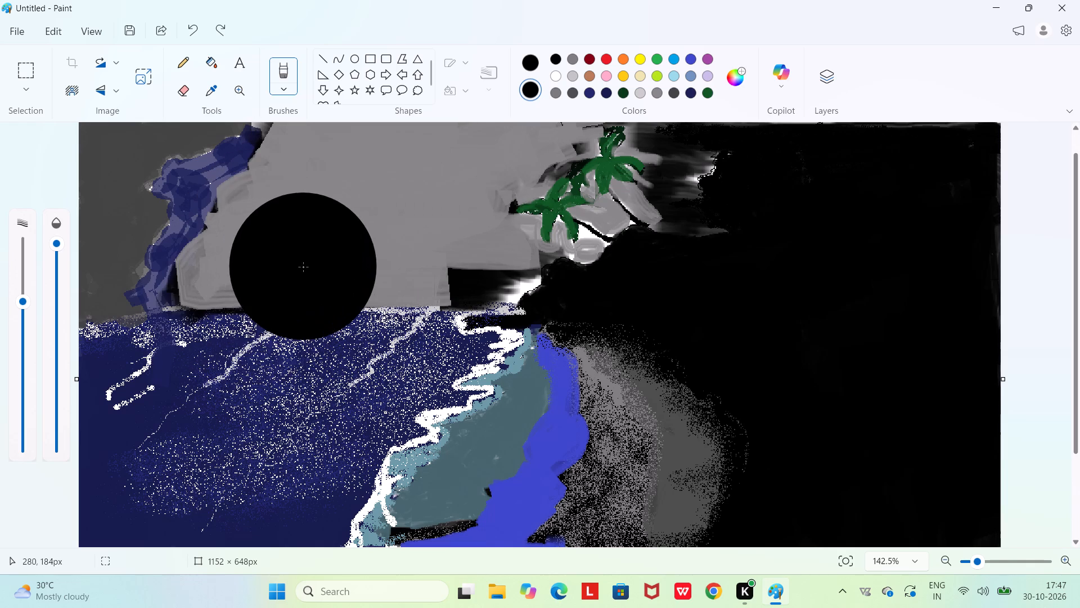
Cover the grey sky between the blue cliff edge and the palms with broad black oil-brush strokes.
left_click_drag(303, 267, 368, 172)
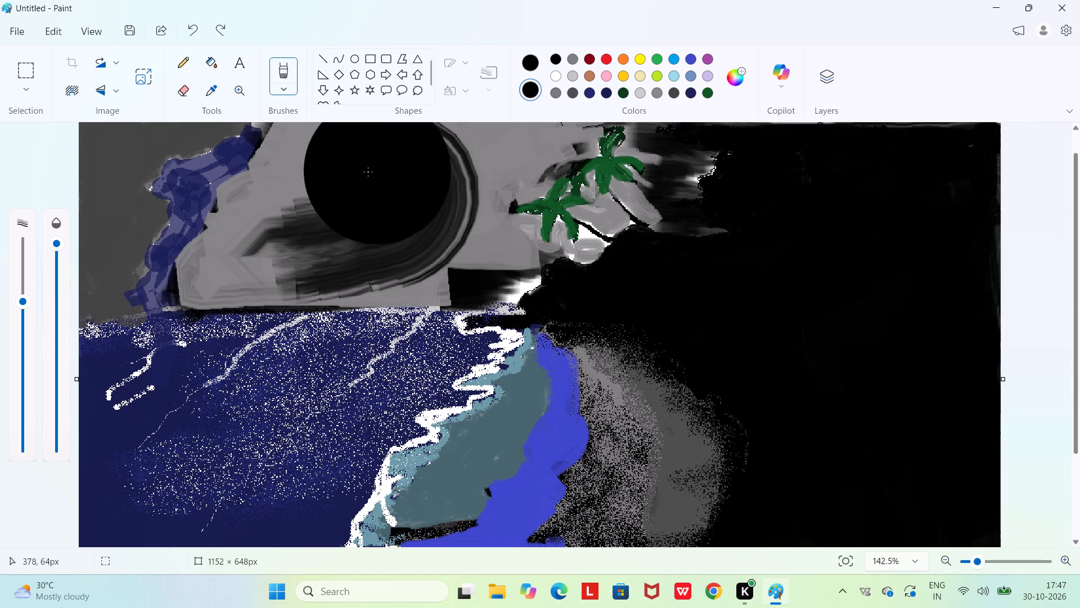
left_click_drag(368, 172, 253, 250)
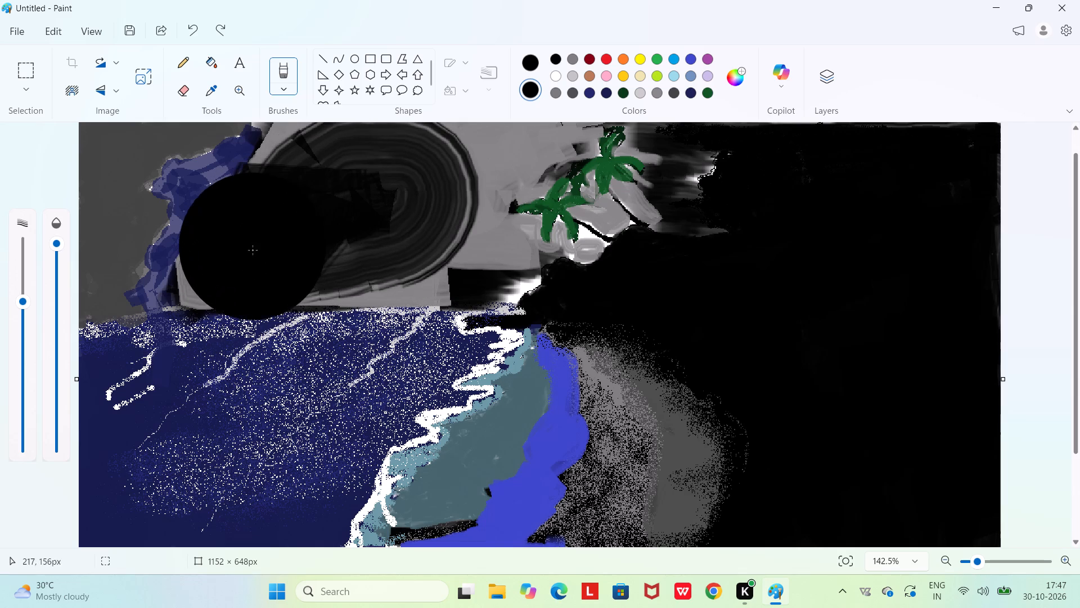
left_click_drag(253, 250, 459, 256)
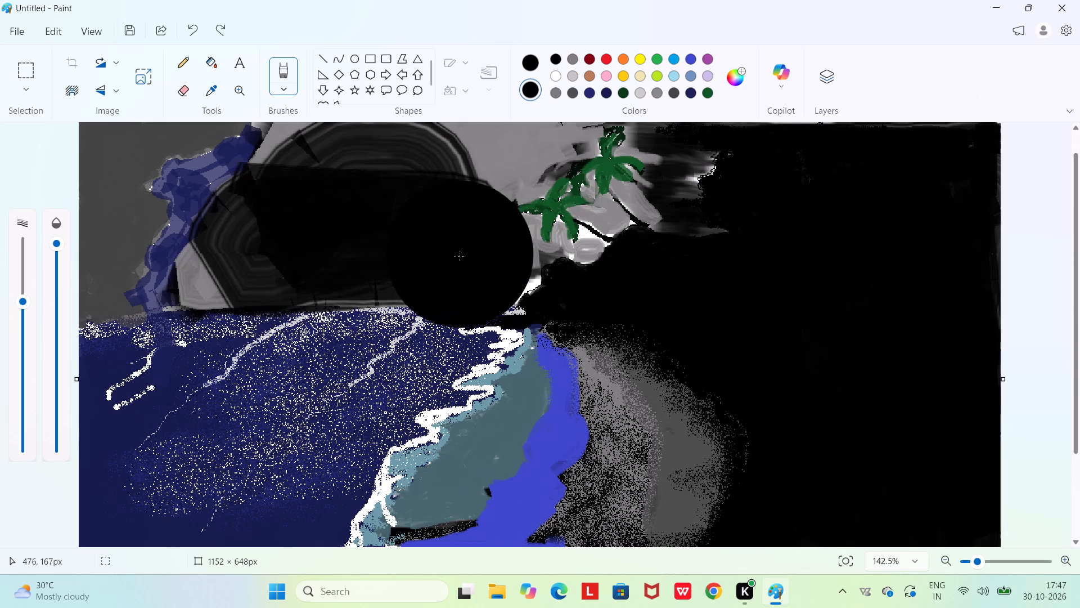
left_click_drag(459, 256, 478, 261)
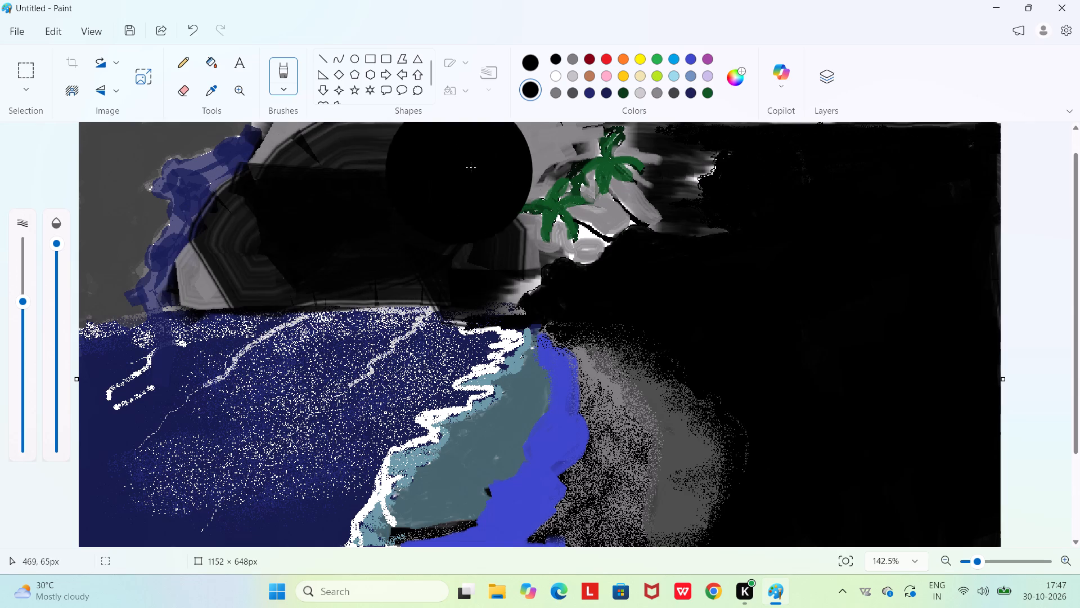
left_click_drag(479, 159, 309, 169)
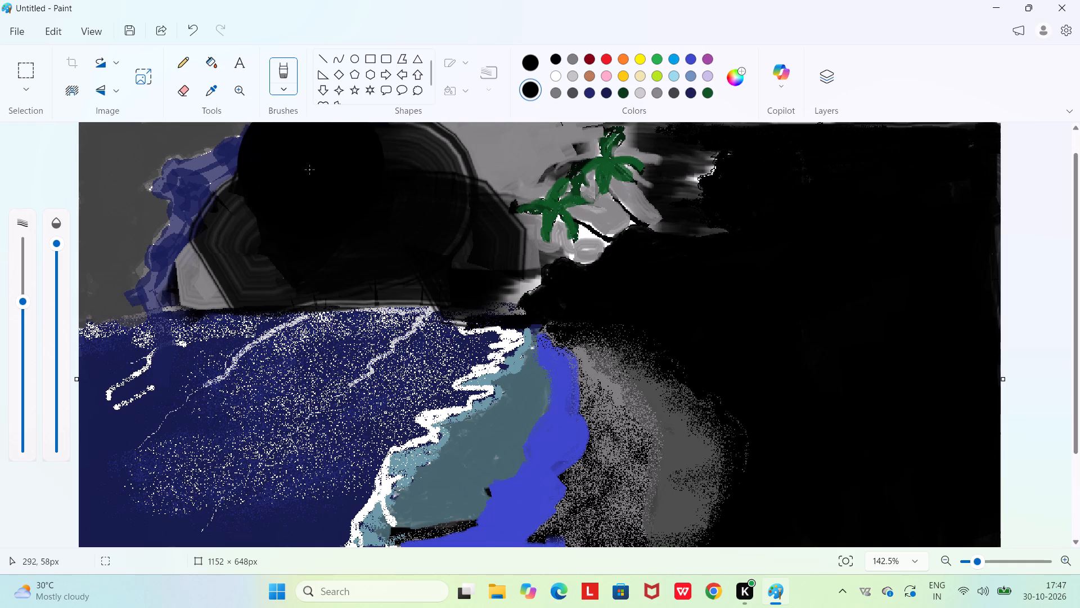
left_click_drag(309, 169, 241, 258)
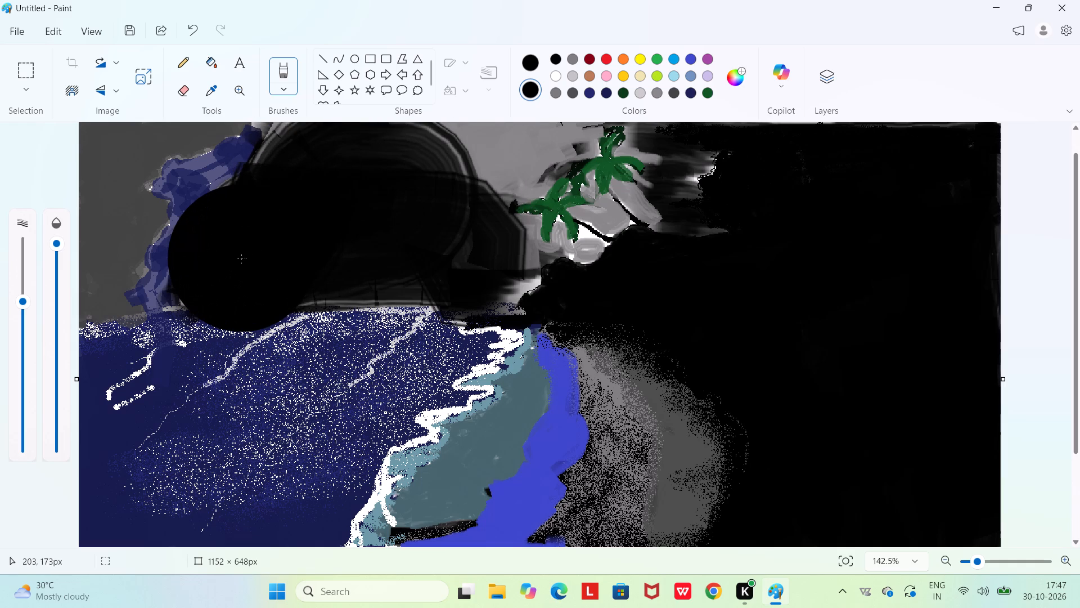
Make the brush much smaller and fill the leftover grey beside the foot of the blue cliff edge with black.
left_click_drag(15, 304, 14, 323)
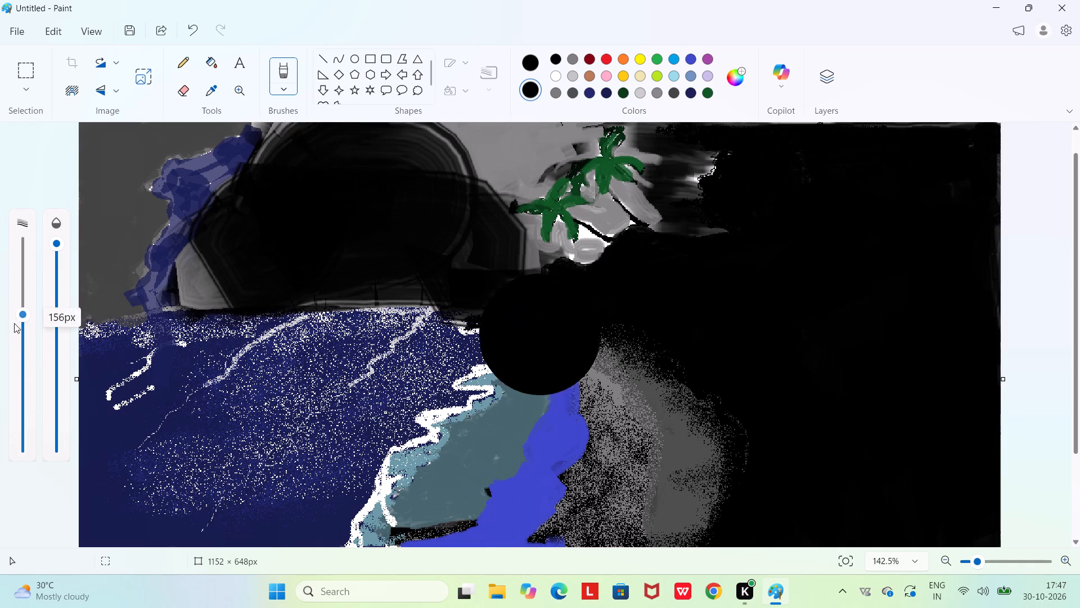
left_click_drag(14, 323, 21, 416)
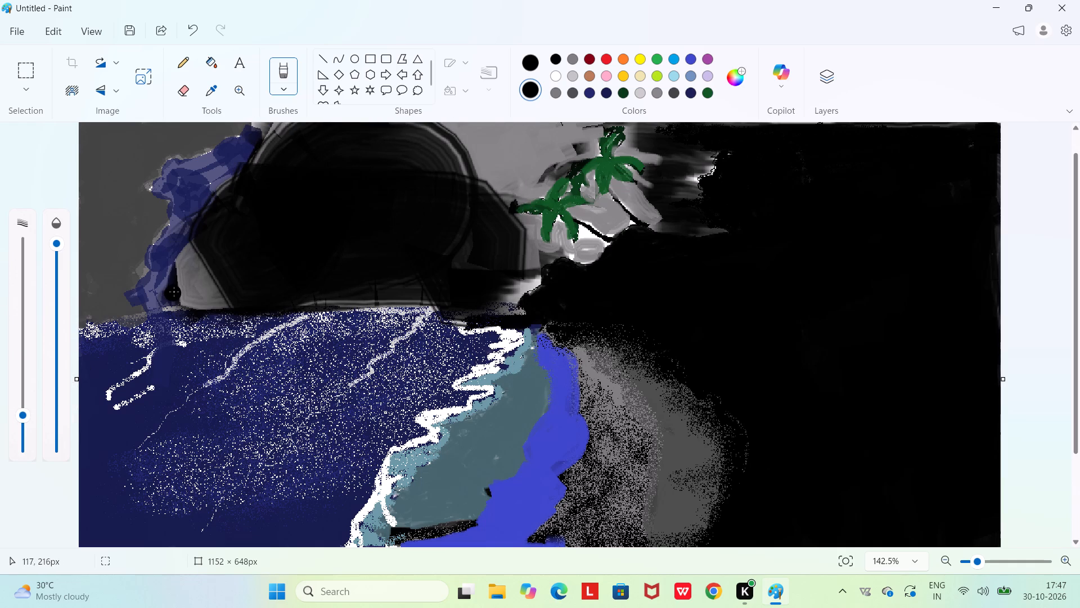
left_click_drag(184, 286, 196, 267)
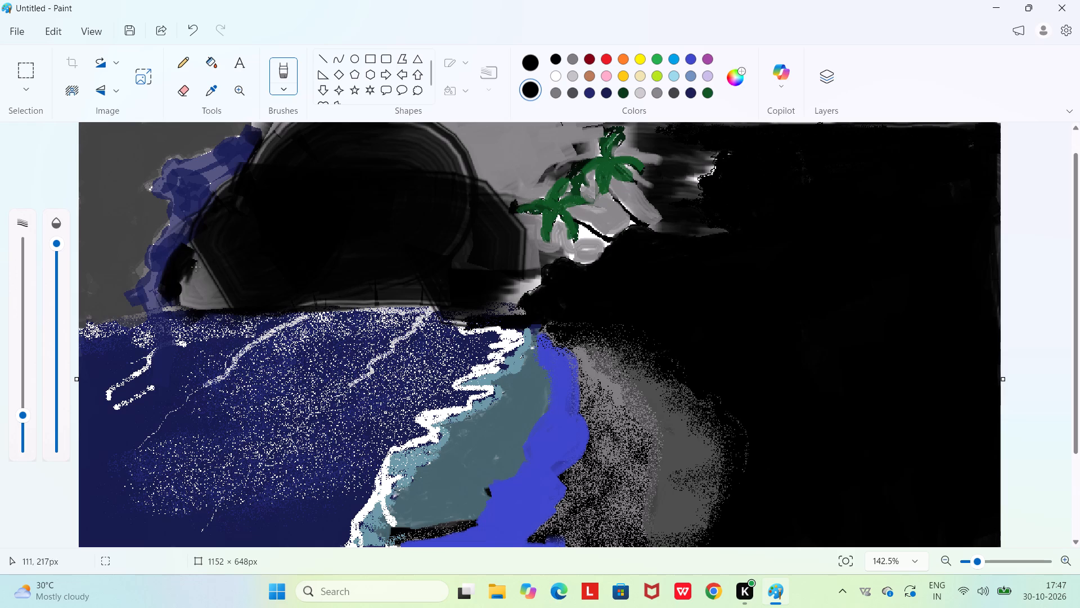
left_click_drag(196, 267, 186, 294)
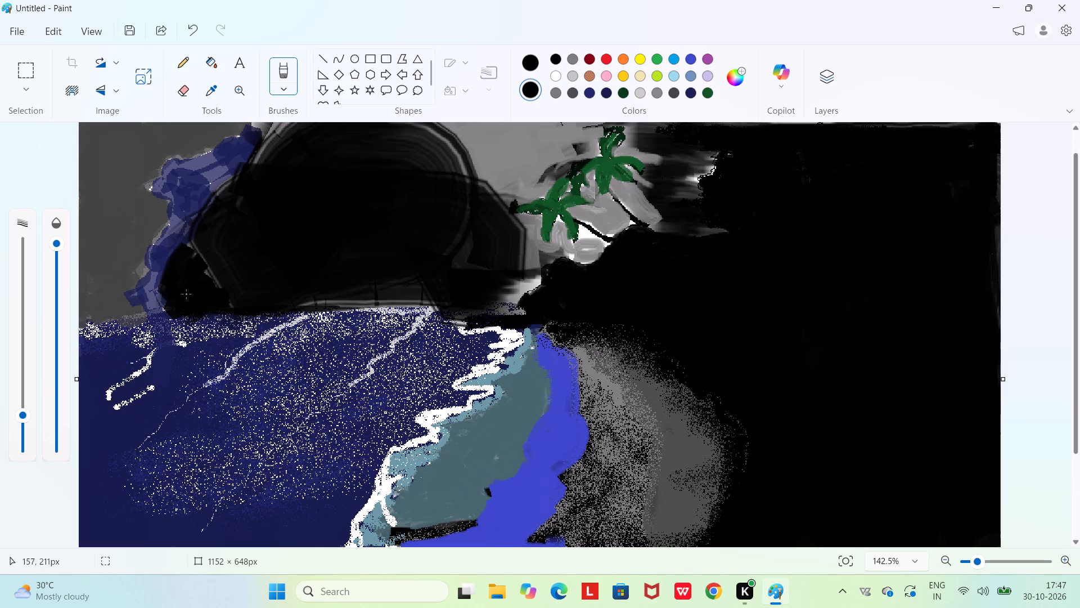
left_click_drag(186, 294, 304, 230)
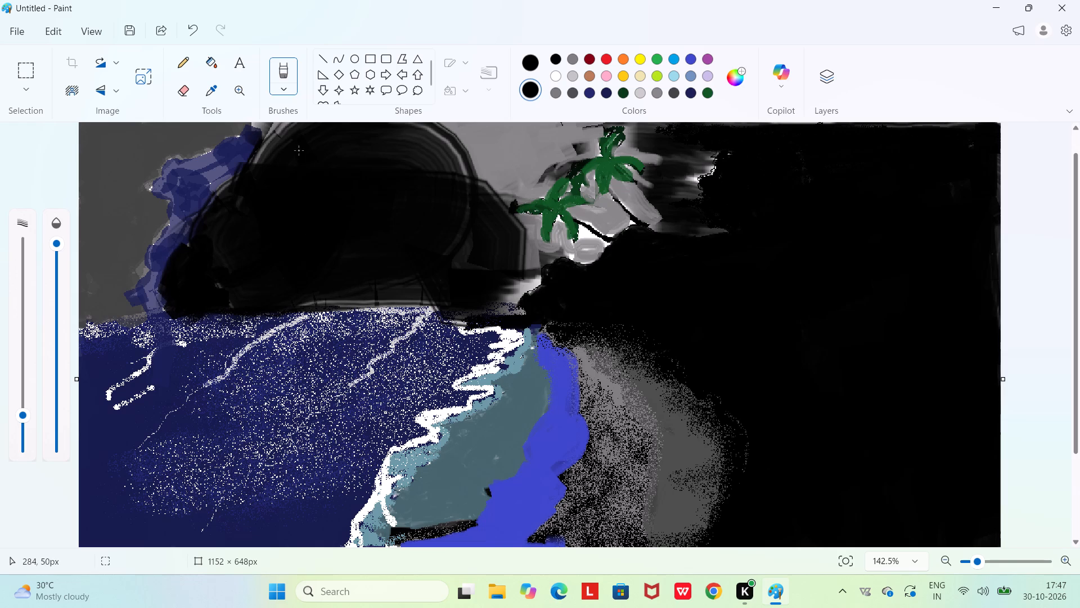
Paint black over the remaining grey along the upper sky, up to the palm leaves and back towards the blue cliff edge.
left_click_drag(523, 126, 456, 126)
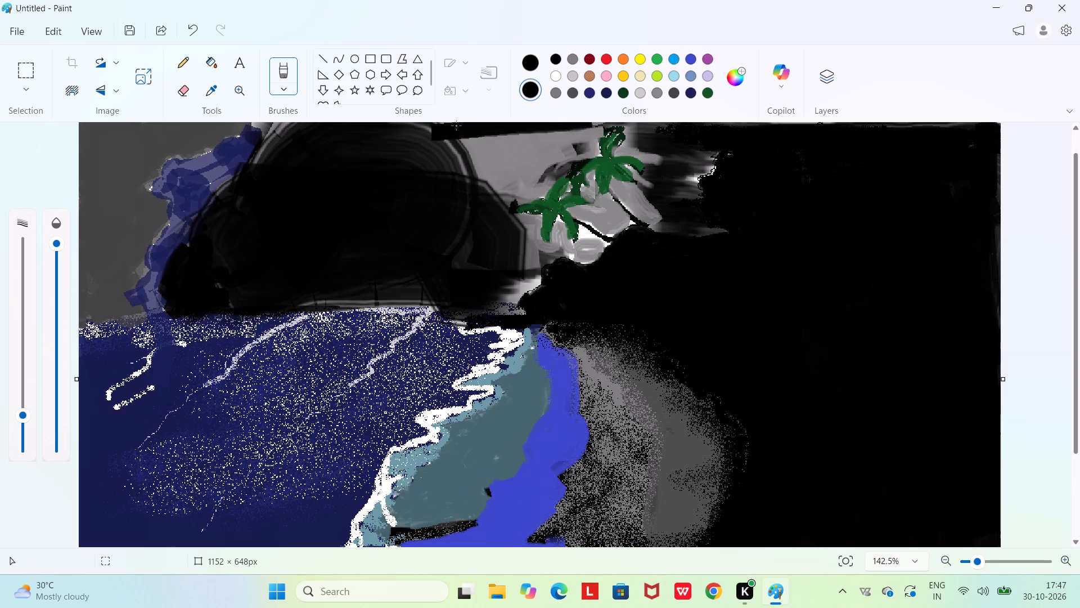
left_click_drag(456, 126, 508, 172)
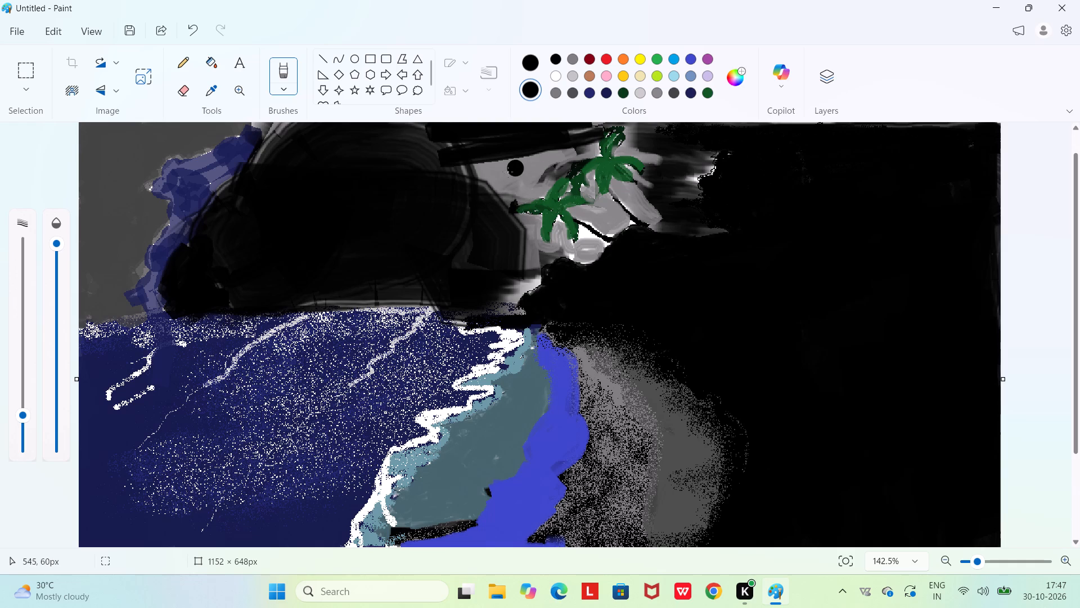
left_click_drag(508, 172, 503, 175)
left_click_drag(503, 175, 385, 138)
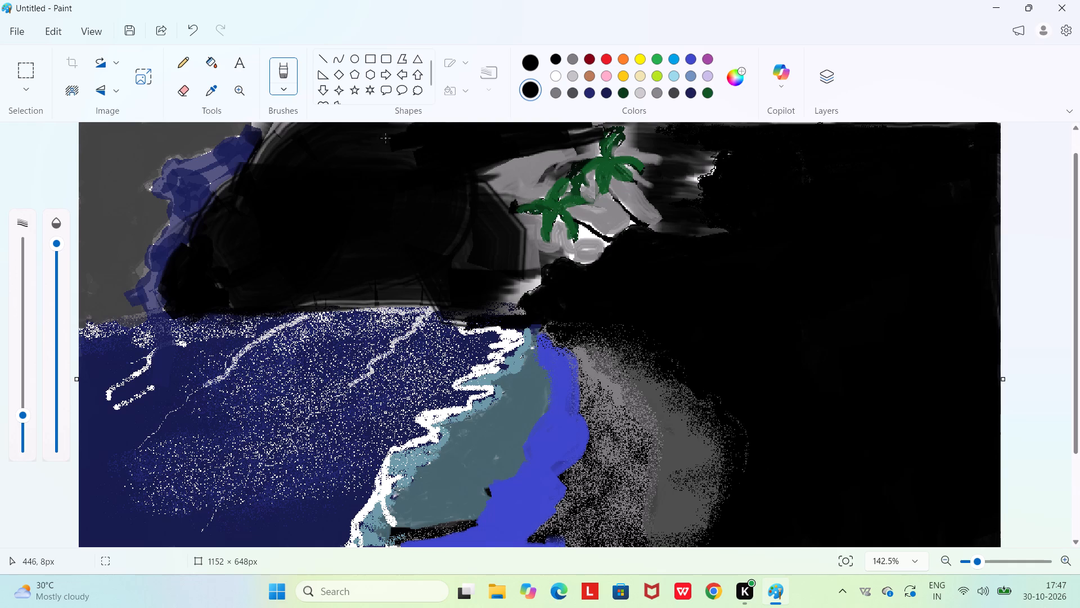
left_click_drag(385, 138, 490, 179)
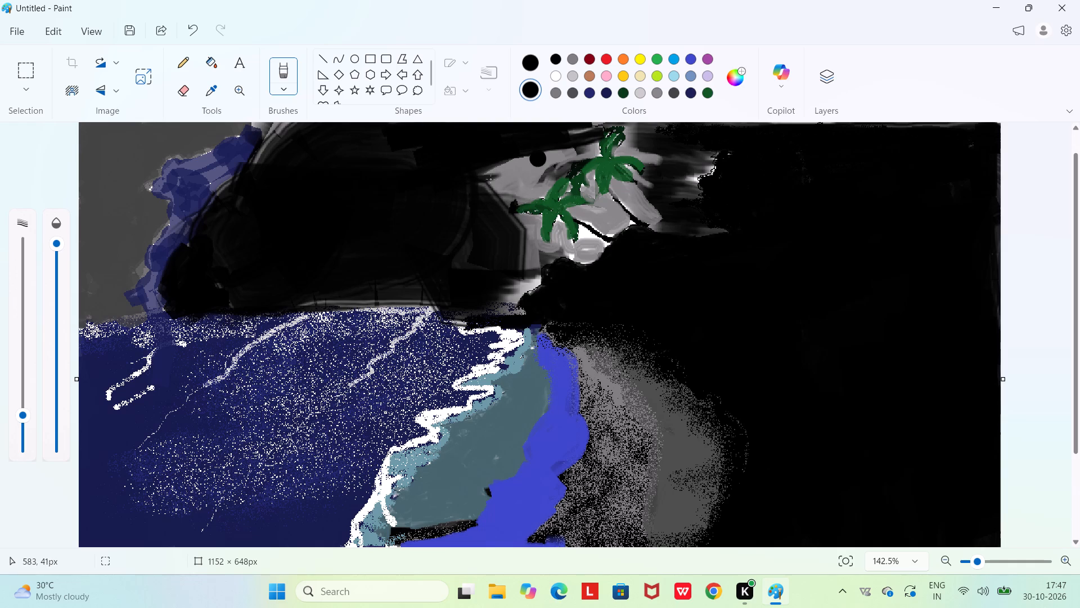
left_click_drag(490, 179, 480, 185)
left_click_drag(480, 185, 513, 193)
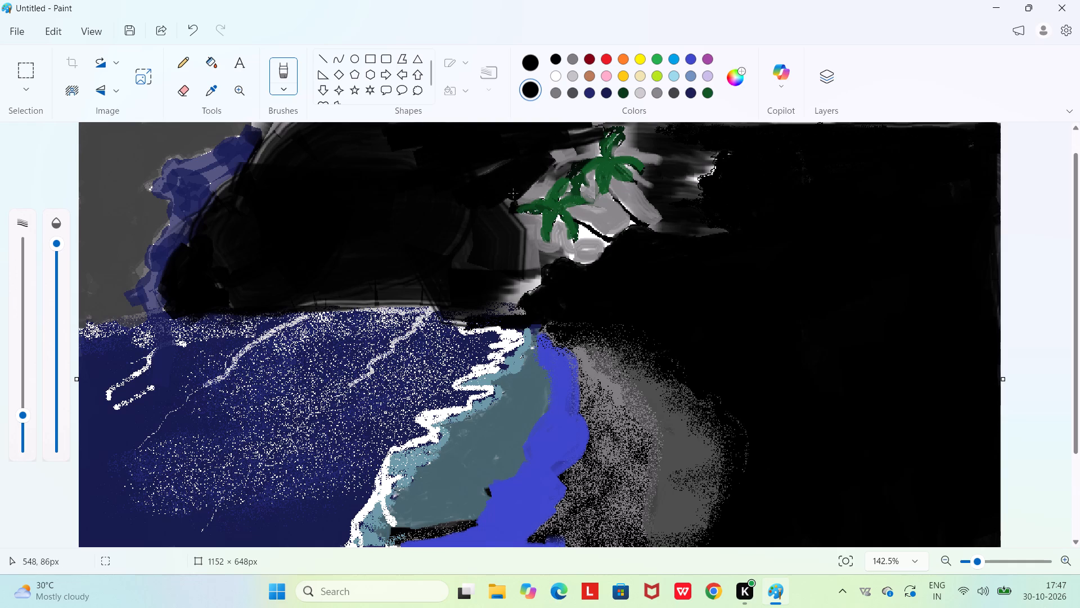
left_click_drag(513, 193, 259, 196)
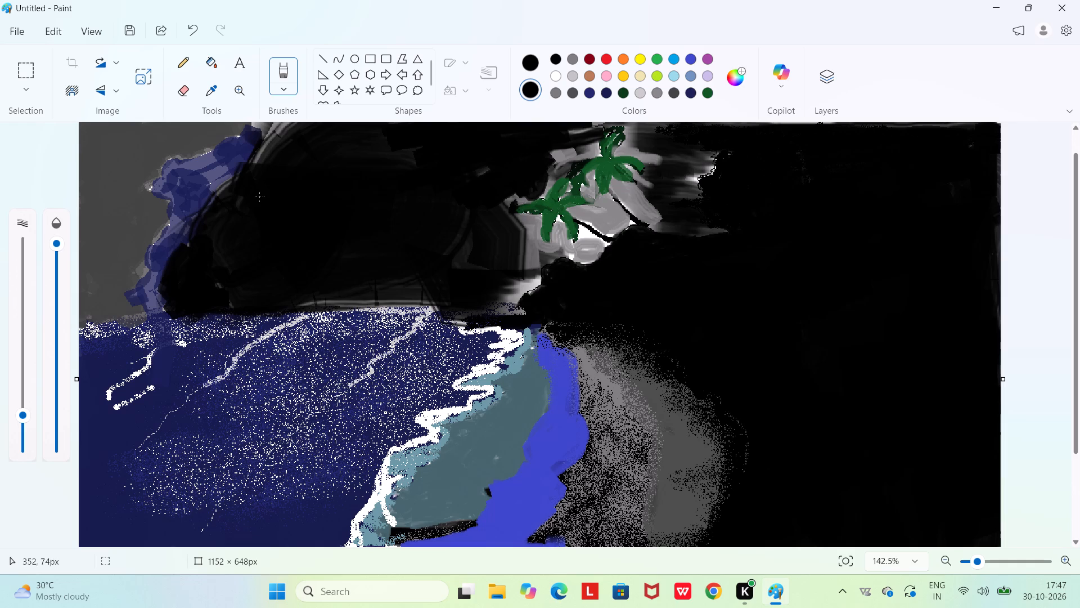
left_click_drag(259, 196, 275, 130)
left_click_drag(275, 130, 219, 266)
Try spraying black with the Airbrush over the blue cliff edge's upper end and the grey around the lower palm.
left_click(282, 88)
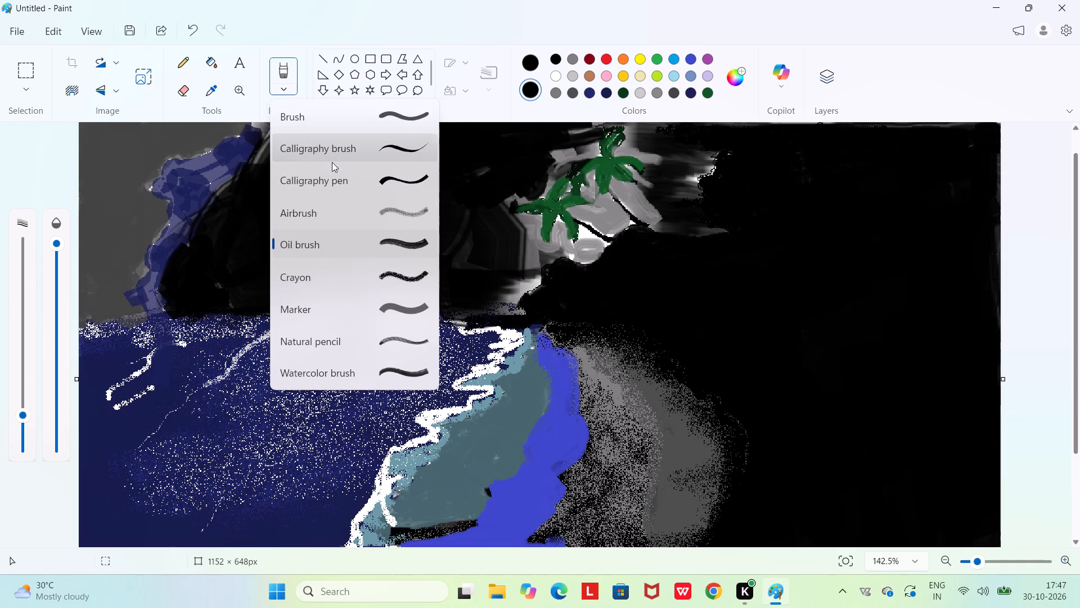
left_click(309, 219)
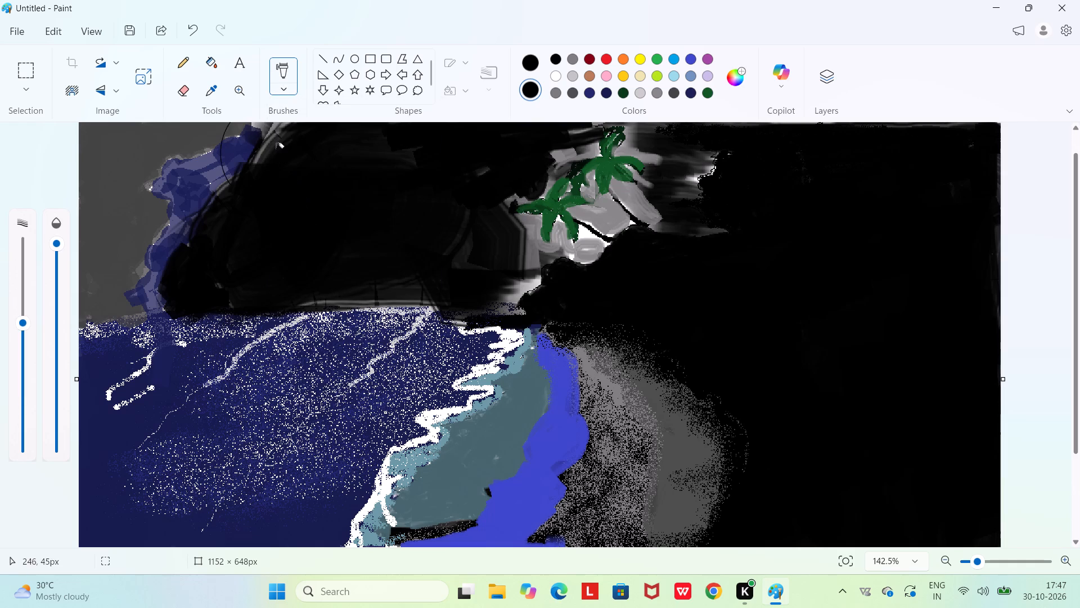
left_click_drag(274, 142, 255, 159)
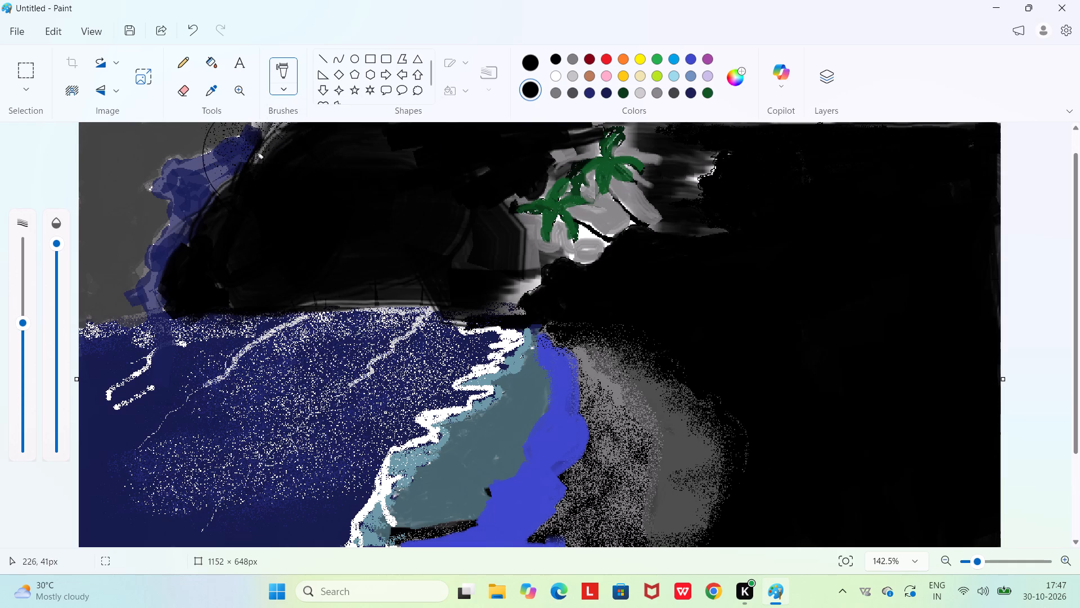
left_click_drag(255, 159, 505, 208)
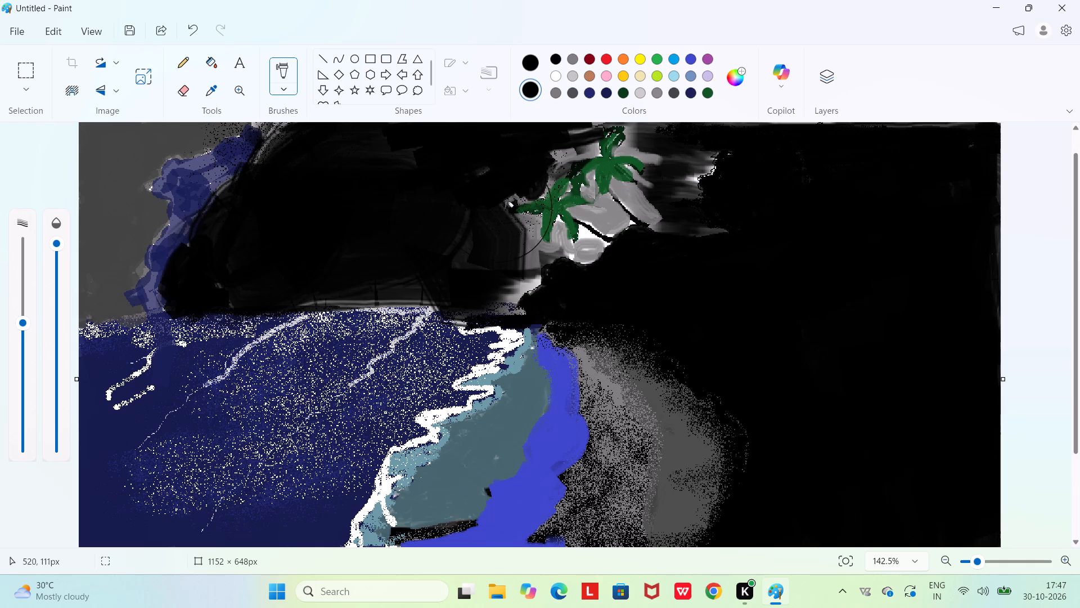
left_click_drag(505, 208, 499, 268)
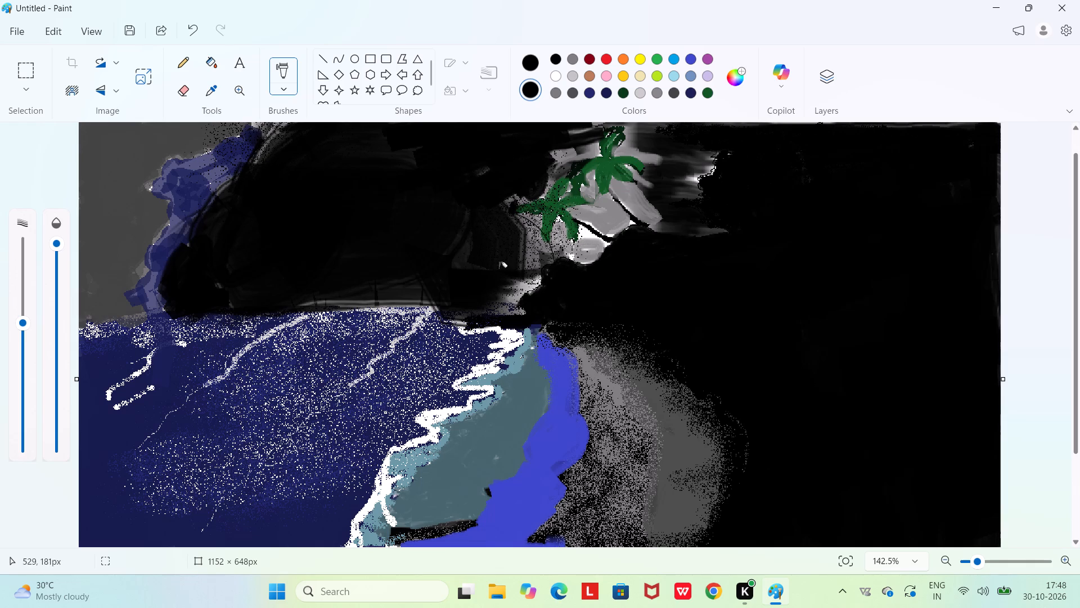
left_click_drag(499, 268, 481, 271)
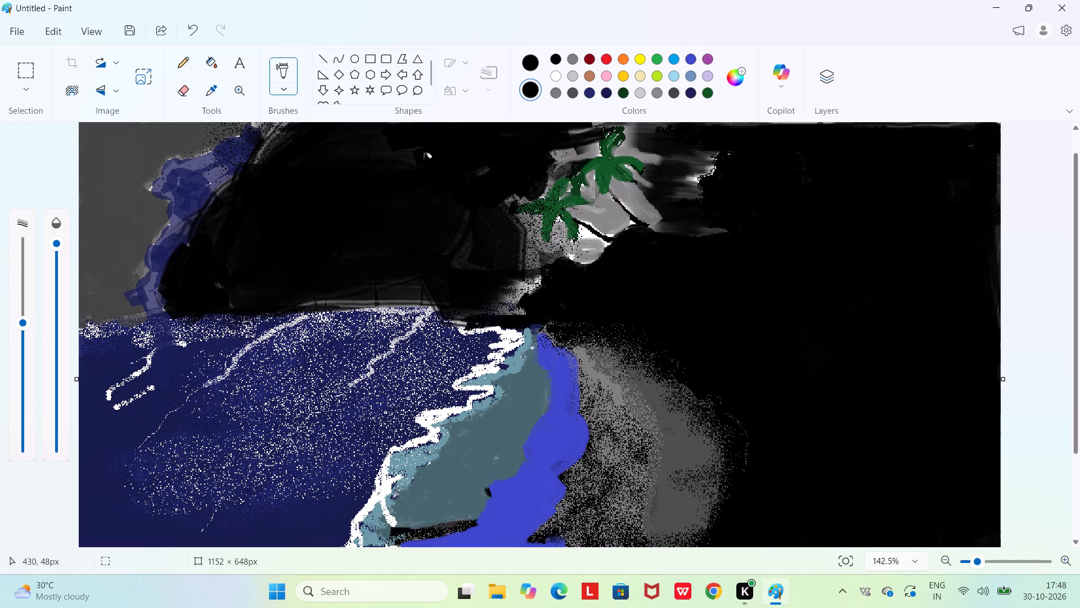
Set the painting colour to a custom muted indigo, #606BCC.
left_click(588, 93)
left_click(691, 60)
left_click(738, 73)
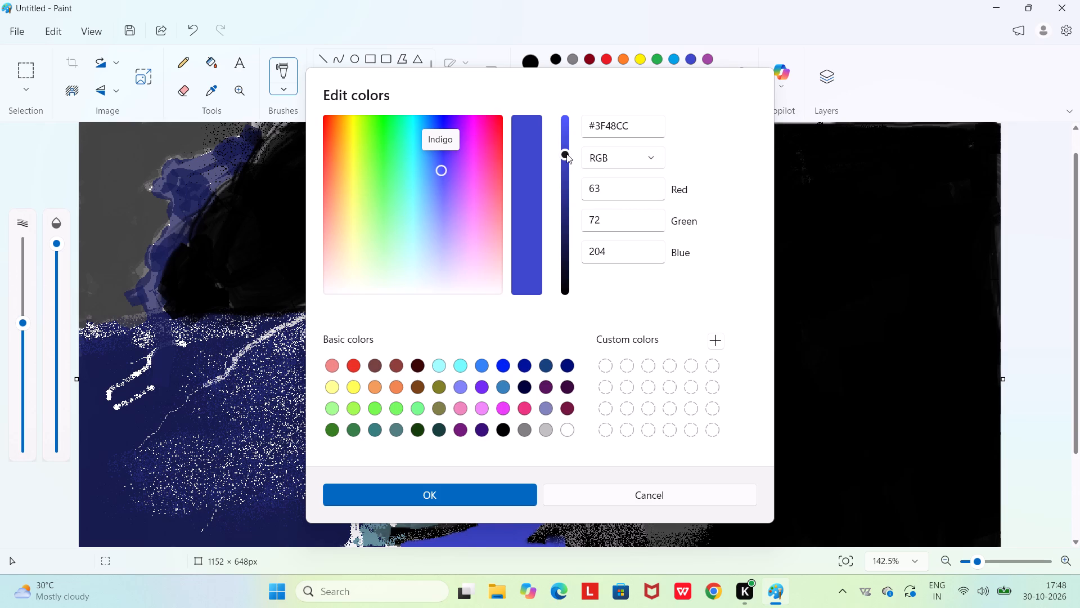
left_click(566, 154)
left_click(433, 263)
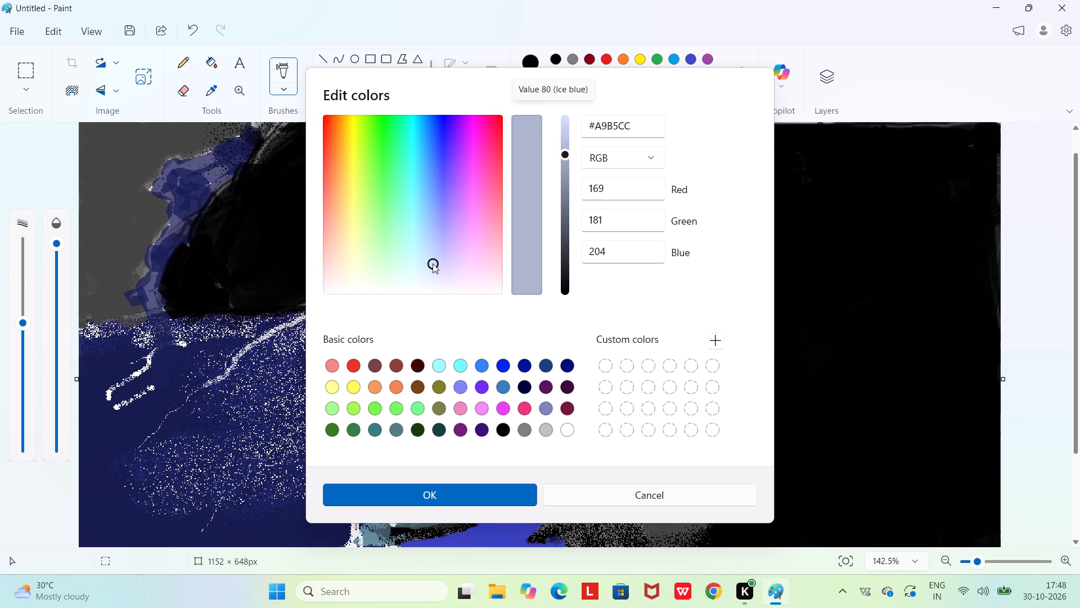
left_click(437, 261)
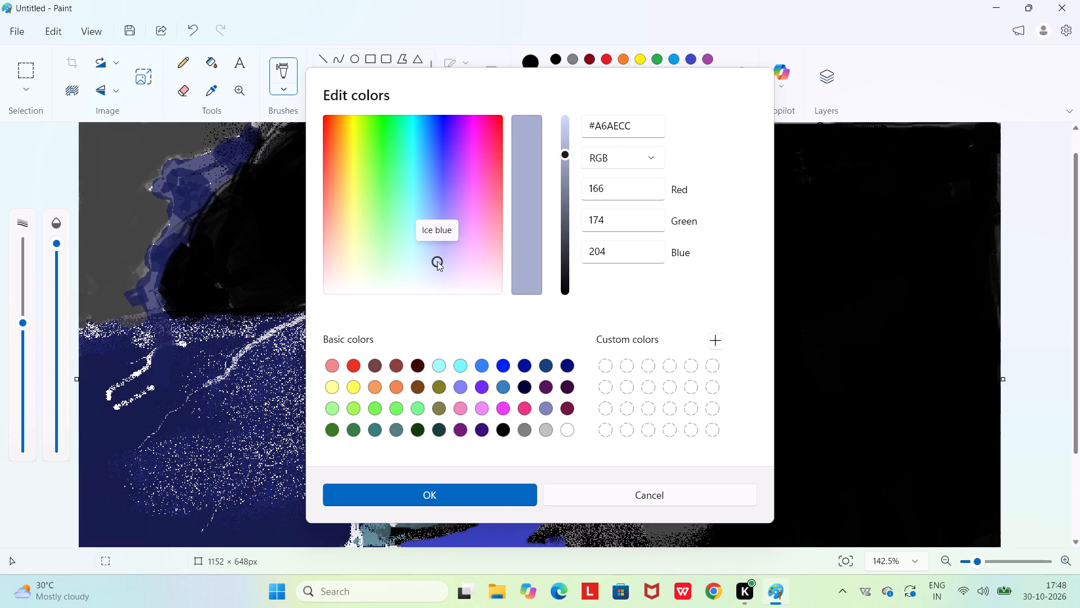
left_click(447, 264)
left_click(442, 252)
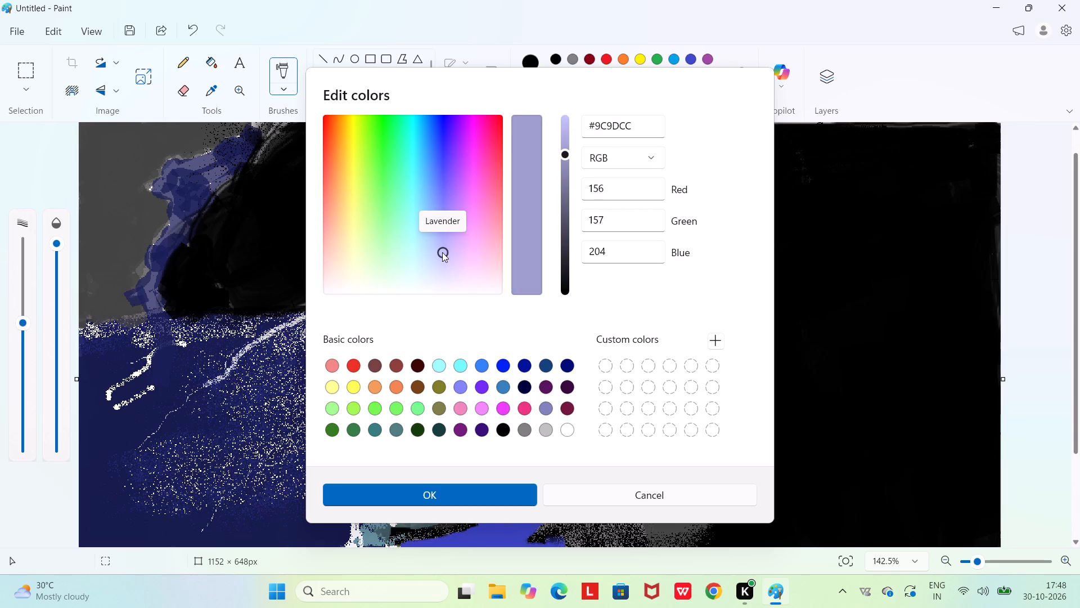
left_click_drag(442, 252, 442, 239)
left_click(442, 239)
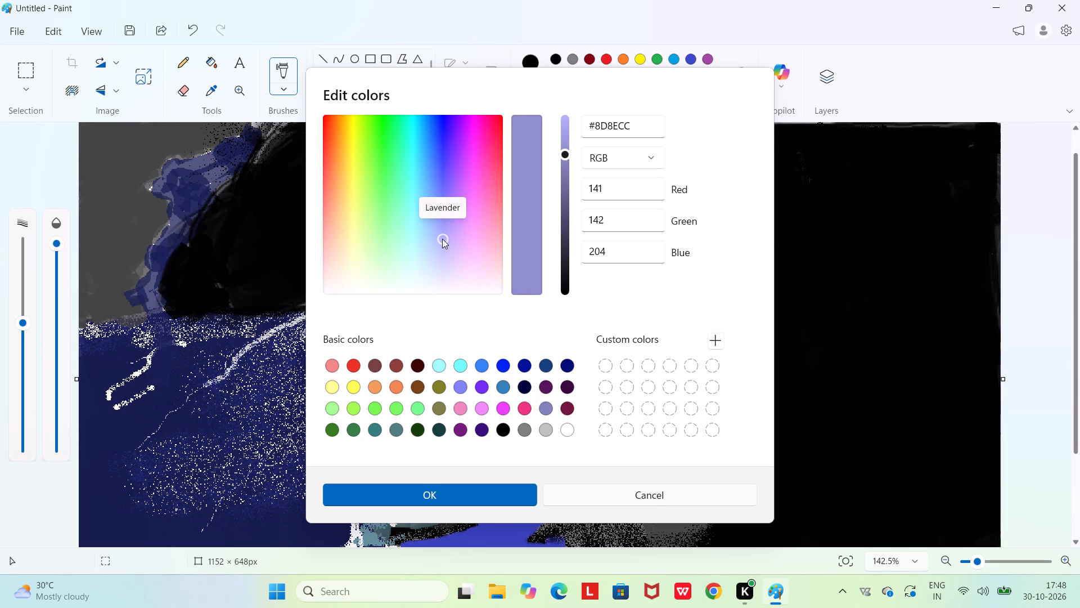
left_click(442, 239)
left_click(443, 219)
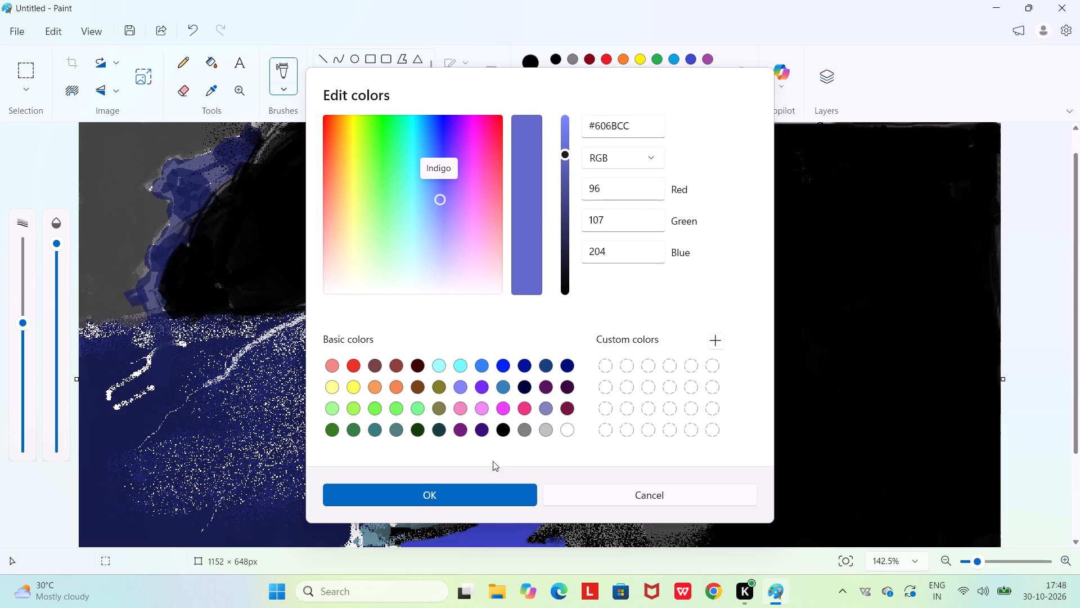
left_click(471, 490)
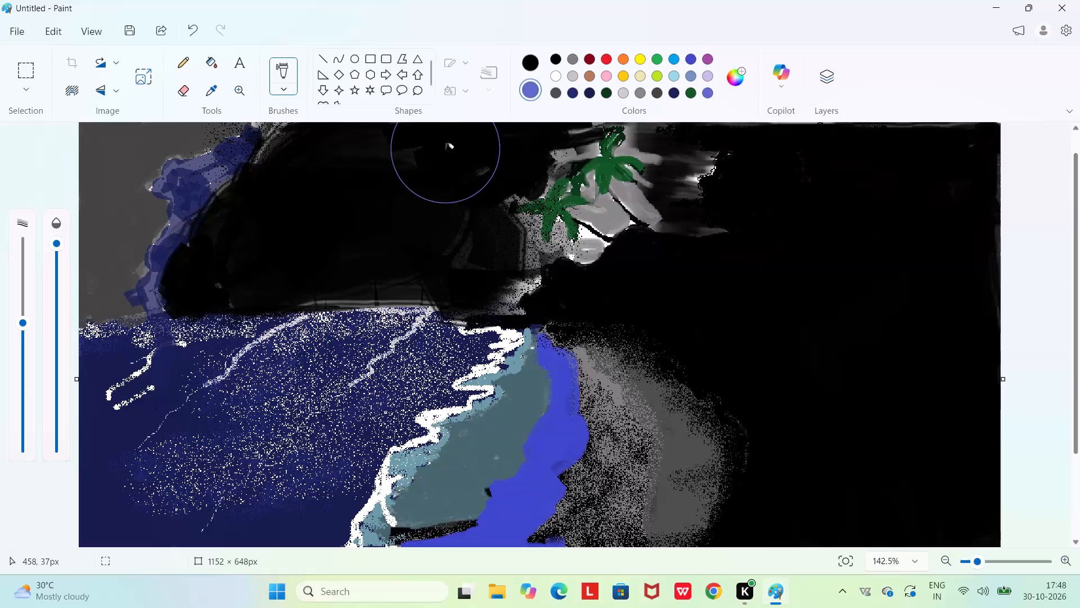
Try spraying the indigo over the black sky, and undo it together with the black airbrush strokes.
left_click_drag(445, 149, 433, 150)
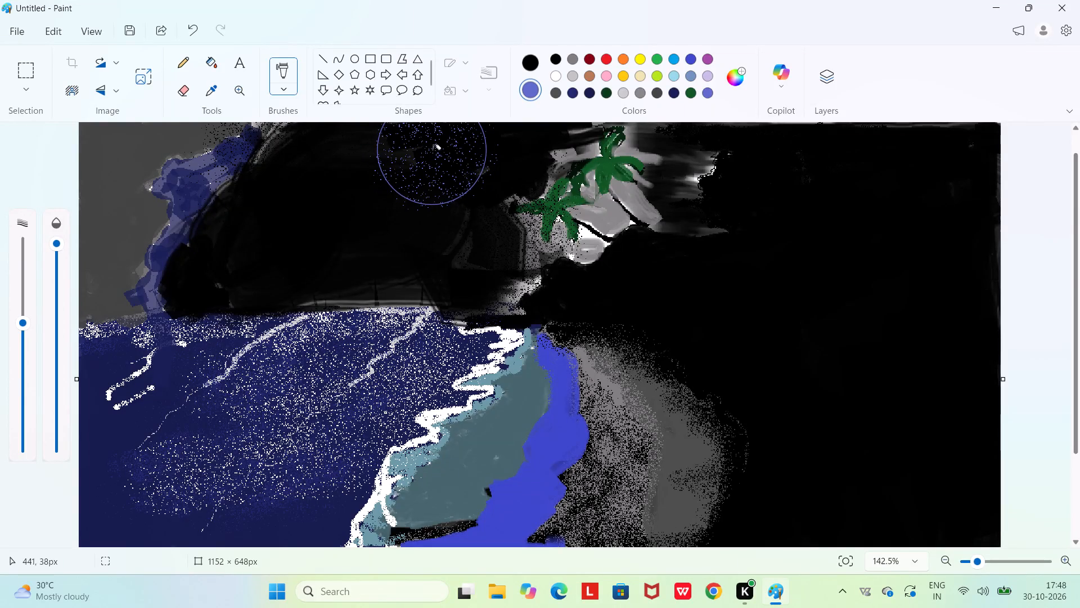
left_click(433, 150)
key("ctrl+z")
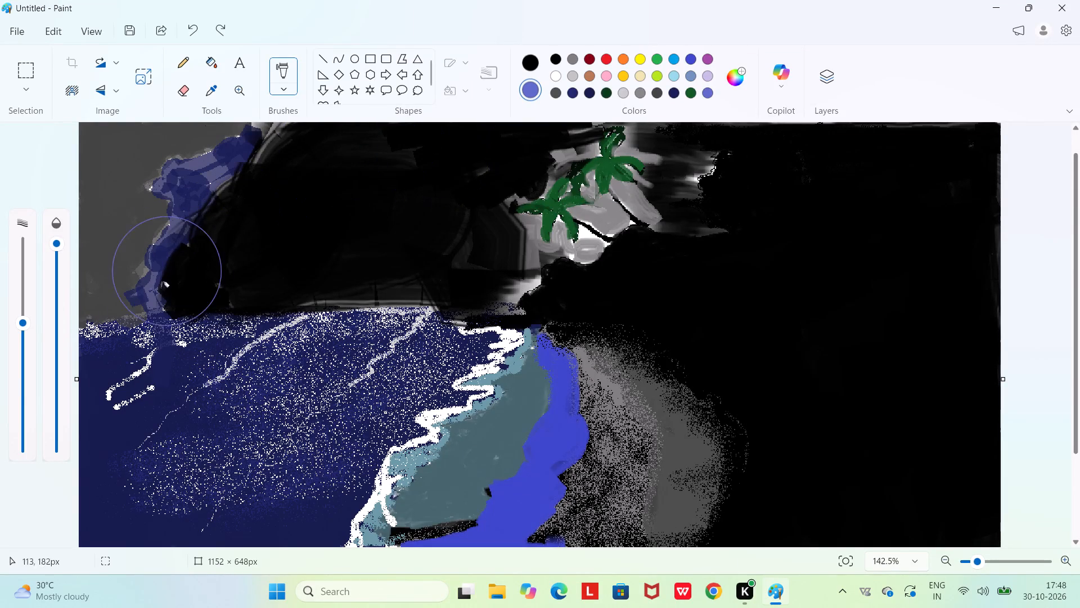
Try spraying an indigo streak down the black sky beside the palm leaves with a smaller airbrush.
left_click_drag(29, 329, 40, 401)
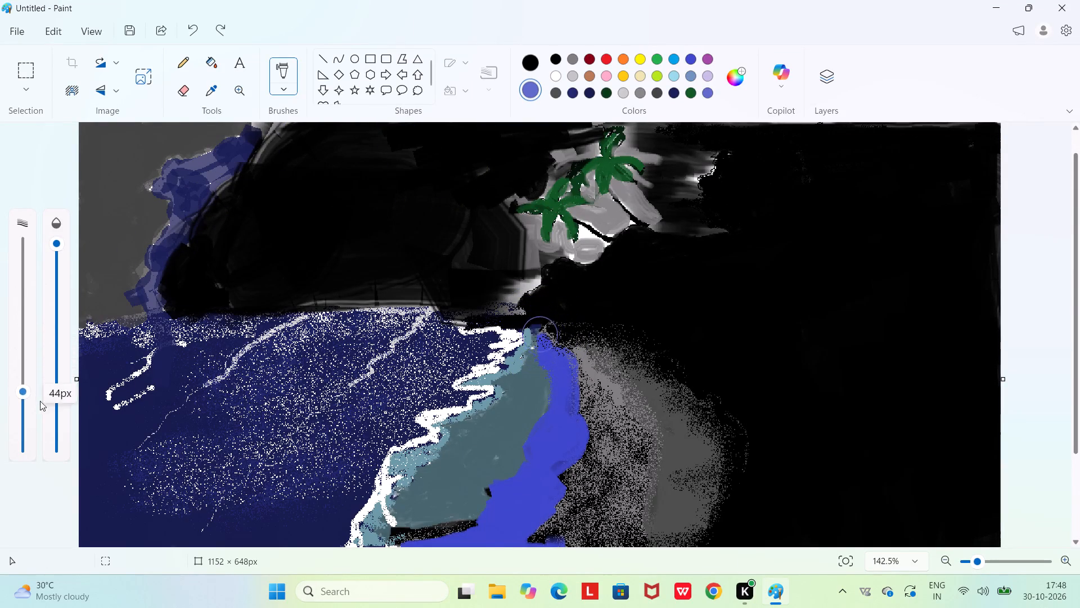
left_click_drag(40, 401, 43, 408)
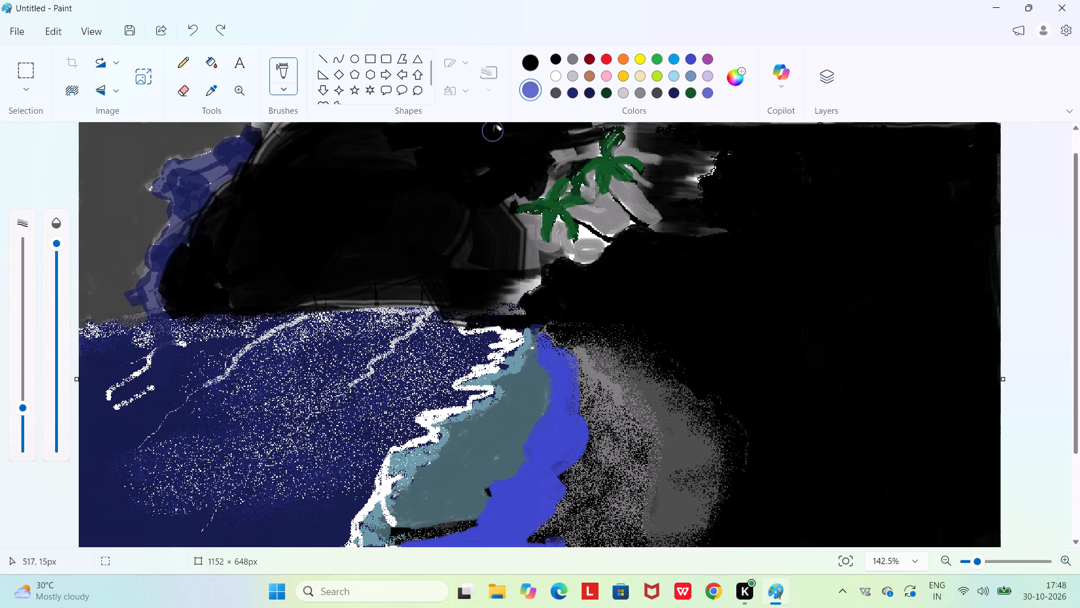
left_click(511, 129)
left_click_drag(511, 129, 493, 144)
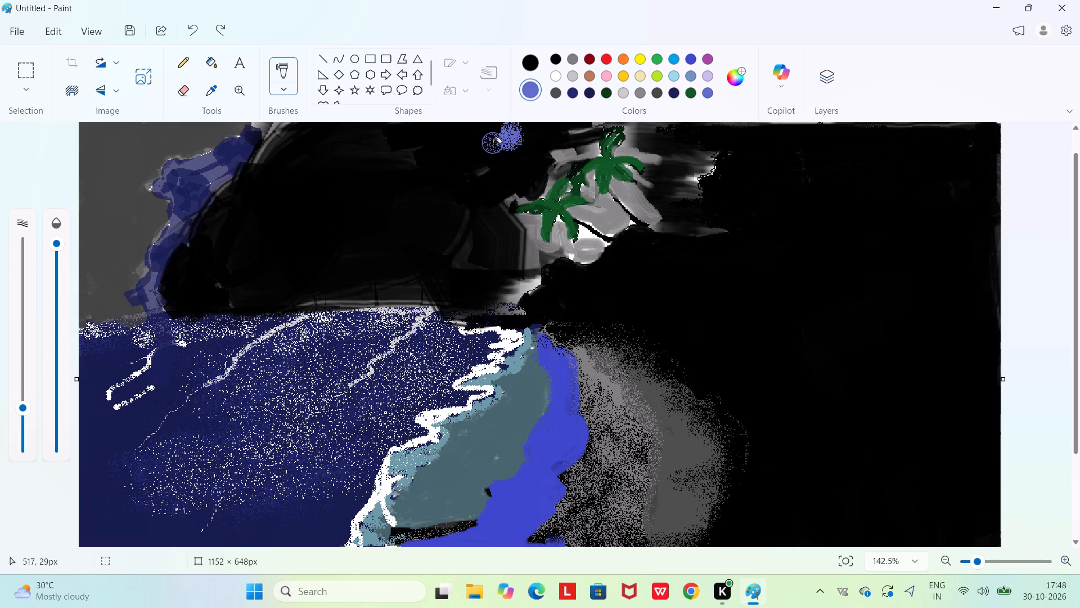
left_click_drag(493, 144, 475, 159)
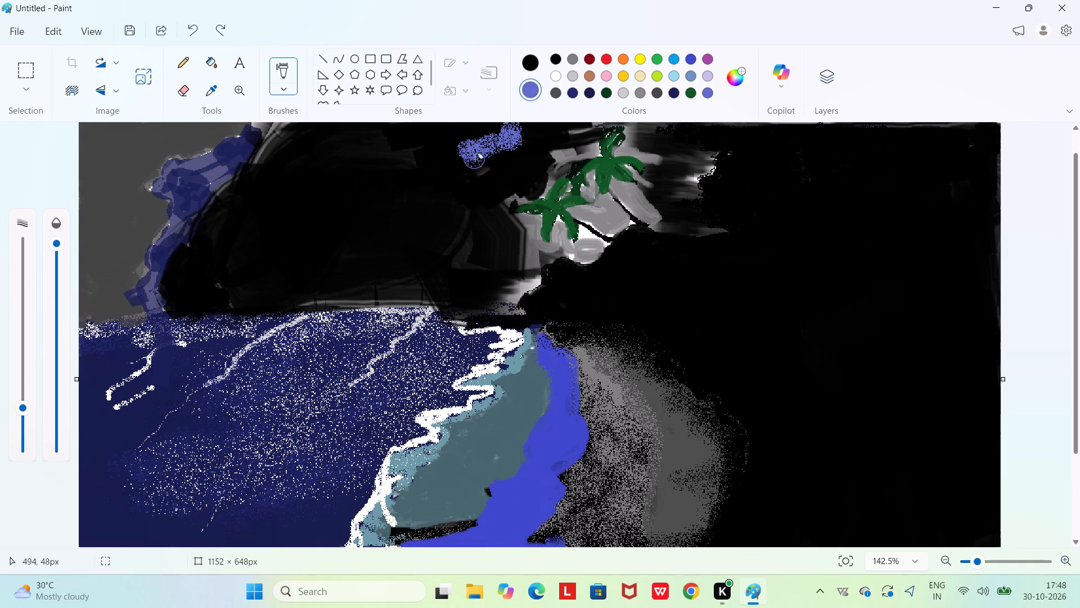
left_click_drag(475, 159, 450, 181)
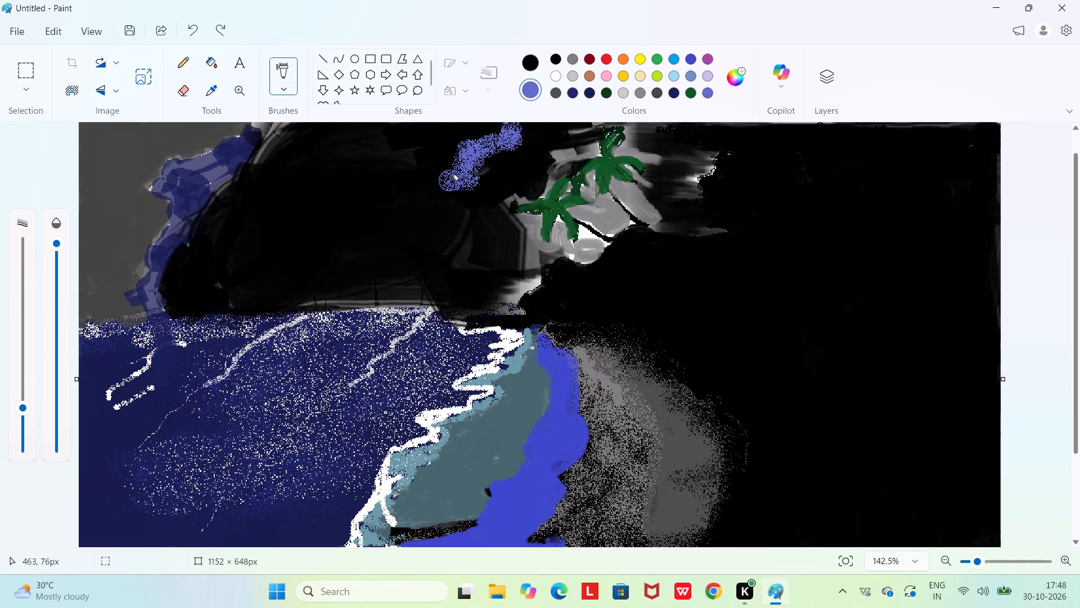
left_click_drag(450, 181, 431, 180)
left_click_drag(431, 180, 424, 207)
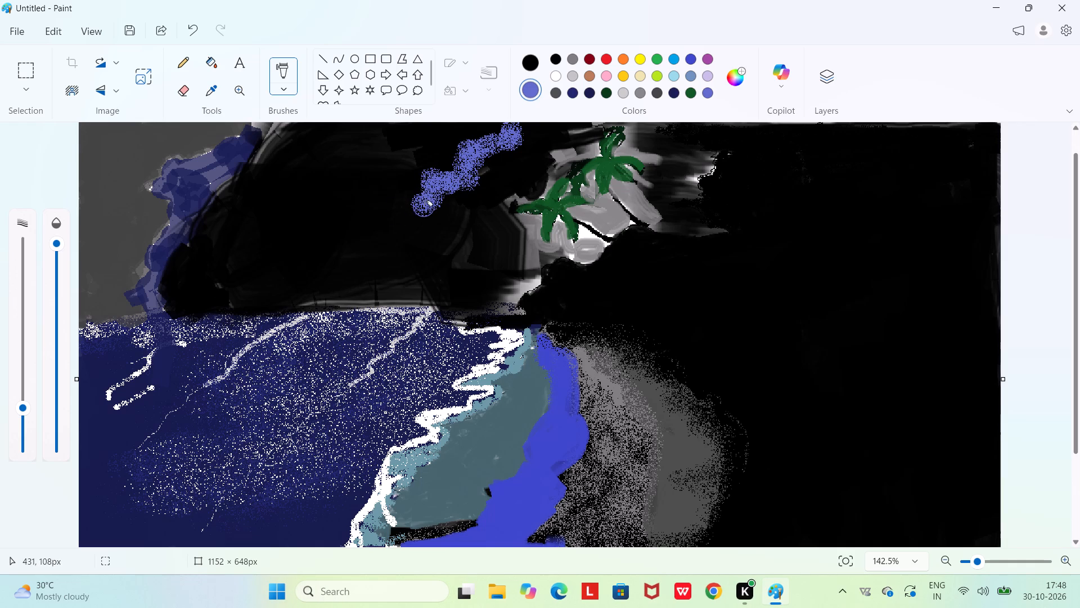
Undo the thick indigo streak and, with a finer airbrush, spray a thinner zigzag one from the upper black sky down to the sea horizon.
left_click_drag(26, 403, 26, 405)
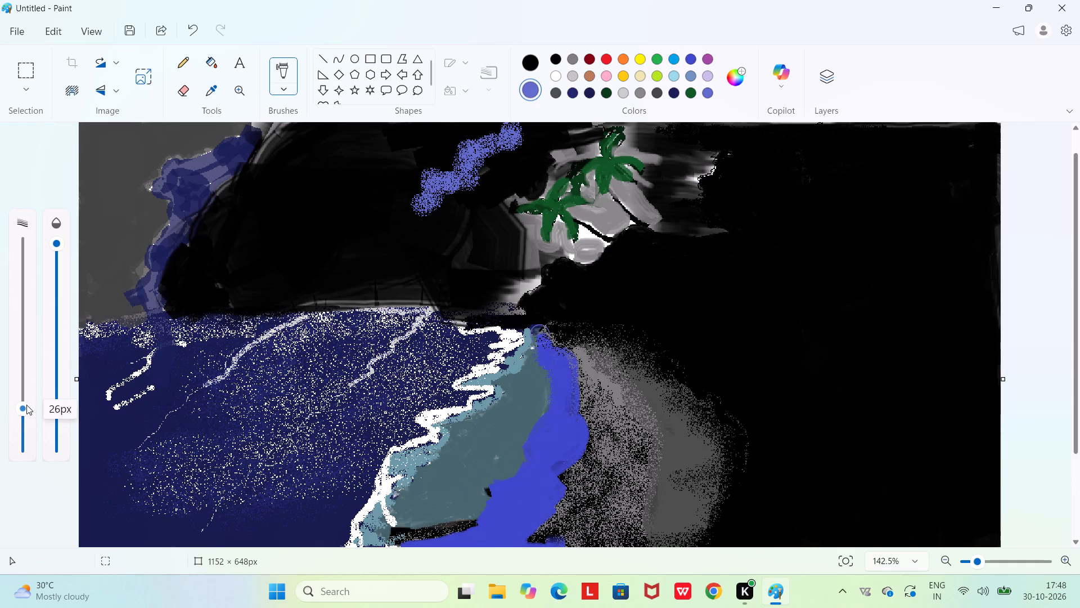
left_click_drag(26, 405, 31, 413)
left_click_drag(31, 413, 31, 427)
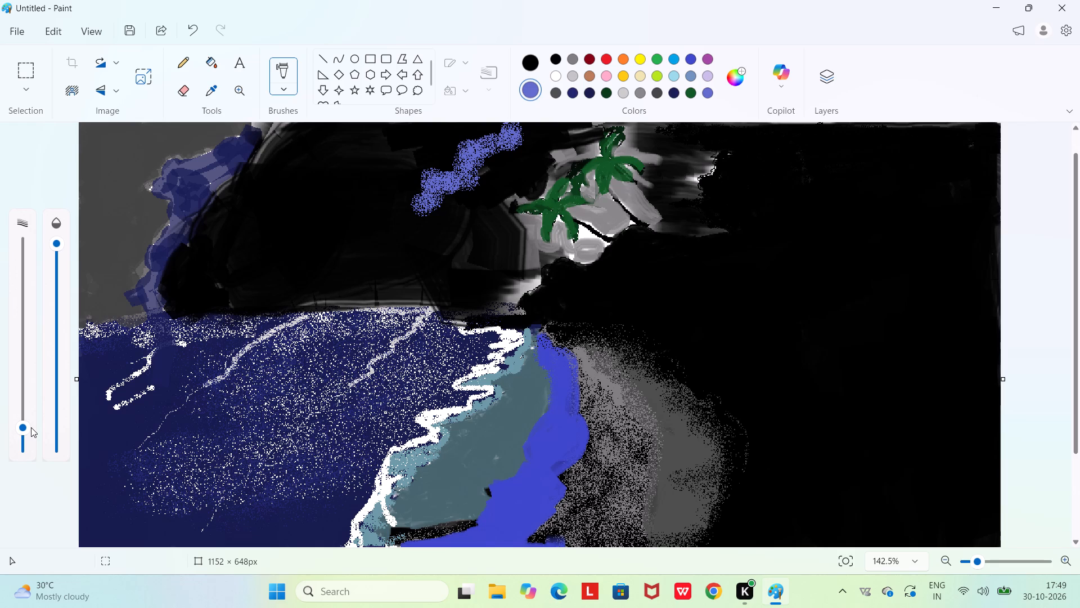
key("ctrl+z")
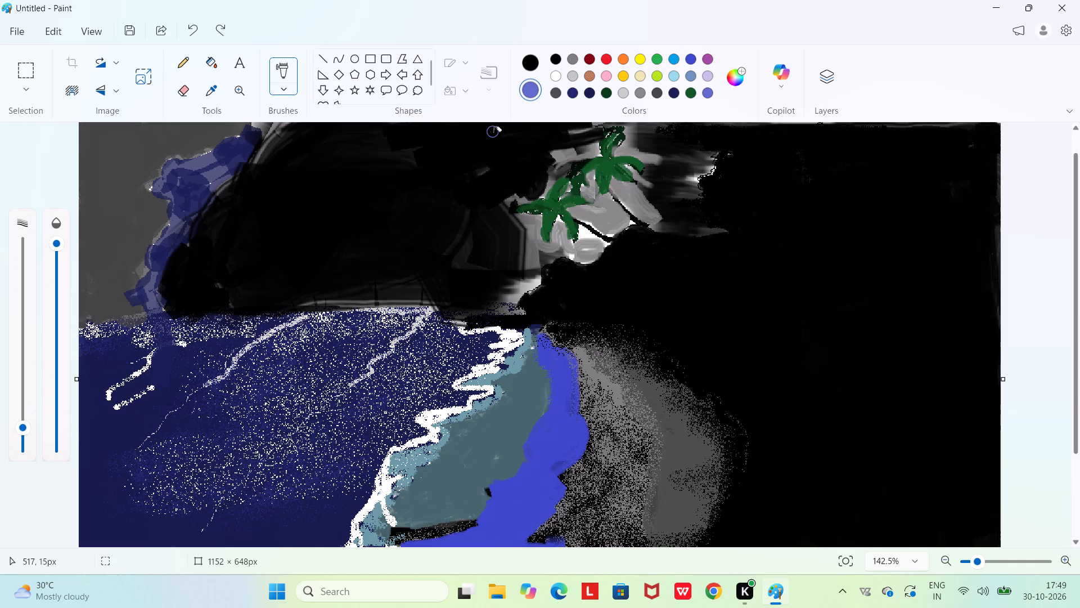
left_click(475, 146)
left_click_drag(475, 146, 437, 162)
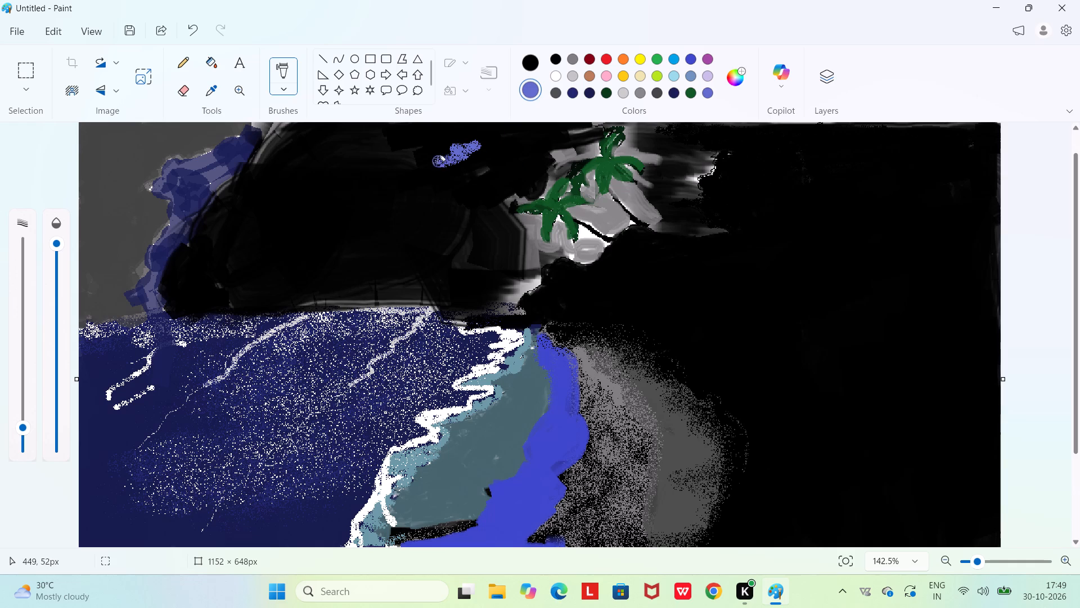
left_click_drag(437, 162, 416, 186)
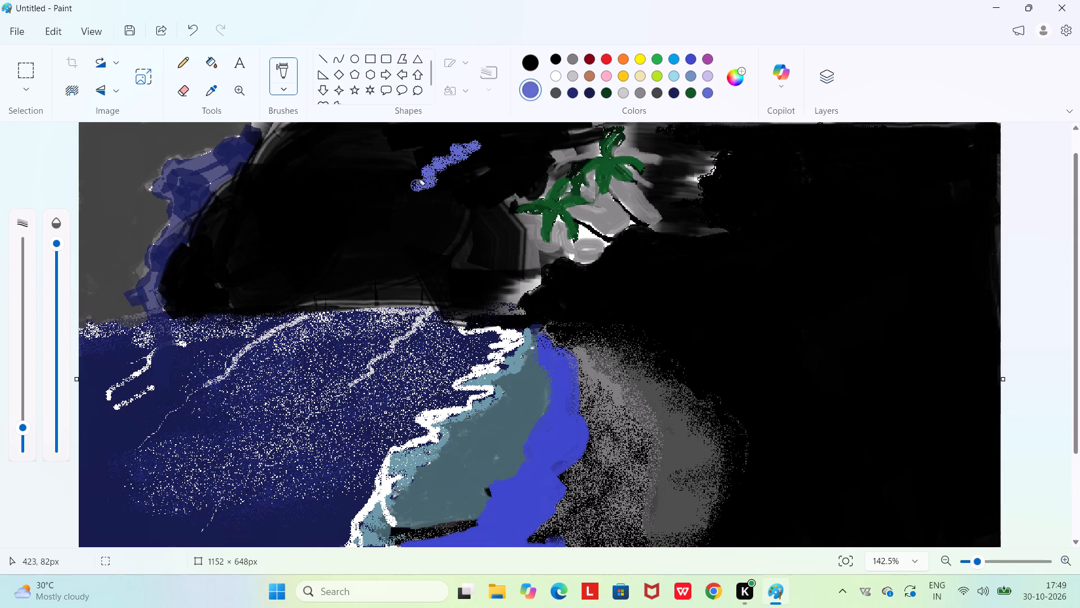
left_click_drag(416, 186, 416, 209)
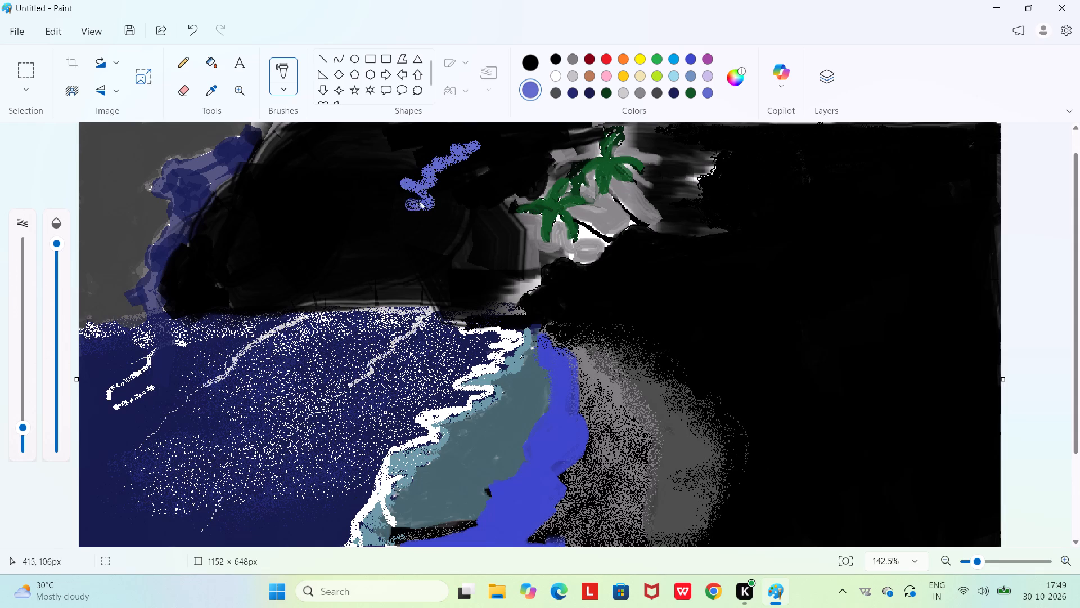
left_click_drag(416, 209, 341, 289)
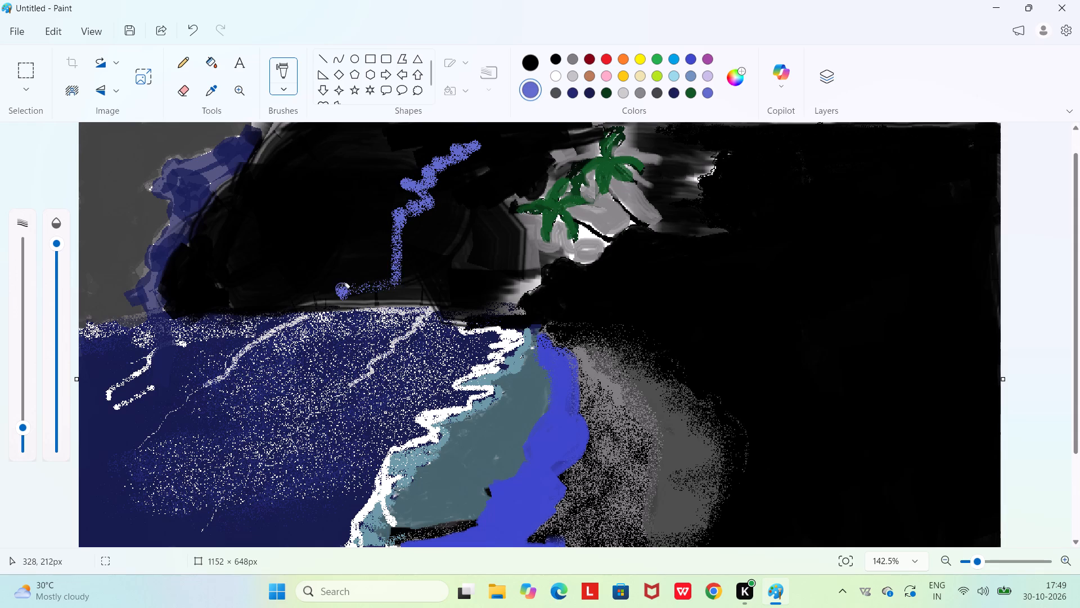
left_click_drag(341, 289, 373, 286)
left_click_drag(373, 286, 359, 285)
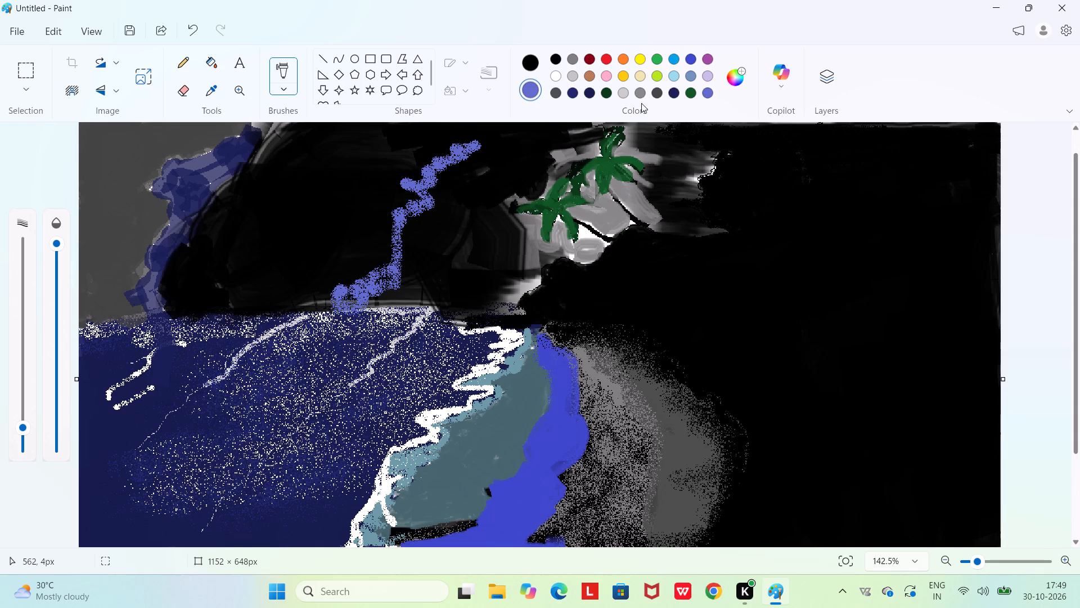
Spray Lavender highlights over the indigo streak, from its upper end down to the sea horizon.
left_click(713, 75)
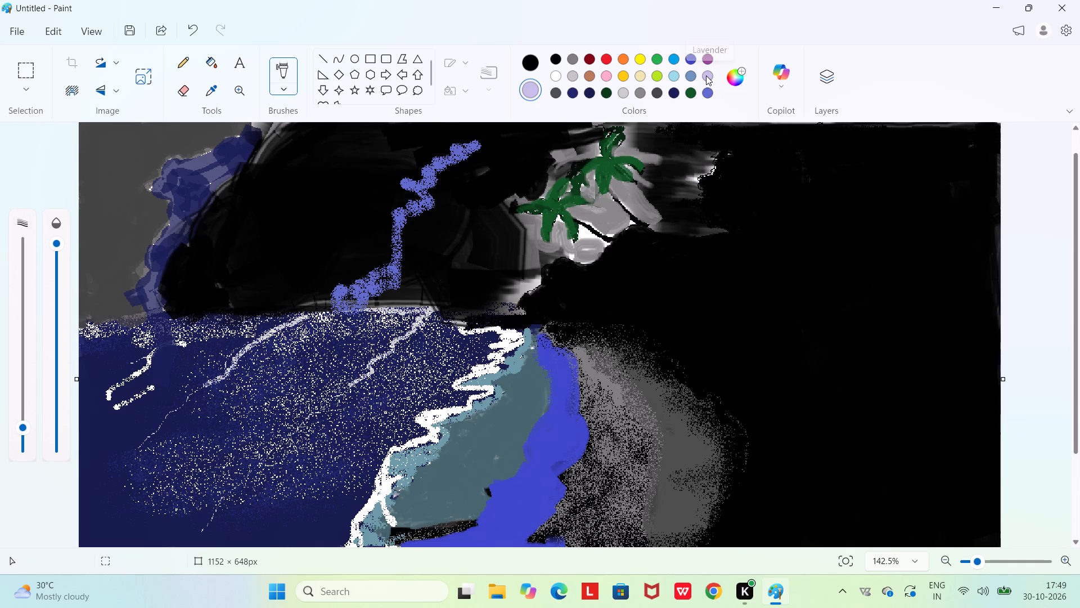
left_click_drag(476, 142, 481, 147)
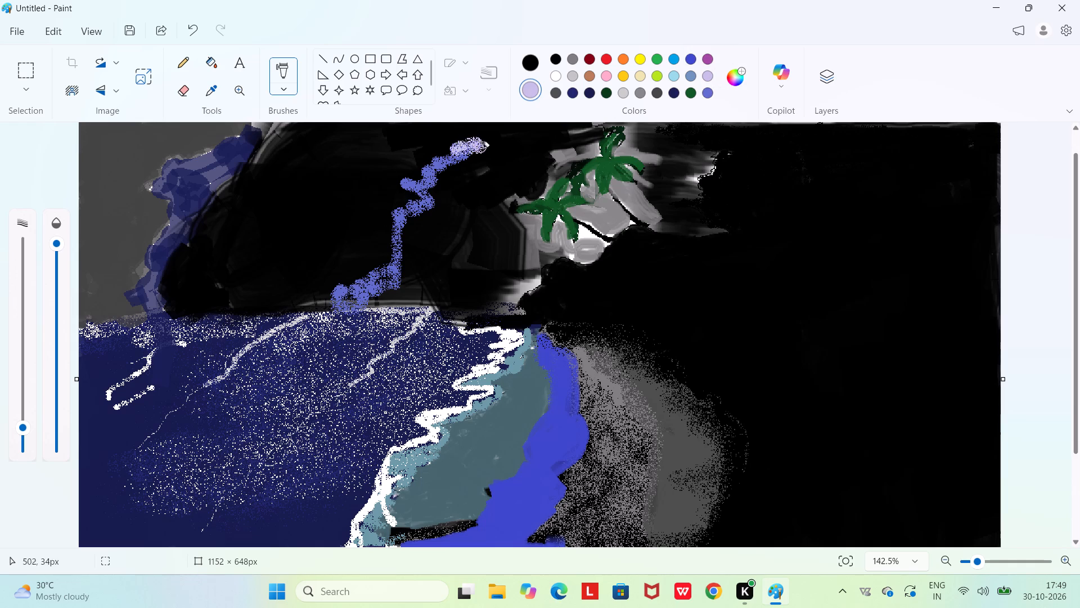
left_click_drag(481, 147, 415, 178)
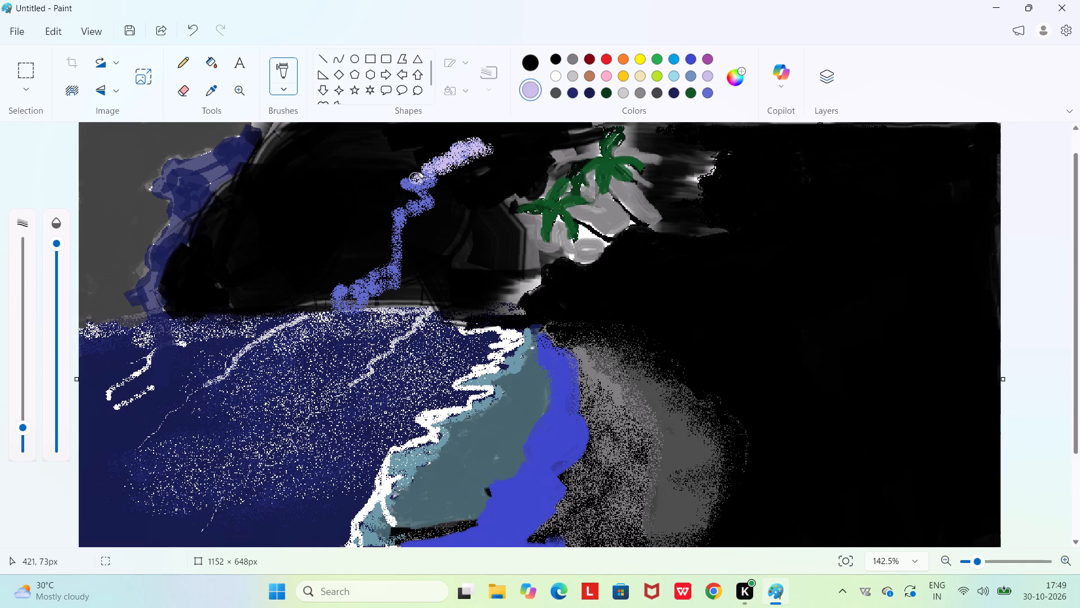
left_click_drag(415, 178, 395, 248)
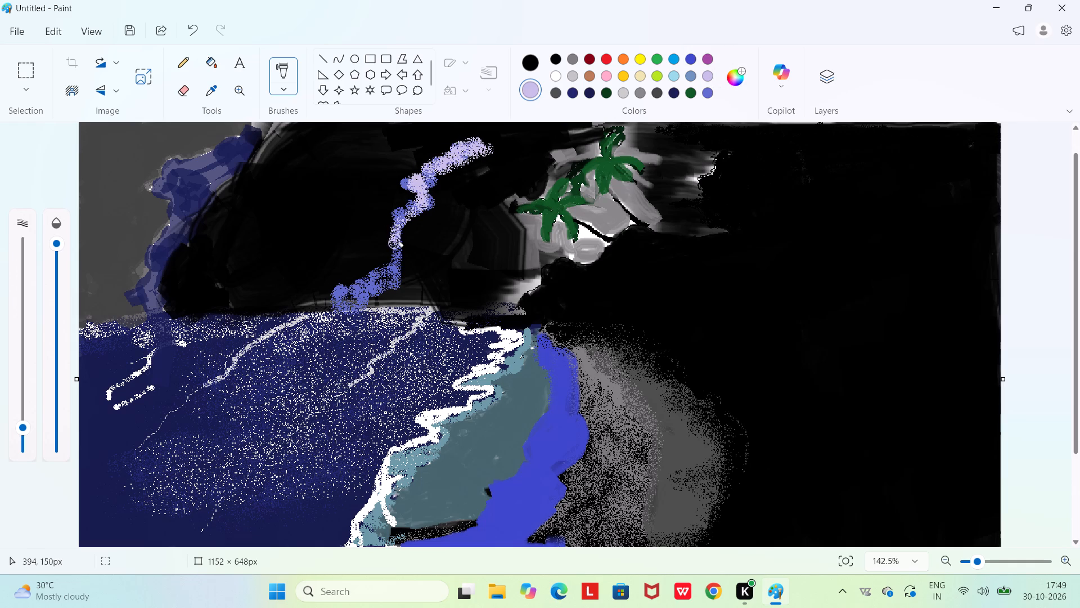
left_click_drag(395, 248, 401, 211)
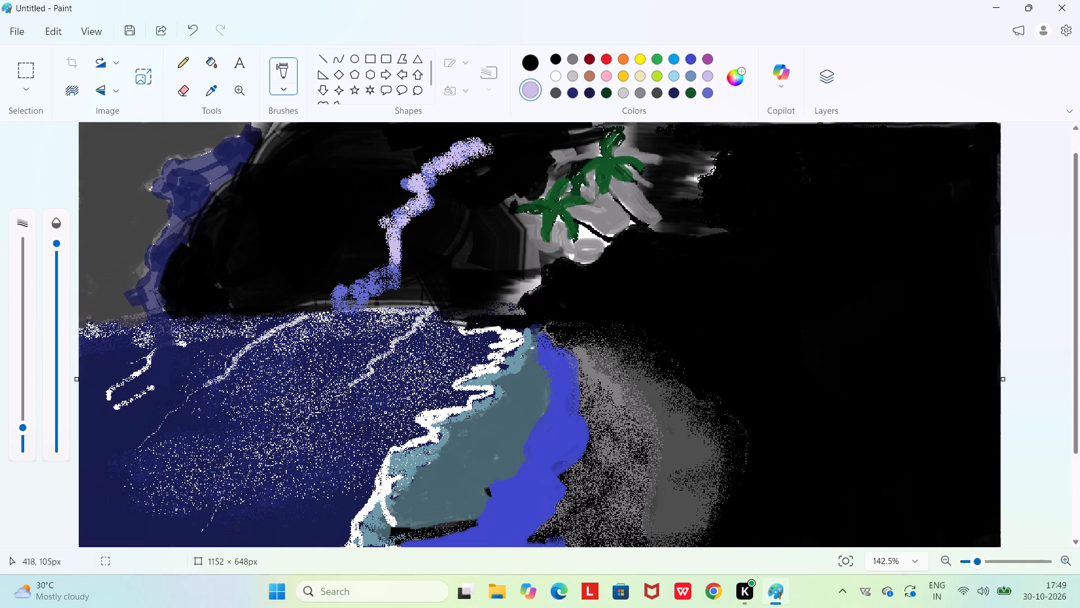
left_click_drag(401, 211, 369, 306)
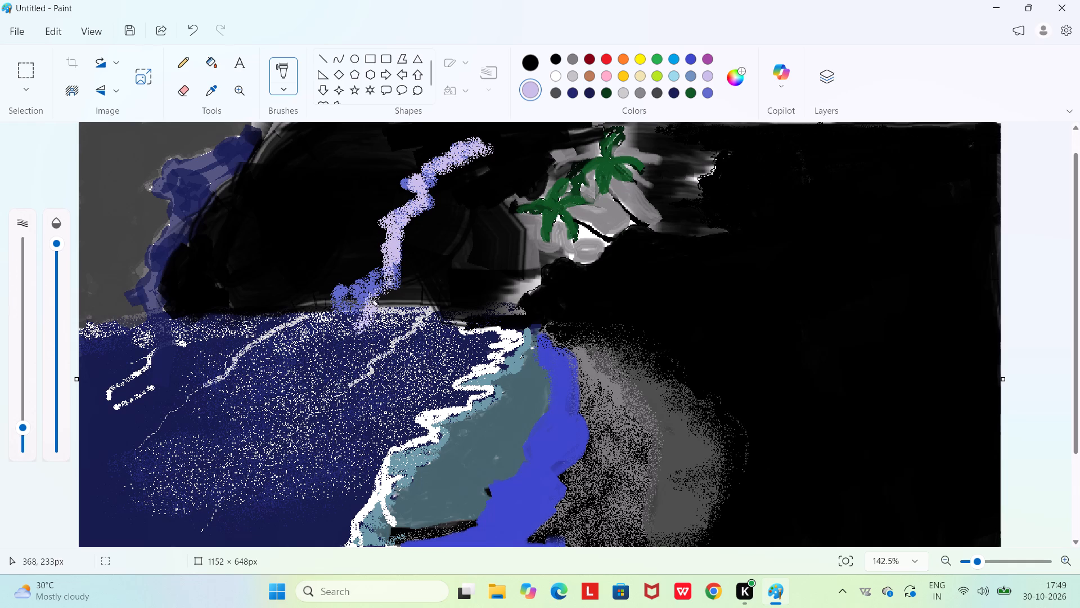
left_click_drag(369, 306, 382, 274)
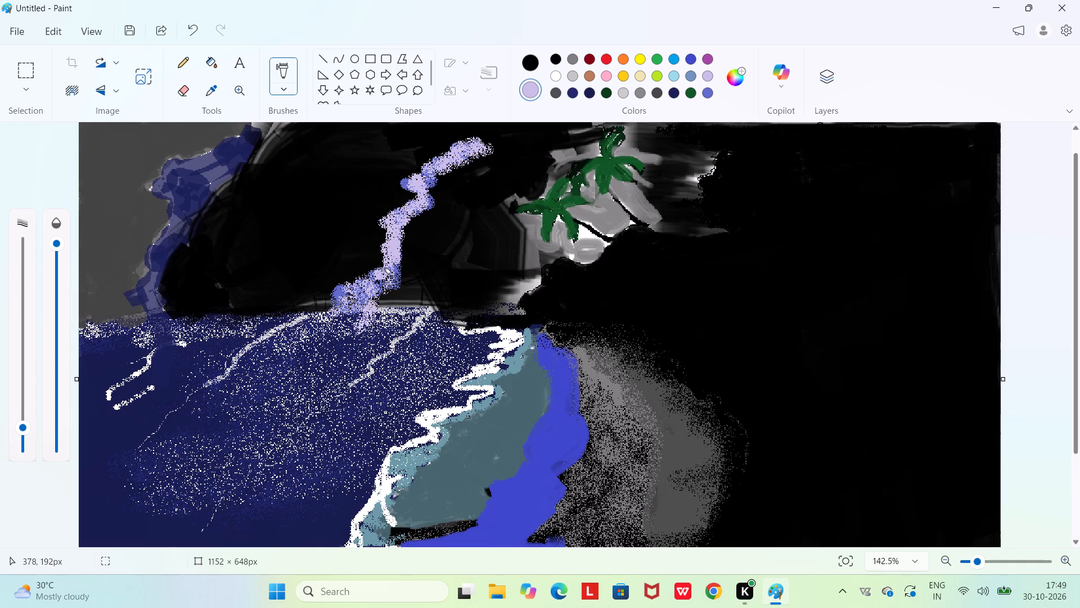
Draw a white circle outline about 24 × 24 px in the black sky, on the blue cliff's side of the lavender streak.
left_click(553, 70)
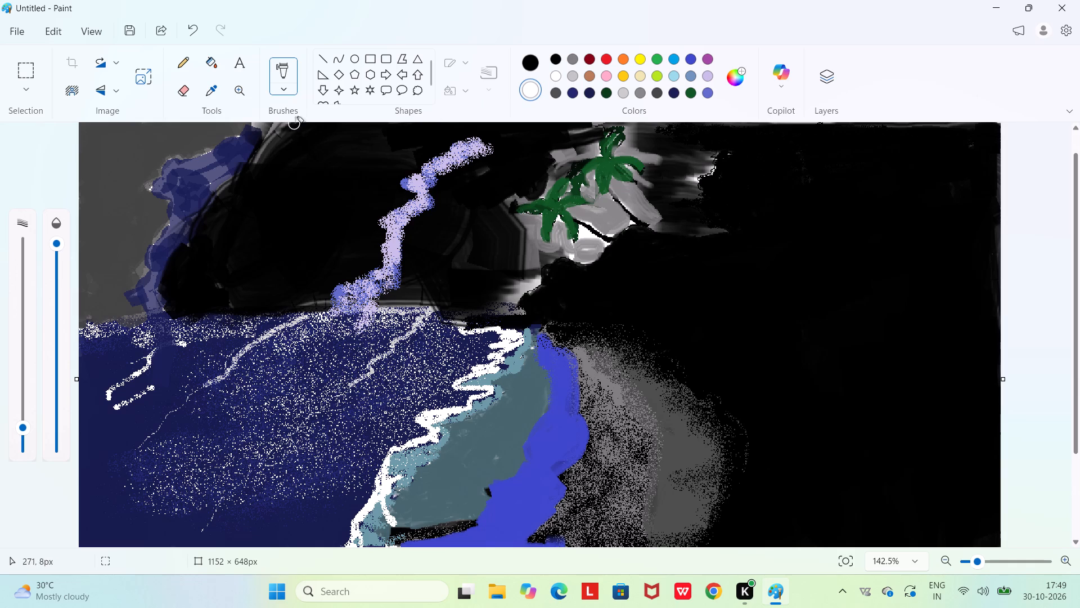
left_click(354, 59)
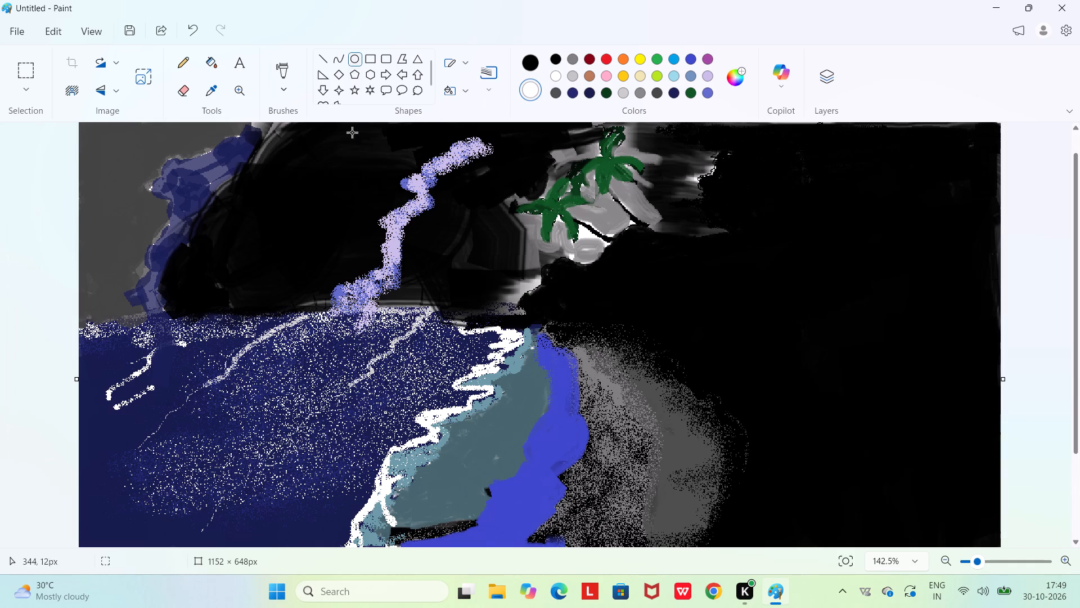
left_click_drag(350, 146, 360, 162)
left_click_drag(360, 162, 372, 164)
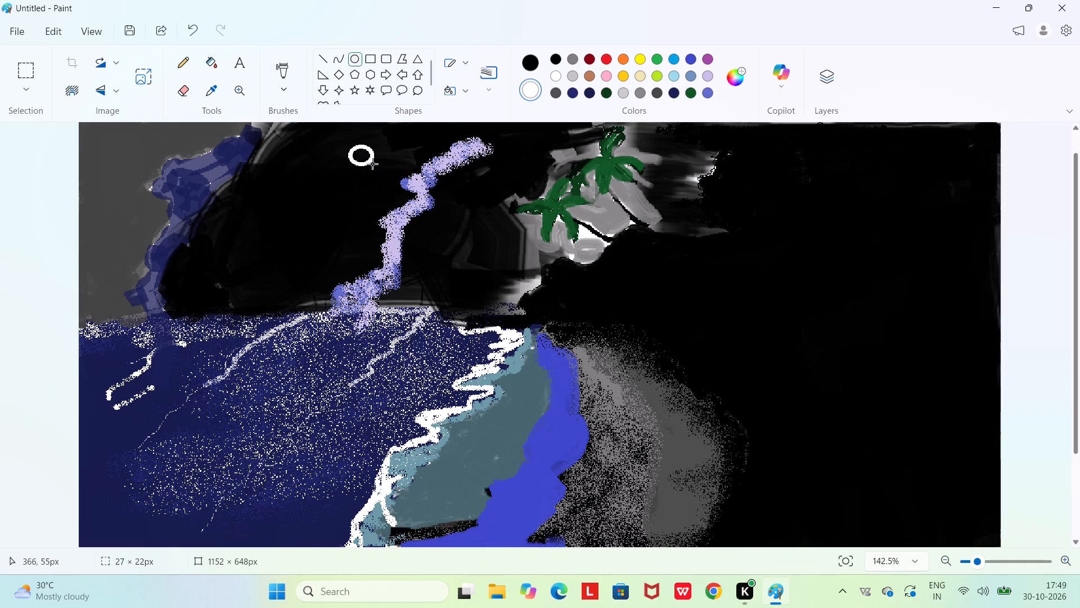
left_click_drag(372, 164, 370, 165)
left_click_drag(370, 165, 370, 166)
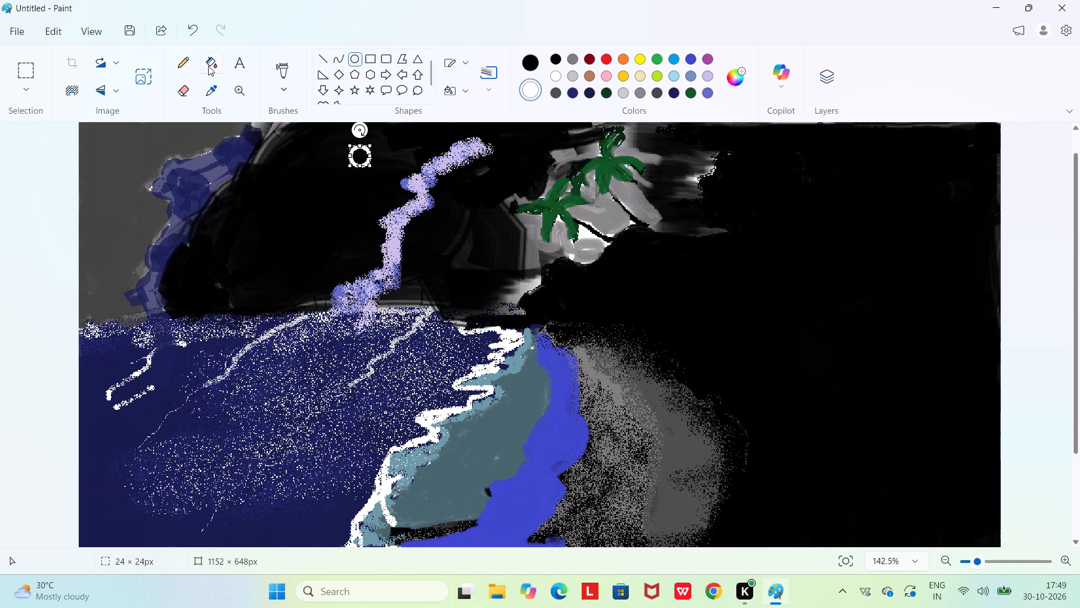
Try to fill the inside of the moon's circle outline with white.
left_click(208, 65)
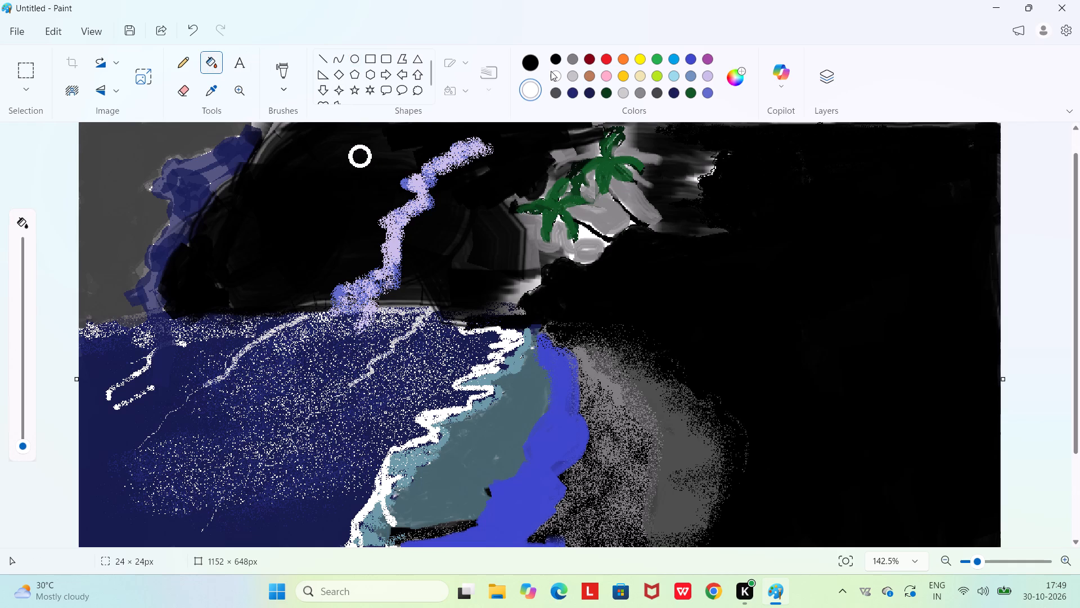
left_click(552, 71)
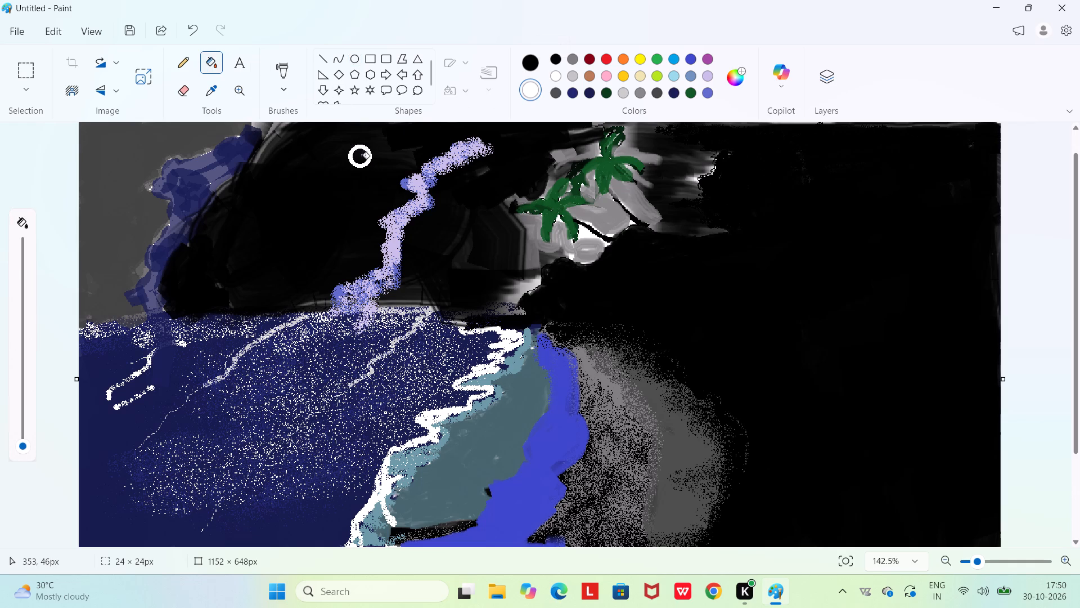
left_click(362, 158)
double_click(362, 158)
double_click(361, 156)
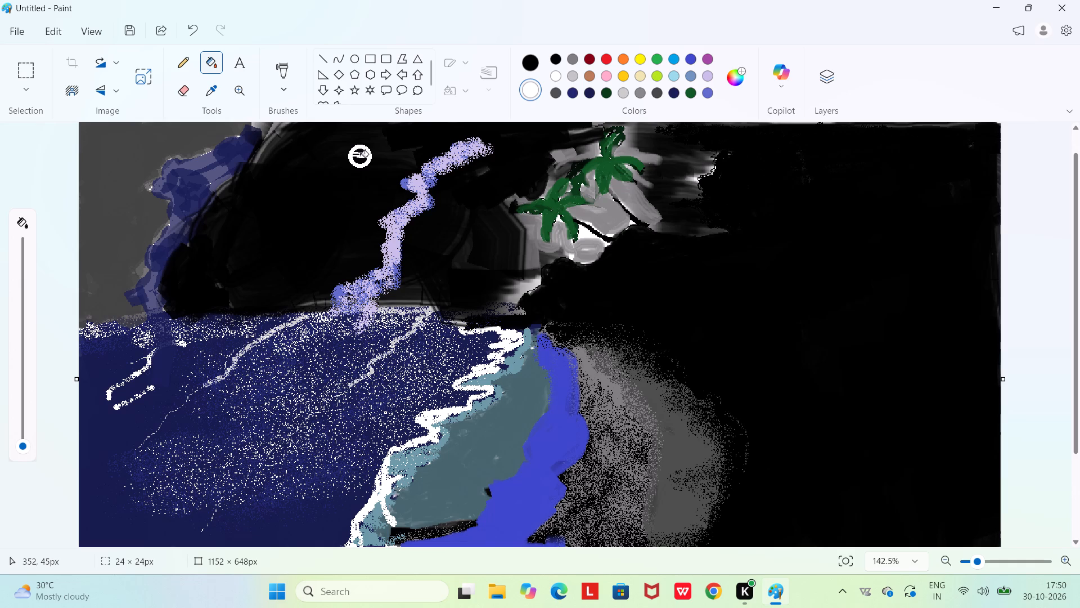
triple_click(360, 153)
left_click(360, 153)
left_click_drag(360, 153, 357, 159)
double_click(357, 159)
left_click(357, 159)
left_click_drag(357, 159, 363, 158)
Cover the moon's circle with white Marker paint so it becomes a solid disc.
left_click(287, 89)
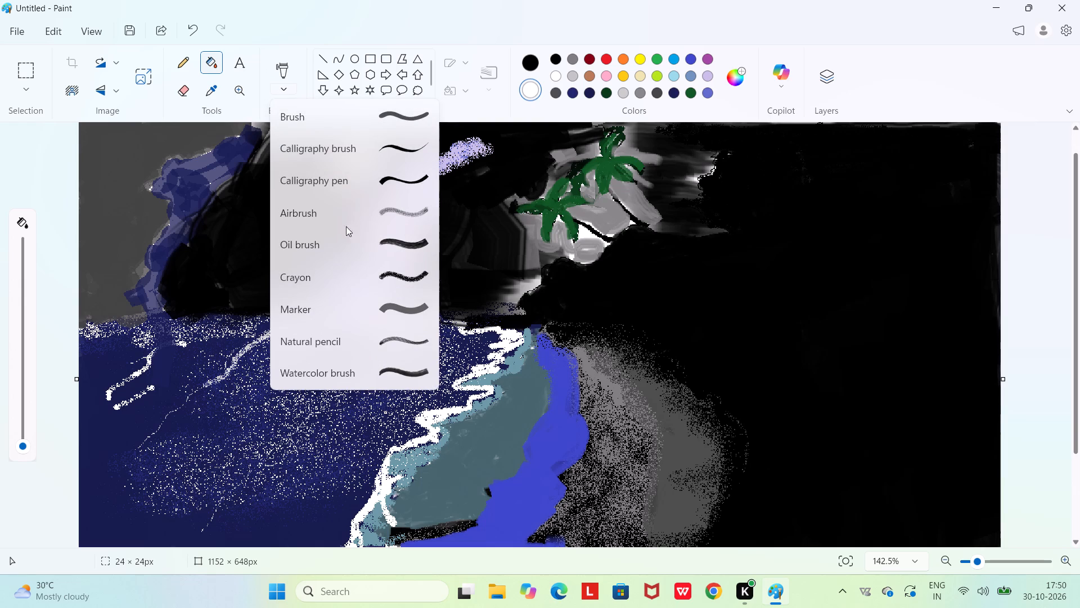
left_click(336, 303)
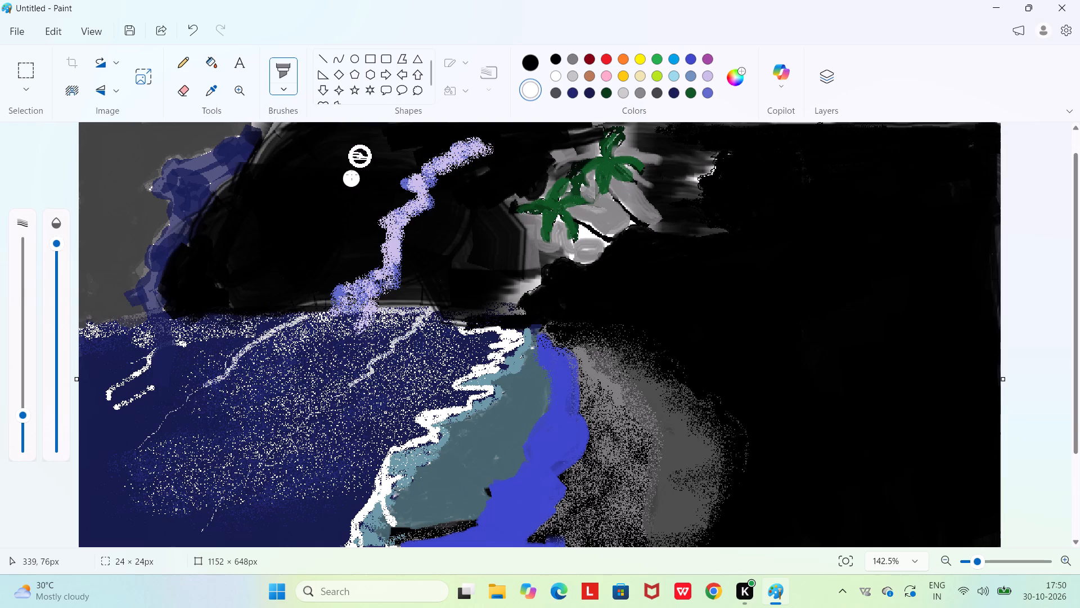
double_click(356, 159)
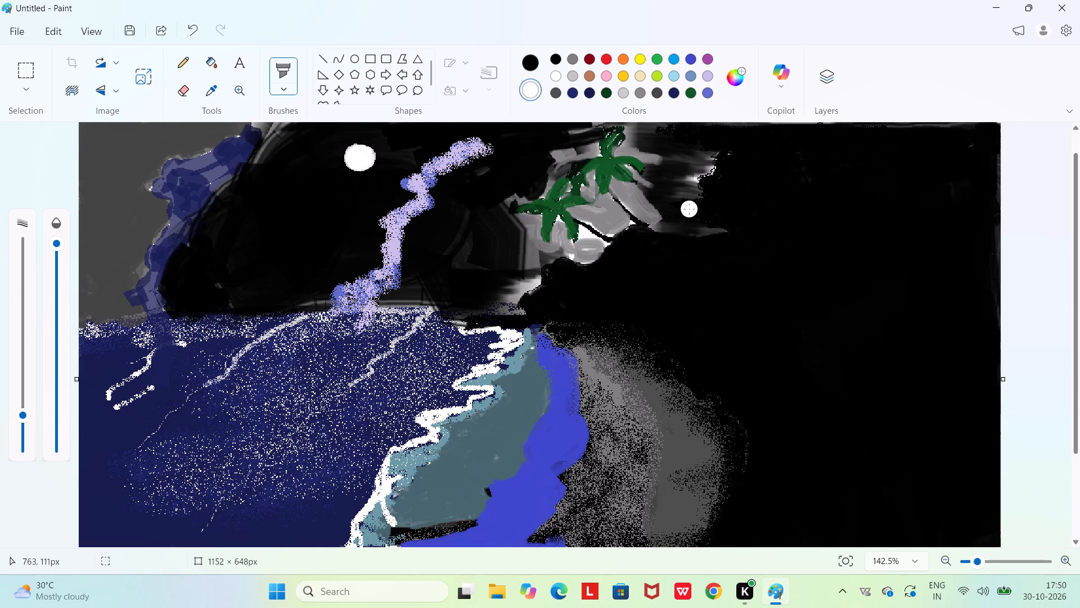
Spray a short Light turquoise airbrush branch downward from the upper end of the lavender streak, on the palm side.
left_click(673, 70)
left_click(286, 86)
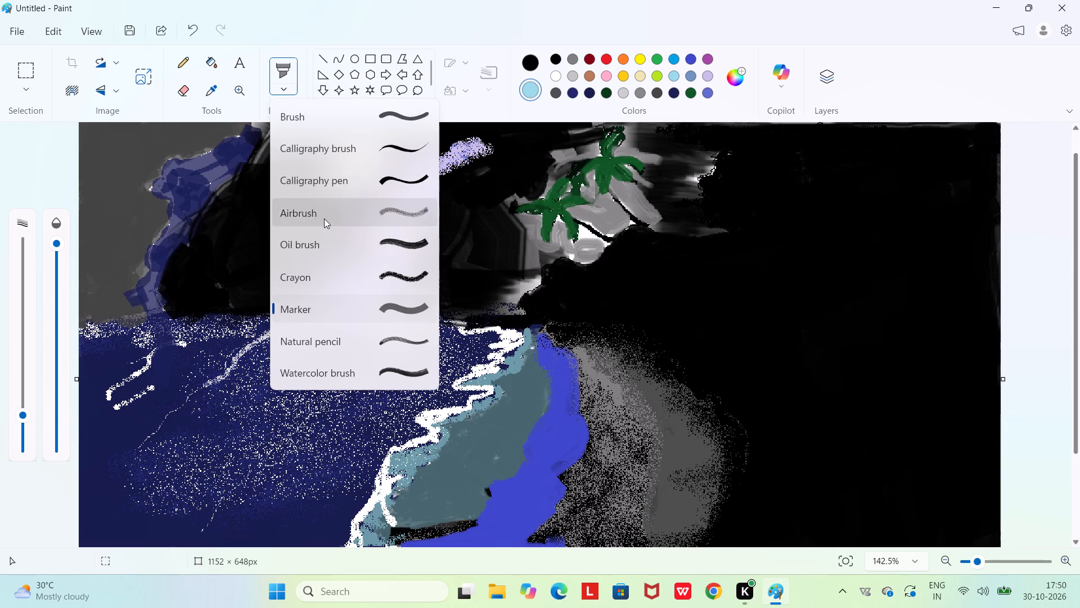
left_click(324, 218)
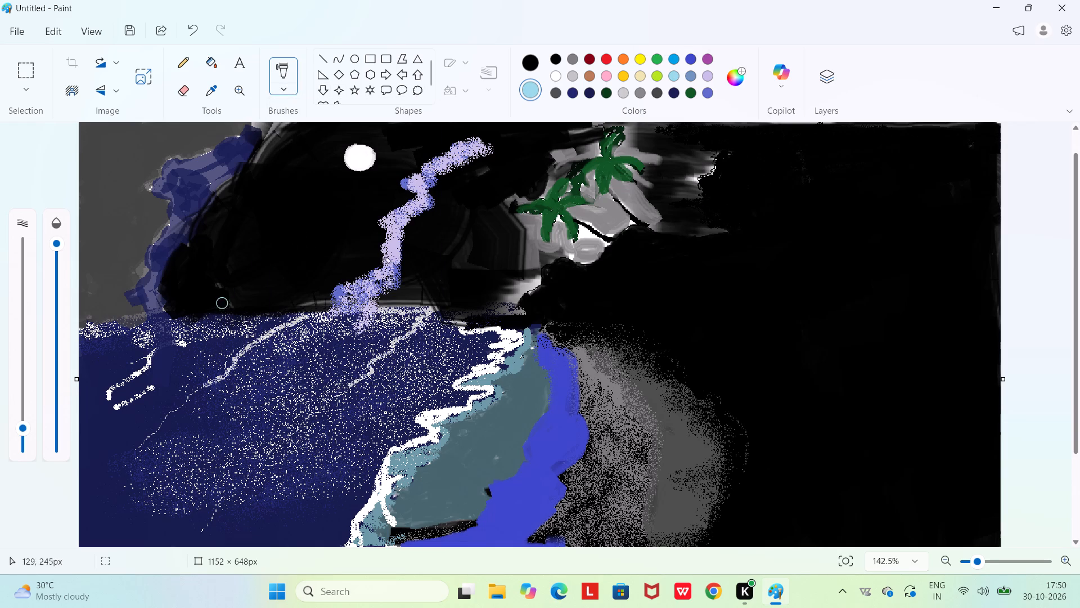
left_click(483, 159)
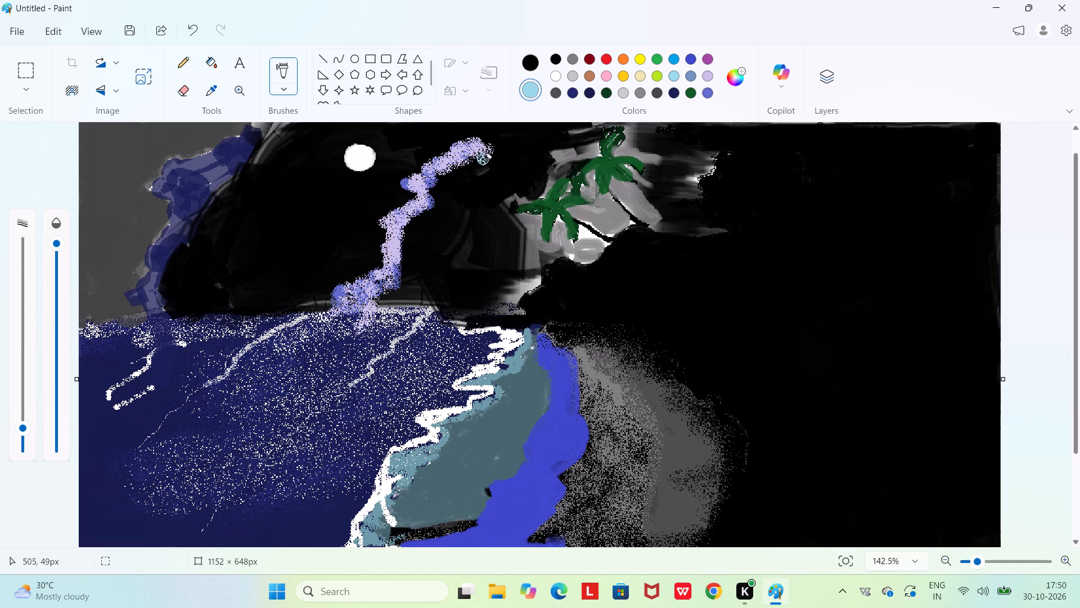
left_click_drag(483, 159, 467, 195)
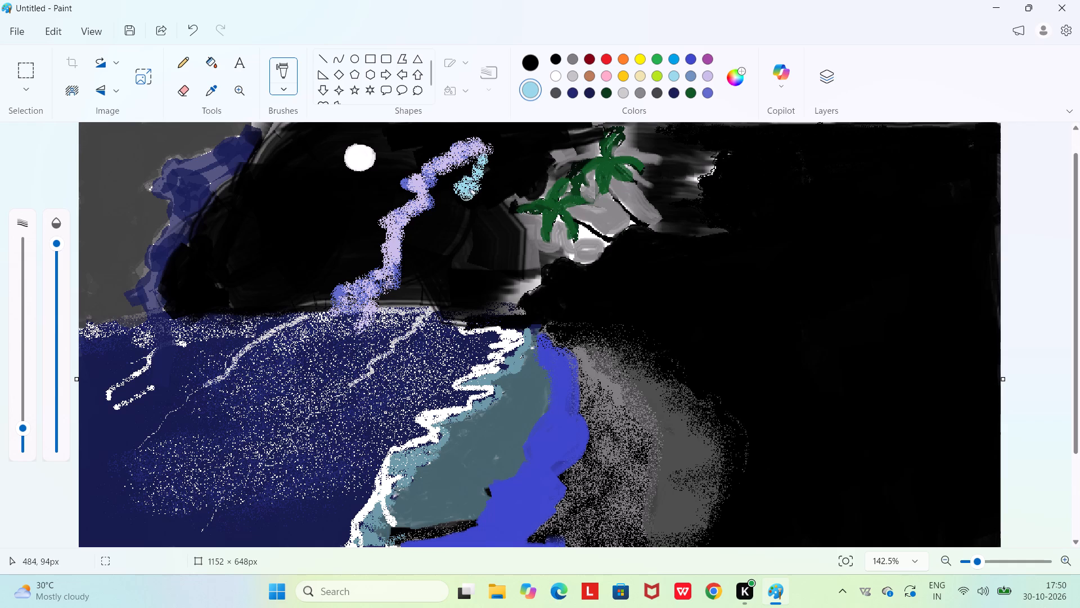
left_click_drag(467, 195, 465, 198)
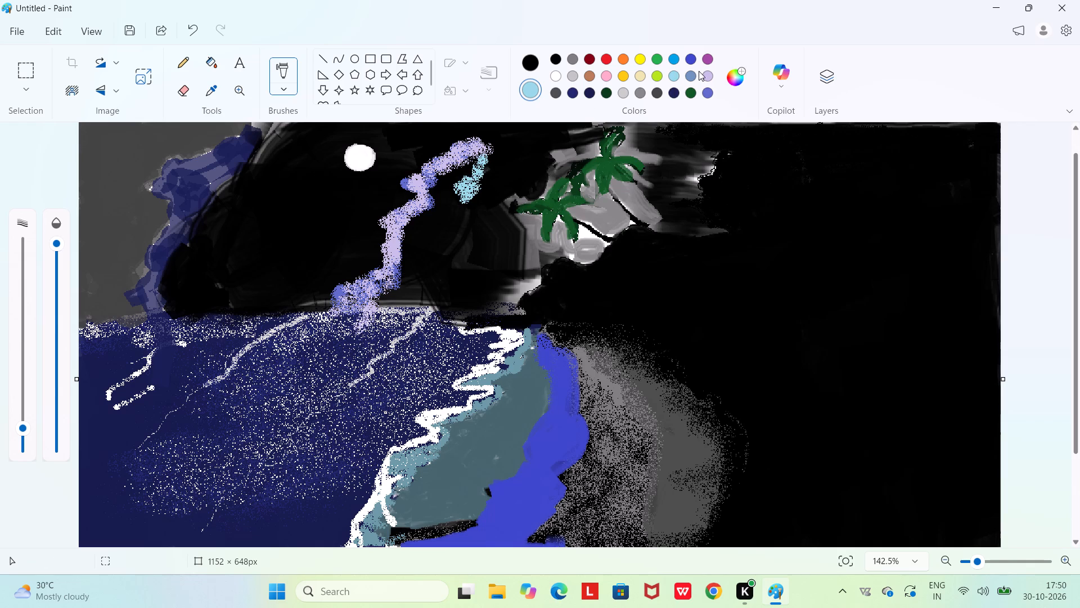
Spray Blue-gray over the turquoise branch and extend it in a zigzag down the black sky beside the lavender streak.
left_click(691, 77)
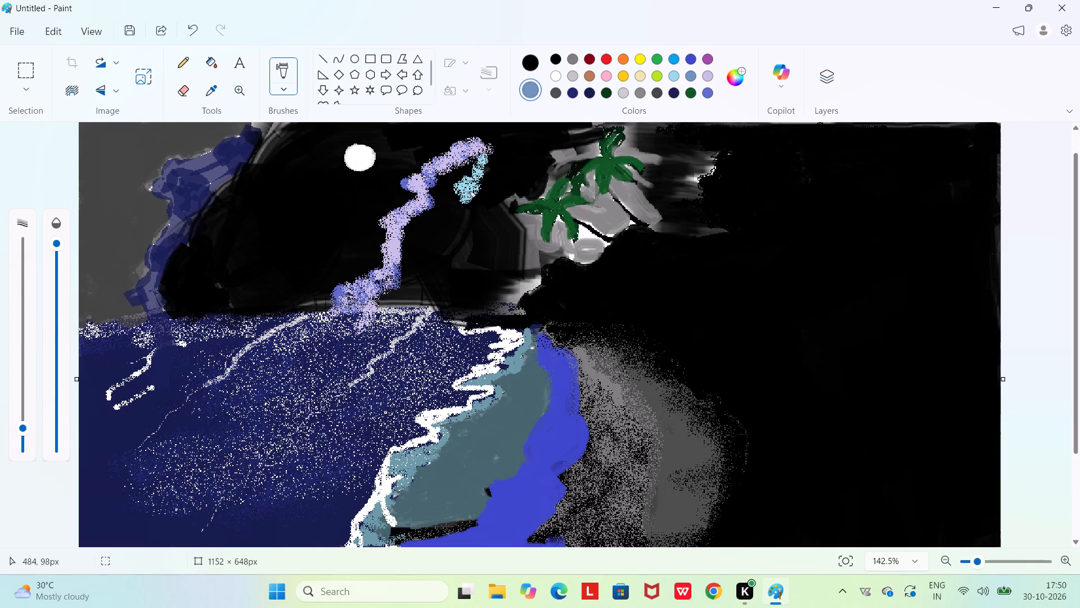
left_click_drag(478, 171, 449, 209)
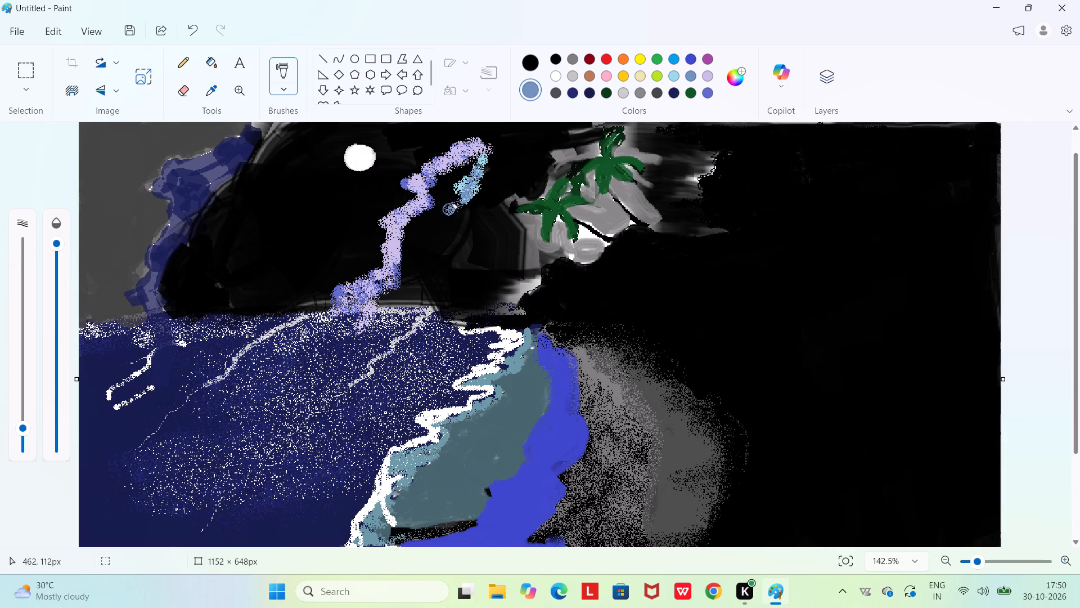
left_click_drag(449, 209, 442, 222)
left_click_drag(442, 222, 433, 230)
left_click_drag(433, 230, 431, 231)
left_click_drag(431, 231, 422, 258)
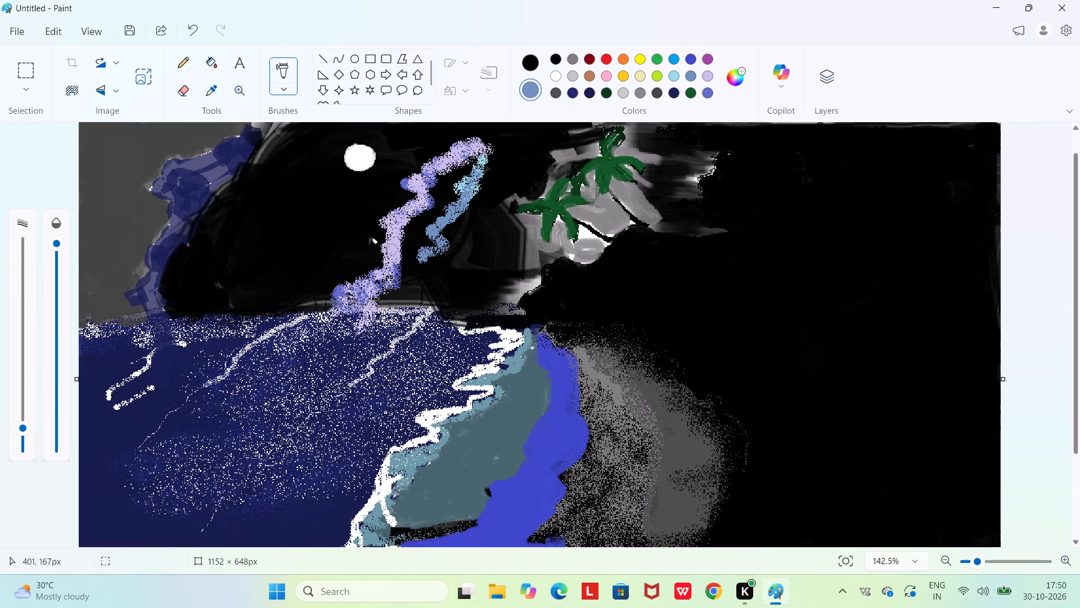
Spray a Blue-gray branch off the lavender streak below the moon, and spray its upper end out to the canvas's top edge.
left_click_drag(366, 216, 363, 238)
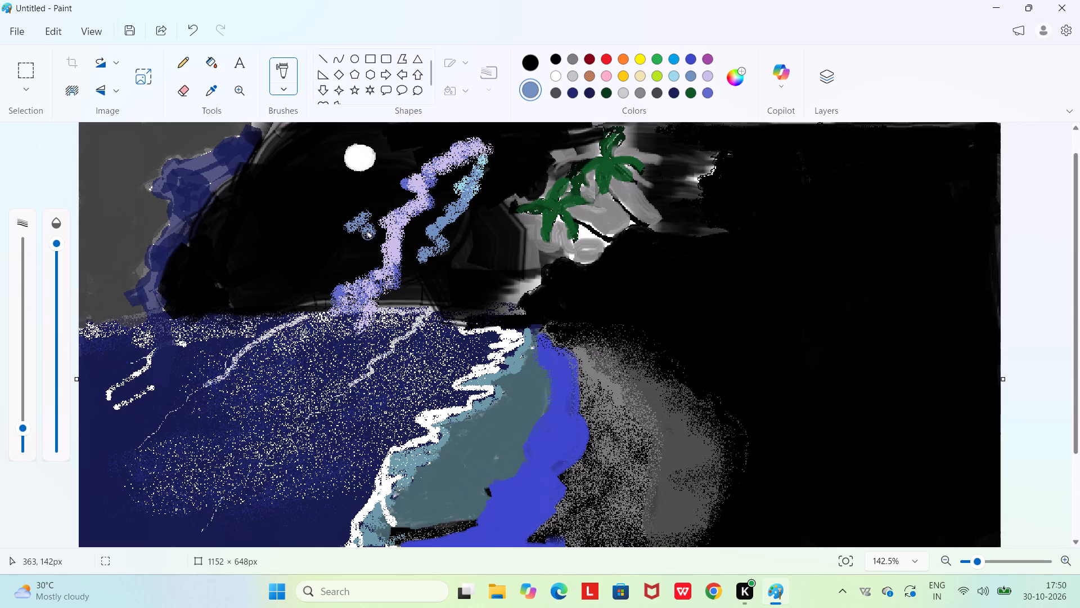
left_click_drag(363, 238, 391, 201)
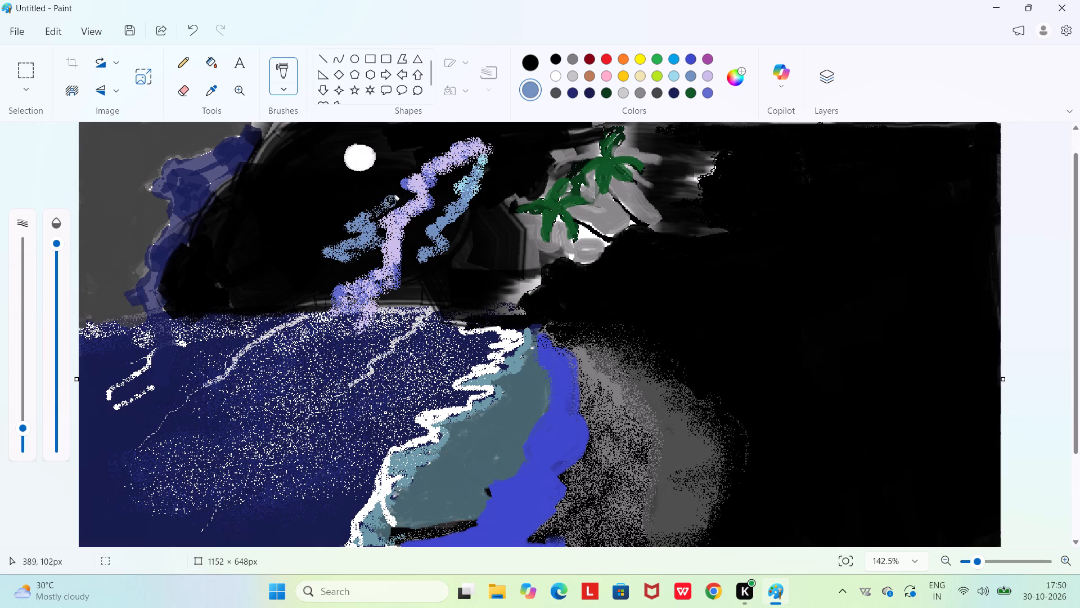
left_click_drag(391, 201, 415, 195)
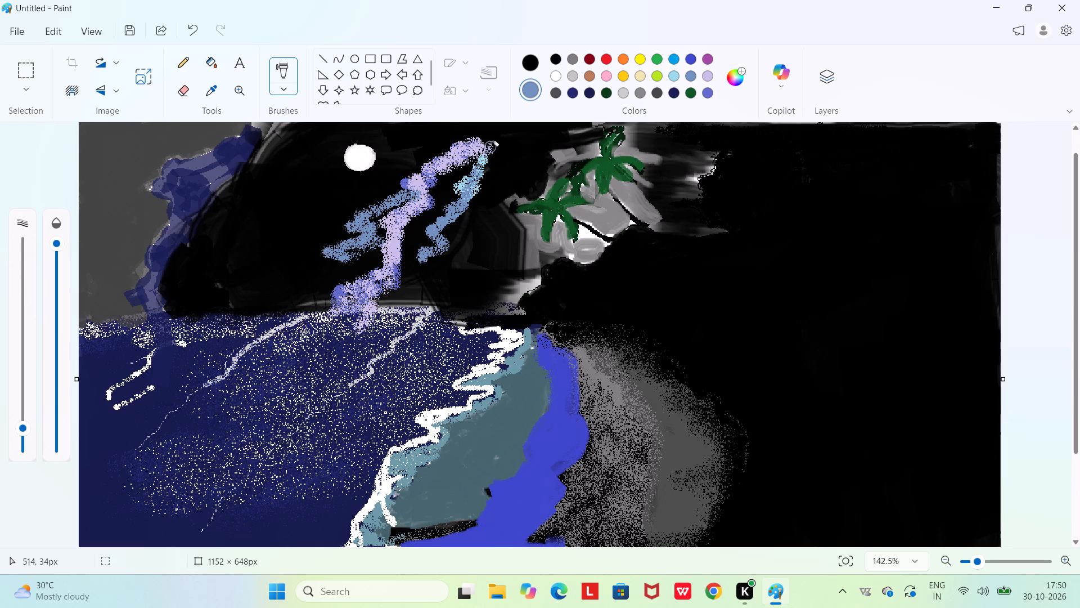
left_click(490, 147)
left_click_drag(490, 147, 422, 167)
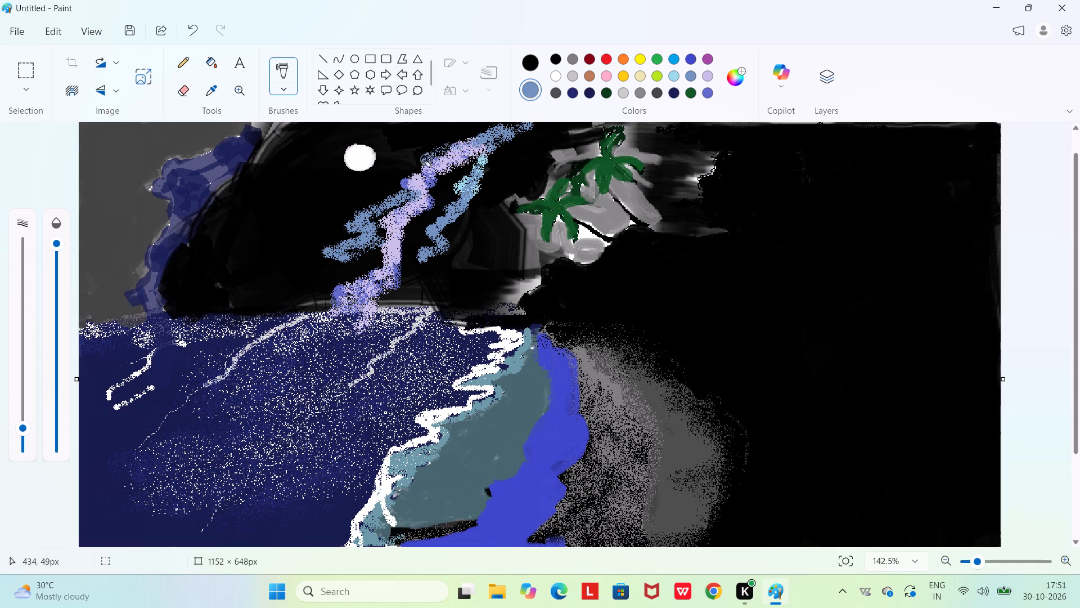
left_click_drag(422, 167, 506, 114)
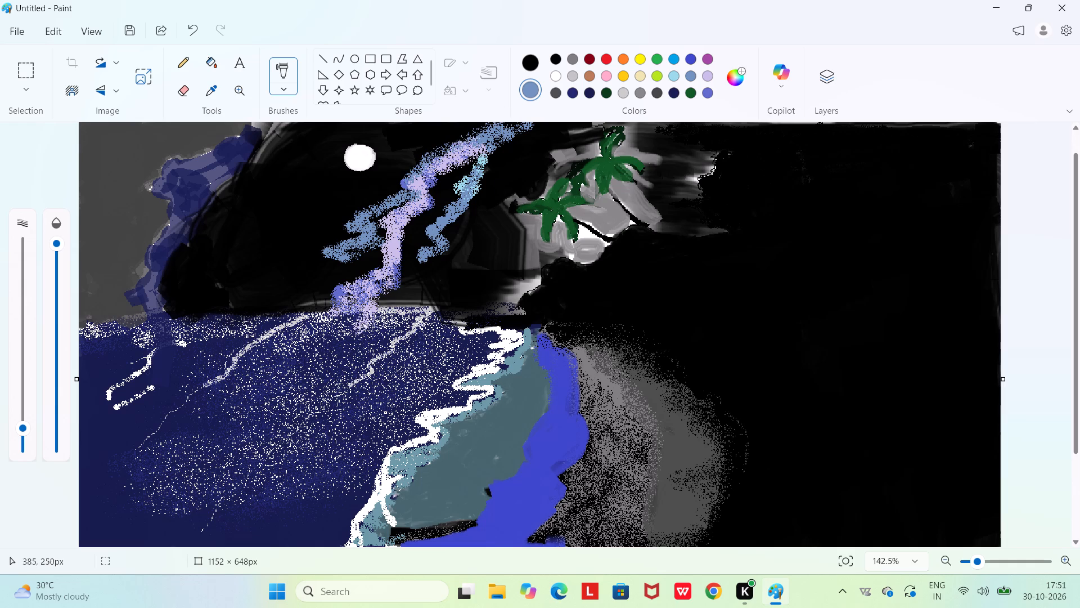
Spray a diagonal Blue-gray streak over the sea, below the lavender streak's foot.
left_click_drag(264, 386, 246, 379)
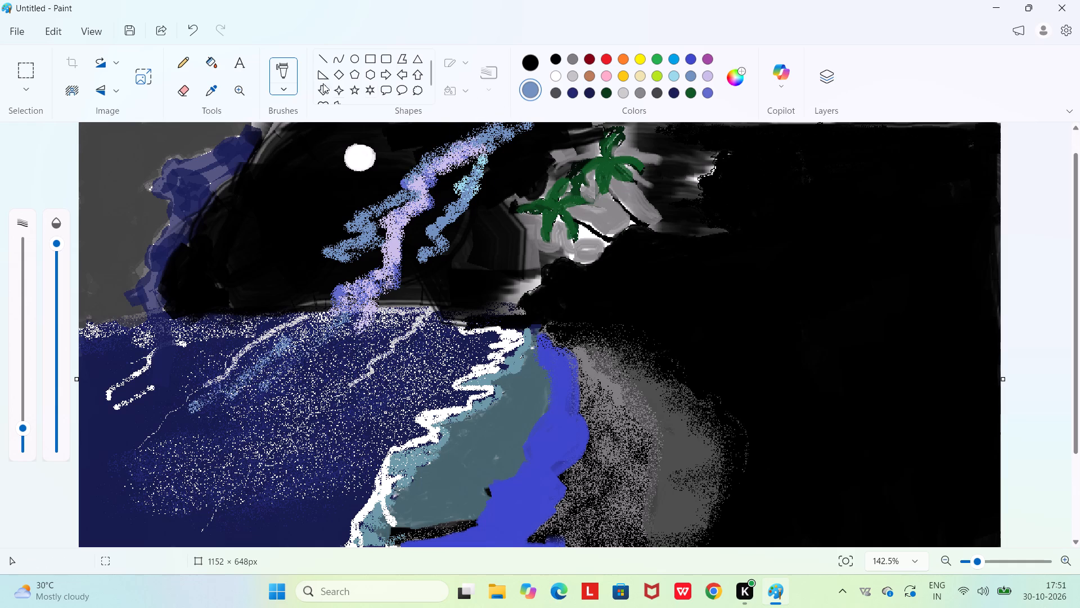
Paint over the blue-grey streak on the sea and the lavender spill below the horizon with the Marker in dark navy.
left_click(291, 88)
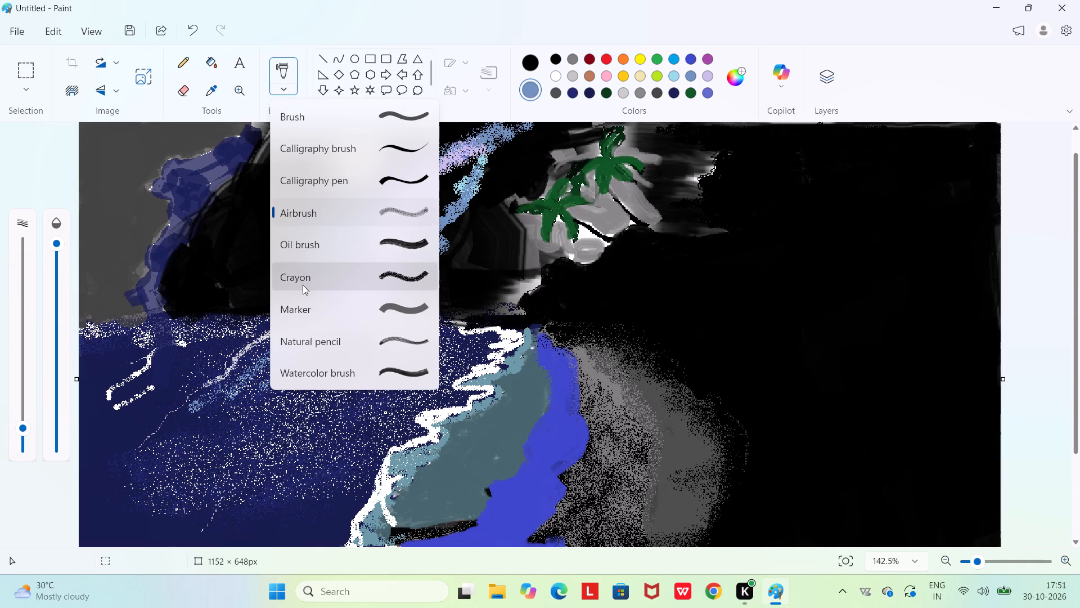
left_click(301, 299)
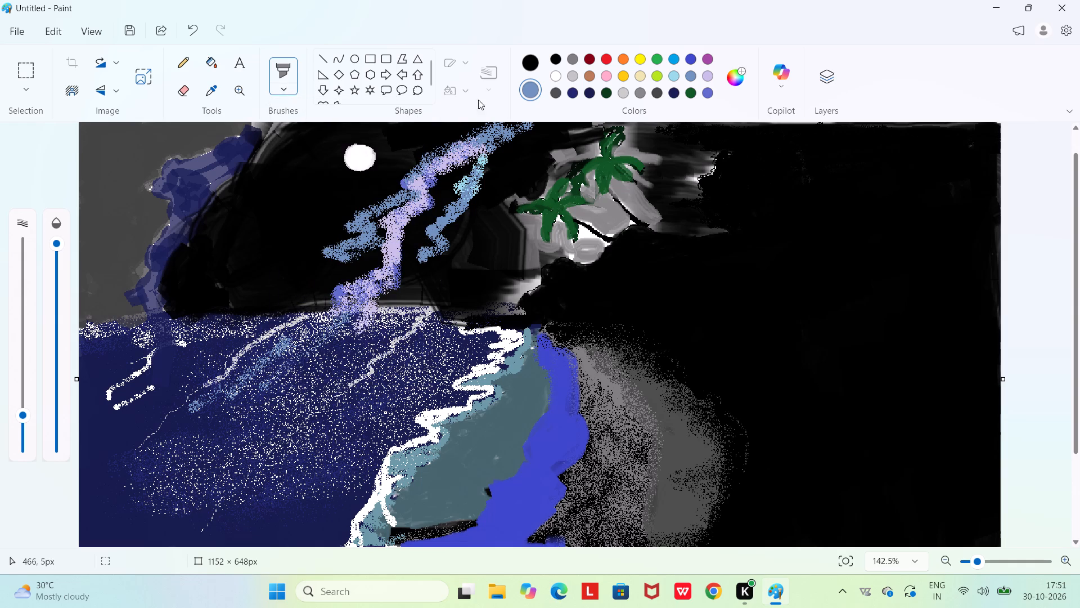
left_click(722, 100)
left_click(589, 91)
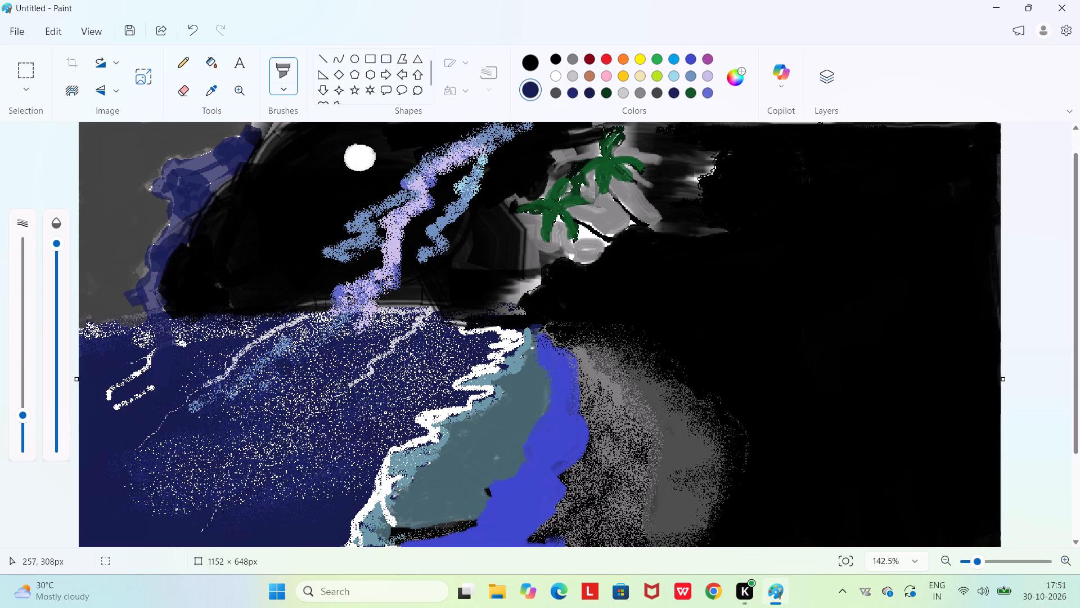
left_click_drag(284, 367, 314, 334)
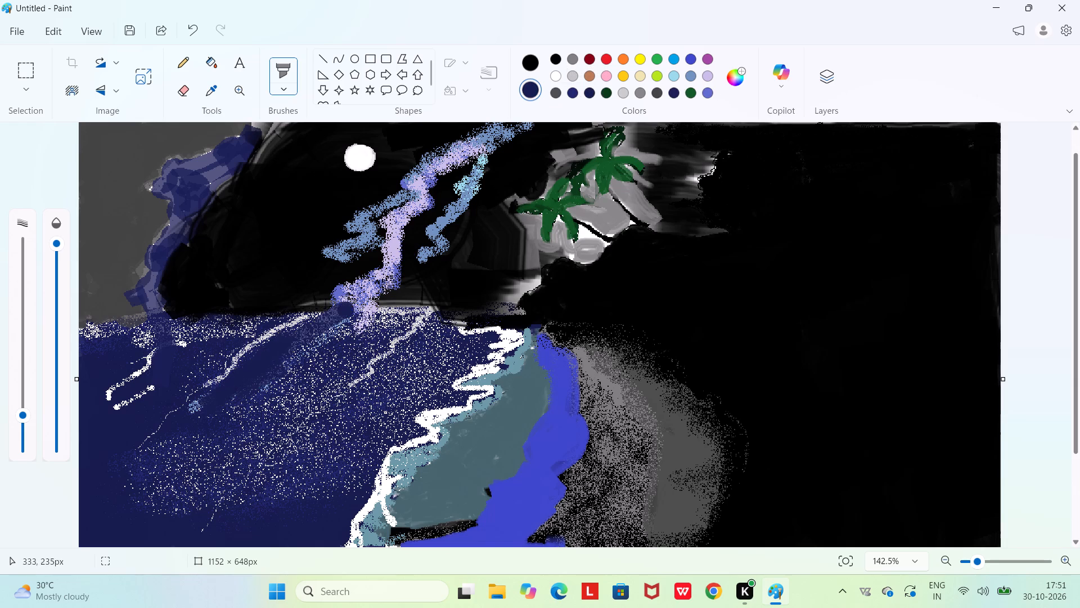
left_click_drag(314, 334, 334, 333)
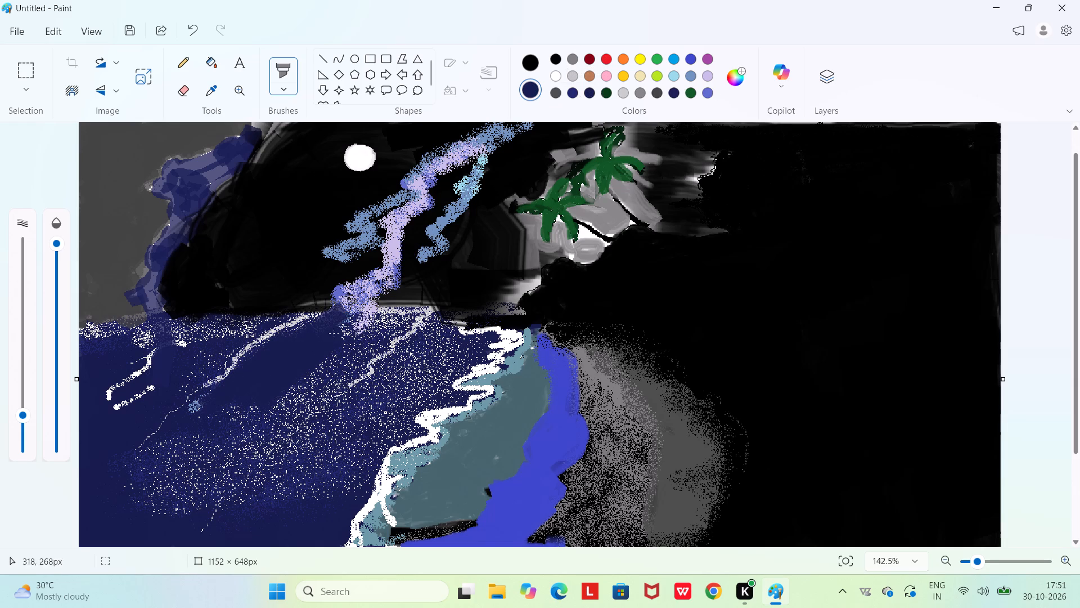
left_click_drag(334, 333, 372, 323)
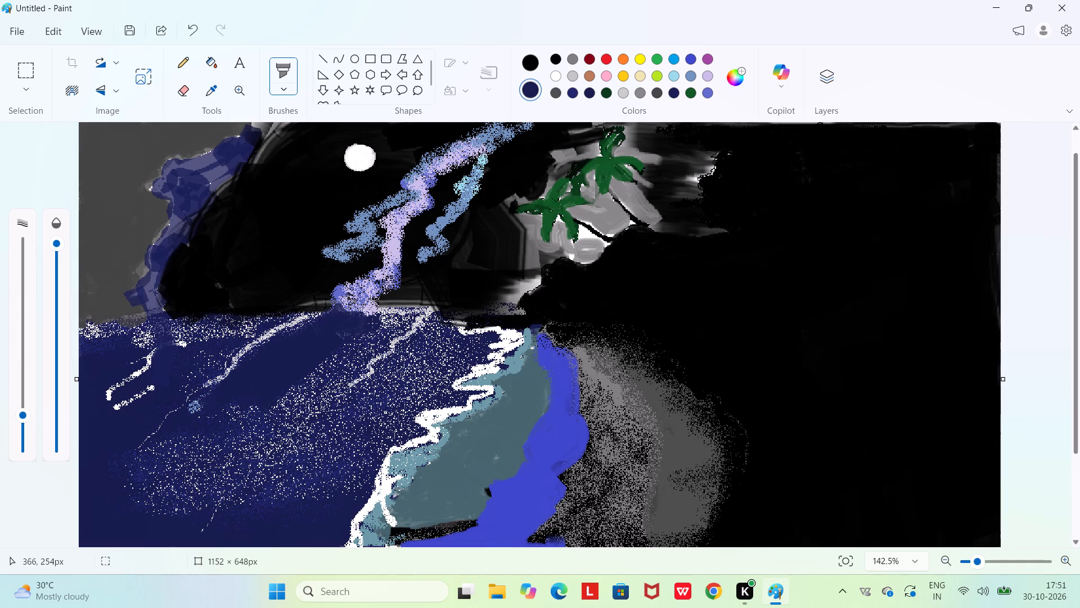
Paint over the white speckles across the lower sea with the Marker in dark navy, keeping the diagonal foam streaks.
left_click_drag(372, 323, 186, 482)
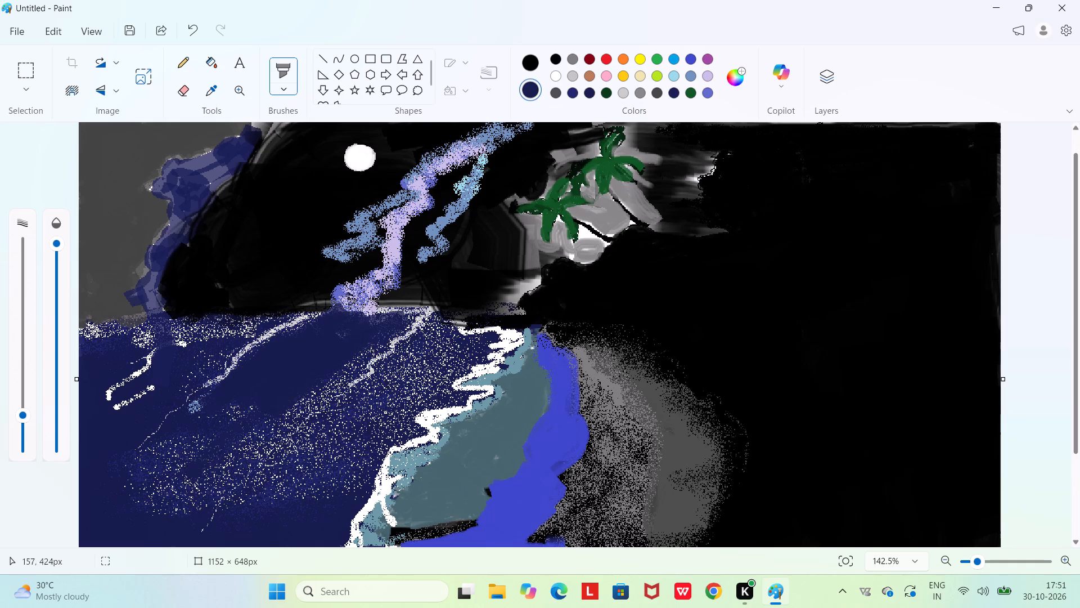
left_click_drag(186, 482, 178, 494)
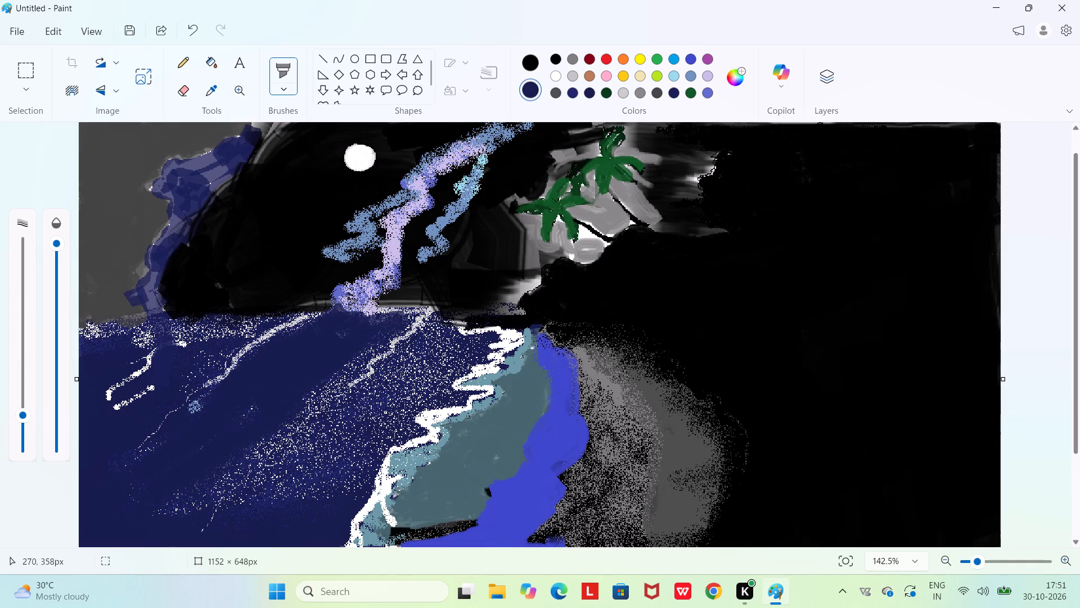
left_click_drag(178, 494, 211, 508)
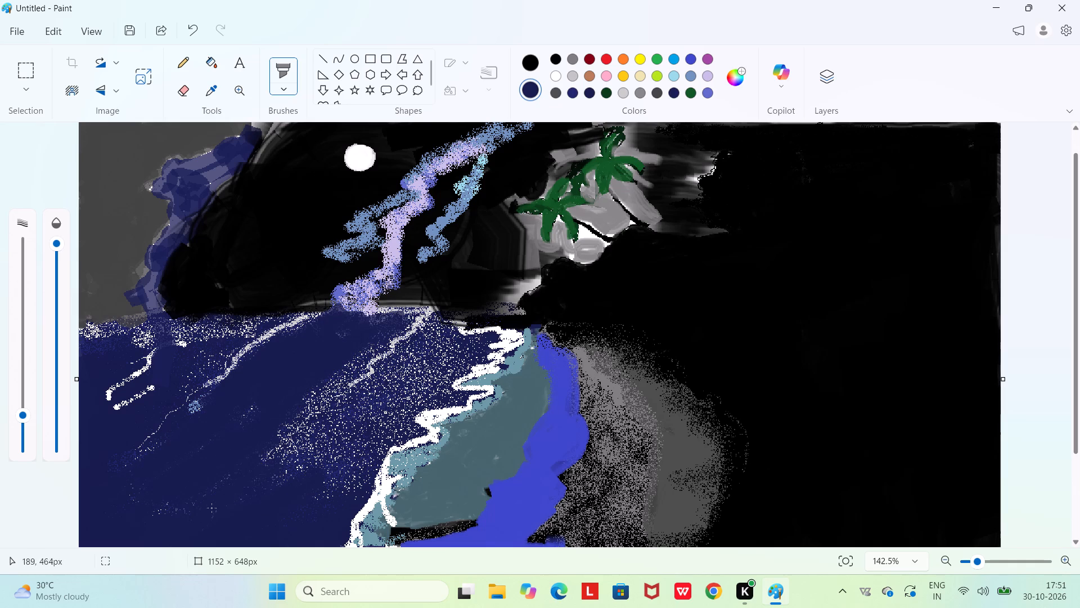
left_click_drag(211, 508, 326, 434)
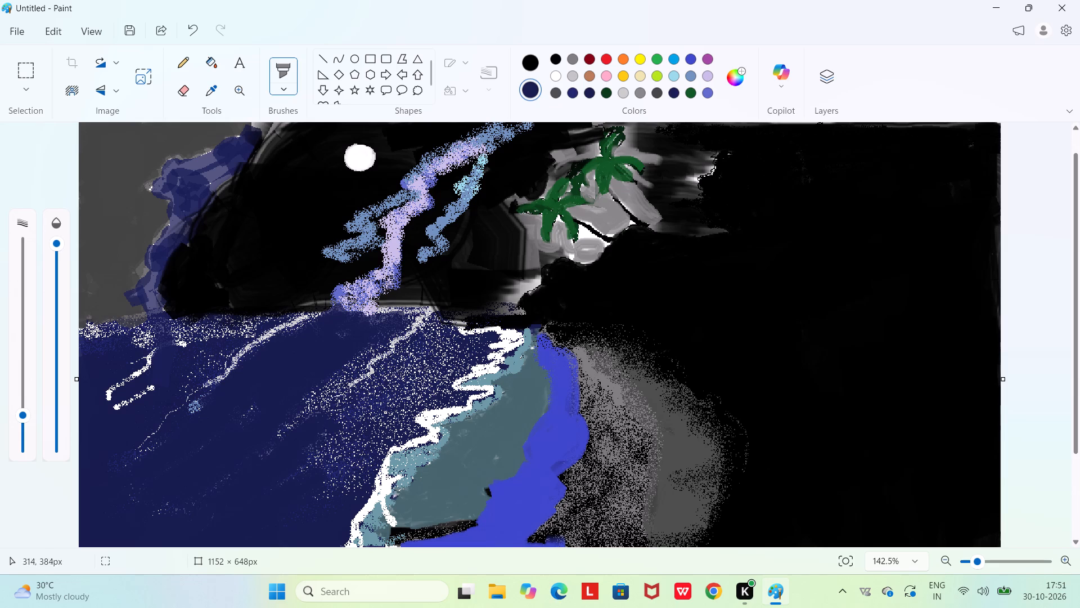
left_click_drag(326, 434, 335, 499)
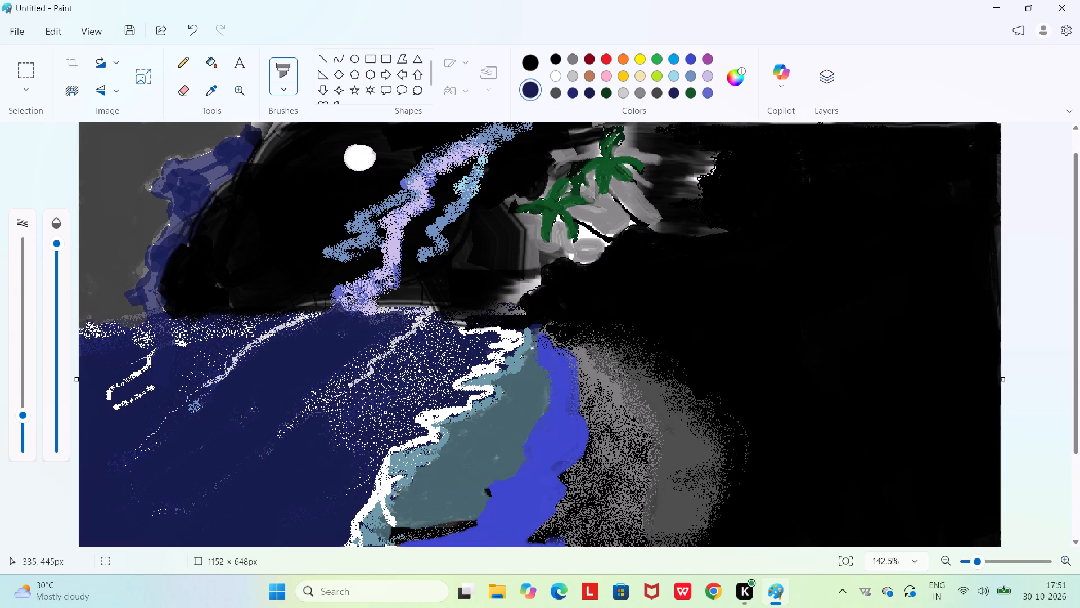
left_click_drag(335, 499, 386, 439)
Cover the remaining white speckles between the diagonal foam streaks and the zigzag shoreline foam with dark navy, and smooth the open sea.
left_click_drag(386, 439, 341, 397)
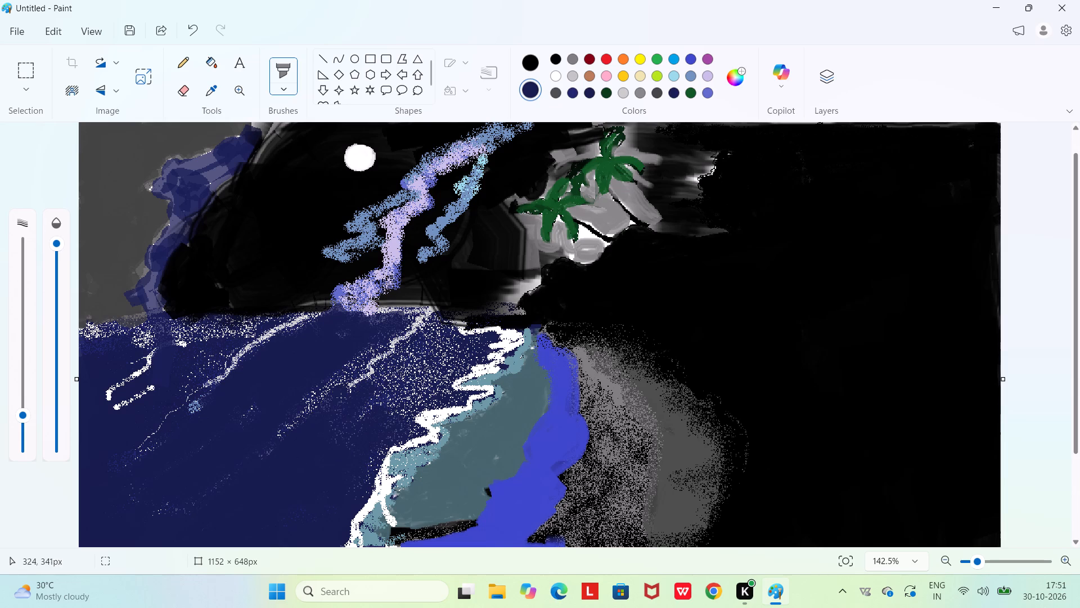
left_click_drag(341, 397, 407, 350)
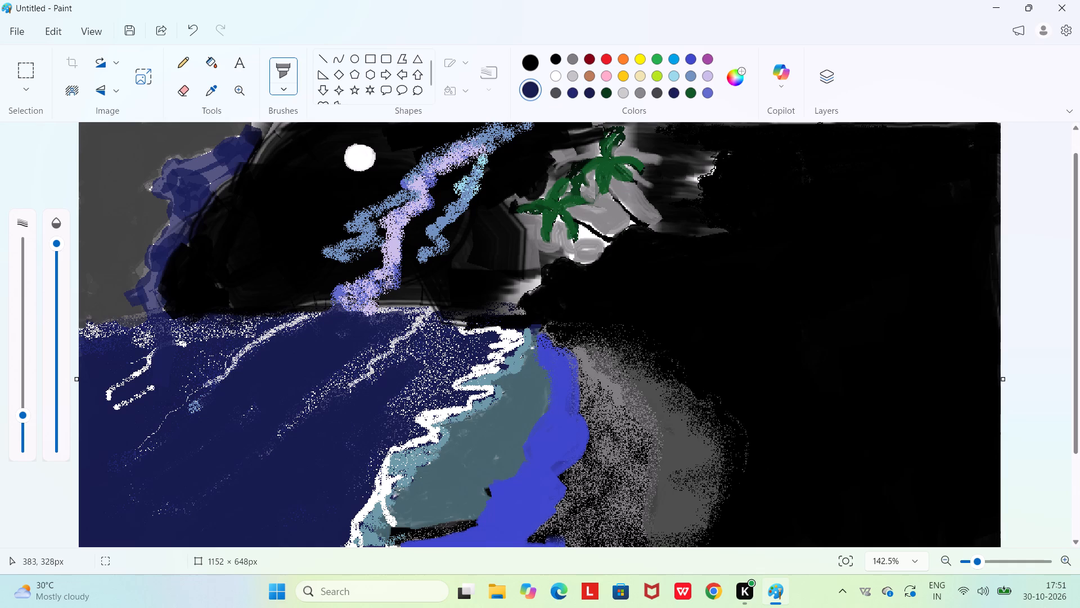
left_click_drag(407, 350, 452, 351)
left_click_drag(452, 351, 404, 397)
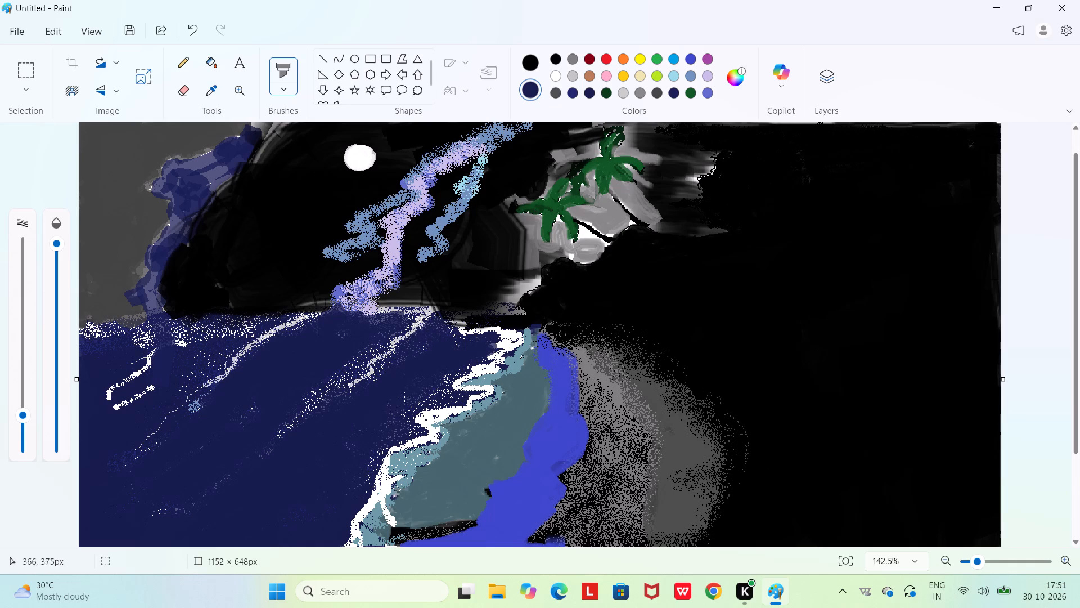
left_click_drag(404, 397, 411, 392)
left_click_drag(411, 392, 403, 401)
left_click_drag(396, 430, 268, 383)
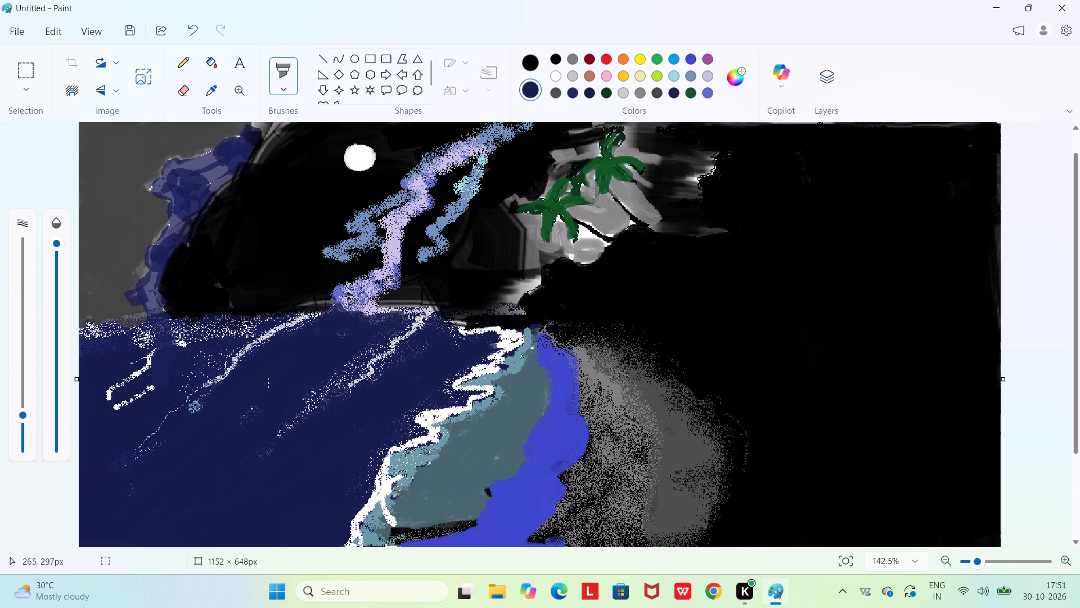
left_click_drag(268, 383, 175, 484)
left_click_drag(175, 484, 148, 509)
Paint dark navy over the white spray just below the horizon near the blue band's foot, and touch up the sea beside the shoreline foam.
left_click_drag(240, 328, 214, 334)
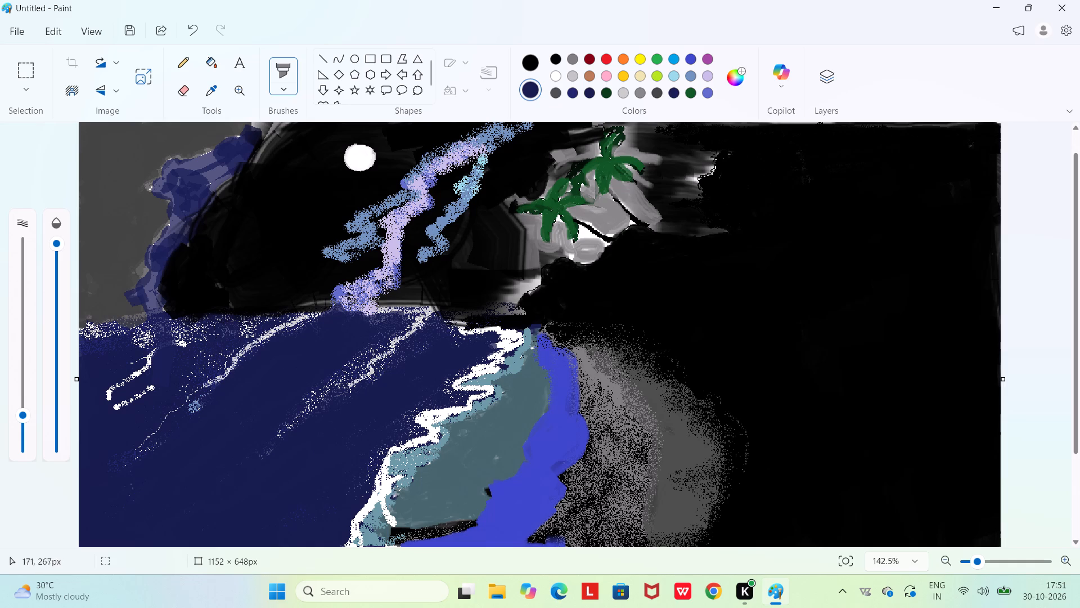
left_click_drag(214, 334, 195, 341)
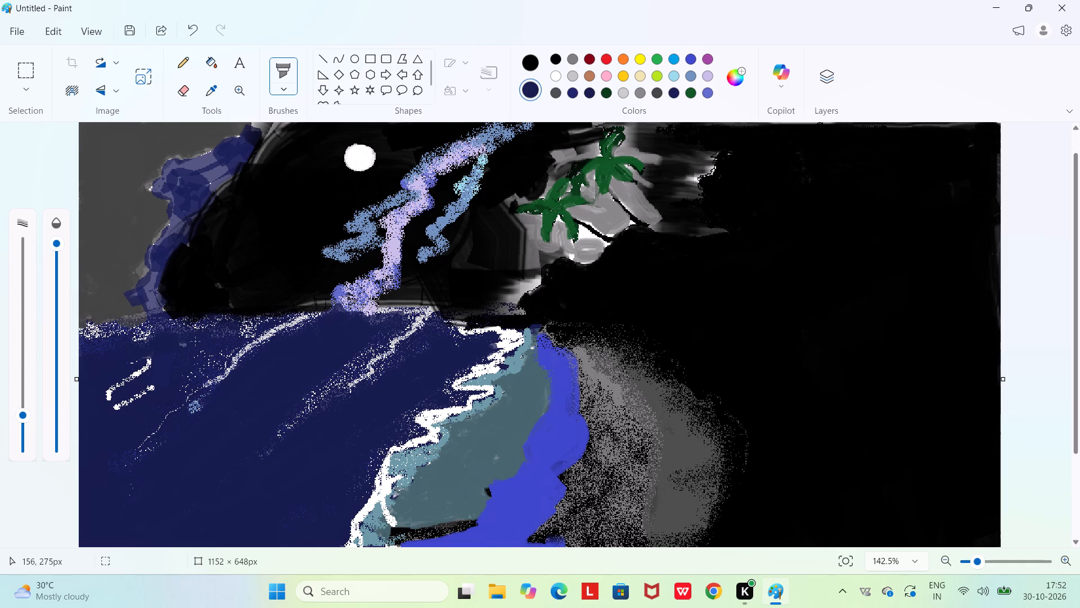
left_click_drag(195, 341, 126, 337)
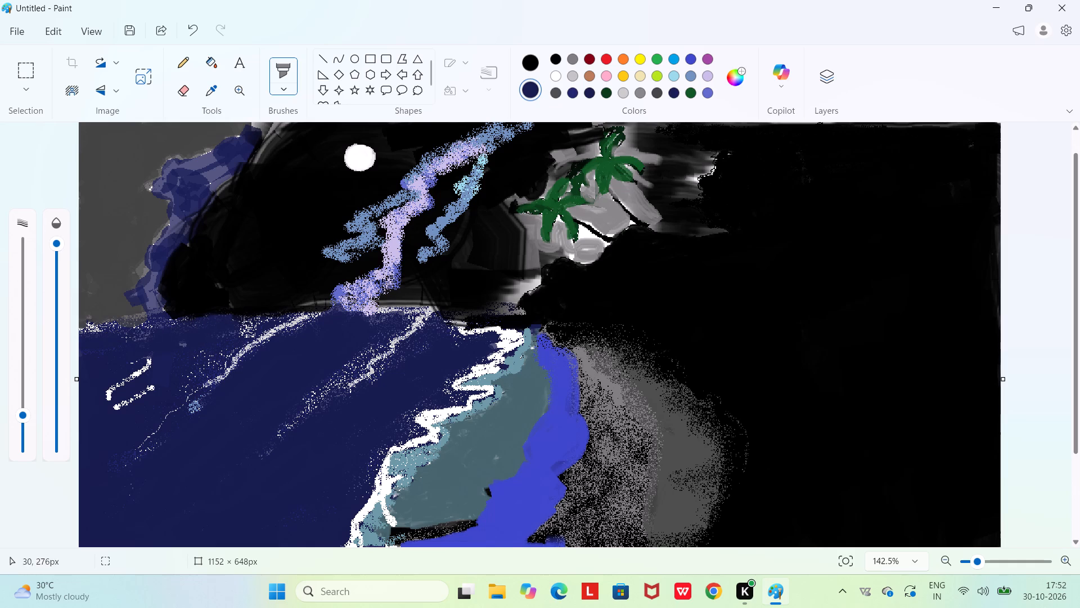
left_click_drag(126, 337, 117, 403)
left_click_drag(461, 344, 386, 379)
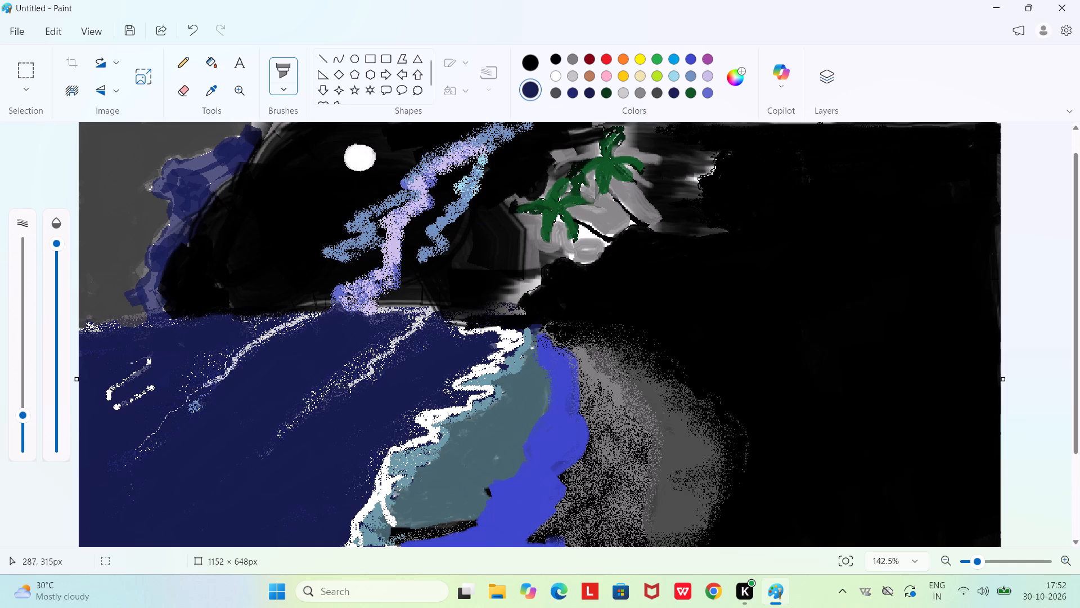
Repaint the patchy blue band between the grey area and the black sky in solid dark navy, from the canvas's top edge to the horizon.
left_click_drag(215, 177, 202, 158)
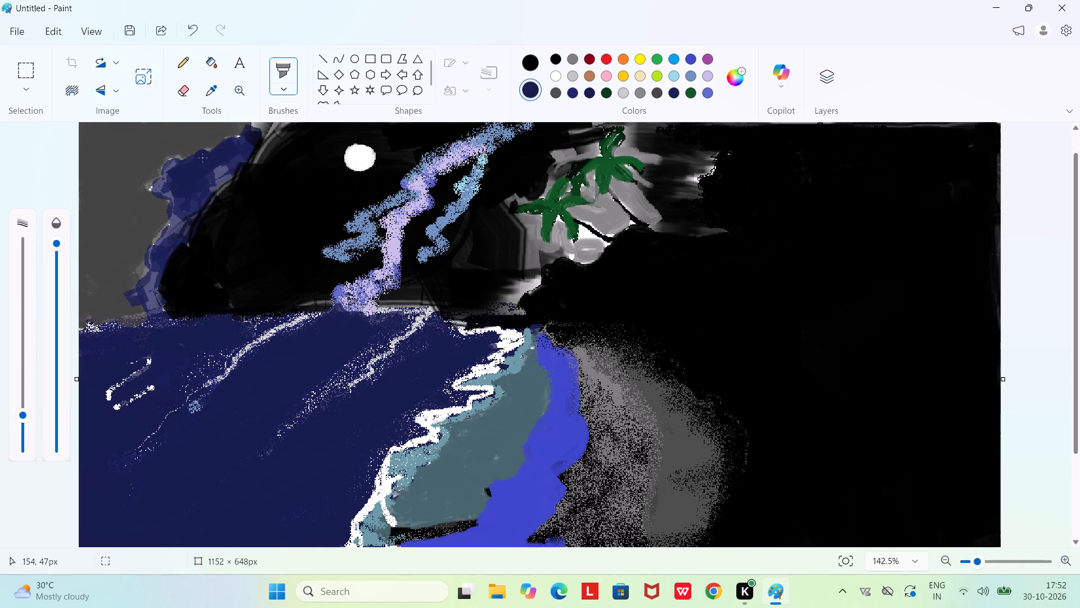
left_click_drag(202, 158, 198, 155)
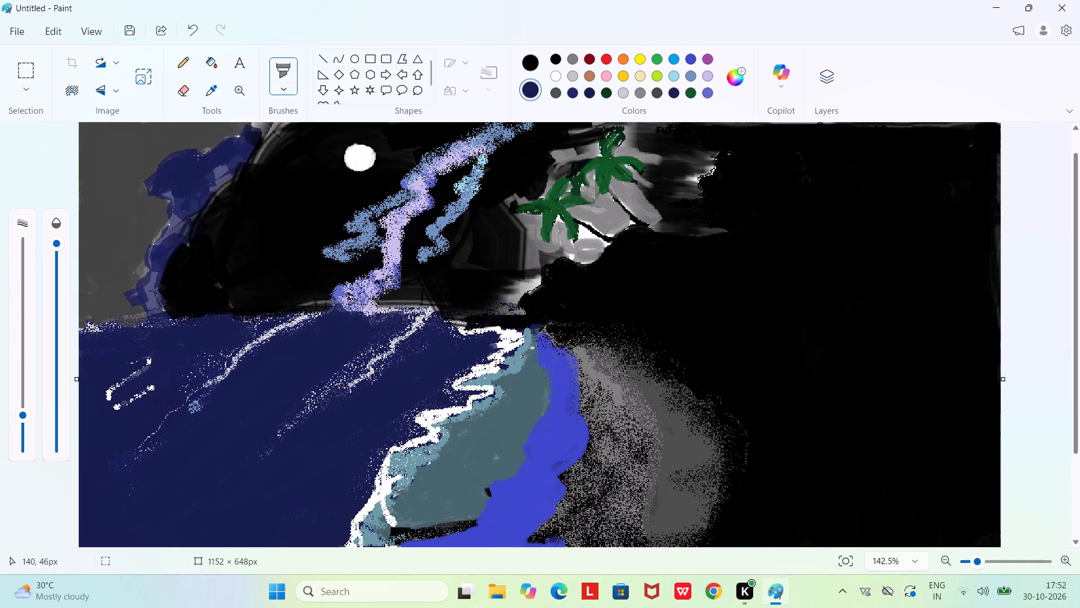
left_click_drag(198, 155, 262, 145)
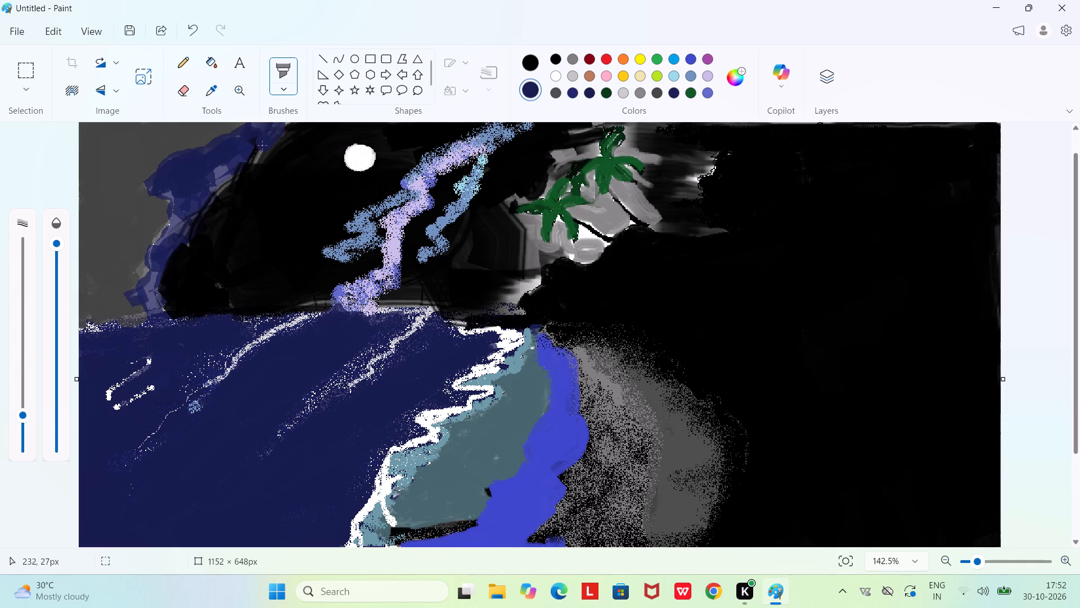
left_click_drag(262, 145, 208, 205)
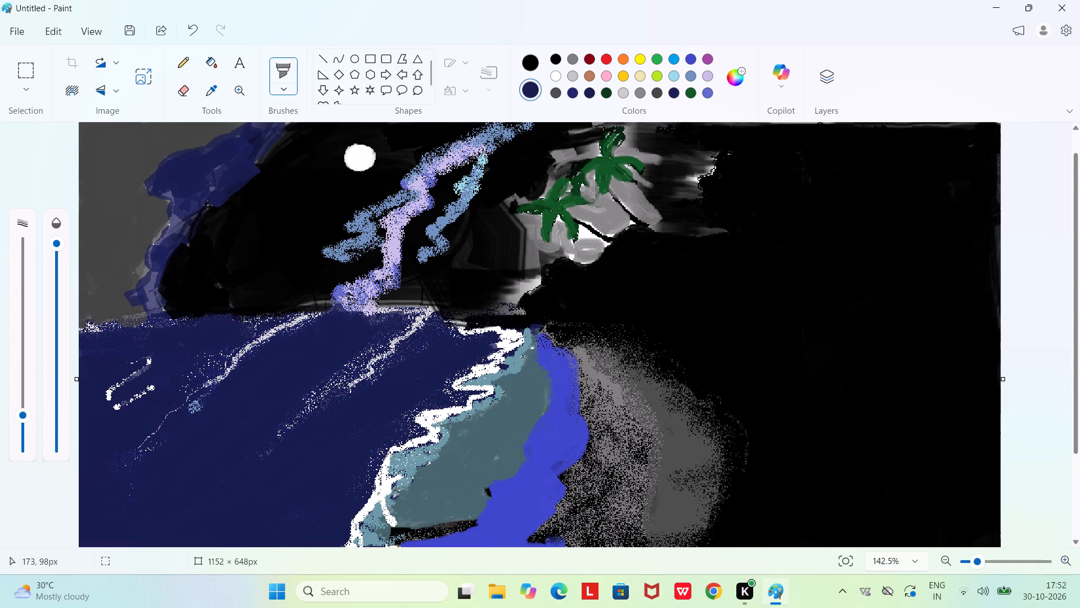
left_click_drag(208, 205, 172, 226)
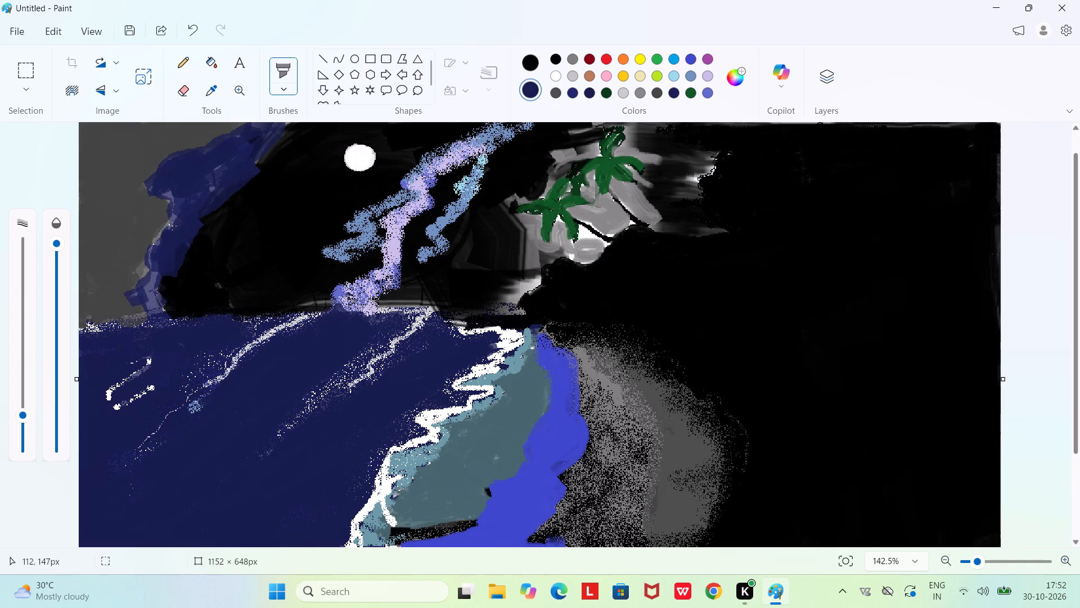
left_click_drag(172, 226, 174, 240)
left_click_drag(174, 240, 147, 302)
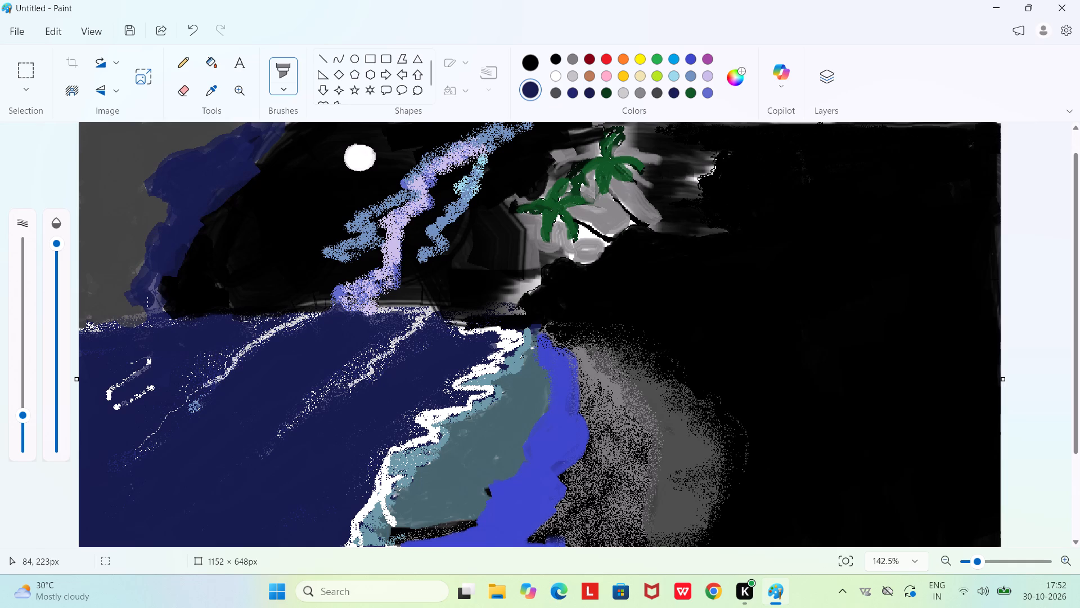
left_click_drag(147, 302, 100, 321)
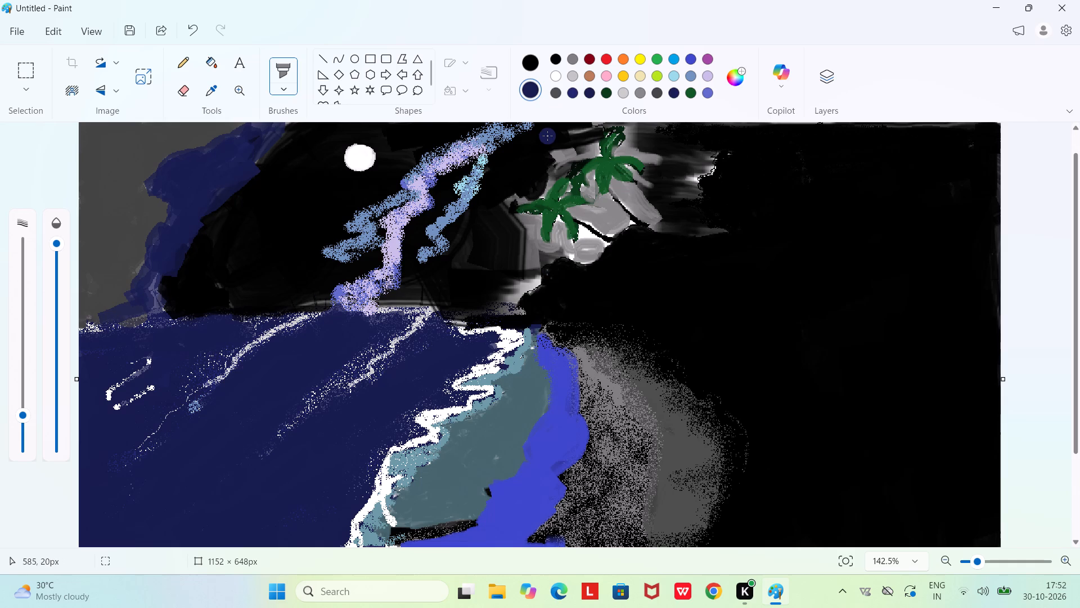
With a thin white Calligraphy brush, trace the black cliff's upper edge from the shoreline foam, below the palms, up to the canvas's top edge.
left_click(552, 78)
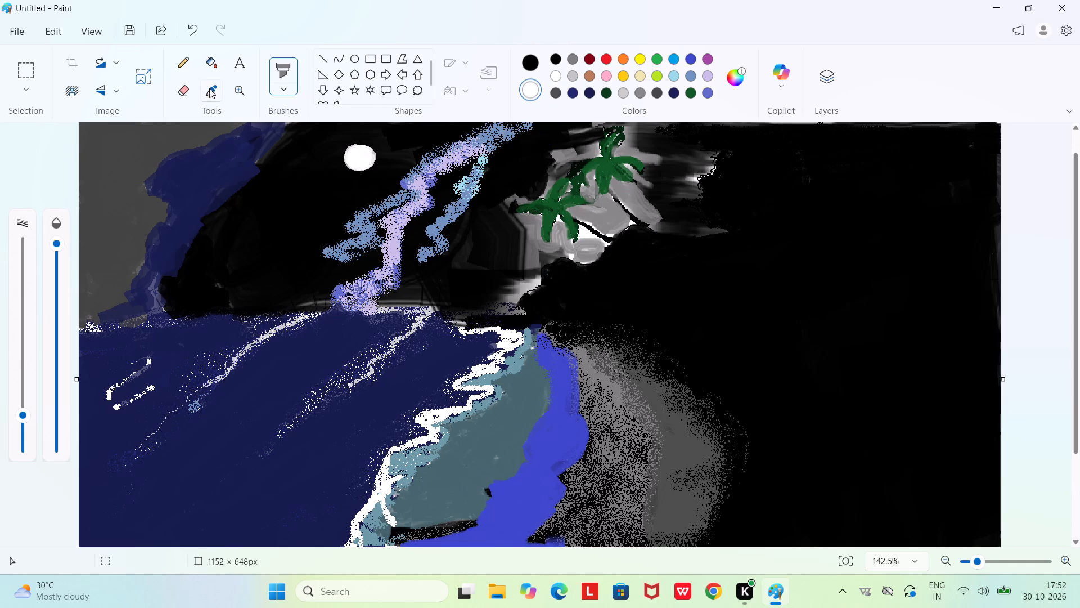
left_click(287, 89)
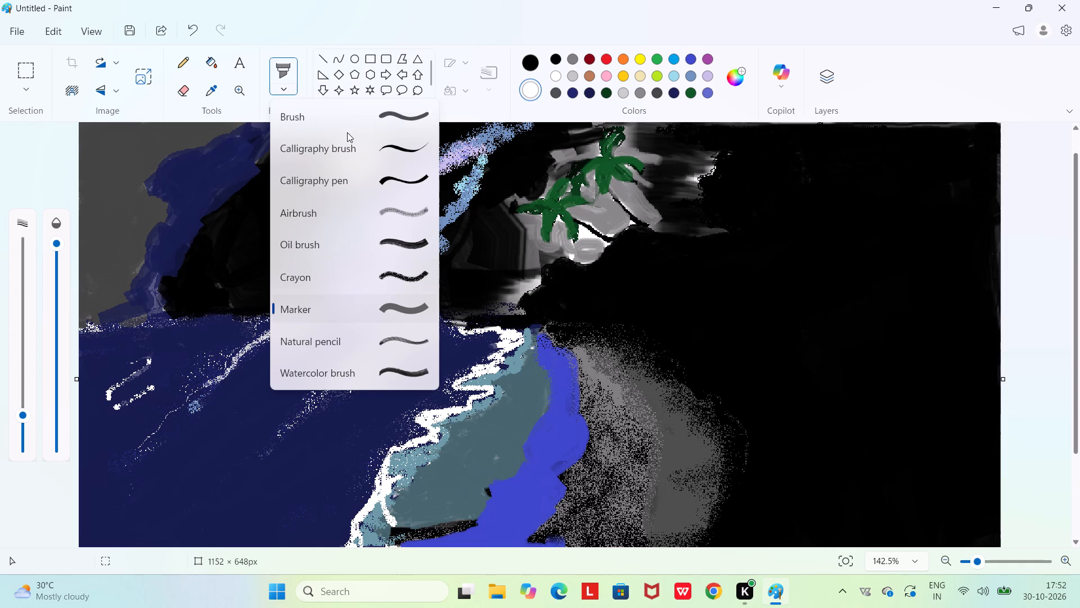
left_click(346, 141)
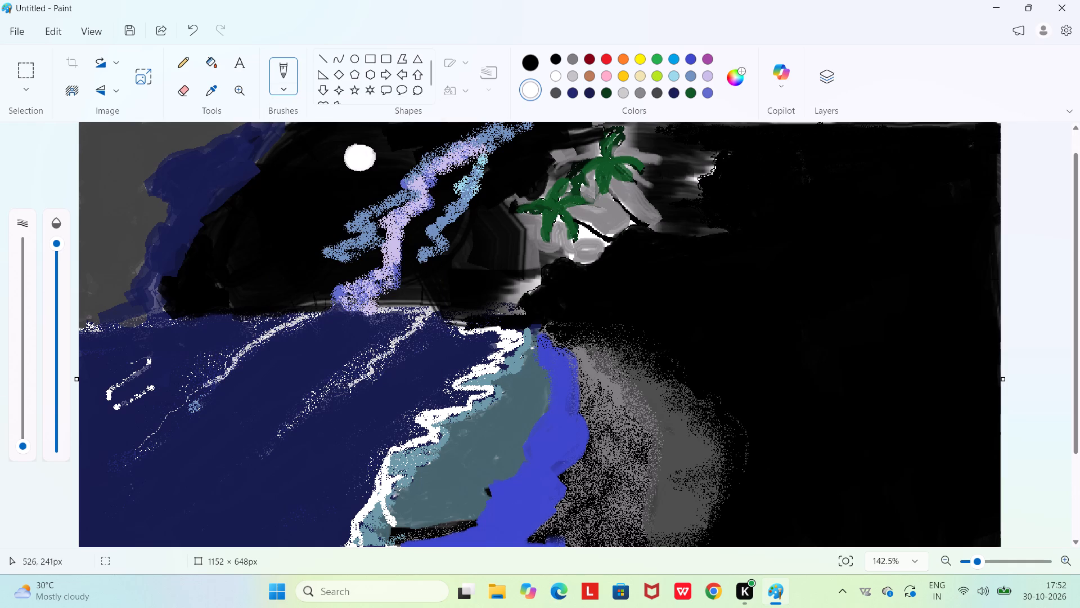
left_click_drag(475, 318, 479, 315)
left_click_drag(479, 315, 518, 313)
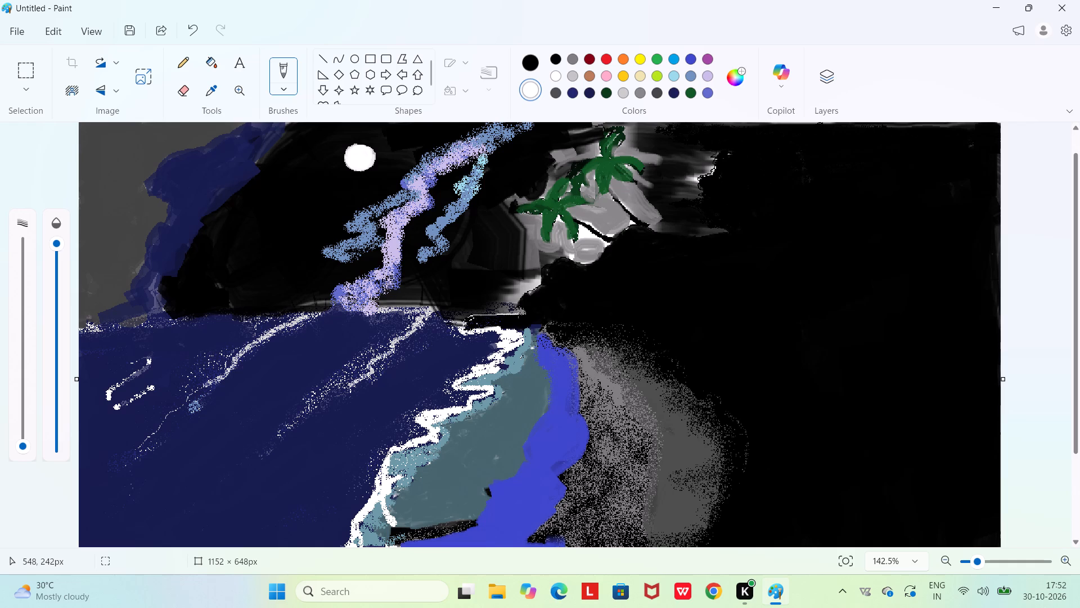
left_click_drag(518, 313, 538, 281)
left_click_drag(538, 281, 572, 260)
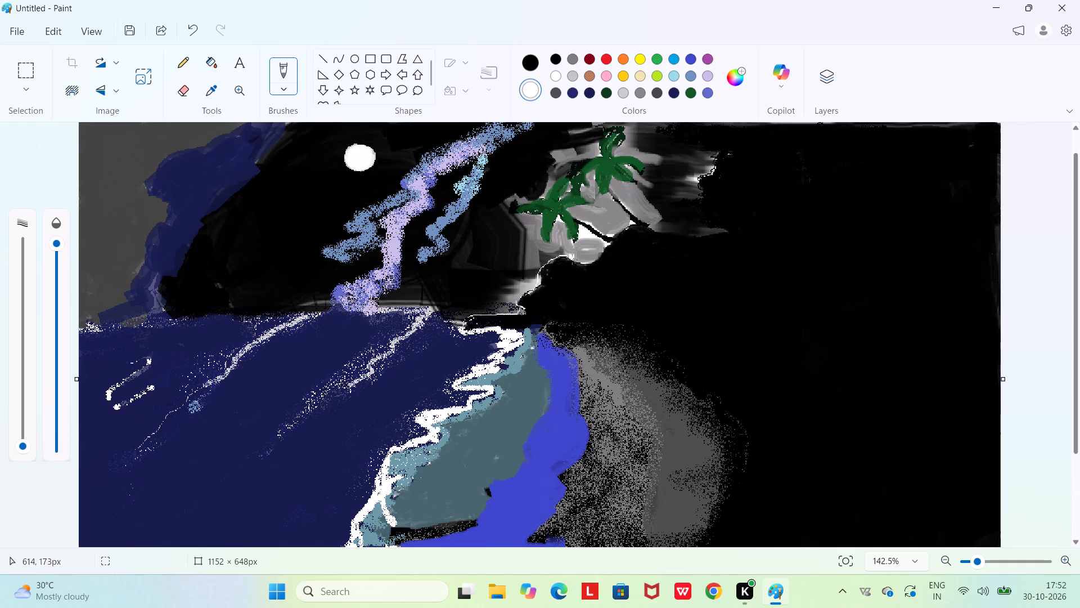
left_click_drag(572, 260, 627, 228)
left_click_drag(627, 228, 660, 235)
left_click_drag(660, 235, 668, 234)
left_click_drag(668, 234, 708, 211)
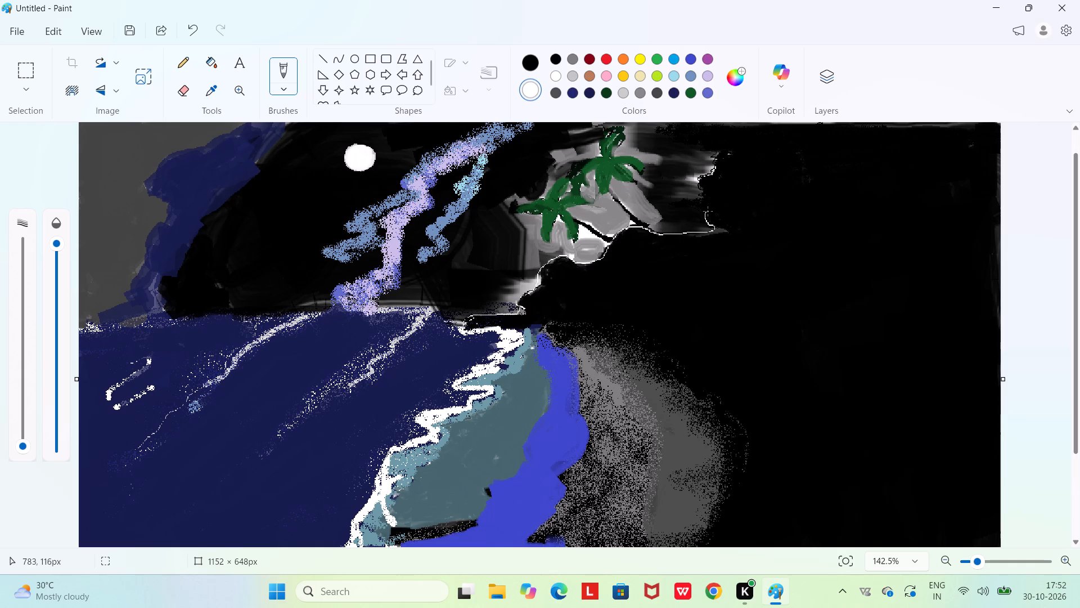
left_click_drag(708, 211, 702, 179)
left_click_drag(702, 179, 701, 138)
left_click_drag(701, 138, 683, 120)
left_click_drag(703, 176, 701, 186)
left_click_drag(701, 186, 705, 199)
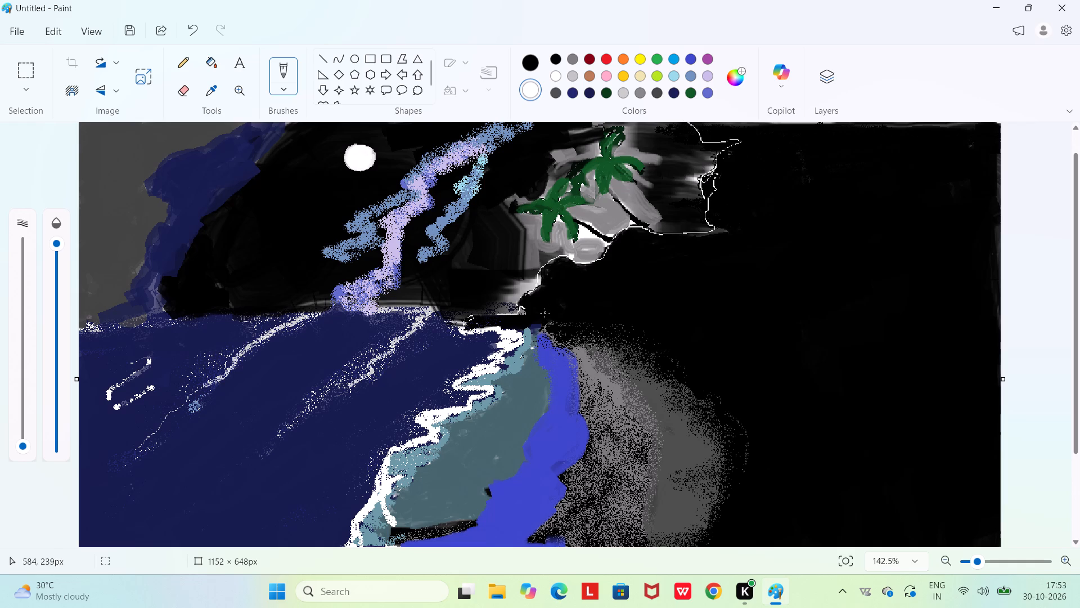
Draw a second thin white ridge line rising across the black cliff, and add a short white stroke at the bright blue strip's upper tip.
left_click_drag(544, 314, 586, 289)
left_click_drag(586, 289, 631, 278)
left_click_drag(631, 278, 643, 265)
left_click(643, 265)
left_click_drag(648, 265, 669, 258)
left_click(669, 258)
left_click_drag(689, 258, 735, 248)
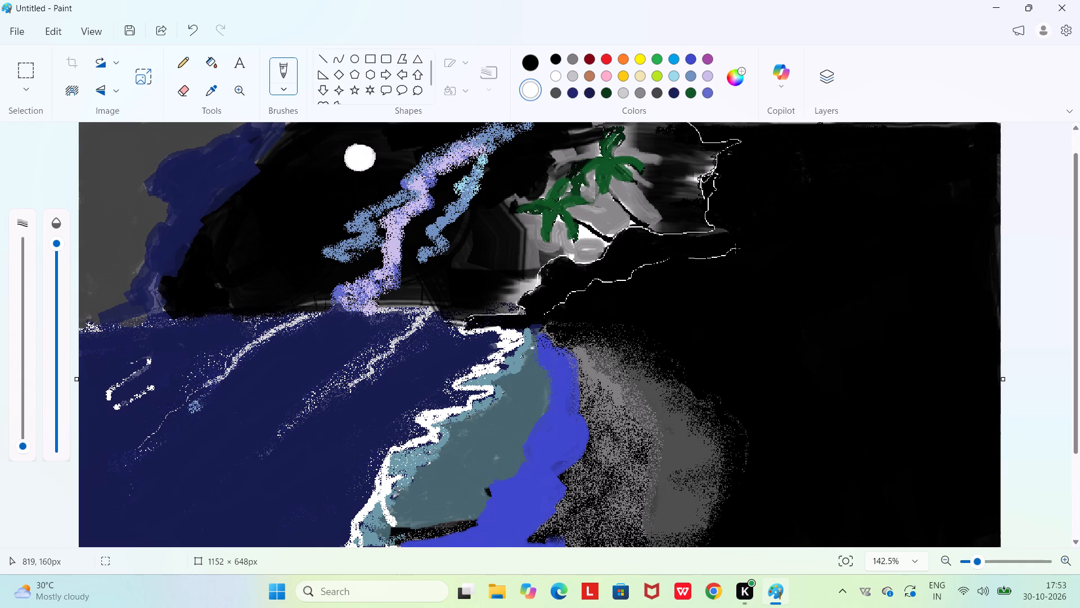
left_click_drag(733, 252, 792, 245)
left_click_drag(547, 337, 566, 346)
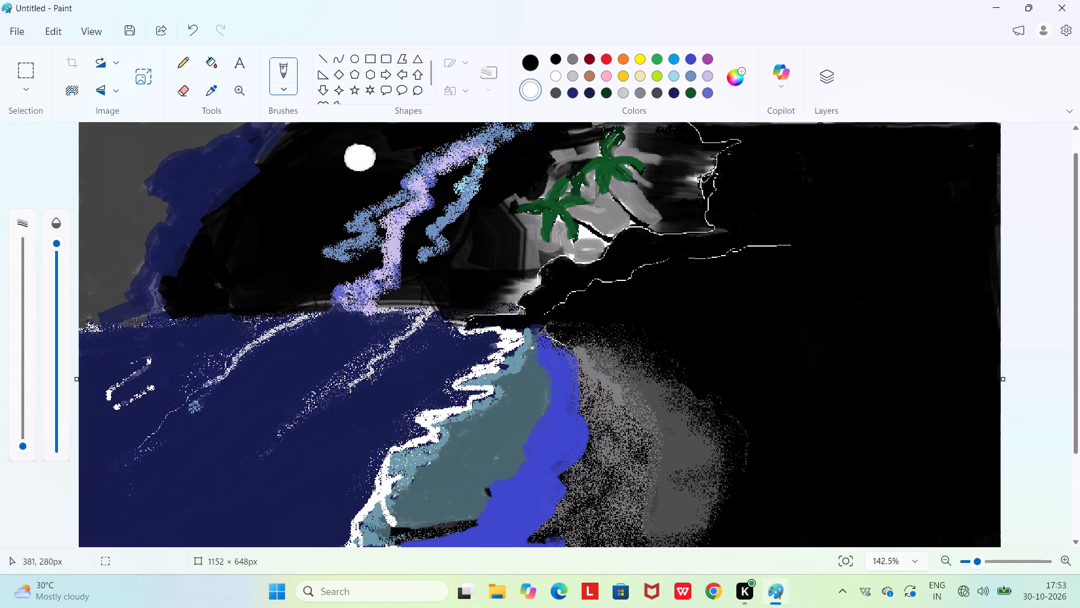
Stroke thin white along the lavender and blue-grey streak, and add a short white line in the black sky between it and the navy band.
left_click_drag(431, 186, 427, 189)
left_click_drag(427, 189, 369, 235)
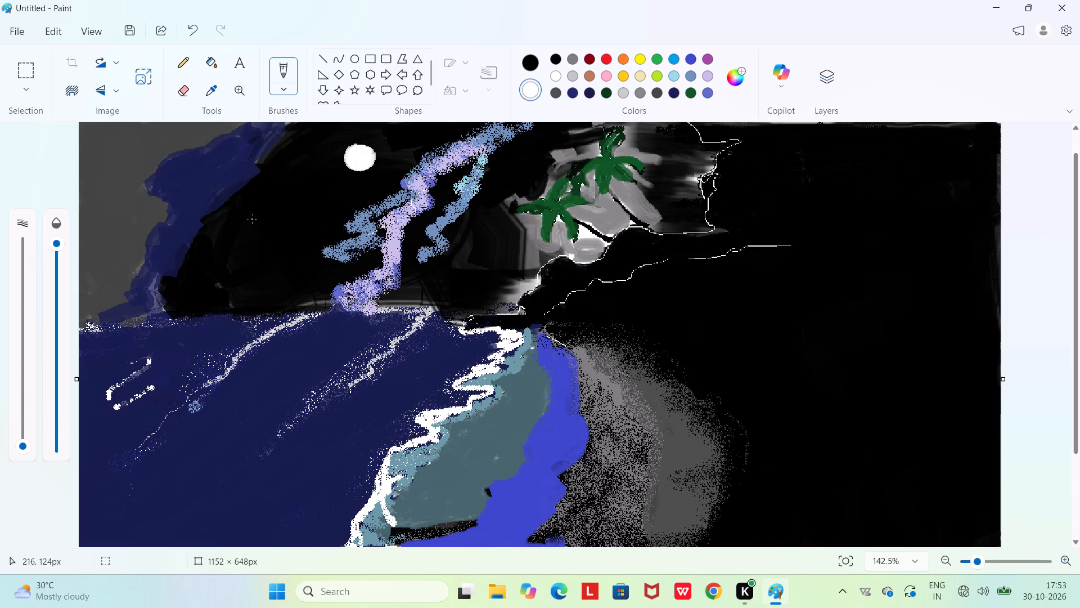
left_click_drag(273, 230, 240, 237)
Draw thin, irregular white wave lines diagonally across the open navy sea, below and beside the existing foam streaks.
left_click_drag(92, 375, 58, 399)
left_click_drag(58, 399, 56, 399)
left_click_drag(150, 348, 124, 368)
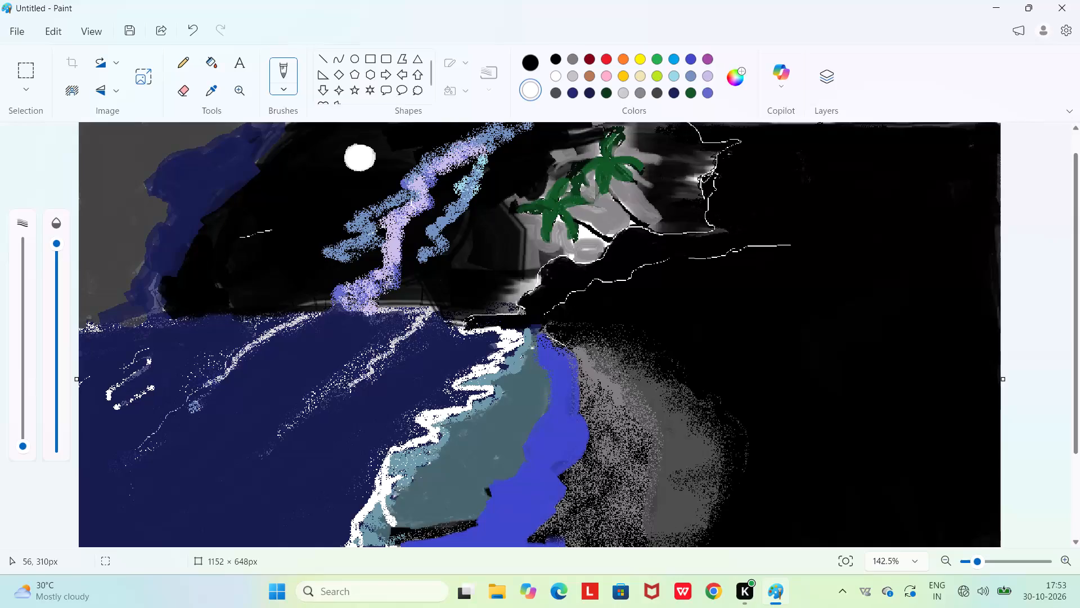
left_click_drag(217, 418, 127, 476)
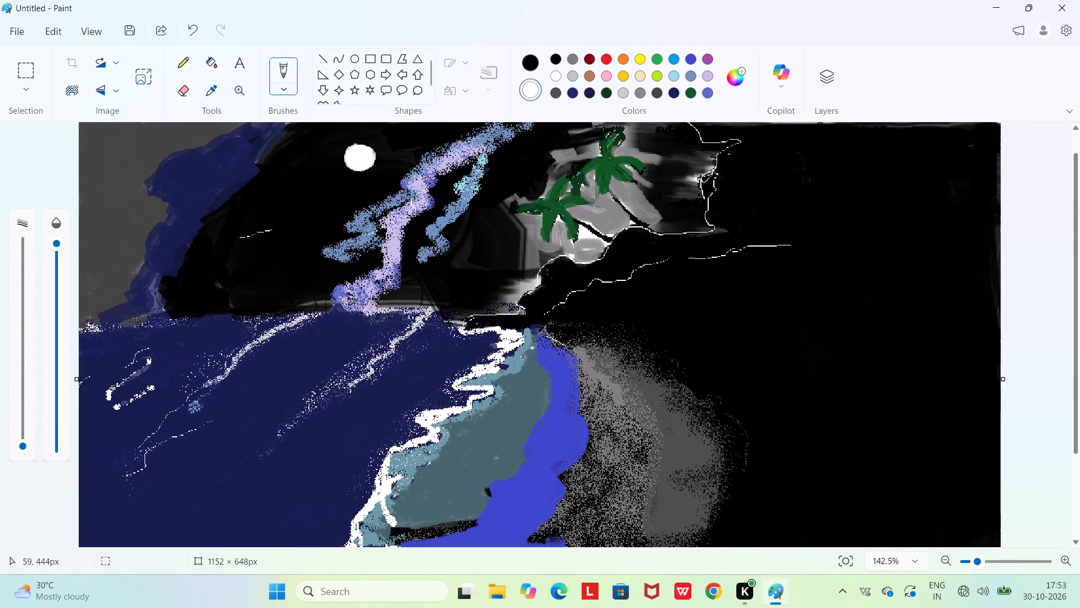
left_click_drag(127, 476, 118, 482)
left_click_drag(258, 473, 211, 520)
left_click_drag(211, 520, 199, 530)
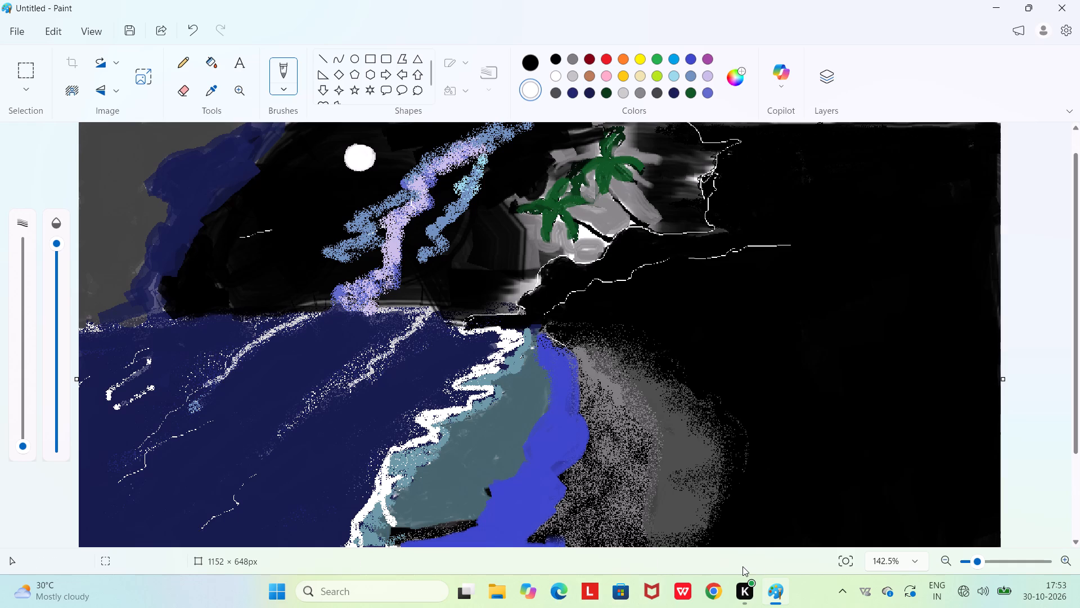
Connect the computer to the 12x5G Wi-Fi network and return to the painting.
left_click(967, 588)
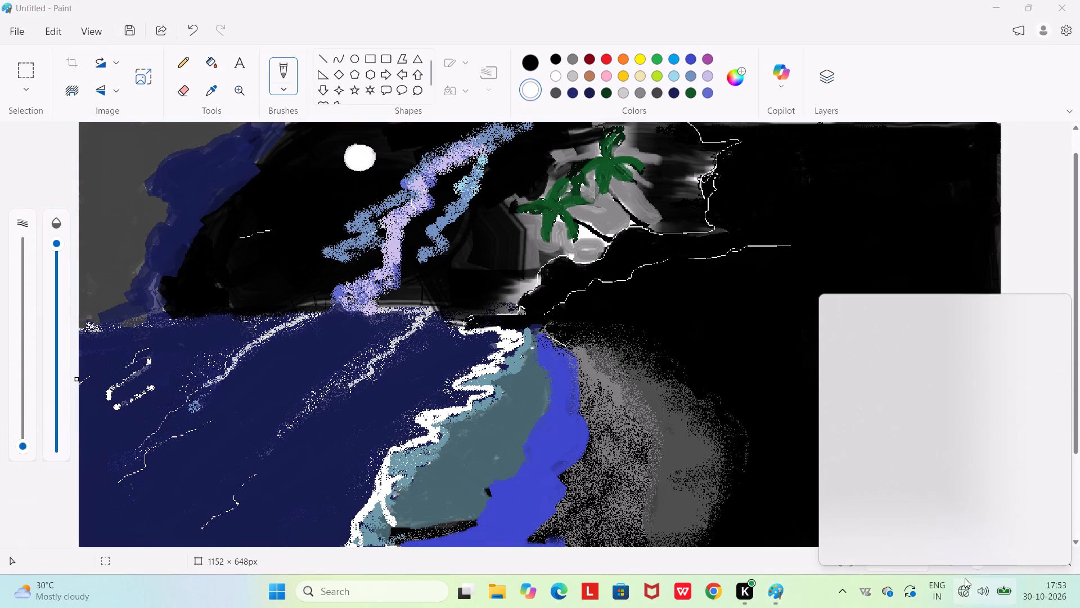
left_click(885, 341)
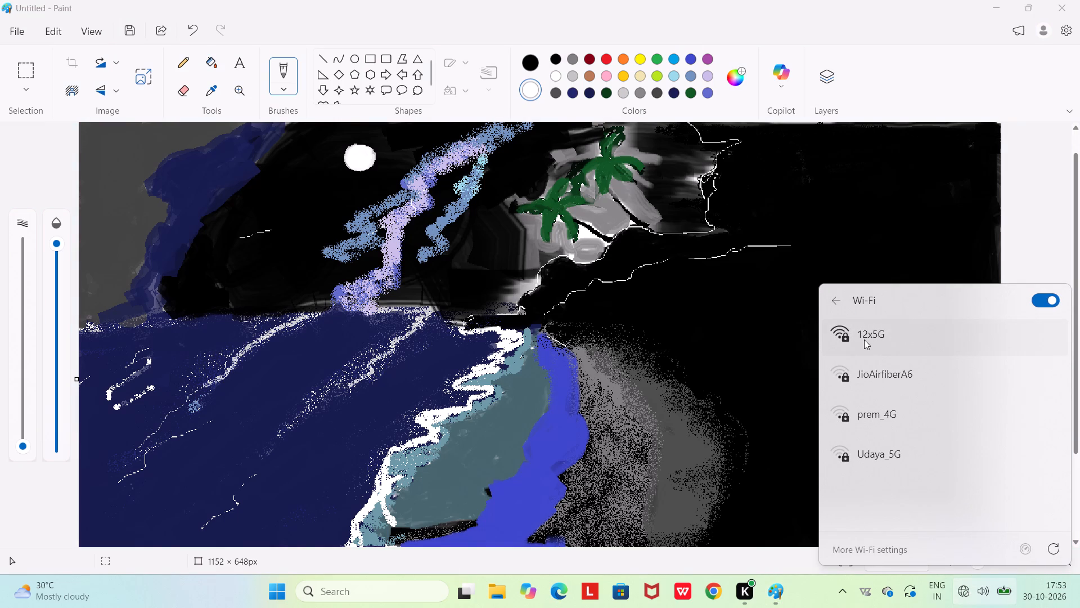
left_click(863, 339)
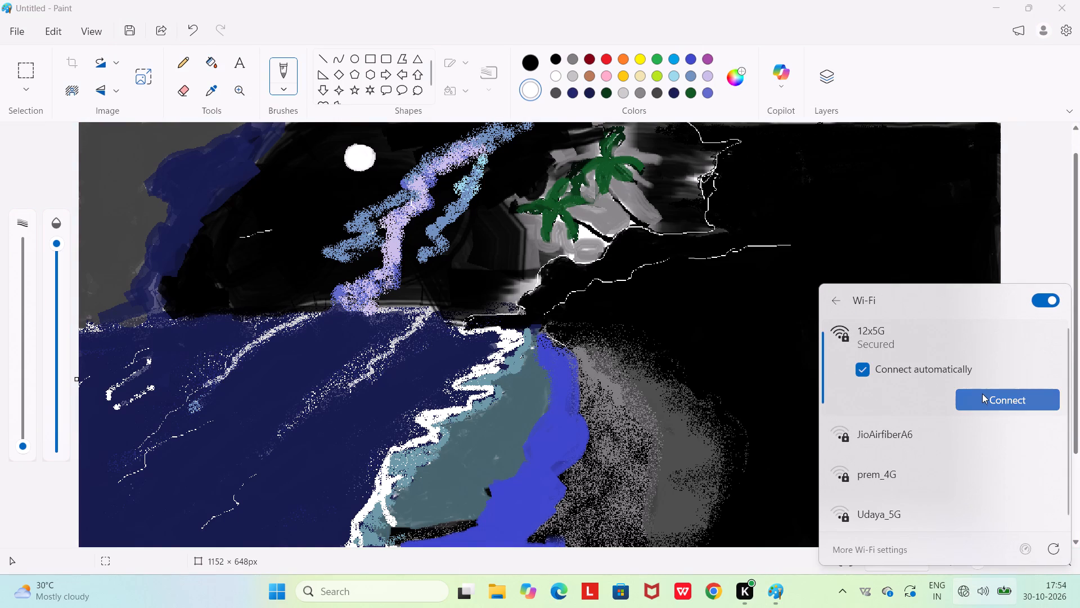
left_click(983, 395)
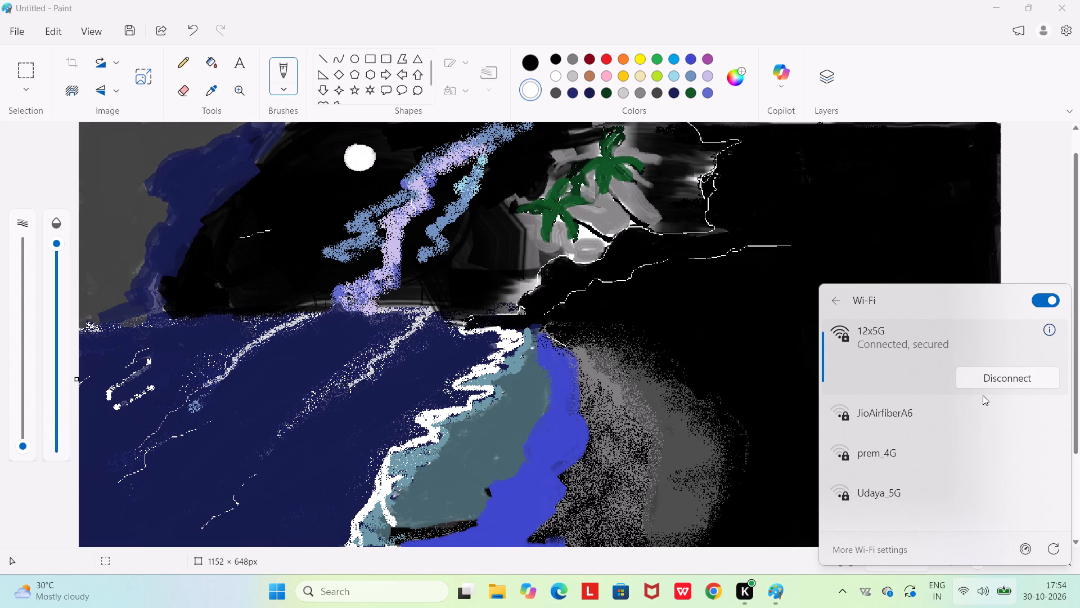
left_click(762, 366)
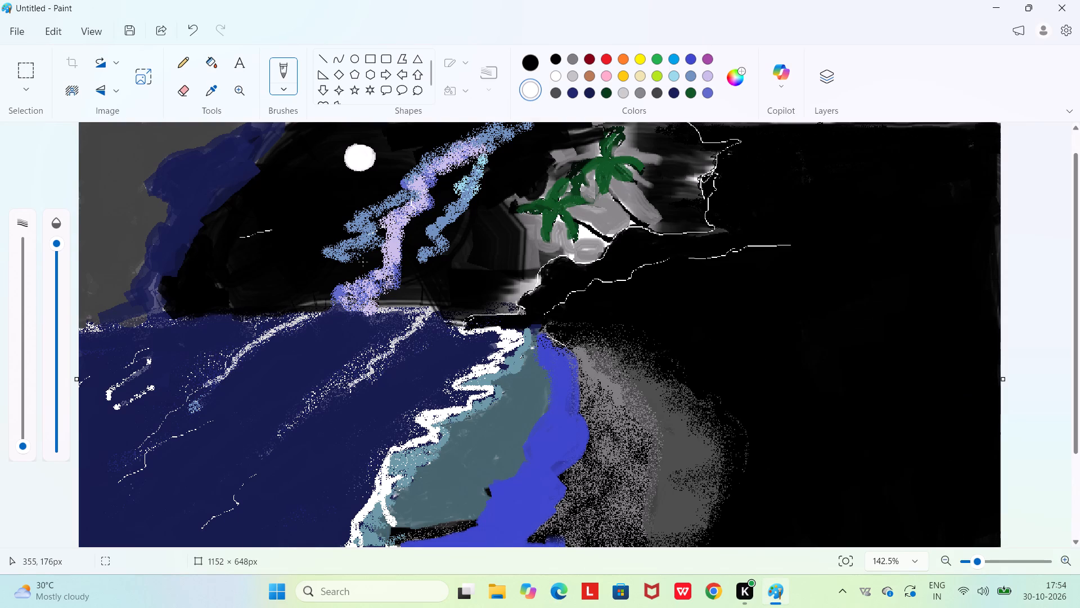
With an enlarged Eraser, clear the lavender and blue-grey streaks from the black sky, from the canvas's top edge down to the sea horizon.
left_click(412, 204)
left_click(185, 91)
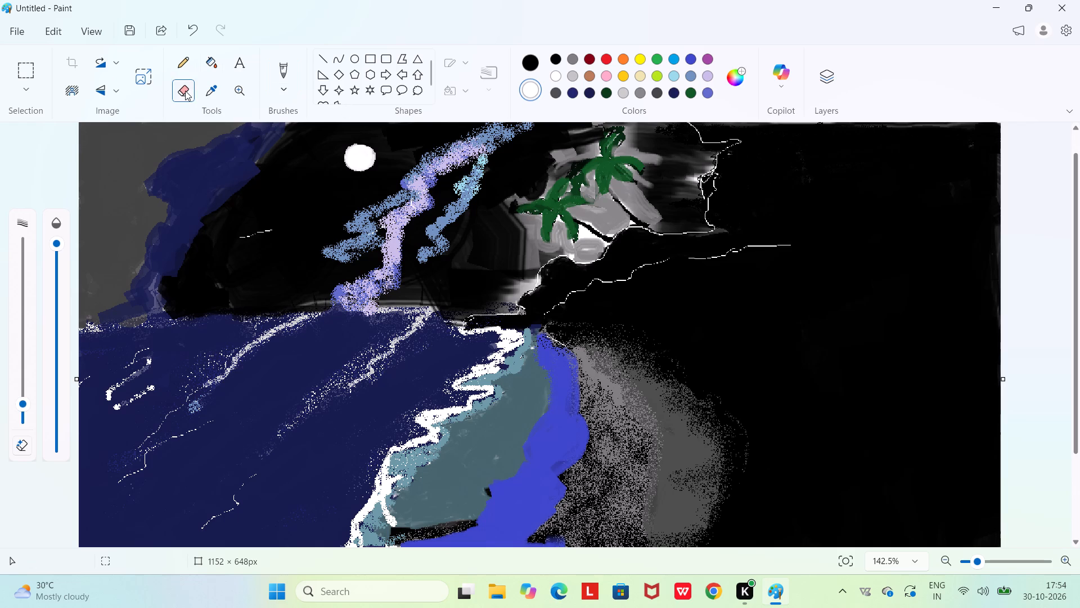
left_click_drag(19, 405, 25, 361)
left_click_drag(428, 196, 508, 130)
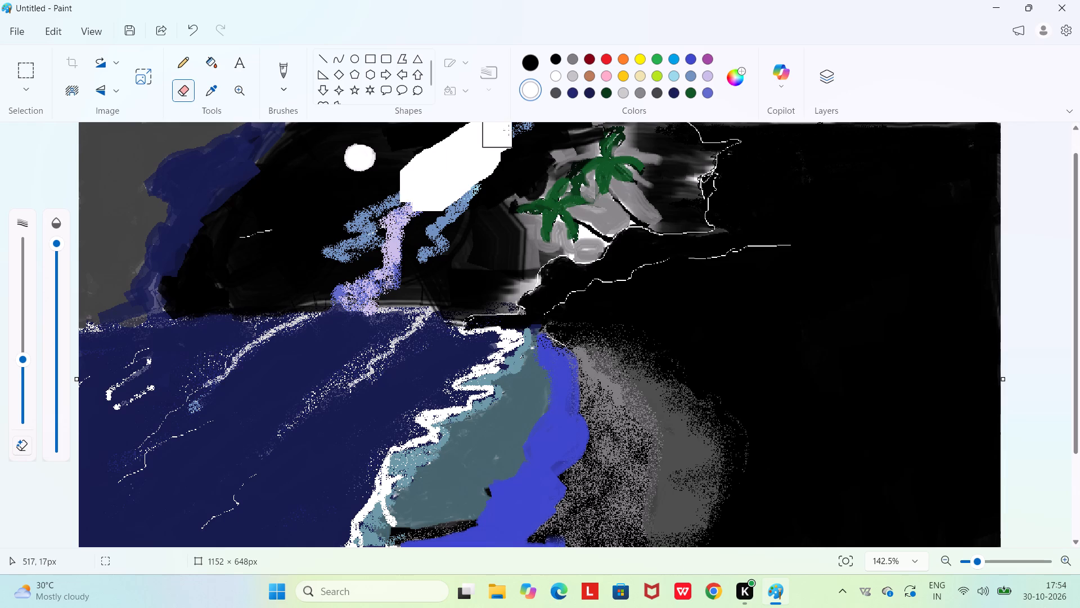
left_click_drag(508, 130, 413, 198)
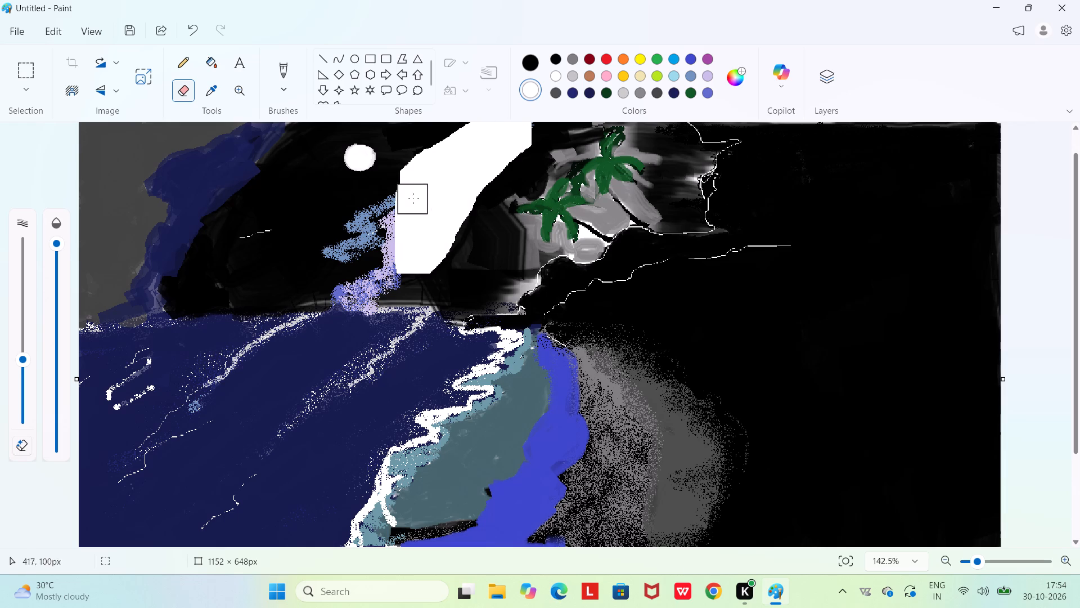
left_click_drag(413, 198, 348, 260)
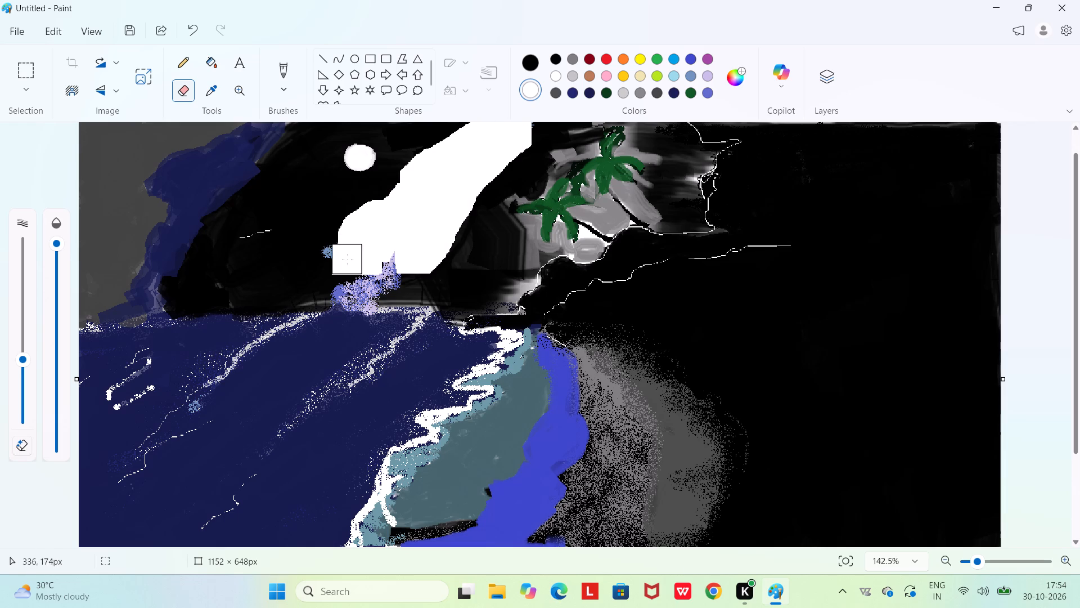
left_click_drag(348, 260, 352, 288)
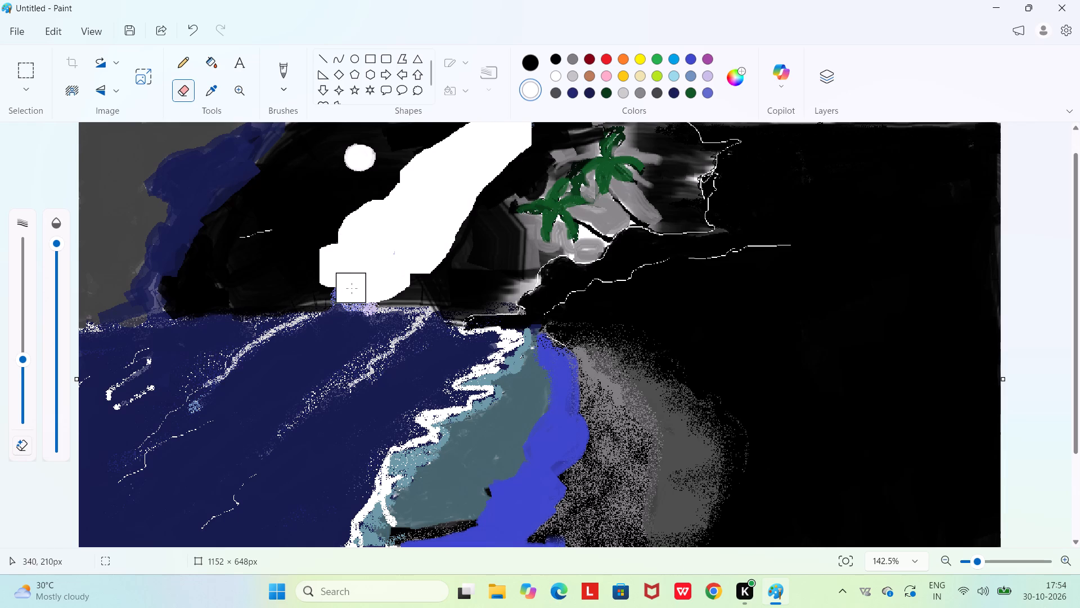
left_click_drag(352, 288, 340, 286)
Make the black foreground colour active.
left_click(524, 66)
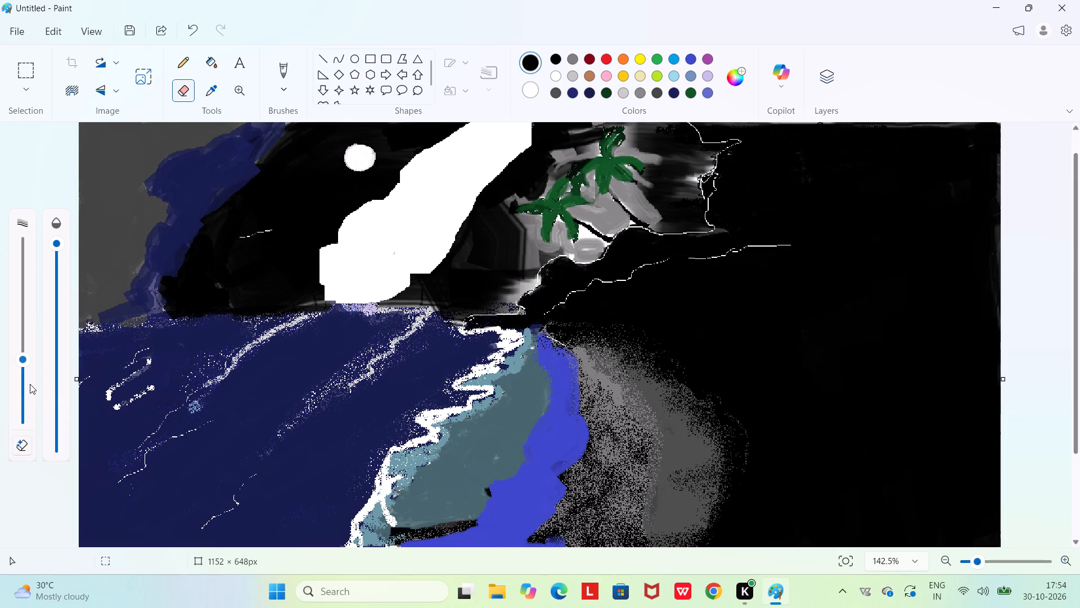
Cover the erased white streak between the moon and the palms with black, down to the sea's horizon, using a wide Marker.
left_click(275, 81)
left_click_drag(452, 154, 431, 157)
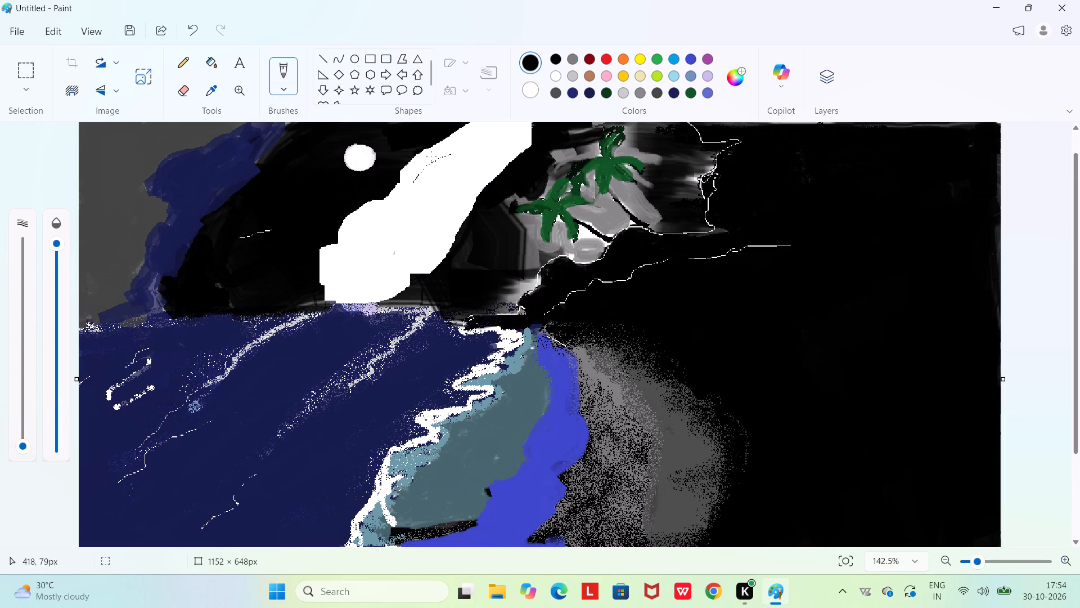
left_click_drag(431, 157, 440, 137)
left_click(280, 81)
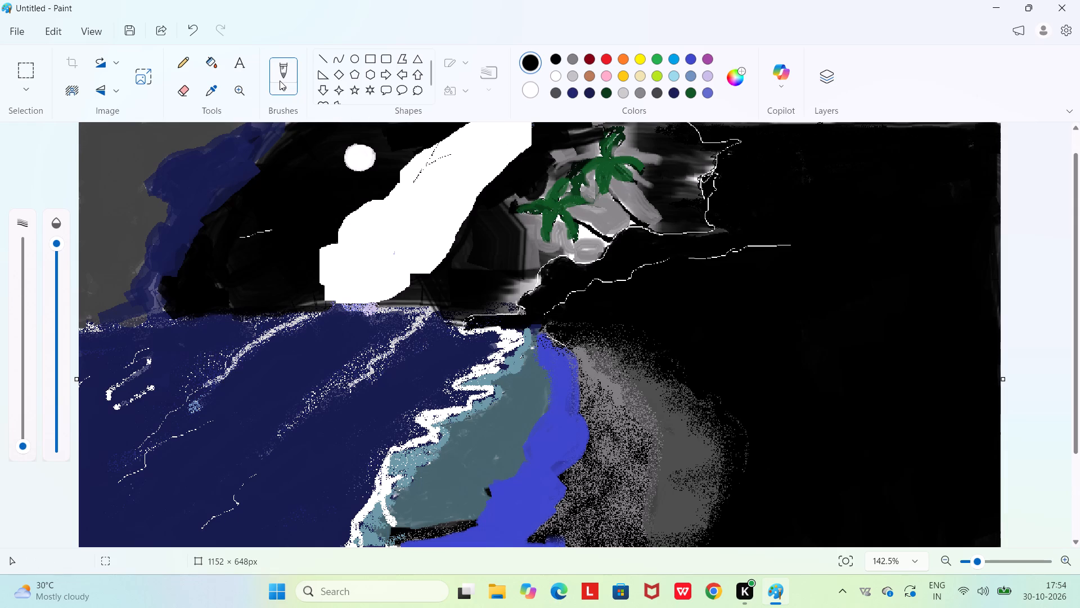
left_click(280, 91)
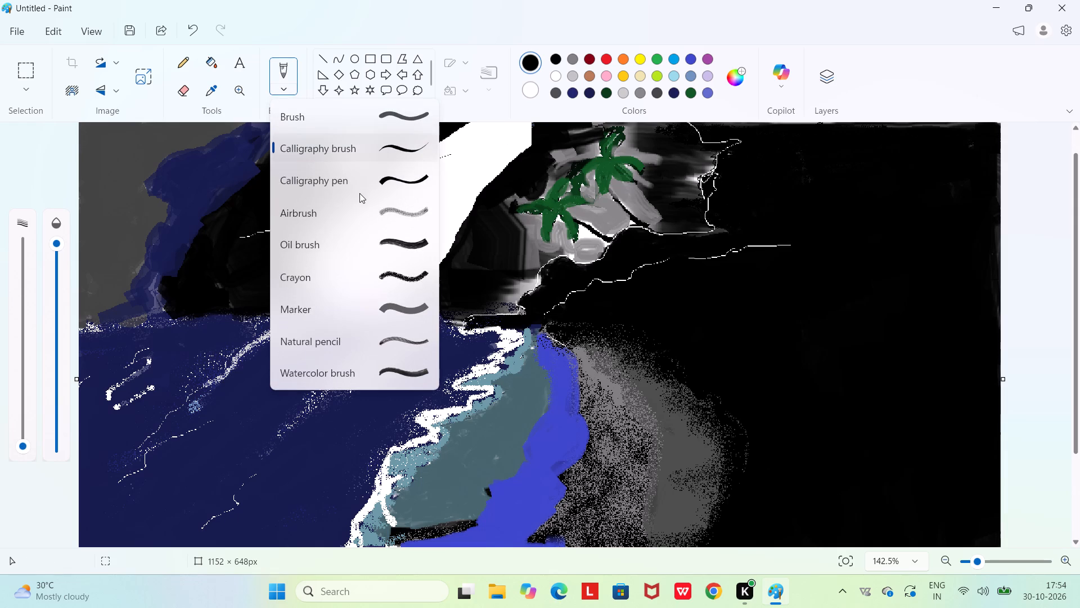
left_click(331, 305)
left_click_drag(17, 418, 19, 381)
left_click_drag(346, 285, 418, 275)
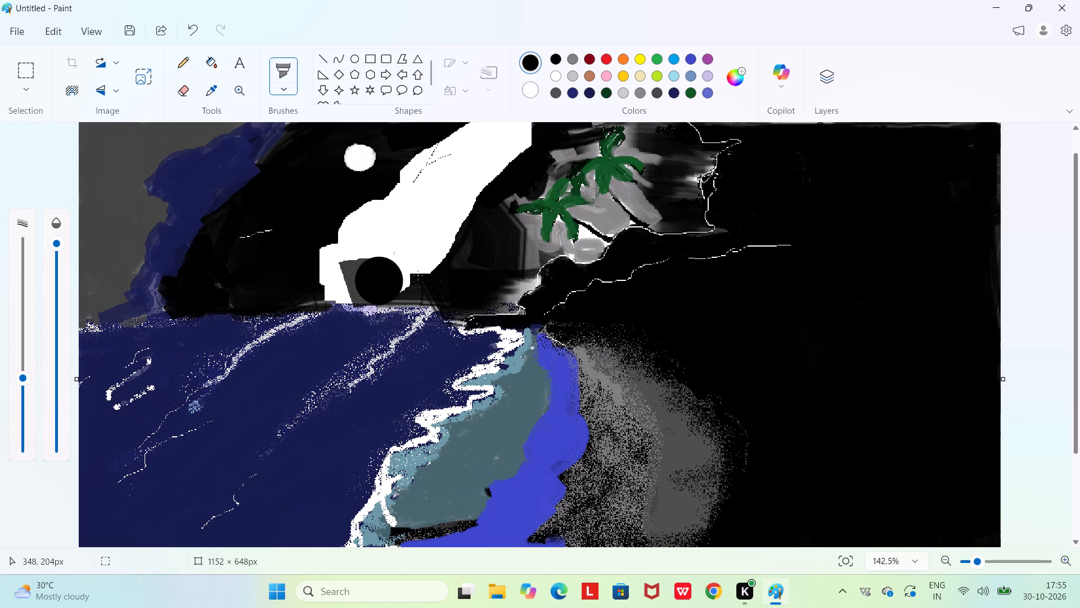
left_click_drag(418, 275, 327, 251)
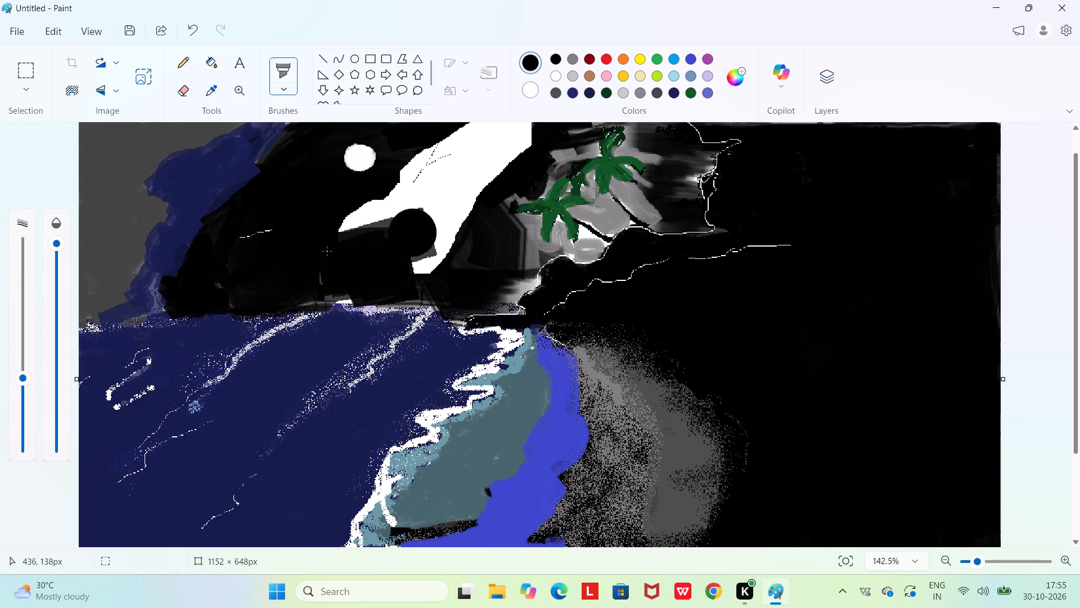
left_click_drag(327, 251, 432, 260)
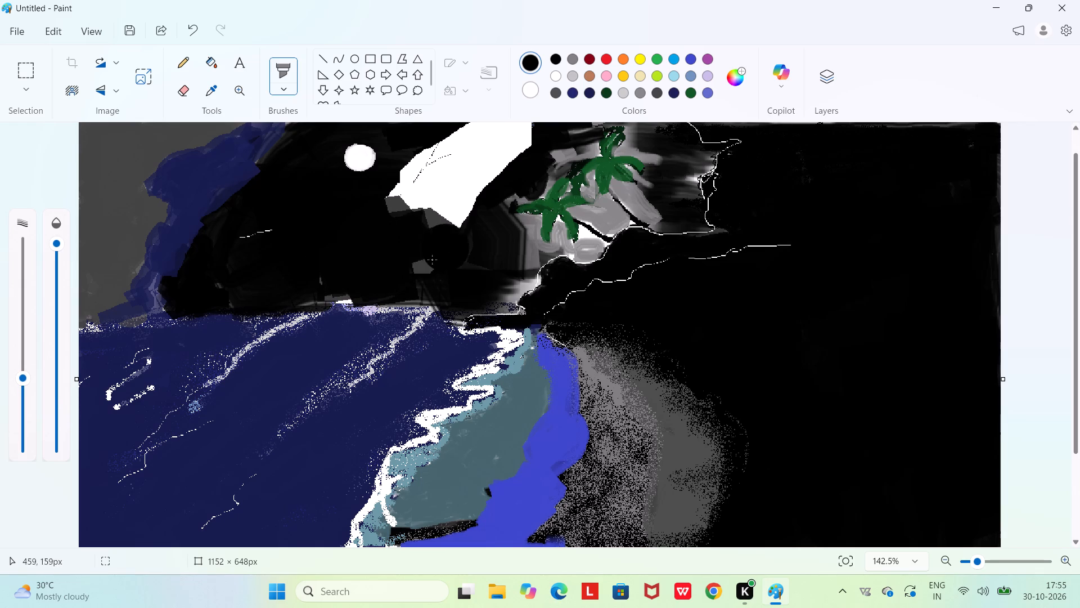
left_click_drag(432, 260, 371, 240)
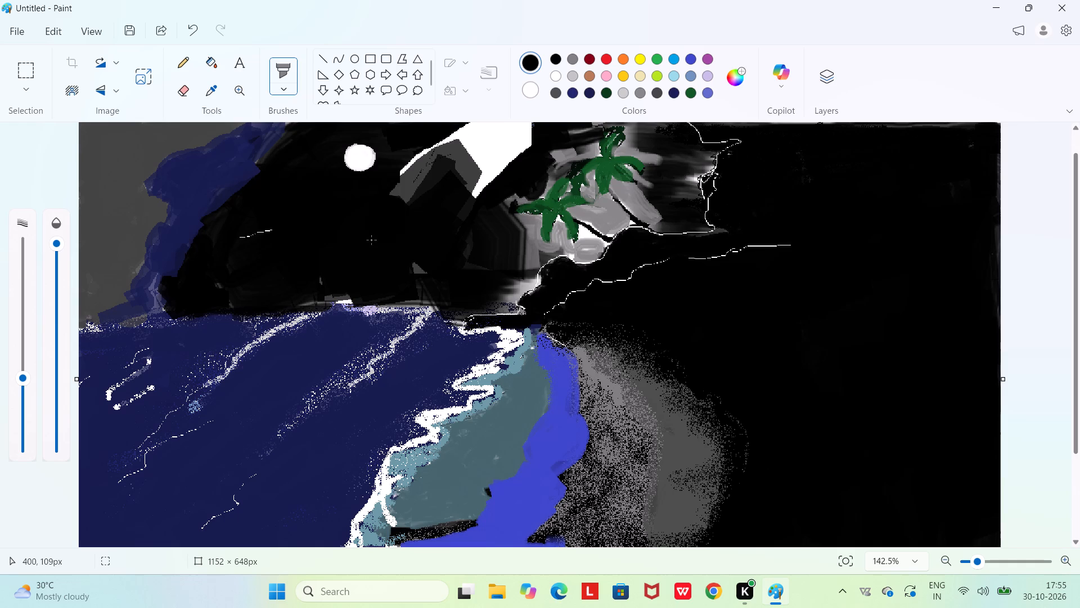
left_click_drag(371, 240, 462, 167)
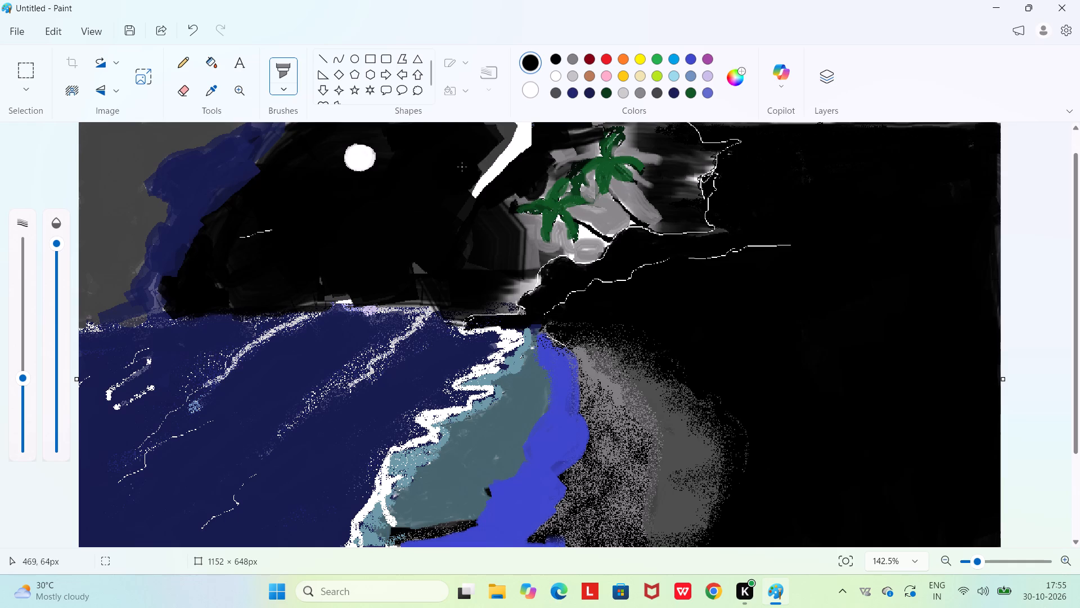
left_click_drag(462, 167, 418, 261)
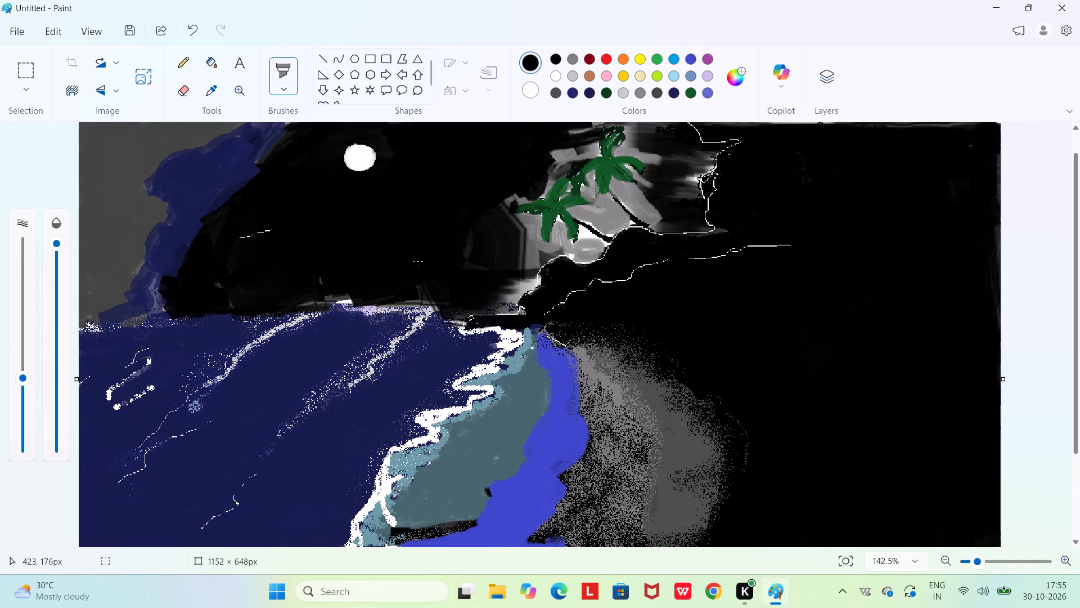
left_click_drag(418, 261, 366, 284)
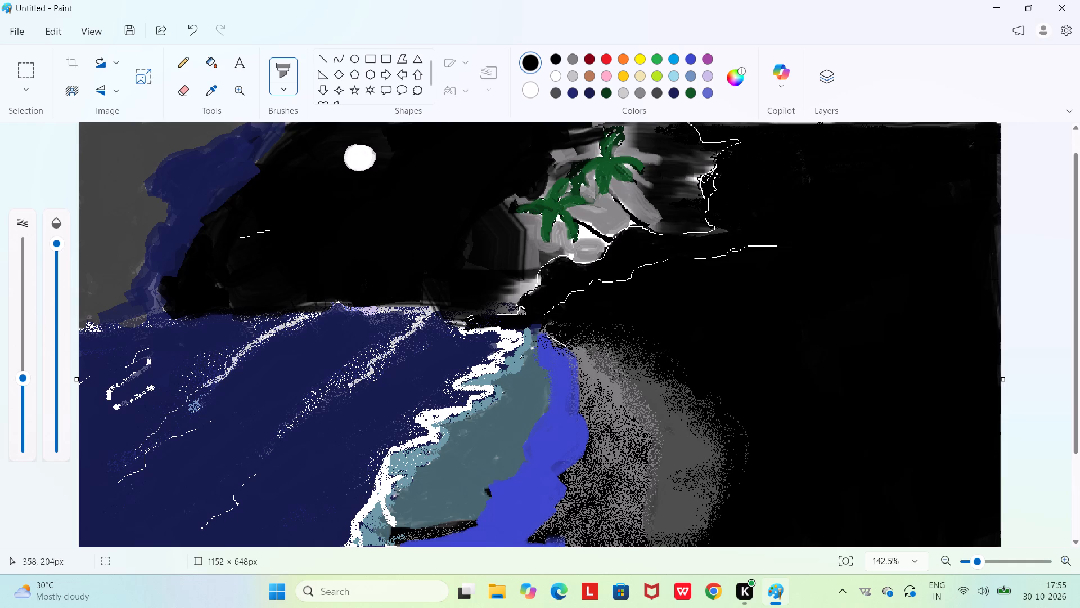
Paint black over the grey patches bordering the palms, from the shoreline up to the canvas's top edge.
left_click_drag(366, 284, 510, 266)
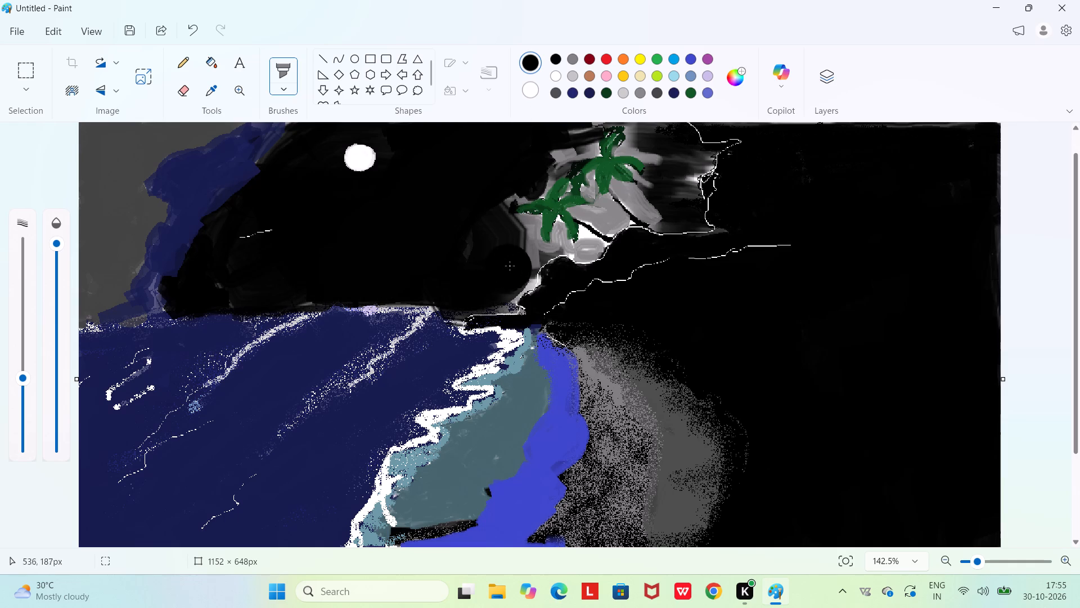
left_click_drag(510, 266, 502, 202)
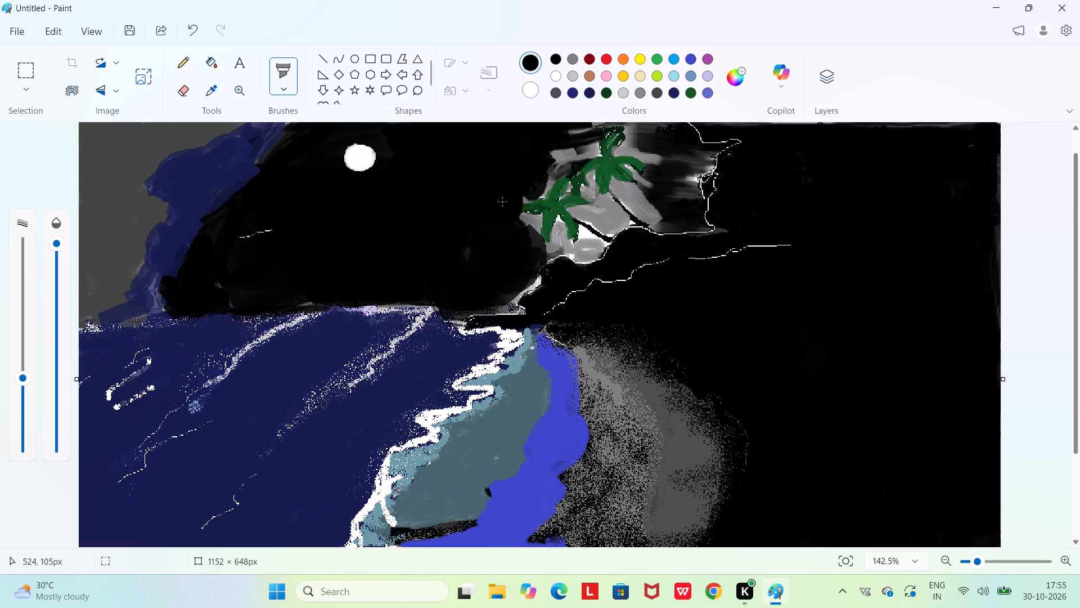
left_click_drag(502, 202, 578, 126)
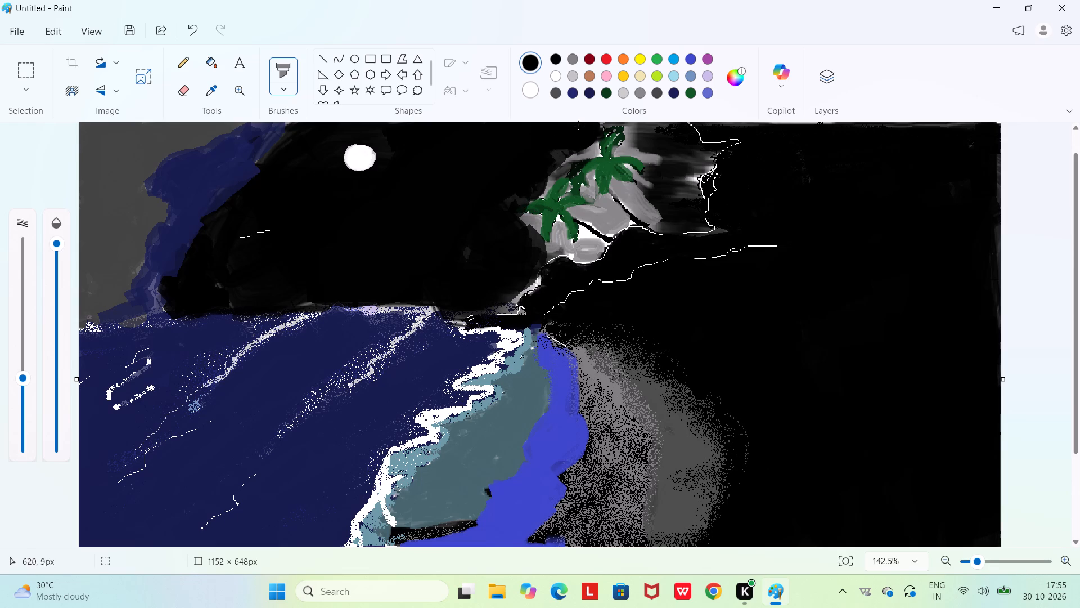
left_click_drag(578, 126, 444, 164)
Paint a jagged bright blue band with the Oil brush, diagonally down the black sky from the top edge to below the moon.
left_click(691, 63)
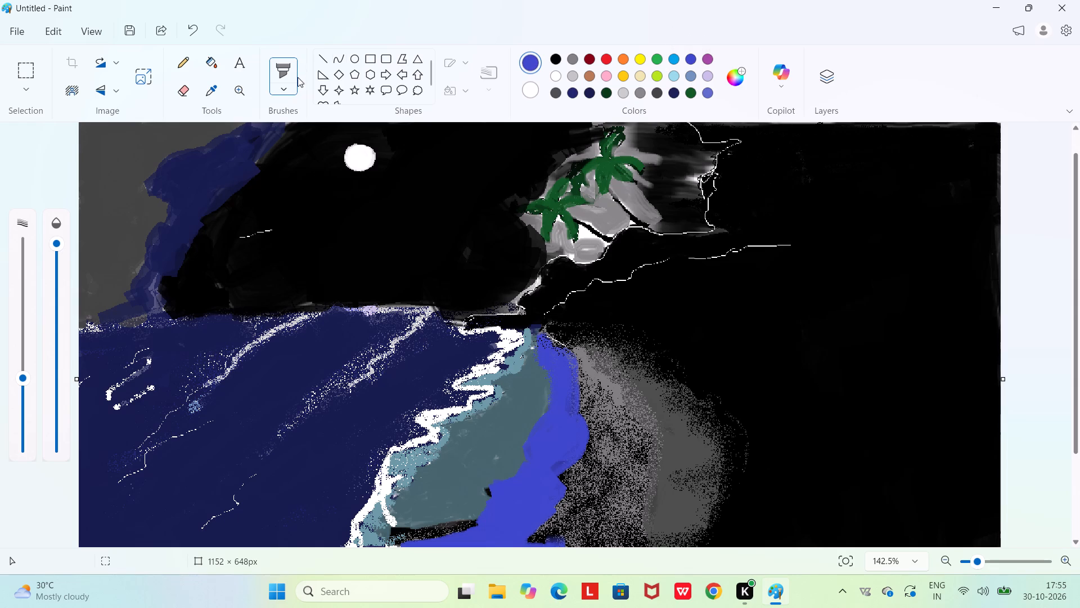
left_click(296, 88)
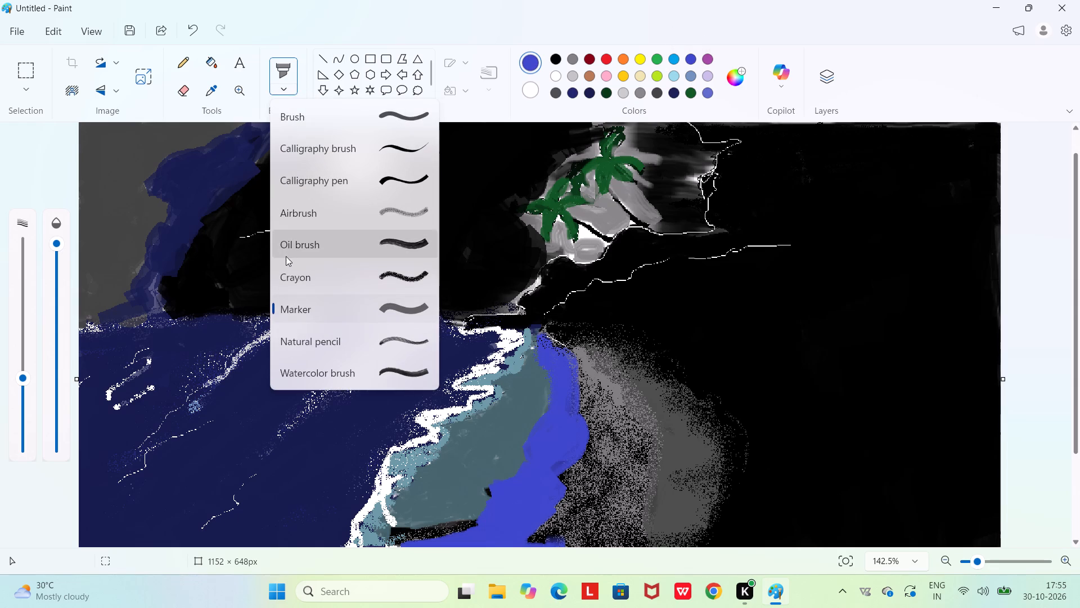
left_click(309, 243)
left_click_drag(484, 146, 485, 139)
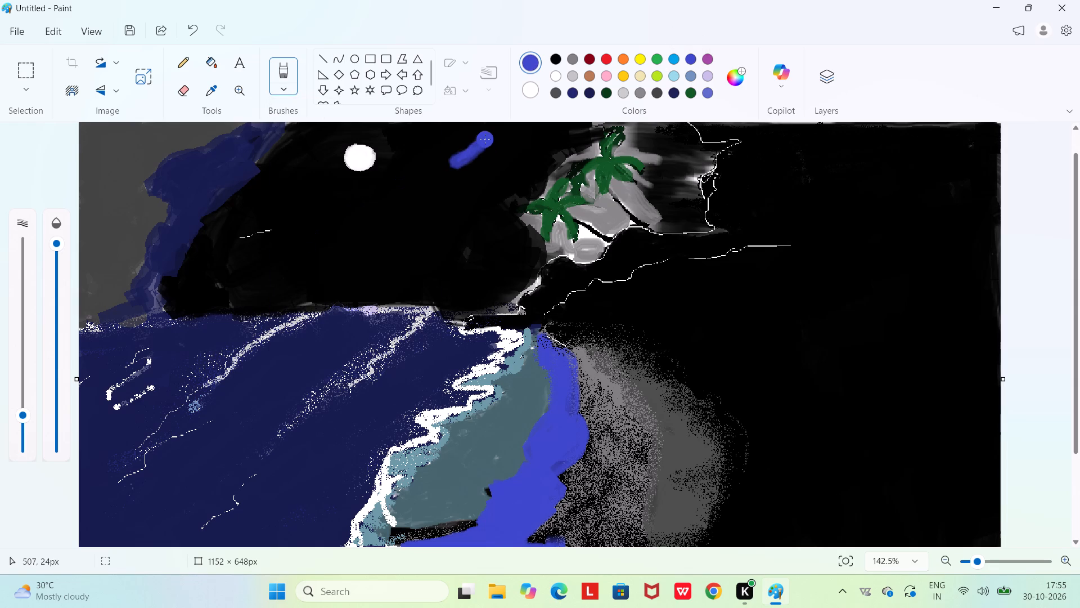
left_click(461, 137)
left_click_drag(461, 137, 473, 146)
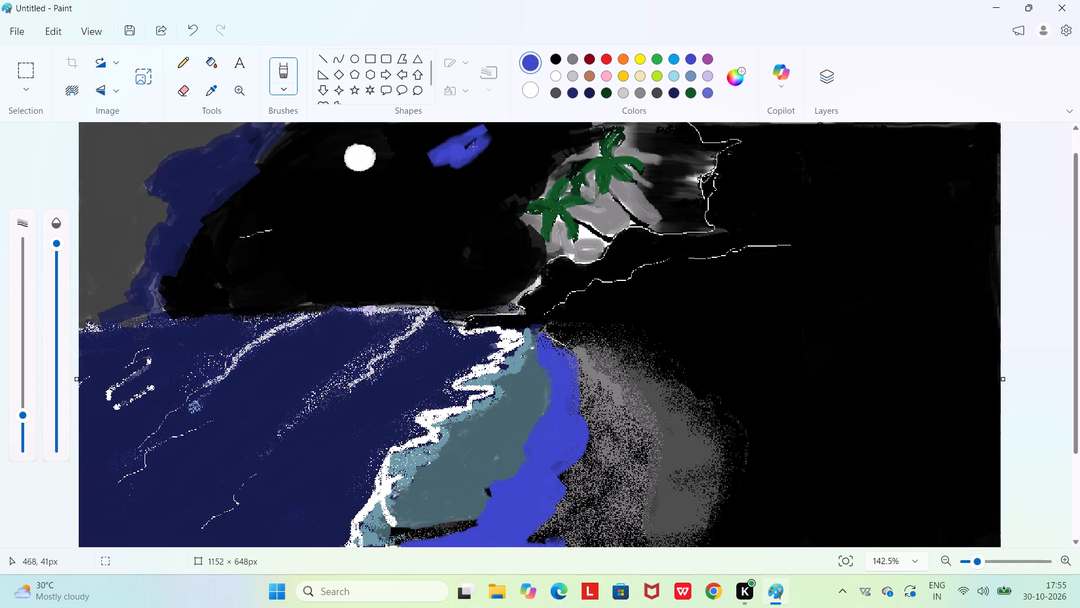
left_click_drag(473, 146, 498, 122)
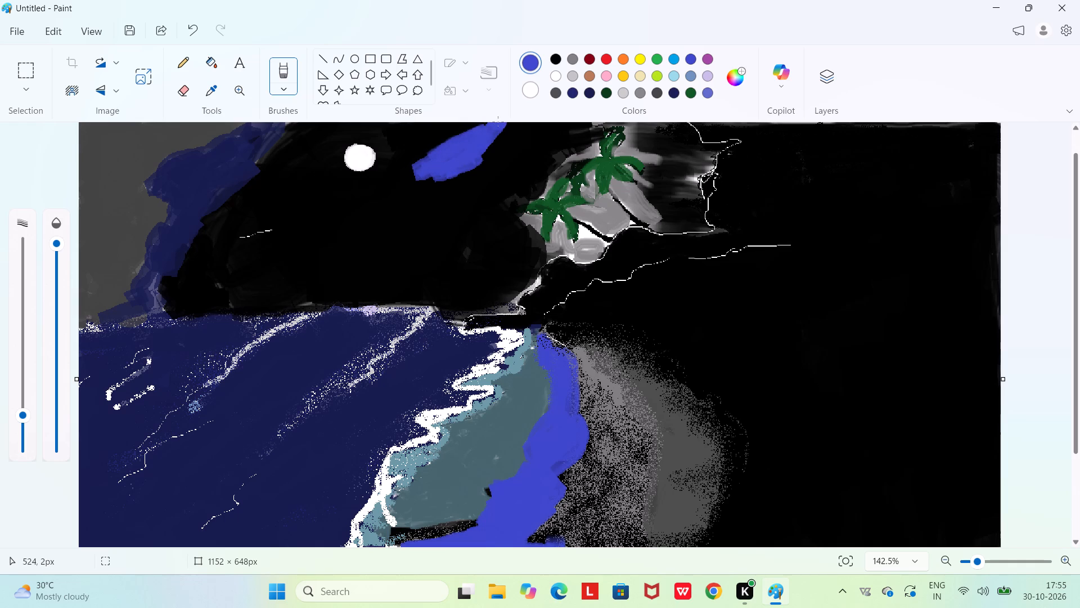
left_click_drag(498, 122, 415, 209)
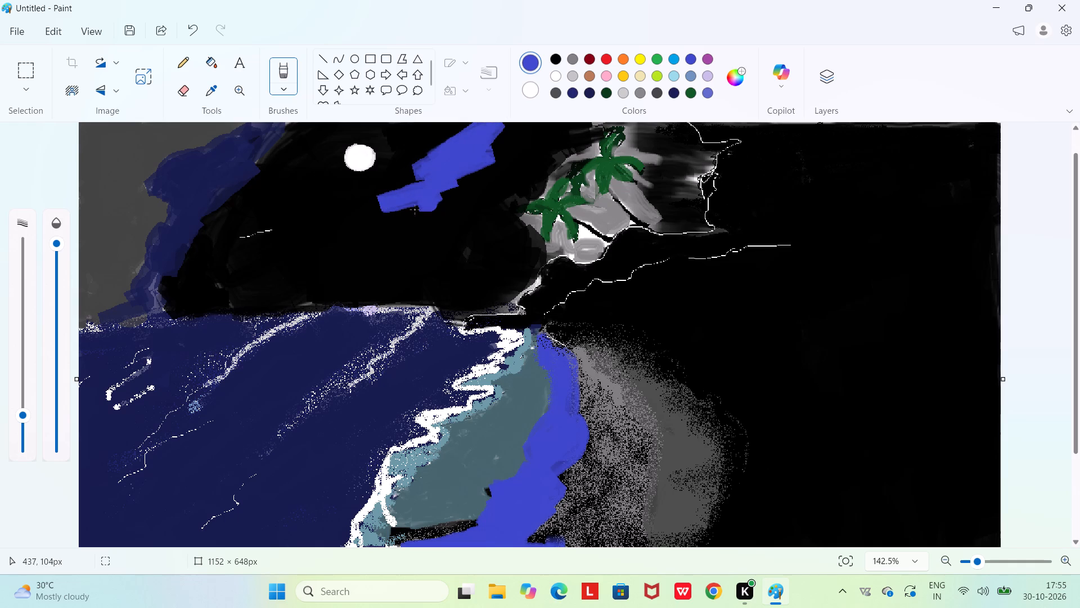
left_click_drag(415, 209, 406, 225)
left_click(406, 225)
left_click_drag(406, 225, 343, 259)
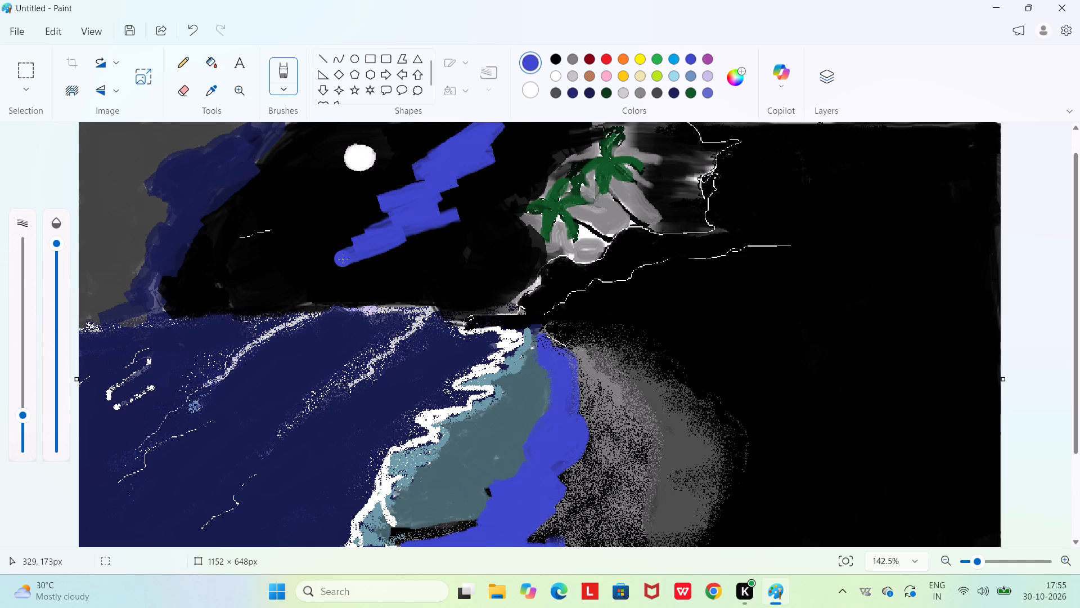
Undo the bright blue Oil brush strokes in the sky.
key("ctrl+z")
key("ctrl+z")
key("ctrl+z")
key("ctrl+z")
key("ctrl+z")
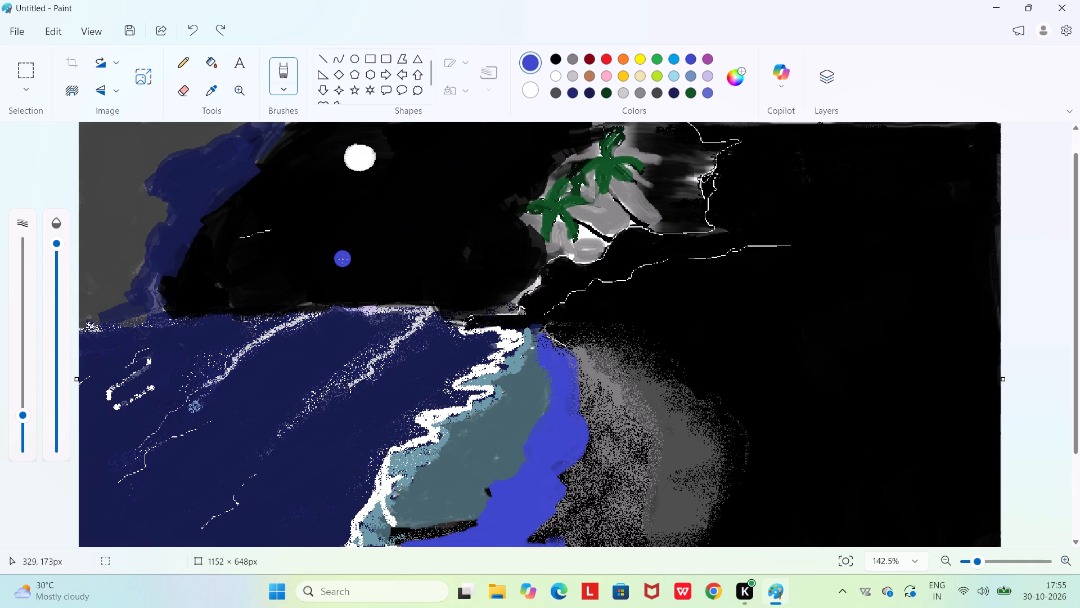
Outline two clouds with a thinner light grey Oil brush, one between moon and palms, the other overlapping the navy sky band.
left_click(568, 73)
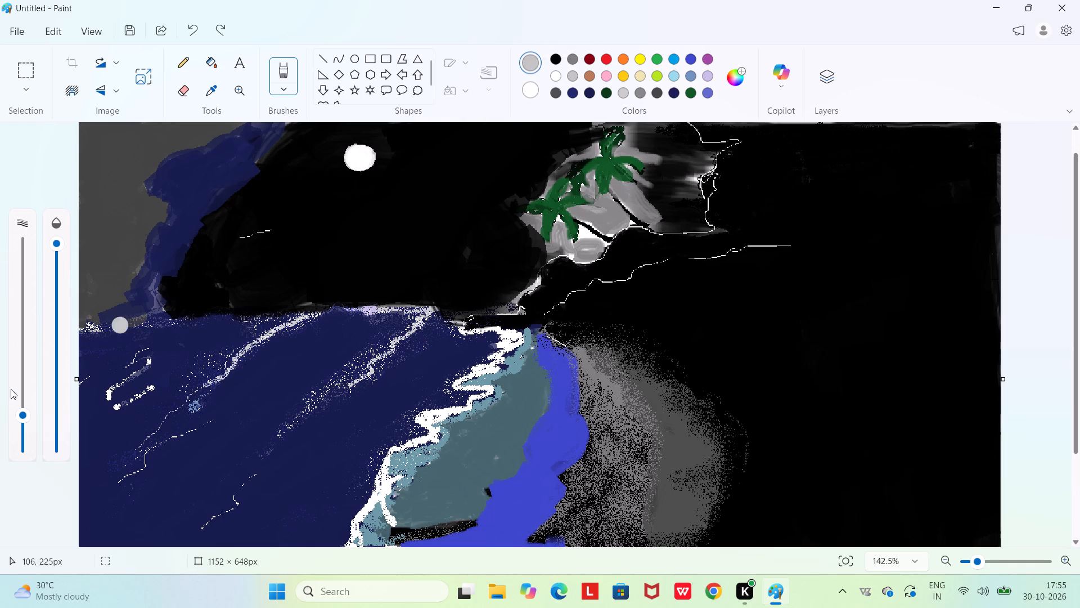
left_click(16, 420)
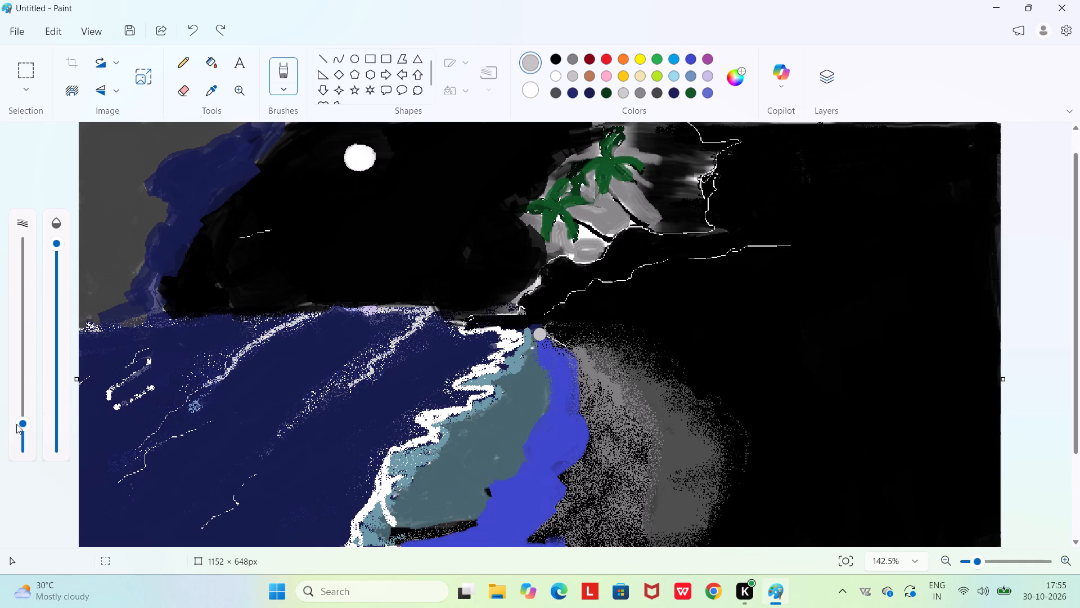
left_click(404, 162)
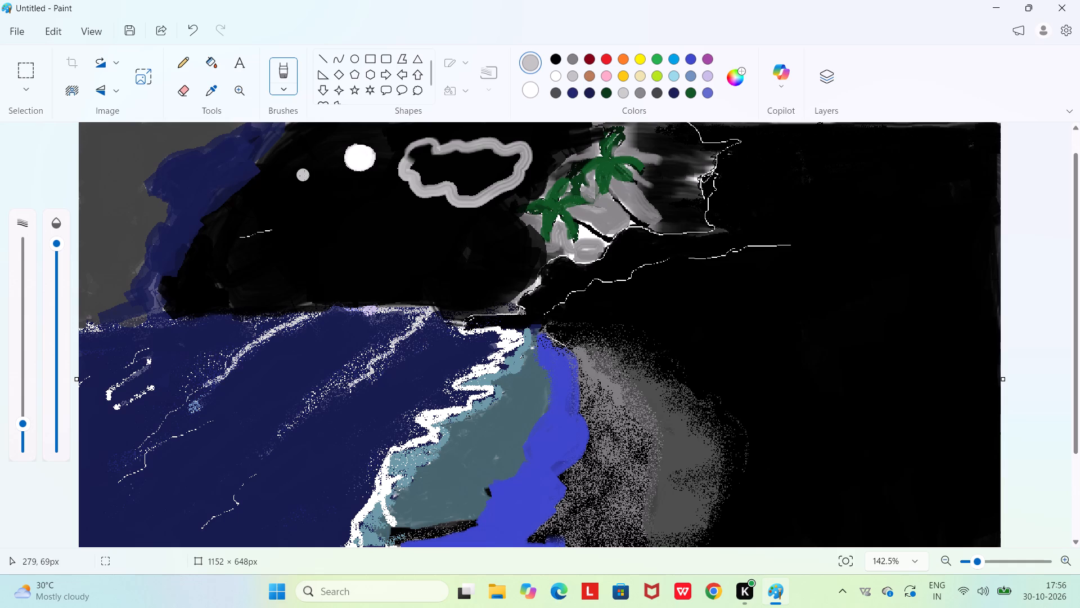
left_click_drag(304, 176, 208, 187)
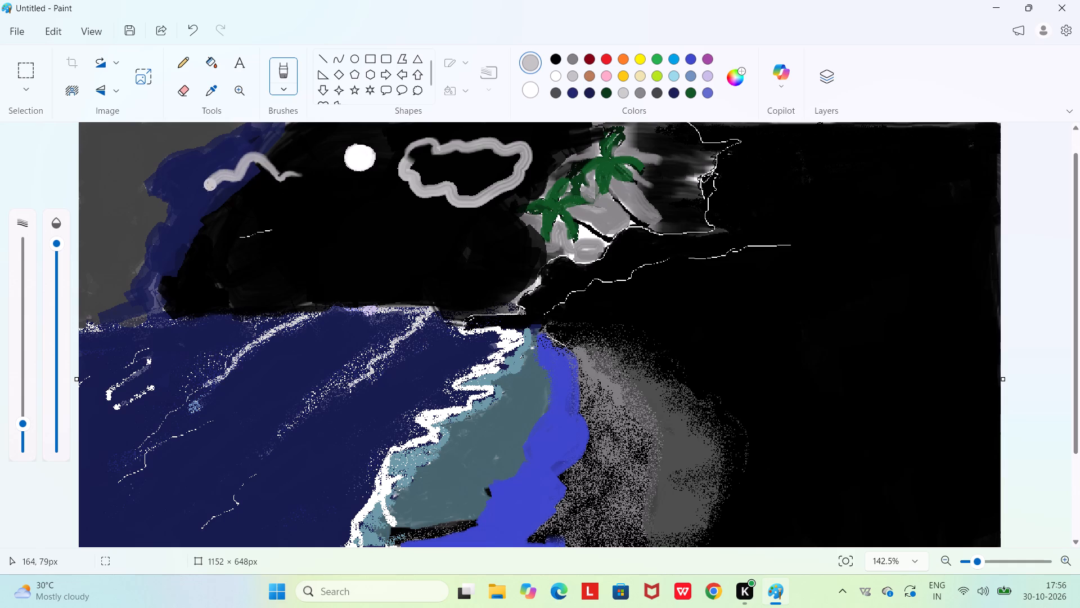
left_click_drag(208, 187, 278, 221)
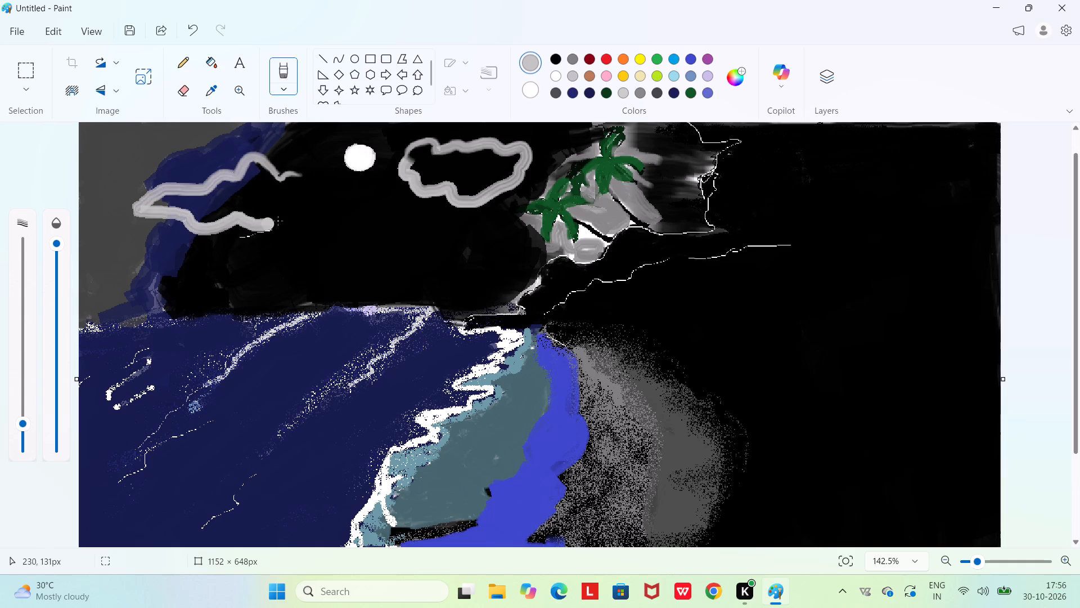
left_click_drag(278, 221, 290, 183)
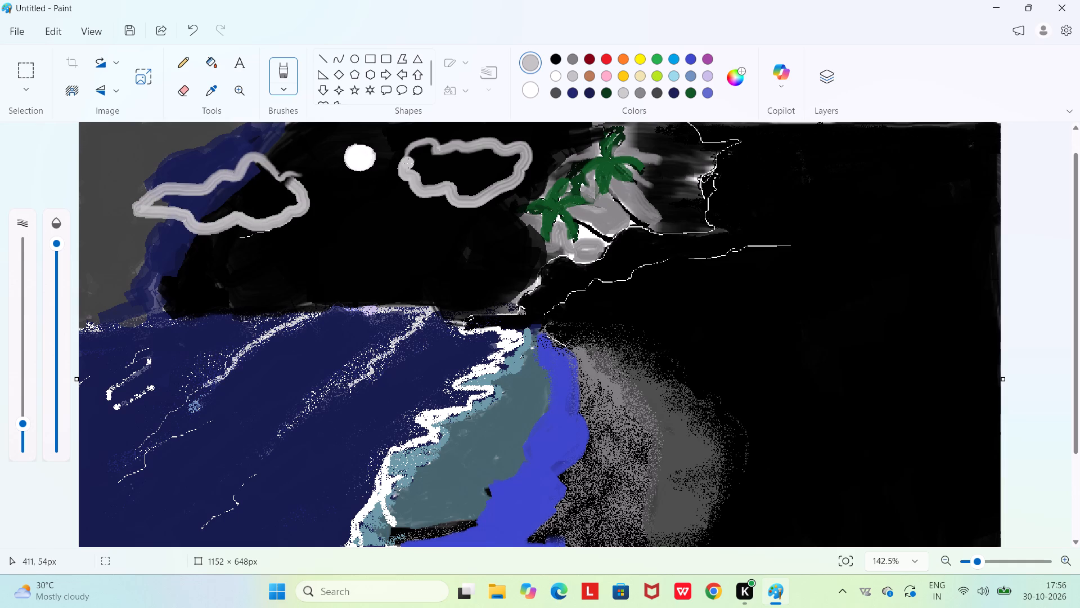
Add a small lobe to the moon-side end of the cloud near the palms, and fill that cloud's interior with light grey.
left_click_drag(408, 163, 417, 186)
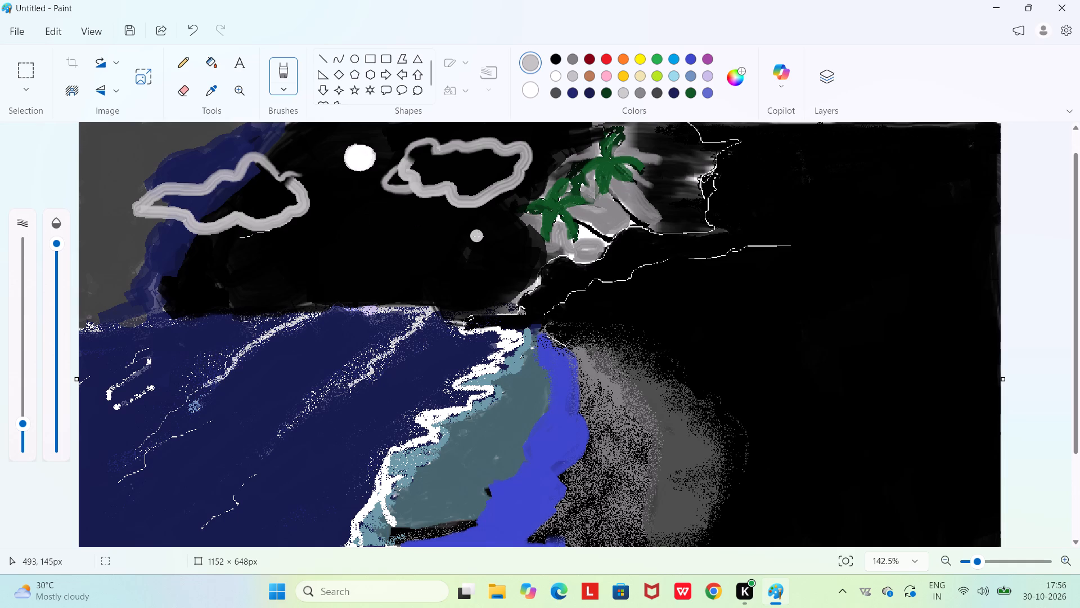
left_click_drag(491, 160, 458, 151)
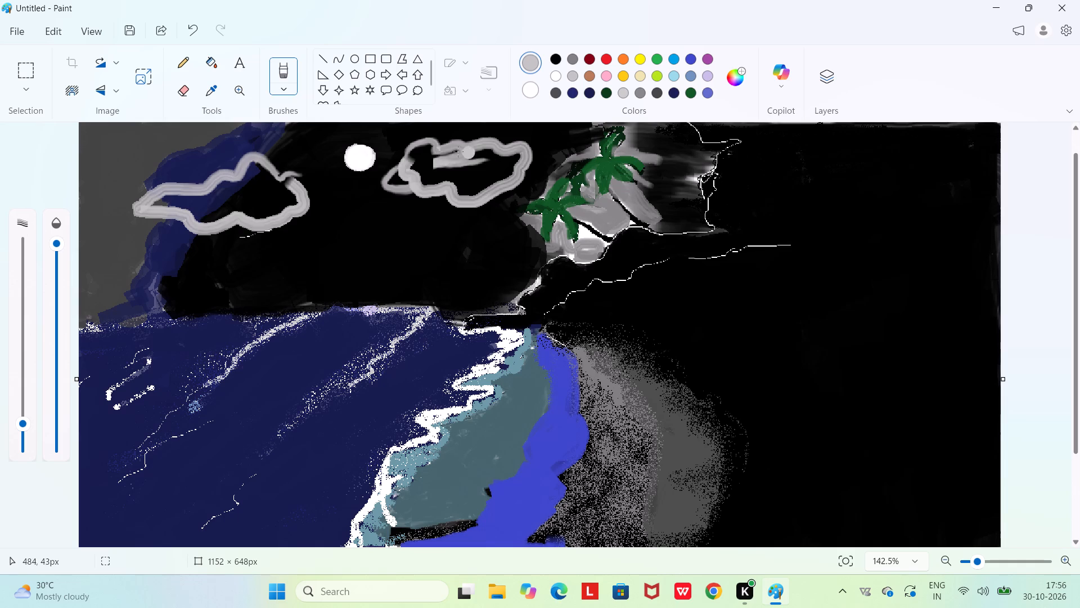
left_click_drag(458, 151, 462, 170)
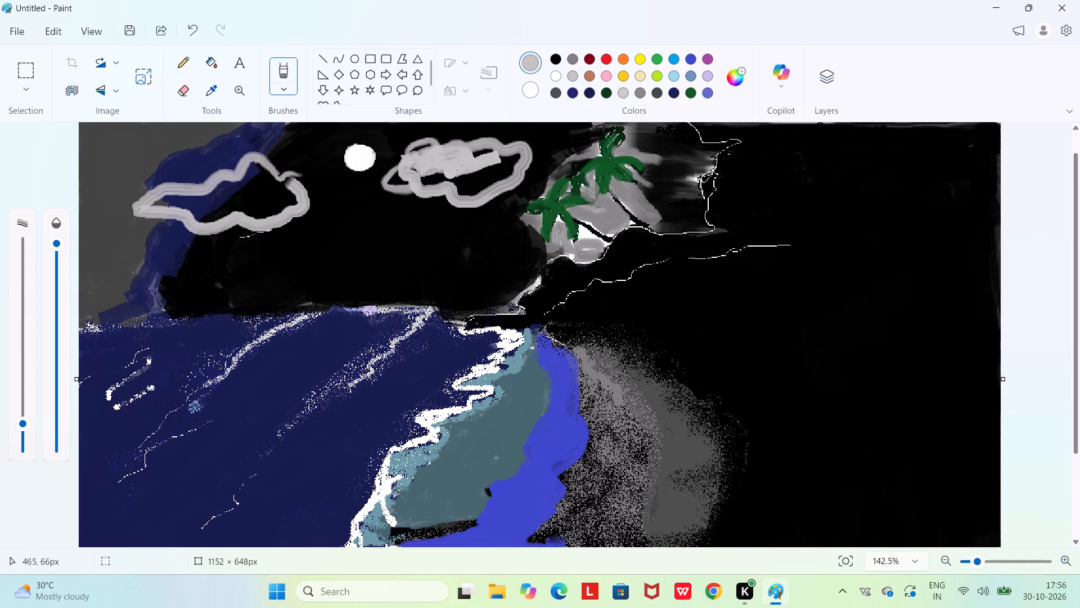
left_click_drag(462, 170, 467, 183)
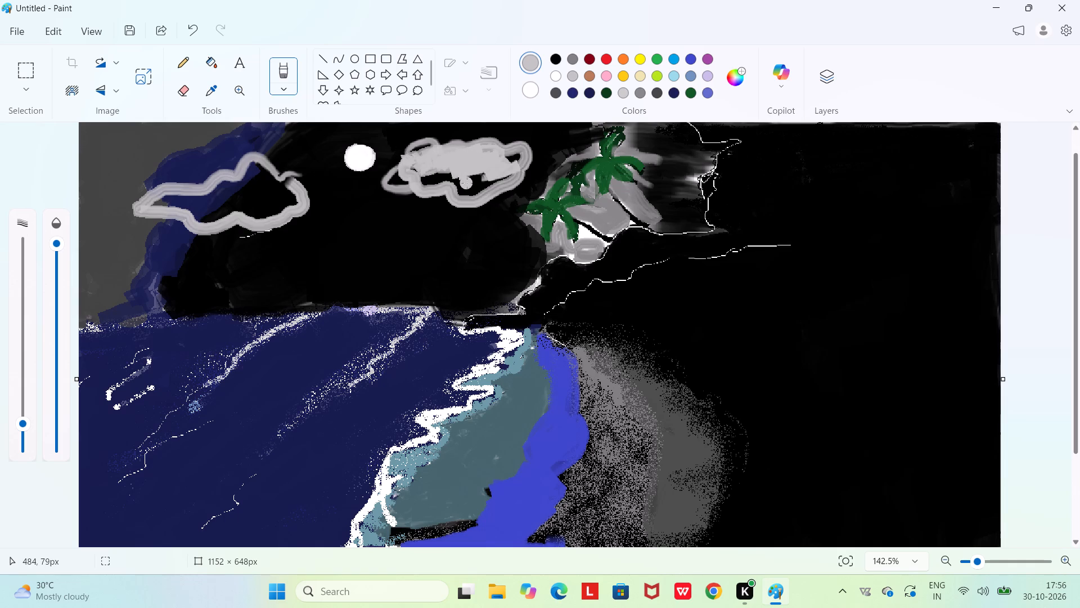
left_click_drag(467, 183, 462, 188)
left_click_drag(462, 188, 458, 180)
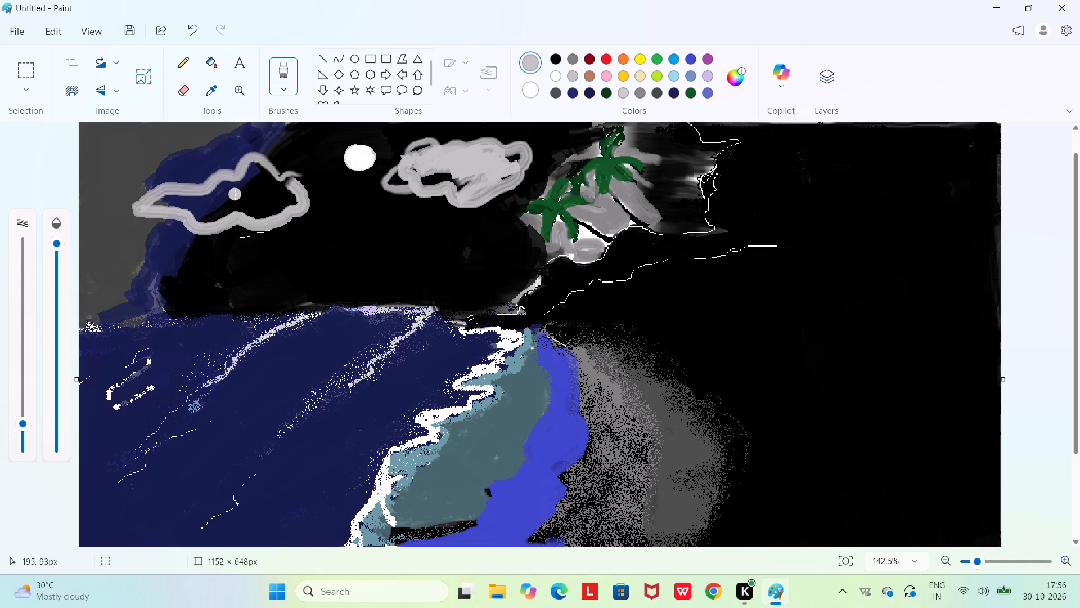
Fill the interior of the cloud overlapping the navy sky band with light grey Oil brush strokes.
left_click_drag(235, 195, 246, 208)
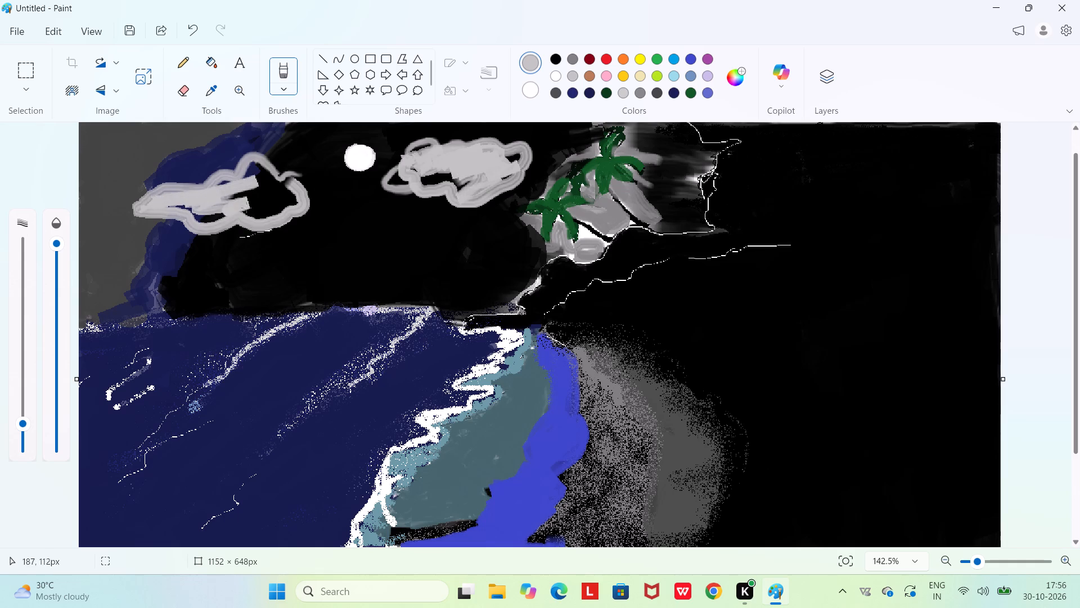
left_click_drag(246, 208, 256, 171)
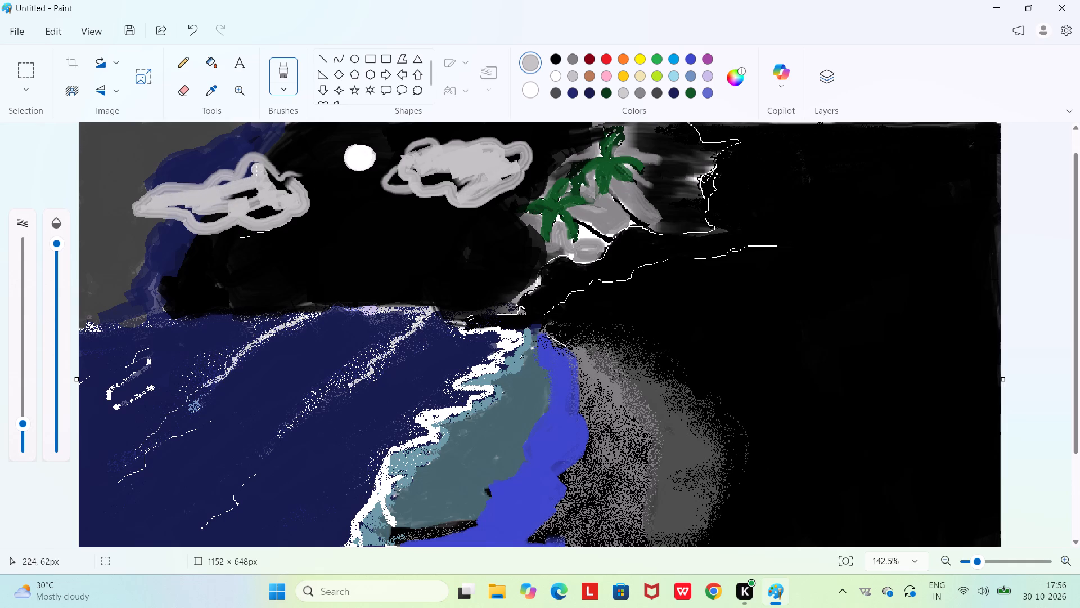
left_click_drag(256, 171, 182, 199)
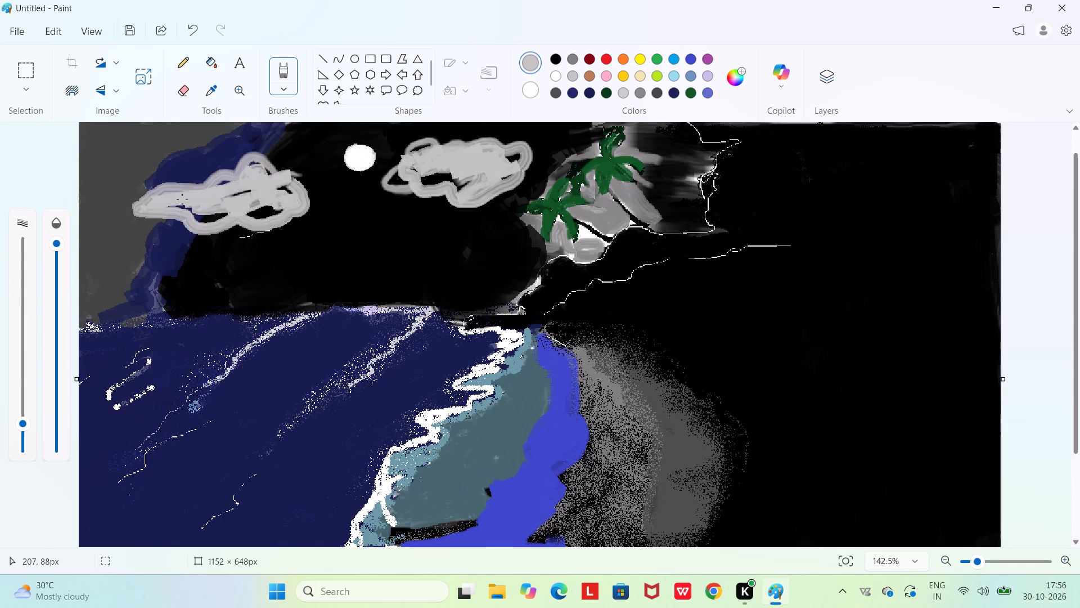
left_click_drag(182, 199, 261, 187)
left_click_drag(261, 187, 268, 207)
left_click_drag(268, 207, 219, 213)
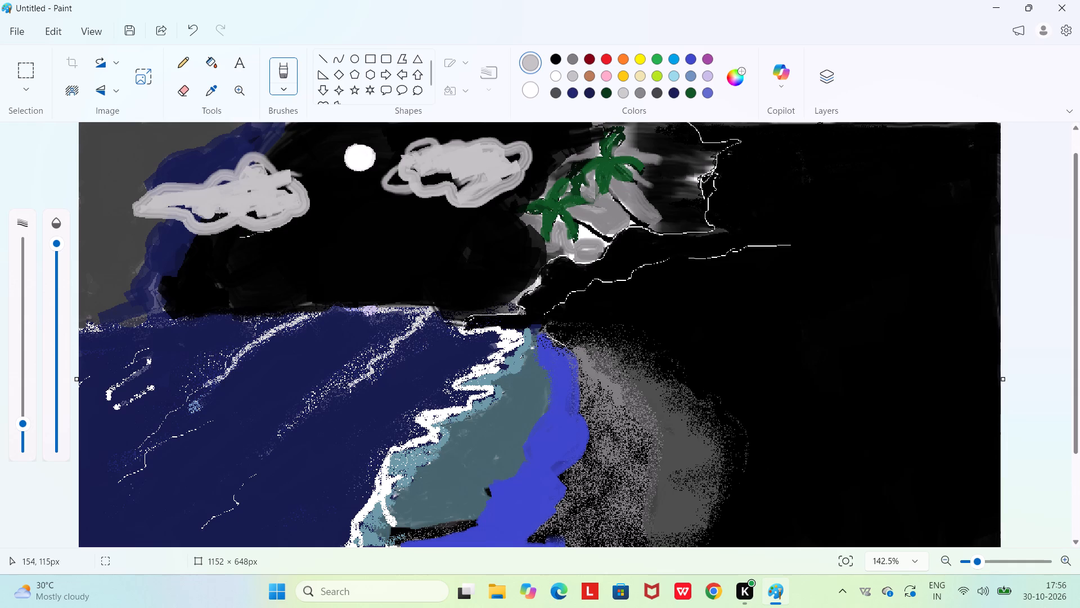
left_click_drag(219, 213, 290, 185)
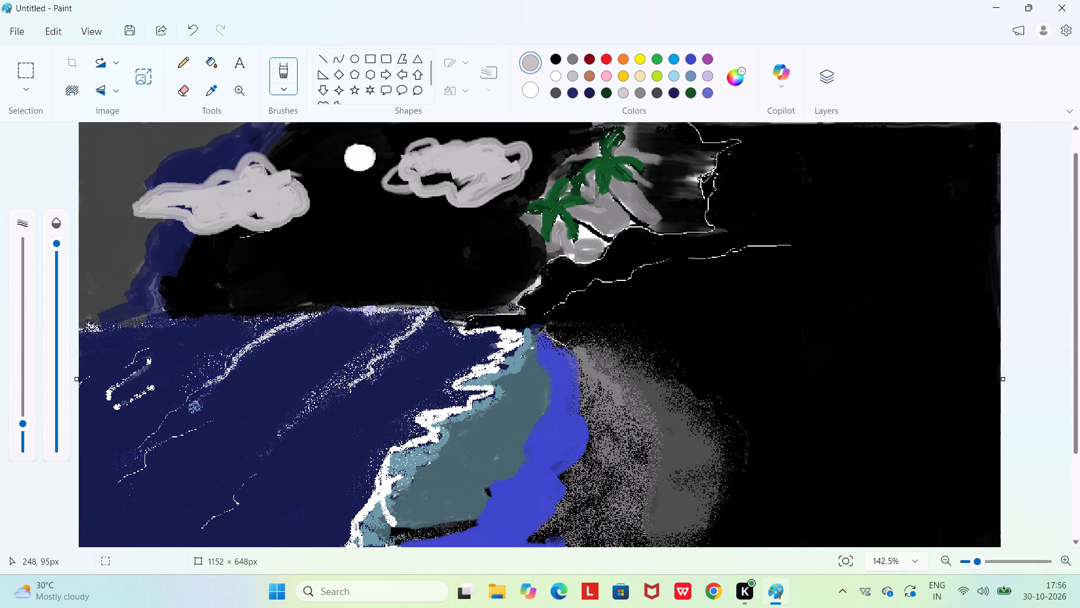
left_click_drag(290, 185, 227, 194)
Cover the remaining dark gaps inside the cloud between the moon and the palms with light grey.
left_click_drag(441, 172, 507, 161)
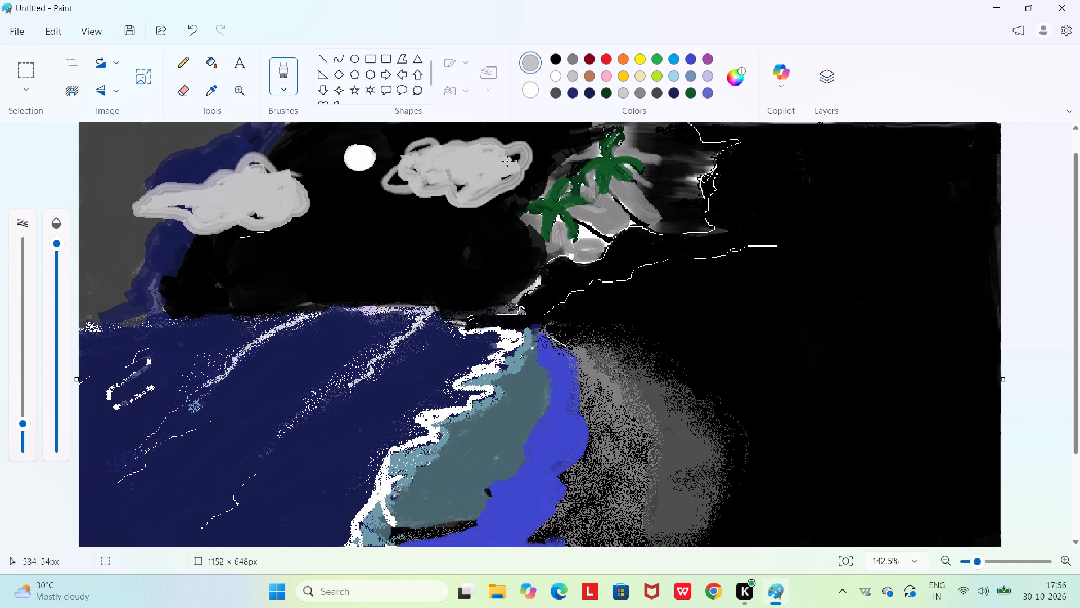
left_click_drag(507, 161, 397, 171)
left_click_drag(397, 171, 412, 180)
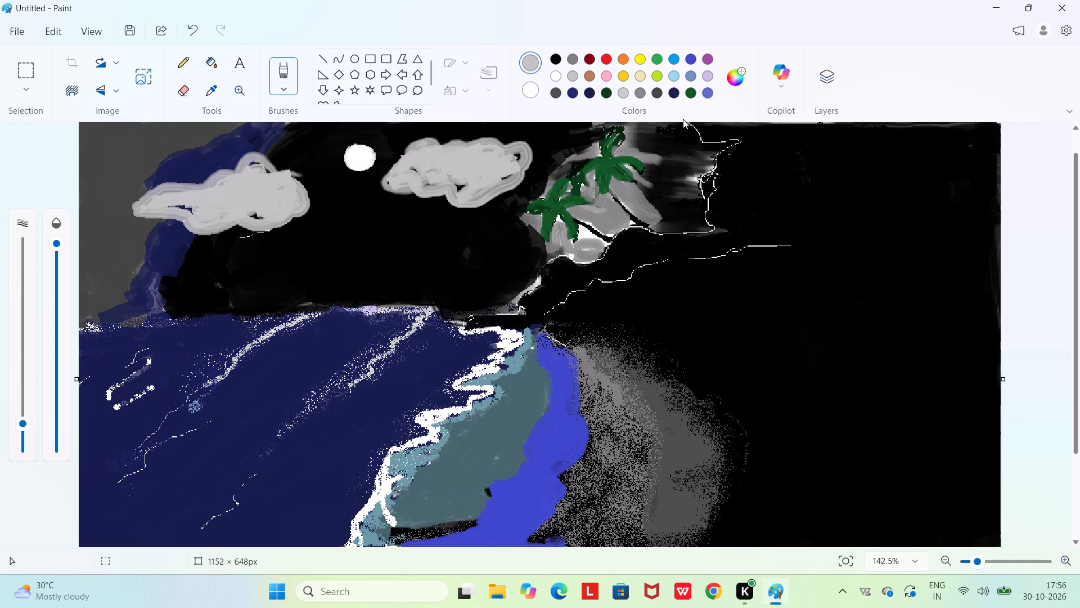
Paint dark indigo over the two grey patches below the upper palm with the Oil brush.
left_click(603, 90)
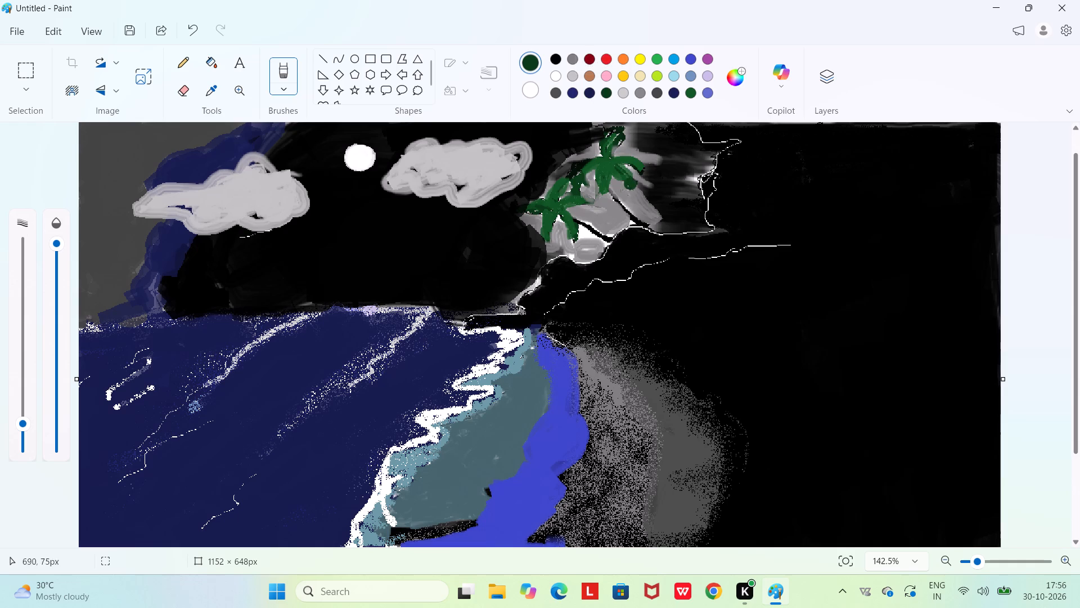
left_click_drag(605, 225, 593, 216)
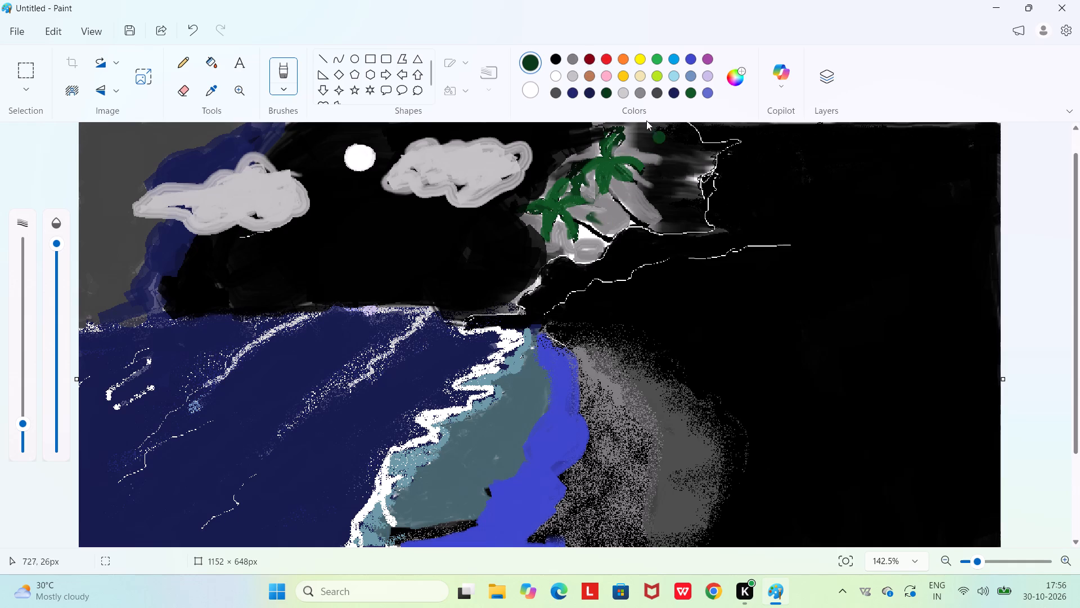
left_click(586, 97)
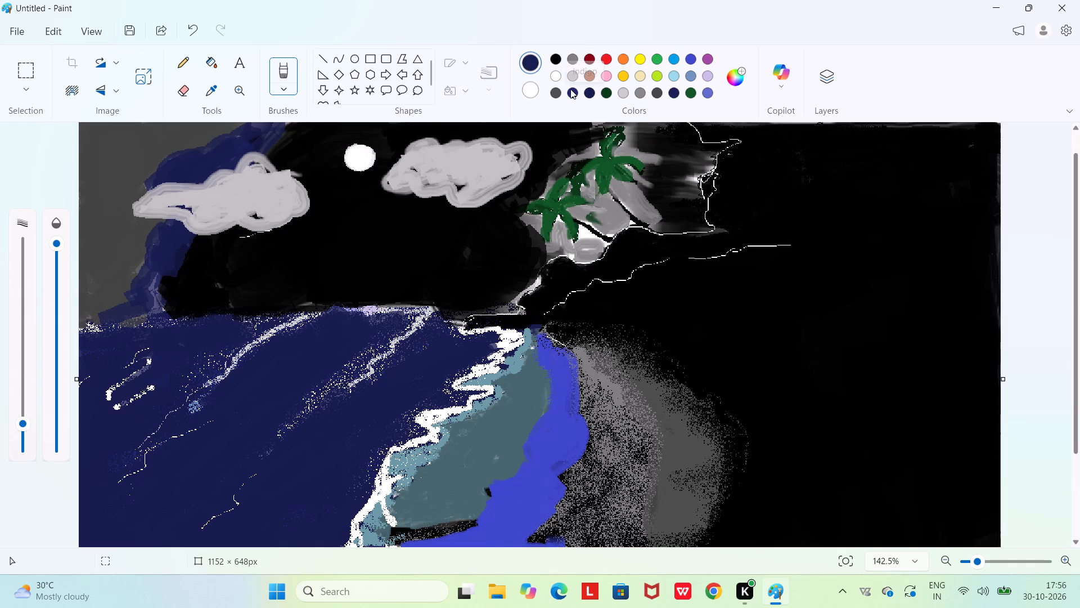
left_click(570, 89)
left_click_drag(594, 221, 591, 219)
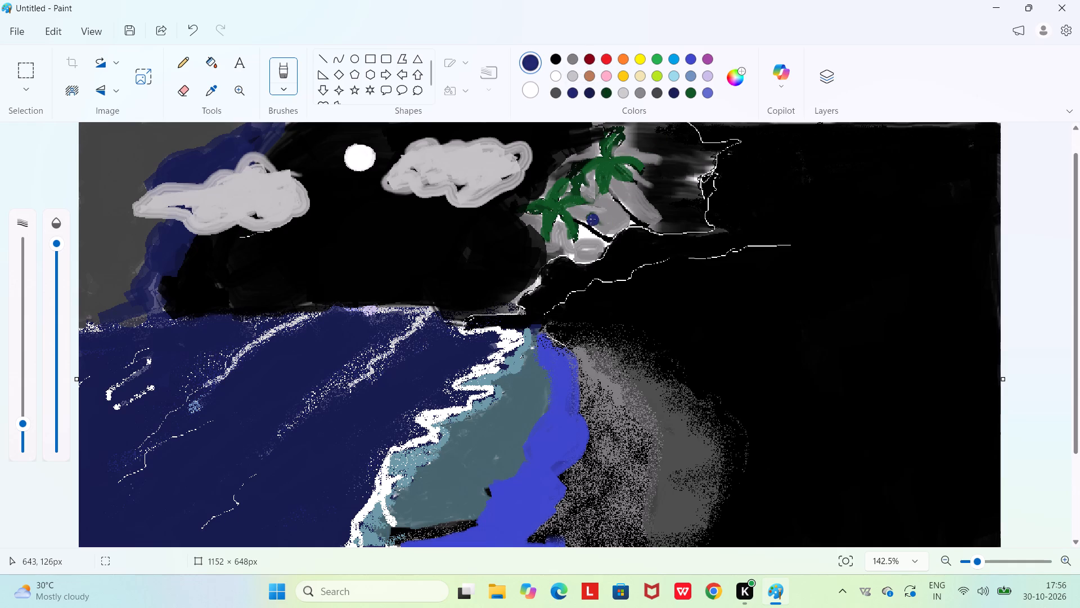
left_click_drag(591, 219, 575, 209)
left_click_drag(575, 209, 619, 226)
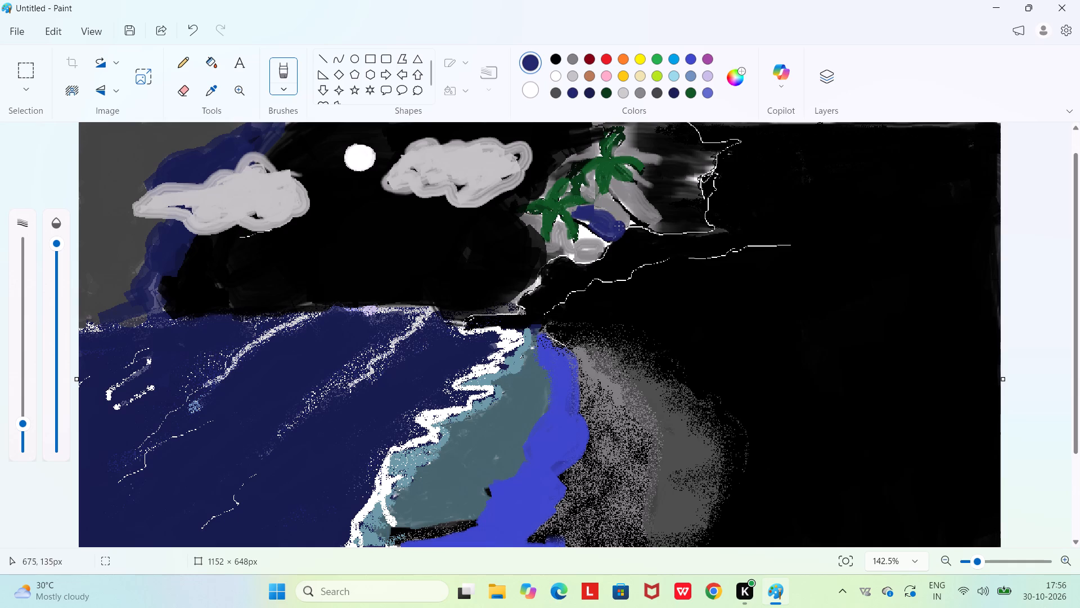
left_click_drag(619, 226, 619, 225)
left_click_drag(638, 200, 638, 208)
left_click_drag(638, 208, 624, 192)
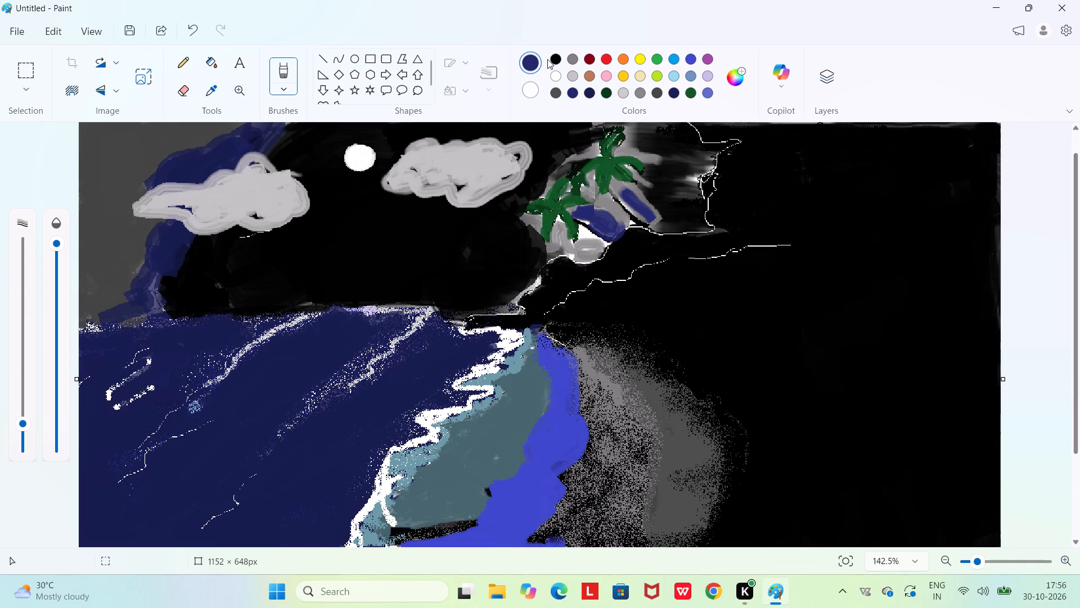
Paint black over the outer indigo patch and the grey areas around the upper palm's fronds.
left_click(555, 59)
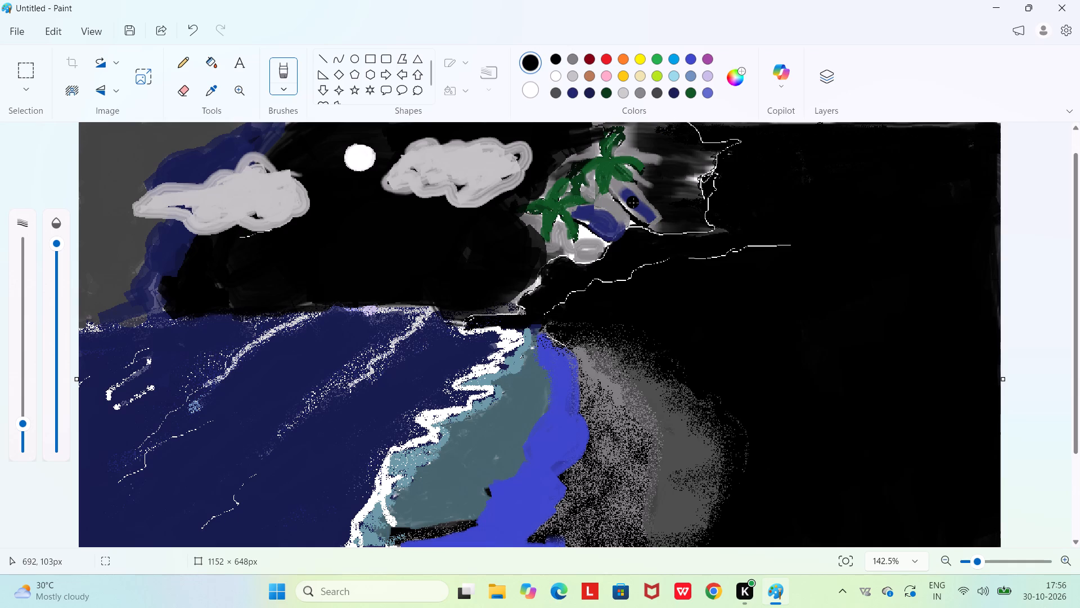
left_click_drag(633, 203, 623, 187)
left_click_drag(623, 187, 634, 208)
left_click_drag(634, 208, 637, 188)
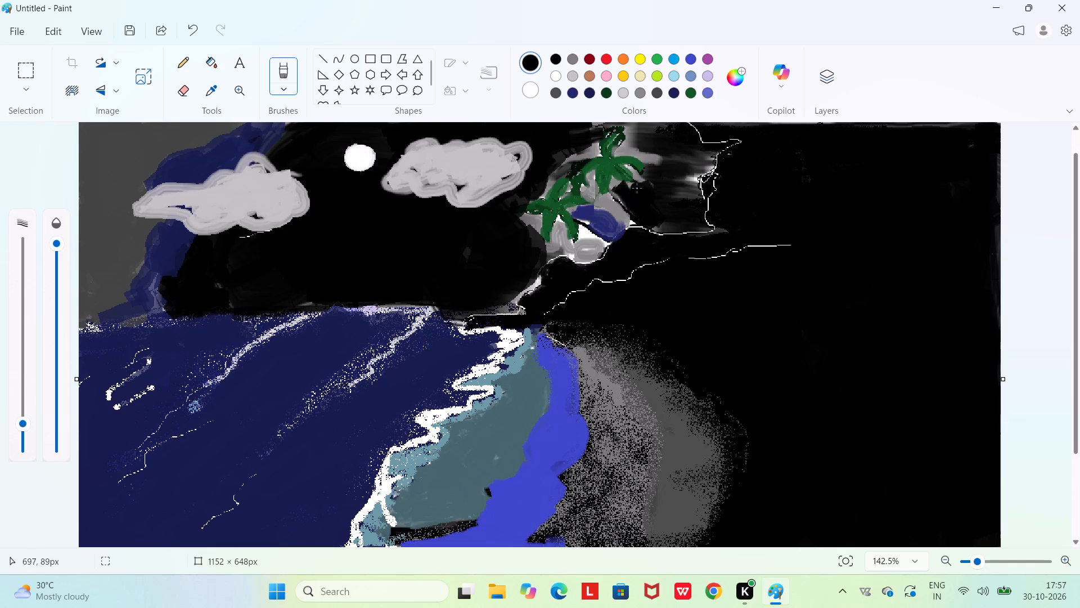
left_click_drag(637, 188, 669, 160)
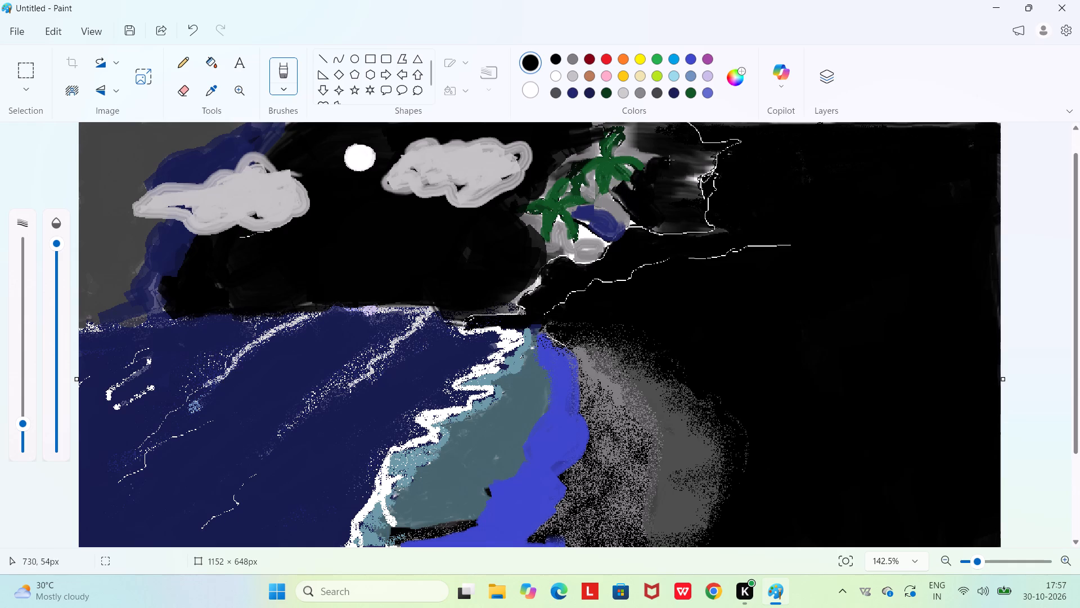
left_click_drag(669, 160, 625, 145)
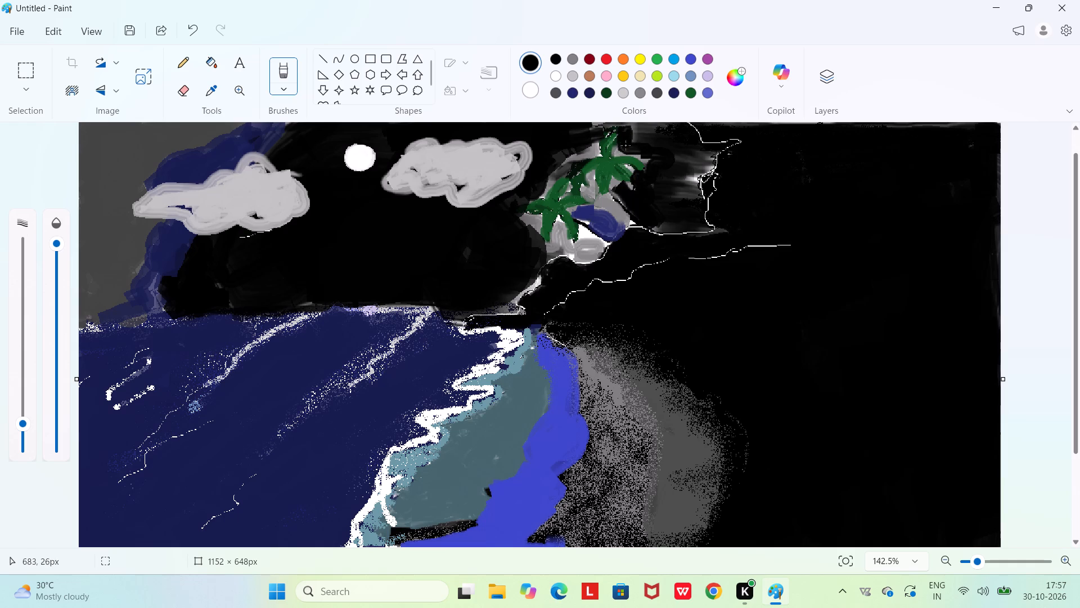
left_click_drag(625, 145, 629, 150)
left_click_drag(579, 155, 571, 158)
left_click_drag(571, 158, 599, 149)
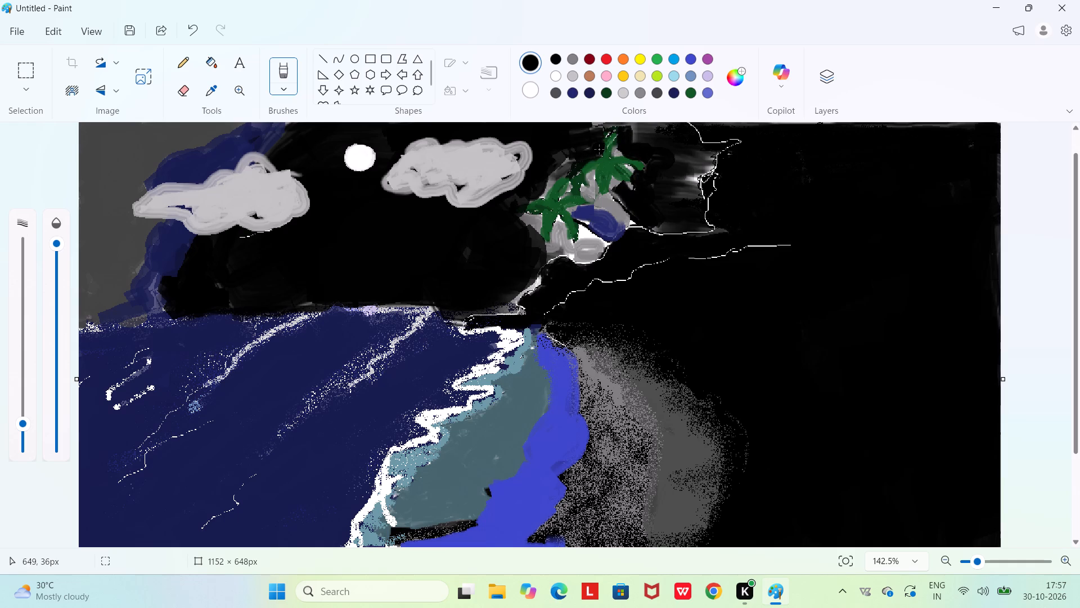
Paint black over the grey area below the upper palm and the indigo patch beside the lower palm.
left_click_drag(596, 176, 596, 169)
left_click_drag(596, 169, 620, 216)
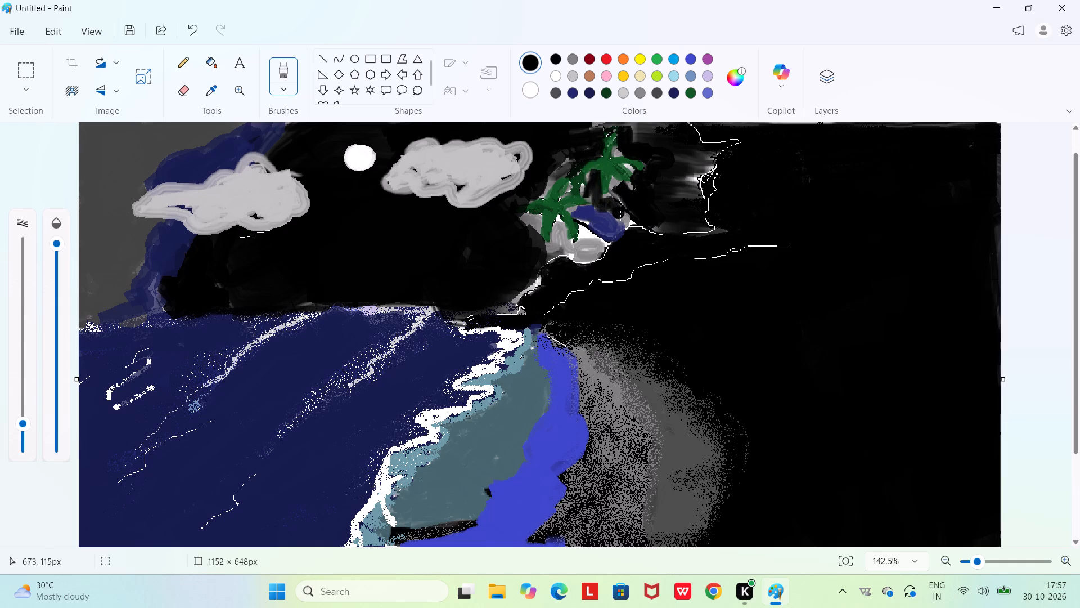
left_click_drag(620, 216, 606, 221)
left_click_drag(606, 221, 609, 212)
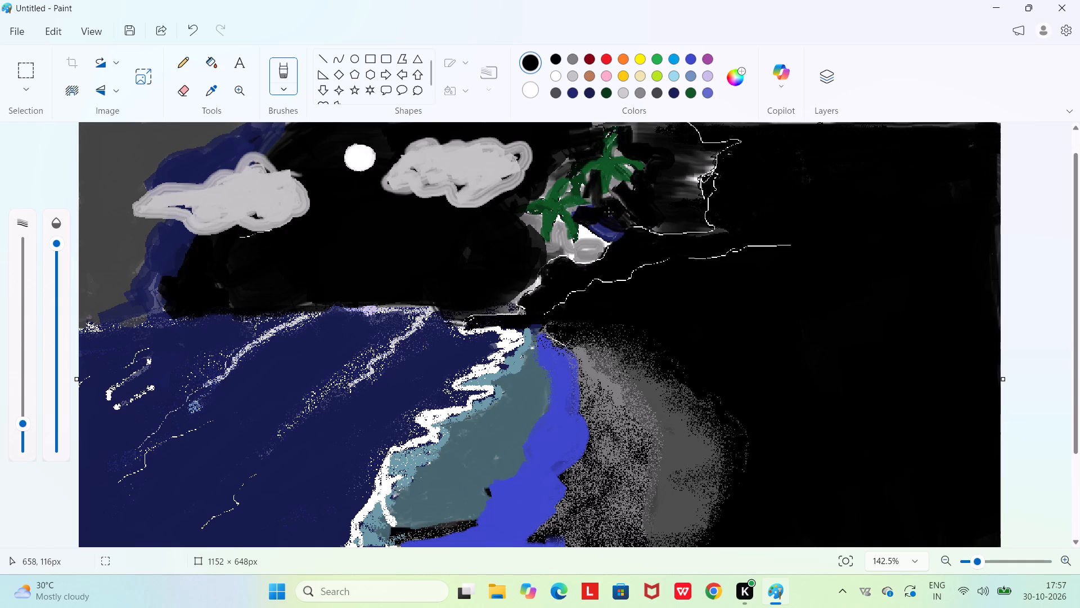
left_click_drag(609, 212, 615, 219)
left_click_drag(615, 219, 588, 195)
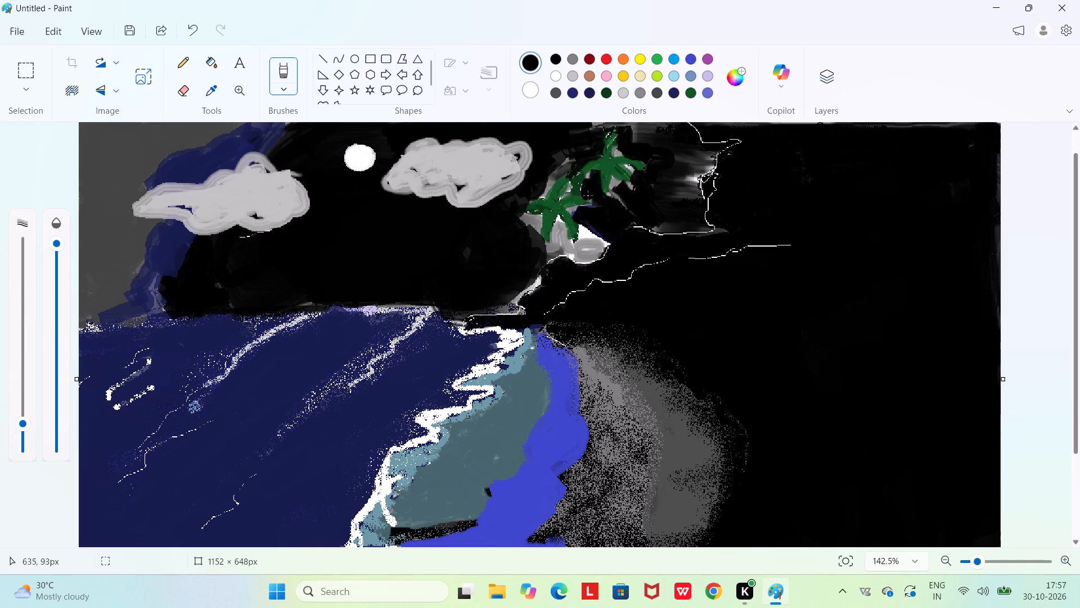
left_click_drag(588, 195, 600, 198)
Paint black over the grey and white patches around and below the lower palm and just beneath the upper palm.
left_click_drag(527, 229, 524, 222)
left_click_drag(524, 222, 529, 220)
left_click_drag(529, 220, 542, 229)
left_click_drag(542, 229, 531, 219)
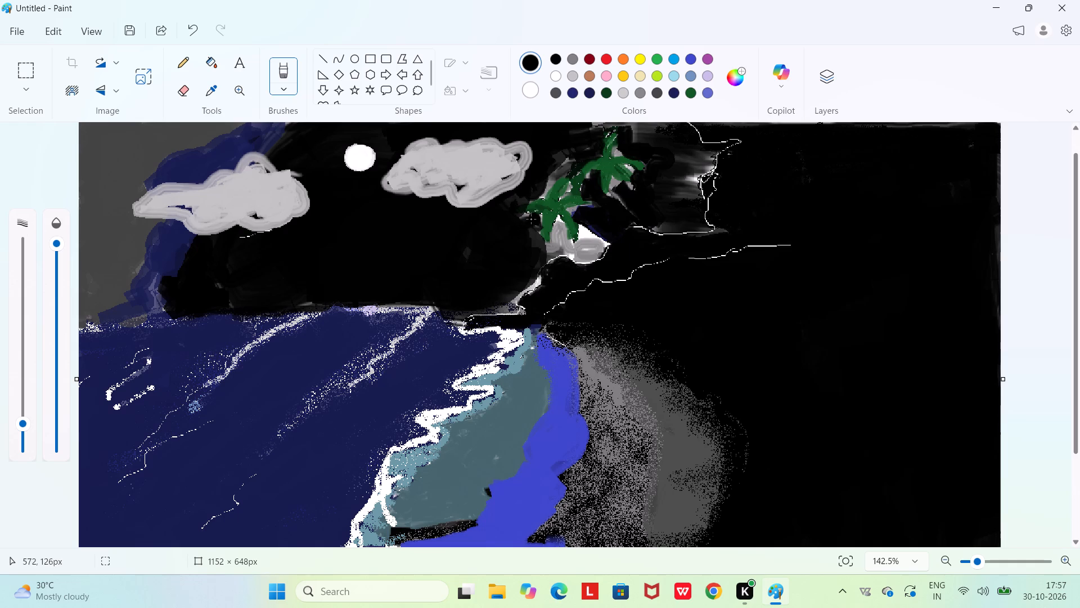
left_click_drag(531, 219, 560, 236)
left_click_drag(560, 236, 577, 258)
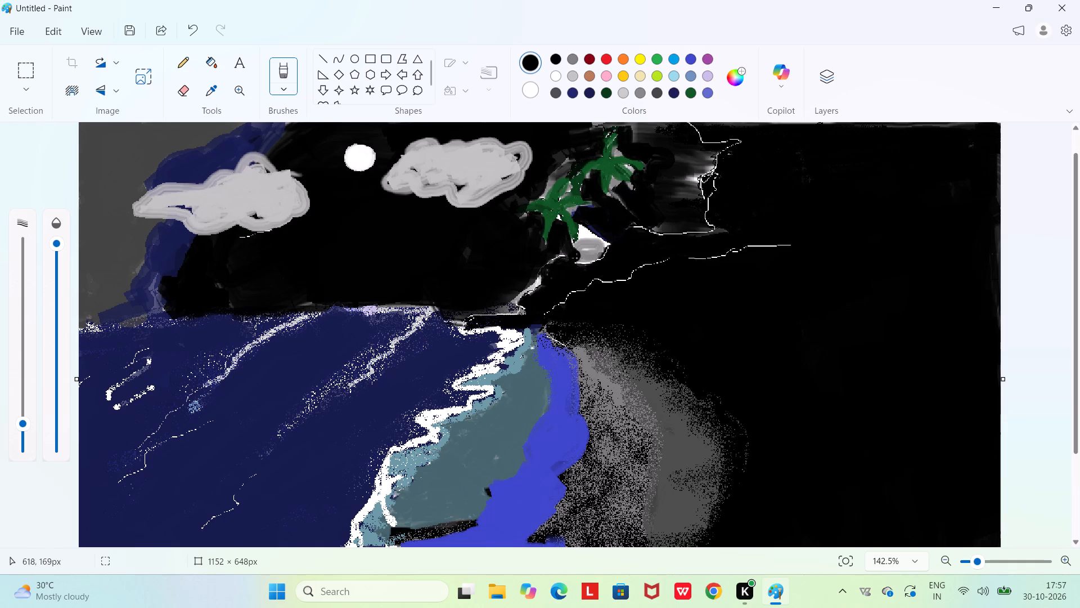
left_click_drag(577, 258, 598, 245)
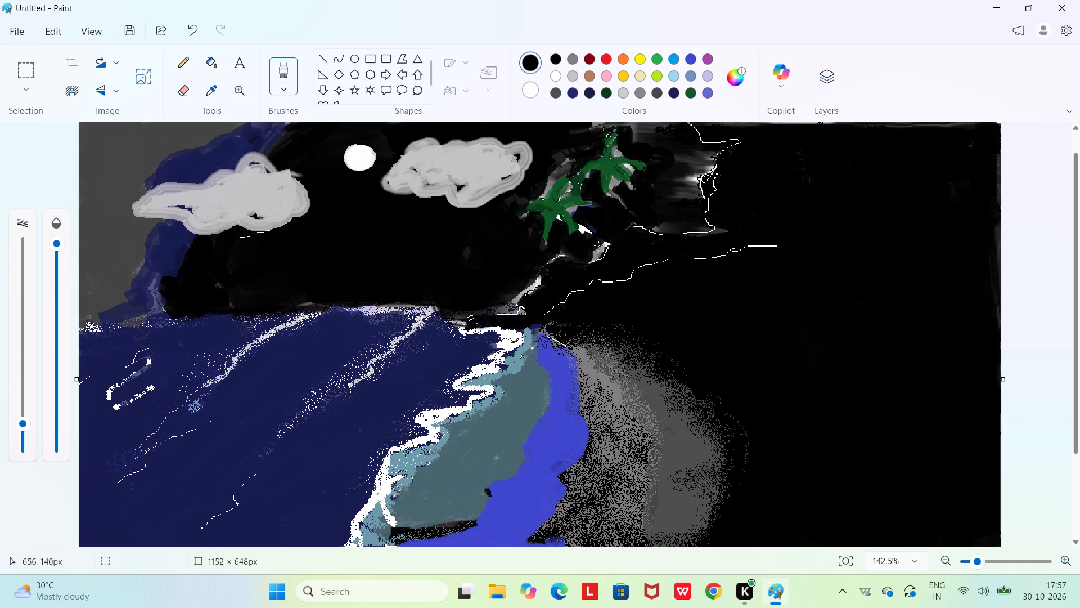
left_click_drag(598, 245, 572, 238)
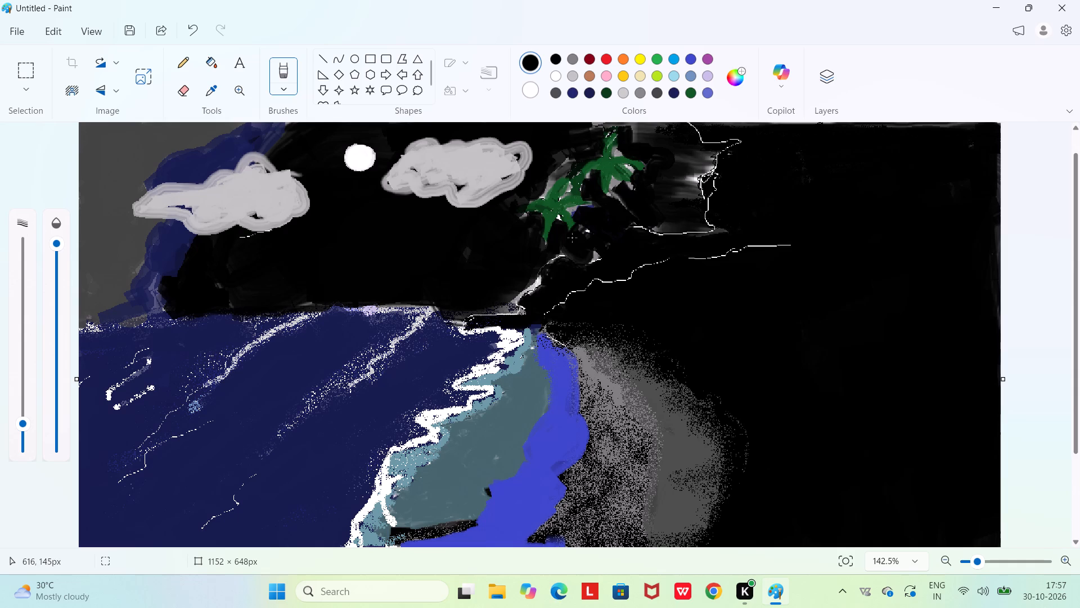
left_click_drag(572, 238, 589, 246)
left_click_drag(589, 246, 613, 228)
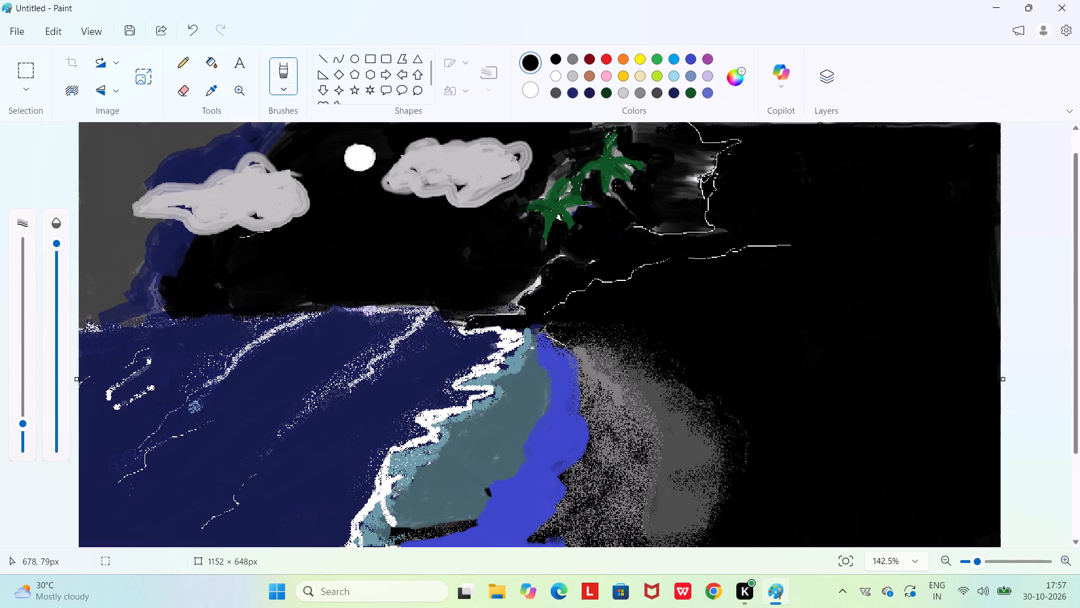
left_click_drag(613, 187, 623, 195)
Draw thin white trunks from both palms down to the cliff edges with the Calligraphy brush.
left_click(532, 84)
left_click(290, 88)
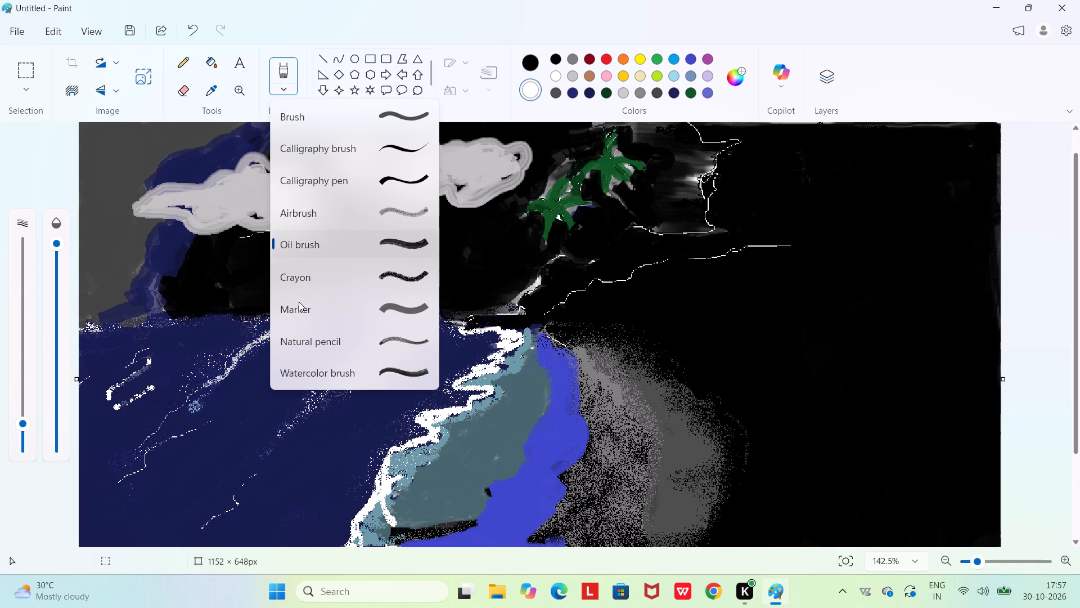
left_click(333, 153)
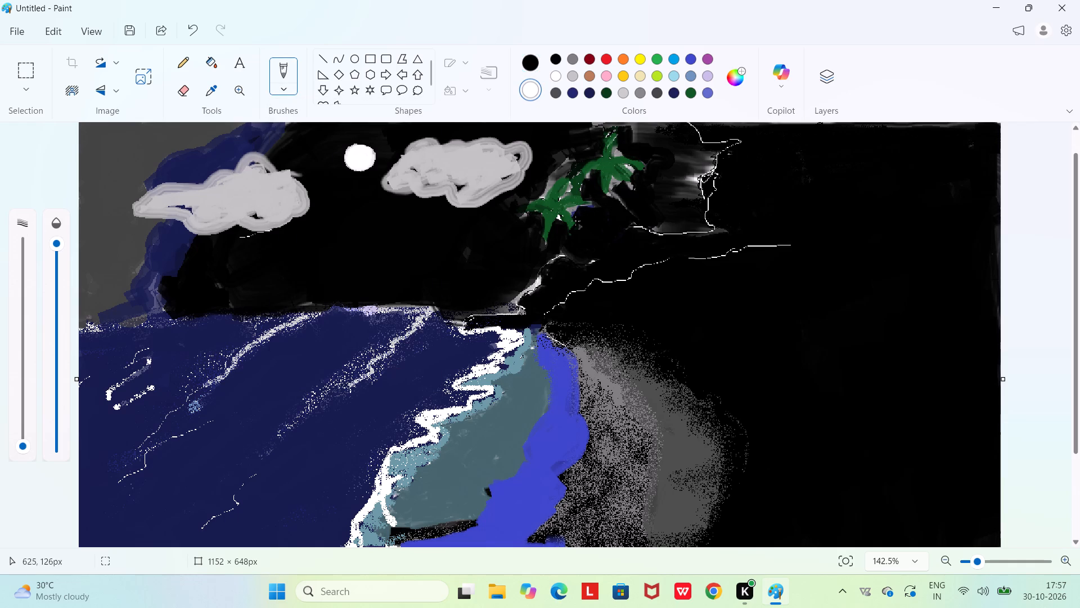
left_click_drag(571, 220, 602, 251)
left_click_drag(602, 251, 615, 275)
left_click_drag(623, 183, 661, 236)
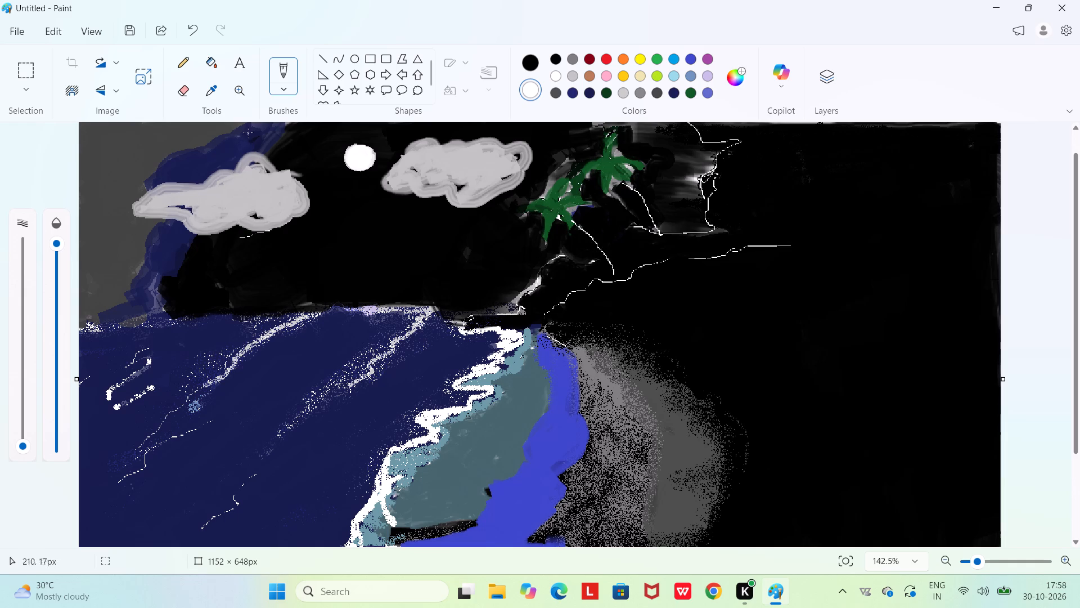
Trace a thin white line along the sea's horizon from the canvas edge to the top of the foam line.
left_click_drag(85, 329, 100, 330)
left_click_drag(100, 330, 181, 321)
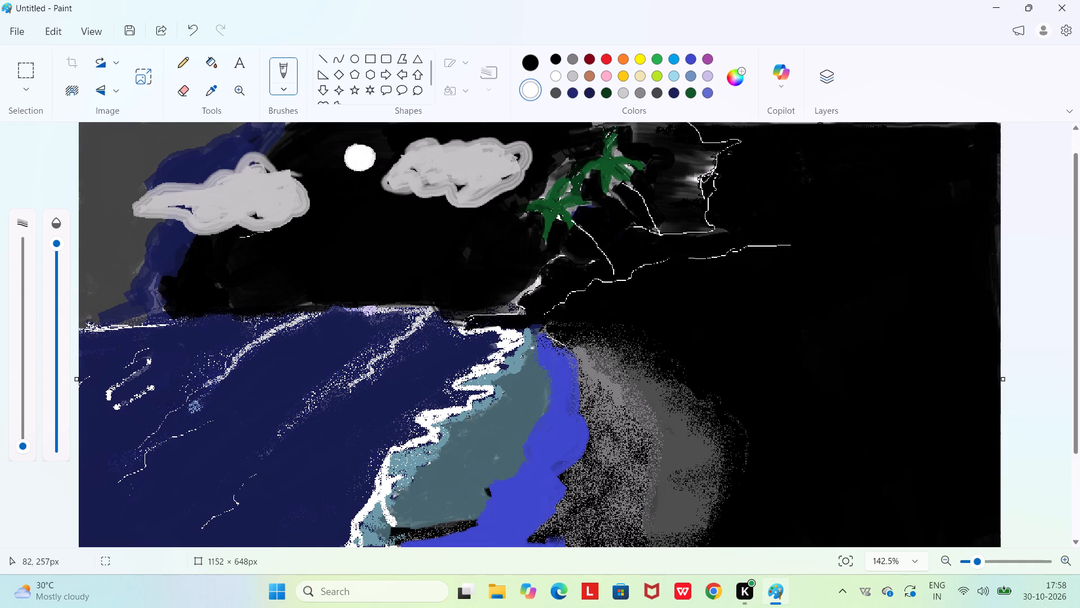
left_click_drag(181, 321, 236, 318)
left_click_drag(236, 318, 399, 312)
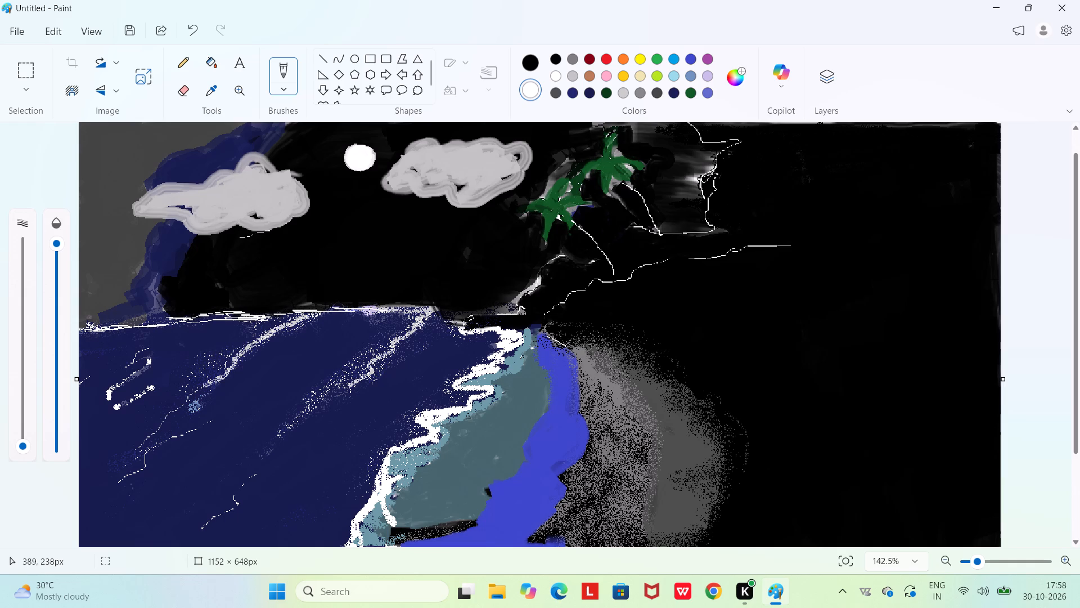
left_click_drag(399, 312, 457, 323)
left_click_drag(457, 323, 517, 336)
Add thin white strokes at the head of the shore and across the bright blue and teal shore bands.
left_click_drag(563, 328, 604, 332)
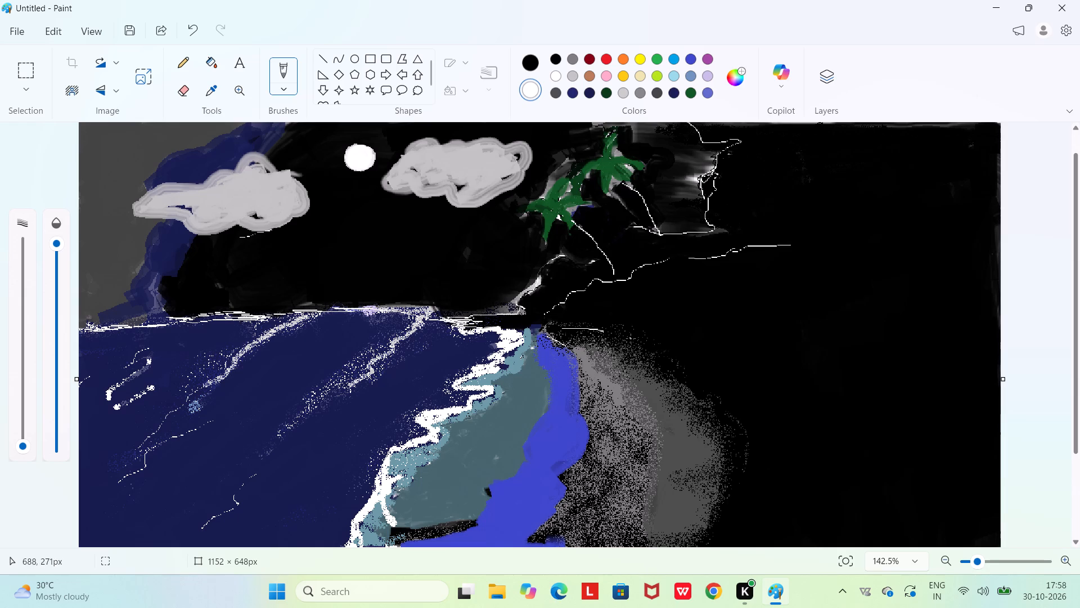
left_click_drag(631, 338, 547, 321)
left_click_drag(529, 325, 574, 360)
left_click_drag(586, 428, 528, 450)
left_click_drag(541, 482, 425, 578)
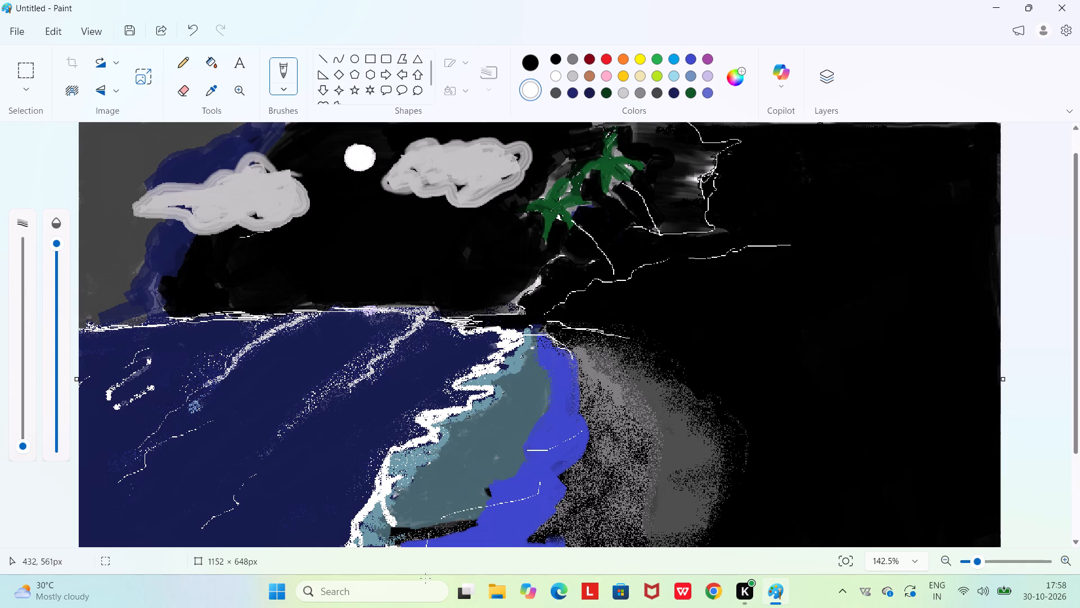
left_click_drag(425, 578, 343, 597)
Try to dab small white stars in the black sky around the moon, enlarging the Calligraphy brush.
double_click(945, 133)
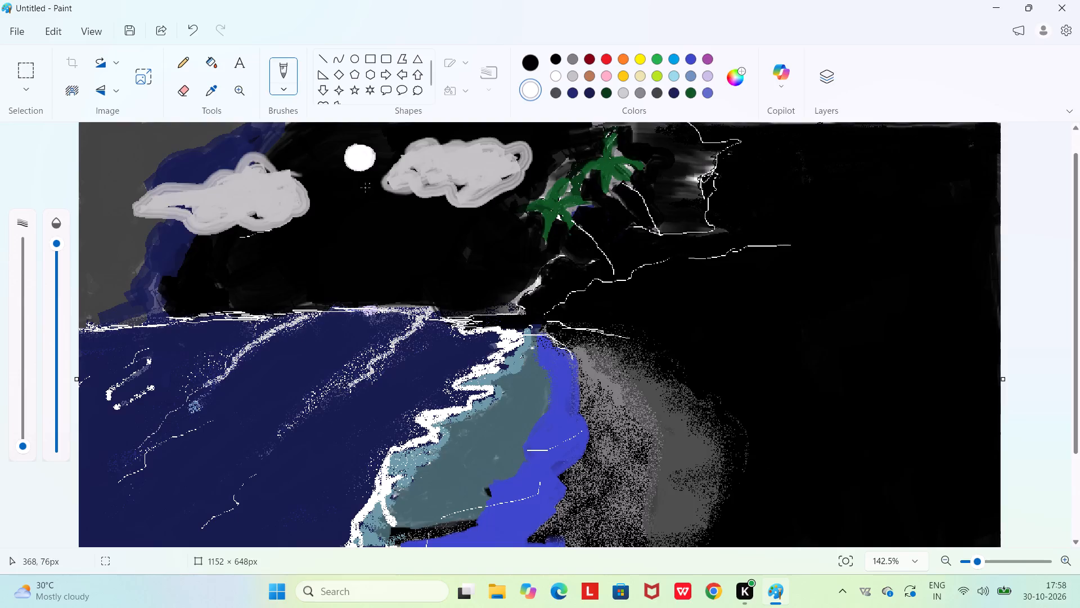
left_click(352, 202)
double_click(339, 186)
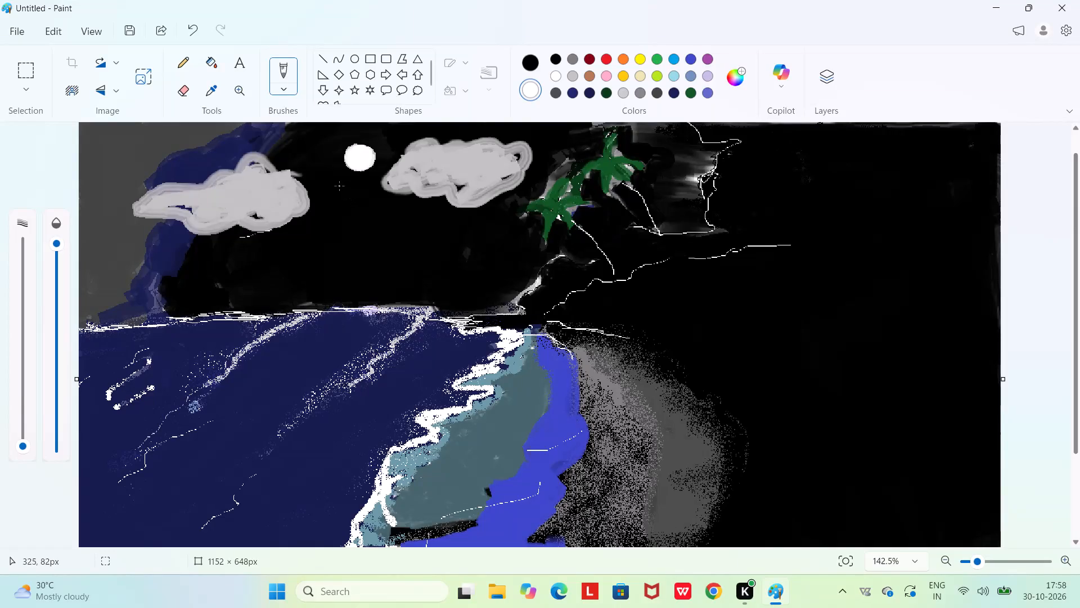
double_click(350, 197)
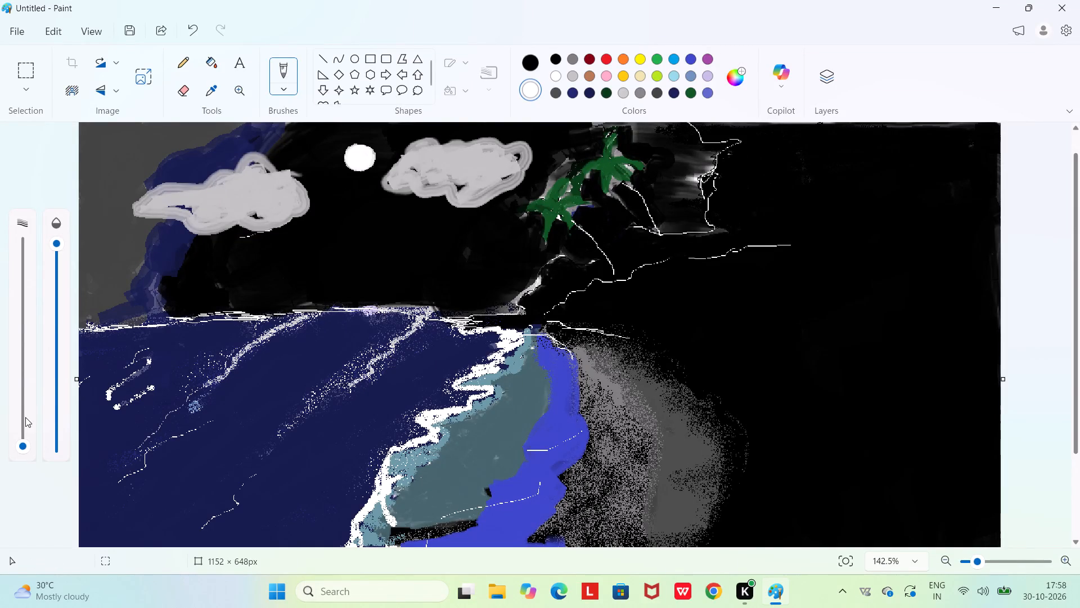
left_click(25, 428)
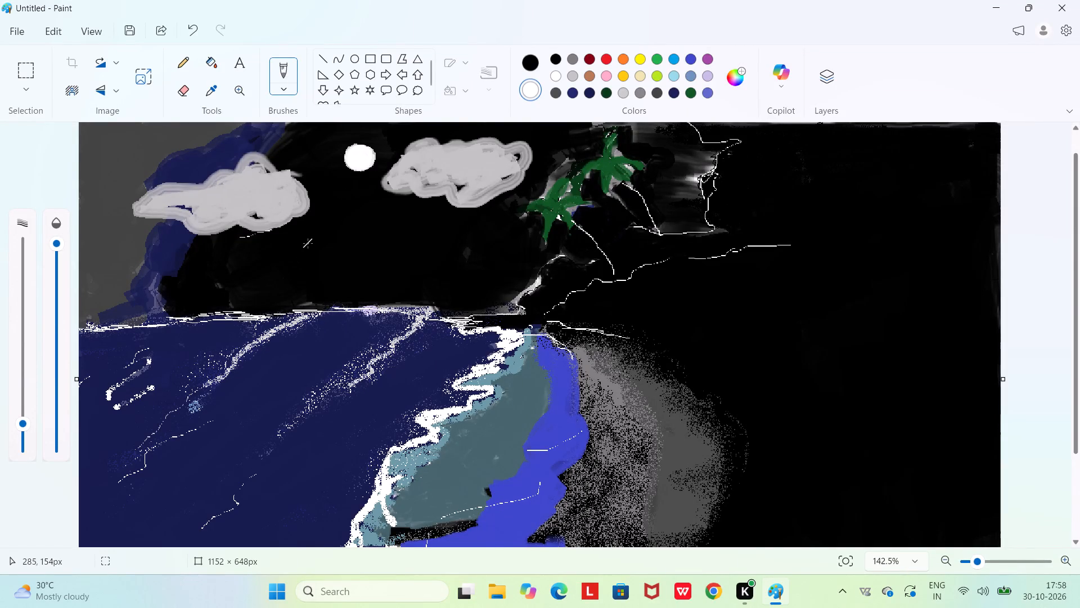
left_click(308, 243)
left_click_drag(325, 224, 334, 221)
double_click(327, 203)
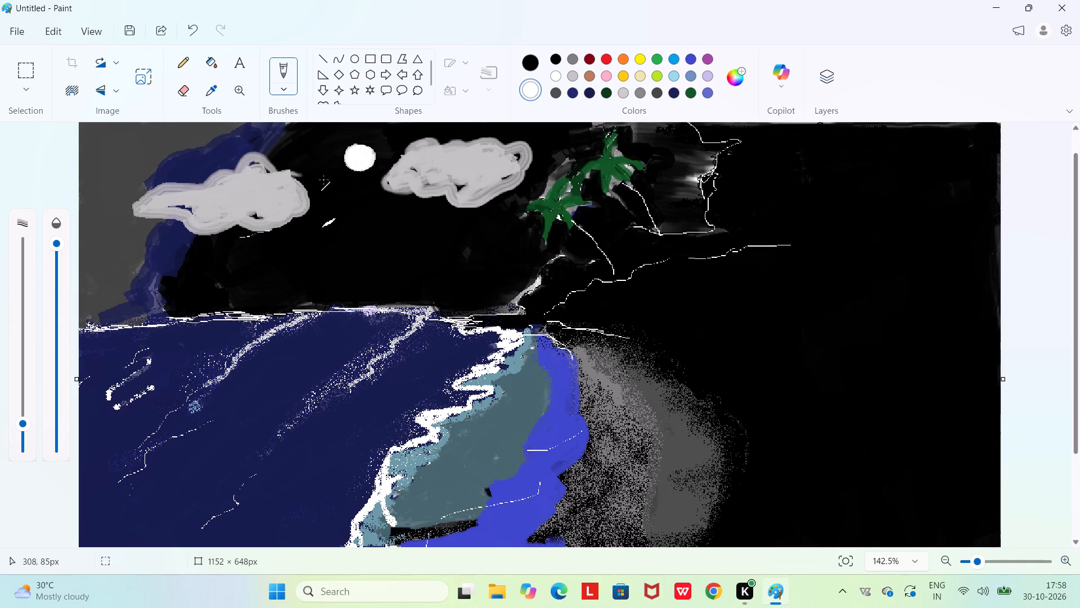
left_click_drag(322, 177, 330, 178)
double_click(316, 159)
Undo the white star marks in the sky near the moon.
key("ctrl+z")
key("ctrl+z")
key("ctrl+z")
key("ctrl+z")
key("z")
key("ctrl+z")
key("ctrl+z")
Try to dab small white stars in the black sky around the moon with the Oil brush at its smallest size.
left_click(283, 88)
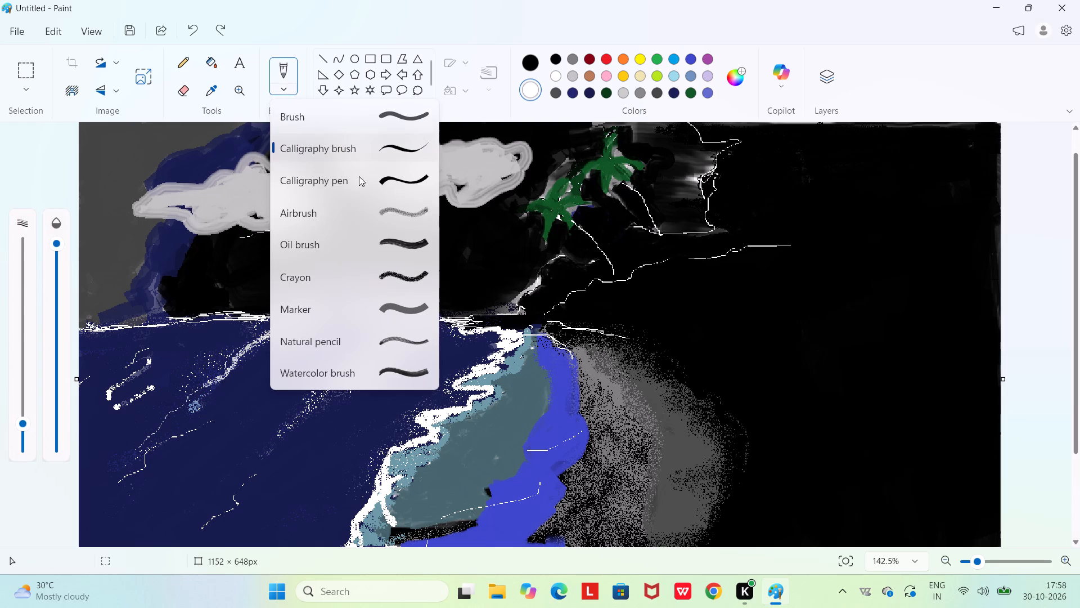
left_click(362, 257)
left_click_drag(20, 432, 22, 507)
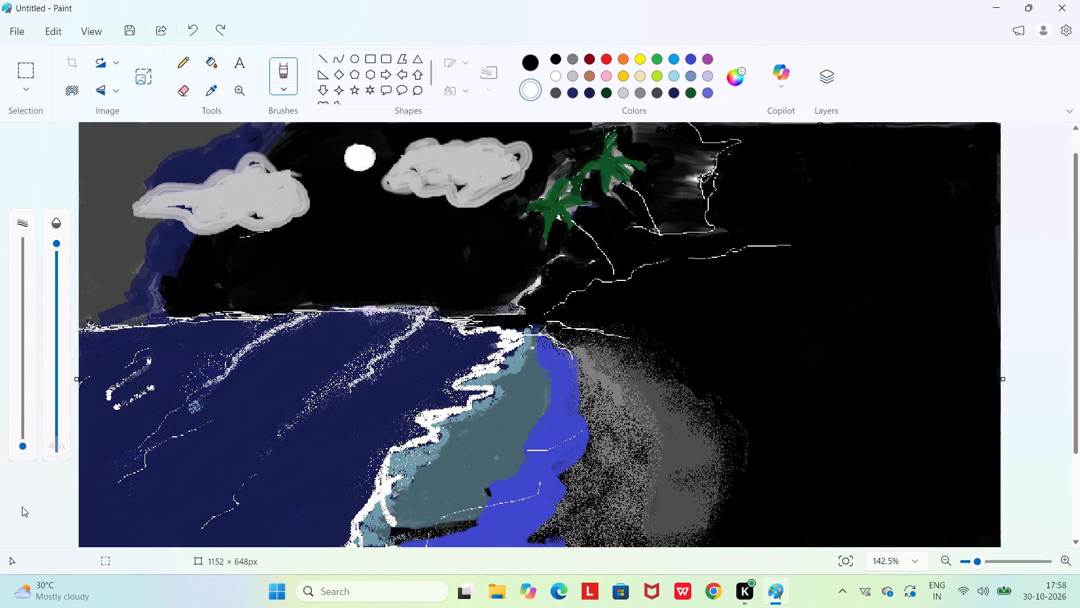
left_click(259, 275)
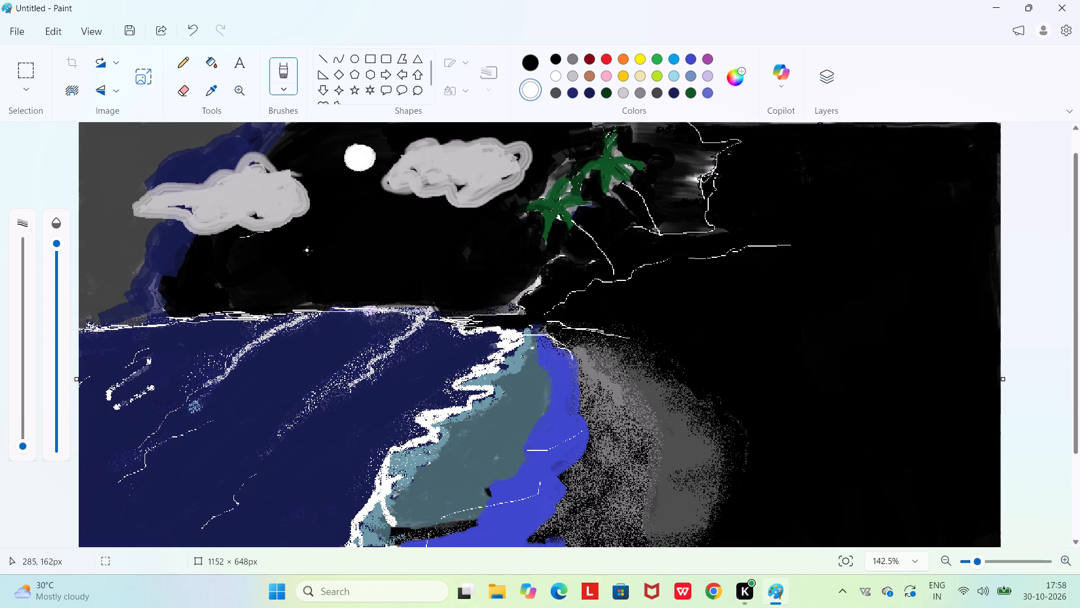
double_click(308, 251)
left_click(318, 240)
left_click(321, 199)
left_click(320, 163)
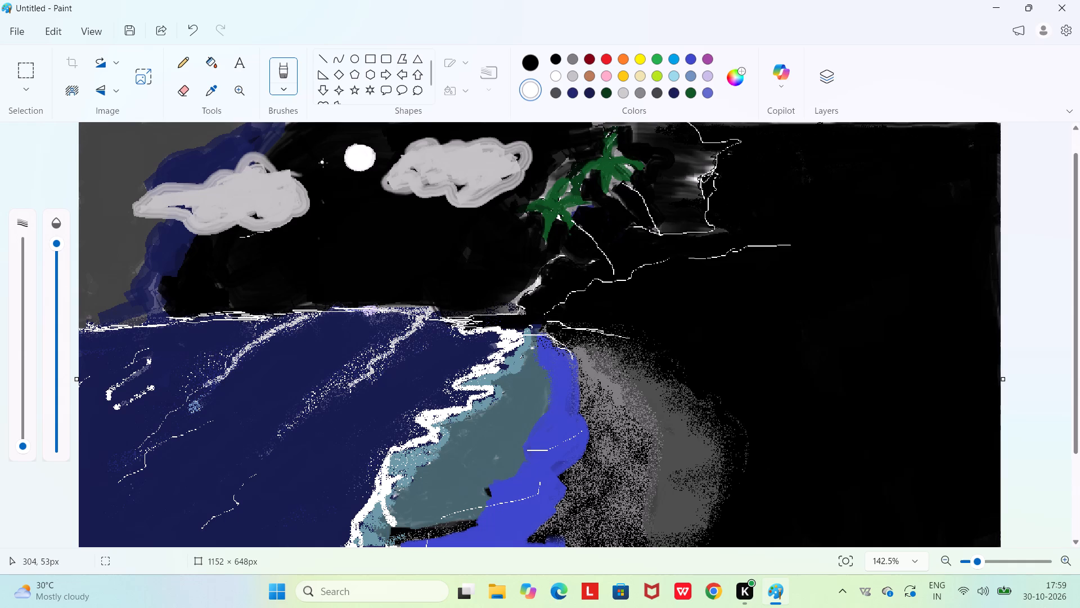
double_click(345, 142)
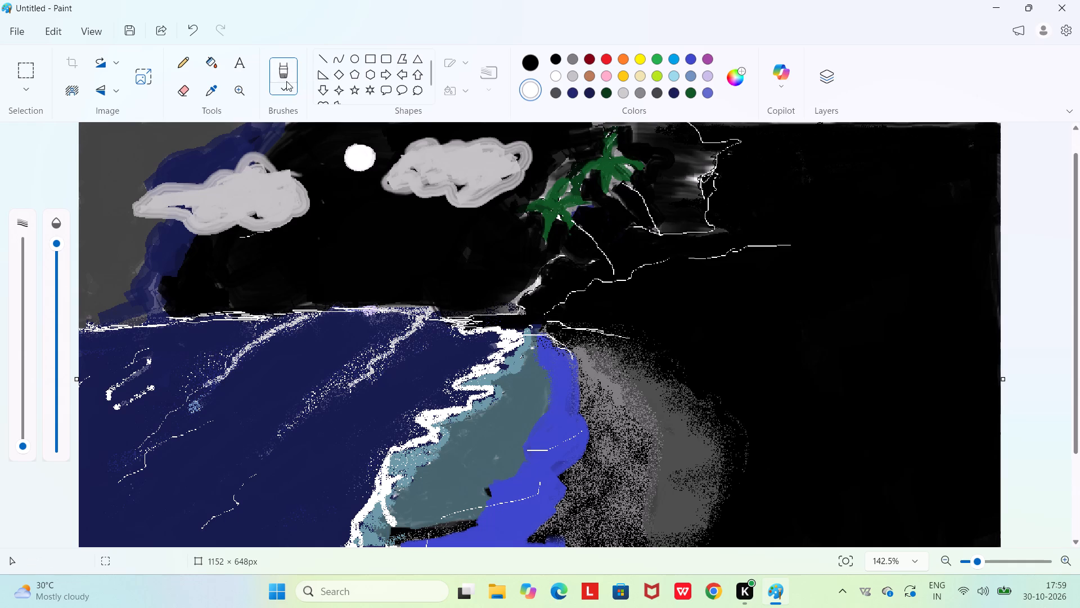
Use the standard Brush at its smallest size to dab tiny white stars beside the moon and below the cloud nearest the grey sky.
left_click(283, 86)
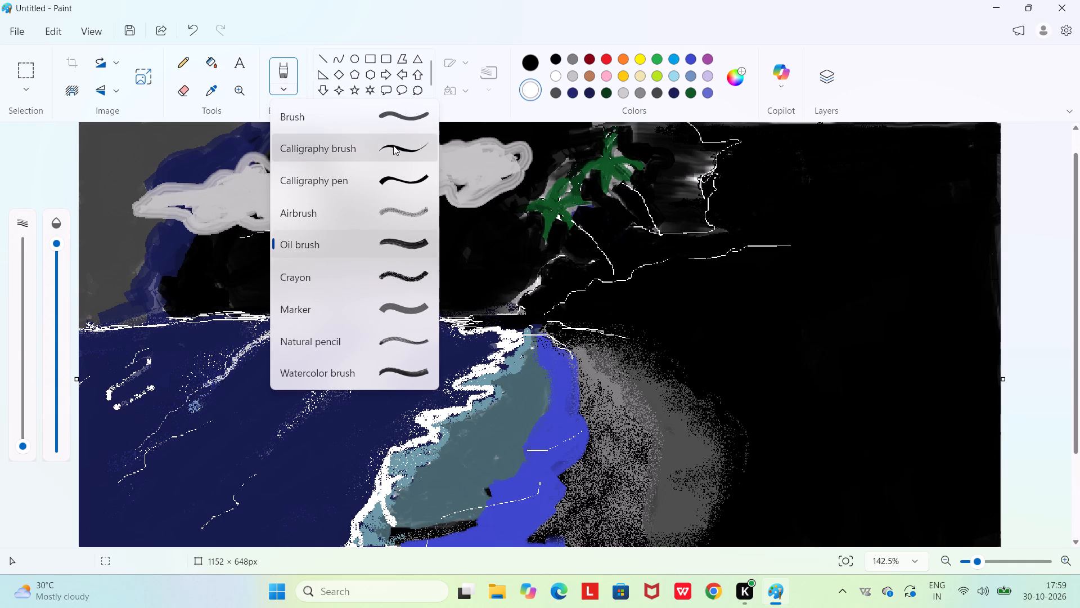
left_click(399, 116)
left_click(317, 145)
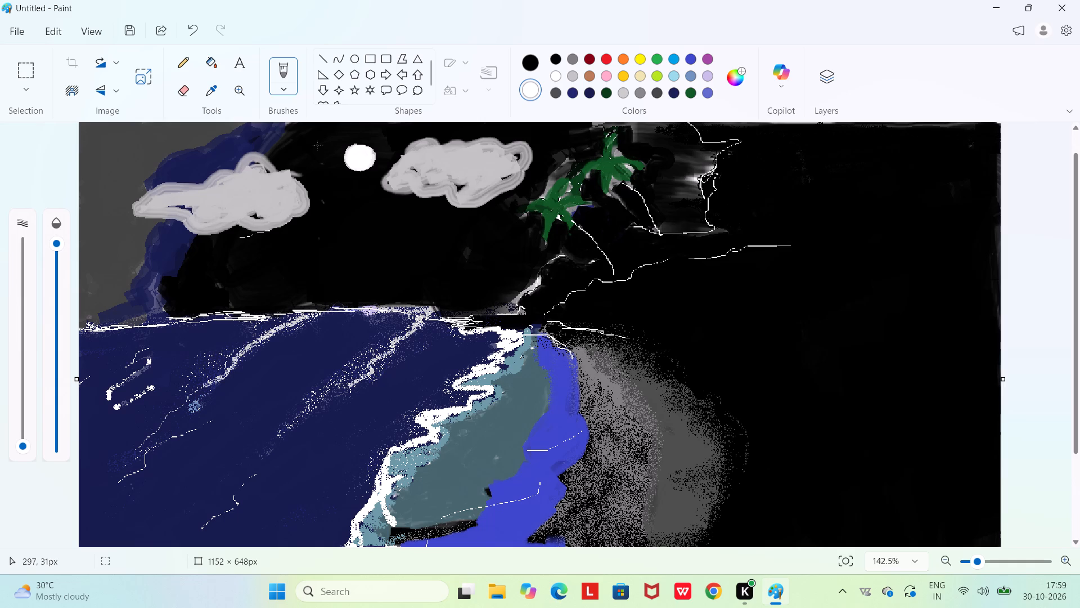
triple_click(318, 162)
double_click(249, 247)
left_click(224, 274)
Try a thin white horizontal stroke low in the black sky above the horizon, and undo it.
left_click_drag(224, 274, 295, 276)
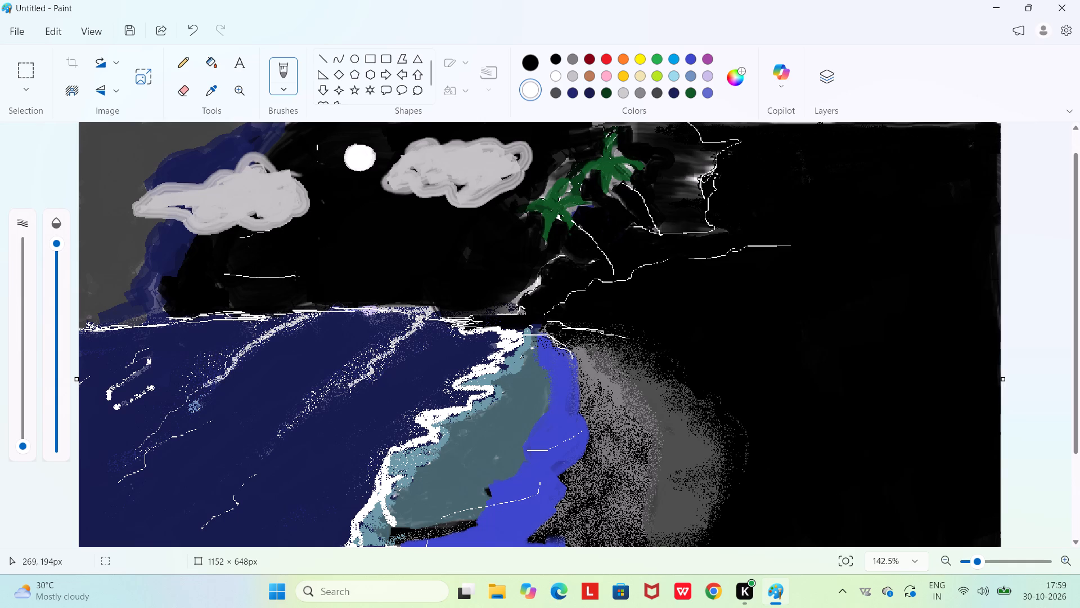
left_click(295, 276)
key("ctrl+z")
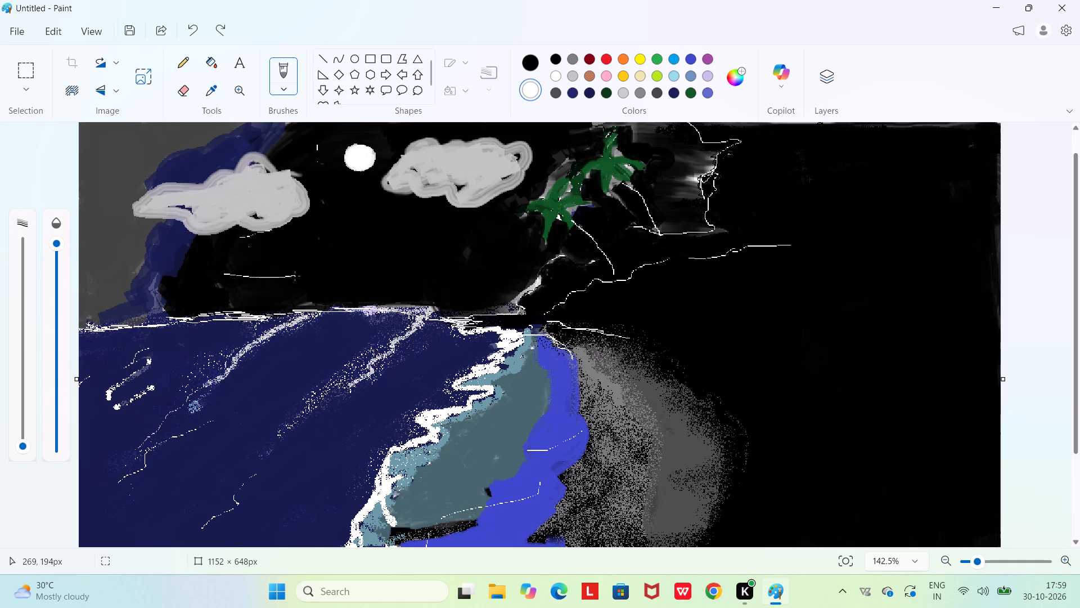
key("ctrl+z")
Dab tiny white stars in the black sky below the moon, down towards the horizon.
double_click(295, 276)
double_click(325, 265)
double_click(330, 238)
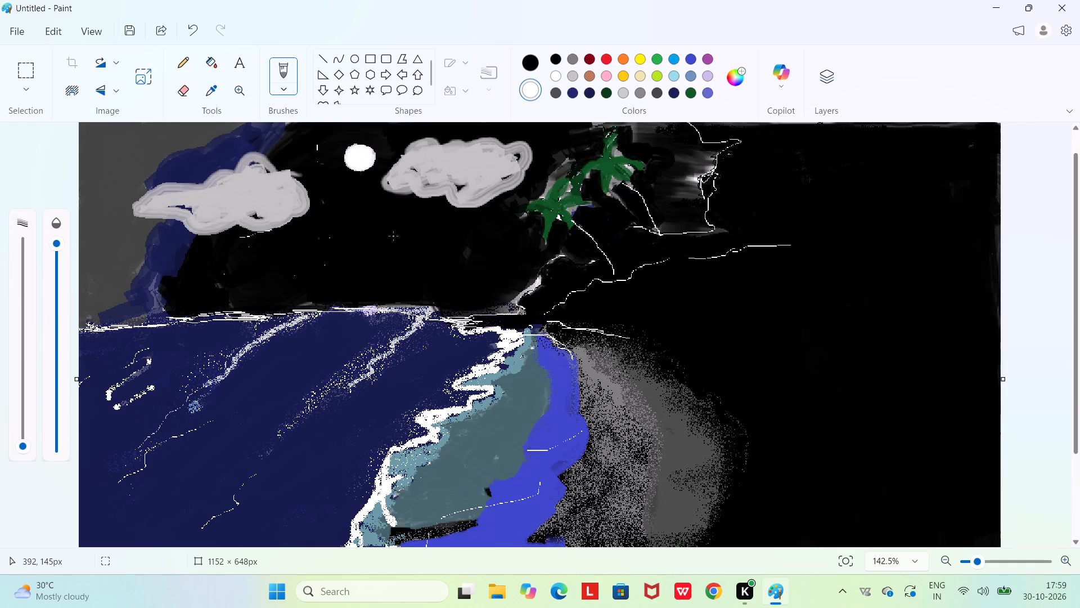
left_click(393, 236)
left_click(393, 236)
double_click(329, 199)
double_click(353, 200)
double_click(354, 255)
Scatter tiny white stars in the black sky around the cloud nearest the palms, from the horizon up to the palm fronds.
double_click(464, 264)
double_click(449, 229)
double_click(424, 287)
double_click(537, 238)
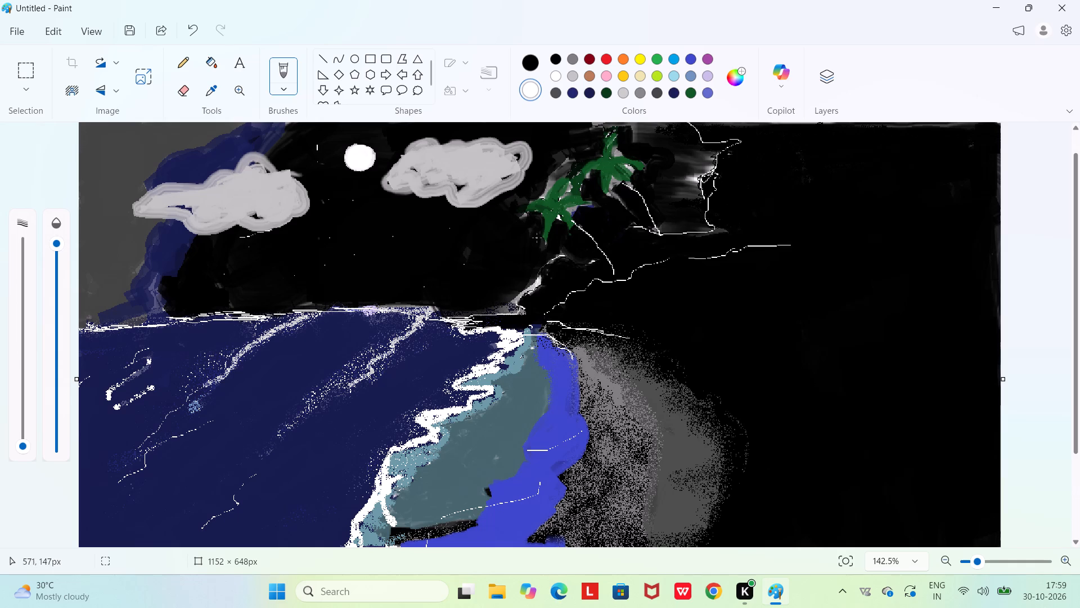
double_click(502, 230)
double_click(413, 223)
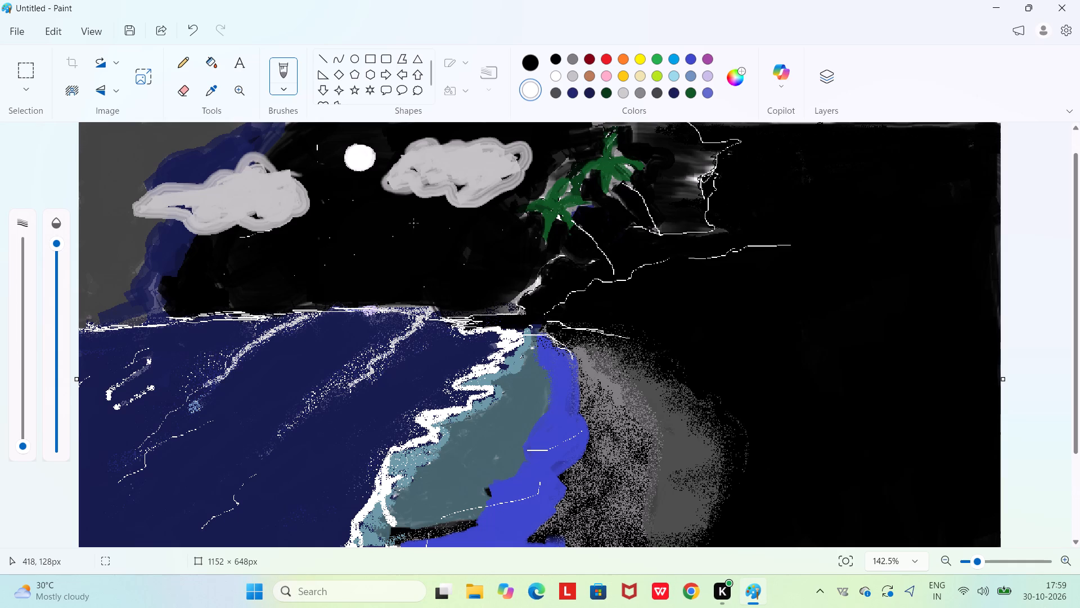
left_click(479, 204)
double_click(573, 138)
left_click(472, 139)
Dab tiny white stars in the grey sky beside the navy band.
triple_click(112, 161)
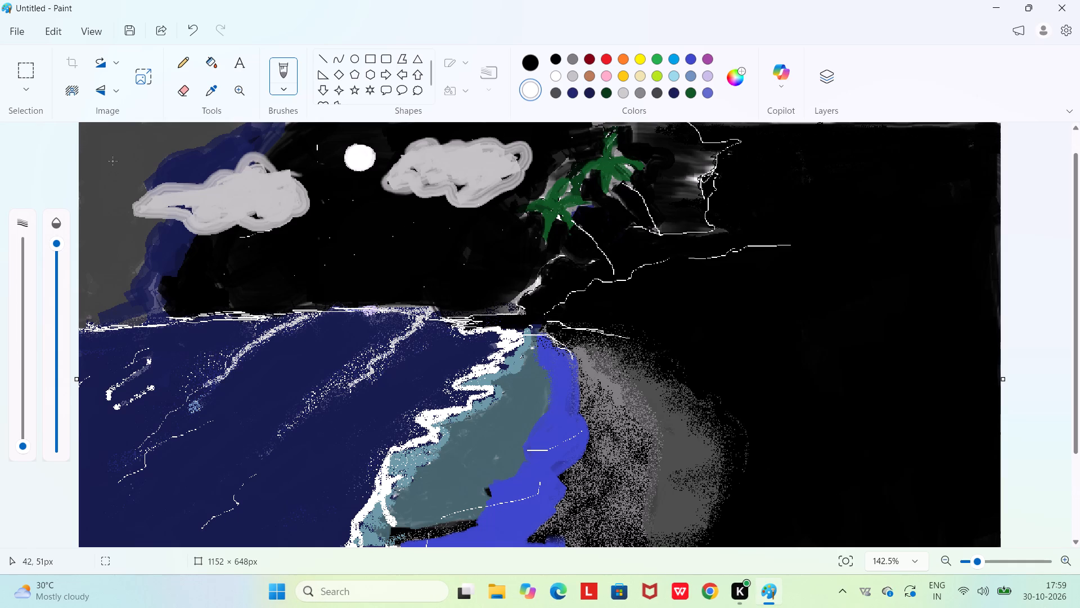
triple_click(112, 161)
left_click(112, 161)
triple_click(112, 161)
left_click(112, 161)
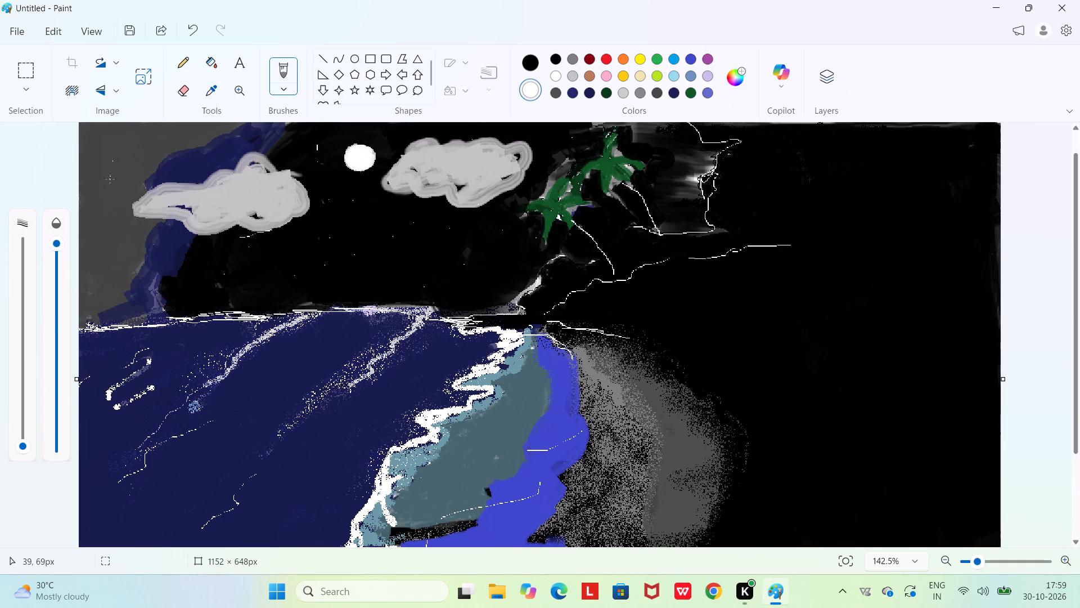
triple_click(105, 185)
triple_click(105, 185)
Enlarge the brush slightly and dab brighter white stars across the grey sky and the navy band above the cloud.
left_click_drag(22, 442, 23, 437)
double_click(107, 231)
triple_click(114, 196)
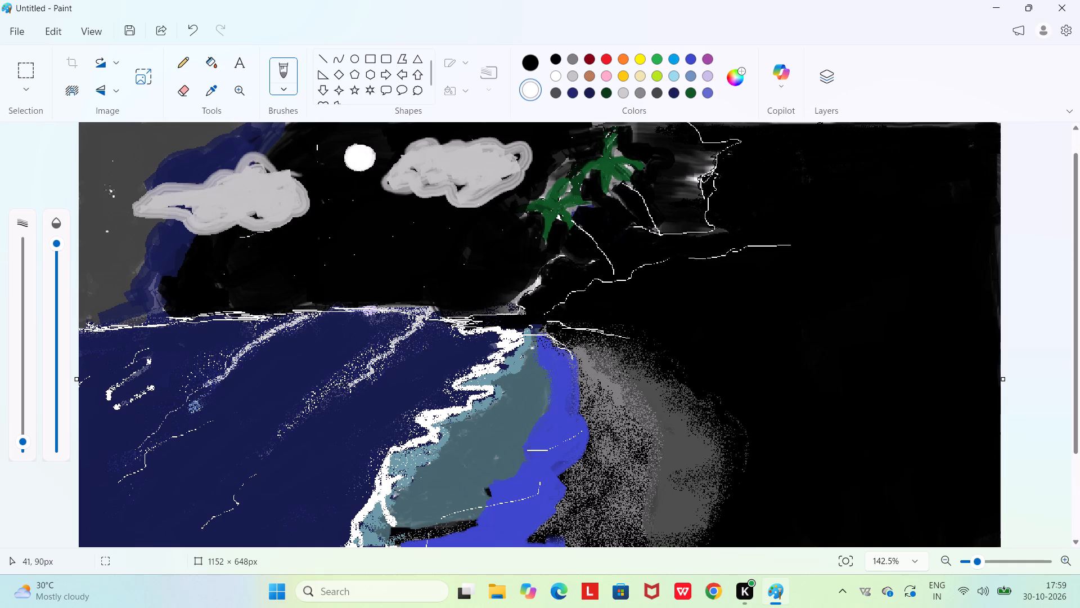
double_click(102, 185)
double_click(125, 155)
triple_click(166, 150)
triple_click(191, 163)
triple_click(211, 139)
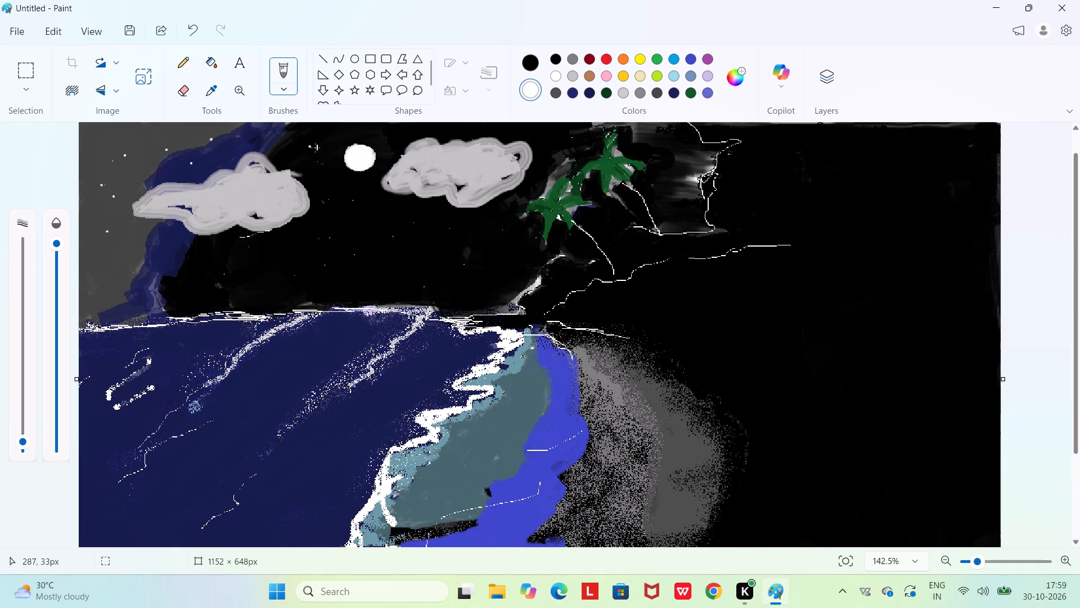
Add brighter white stars in the black sky between the cloud and the moon and just below the moon.
triple_click(322, 146)
double_click(320, 180)
double_click(317, 150)
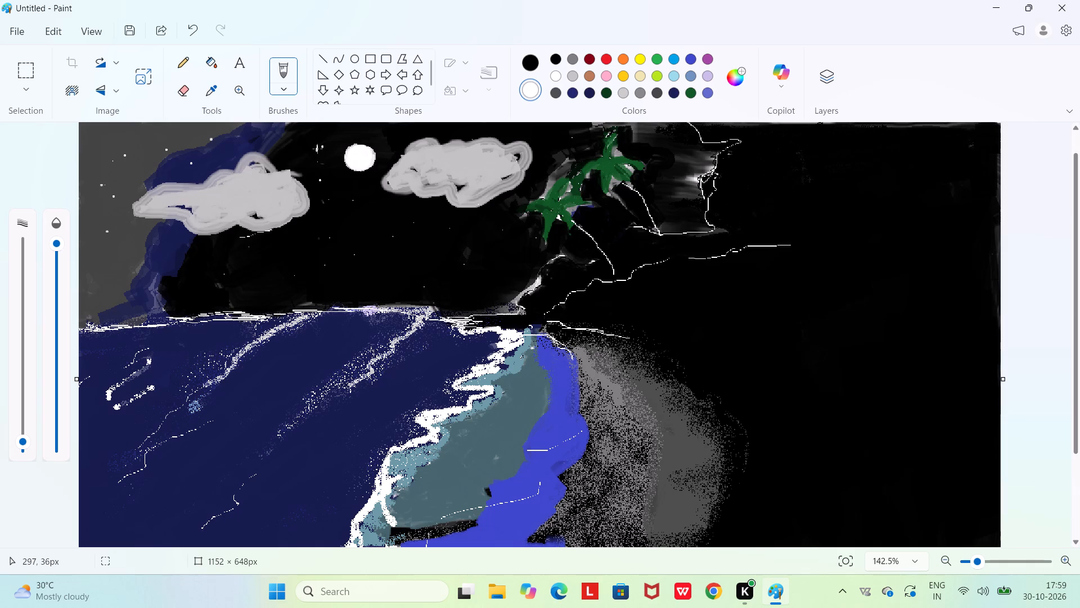
double_click(318, 147)
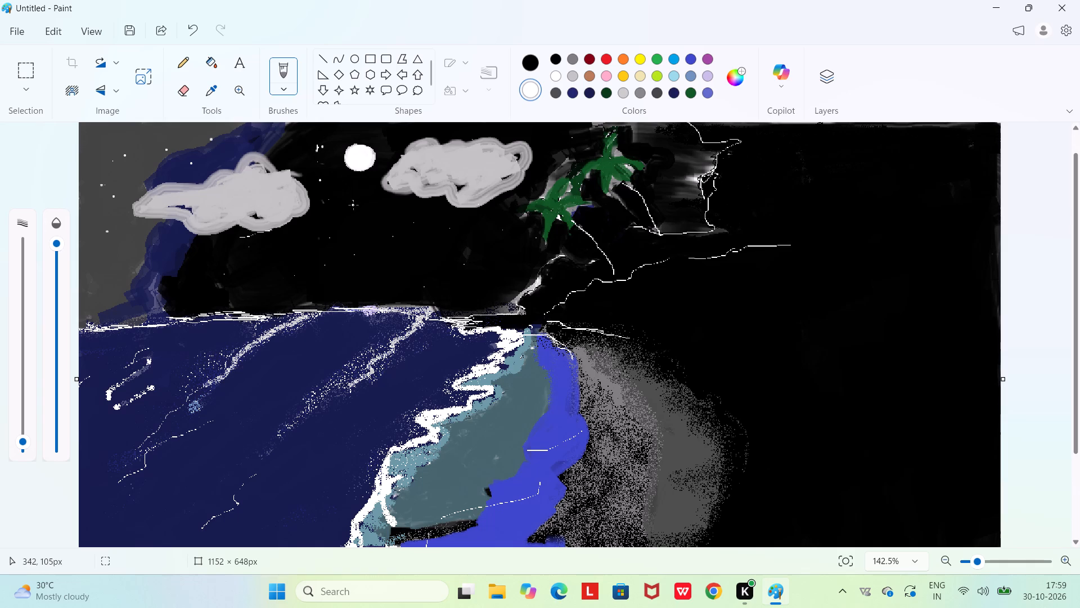
left_click(353, 200)
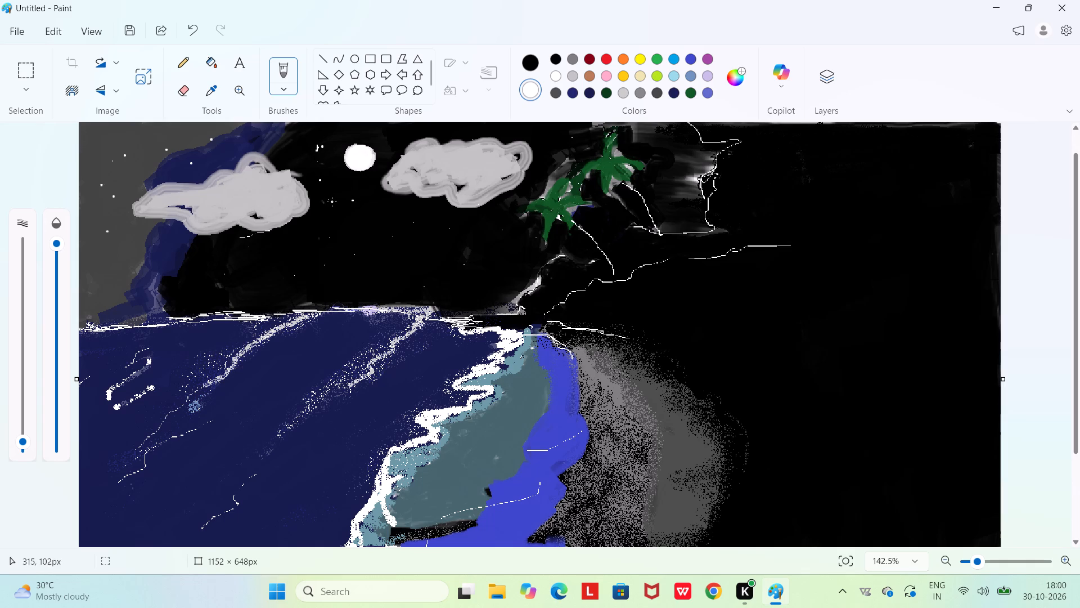
left_click(332, 202)
Dab brighter white stars in the lower black sky above the horizon, below the clouds and beside the palm fronds.
left_click(330, 236)
left_click(281, 268)
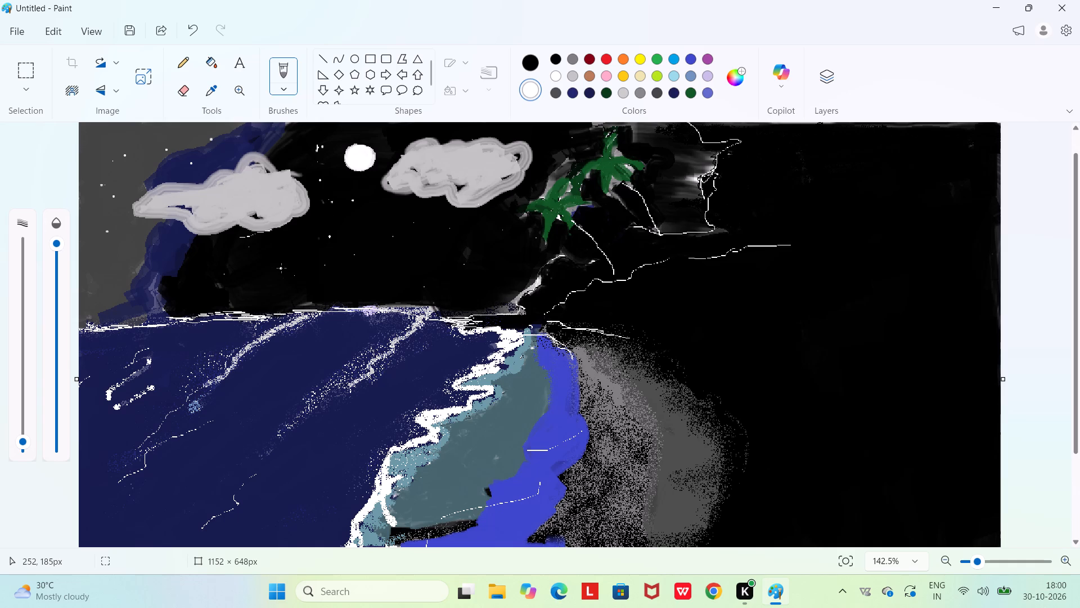
left_click(281, 268)
left_click(498, 263)
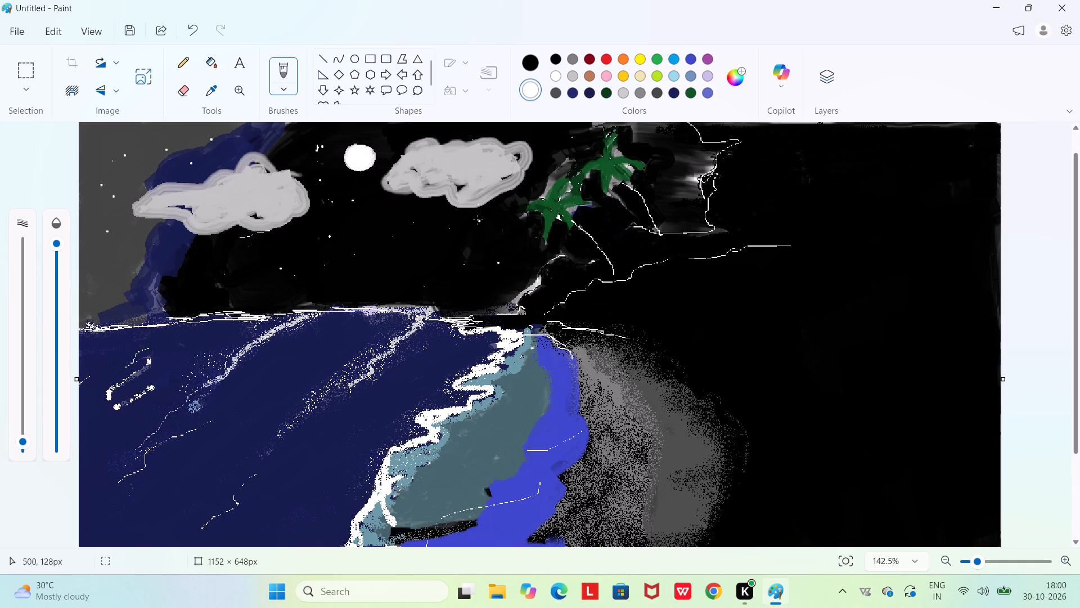
left_click(470, 219)
left_click(552, 146)
Dab small white stars around the green palm fronds and in the dark sky beside the upper palm's trunk.
left_click(559, 172)
left_click(541, 183)
left_click(655, 140)
left_click(631, 133)
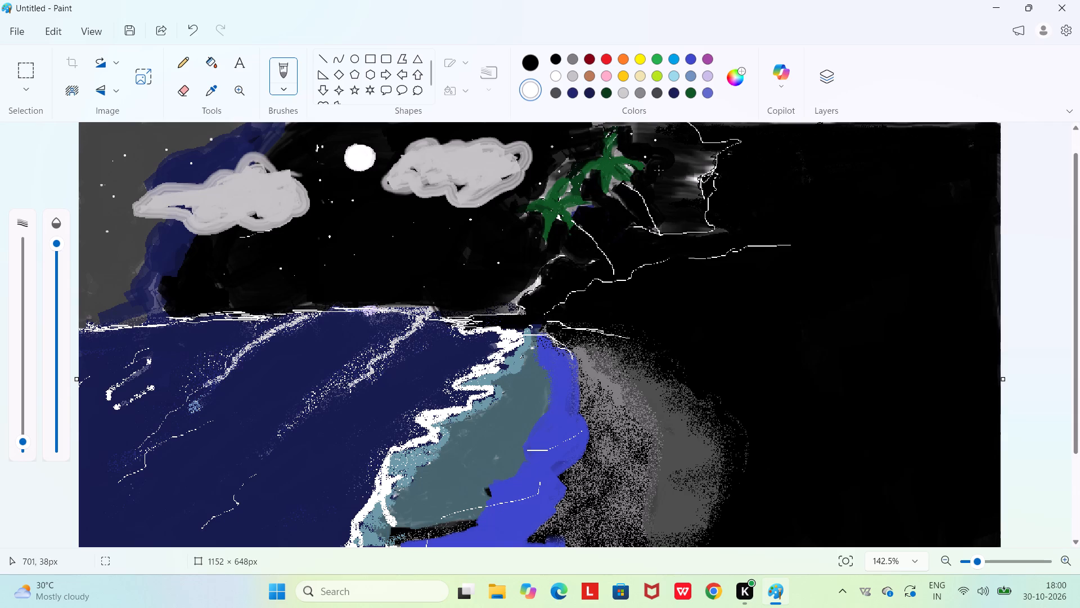
left_click(669, 174)
left_click(702, 138)
left_click(669, 215)
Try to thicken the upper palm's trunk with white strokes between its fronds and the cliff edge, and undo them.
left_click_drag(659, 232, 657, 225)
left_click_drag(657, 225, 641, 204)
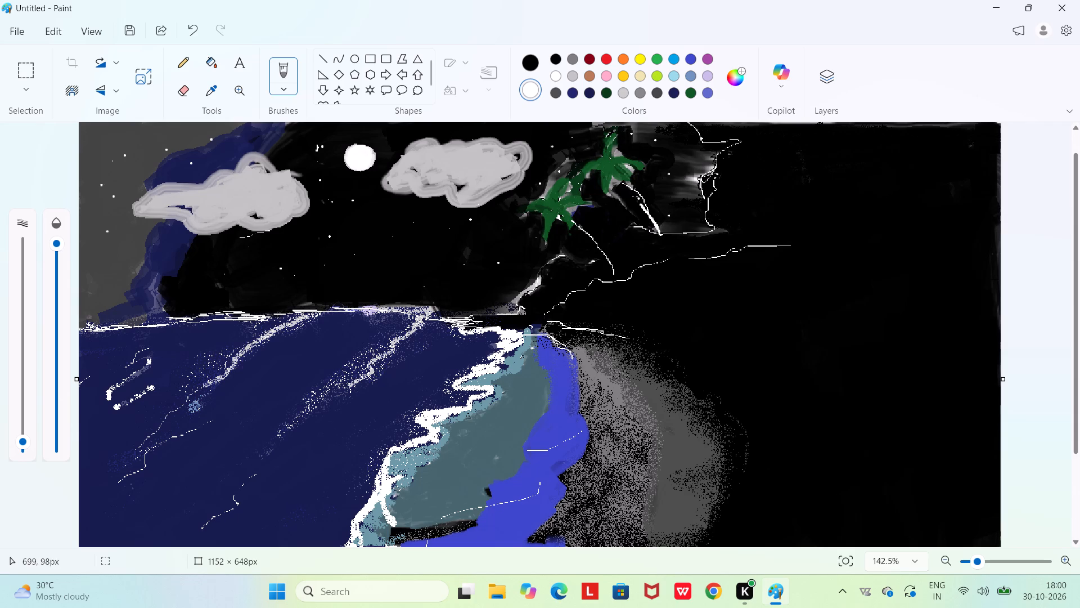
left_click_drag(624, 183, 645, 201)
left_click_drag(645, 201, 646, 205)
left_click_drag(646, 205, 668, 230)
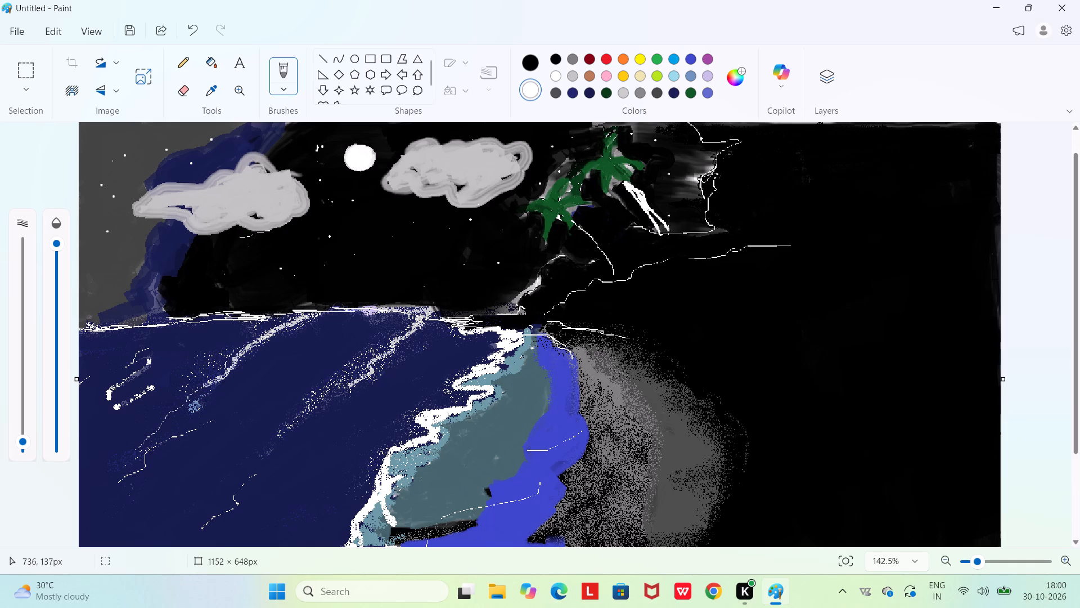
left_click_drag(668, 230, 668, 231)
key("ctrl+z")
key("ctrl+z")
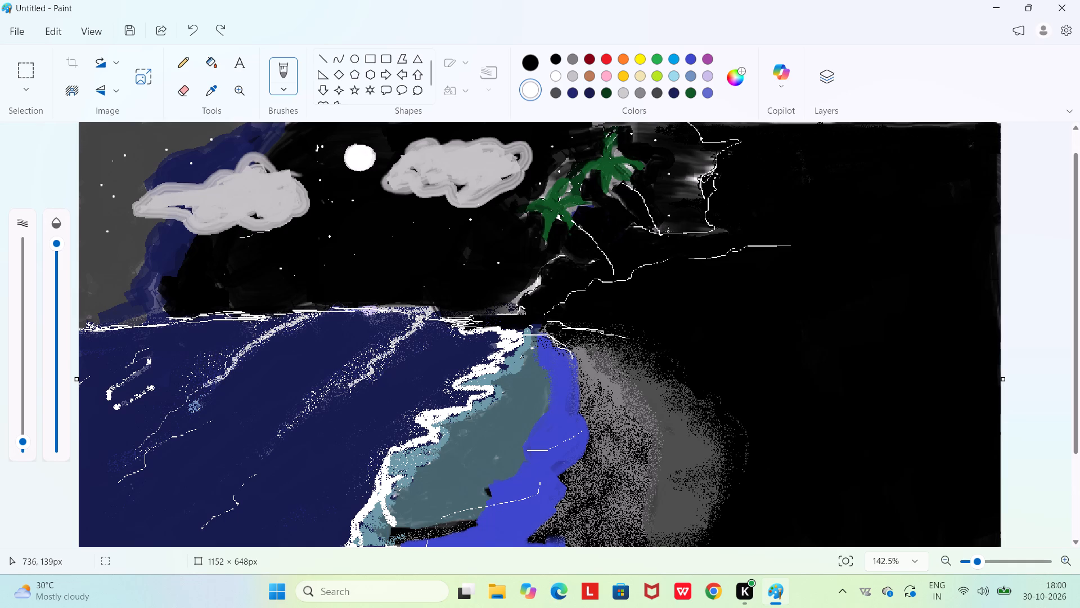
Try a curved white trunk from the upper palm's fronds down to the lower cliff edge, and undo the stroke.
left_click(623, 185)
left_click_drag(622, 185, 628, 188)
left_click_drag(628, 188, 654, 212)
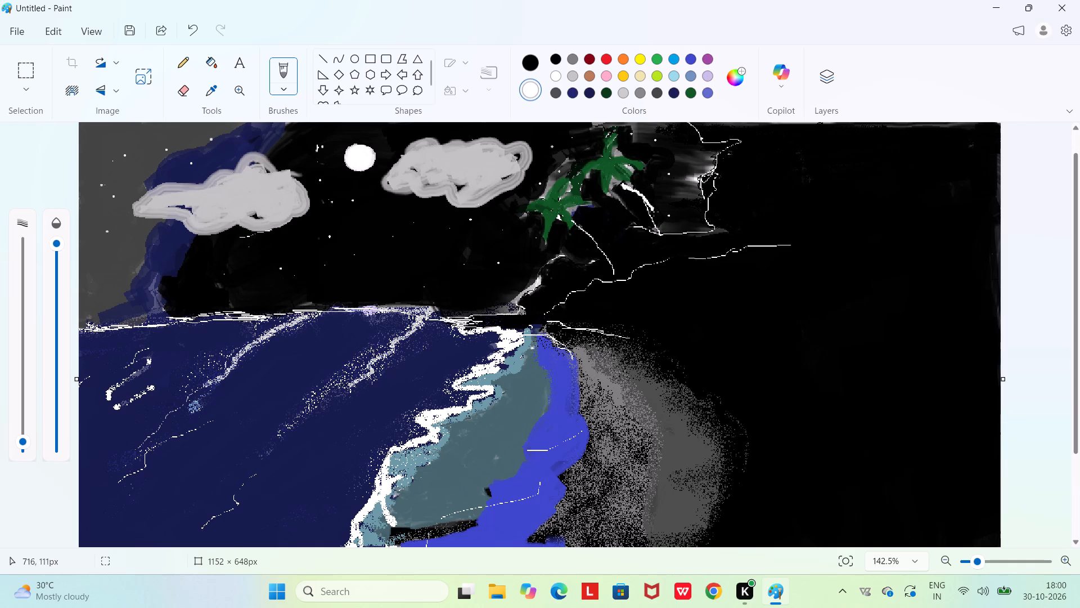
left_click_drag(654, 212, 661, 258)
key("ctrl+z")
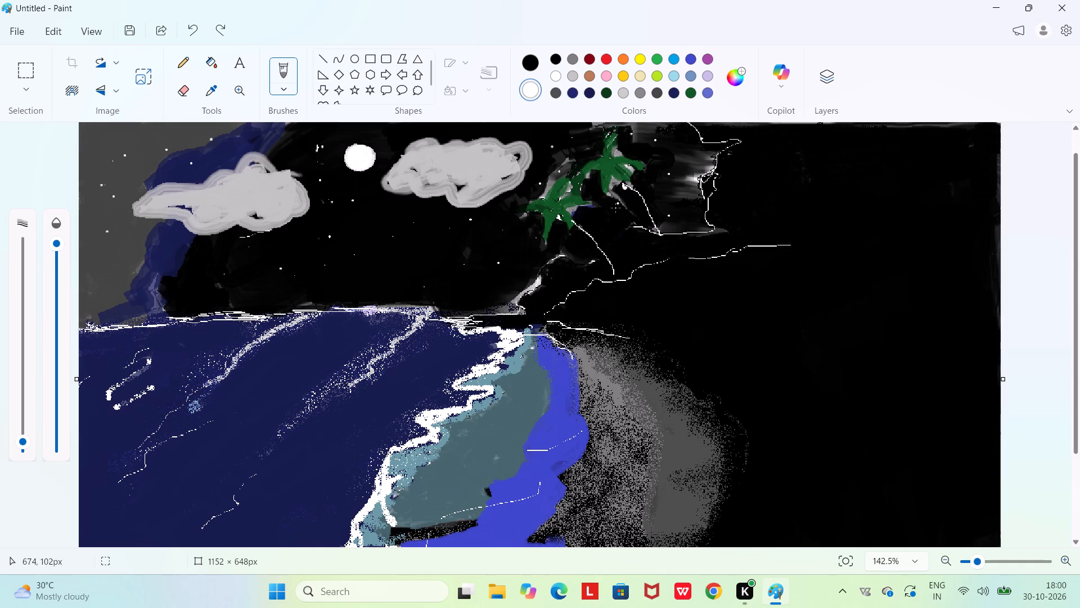
Dab white specks near the tip of the cliff edge below the lower palm.
left_click(551, 260)
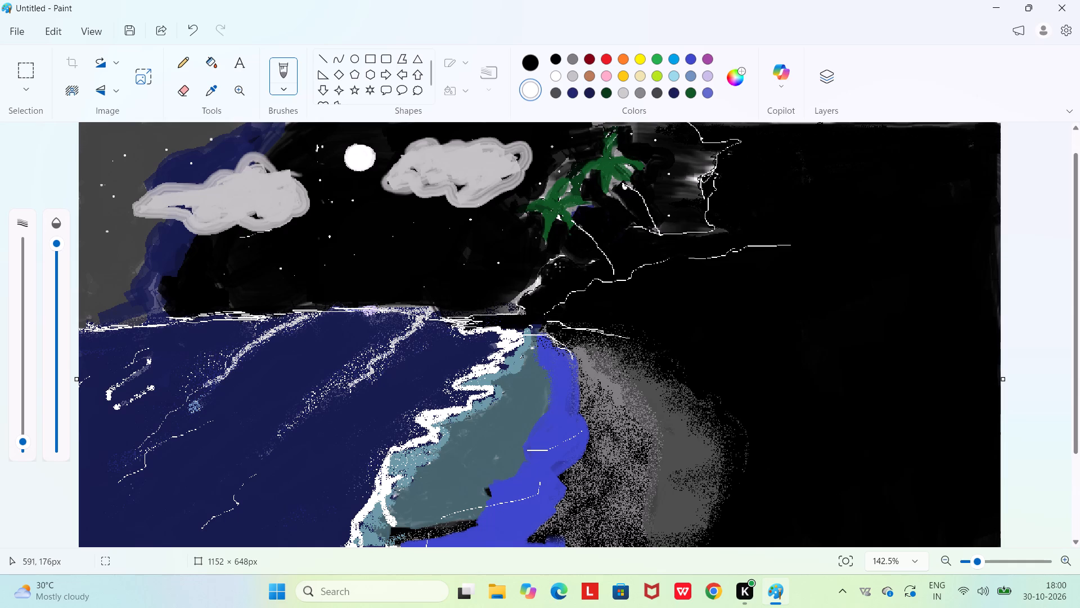
left_click(565, 270)
Thicken the white cliff edge below the lower palm and dab white at the top of the foam line.
left_click_drag(560, 256, 553, 258)
left_click_drag(553, 258, 533, 285)
double_click(530, 330)
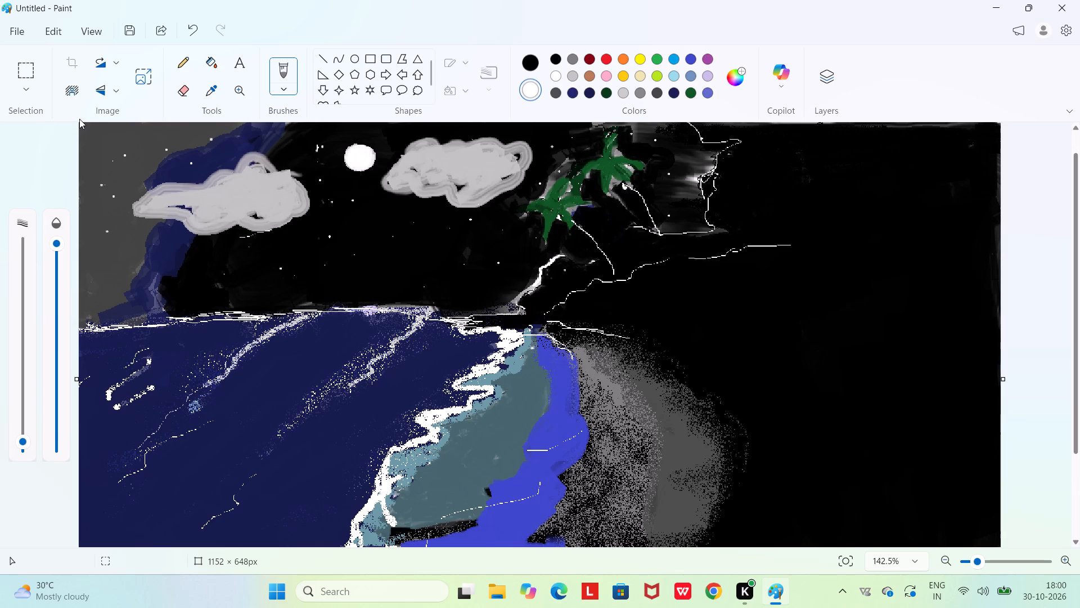
Draw a thin white line along the canvas's top edge, from the left corner to the navy band.
left_click_drag(81, 124, 94, 124)
left_click_drag(94, 124, 174, 123)
left_click_drag(174, 123, 235, 125)
left_click(235, 125)
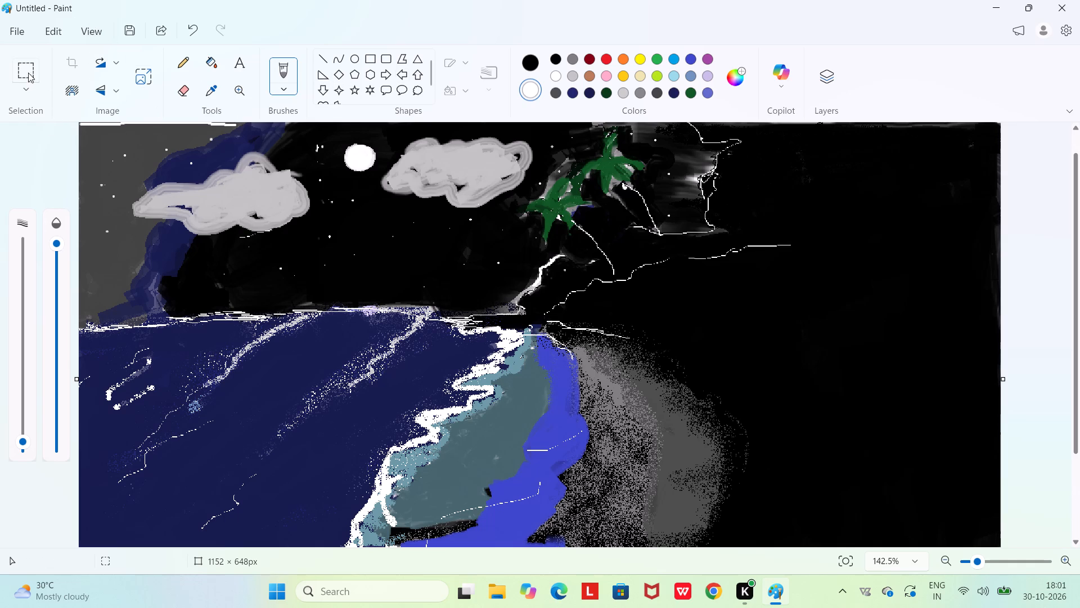
Switch to a narrow white Marker and paint a border along the canvas's top edge from the left corner to above the second cloud.
left_click(273, 83)
left_click(278, 88)
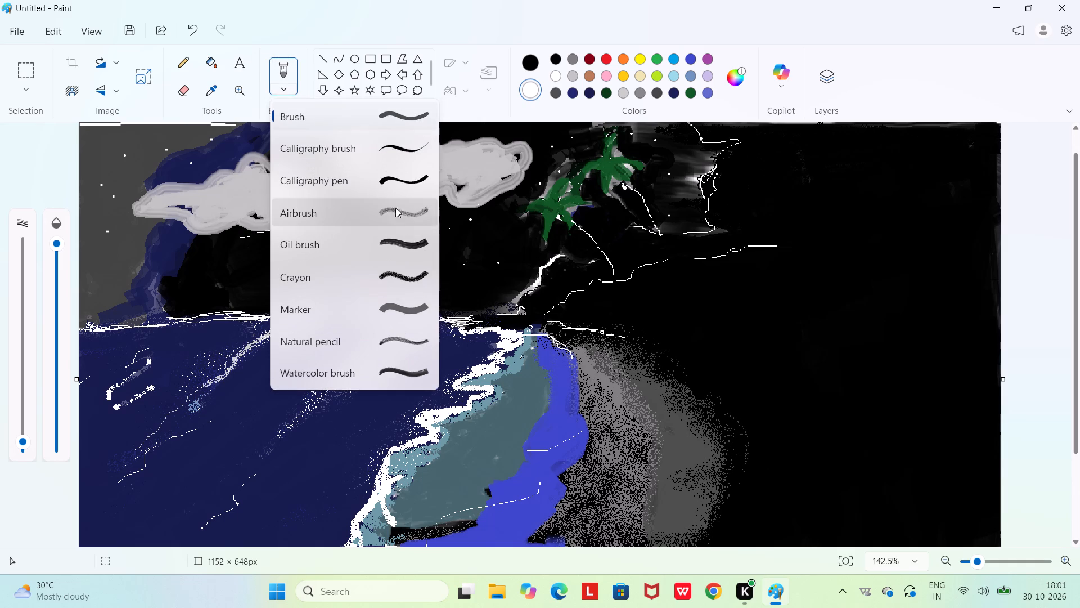
left_click(390, 301)
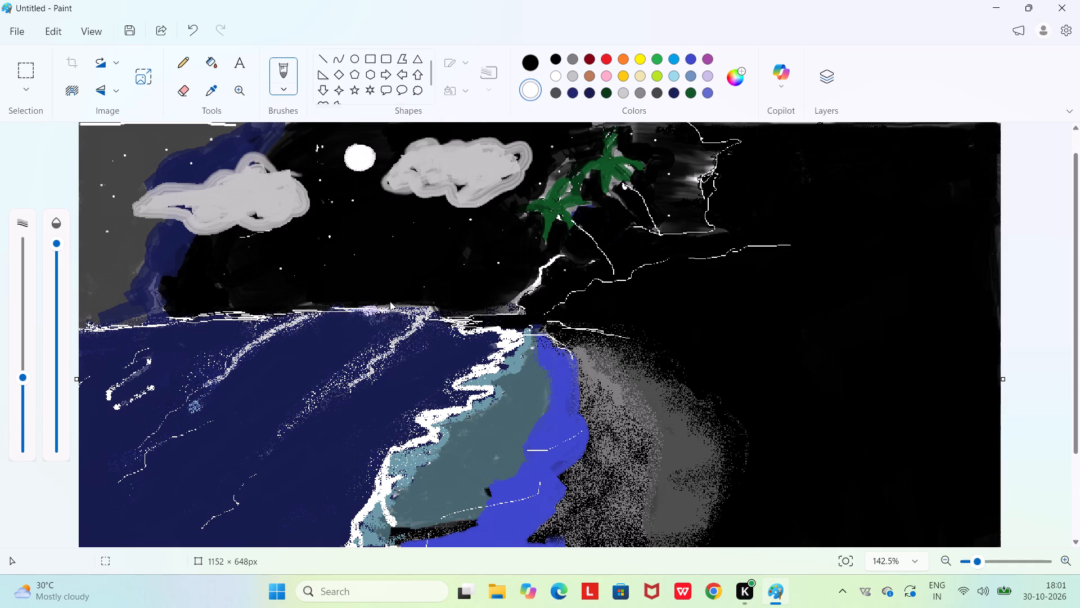
left_click(90, 123)
left_click_drag(19, 374, 21, 470)
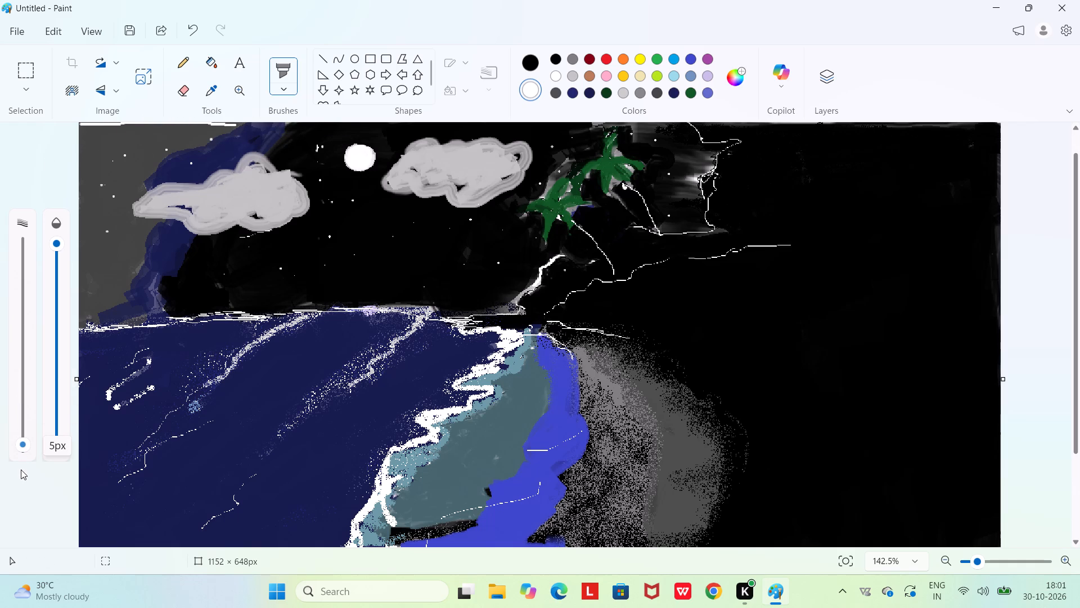
left_click_drag(21, 470, 23, 430)
left_click(80, 122)
left_click_drag(80, 122, 105, 122)
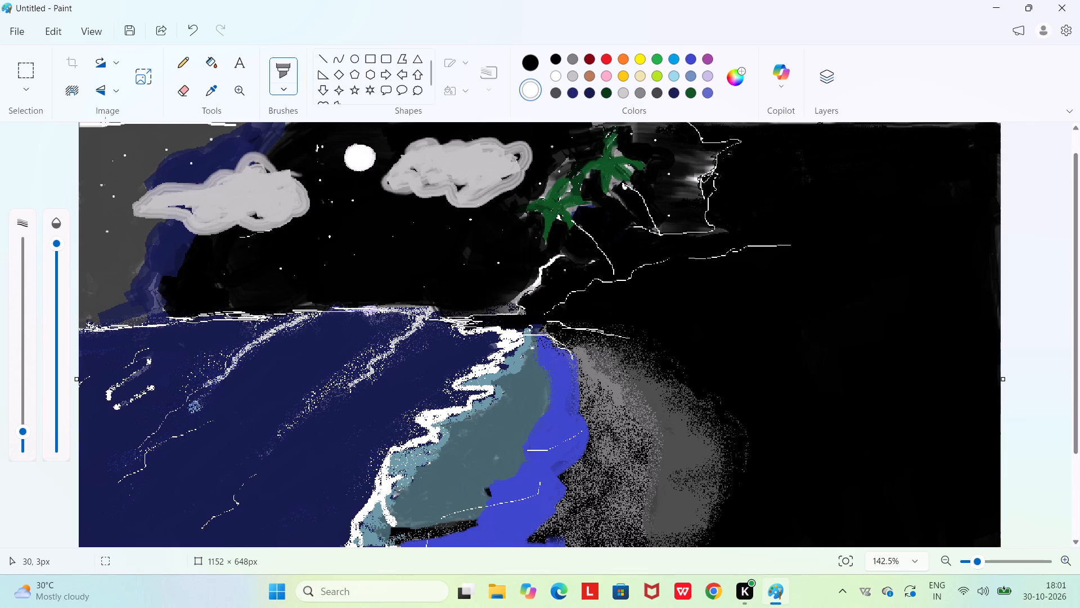
left_click_drag(105, 122, 177, 123)
left_click_drag(177, 123, 294, 122)
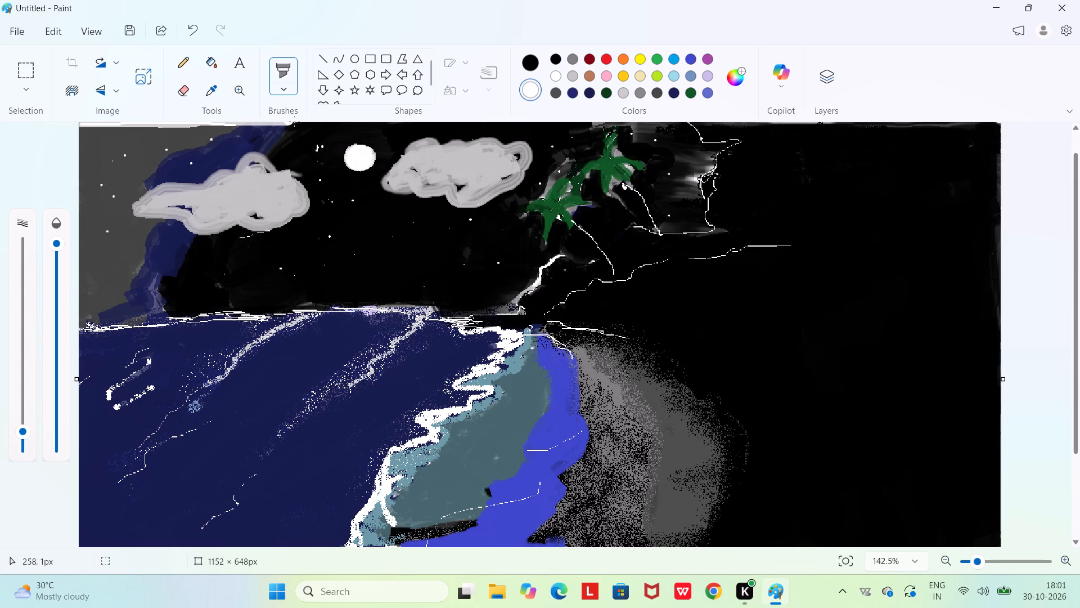
left_click_drag(294, 122, 455, 122)
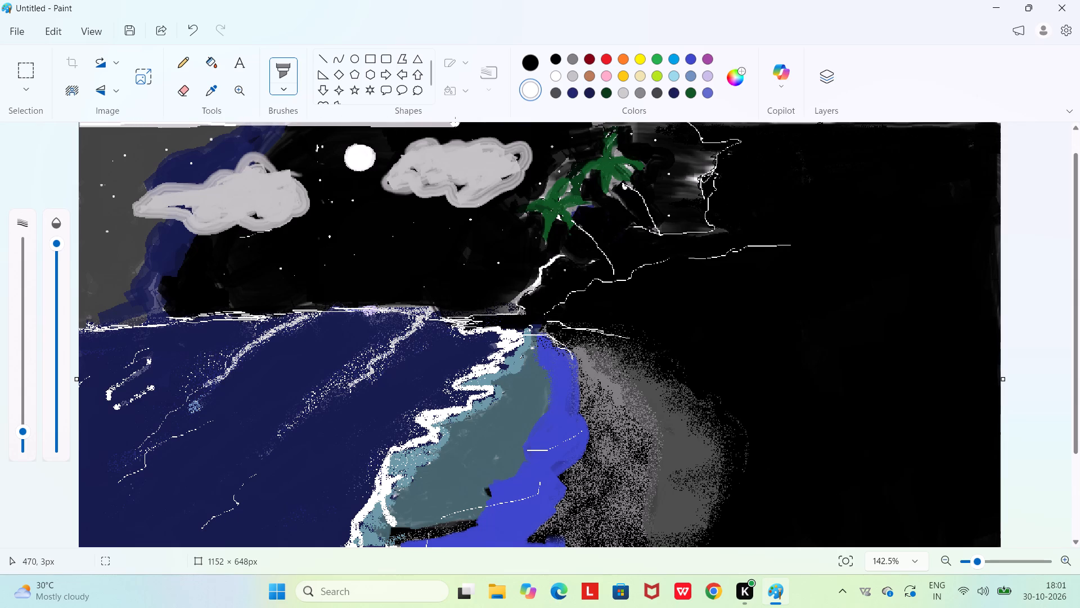
left_click(455, 122)
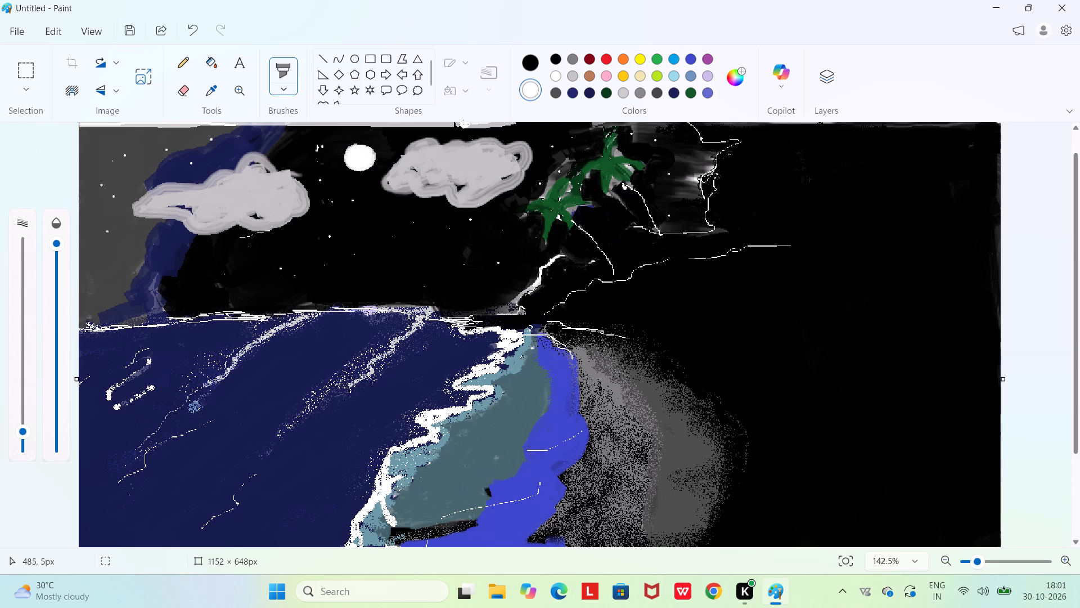
Extend the white border along the canvas's top edge from above the second cloud to the right corner.
left_click(459, 124)
left_click_drag(459, 124, 485, 124)
left_click_drag(485, 124, 594, 120)
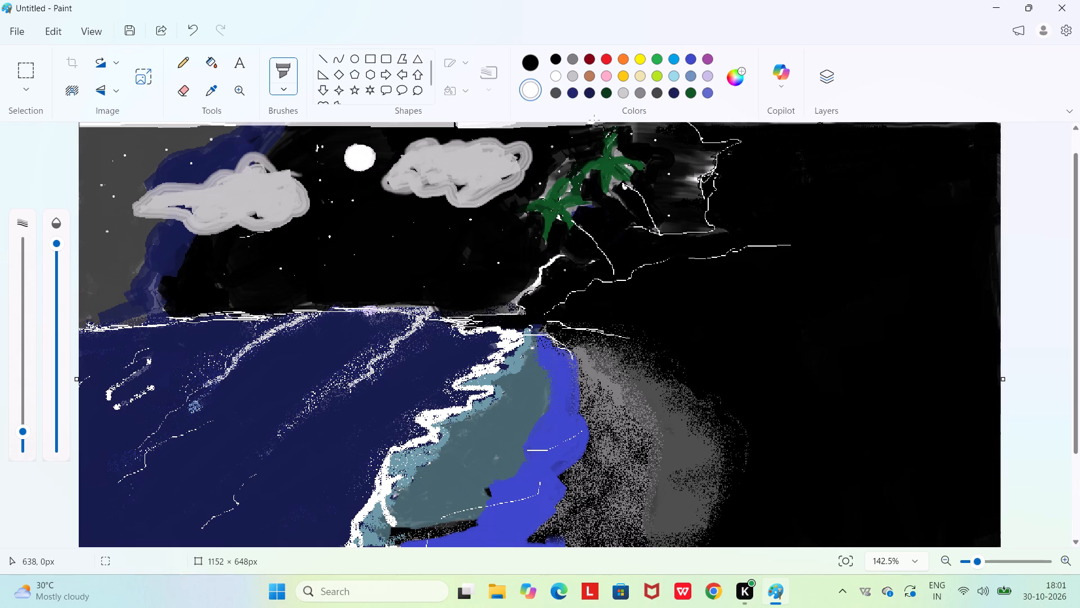
left_click_drag(594, 120, 650, 122)
left_click_drag(650, 122, 894, 122)
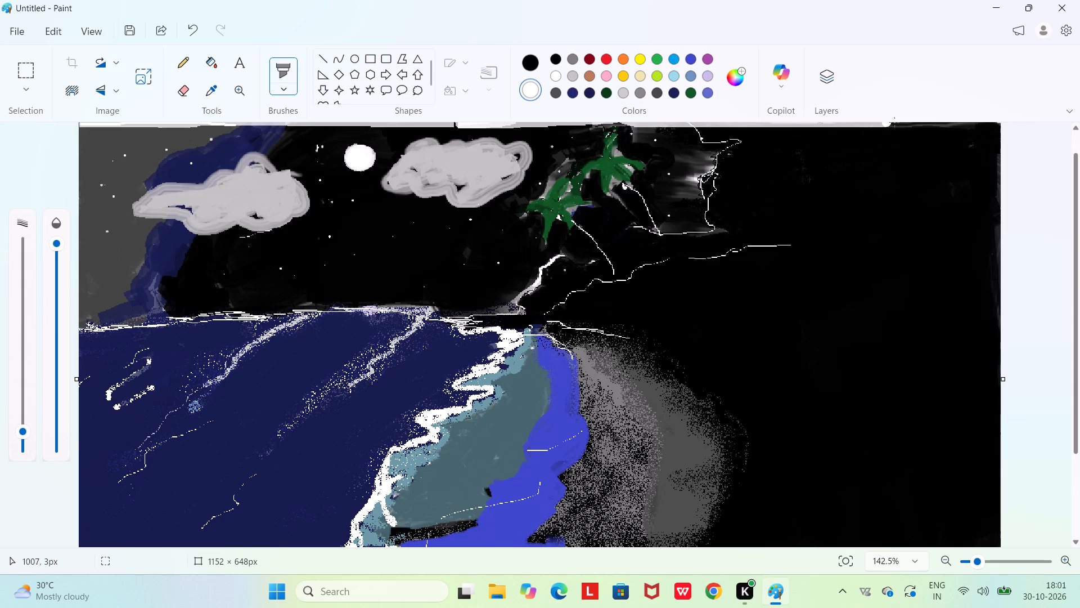
left_click_drag(894, 122, 1023, 122)
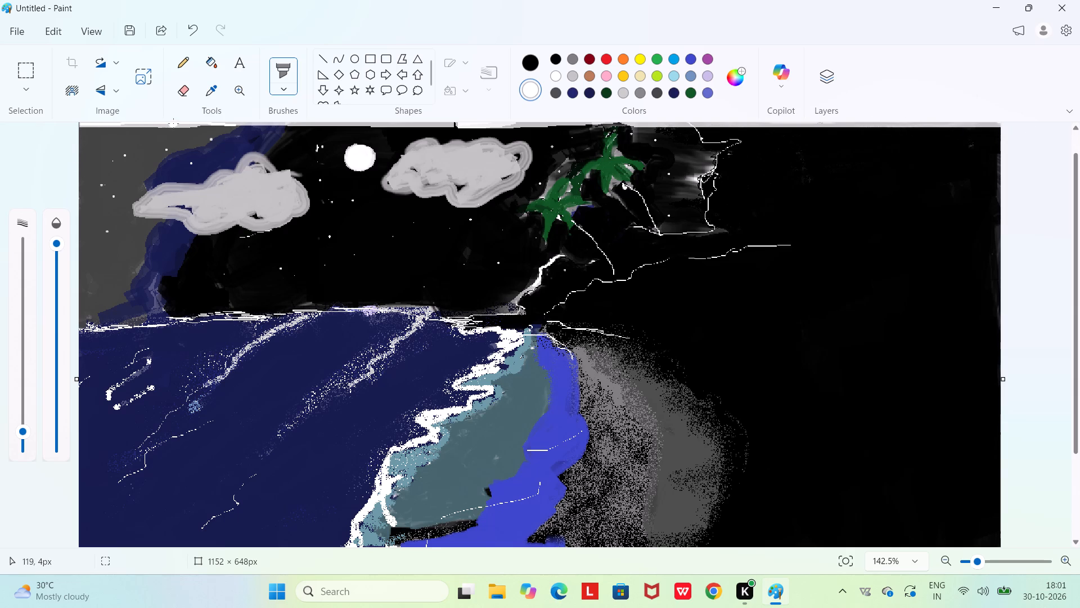
Go over the white top border again from above the first cloud to the canvas's right corner.
left_click_drag(173, 122, 198, 124)
left_click_drag(198, 124, 360, 127)
left_click_drag(360, 127, 596, 127)
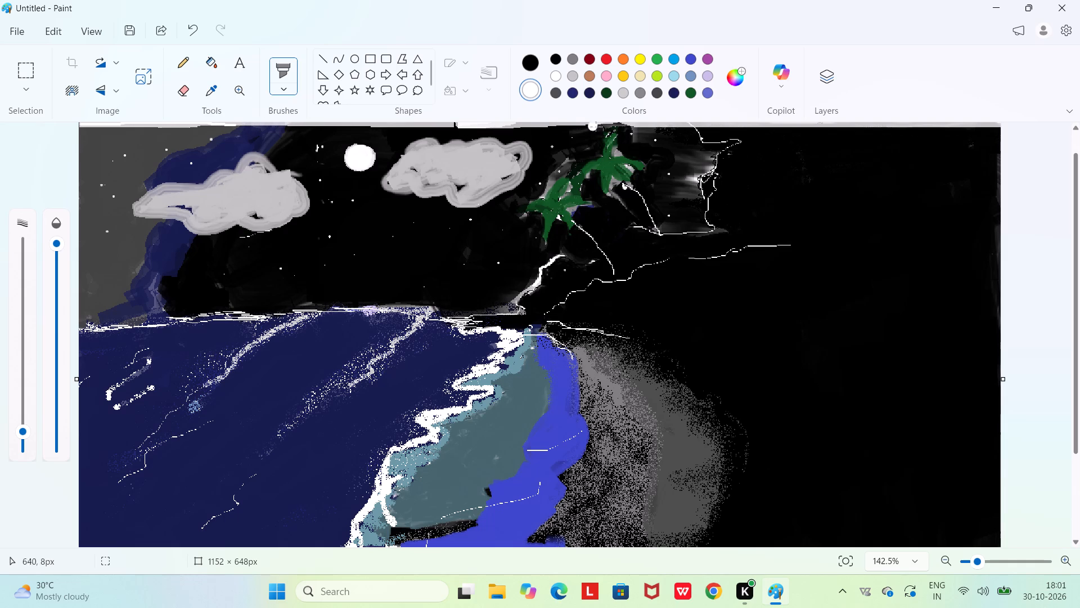
left_click_drag(596, 127, 826, 127)
left_click_drag(826, 127, 1043, 126)
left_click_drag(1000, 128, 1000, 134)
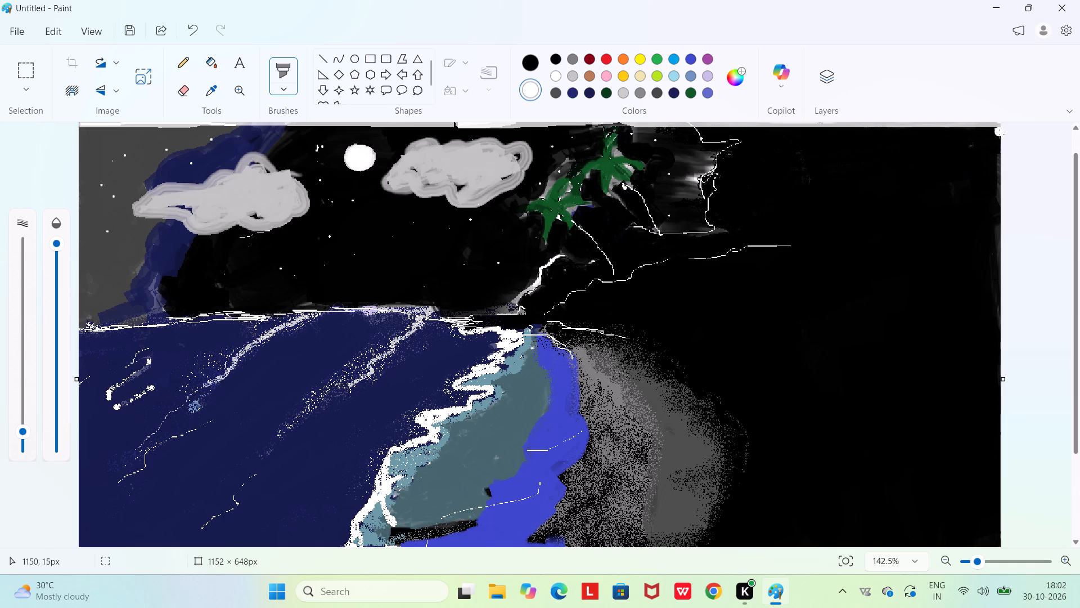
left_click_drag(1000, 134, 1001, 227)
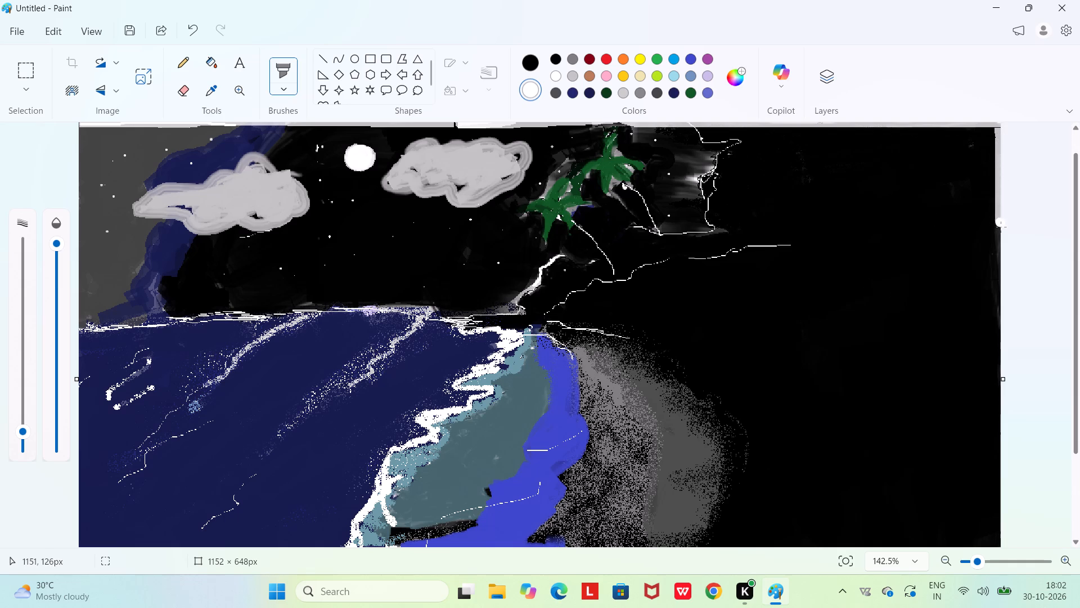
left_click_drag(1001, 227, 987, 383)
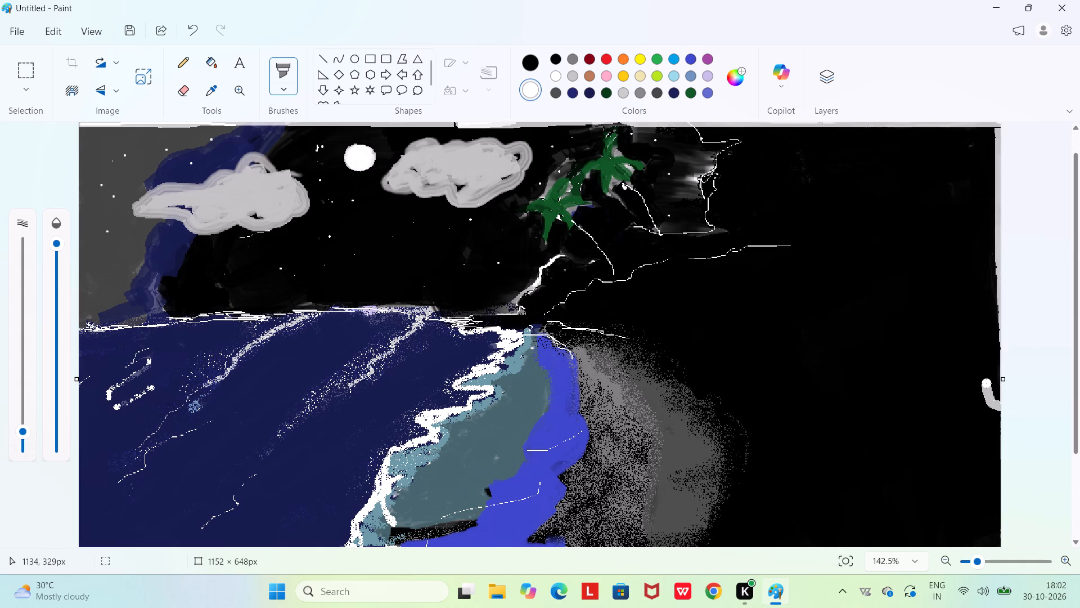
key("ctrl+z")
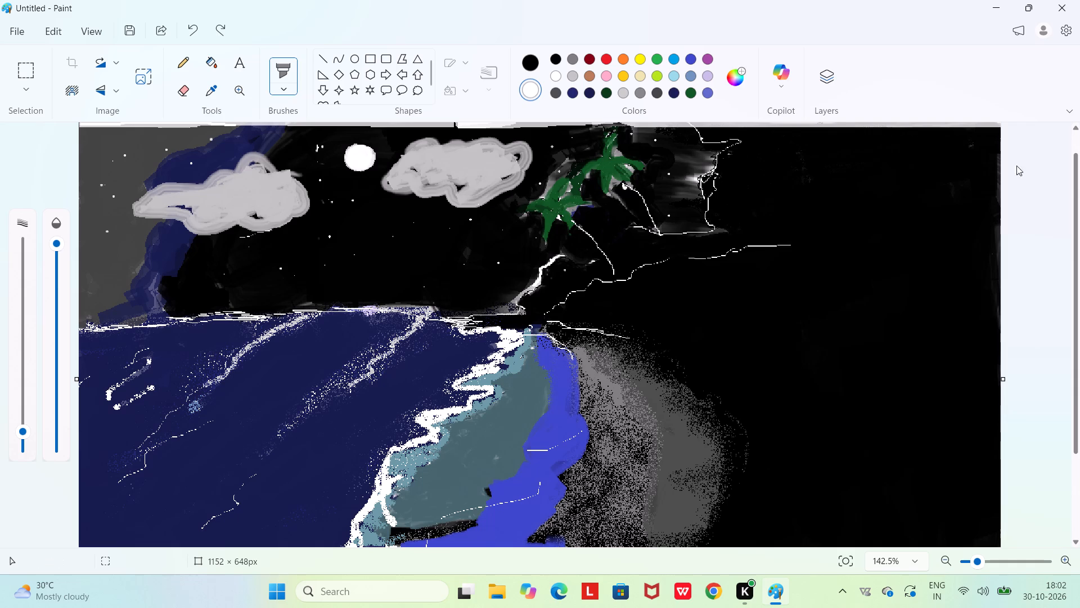
Paint a white border down the canvas's right edge from the top corner and widen it inward with a second stroke.
left_click_drag(997, 126, 1000, 165)
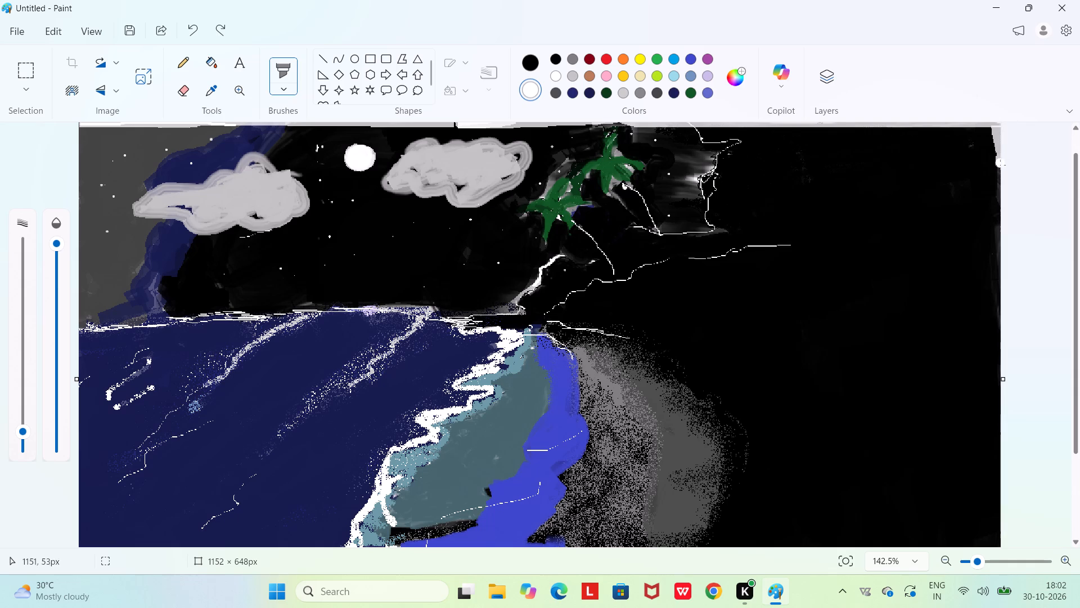
left_click_drag(1000, 165, 1001, 217)
left_click_drag(1001, 217, 1000, 378)
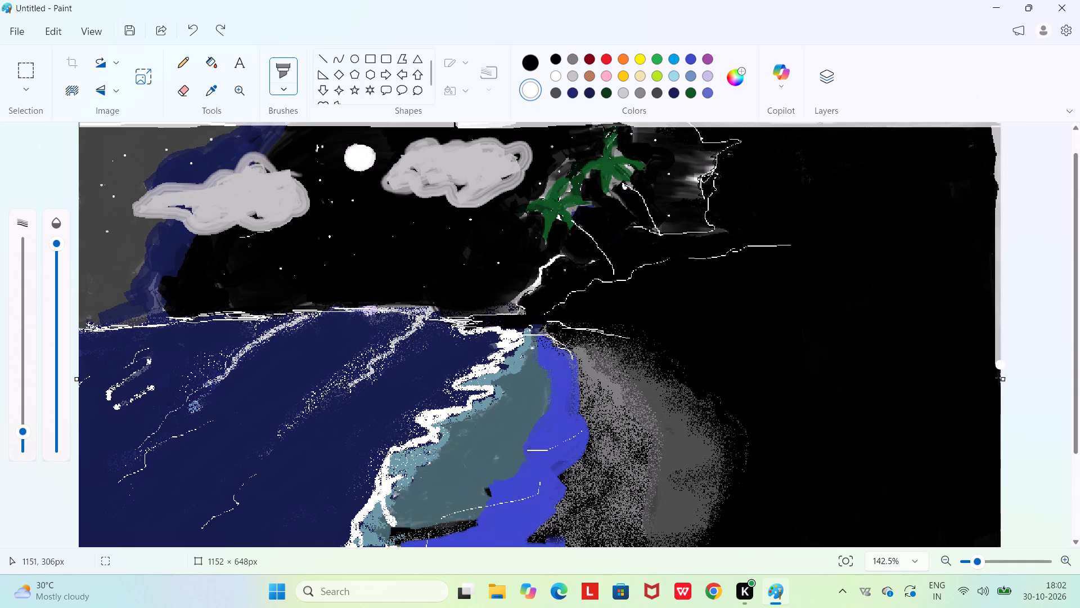
left_click_drag(1000, 378, 998, 590)
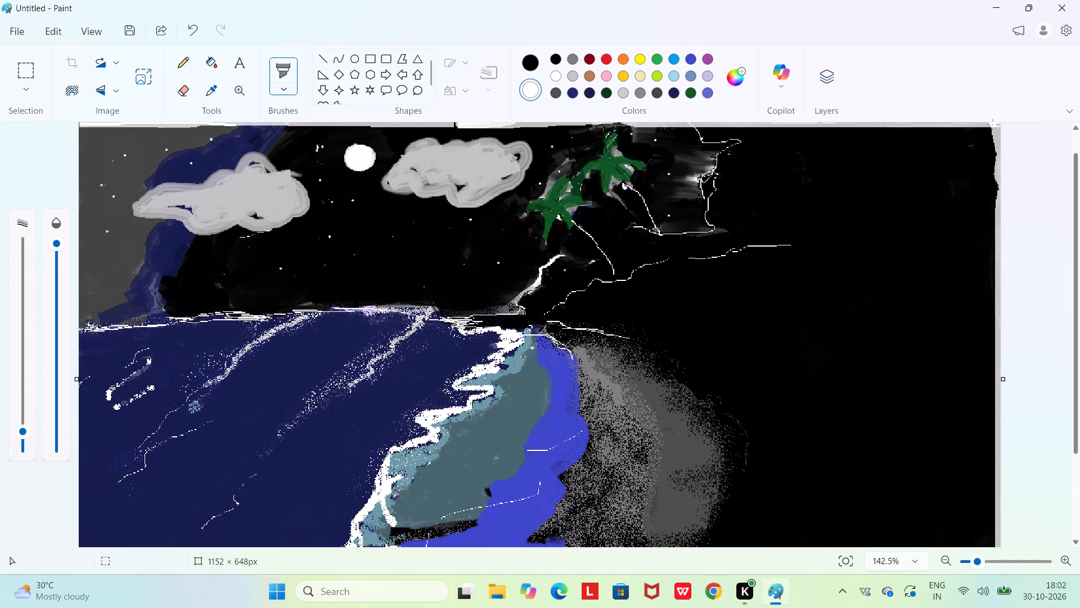
left_click_drag(991, 126, 992, 158)
left_click_drag(992, 158, 994, 397)
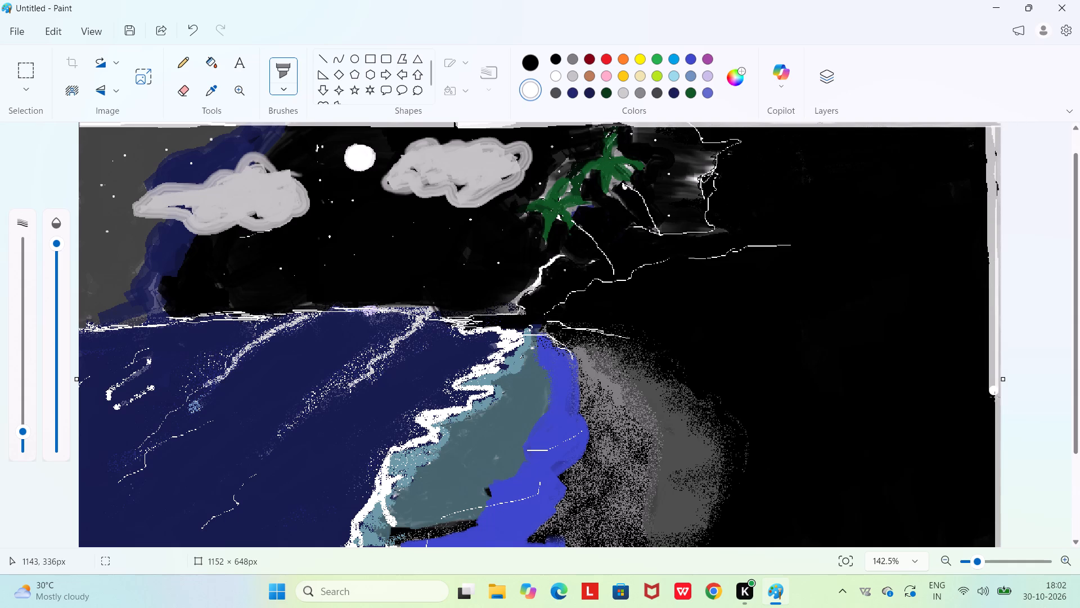
left_click_drag(994, 397, 994, 582)
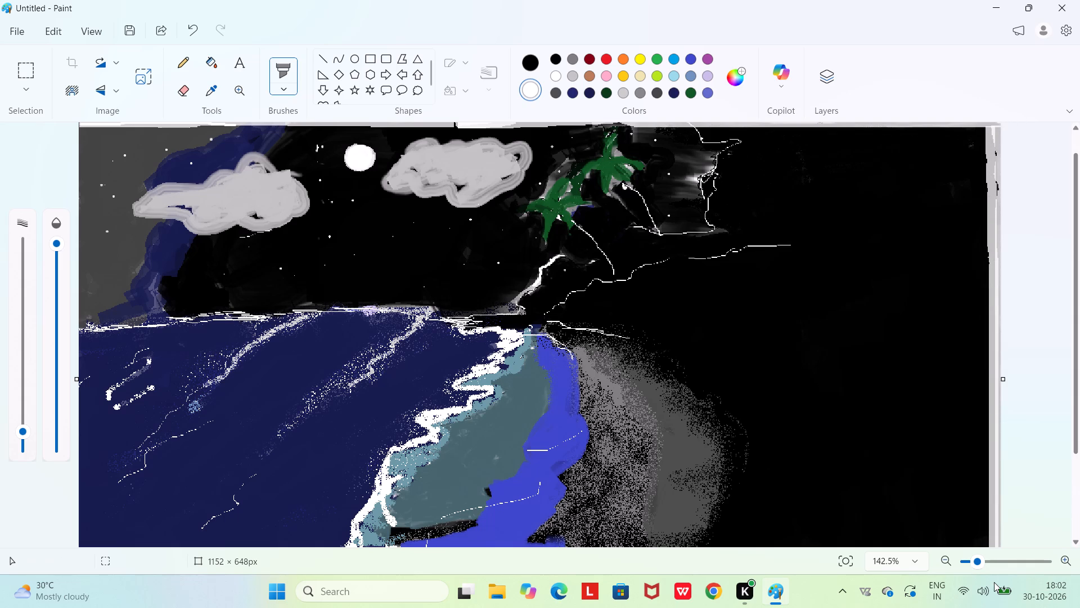
Paint a white border across the full canvas width along the bottom of the visible picture, about 535 px down.
left_click(83, 547)
left_click_drag(79, 544, 112, 547)
left_click_drag(112, 547, 130, 549)
left_click_drag(130, 549, 290, 548)
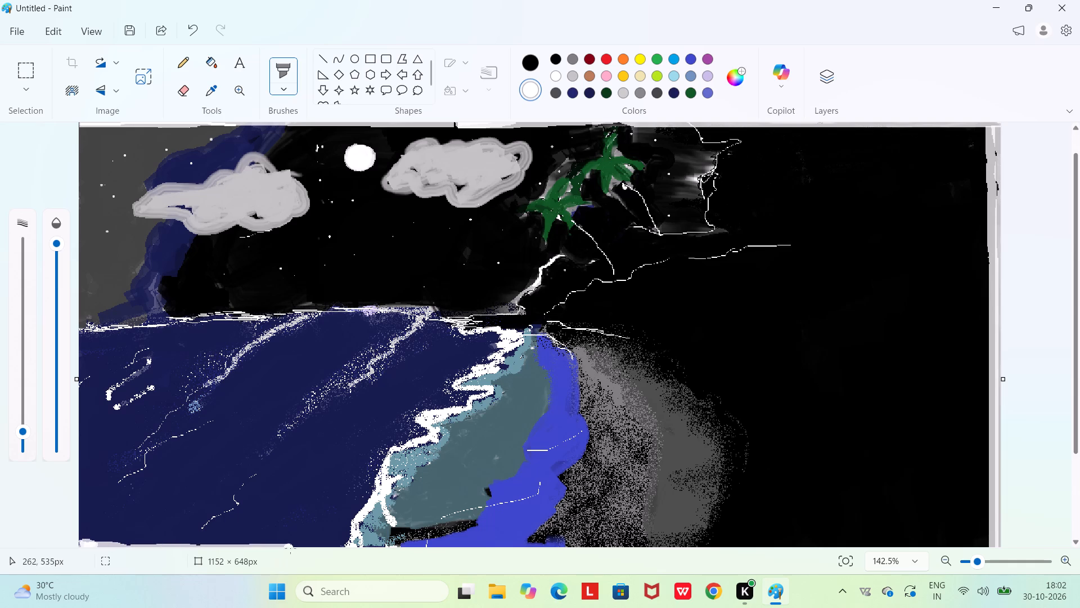
left_click_drag(290, 548, 472, 551)
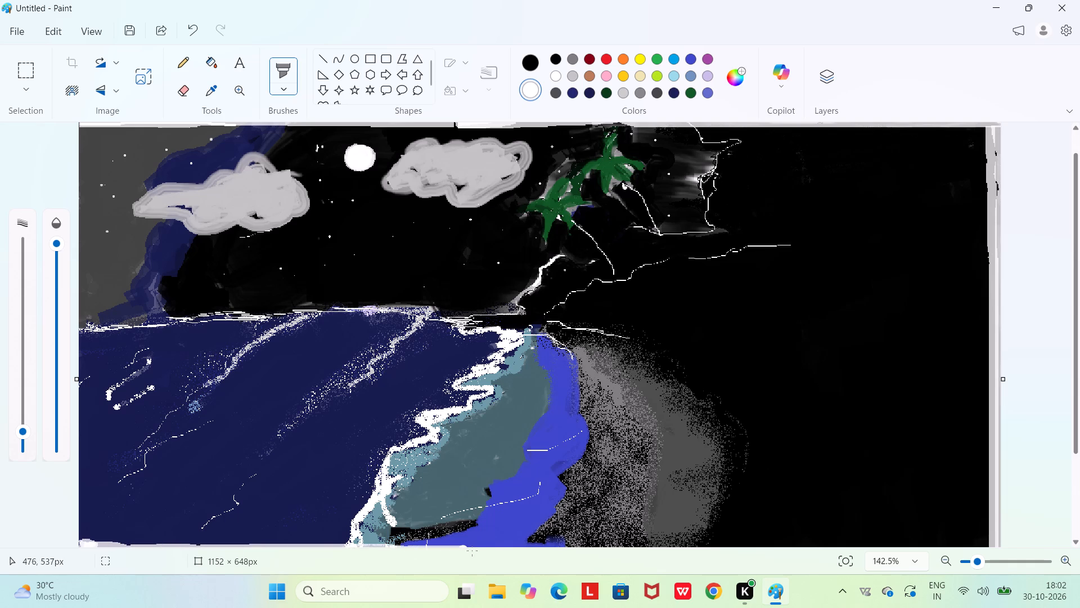
left_click_drag(472, 551, 700, 550)
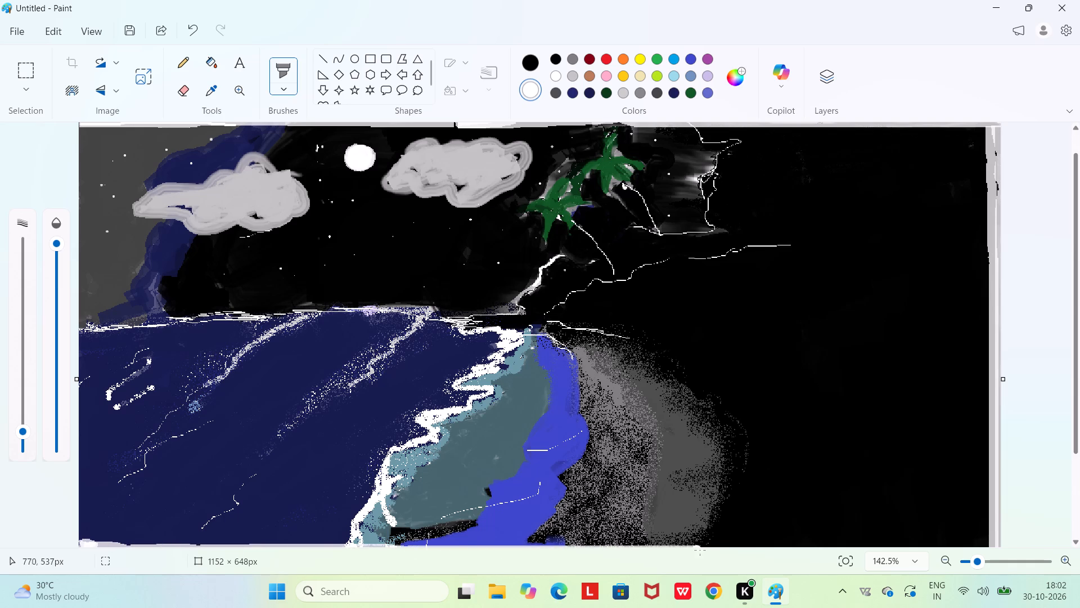
left_click_drag(700, 550, 937, 549)
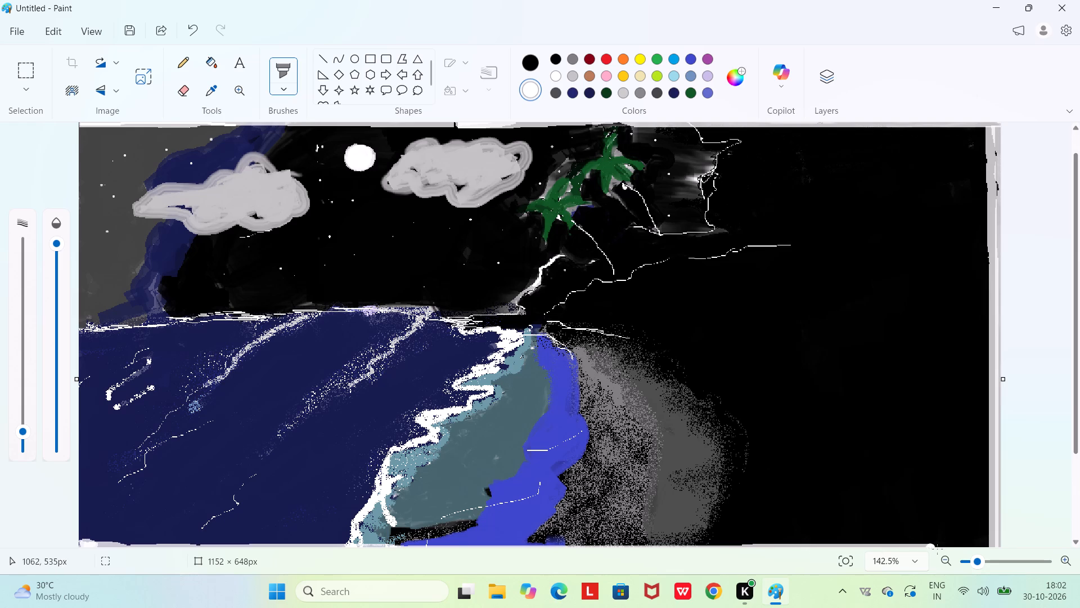
left_click_drag(937, 549, 1016, 549)
left_click(336, 270)
Paint a white border down the canvas's left edge from the top corner to the white bottom border.
left_click_drag(80, 123, 82, 253)
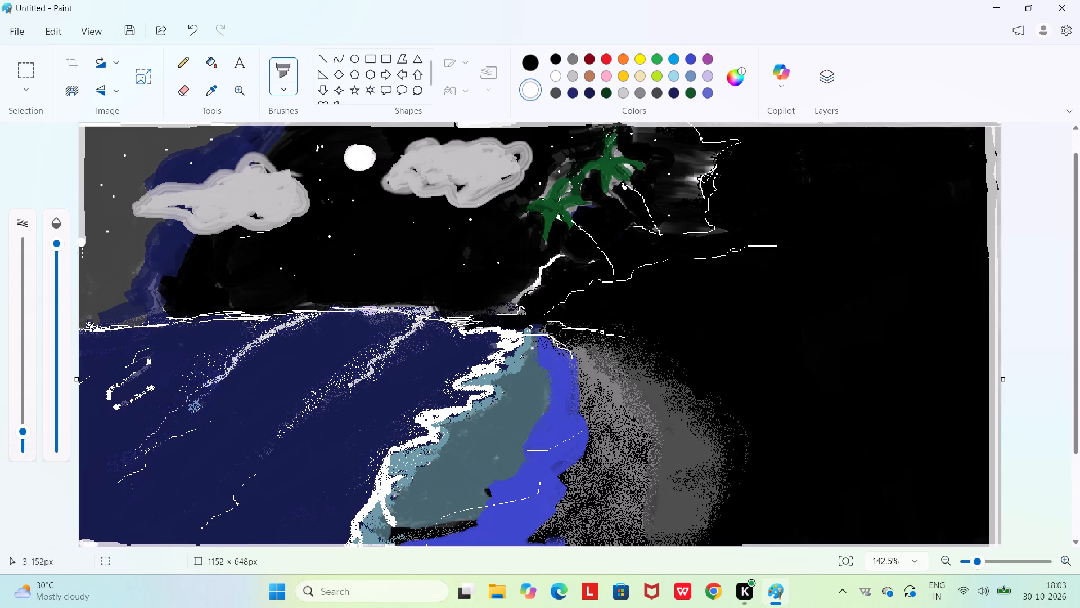
left_click_drag(82, 253, 82, 484)
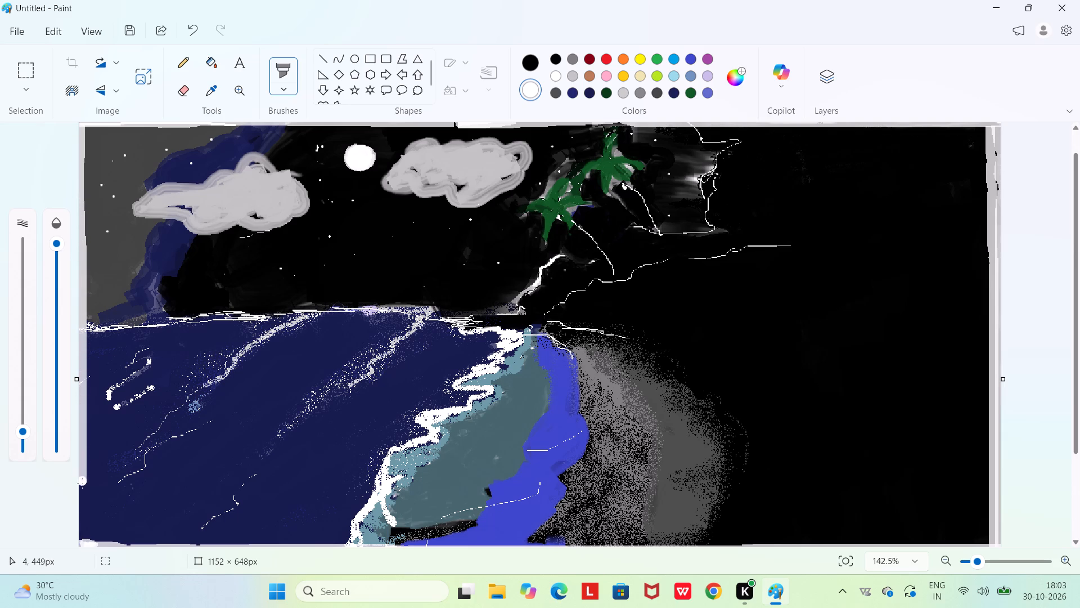
left_click_drag(82, 484, 82, 583)
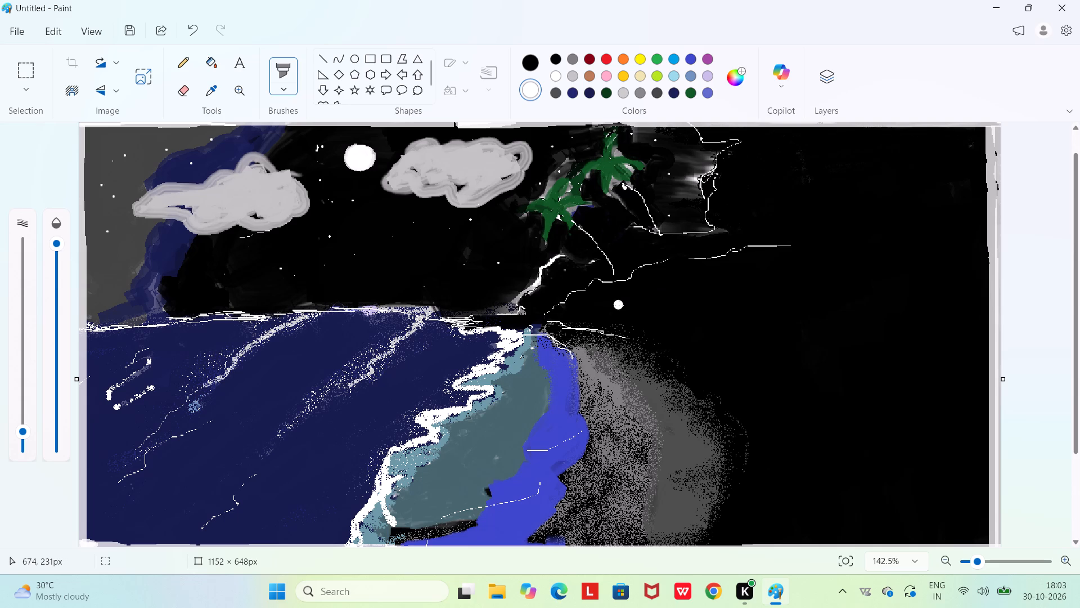
Close the painting and save it as a PNG named beach in the rupee folder on New Volume (D:).
left_click(1068, 0)
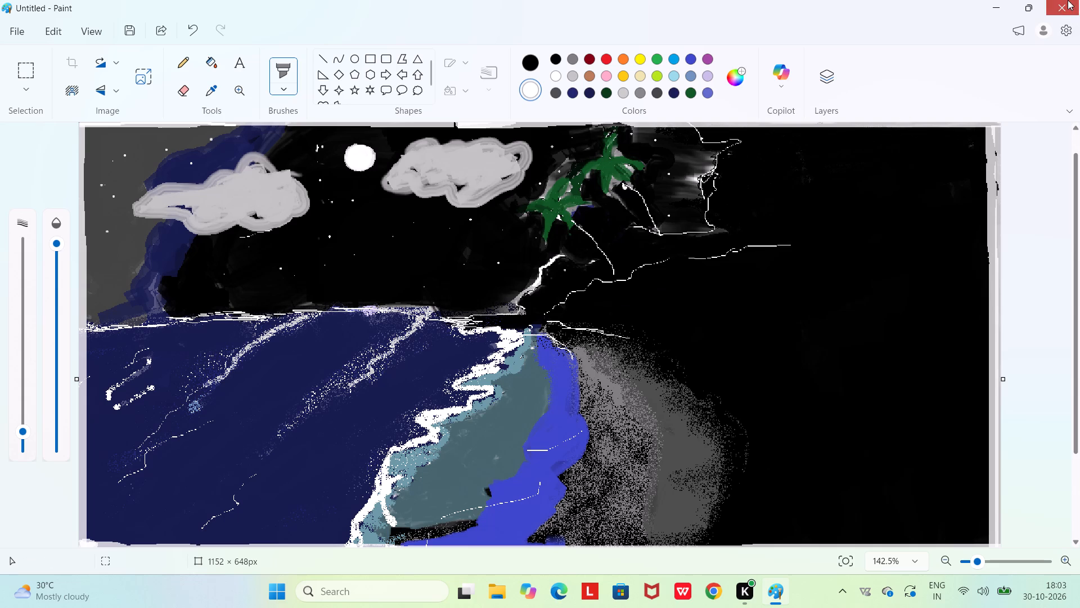
left_click(476, 333)
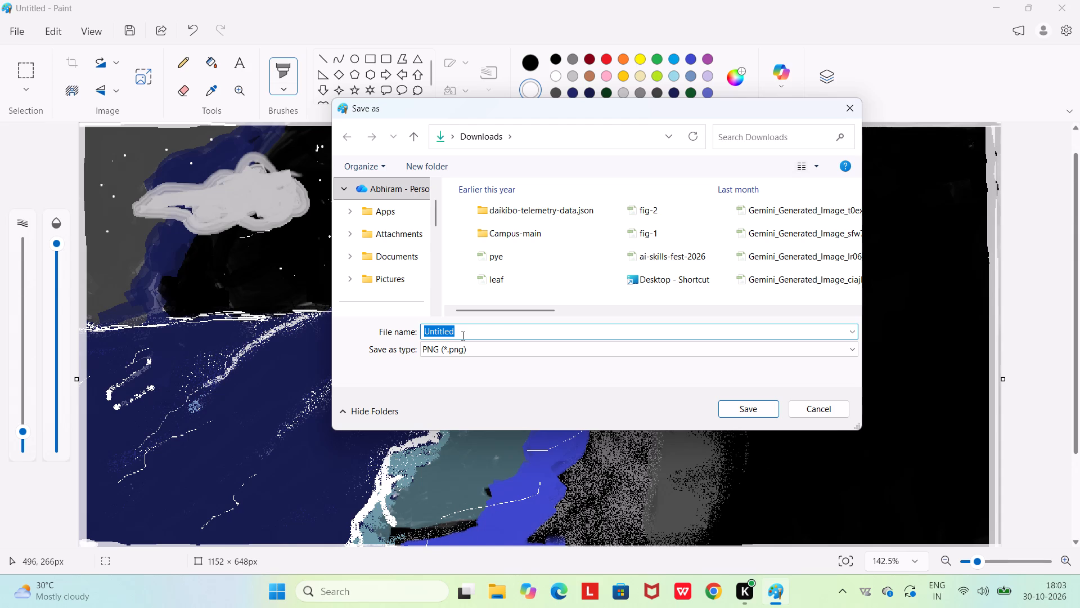
key("BackSpace")
key("BackSpace")
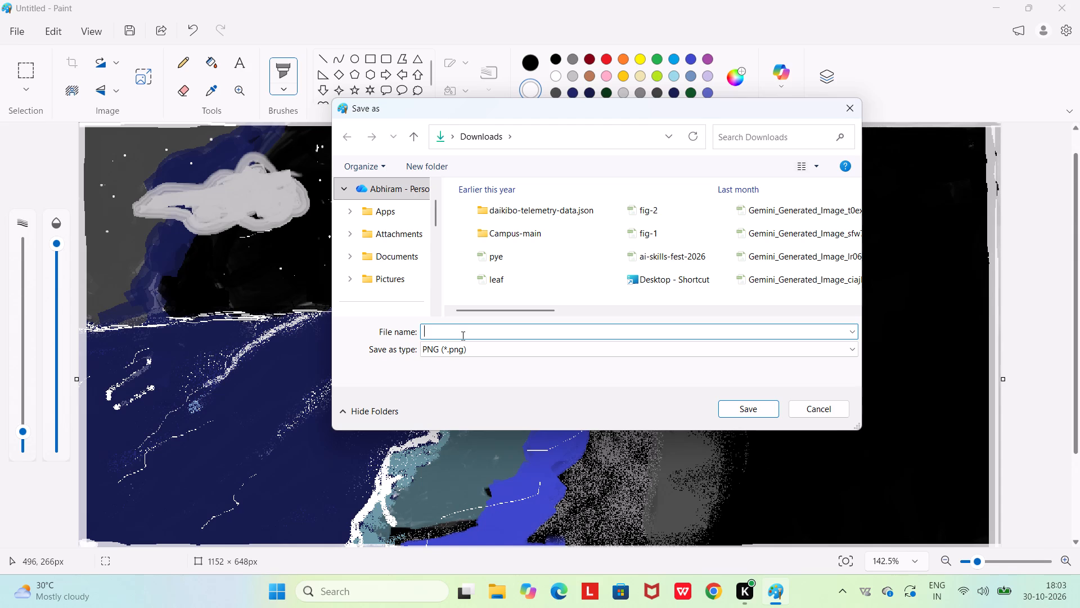
type("bea")
type("ch")
scroll(385, 253, "down", 3)
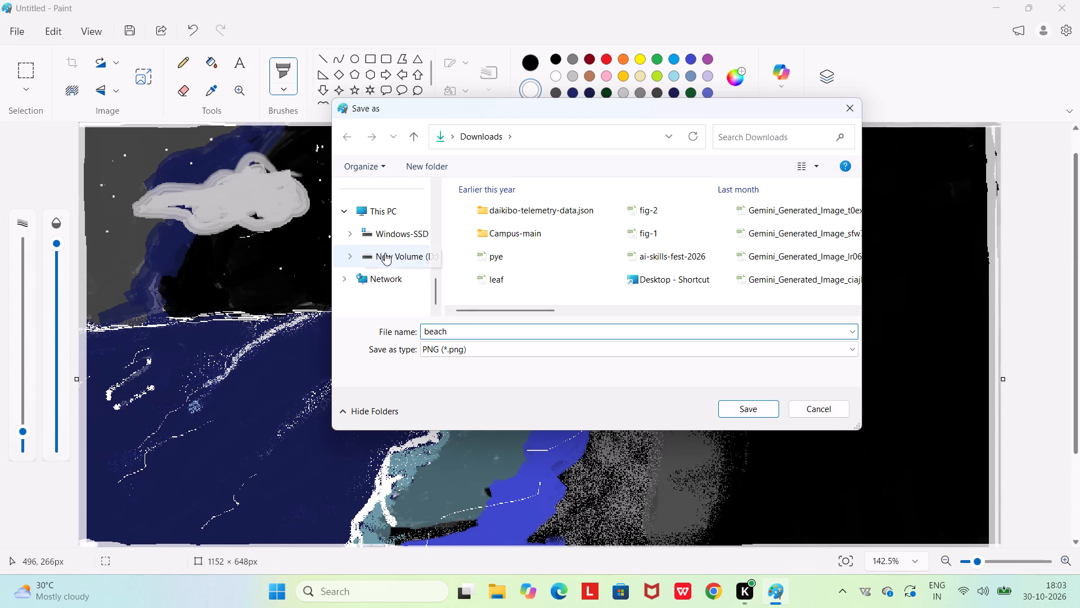
scroll(385, 253, "down", 1)
left_click(385, 253)
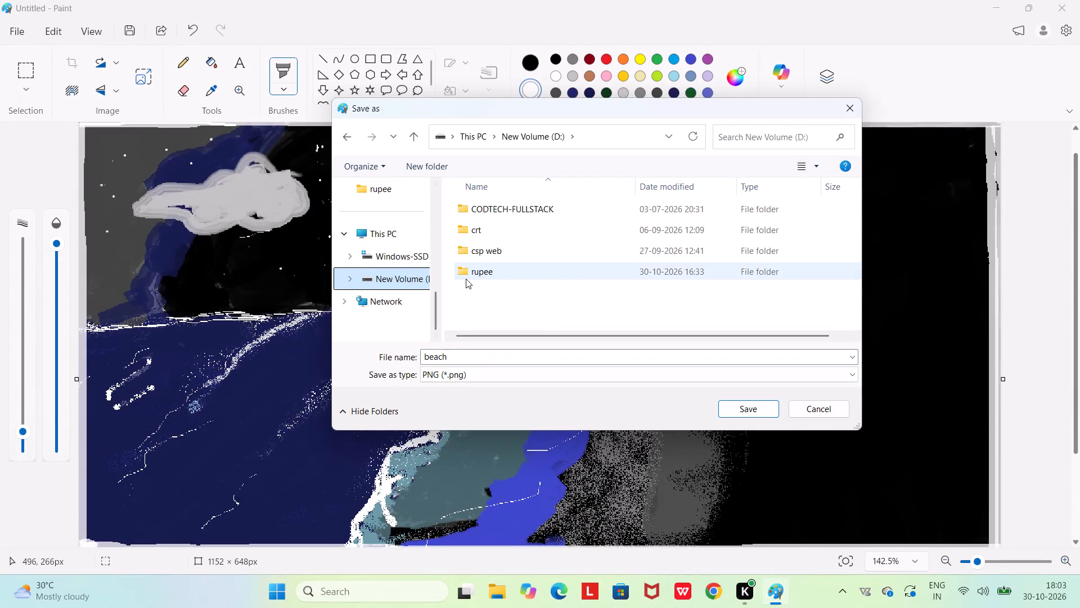
left_click(466, 279)
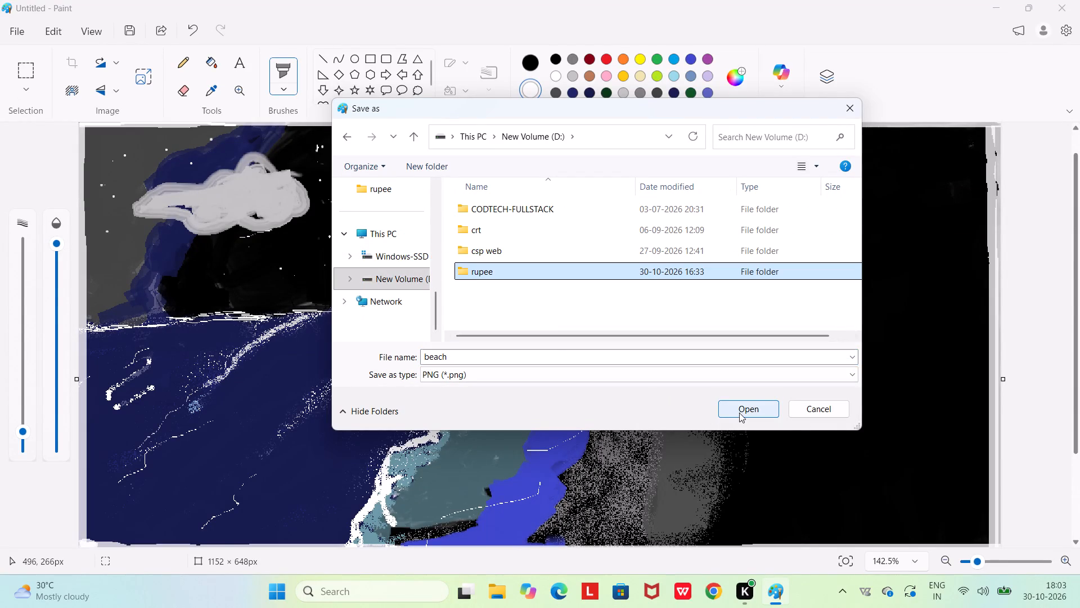
left_click(739, 412)
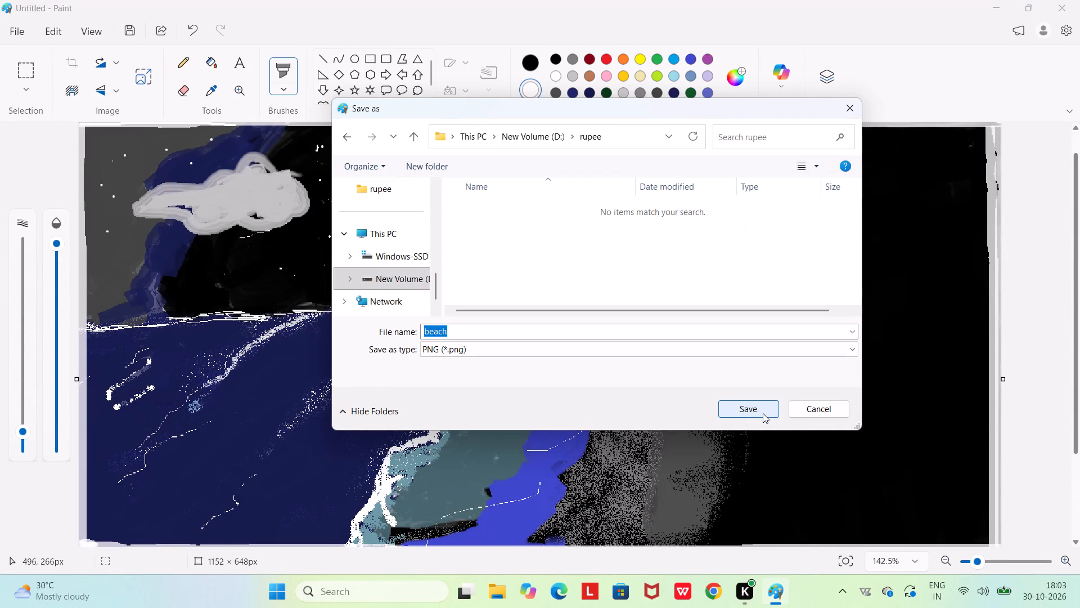